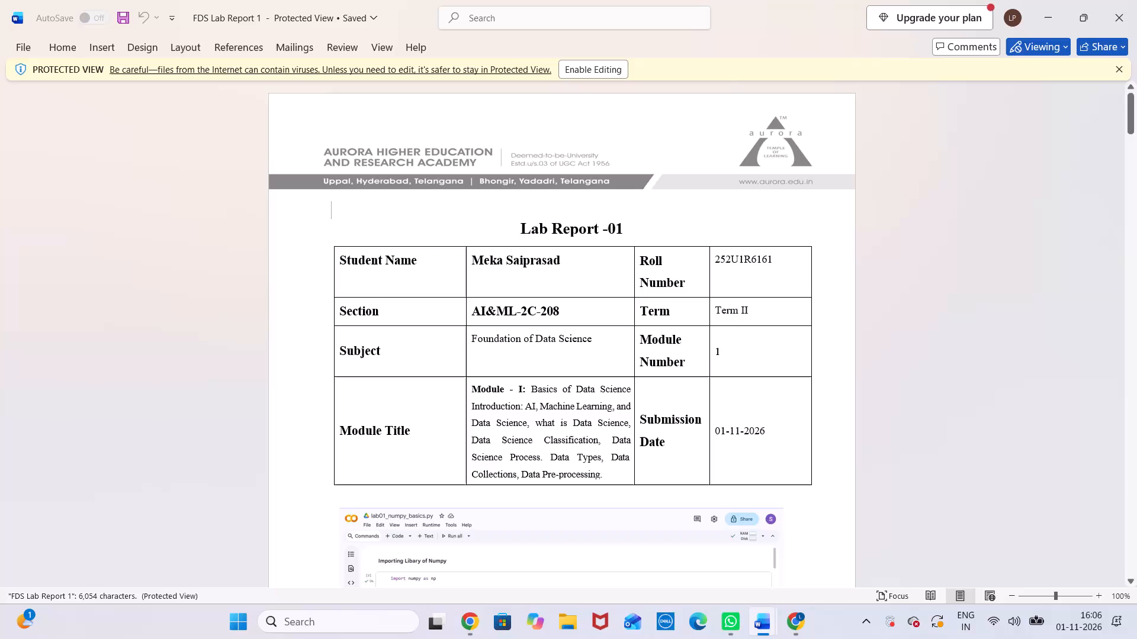
# Enable editing for the protected FDS Lab Report 1 document.
pyautogui.click(593, 73)
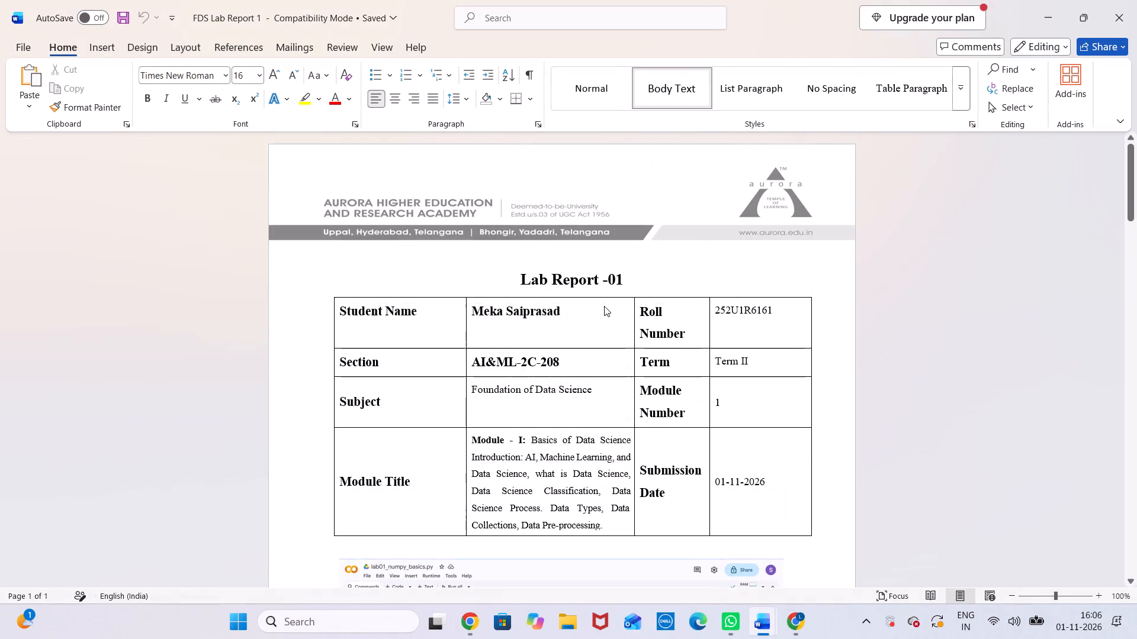
# Examine the report's details table and the notebook screenshots about creating NumPy arrays at a larger zoom.
pyautogui.scroll(-1, 604, 306)
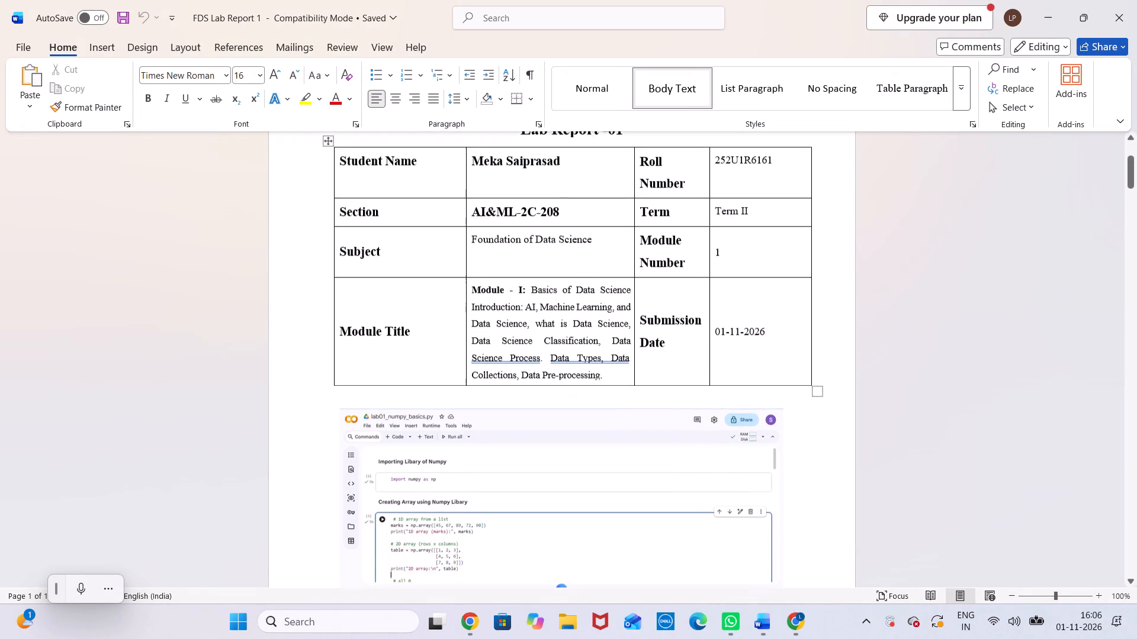
pyautogui.scroll(-2, 604, 306)
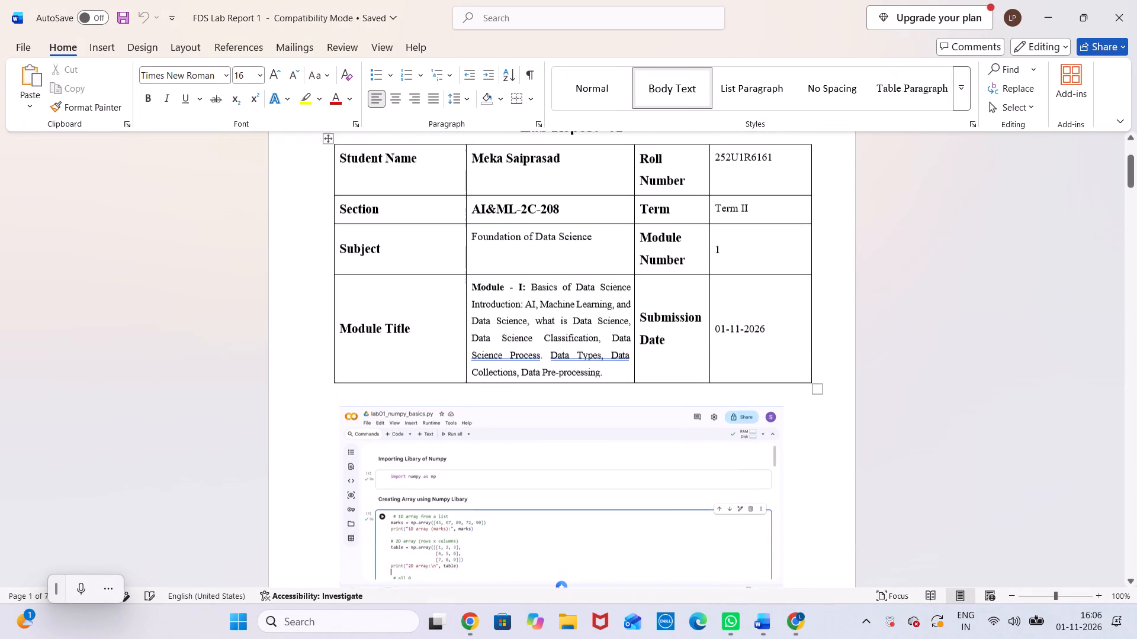
pyautogui.scroll(-1, 604, 306)
pyautogui.keyDown('ctrl'); pyautogui.scroll(3, 521, 369); pyautogui.keyUp('ctrl')
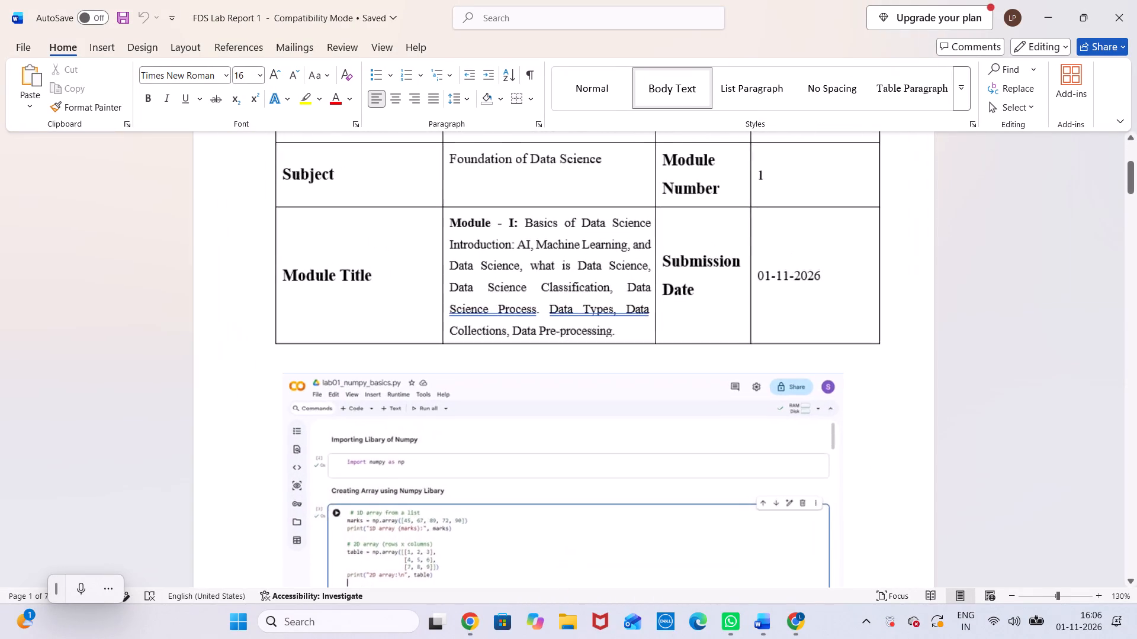
pyautogui.keyDown('ctrl'); pyautogui.scroll(1, 521, 369); pyautogui.keyUp('ctrl')
pyautogui.scroll(-1, 521, 369)
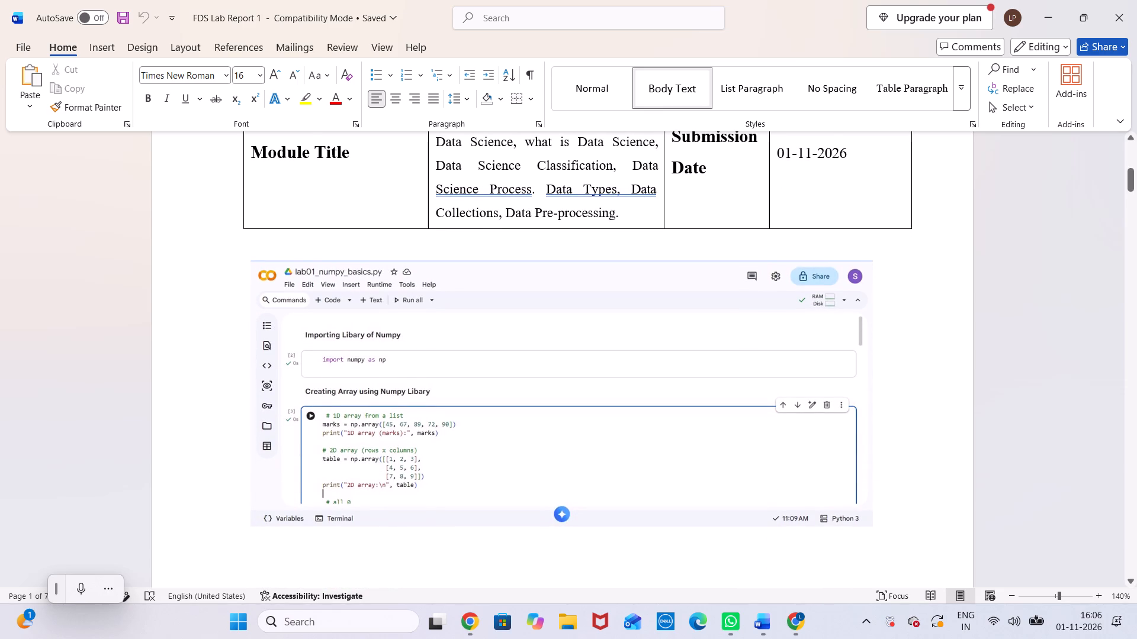
pyautogui.keyDown('ctrl'); pyautogui.scroll(4, 519, 388); pyautogui.keyUp('ctrl')
pyautogui.scroll(-2, 519, 388)
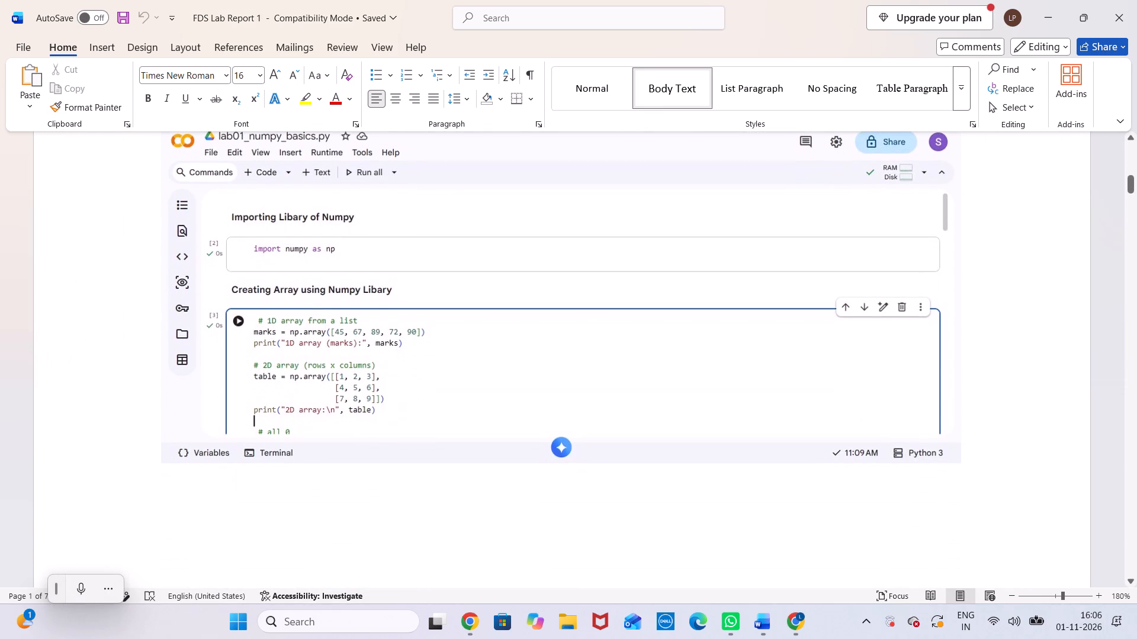
pyautogui.scroll(-3, 519, 388)
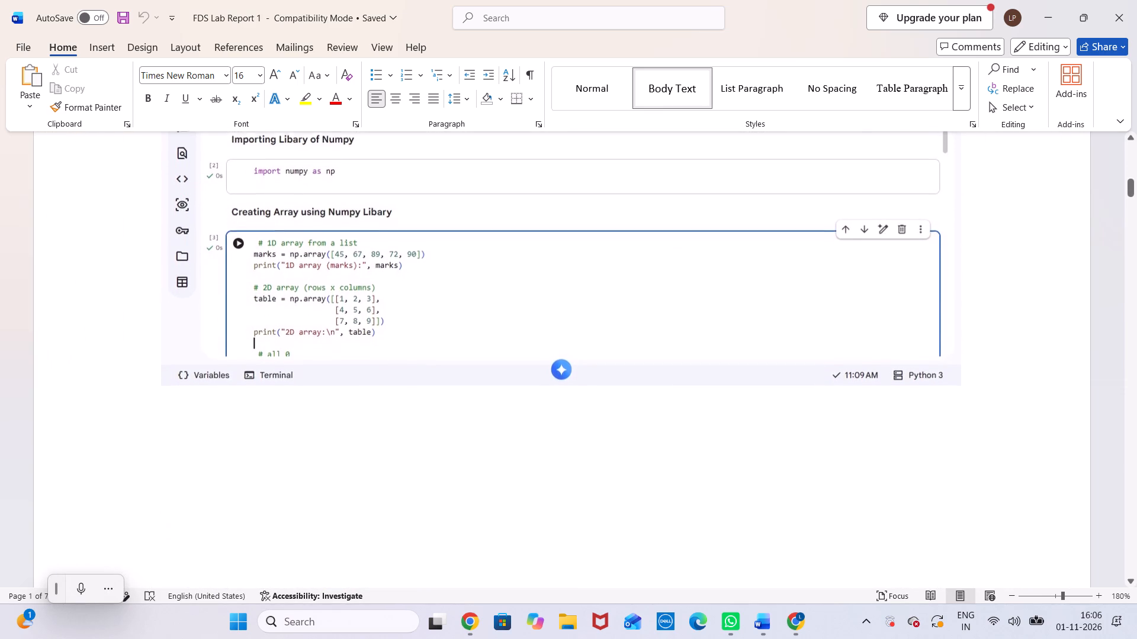
pyautogui.scroll(-3, 519, 388)
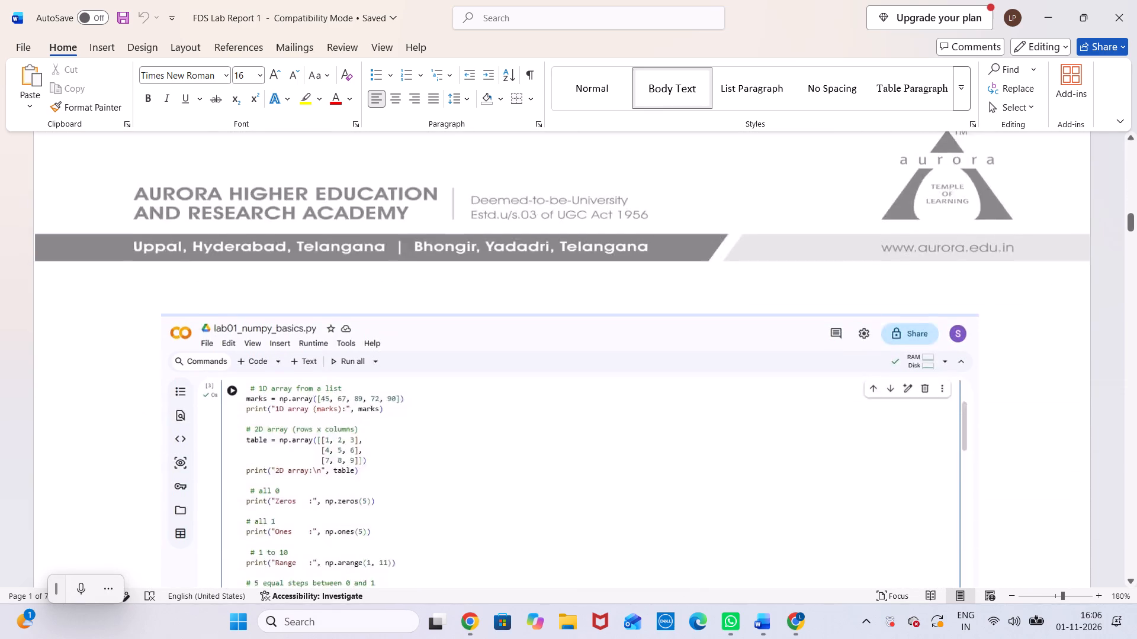
pyautogui.scroll(-3, 519, 388)
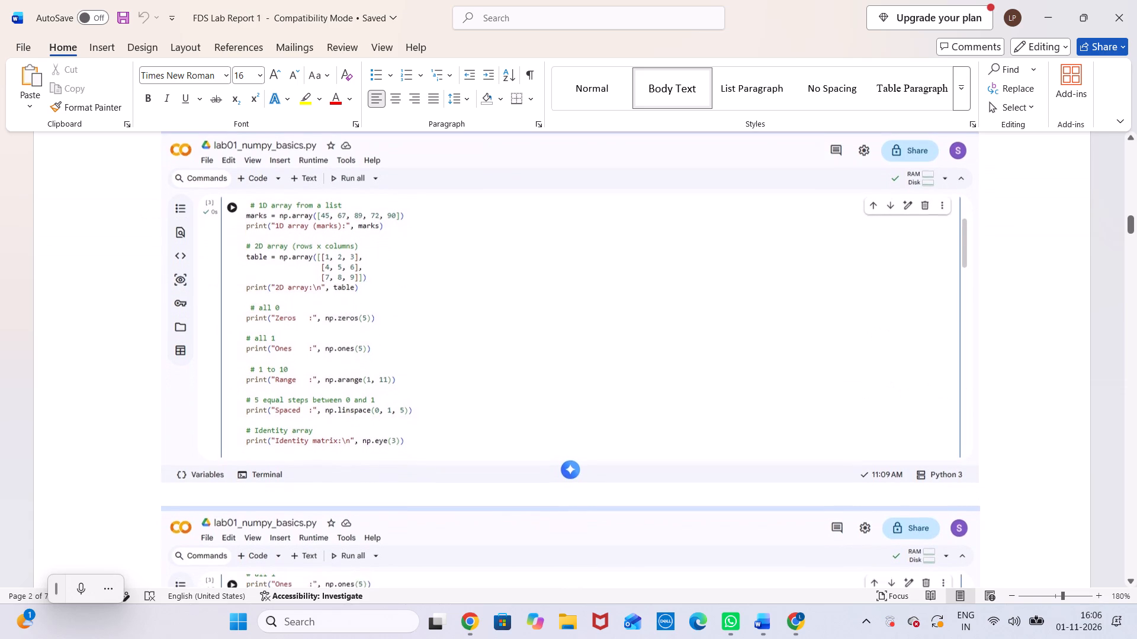
pyautogui.scroll(-1, 519, 388)
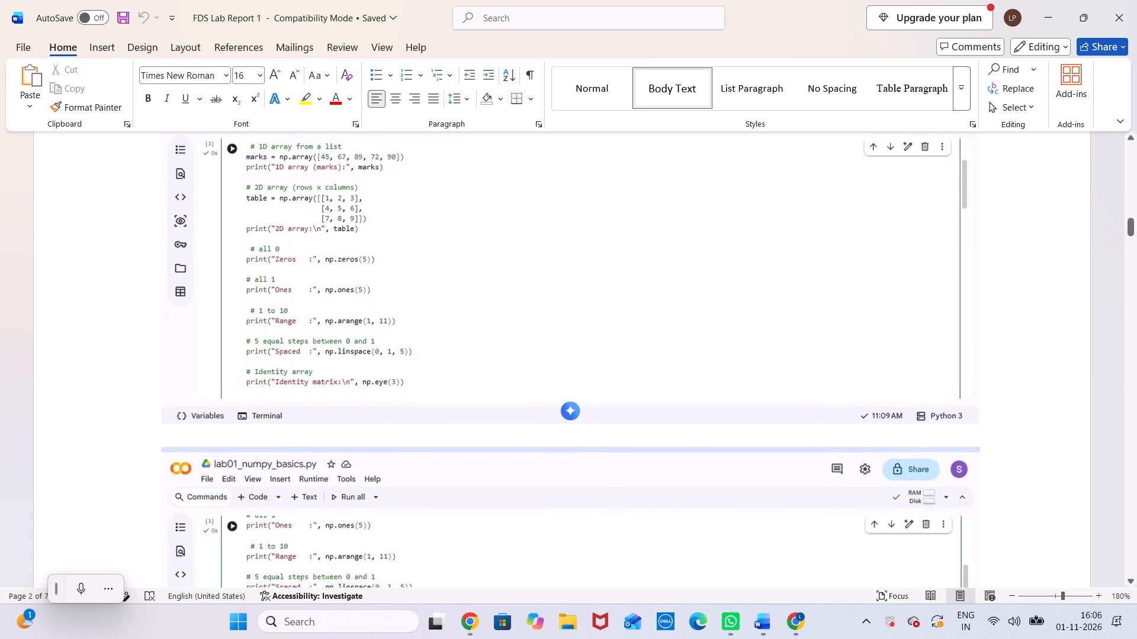
pyautogui.scroll(-3, 519, 388)
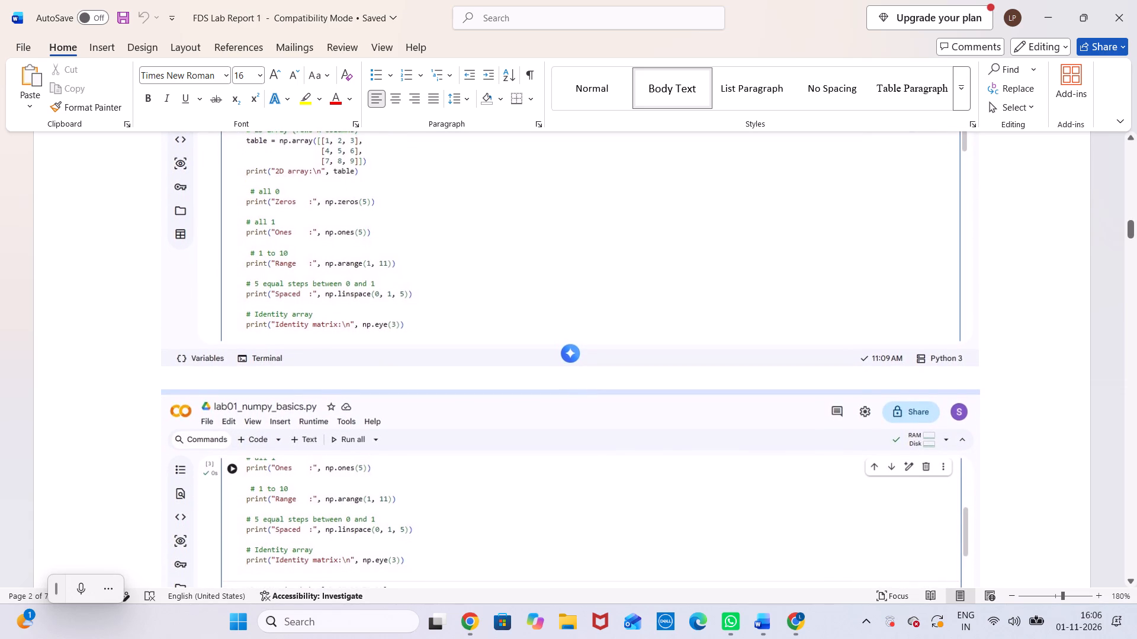
pyautogui.scroll(-2, 519, 388)
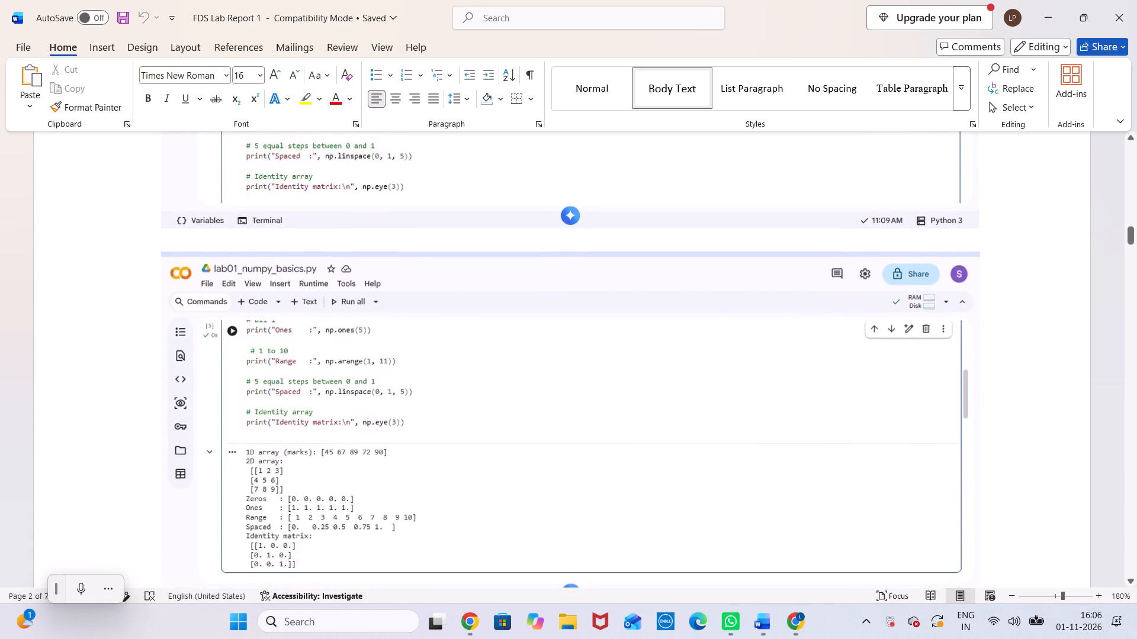
# Read through the numbered explanations and the remaining notebook screenshots up to the end of the report.
pyautogui.scroll(-3, 519, 388)
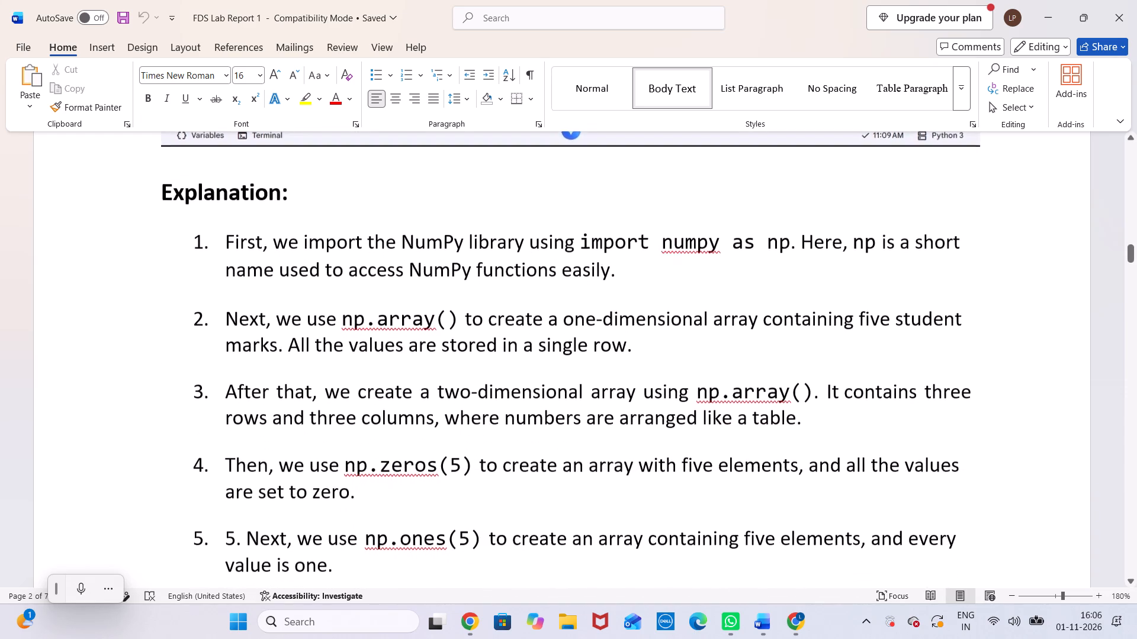
pyautogui.scroll(-11, 519, 388)
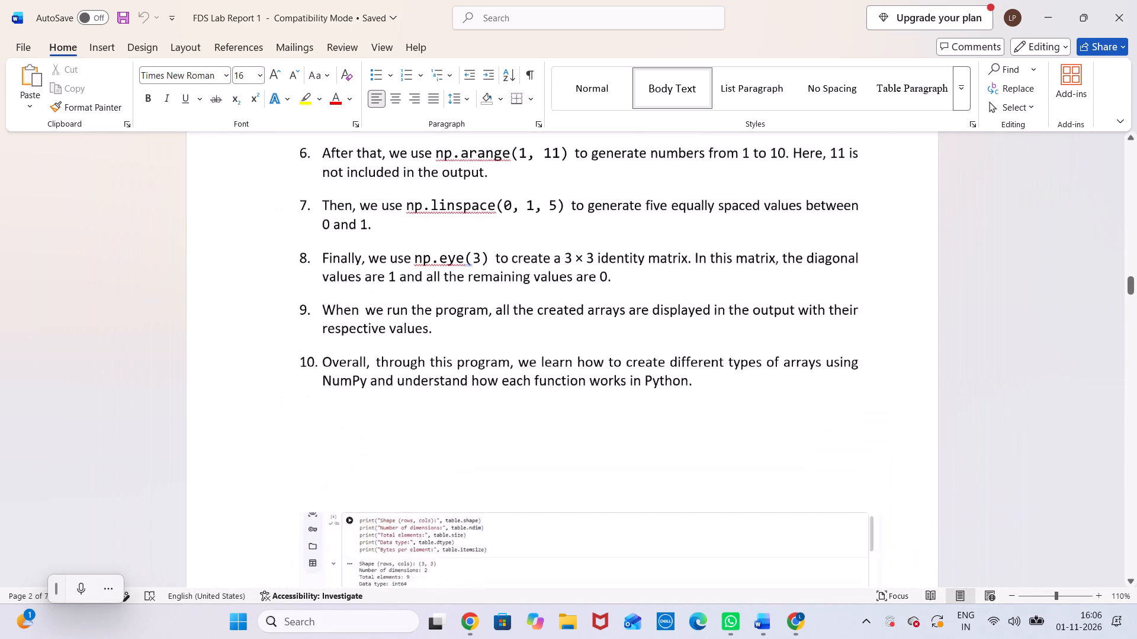
pyautogui.scroll(-6, 519, 388)
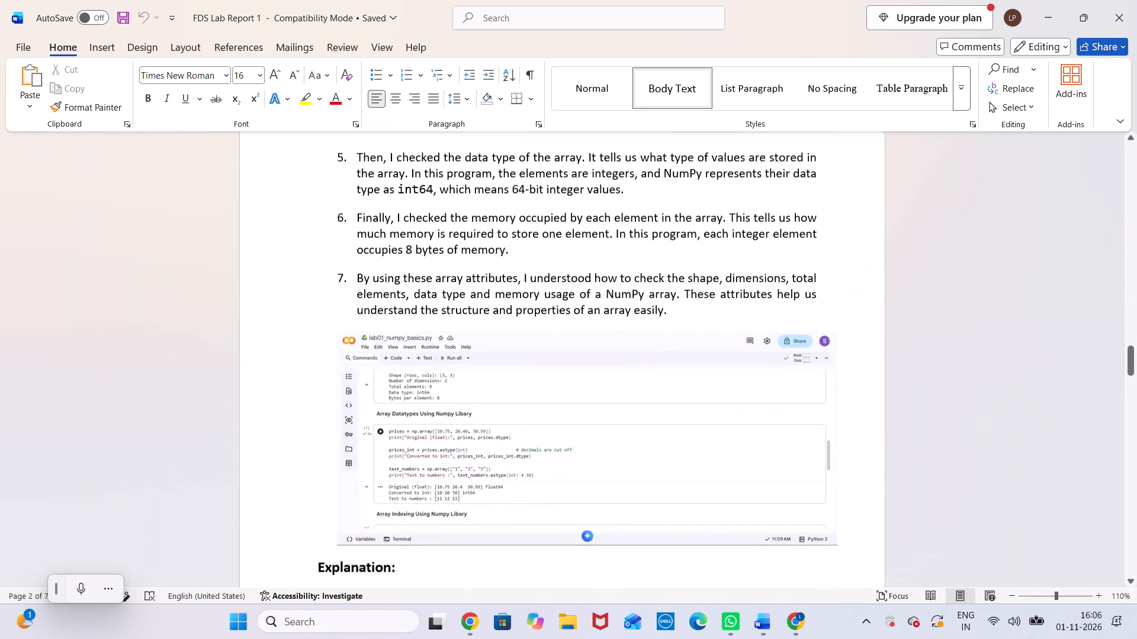
pyautogui.scroll(-8, 519, 388)
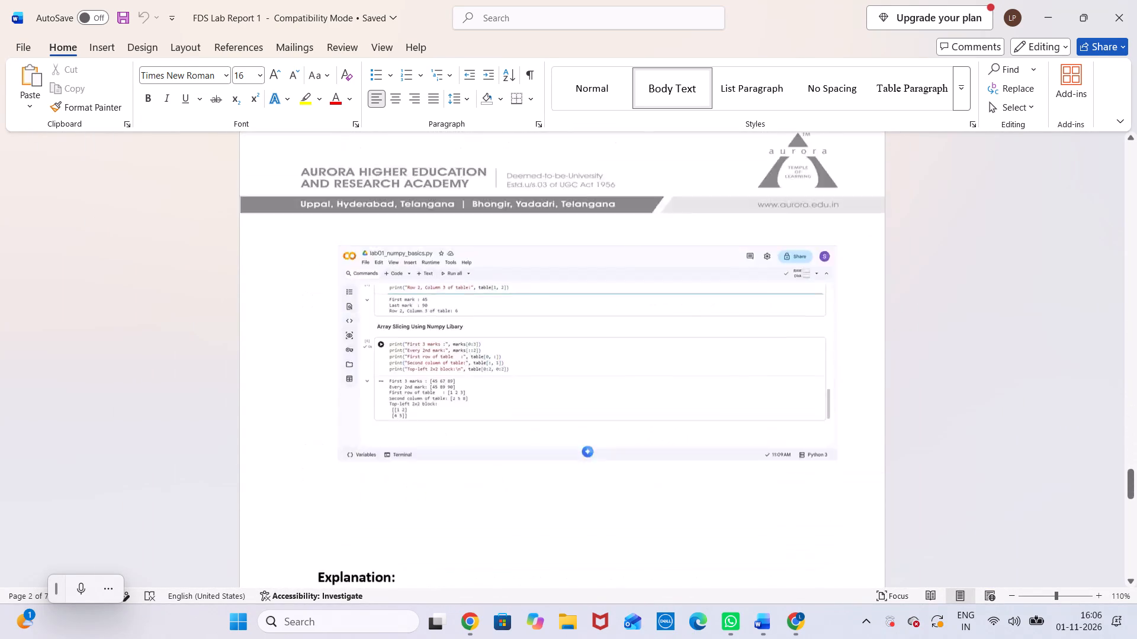
pyautogui.scroll(-9, 519, 388)
pyautogui.scroll(4, 519, 388)
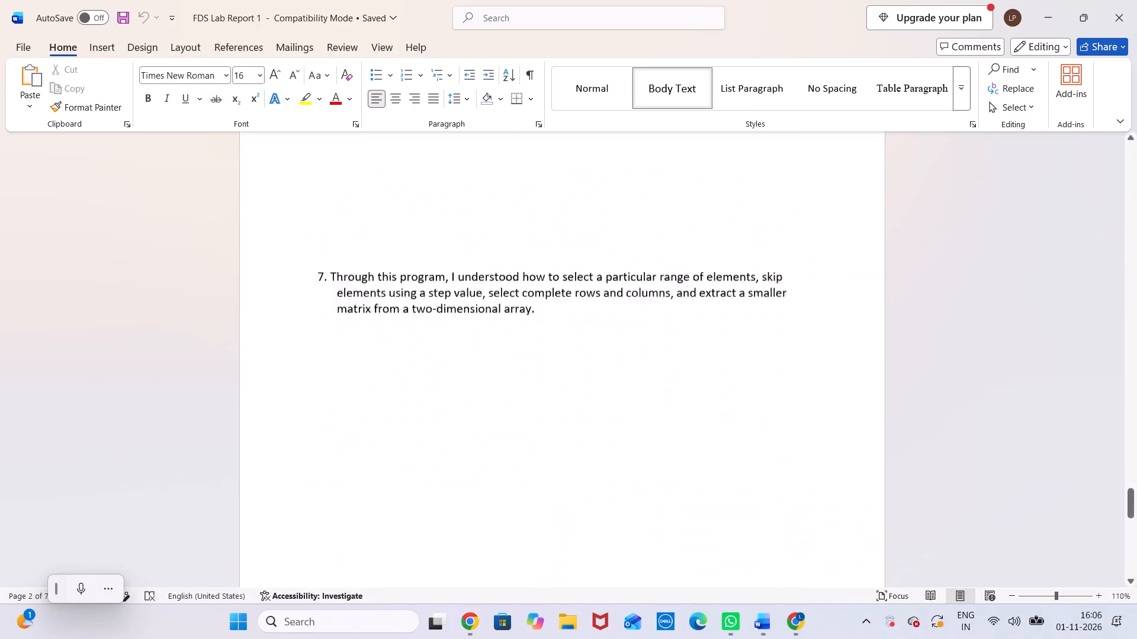
pyautogui.scroll(12, 519, 388)
pyautogui.click(1049, 15)
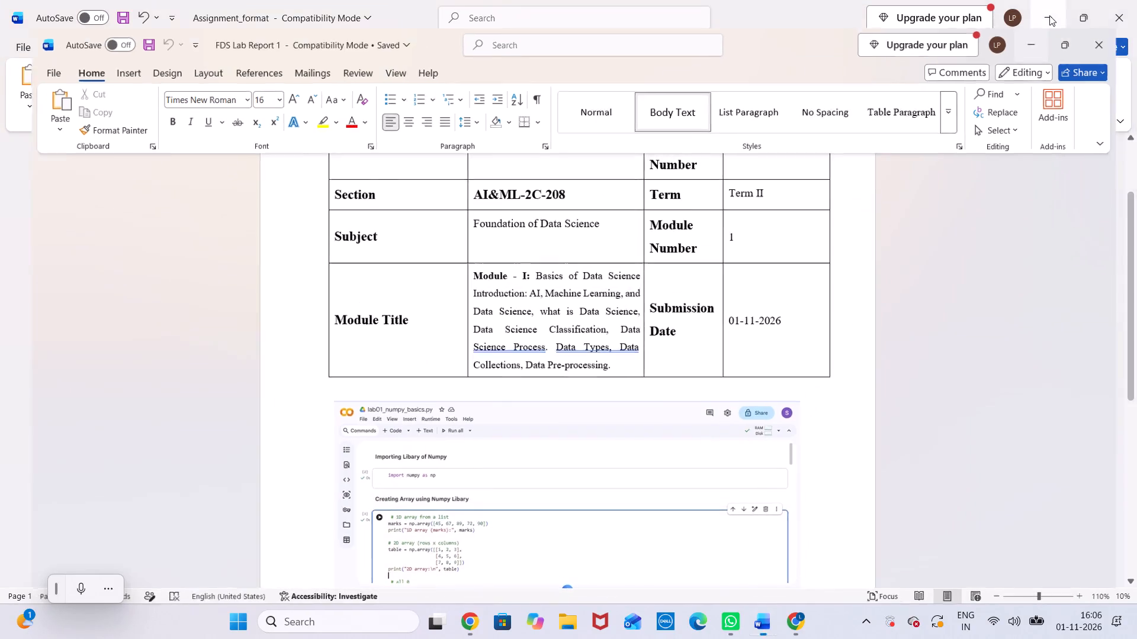
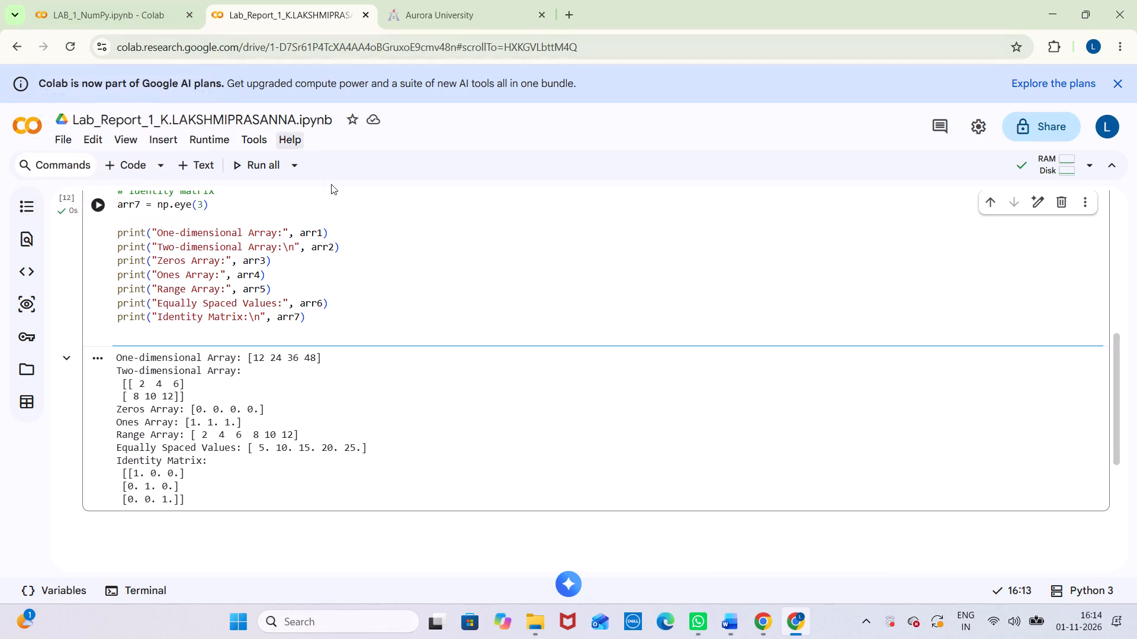
pyautogui.click(540, 17)
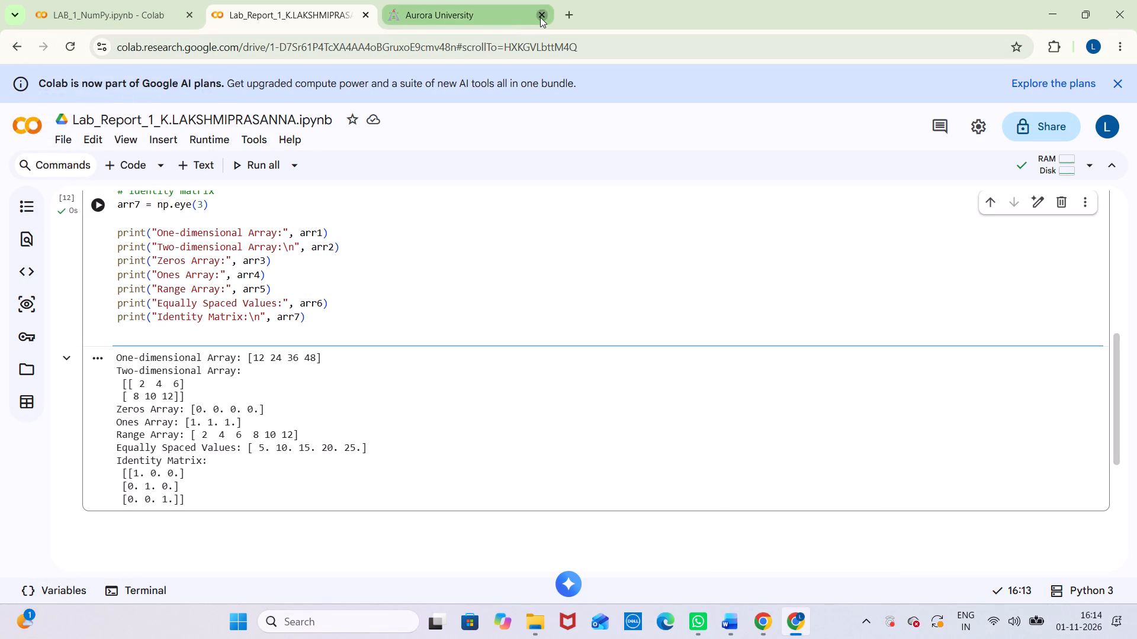
pyautogui.click(191, 8)
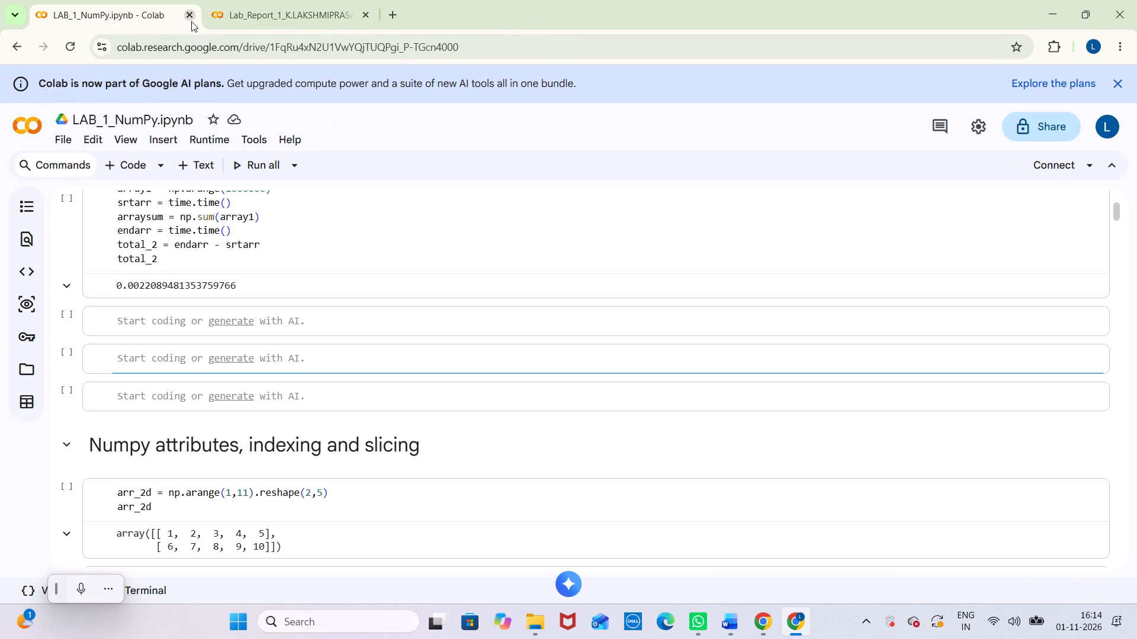
pyautogui.click(188, 15)
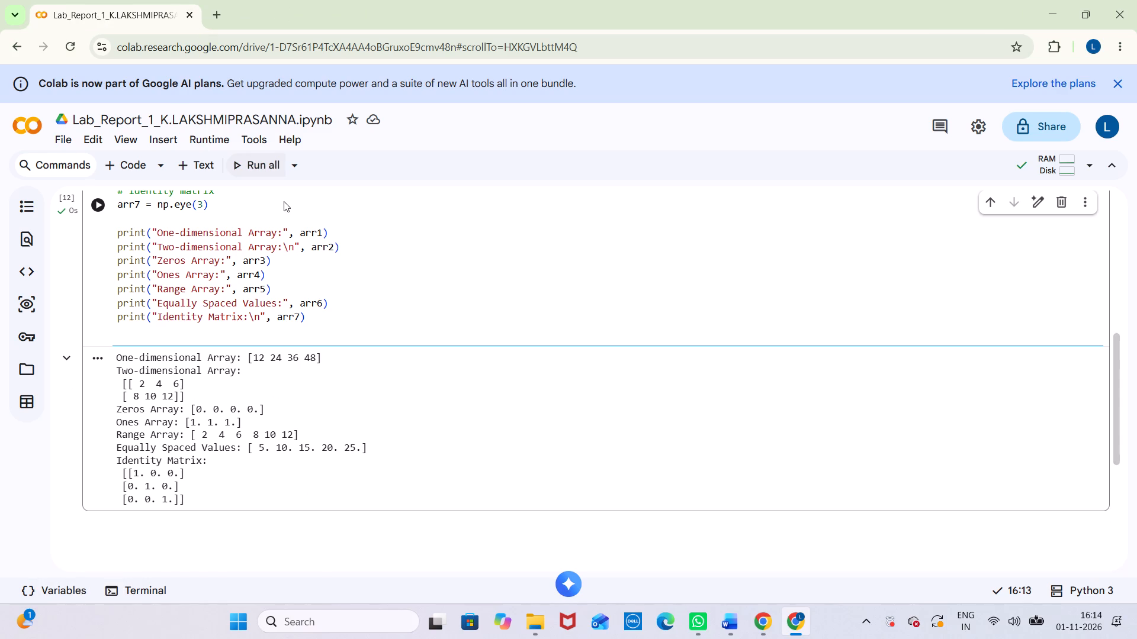
# In Windows Settings, enable automatic hiding of the taskbar, and return to the start of the Colab lab report notebook.
pyautogui.scroll(6, 284, 201)
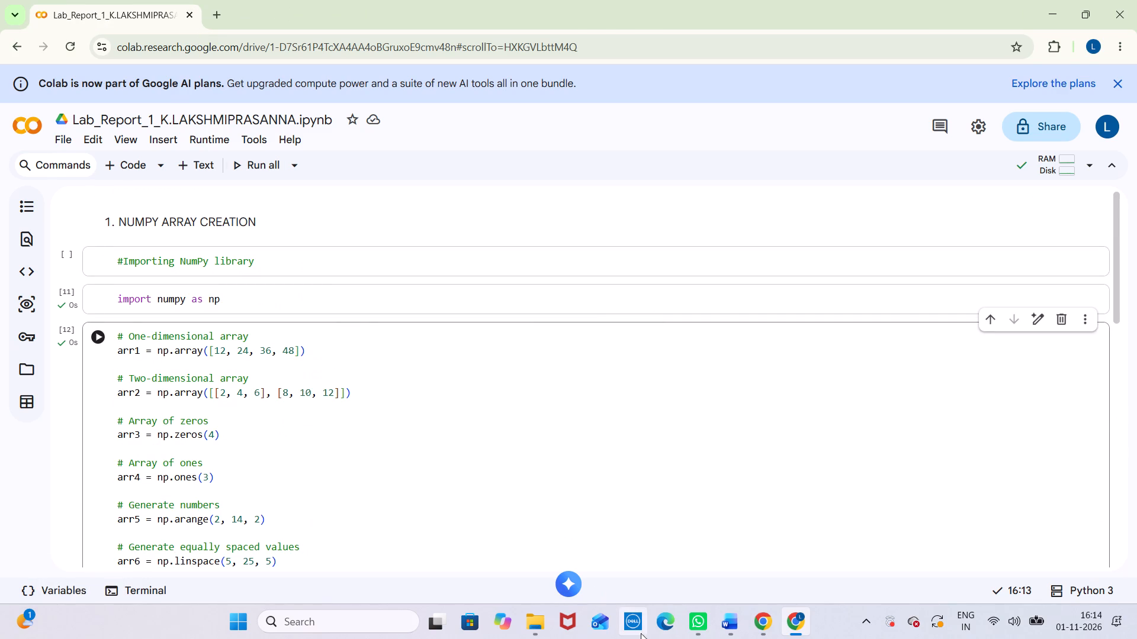
pyautogui.click(1037, 638)
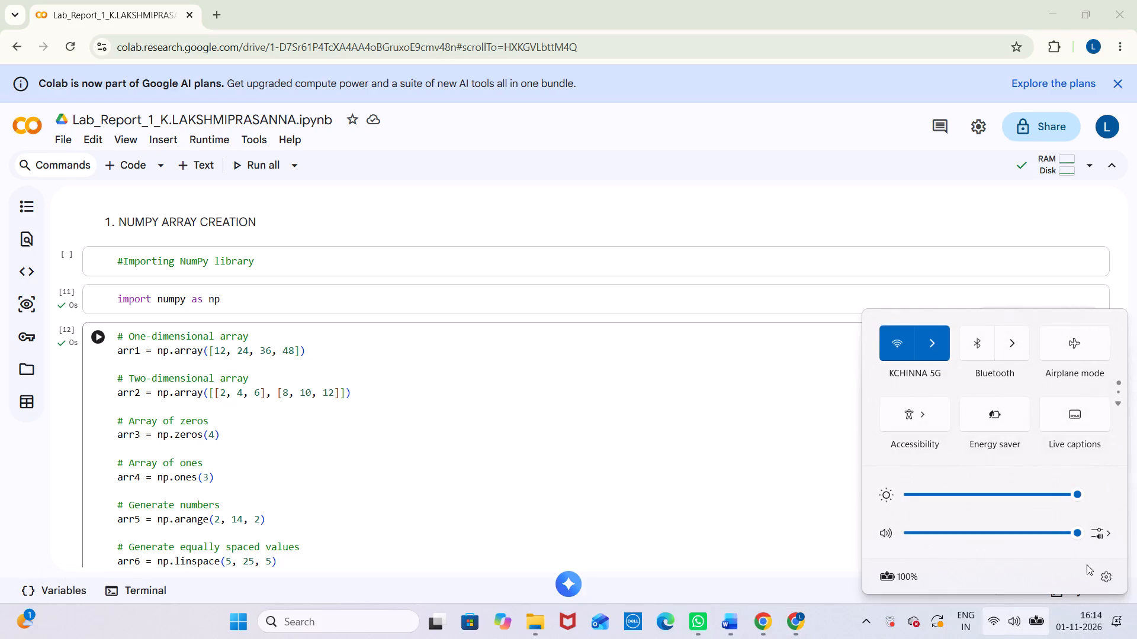
pyautogui.click(1107, 575)
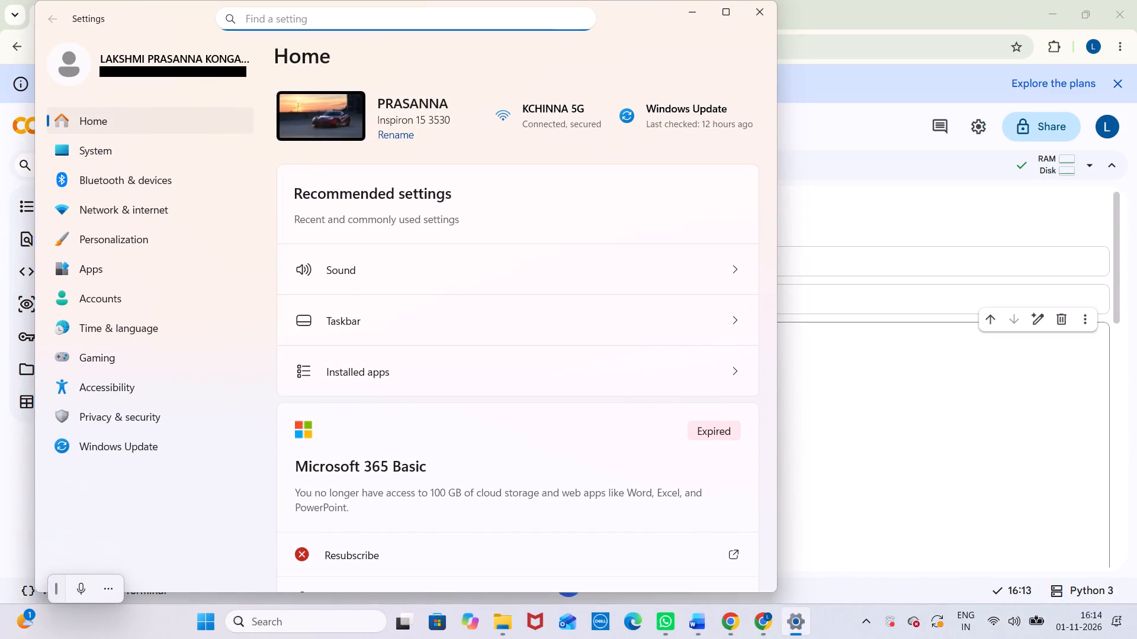
pyautogui.scroll(-1, 502, 346)
pyautogui.click(507, 322)
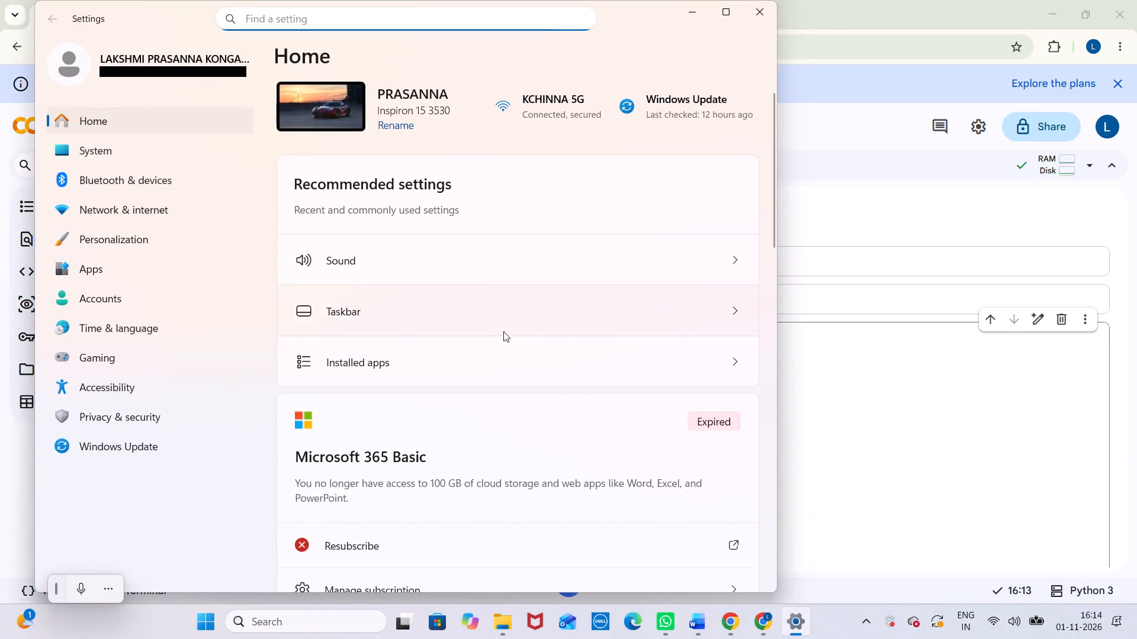
pyautogui.scroll(-1, 581, 419)
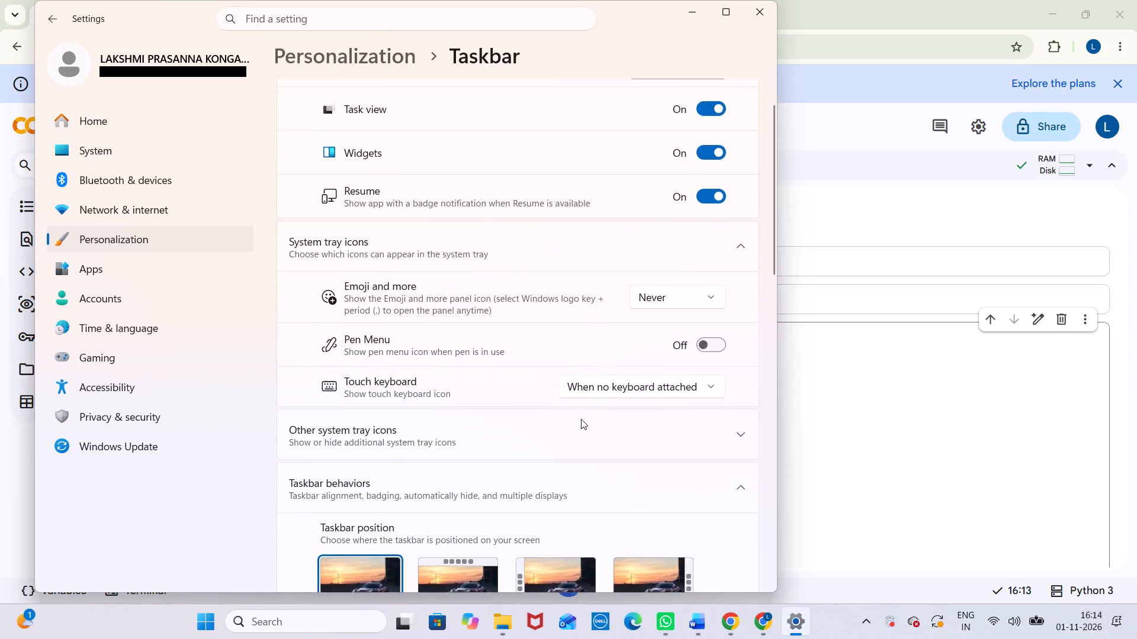
pyautogui.scroll(-5, 581, 419)
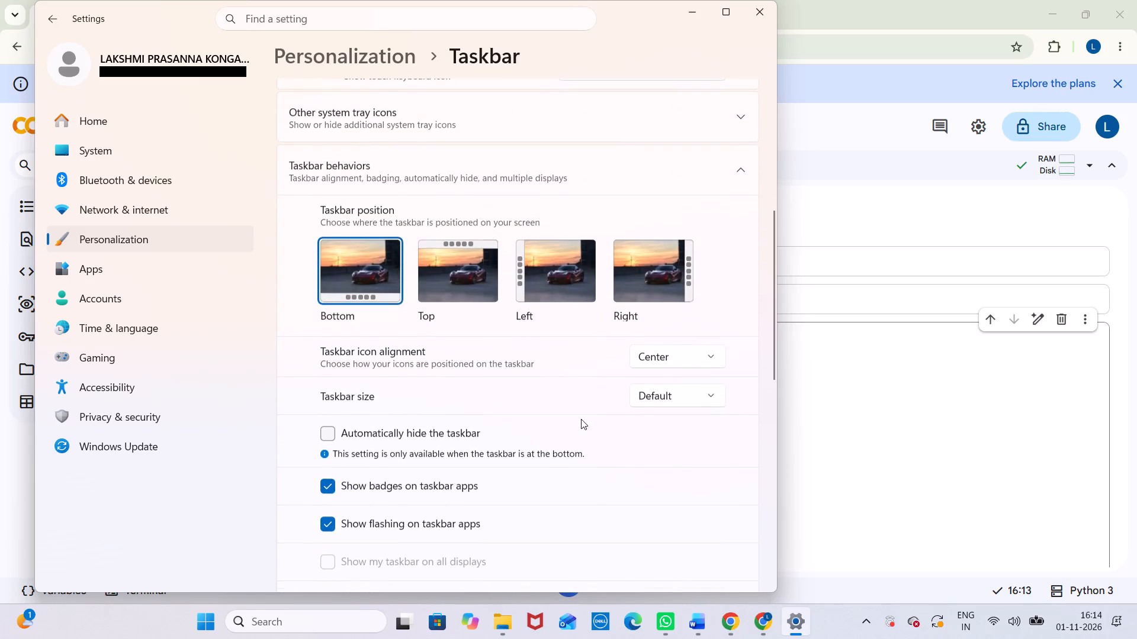
pyautogui.scroll(-1, 581, 419)
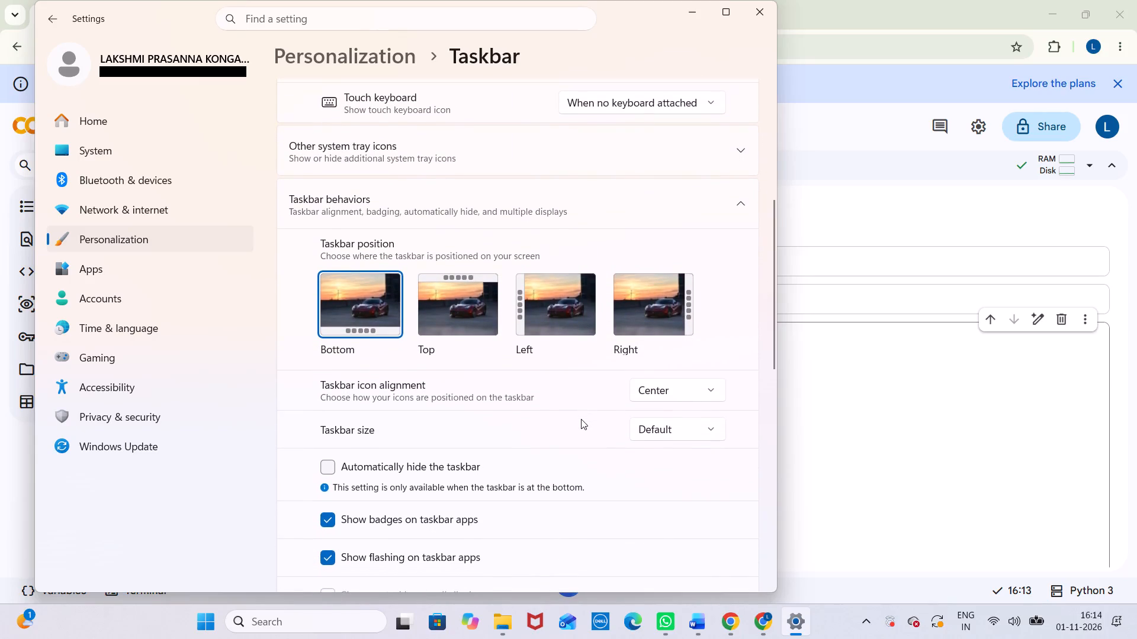
pyautogui.click(338, 469)
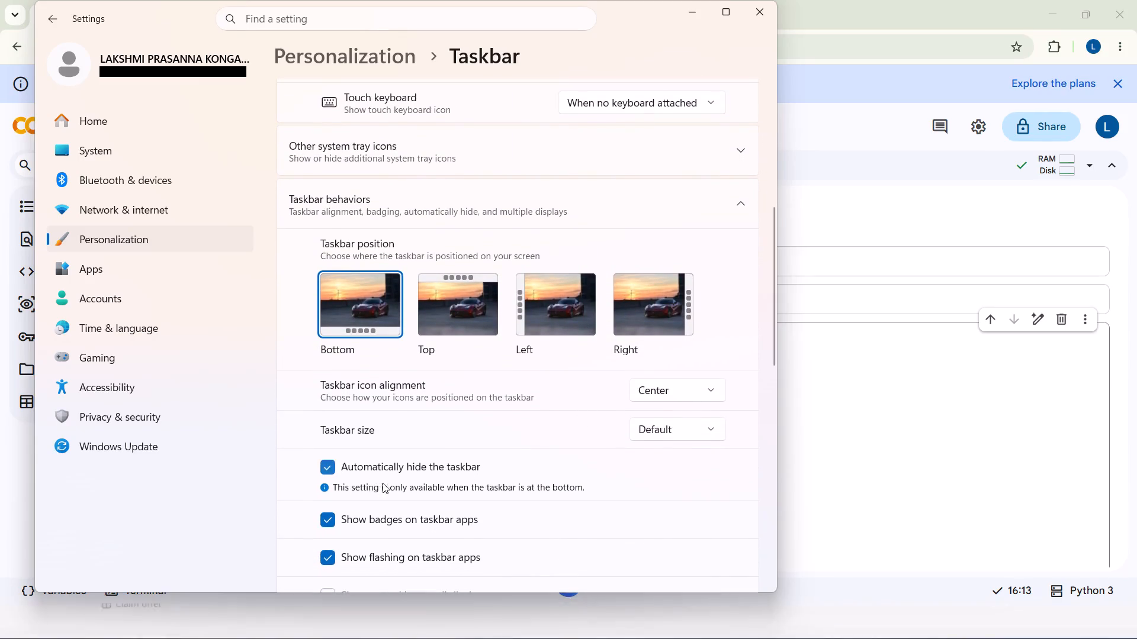
pyautogui.click(817, 431)
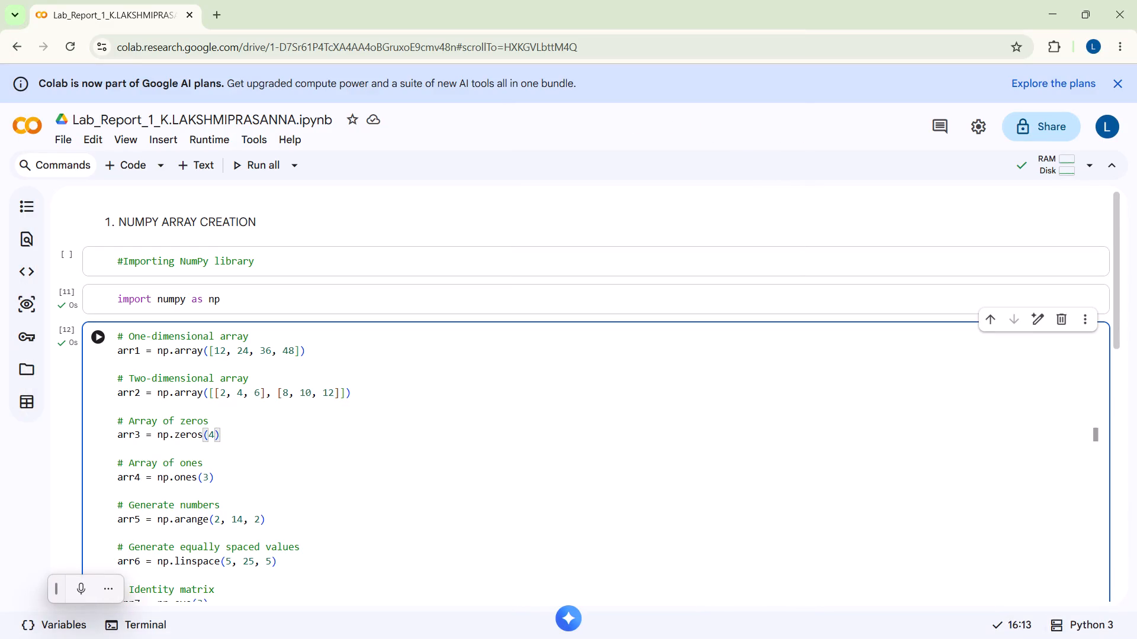
# Move the floating voice typing bar off the notebook code, down beside the execution time in the status bar.
pyautogui.scroll(1, 644, 403)
pyautogui.moveTo(60, 585); pyautogui.dragTo(917, 628)
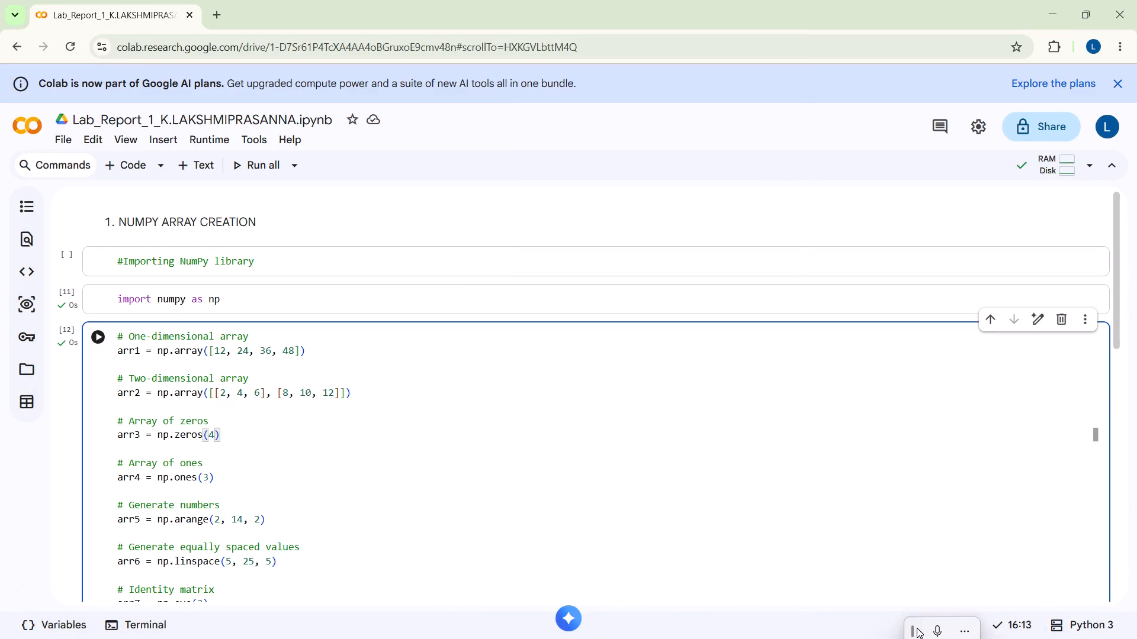
# Move the floating voice typing bar to the end of the status bar and turn off its voice typing launcher.
pyautogui.moveTo(917, 628); pyautogui.dragTo(1032, 632)
pyautogui.moveTo(1032, 632); pyautogui.dragTo(1032, 638)
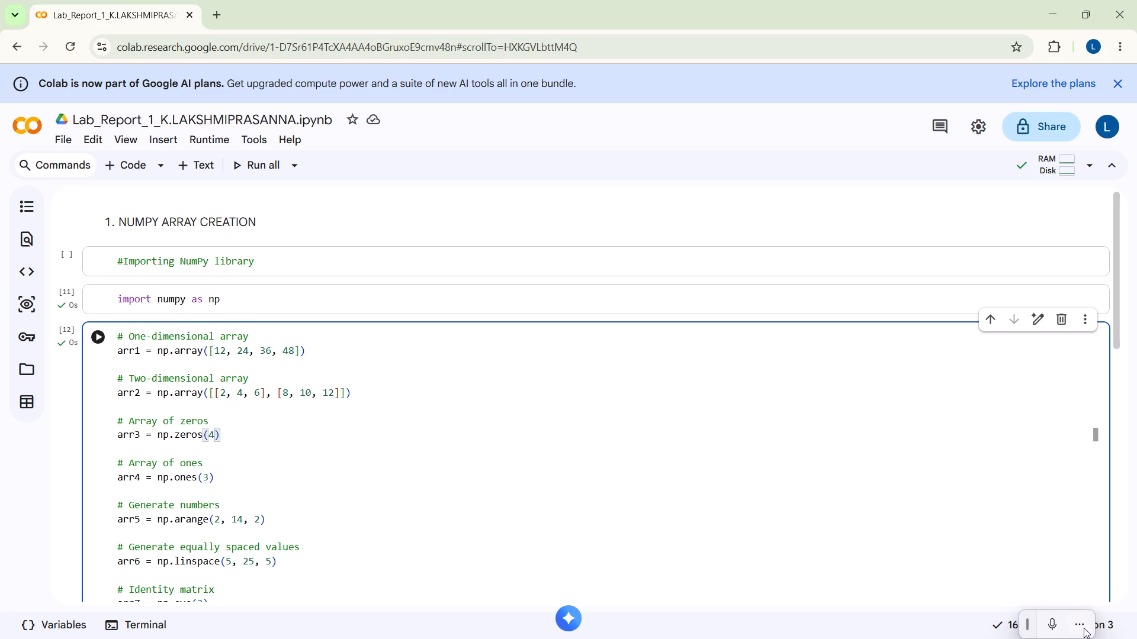
pyautogui.click(1084, 628)
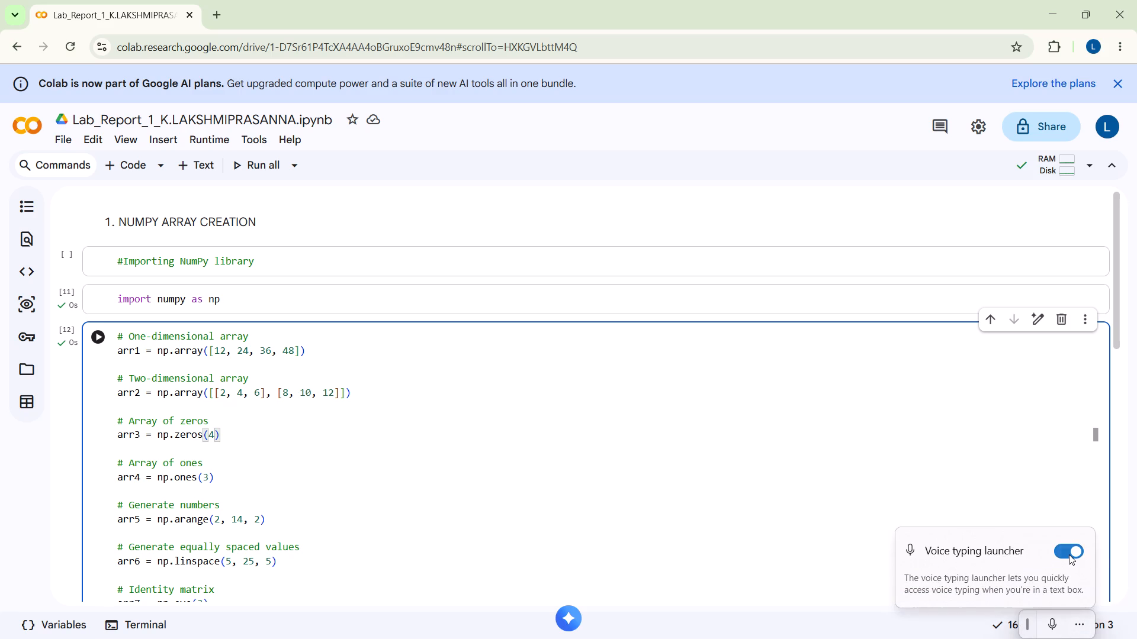
pyautogui.click(1069, 554)
pyautogui.click(883, 495)
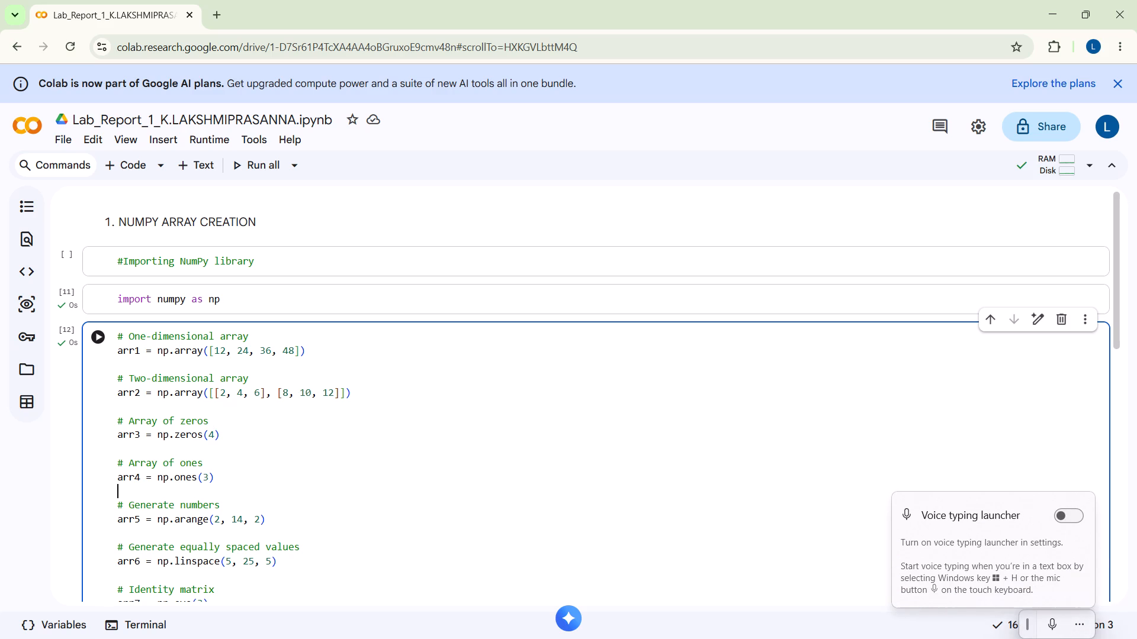
pyautogui.click(771, 513)
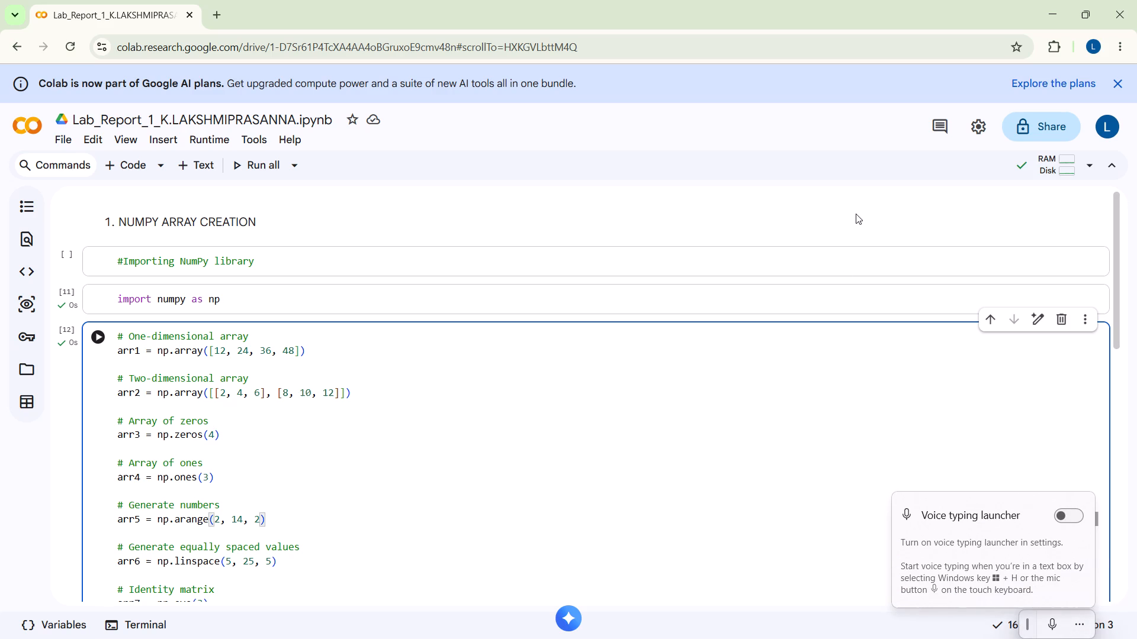
pyautogui.click(856, 214)
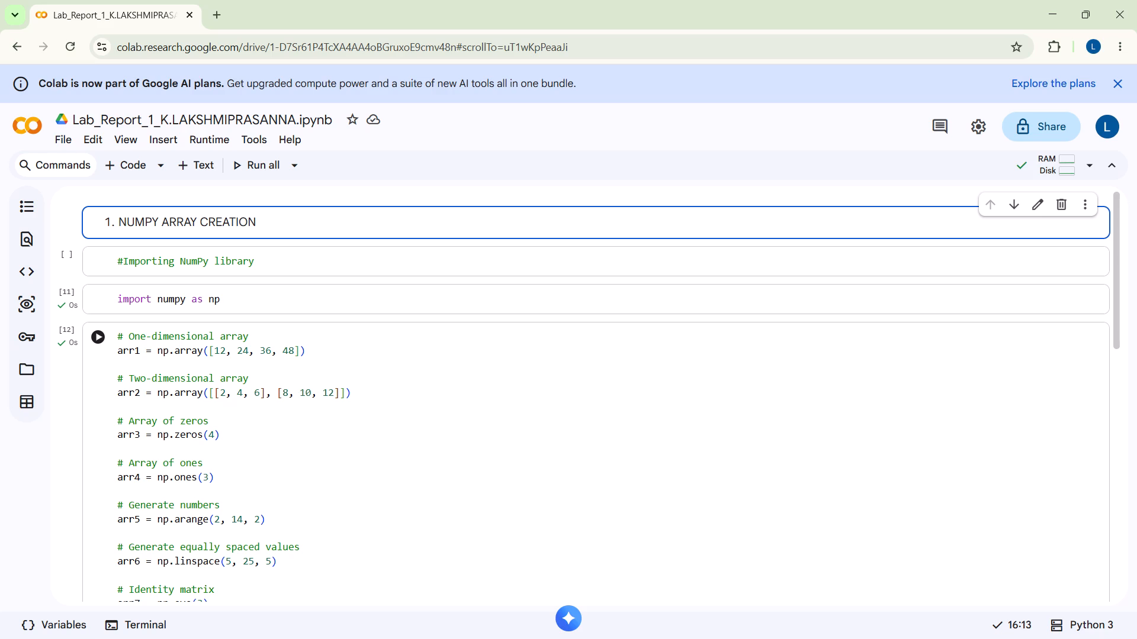
# Enlarge the Colab notebook page to one zoom level above 100%.
pyautogui.press('shift+super+equal')
pyautogui.hotkey('ctrl', 'shift', '=')
pyautogui.hotkey('ctrl', 'shift', '=')
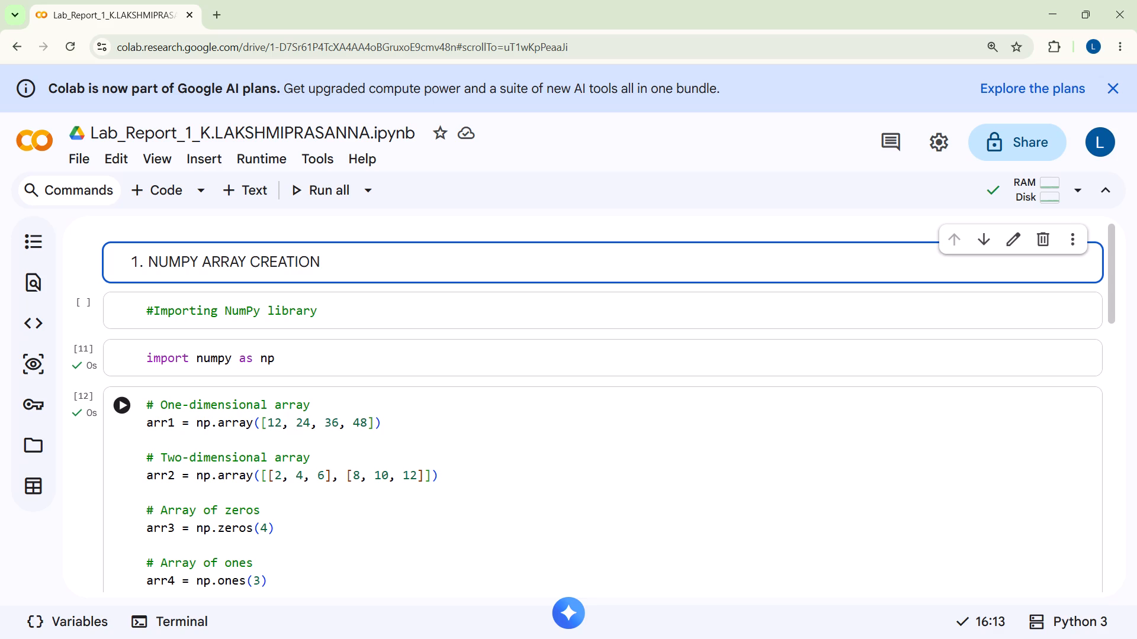
pyautogui.press('shift+super+equal')
pyautogui.press('shift+super+equal')
pyautogui.hotkey('ctrl', 'shift', '=')
pyautogui.hotkey('ctrl', 'shift', '=')
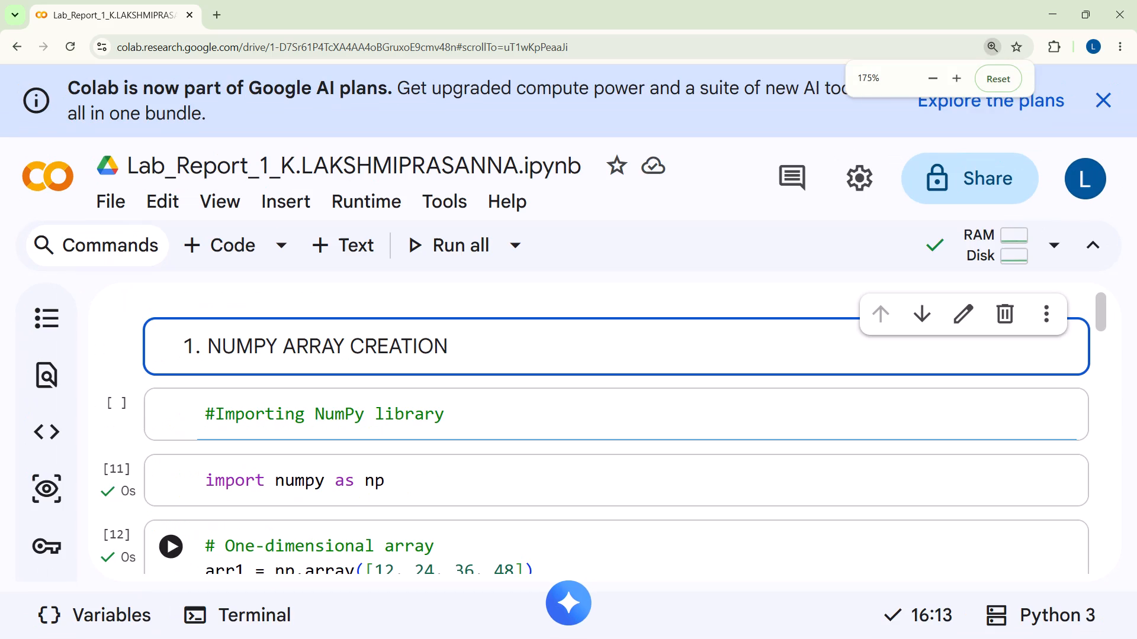
pyautogui.hotkey('ctrl', 'shift', '-')
pyautogui.hotkey('ctrl', 'shift', '-')
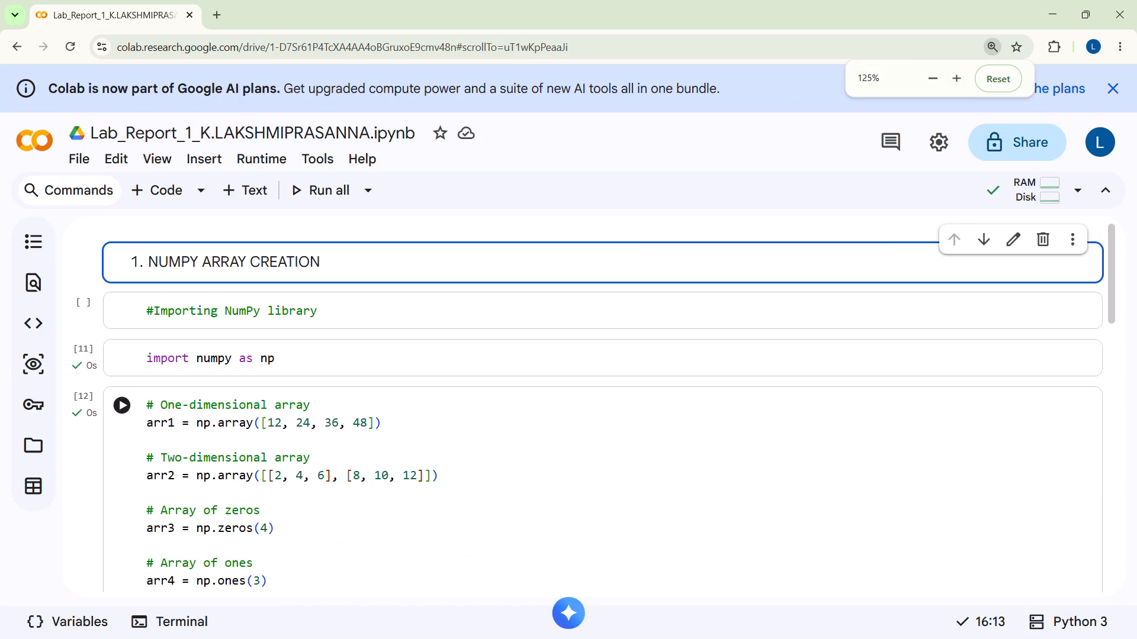
pyautogui.hotkey('ctrl', 'shift', '-')
pyautogui.hotkey('ctrl', 'shift', '-')
pyautogui.hotkey('ctrl', 'shift', '-')
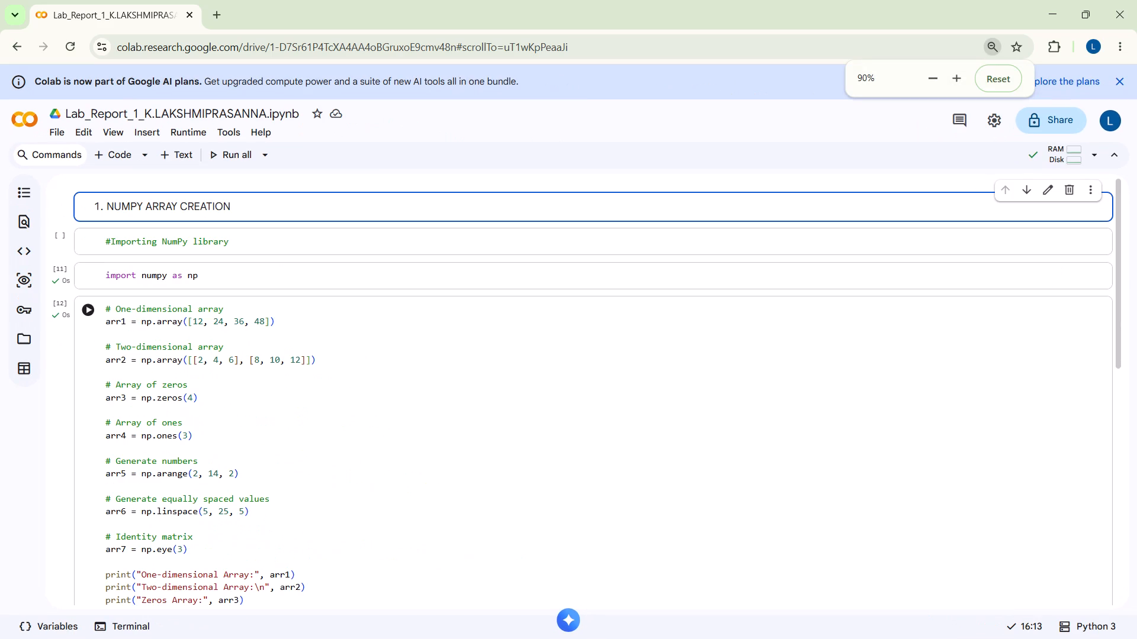
pyautogui.hotkey('ctrl', 'shift', '=')
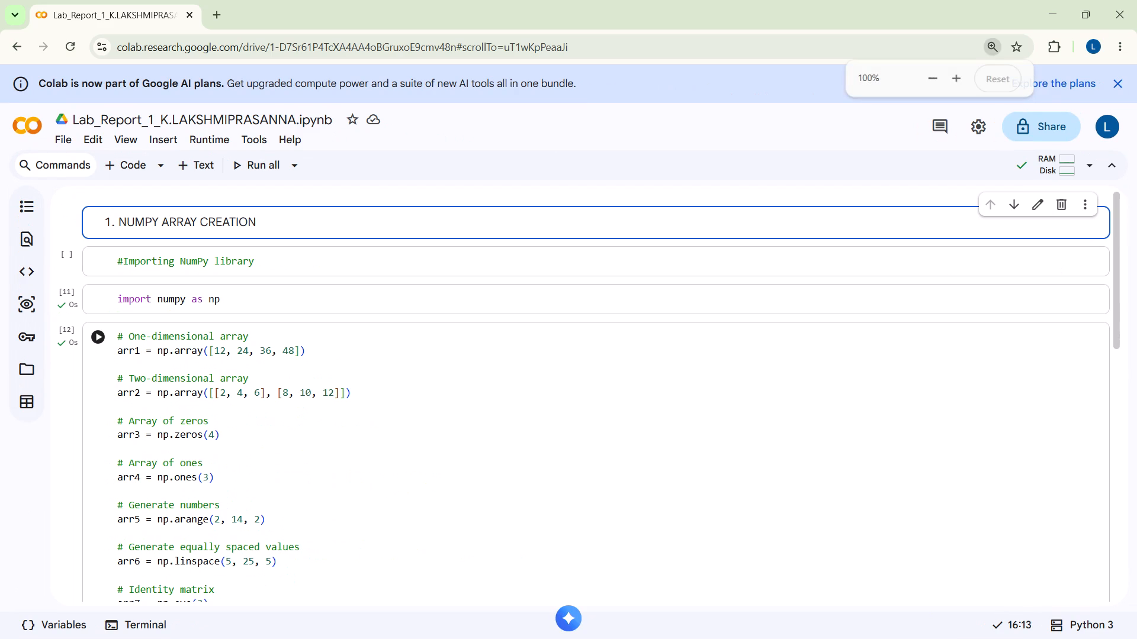
pyautogui.hotkey('ctrl', 'shift', '=')
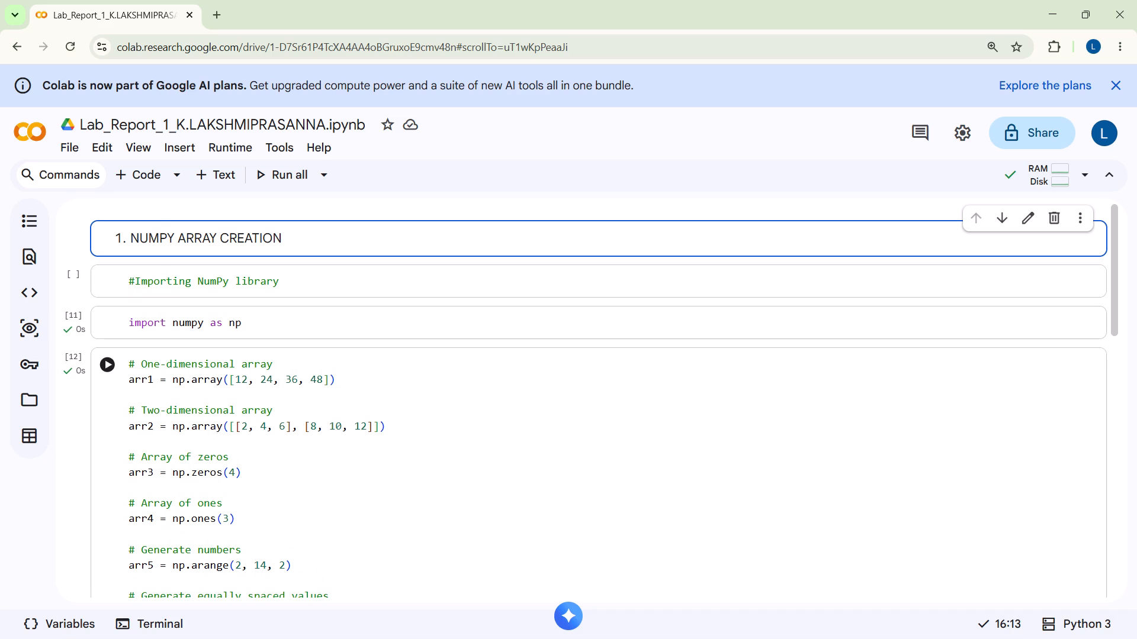
# Capture the screen showing the notebook's opening cells and paste it below the Aim line in the Assignment_format Word document, adding a new line after it.
pyautogui.press('super+Print')
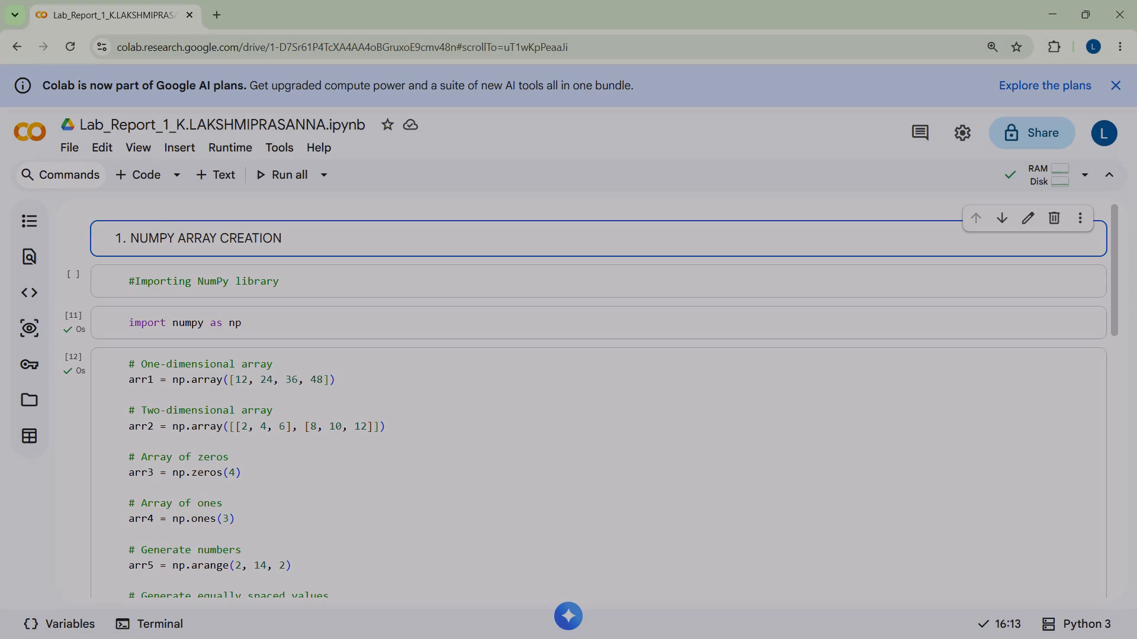
pyautogui.hotkey('ctrl', 'c')
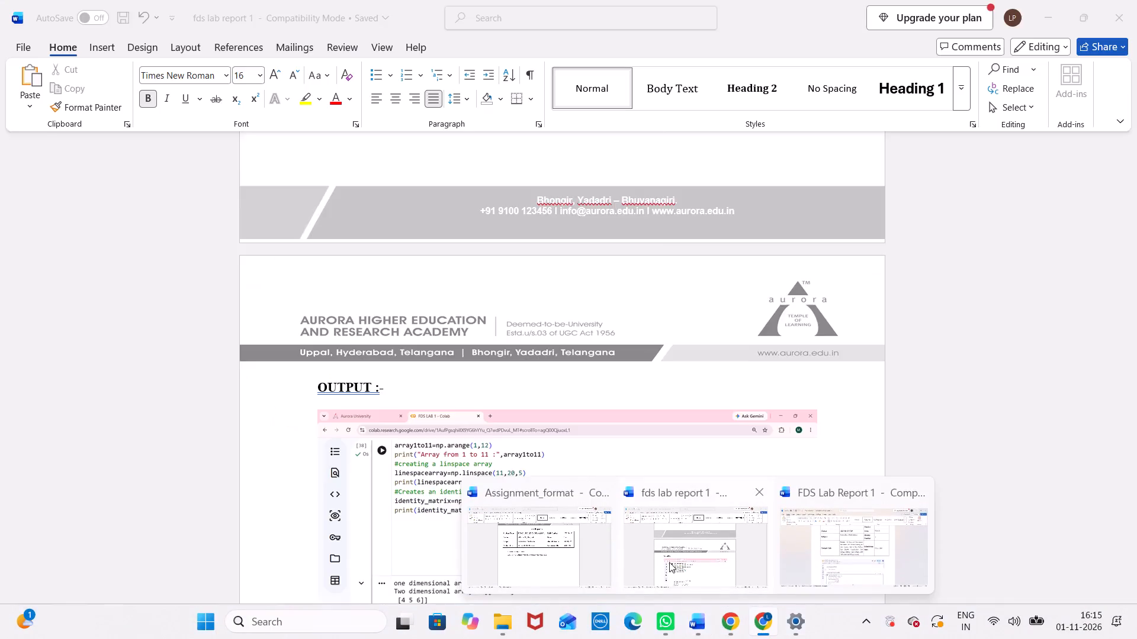
pyautogui.click(561, 559)
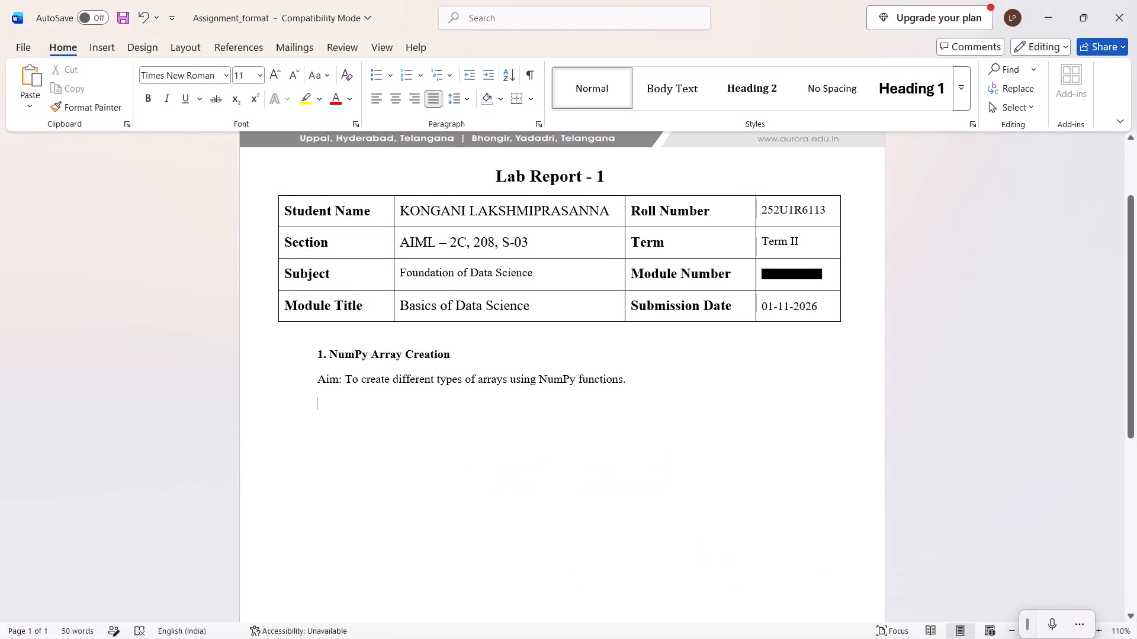
pyautogui.hotkey('ctrl', 'v')
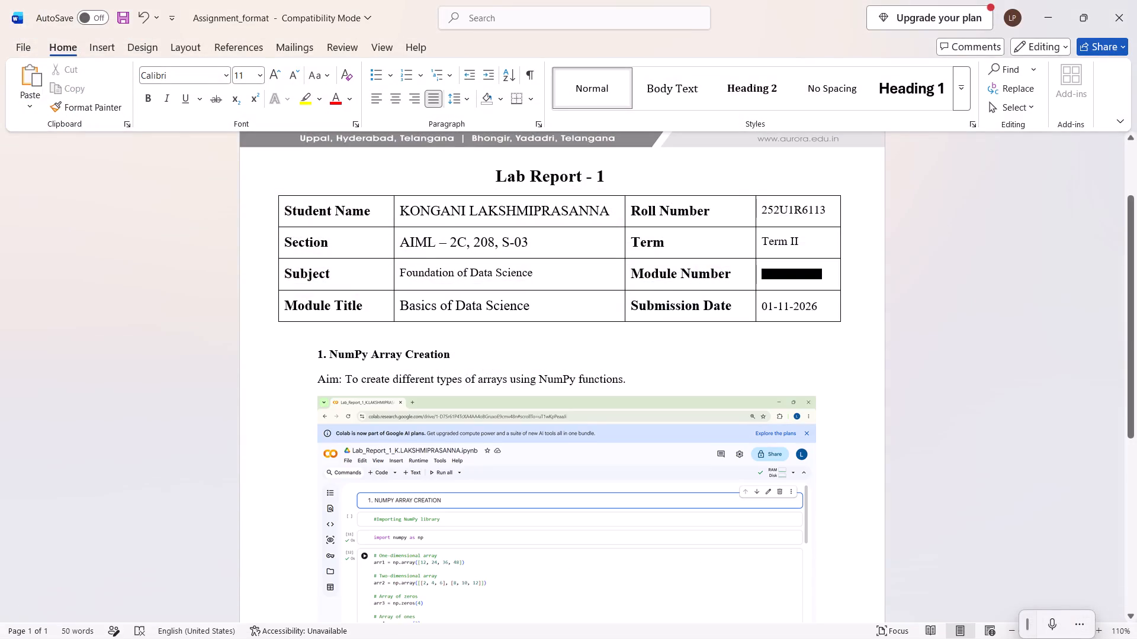
pyautogui.scroll(-1, 570, 505)
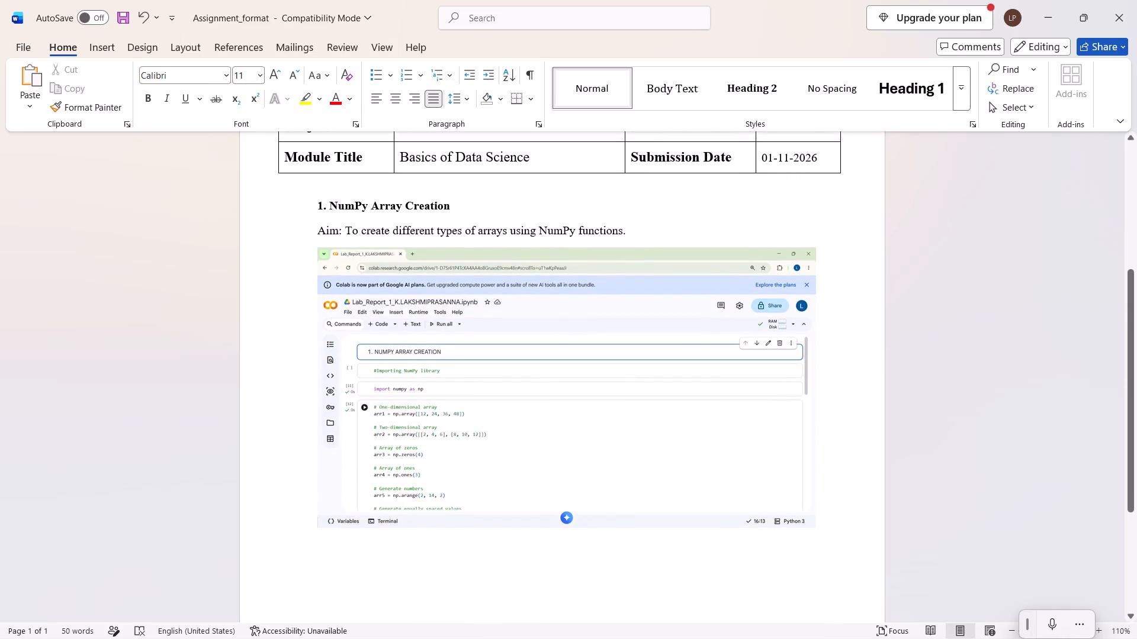
pyautogui.click(821, 520)
pyautogui.press('Return')
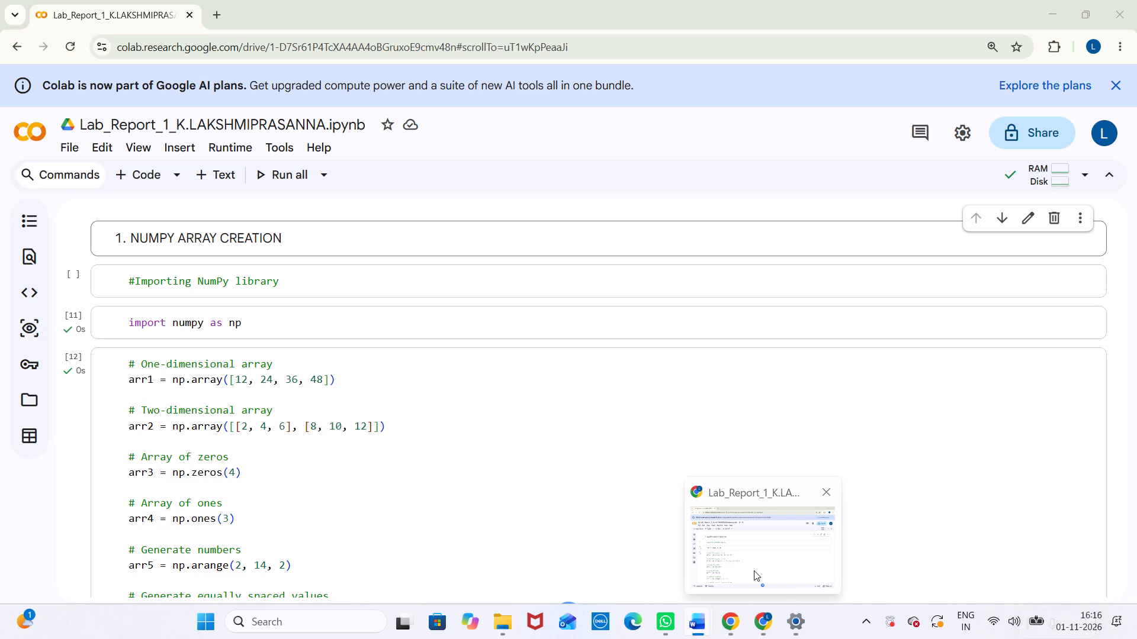
# Capture the notebook's array code from arr2 through the last print statement and paste it below the first screenshot in Word, adding a new line.
pyautogui.click(754, 565)
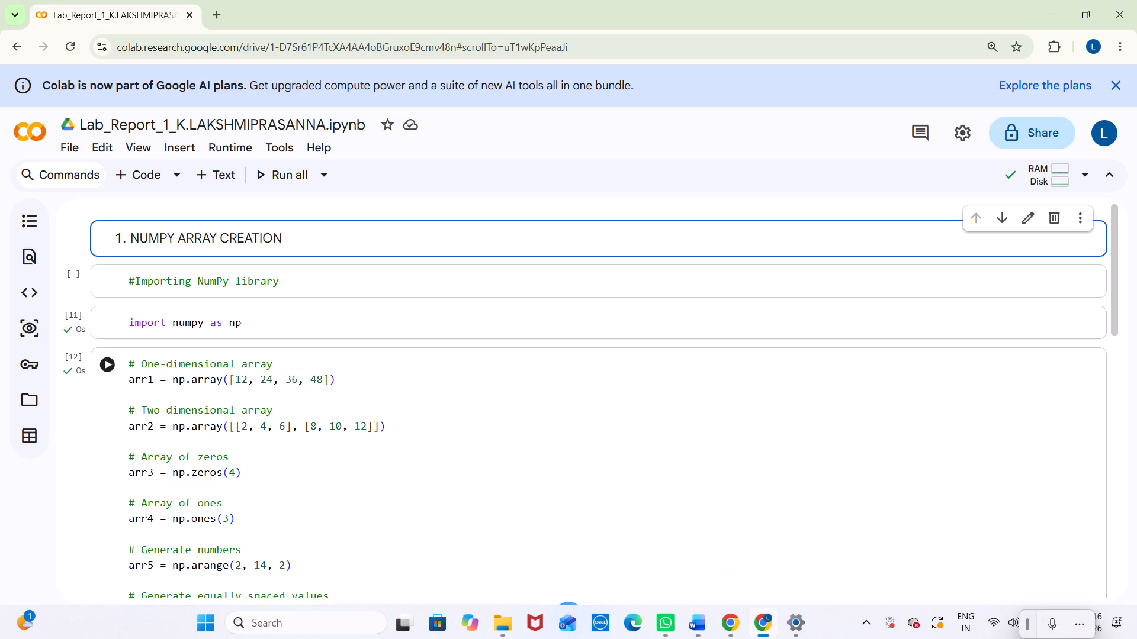
pyautogui.scroll(-4, 778, 498)
pyautogui.hscroll(1, 778, 498)
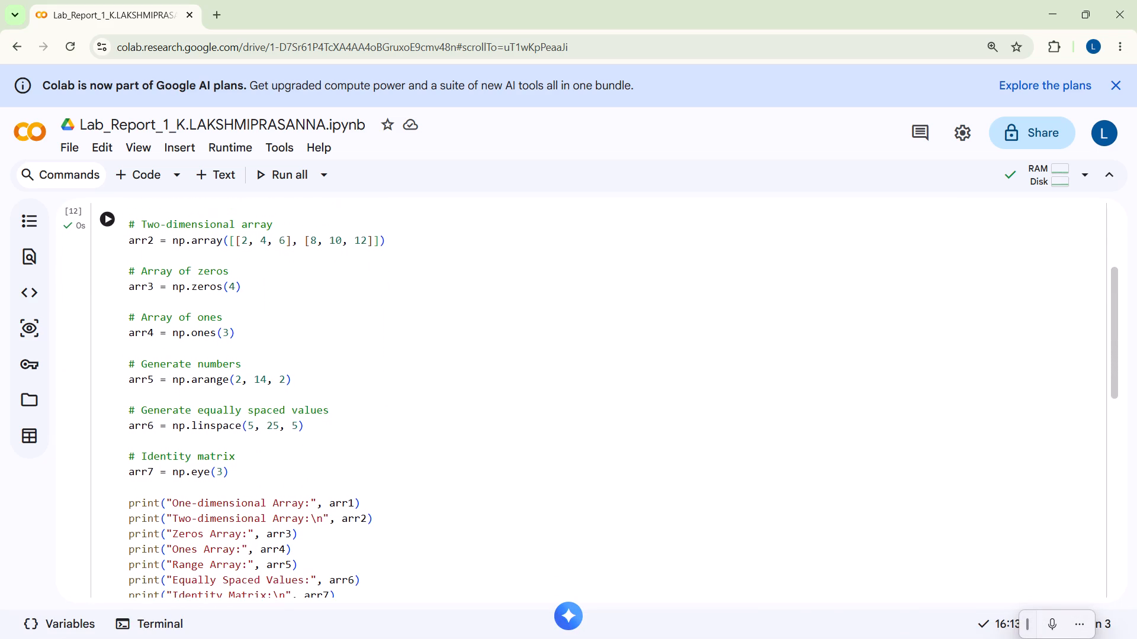
pyautogui.hscroll(1, 778, 498)
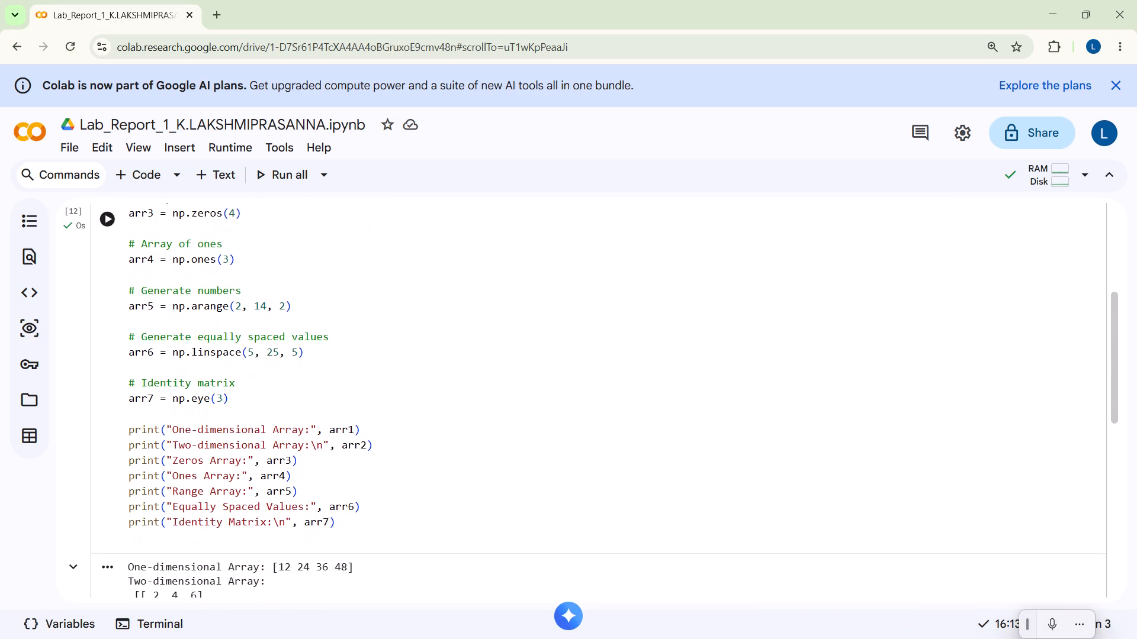
pyautogui.hscroll(1, 778, 498)
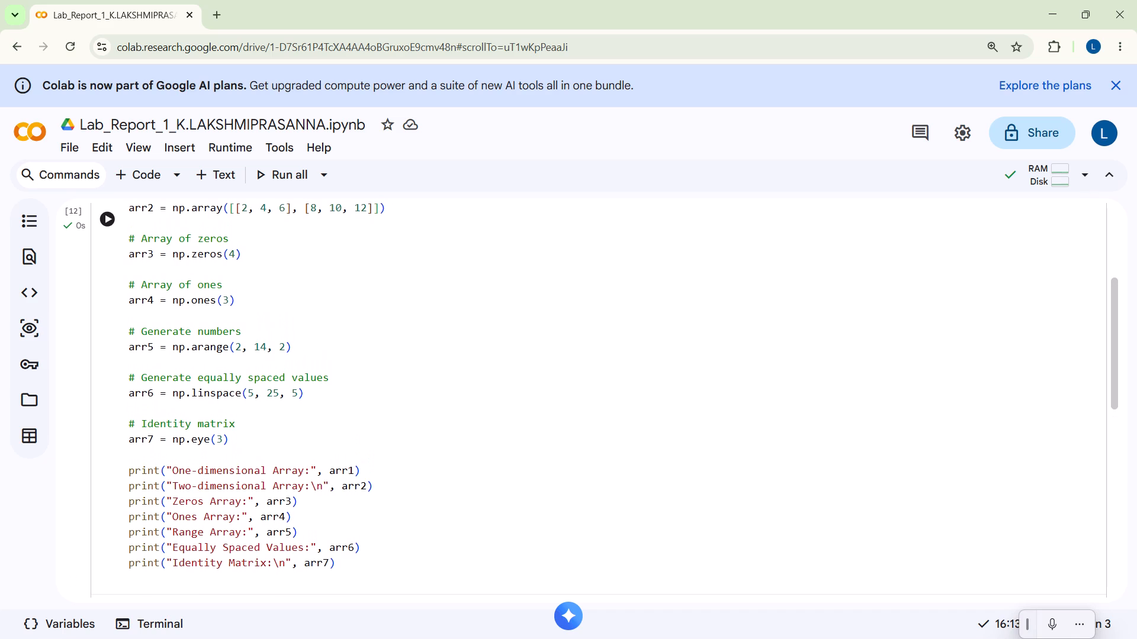
pyautogui.hscroll(1, 778, 498)
pyautogui.scroll(1, 776, 504)
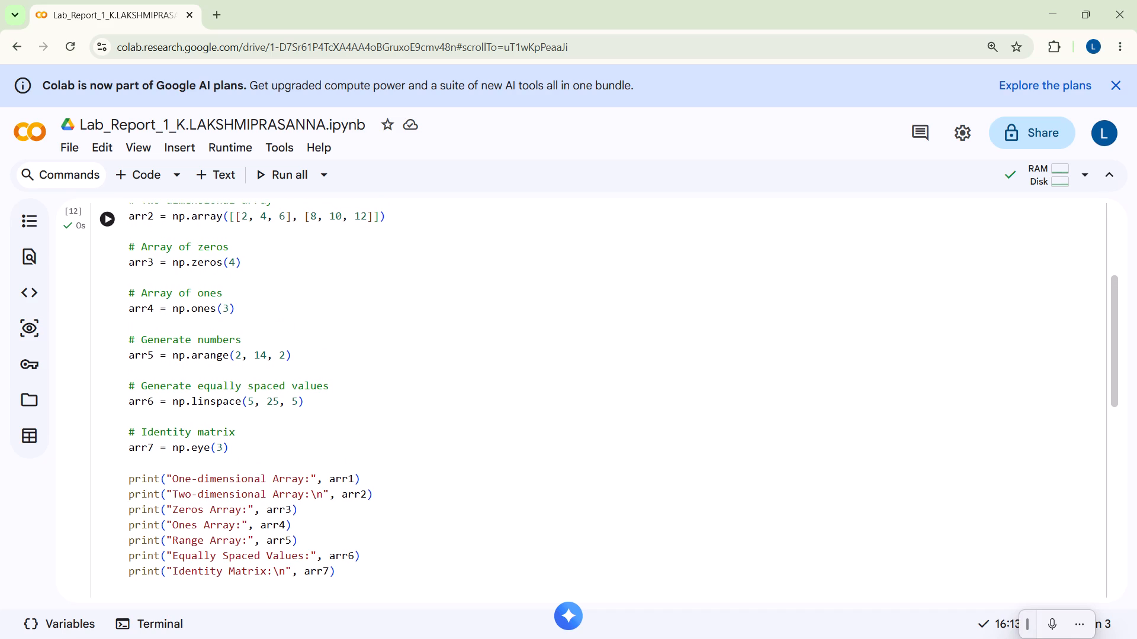
pyautogui.press('super+Print')
pyautogui.hotkey('ctrl', 'c')
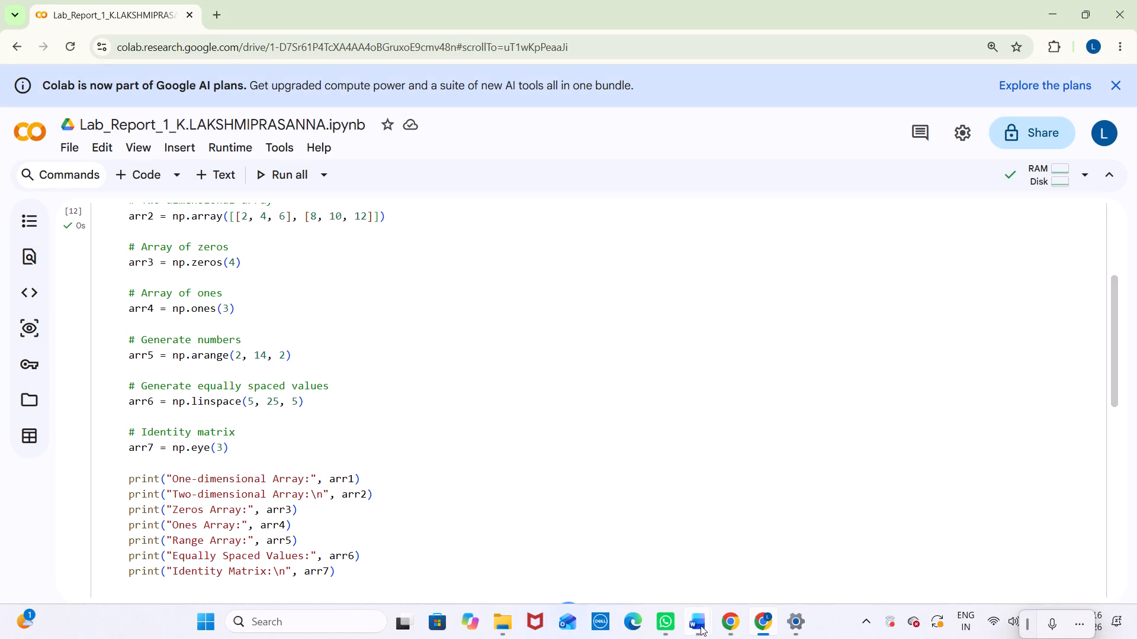
pyautogui.click(554, 572)
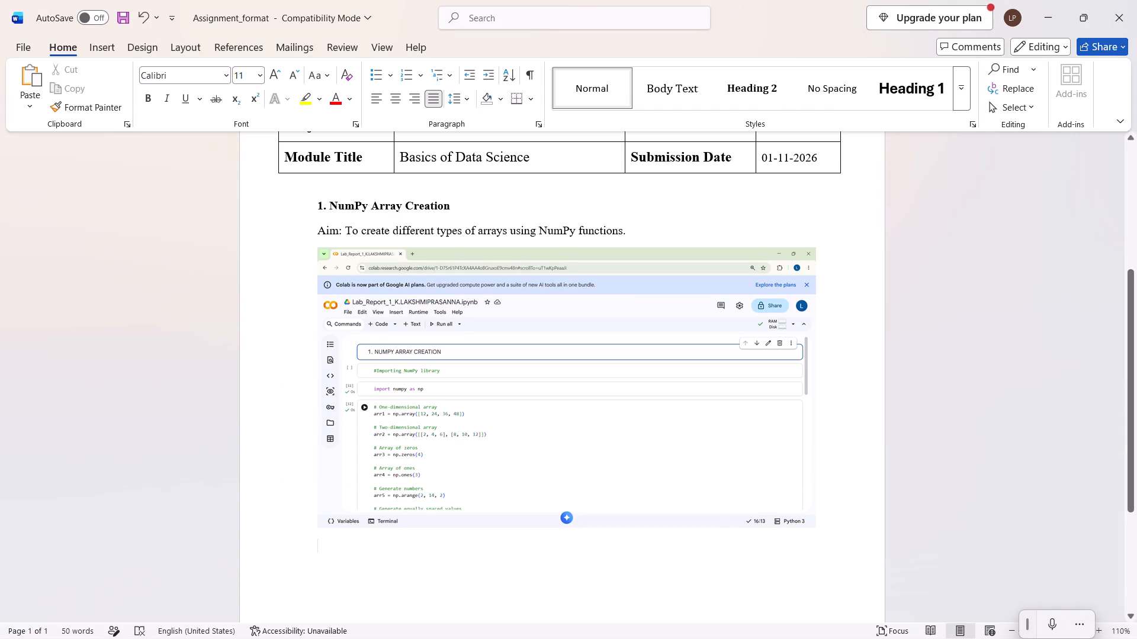
pyautogui.hotkey('ctrl', 'v')
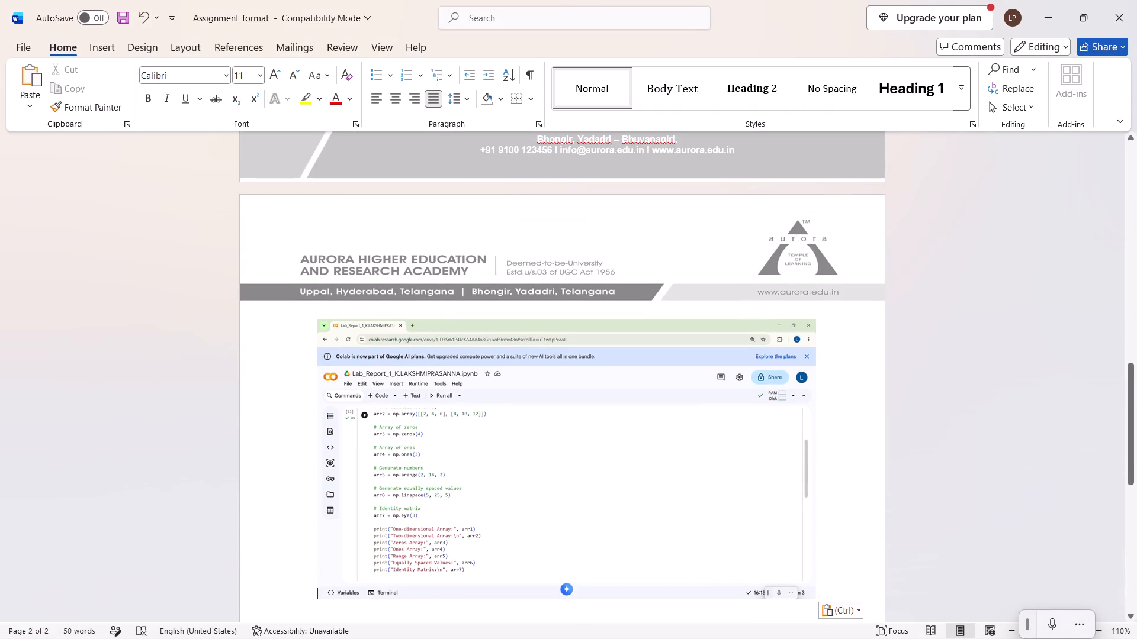
pyautogui.click(817, 590)
pyautogui.press('Return')
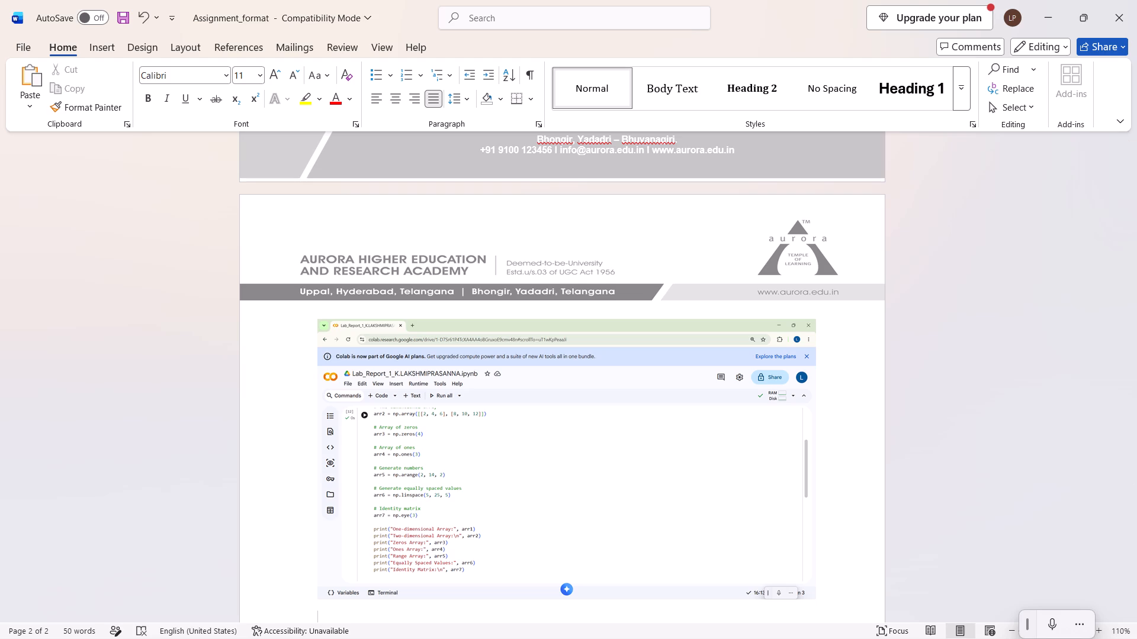
# Add the label "OUTPUT:" below the second code screenshot, leaving an empty line under it.
pyautogui.press('o')
pyautogui.write('TPUT')
pyautogui.hotkey('shift', ':')
pyautogui.press('Return')
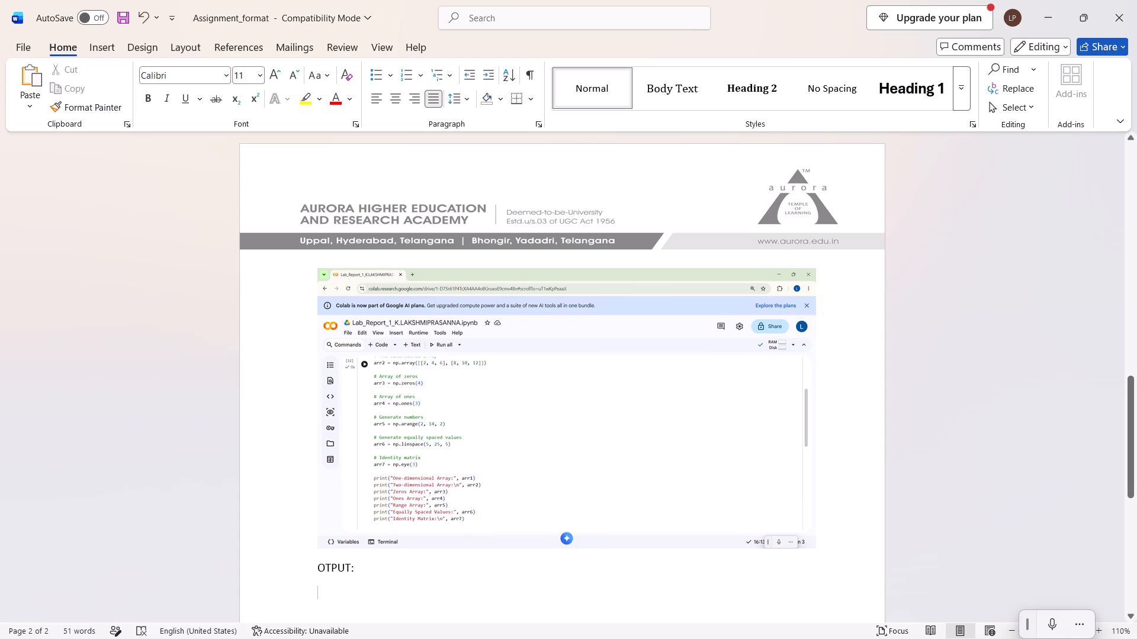
pyautogui.click(326, 569)
pyautogui.press('u')
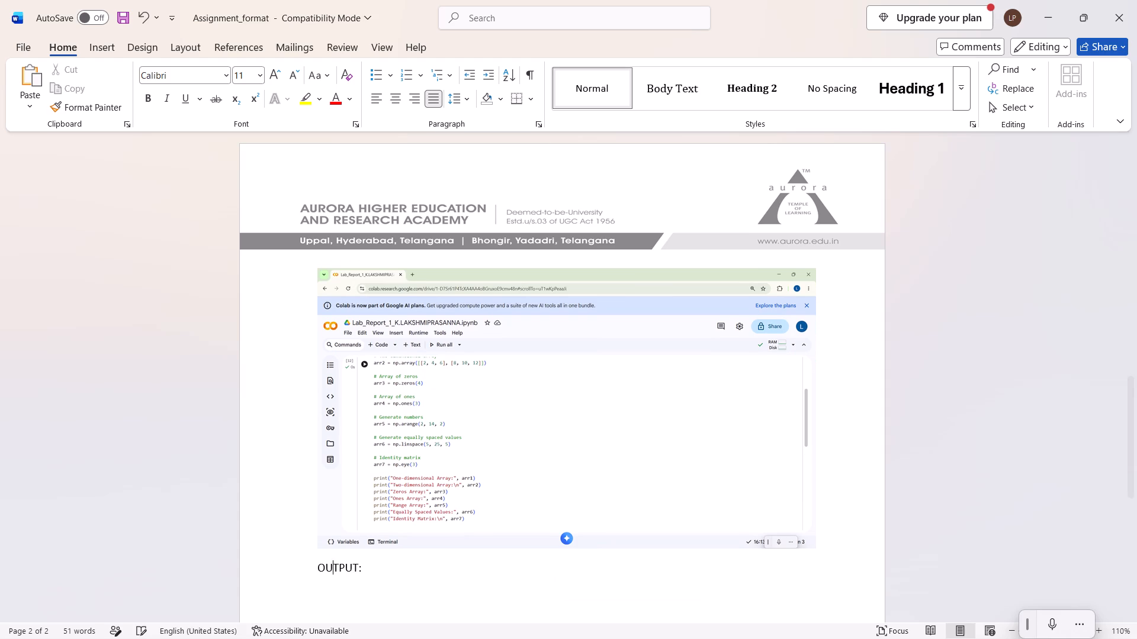
pyautogui.press('Right')
pyautogui.press('Right')
pyautogui.press('Right')
pyautogui.press('Right')
pyautogui.press('Right')
pyautogui.press('Return')
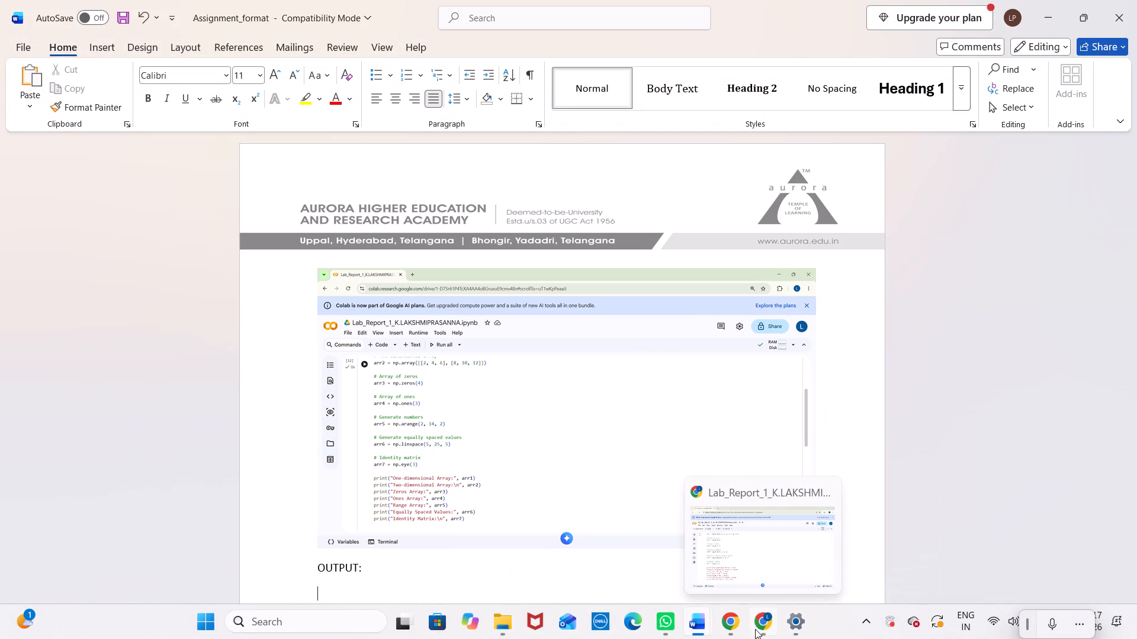
# Capture the Colab notebook's array output from One-dimensional Array through Identity Matrix, enlarged two zoom levels, and paste it under "OUTPUT:" in the Assignment_format Word document.
pyautogui.click(779, 551)
pyautogui.scroll(-2, 779, 551)
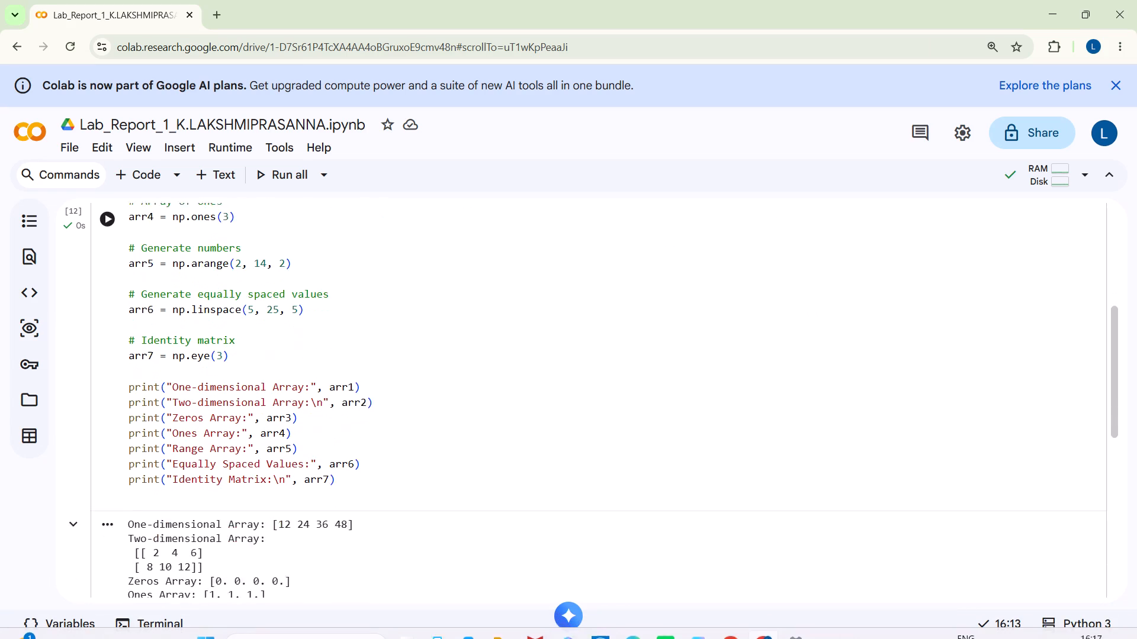
pyautogui.scroll(-2, 779, 551)
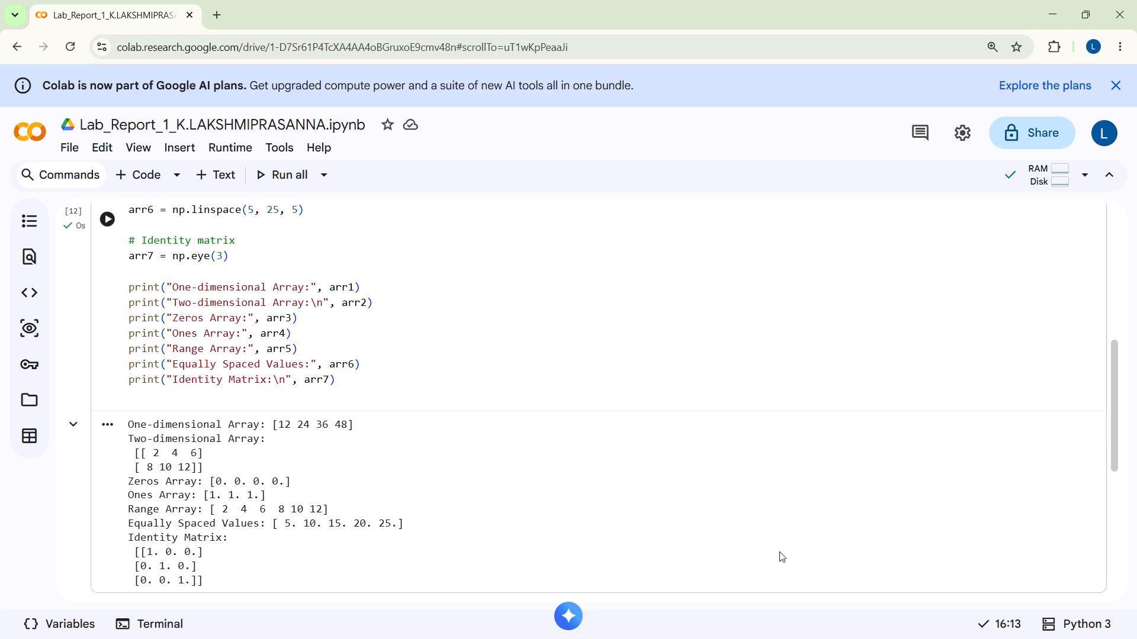
pyautogui.scroll(-3, 779, 551)
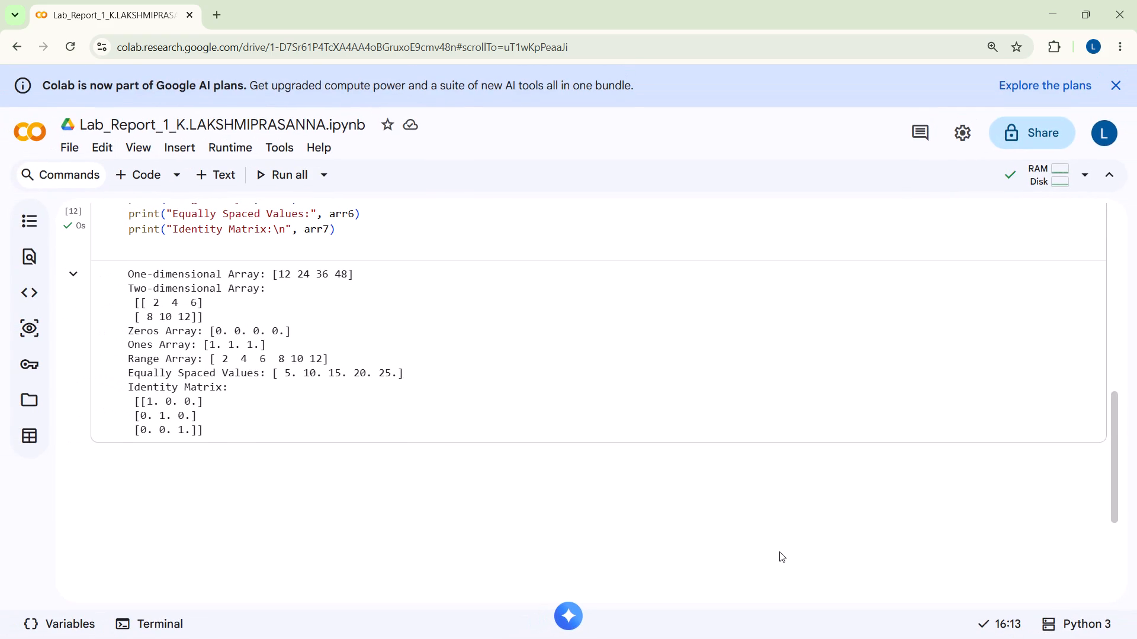
pyautogui.hotkey('ctrl', 'shift', '=')
pyautogui.hotkey('ctrl', 'shift', '=')
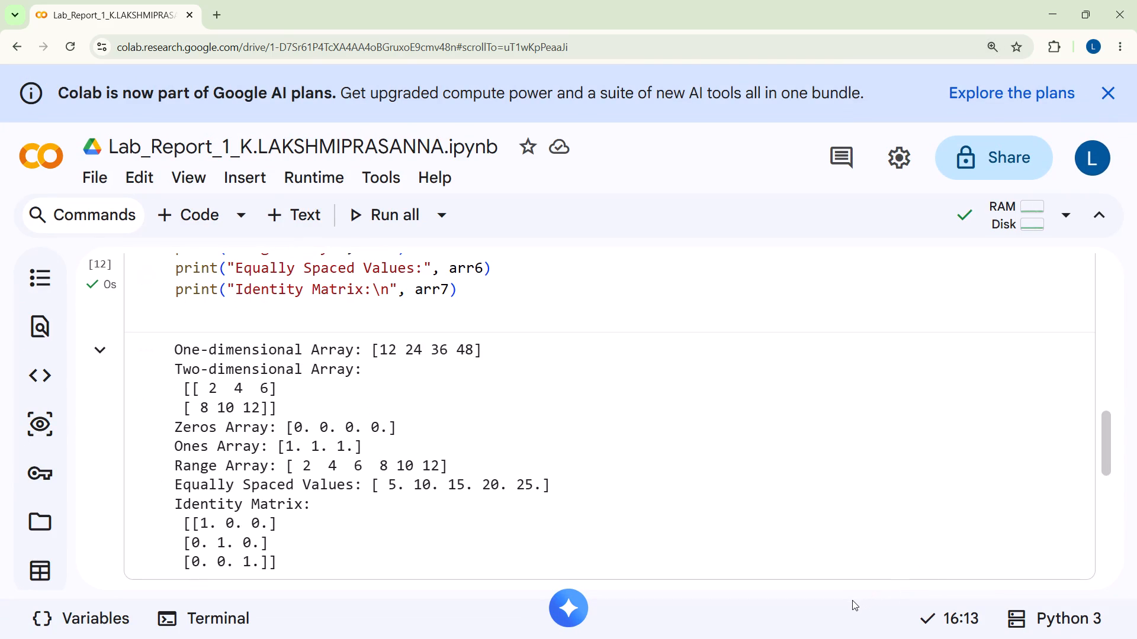
pyautogui.press('super+Print')
pyautogui.hotkey('ctrl', 'c')
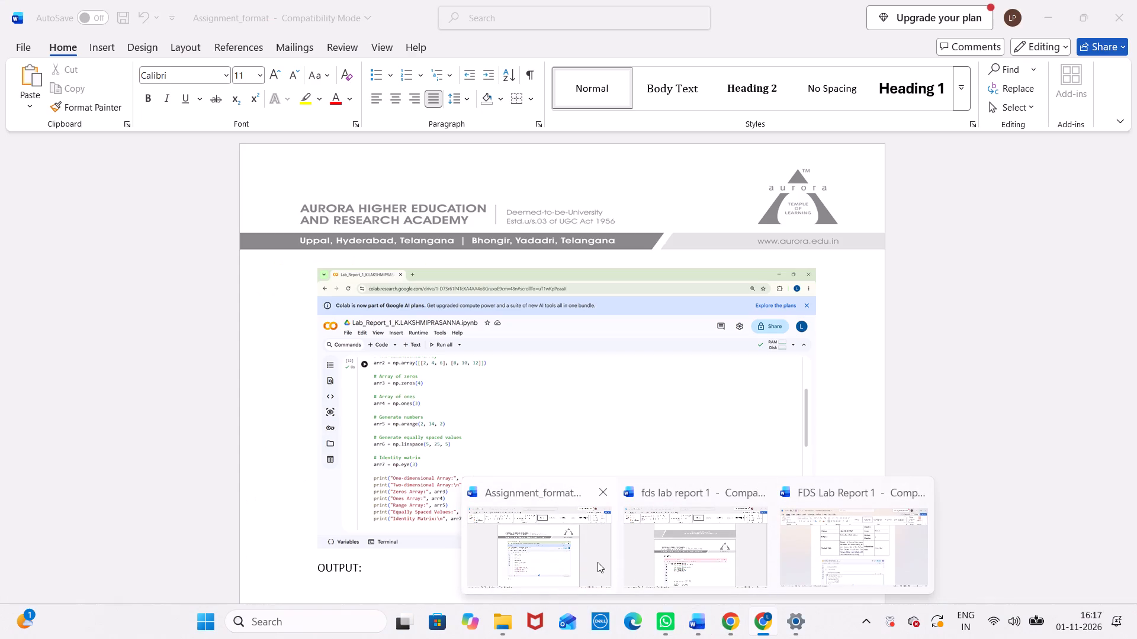
pyautogui.click(557, 550)
pyautogui.hotkey('ctrl', 'v')
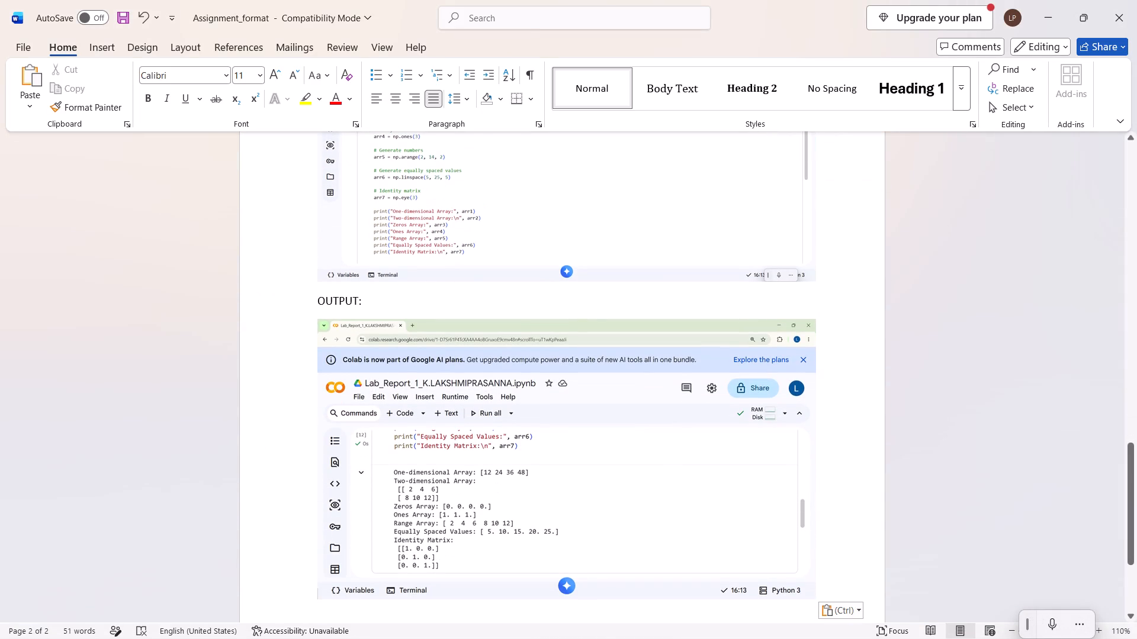
# Review the Assignment_format report from its header table through the code screenshots to the output screenshot.
pyautogui.scroll(4, 557, 550)
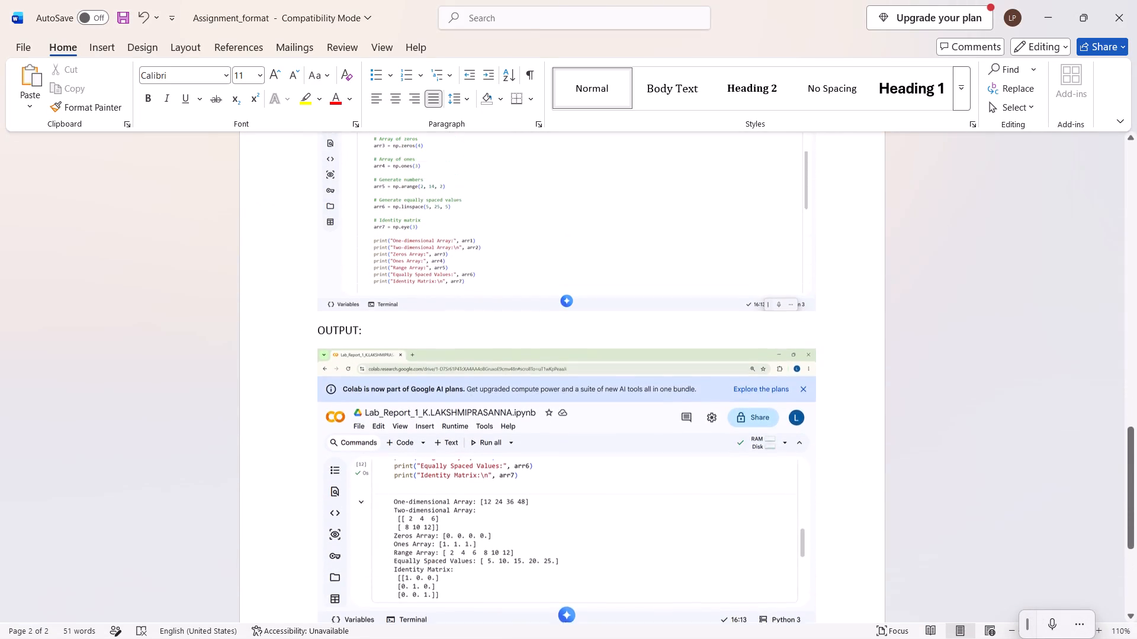
pyautogui.scroll(2, 557, 550)
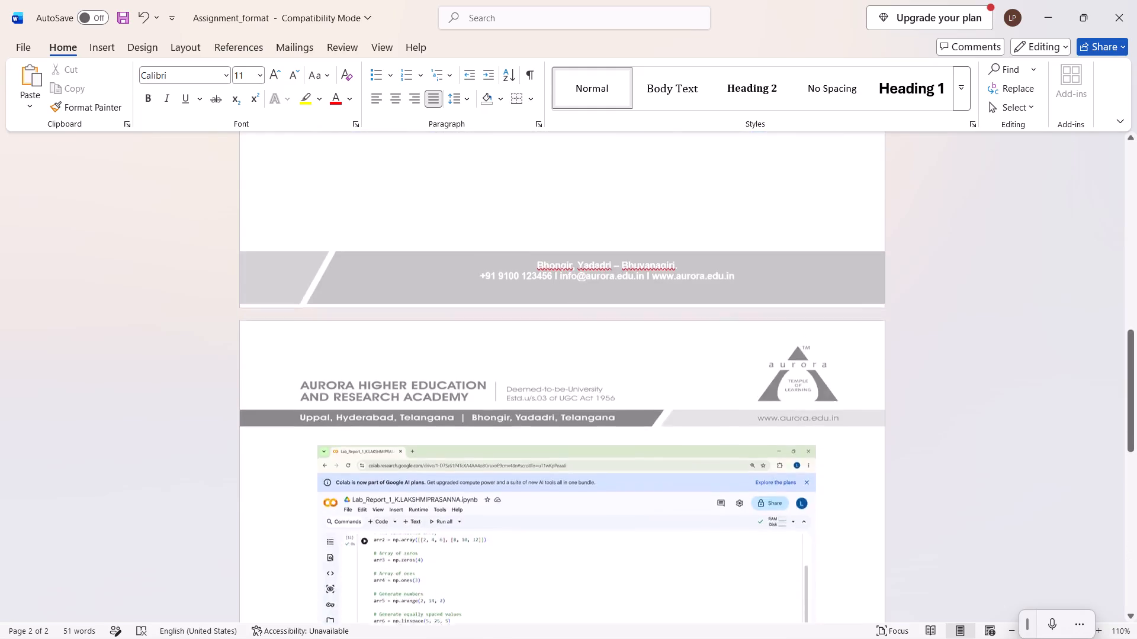
pyautogui.scroll(4, 557, 550)
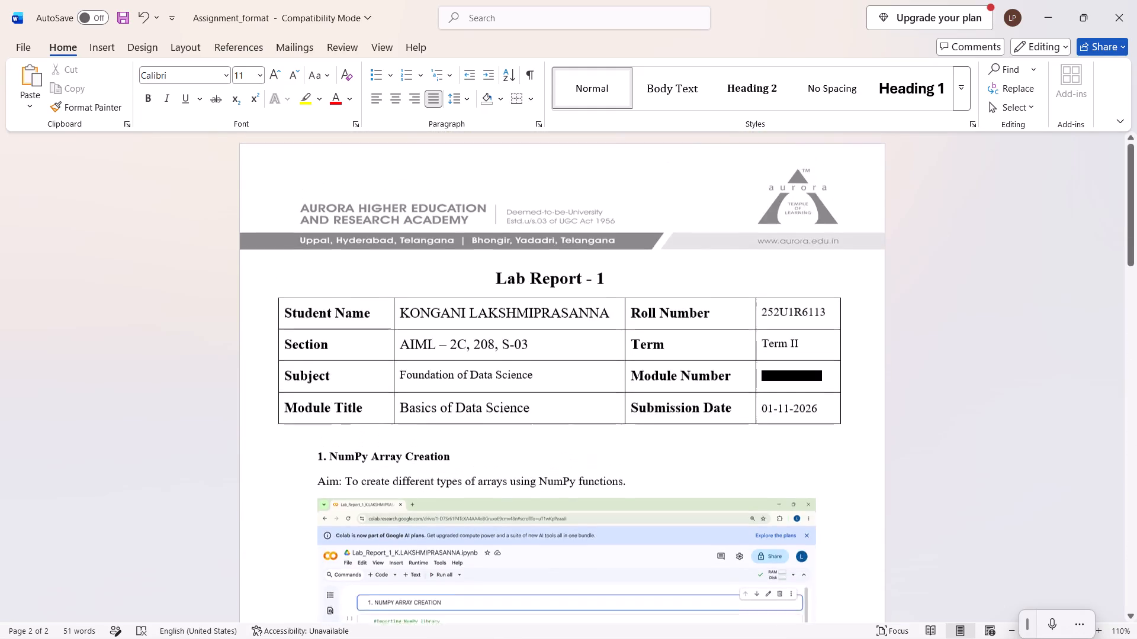
pyautogui.scroll(-8, 557, 550)
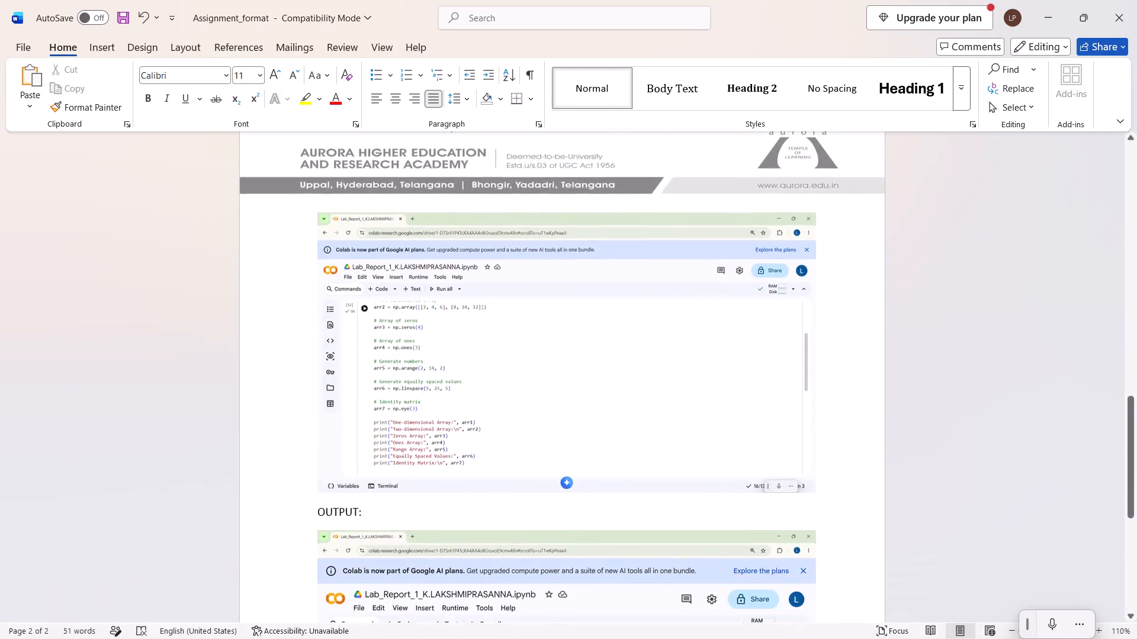
pyautogui.scroll(-5, 557, 550)
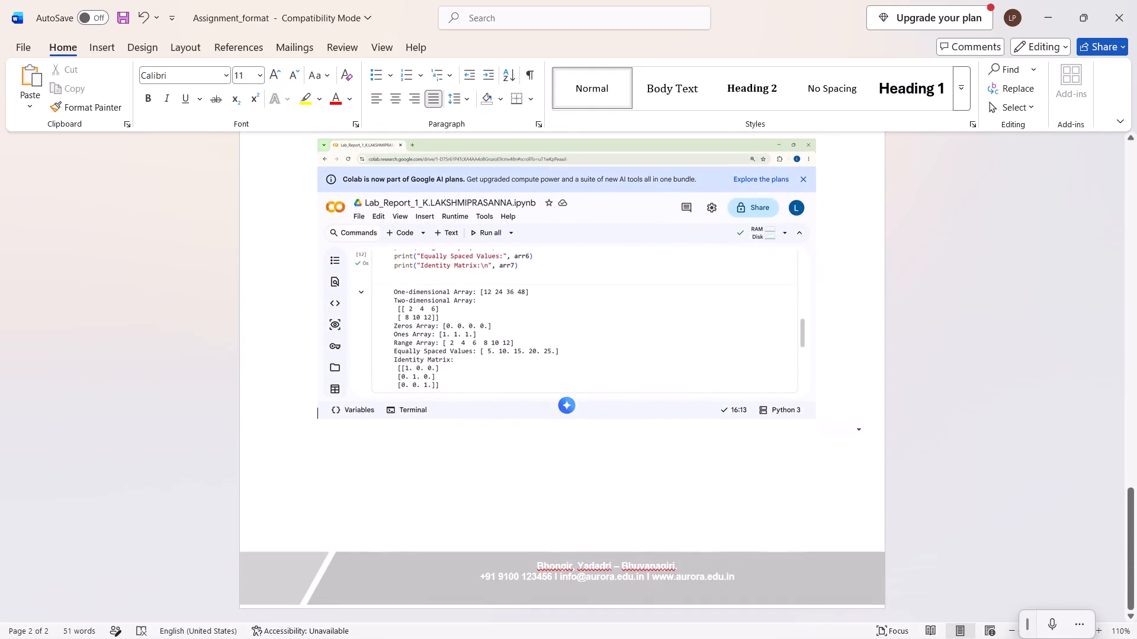
# Add an empty line below the pasted output screenshot.
pyautogui.click(826, 410)
pyautogui.press('Return')
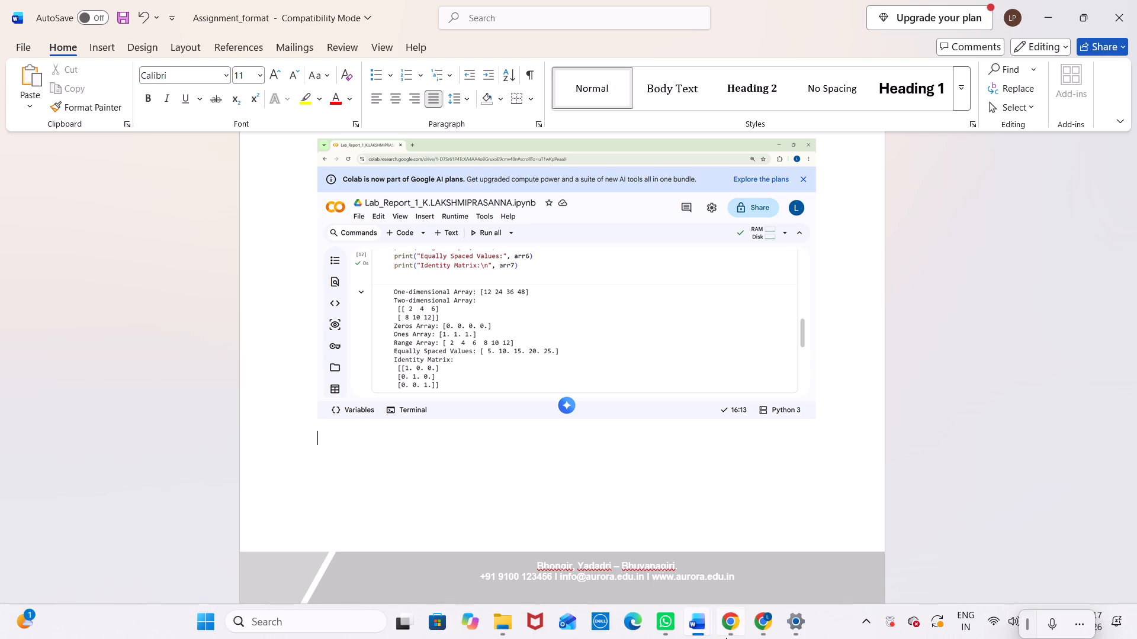
# Switch to the "fds lab report 1" document and examine how its NumPy Array Creation section lays out aim, code, output and explanation.
pyautogui.click(688, 557)
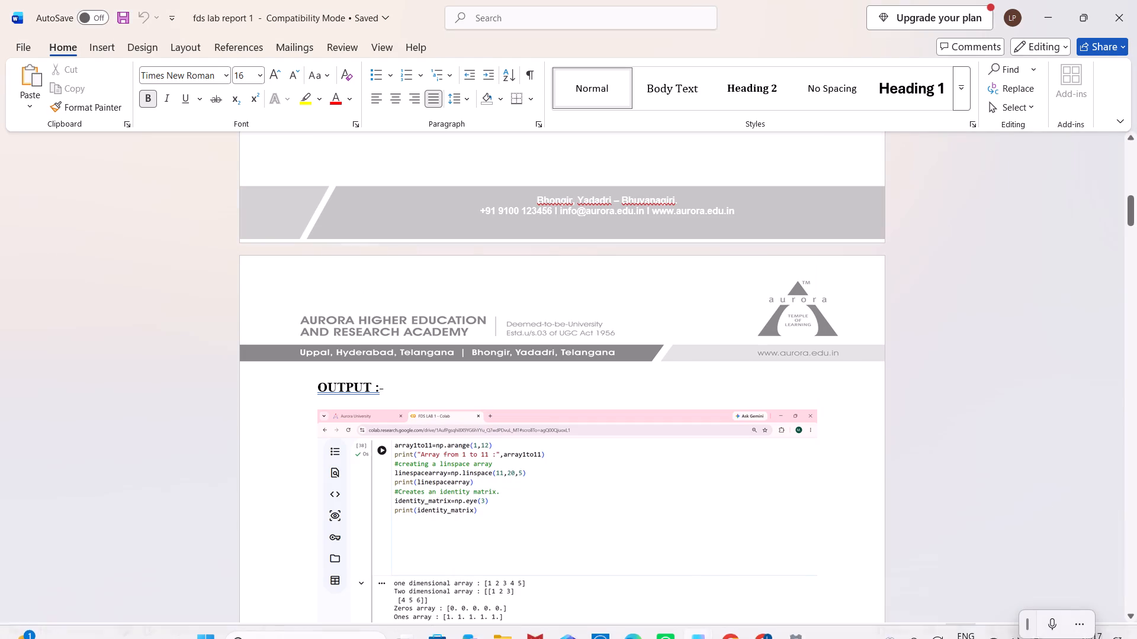
pyautogui.keyDown('ctrl'); pyautogui.scroll(-5, 648, 402); pyautogui.keyUp('ctrl')
pyautogui.scroll(1, 605, 352)
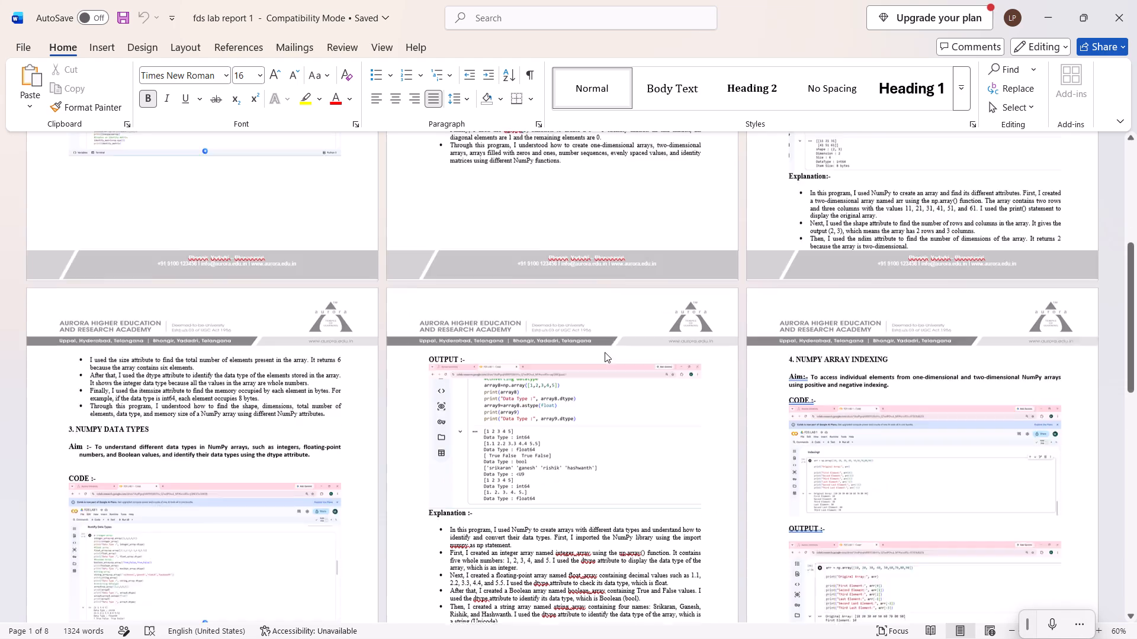
pyautogui.scroll(5, 605, 352)
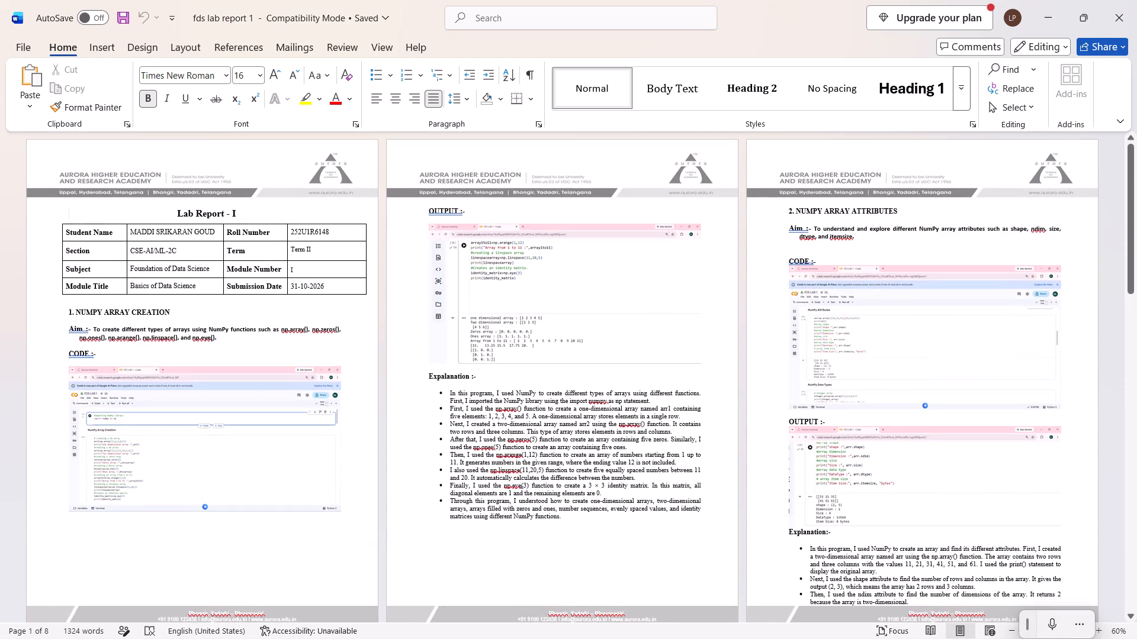
pyautogui.keyDown('ctrl'); pyautogui.scroll(3, 140, 418); pyautogui.keyUp('ctrl')
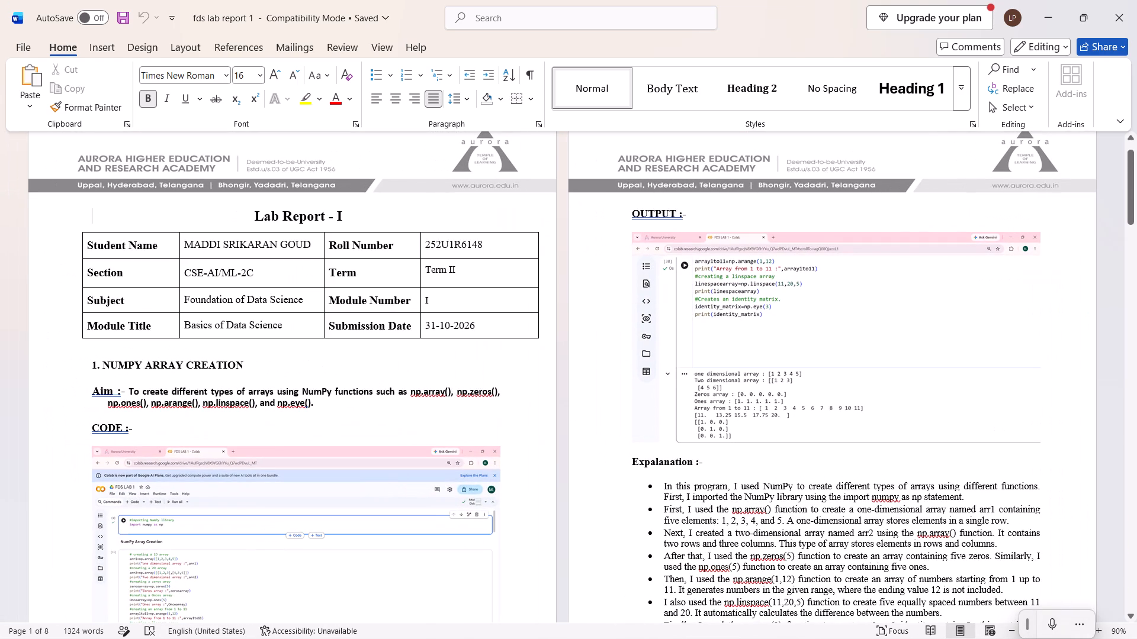
pyautogui.keyDown('ctrl'); pyautogui.scroll(3, 140, 418); pyautogui.keyUp('ctrl')
pyautogui.scroll(-2, 140, 418)
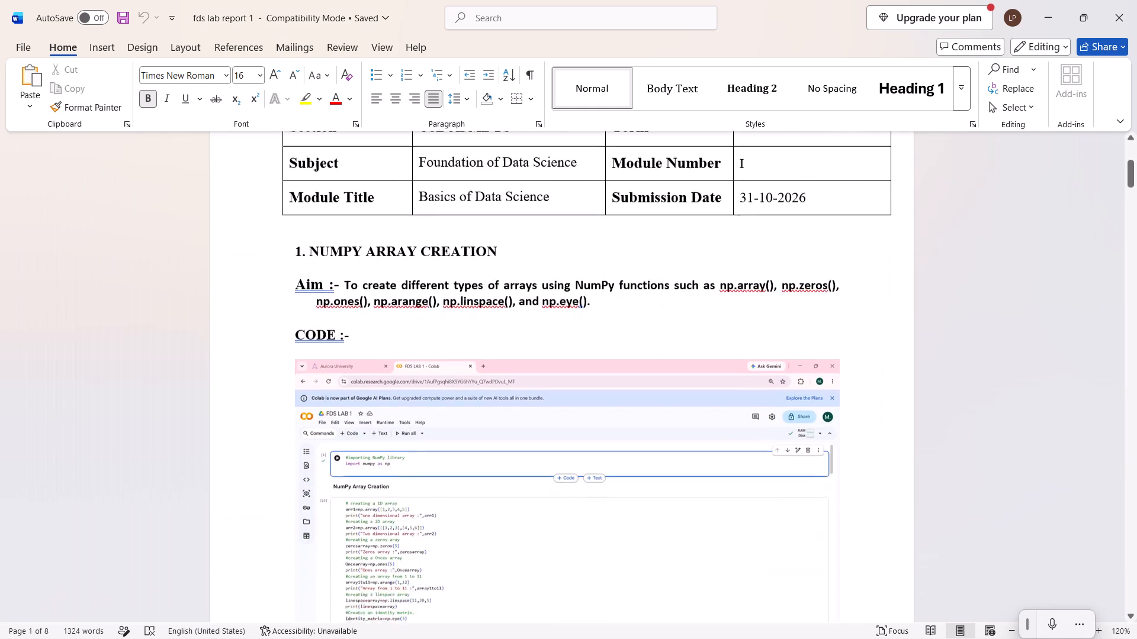
pyautogui.scroll(-7, 140, 418)
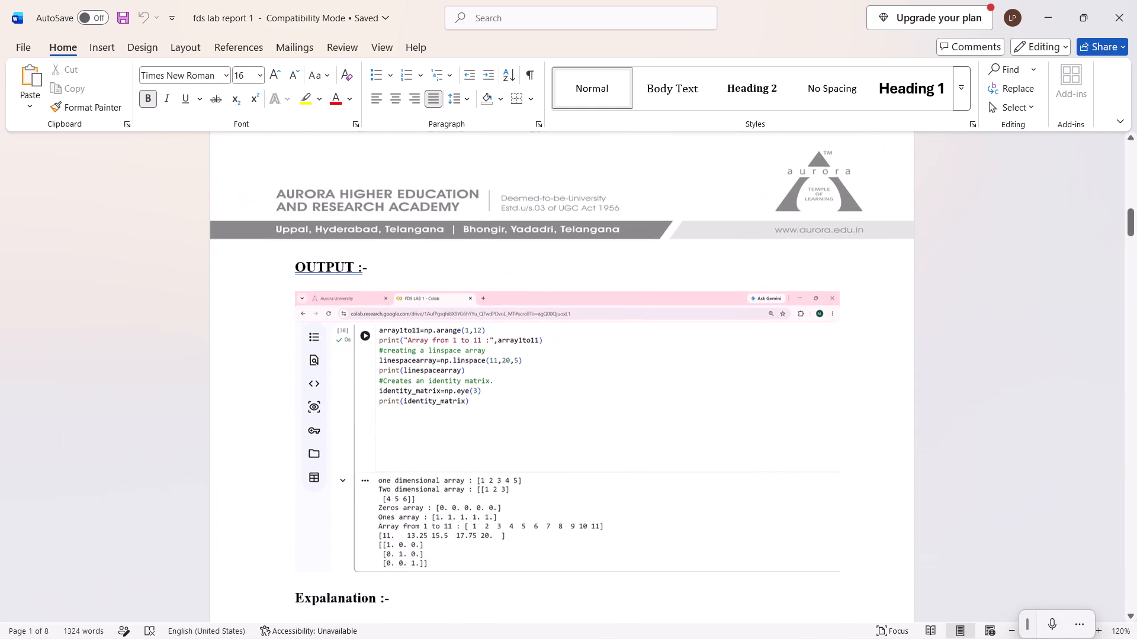
pyautogui.scroll(-1, 140, 418)
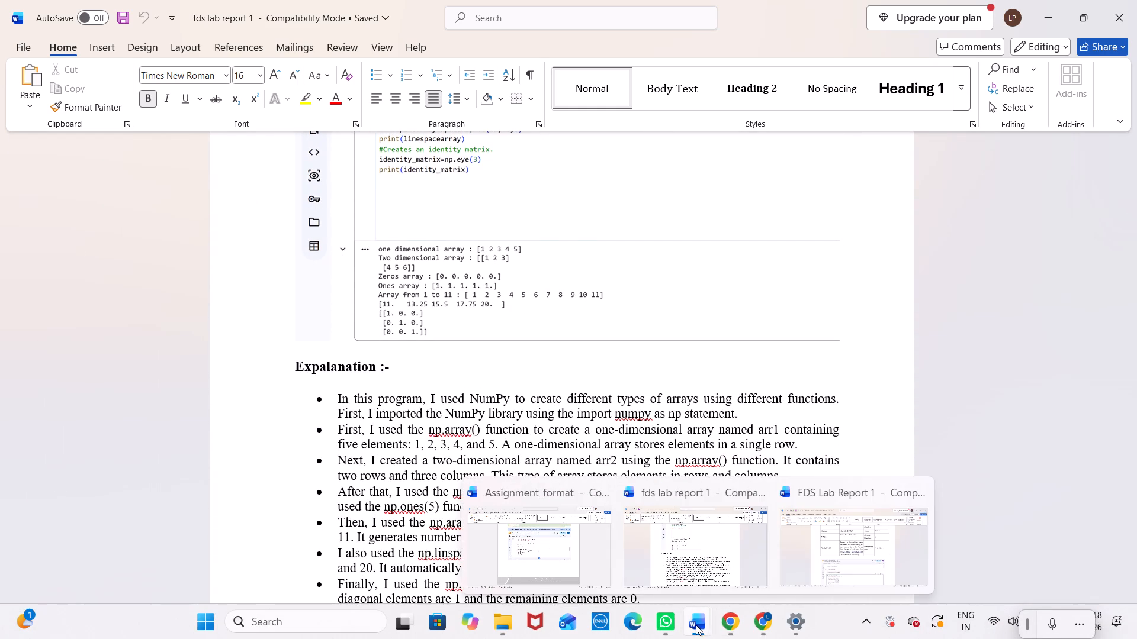
# Switch to the "FDS Lab Report 1" document and examine its array creation screenshots and the numbered explanation points that follow them.
pyautogui.click(850, 560)
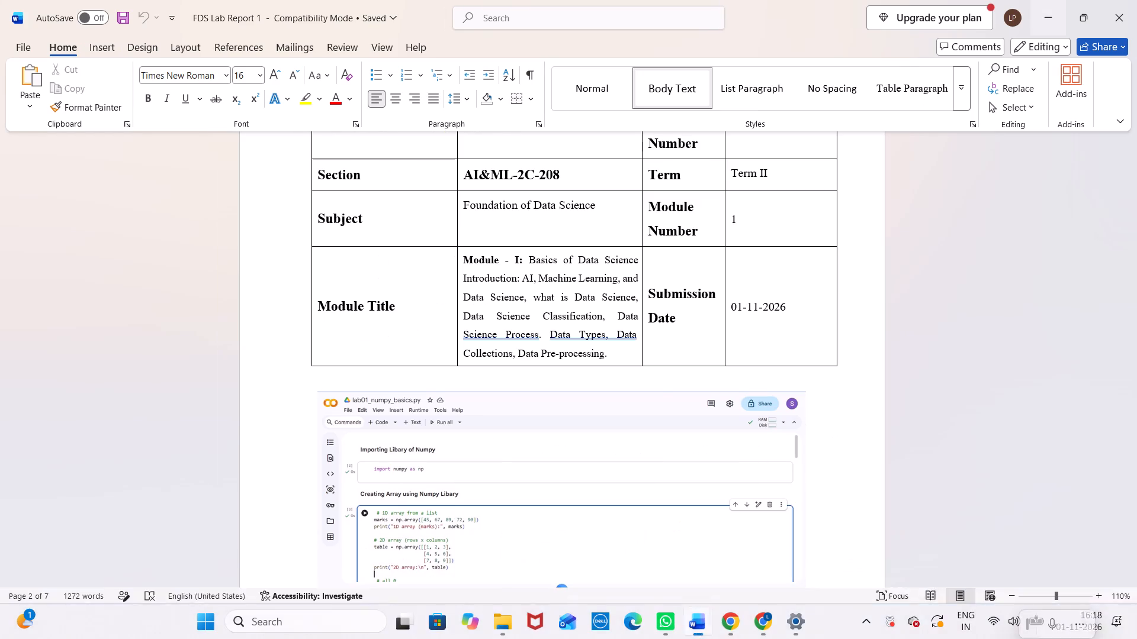
pyautogui.scroll(17, 689, 468)
pyautogui.scroll(-1, 689, 468)
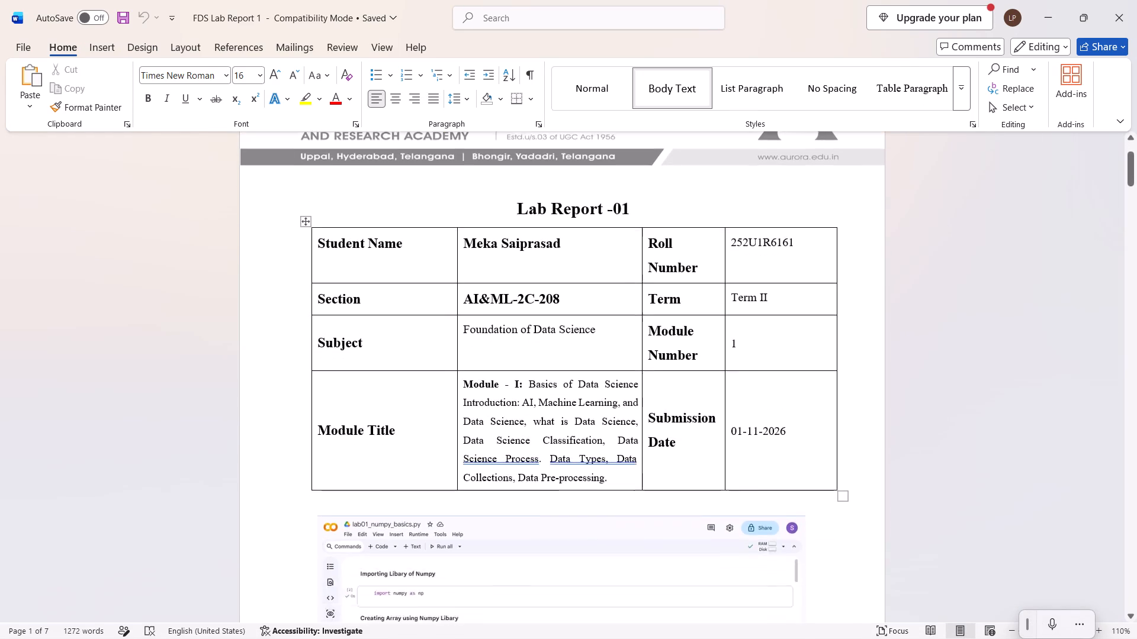
pyautogui.scroll(-5, 689, 468)
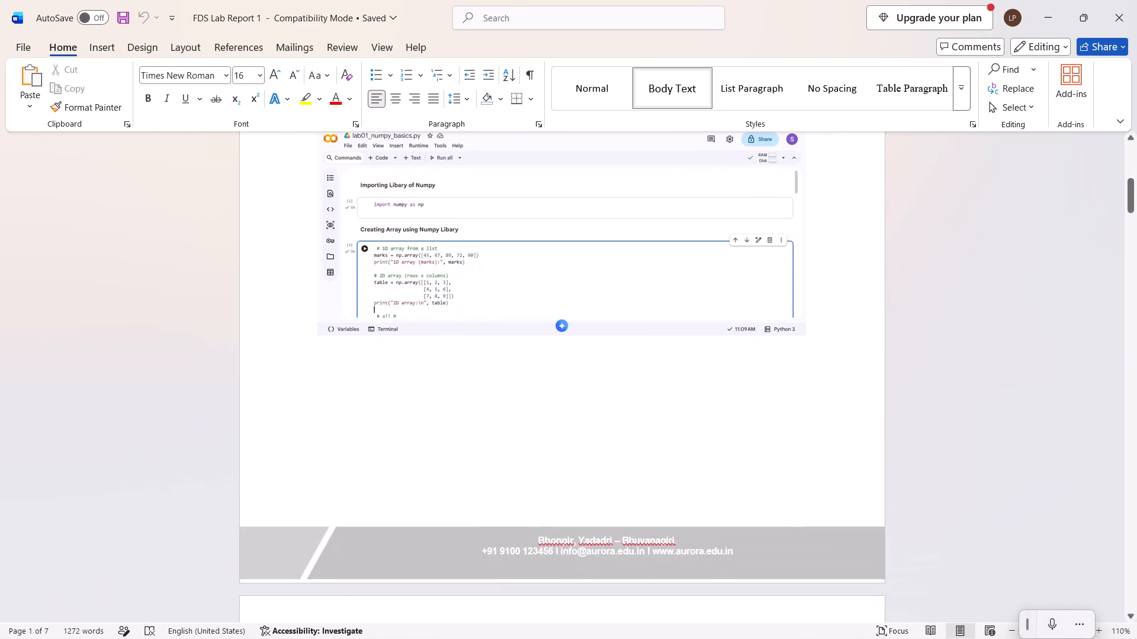
pyautogui.scroll(-2, 689, 468)
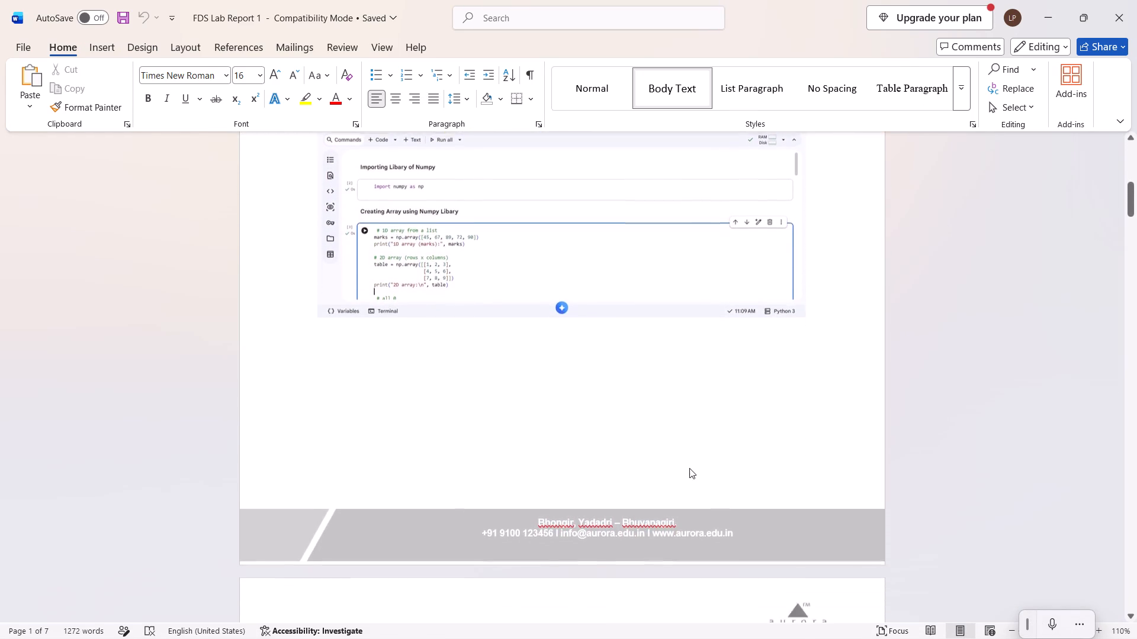
pyautogui.scroll(-2, 689, 468)
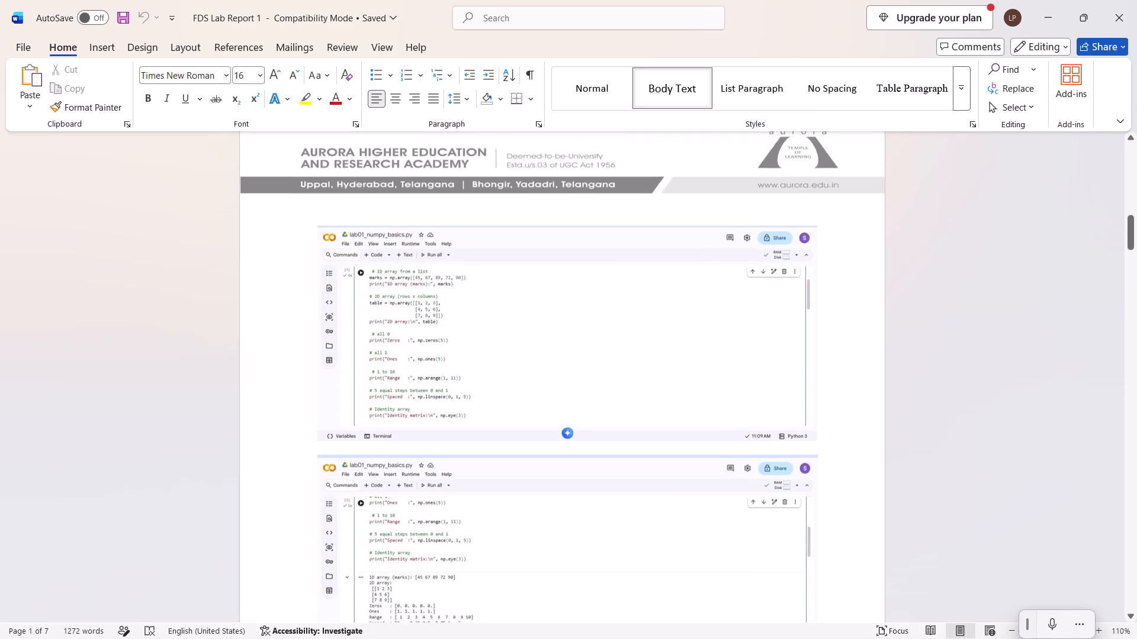
pyautogui.scroll(-3, 689, 468)
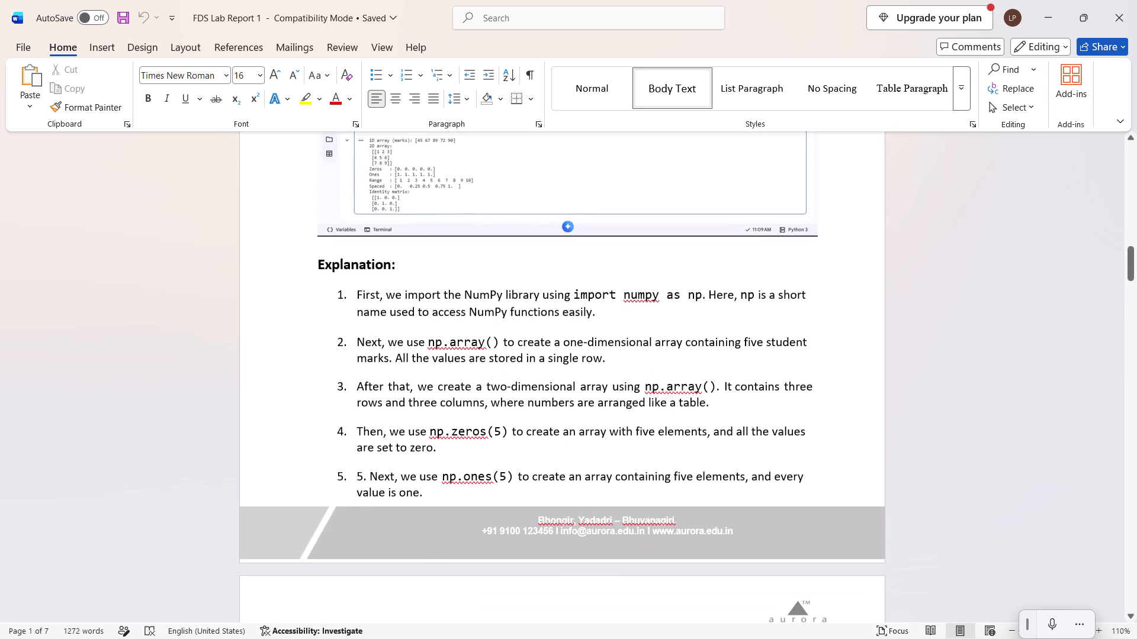
pyautogui.scroll(-3, 689, 468)
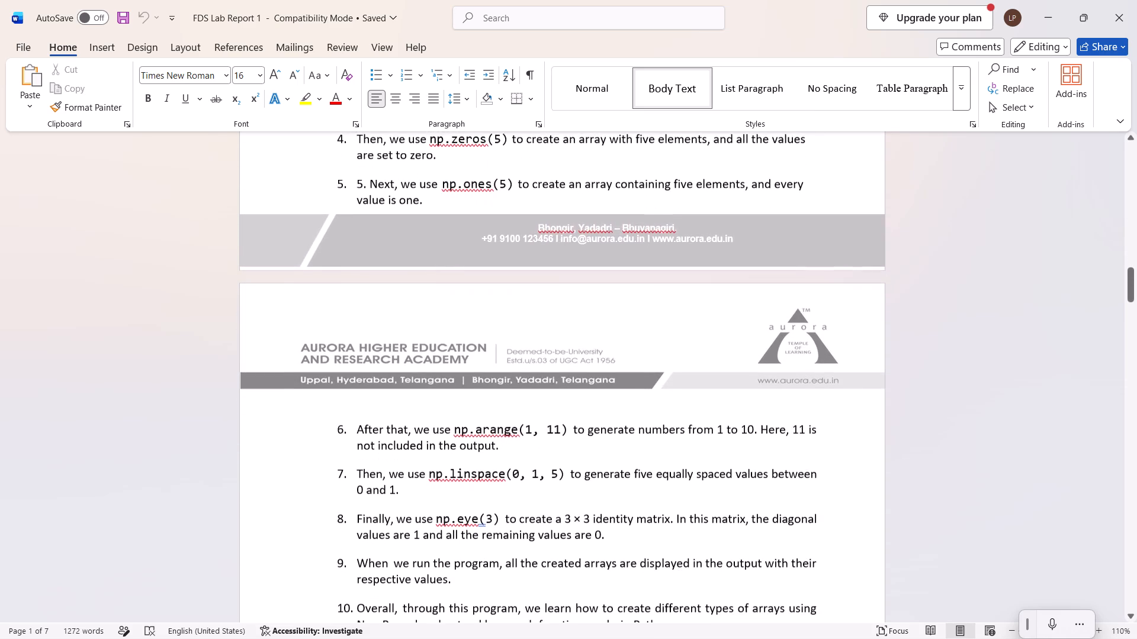
pyautogui.scroll(-4, 689, 468)
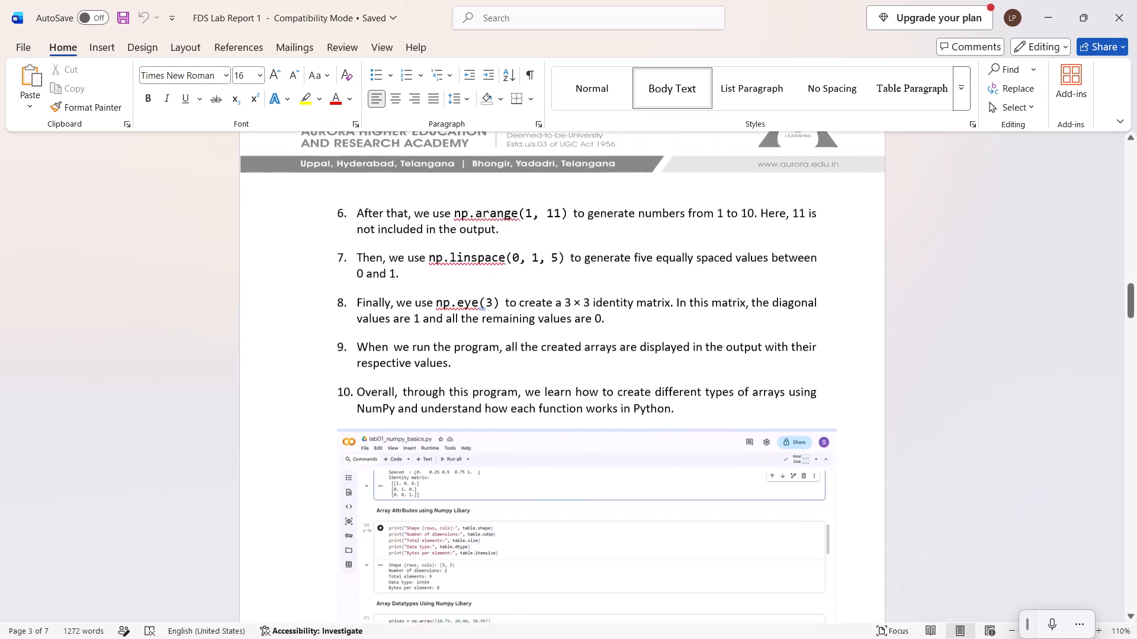
pyautogui.scroll(-1, 689, 468)
pyautogui.scroll(4, 689, 468)
pyautogui.scroll(-1, 689, 468)
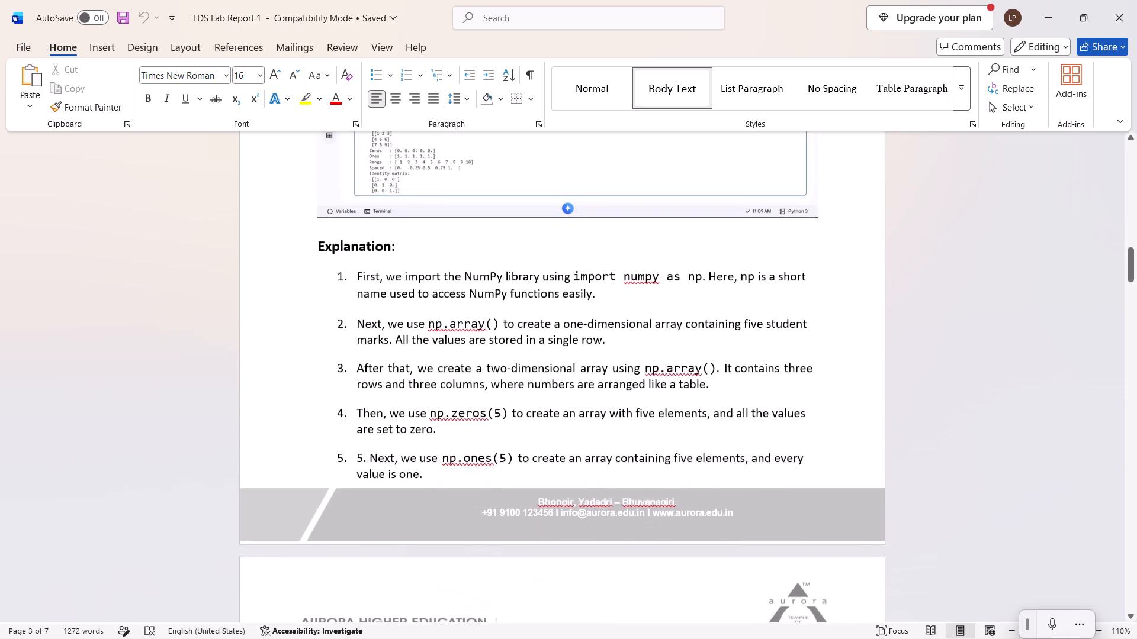
pyautogui.scroll(-2, 689, 468)
pyautogui.scroll(1, 689, 468)
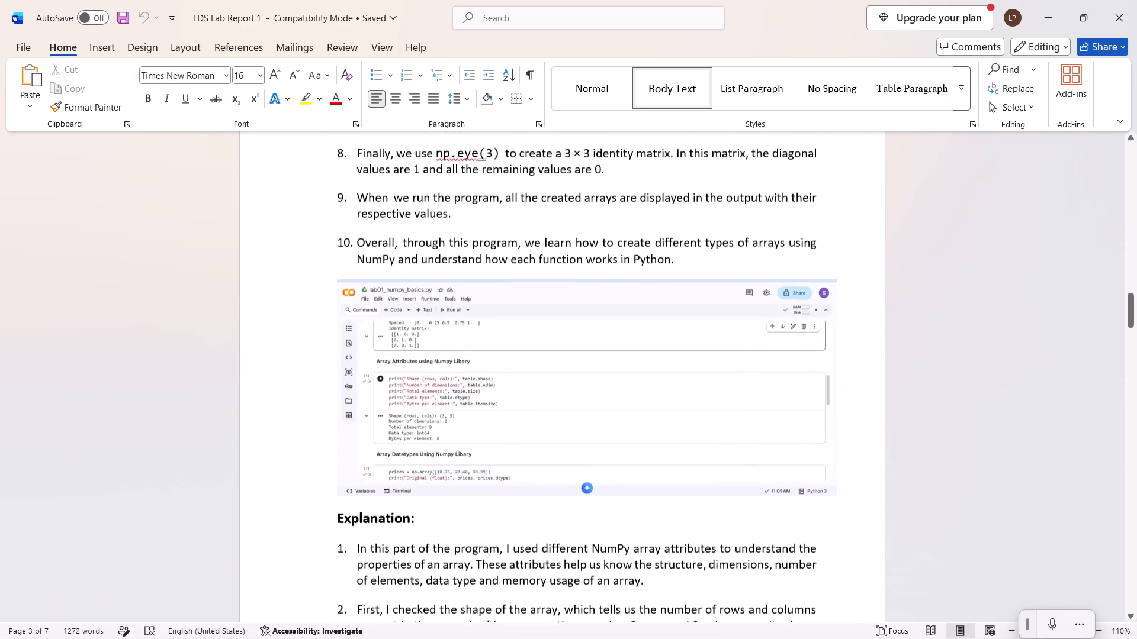
pyautogui.scroll(1, 689, 468)
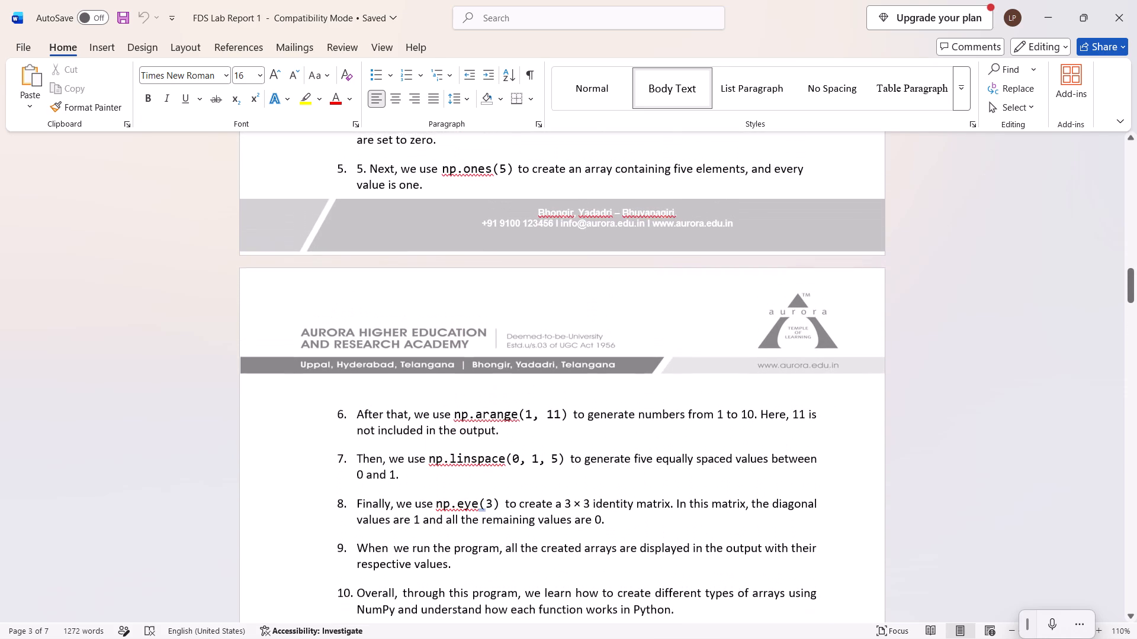
pyautogui.scroll(2, 689, 468)
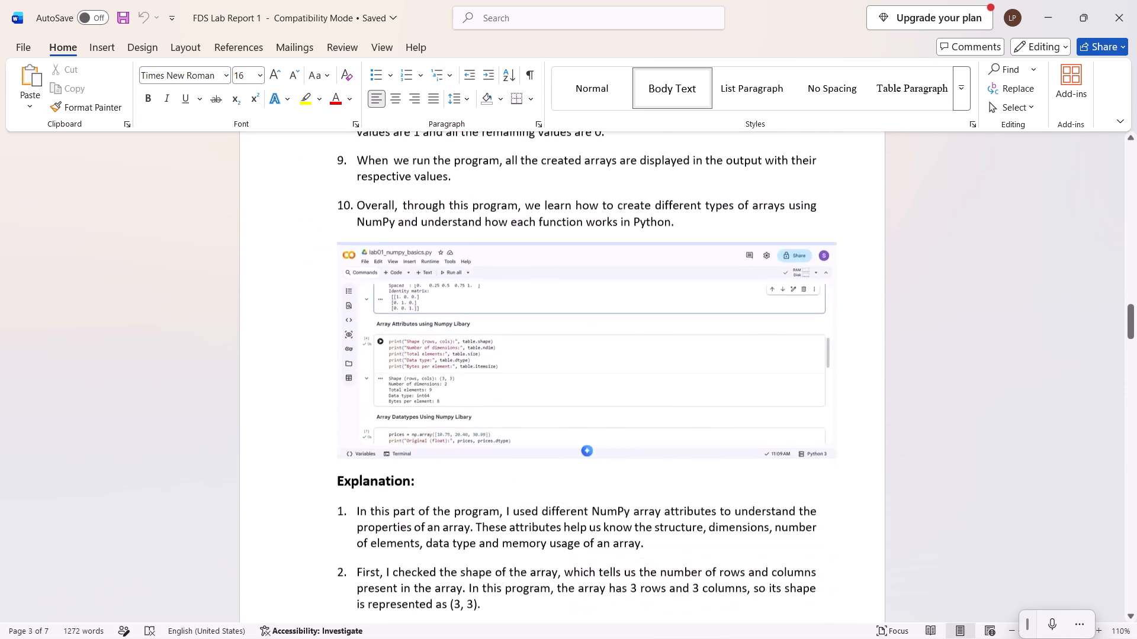
pyautogui.scroll(1, 689, 468)
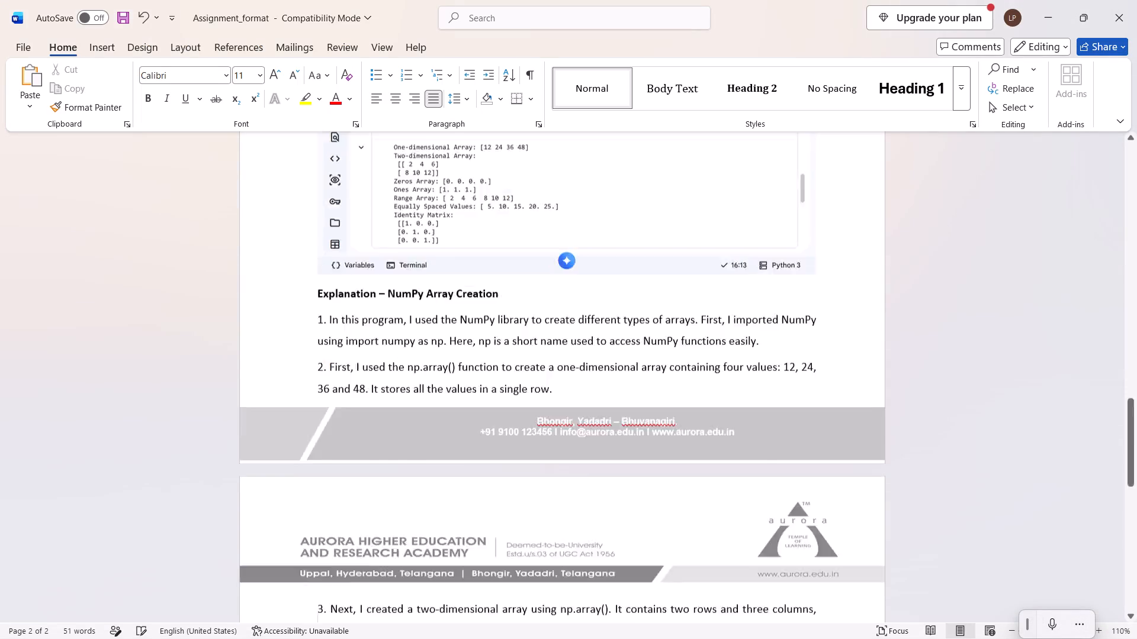
# Shorten the pasted heading above the numbered points to just "Explanation".
pyautogui.scroll(3, 560, 511)
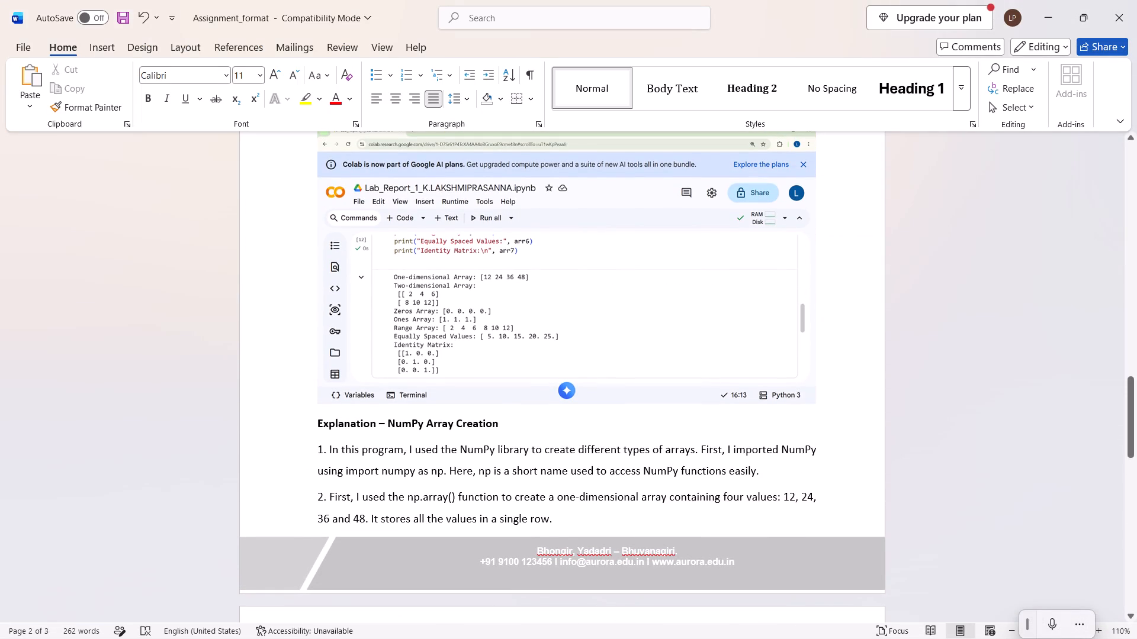
pyautogui.click(508, 430)
pyautogui.press('BackSpace')
pyautogui.press('BackSpace')
pyautogui.press('BackSpace')
pyautogui.press('BackSpace')
pyautogui.press('BackSpace')
pyautogui.press('BackSpace')
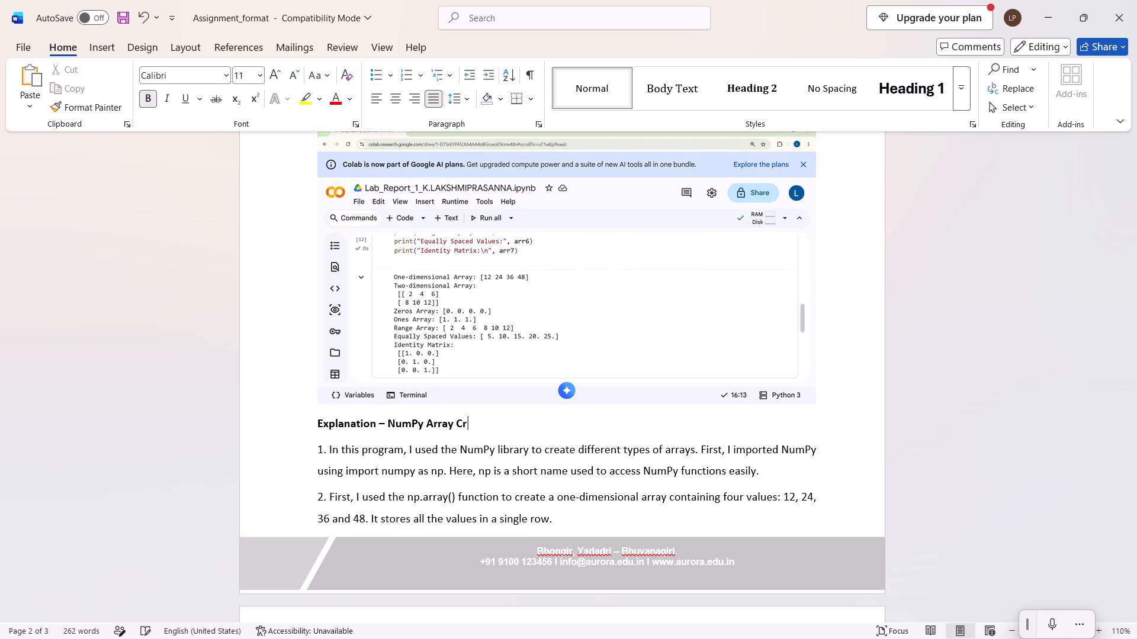
pyautogui.press('BackSpace')
pyautogui.press('BackSpace')
pyautogui.press('BackSpace')
pyautogui.press('BackSpace')
pyautogui.press('BackSpace')
pyautogui.press('BackSpace')
pyautogui.press('BackSpace')
pyautogui.press('BackSpace')
pyautogui.press('BackSpace')
pyautogui.press('BackSpace')
pyautogui.press('BackSpace')
pyautogui.press('BackSpace')
pyautogui.press('BackSpace')
pyautogui.press('BackSpace')
pyautogui.press('BackSpace')
pyautogui.press('BackSpace')
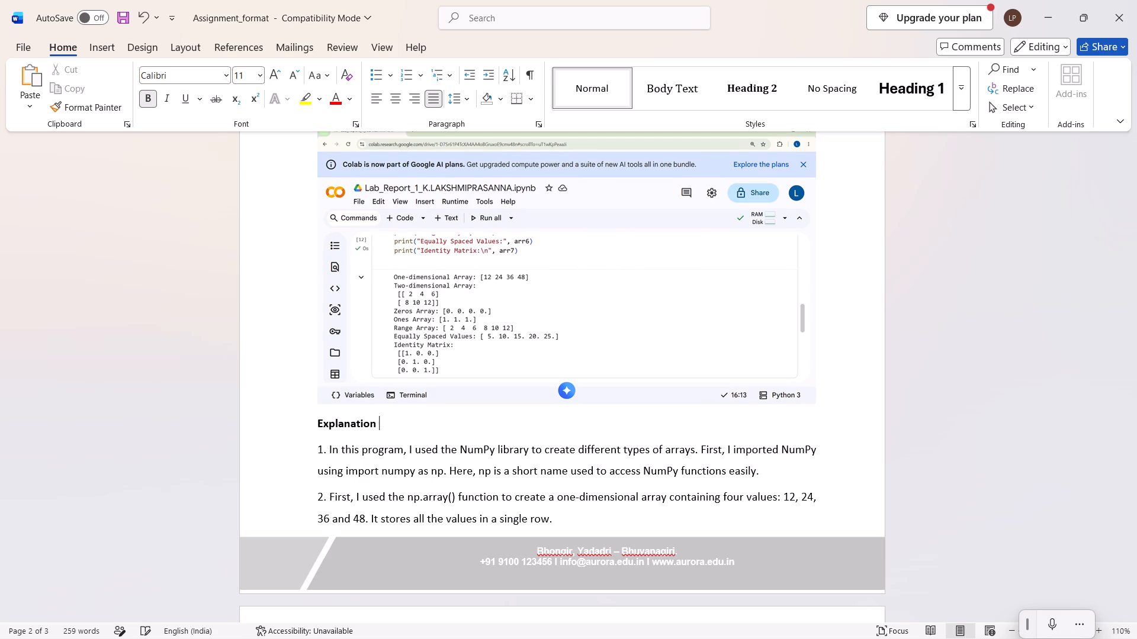
# Insert five blank lines before the "Explanation" heading to push it onto the next page.
pyautogui.click(316, 420)
pyautogui.press('Return')
pyautogui.press('Return')
pyautogui.press('Return')
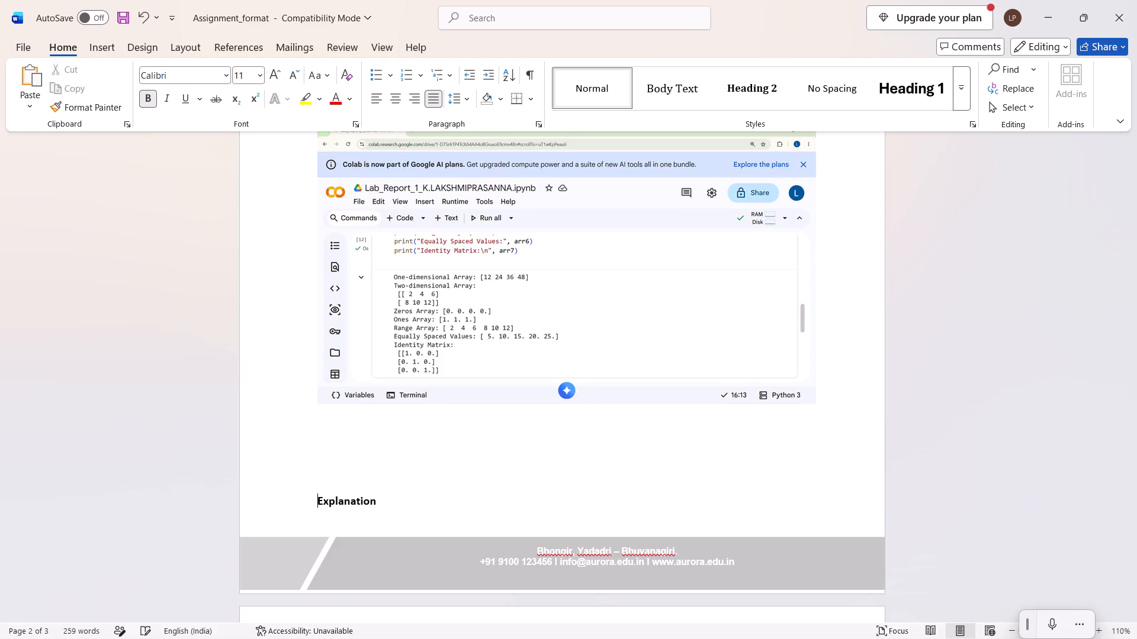
pyautogui.press('Return')
pyautogui.press('Return')
# Set the whole "1. NumPy Array Creation" heading, including its number, to font size 12.
pyautogui.scroll(7, 316, 420)
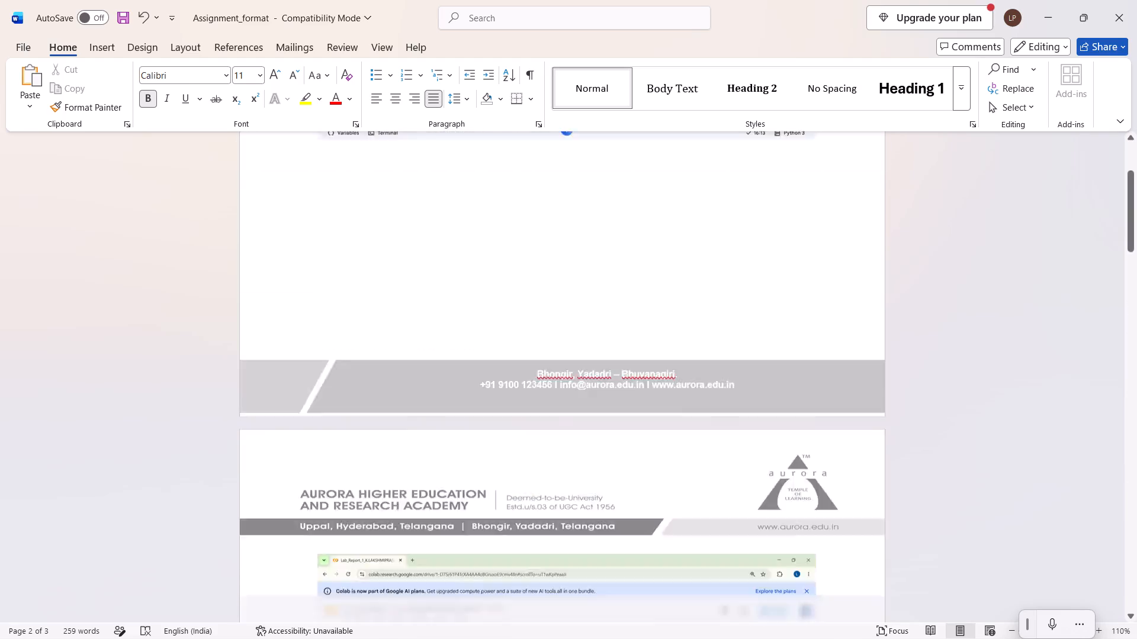
pyautogui.scroll(10, 316, 420)
pyautogui.scroll(-1, 280, 447)
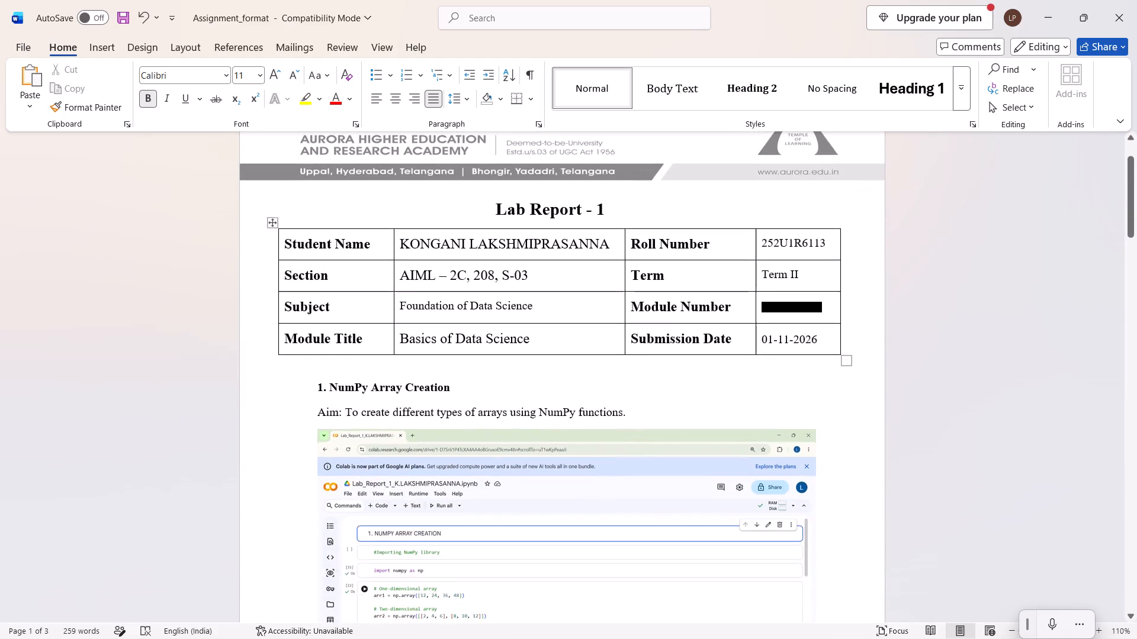
pyautogui.moveTo(474, 383); pyautogui.dragTo(320, 386)
pyautogui.click(259, 72)
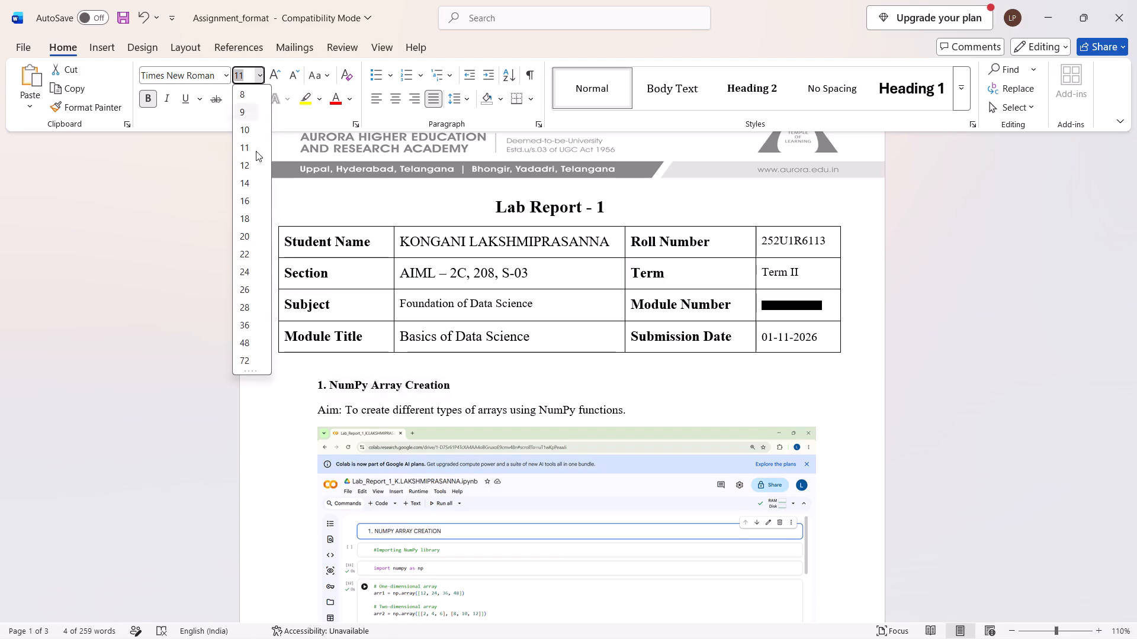
pyautogui.click(253, 173)
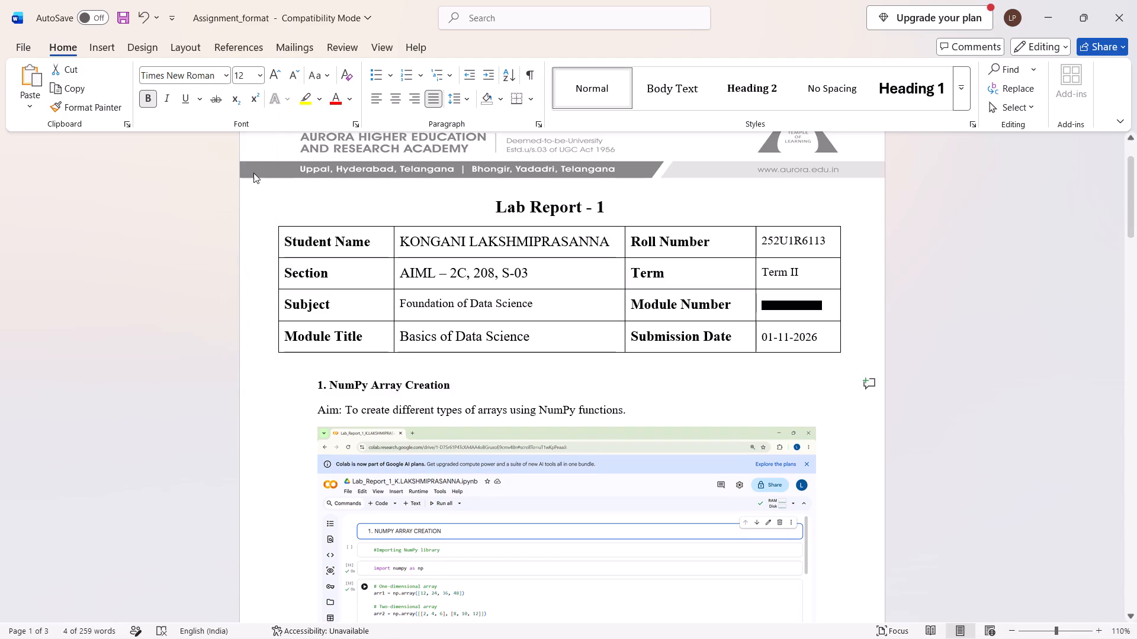
pyautogui.click(545, 386)
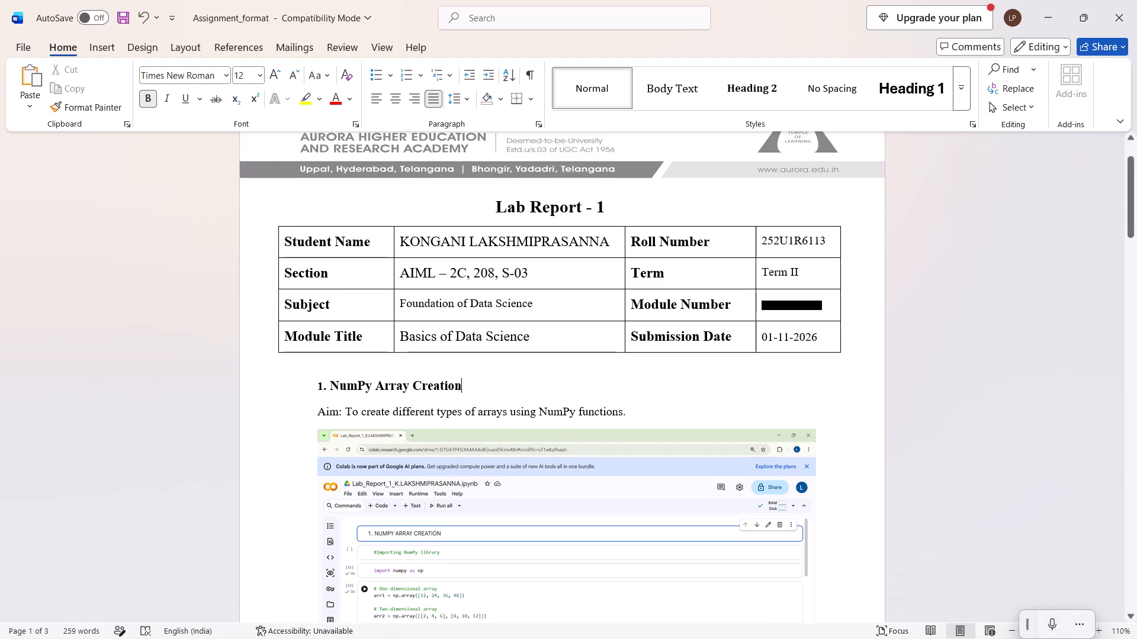
pyautogui.moveTo(503, 386); pyautogui.dragTo(309, 390)
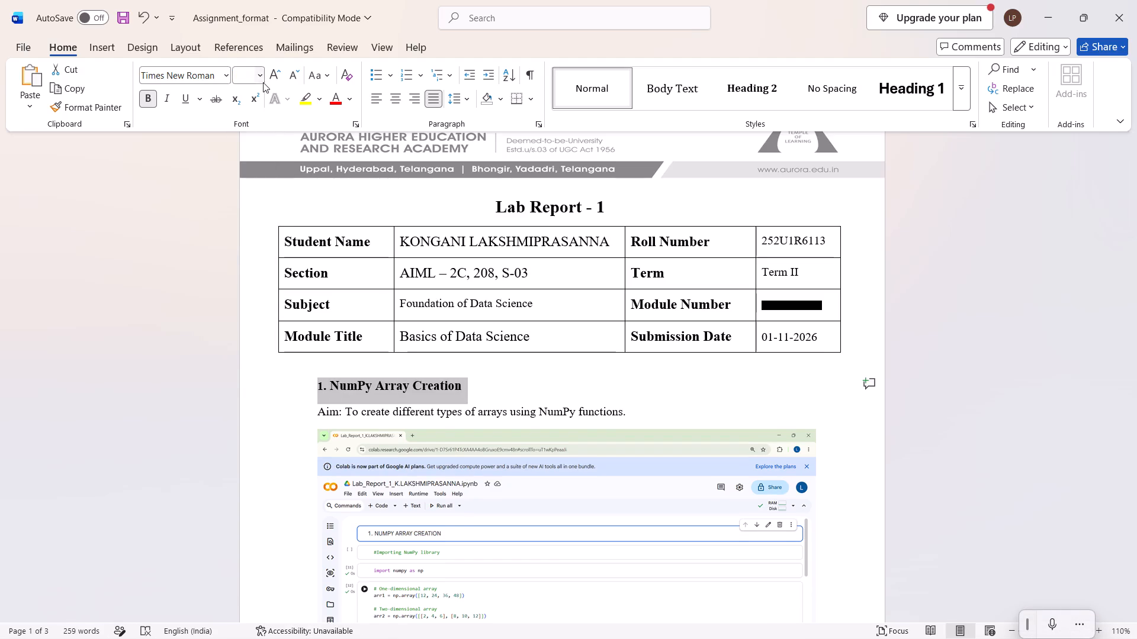
pyautogui.moveTo(259, 74); pyautogui.dragTo(243, 167)
pyautogui.click(243, 167)
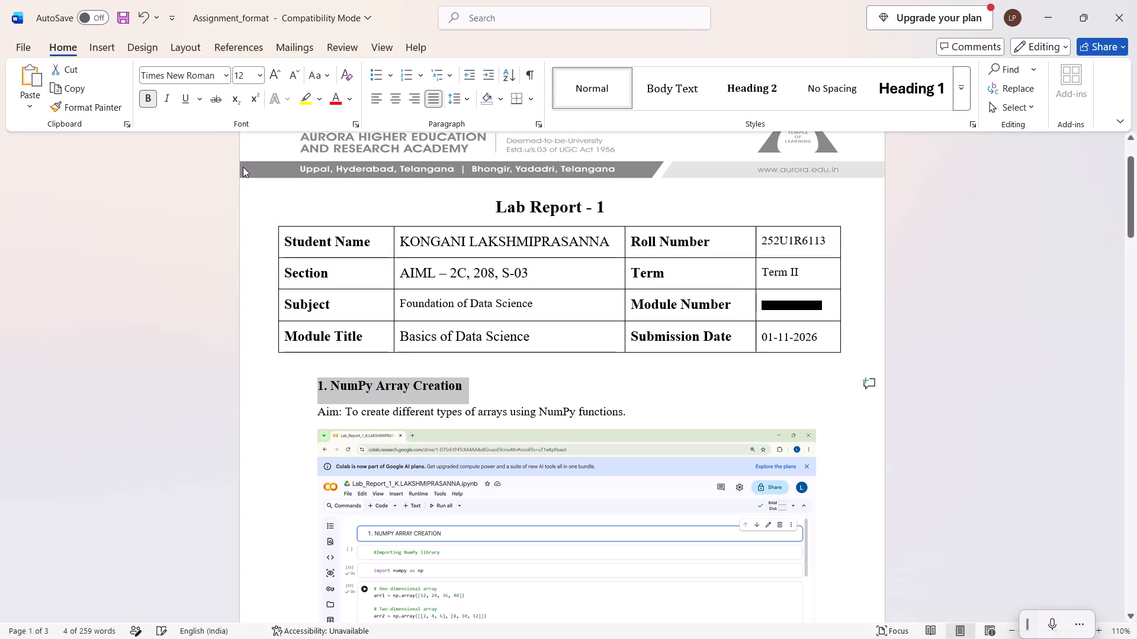
pyautogui.click(586, 368)
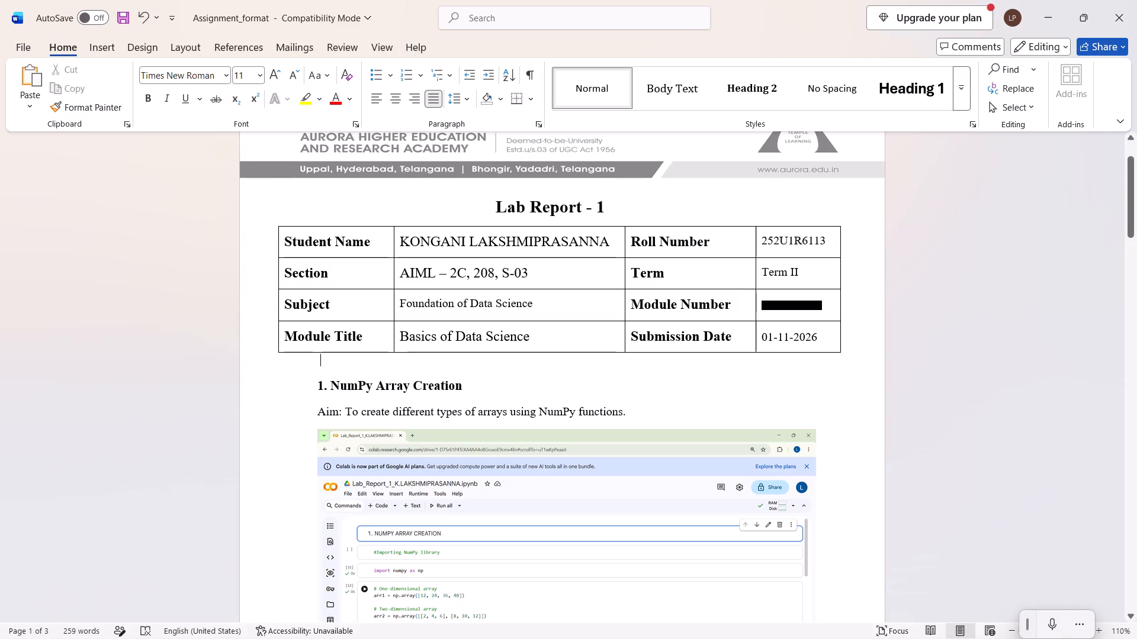
# Make the "Aim:" label under the NumPy Array Creation heading bold.
pyautogui.moveTo(343, 411); pyautogui.dragTo(315, 411)
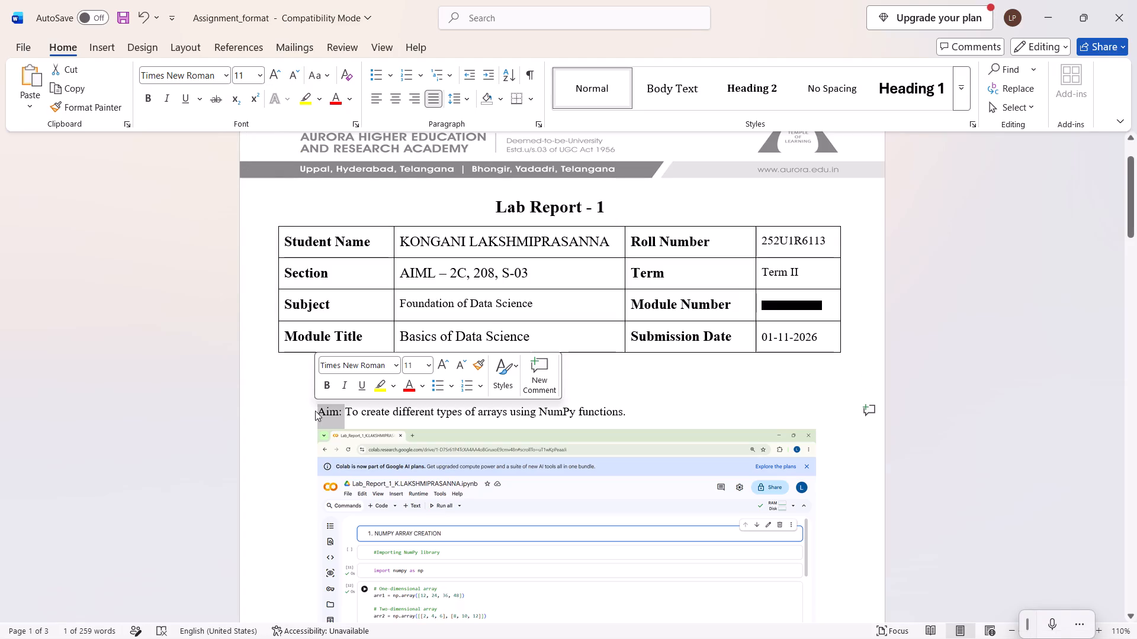
pyautogui.click(322, 385)
pyautogui.click(685, 405)
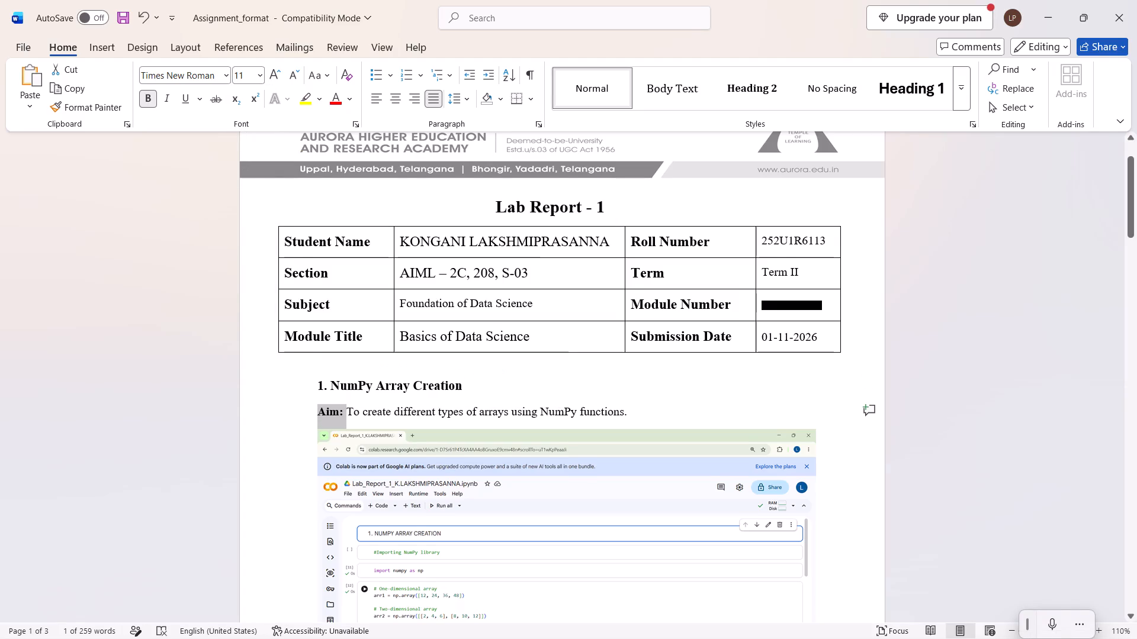
# Insert a blank line between the Aim sentence and the first code screenshot.
pyautogui.scroll(-1, 685, 405)
pyautogui.click(685, 405)
pyautogui.press('Return')
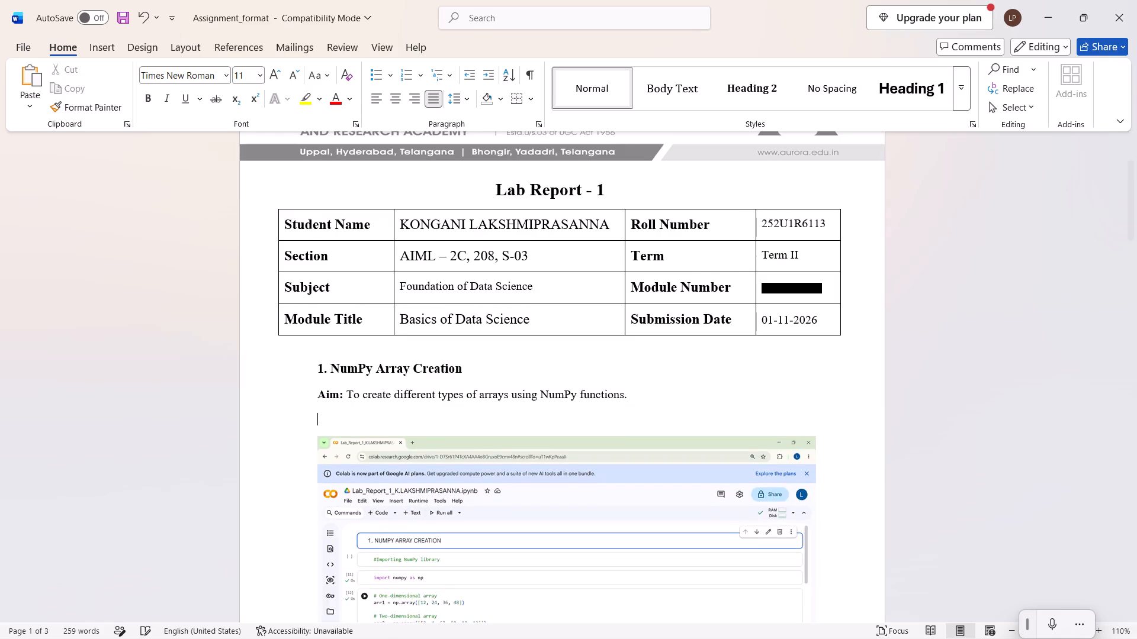
# Make the "OUTPUT:" label above the output screenshot on page 2 bold.
pyautogui.scroll(-3, 685, 405)
pyautogui.scroll(1, 685, 405)
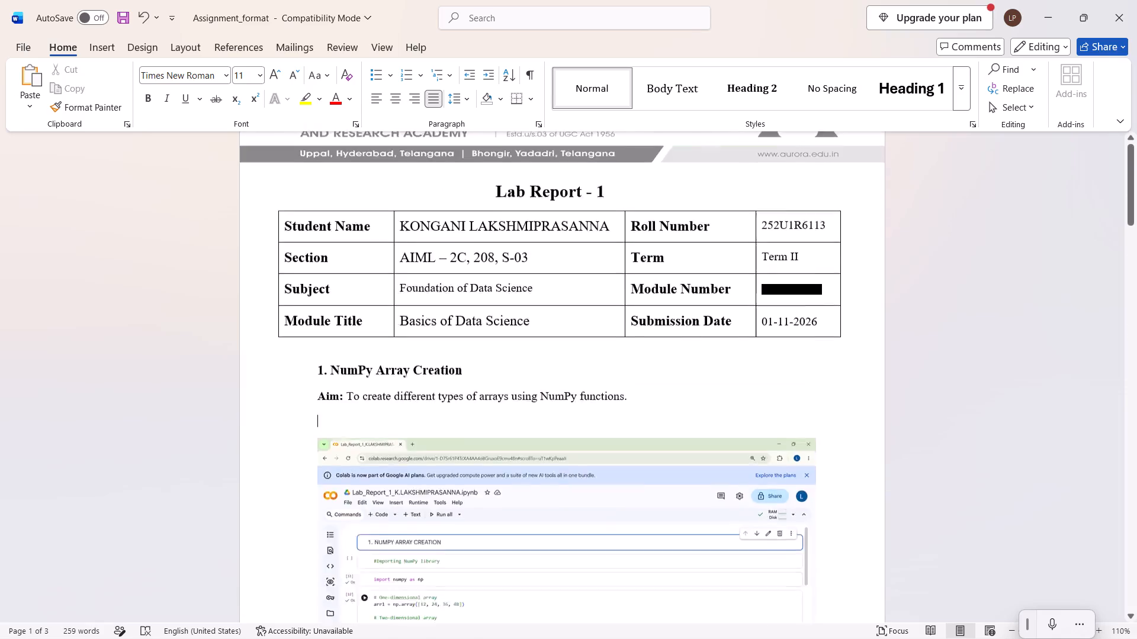
pyautogui.scroll(1, 685, 405)
pyautogui.scroll(-7, 685, 405)
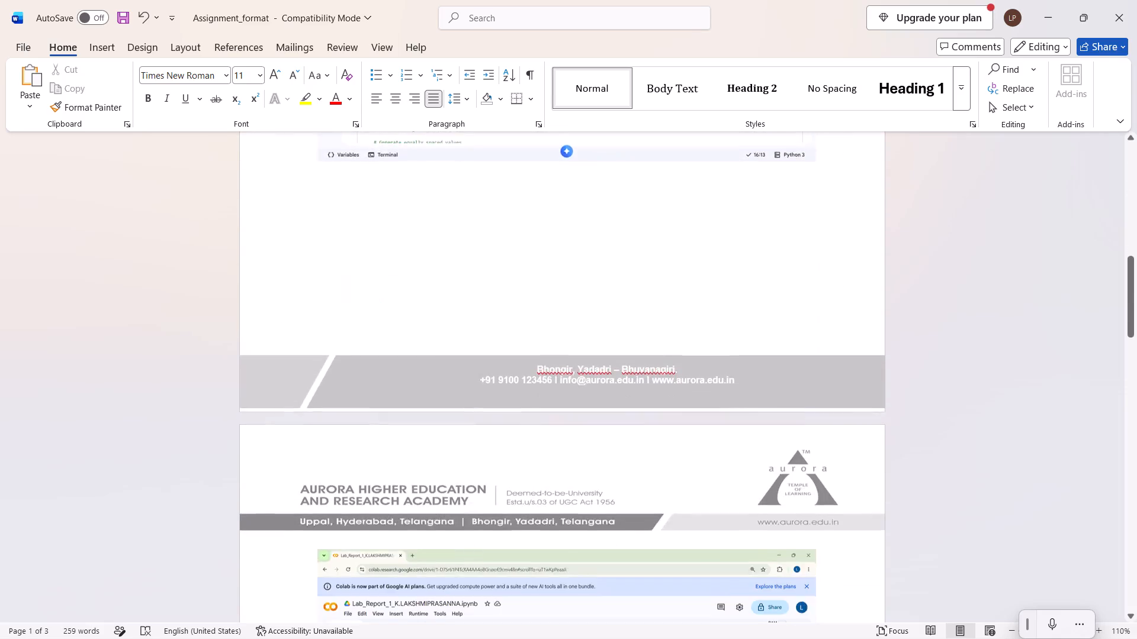
pyautogui.scroll(-4, 685, 405)
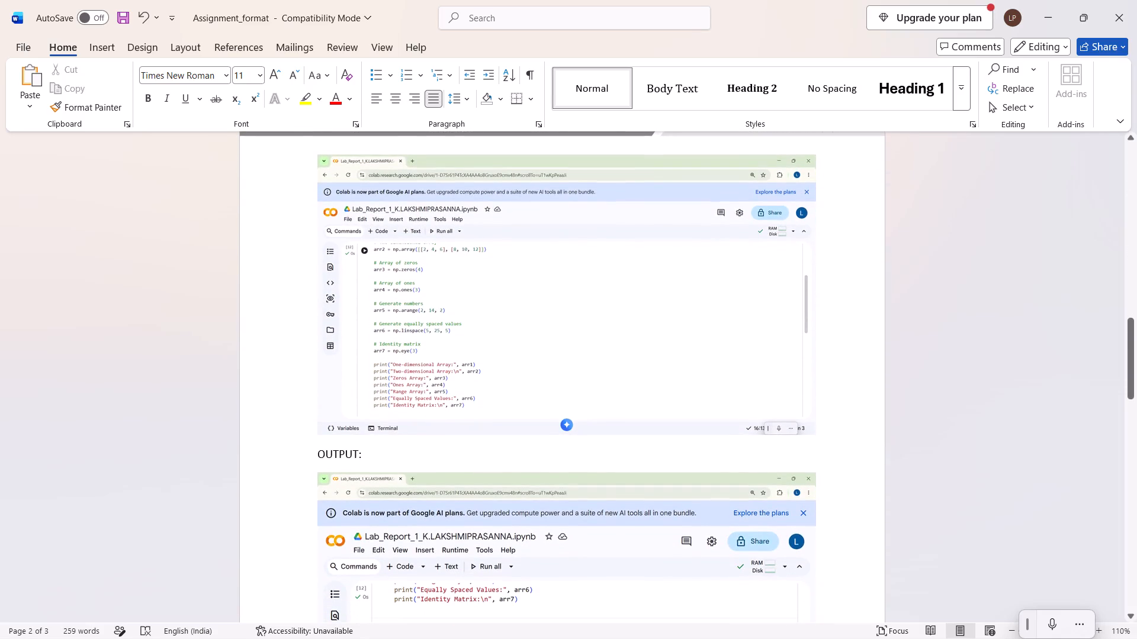
pyautogui.moveTo(372, 457); pyautogui.dragTo(317, 455)
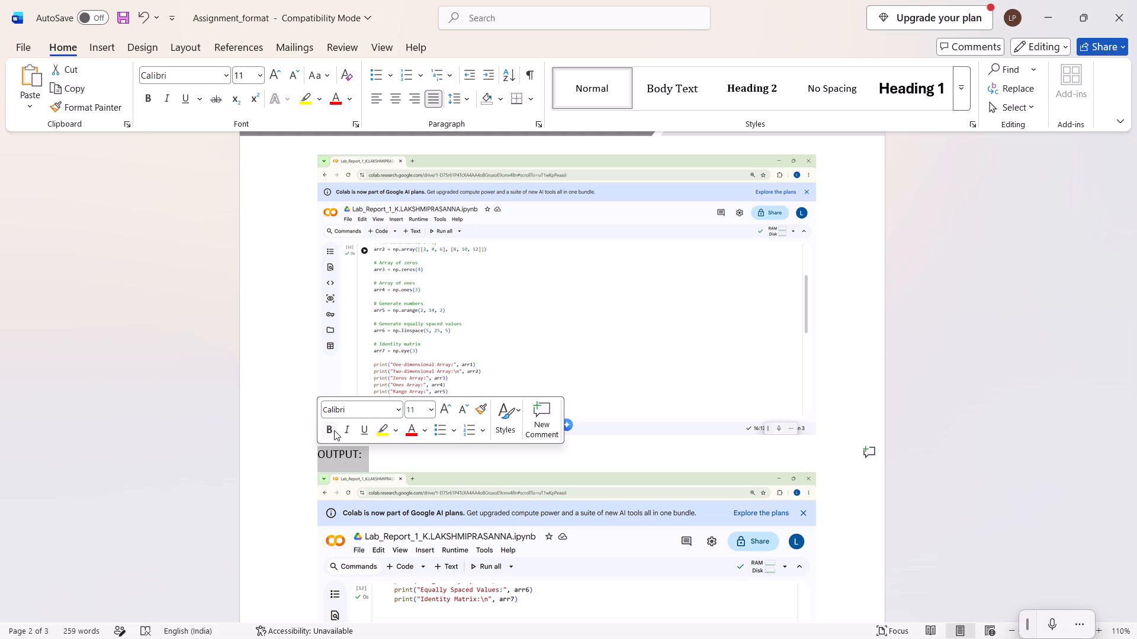
pyautogui.click(329, 430)
pyautogui.click(841, 349)
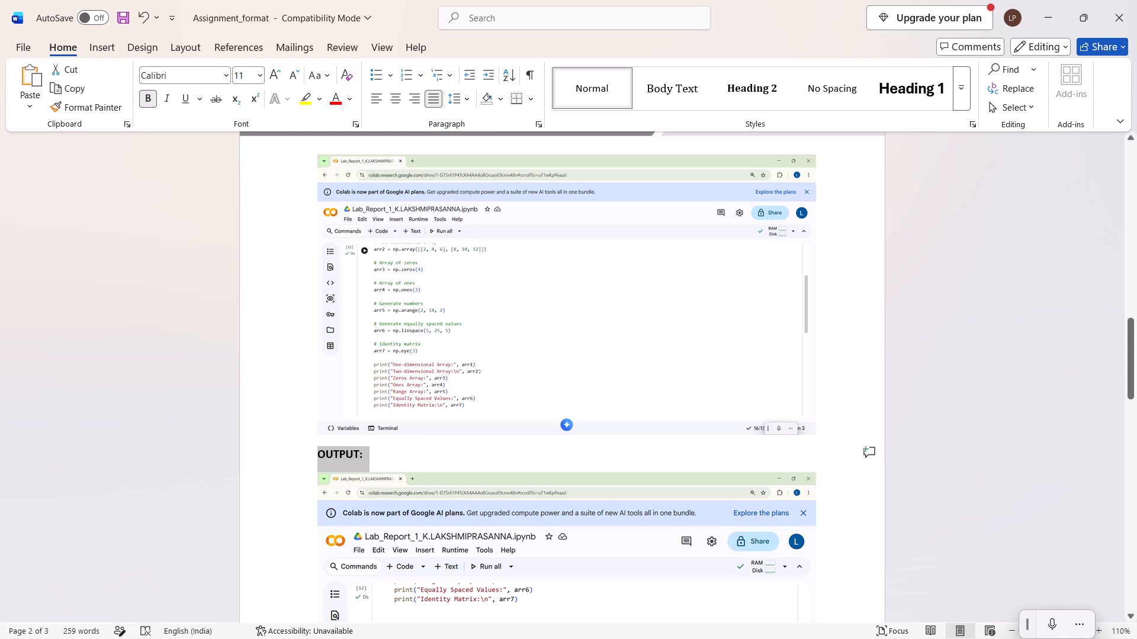
# Check the formatting of the "OUTPUT:" and "Explanation" labels and the layout of the content across pages 2 and 3.
pyautogui.scroll(-2, 537, 425)
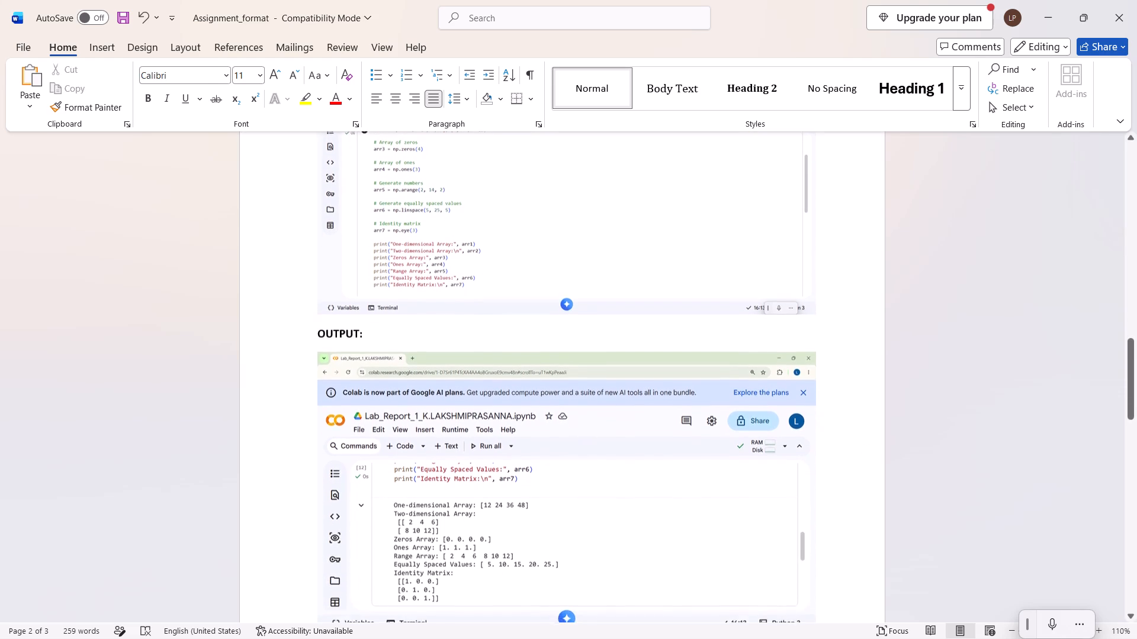
pyautogui.scroll(-4, 537, 425)
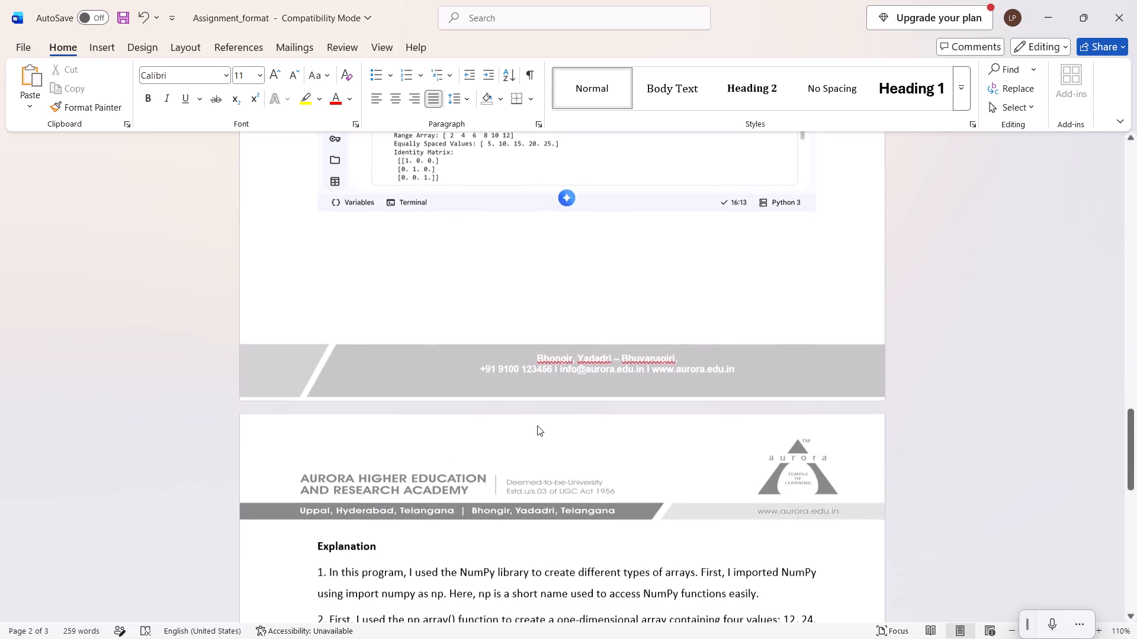
pyautogui.scroll(-1, 537, 425)
pyautogui.scroll(-1, 390, 273)
pyautogui.moveTo(390, 273); pyautogui.dragTo(313, 282)
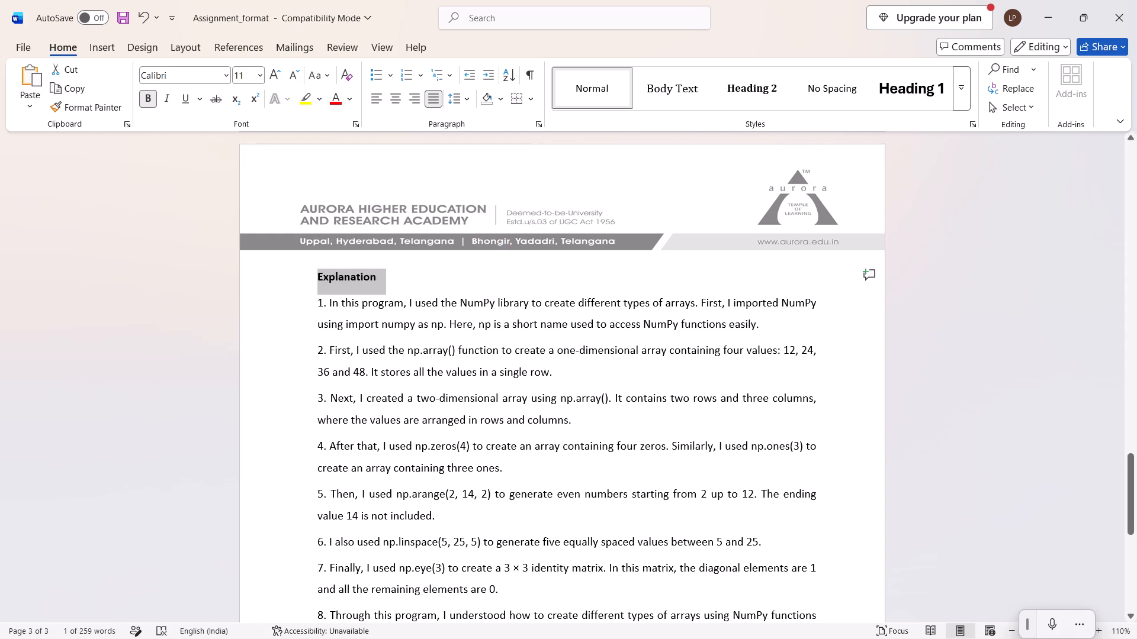
pyautogui.click(429, 270)
pyautogui.scroll(5, 429, 270)
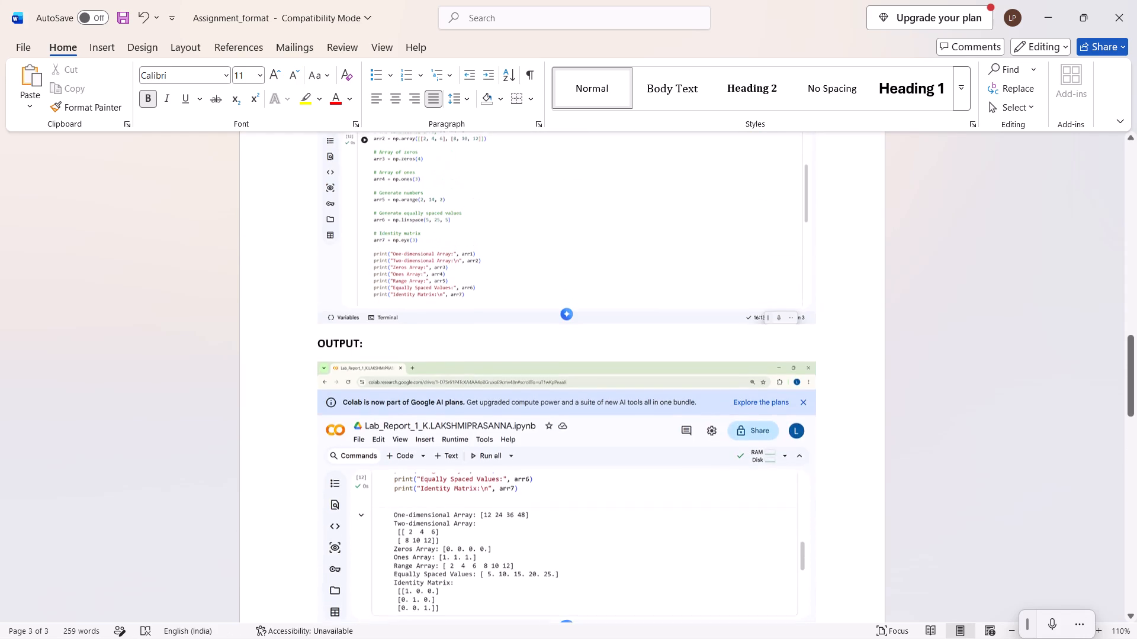
pyautogui.scroll(1, 429, 270)
pyautogui.moveTo(378, 354); pyautogui.dragTo(332, 349)
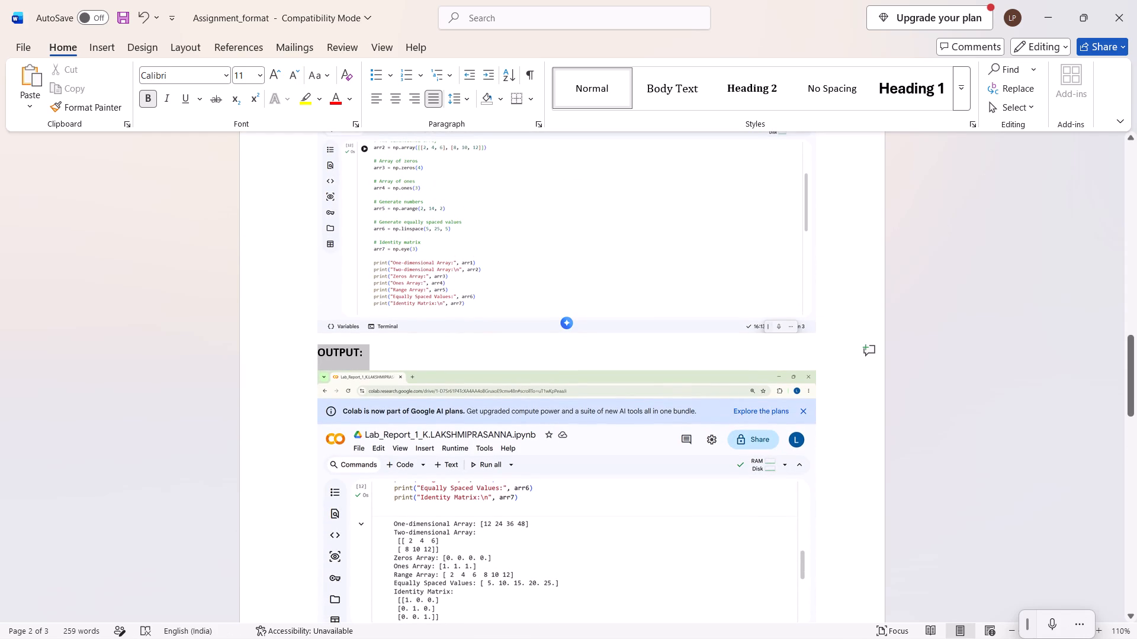
pyautogui.moveTo(332, 349); pyautogui.dragTo(326, 349)
pyautogui.click(519, 345)
pyautogui.scroll(-3, 519, 345)
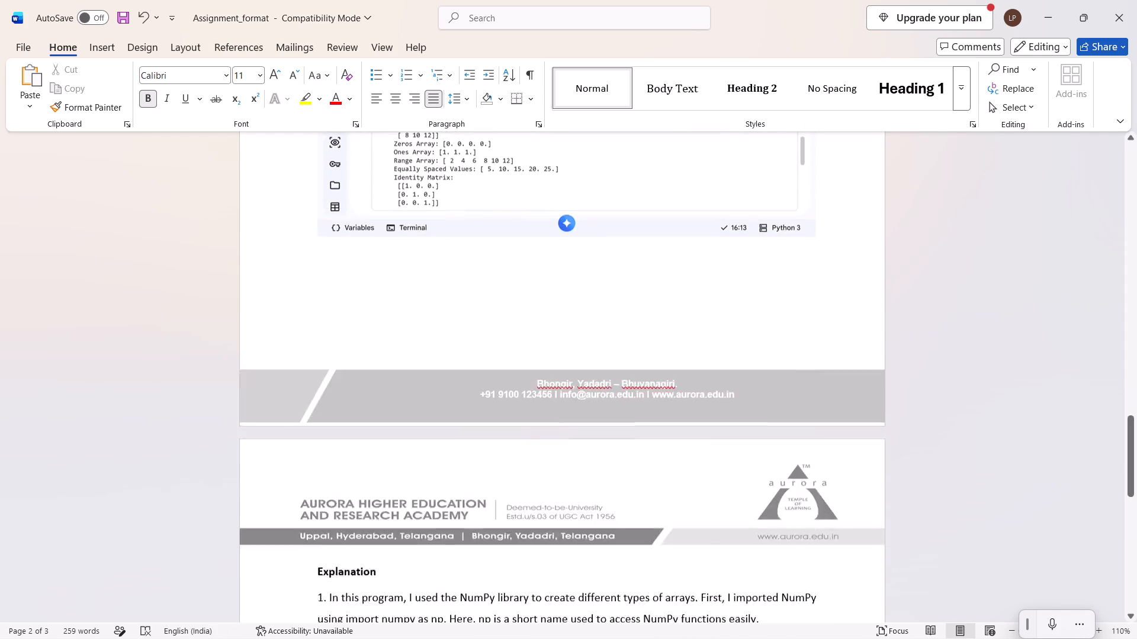
pyautogui.scroll(-1, 519, 345)
pyautogui.scroll(3, 519, 345)
pyautogui.scroll(-5, 519, 345)
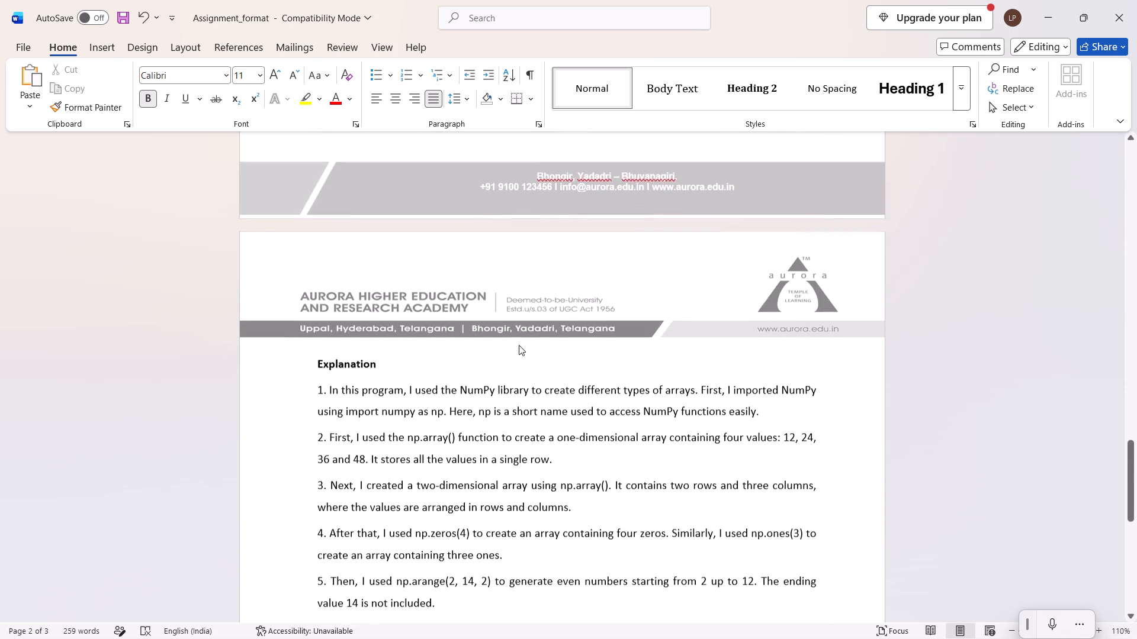
# Convert the eight numbered Explanation paragraphs on page 3 into a list with solid round bullets.
pyautogui.scroll(-2, 519, 345)
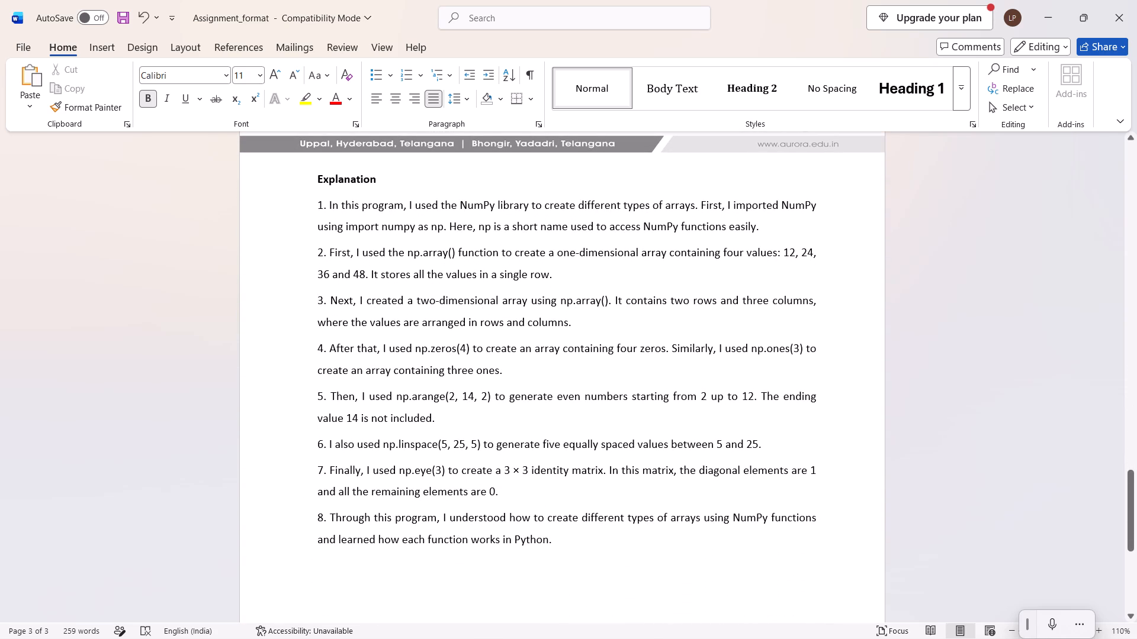
pyautogui.moveTo(567, 539); pyautogui.dragTo(329, 421)
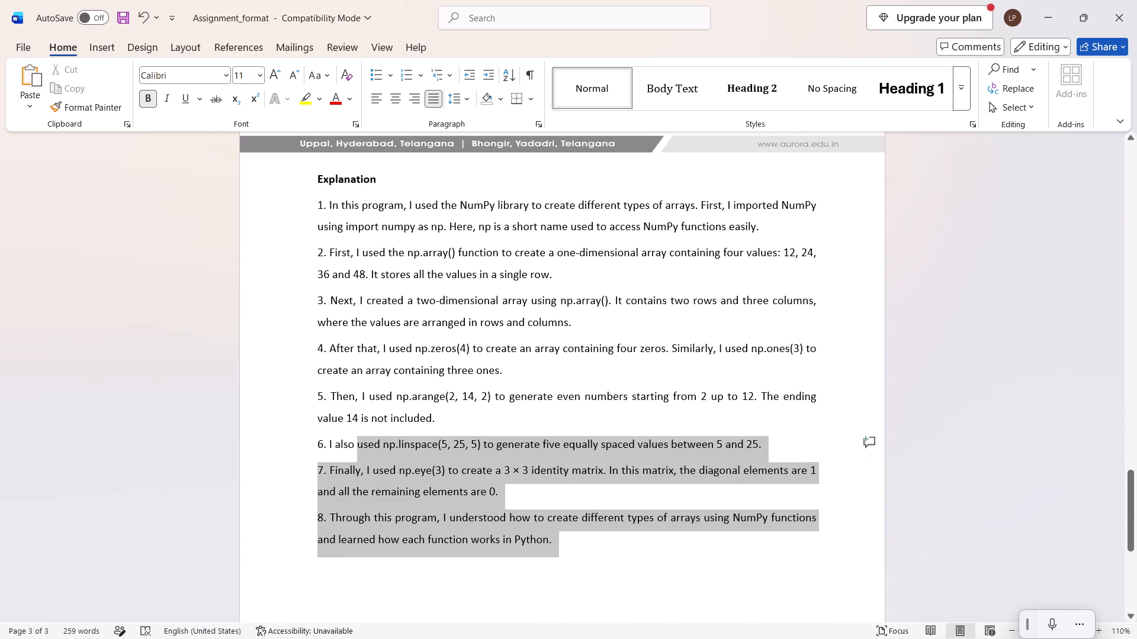
pyautogui.moveTo(329, 421); pyautogui.dragTo(314, 209)
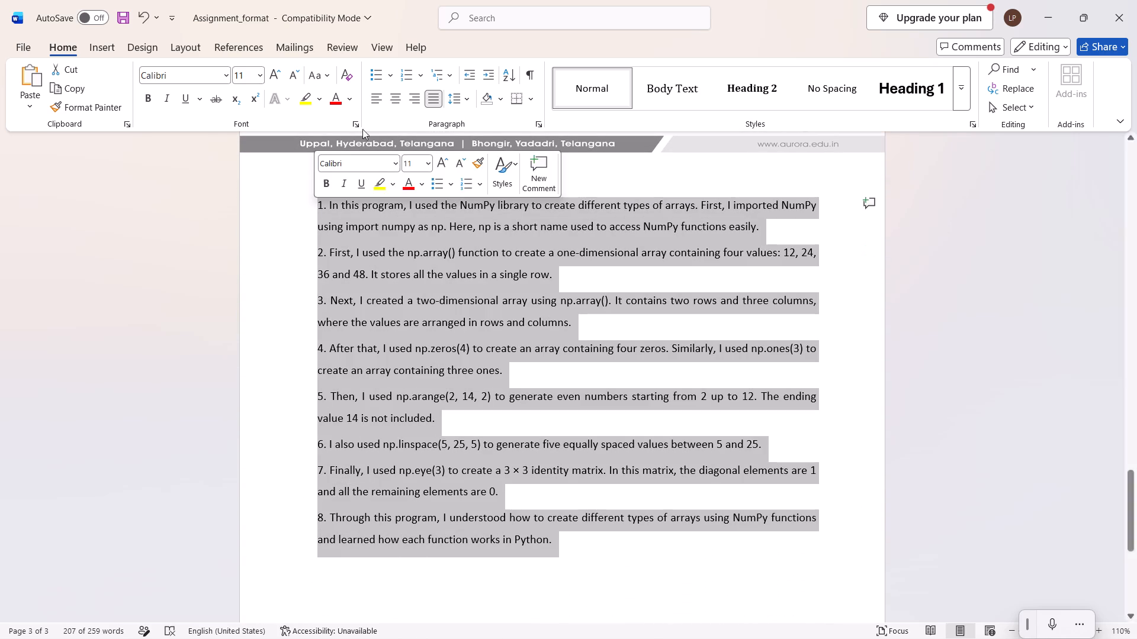
pyautogui.click(391, 72)
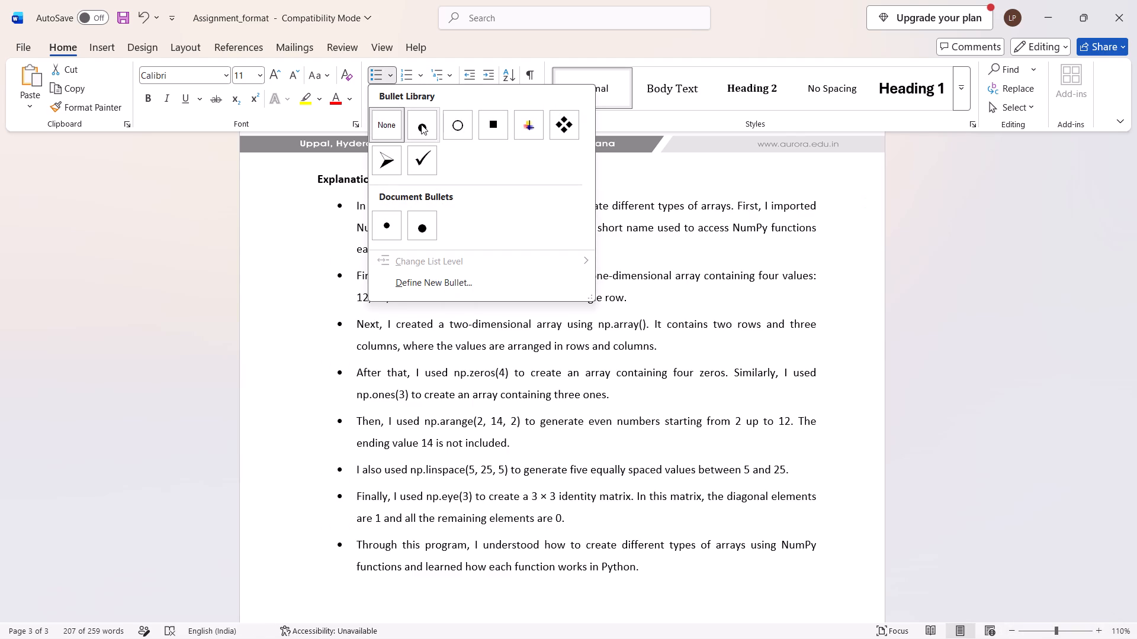
pyautogui.click(421, 124)
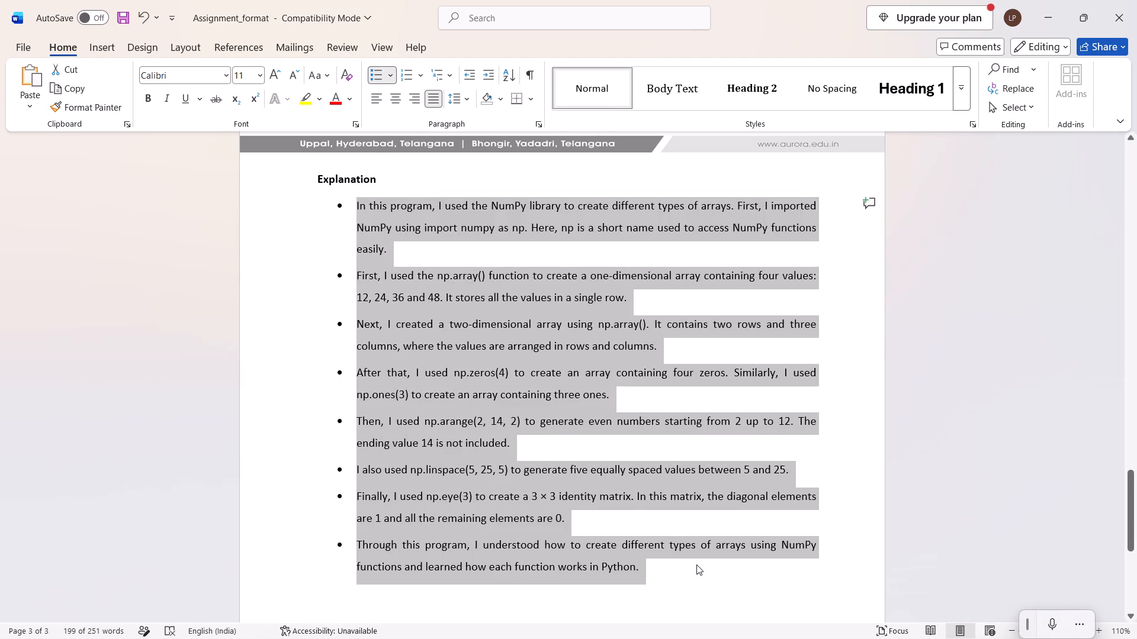
pyautogui.click(696, 564)
# Review the bulleted Explanation and the placement of the code and output screenshots across all three pages.
pyautogui.scroll(-1, 696, 564)
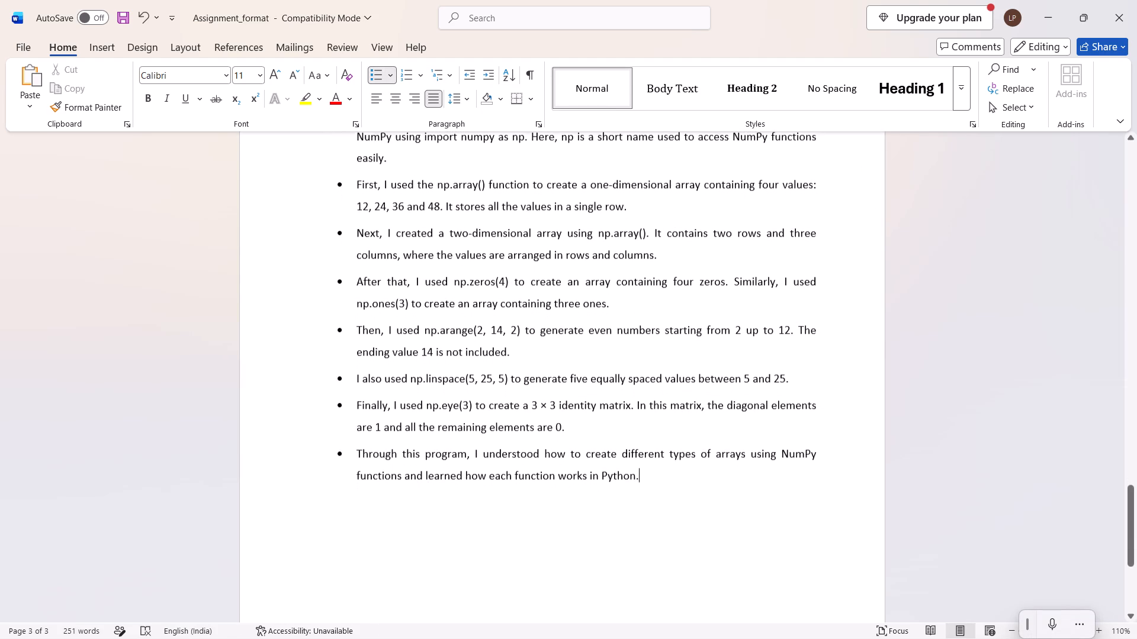
pyautogui.scroll(-1, 696, 564)
pyautogui.scroll(1, 696, 564)
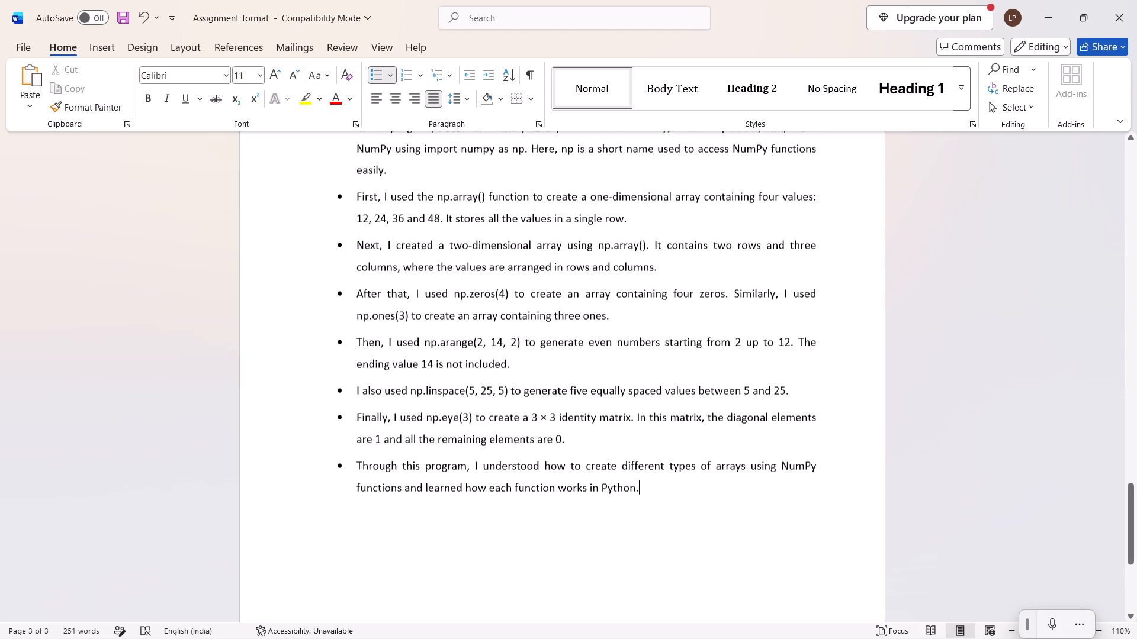
pyautogui.scroll(1, 696, 564)
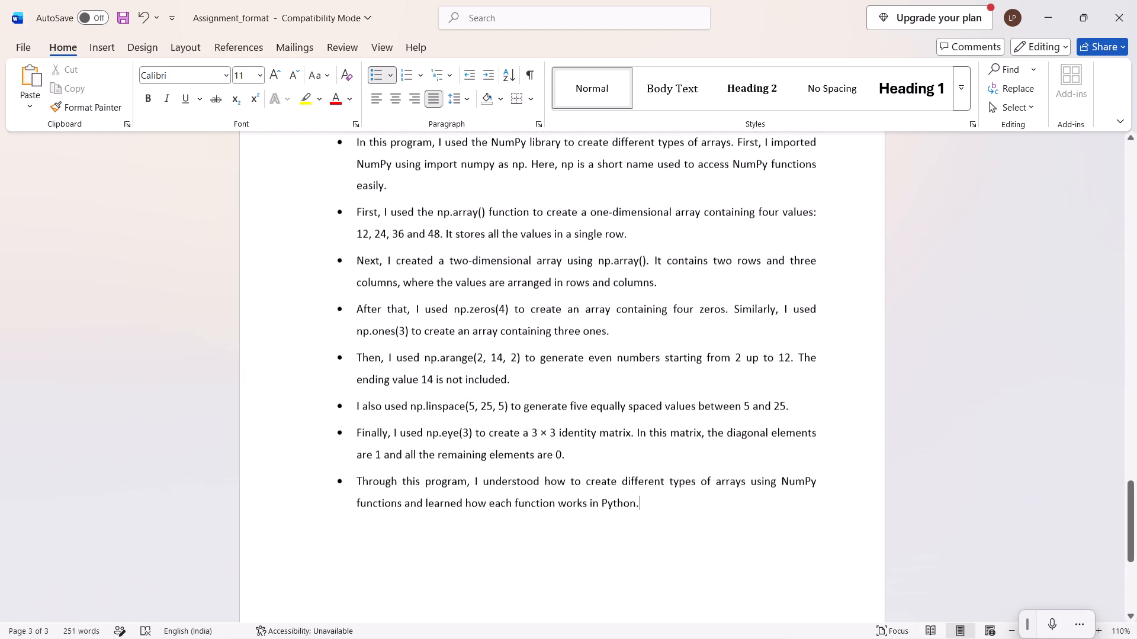
pyautogui.scroll(3, 696, 564)
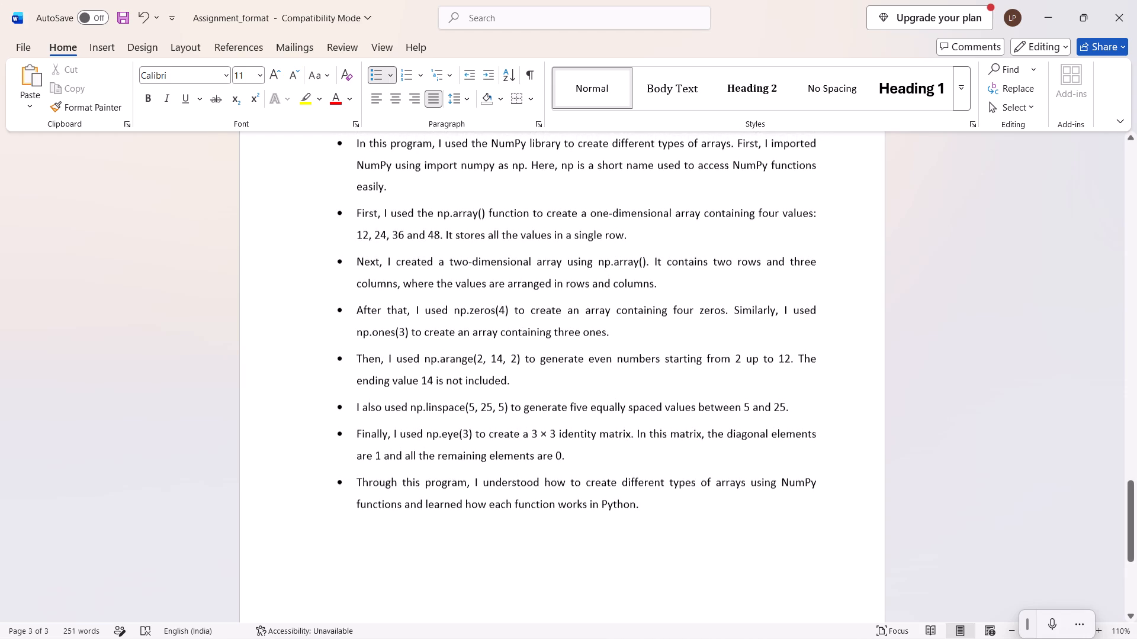
pyautogui.scroll(3, 696, 564)
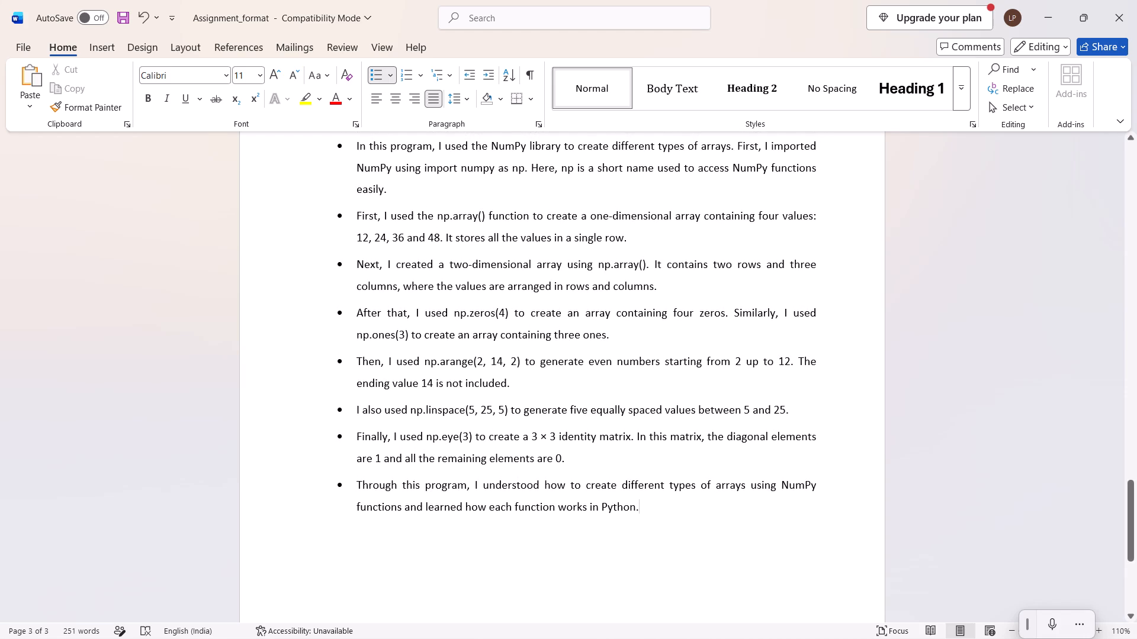
pyautogui.scroll(3, 696, 564)
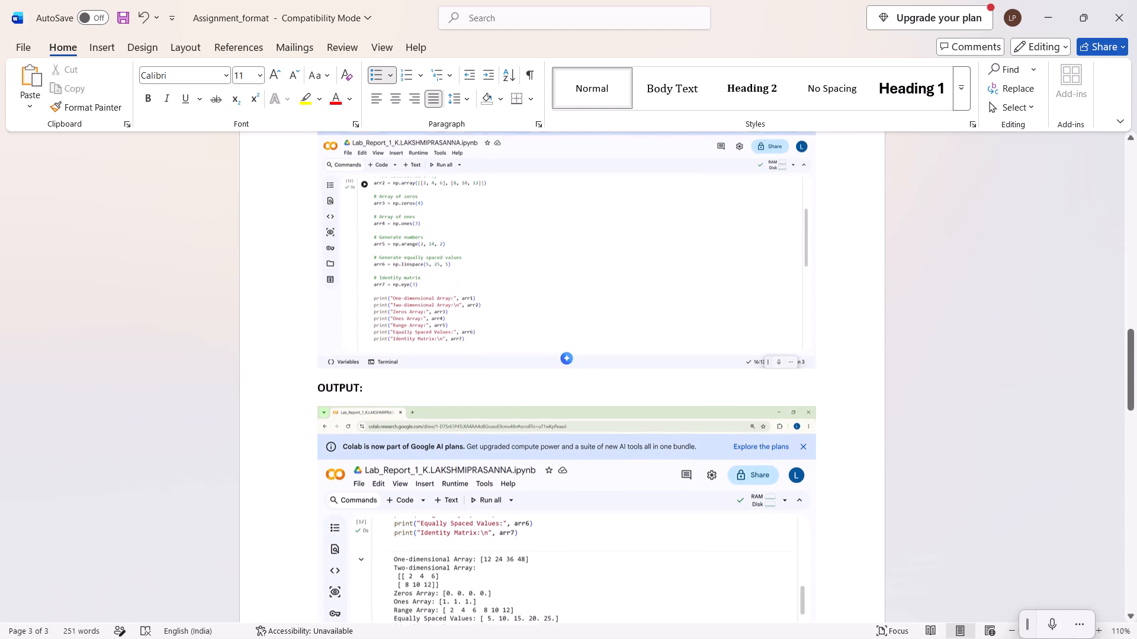
pyautogui.scroll(1, 696, 564)
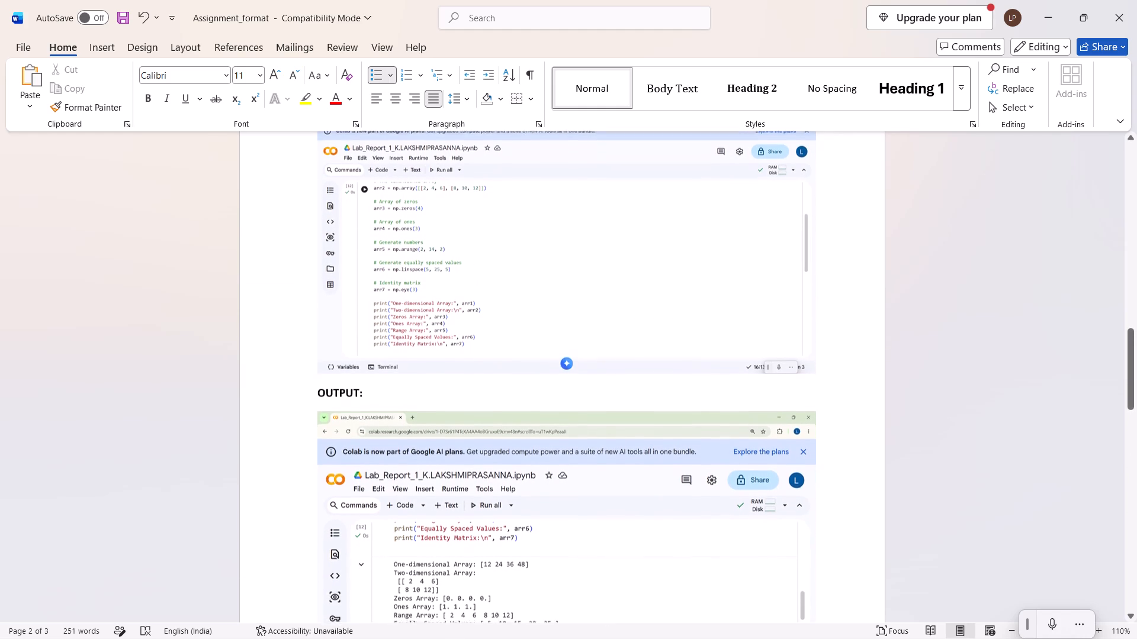
pyautogui.scroll(3, 696, 564)
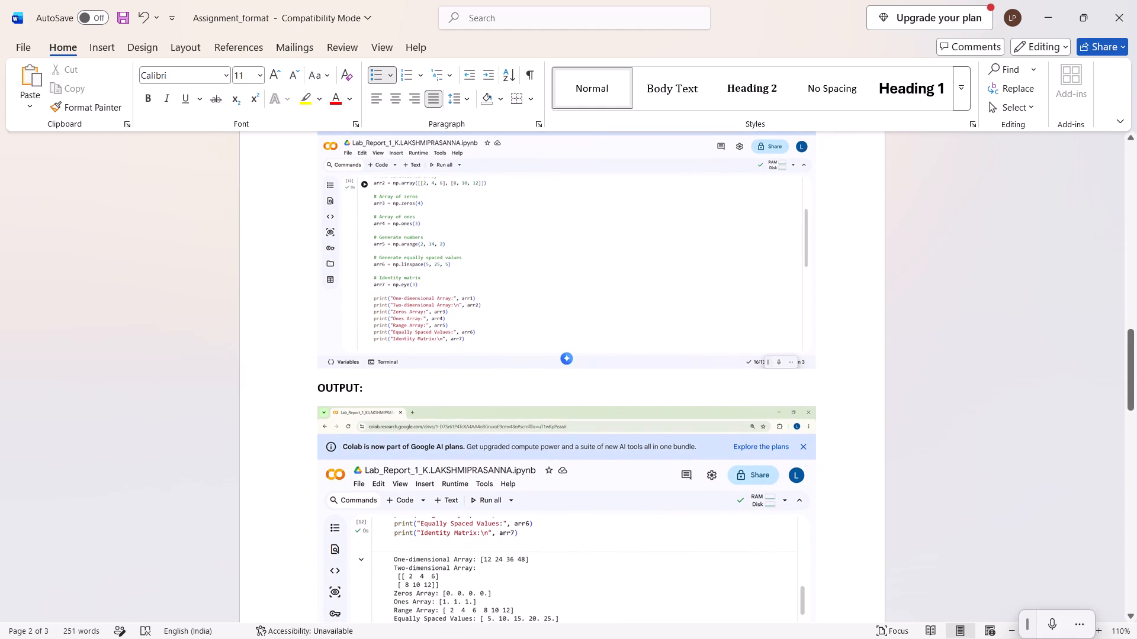
pyautogui.scroll(1, 696, 564)
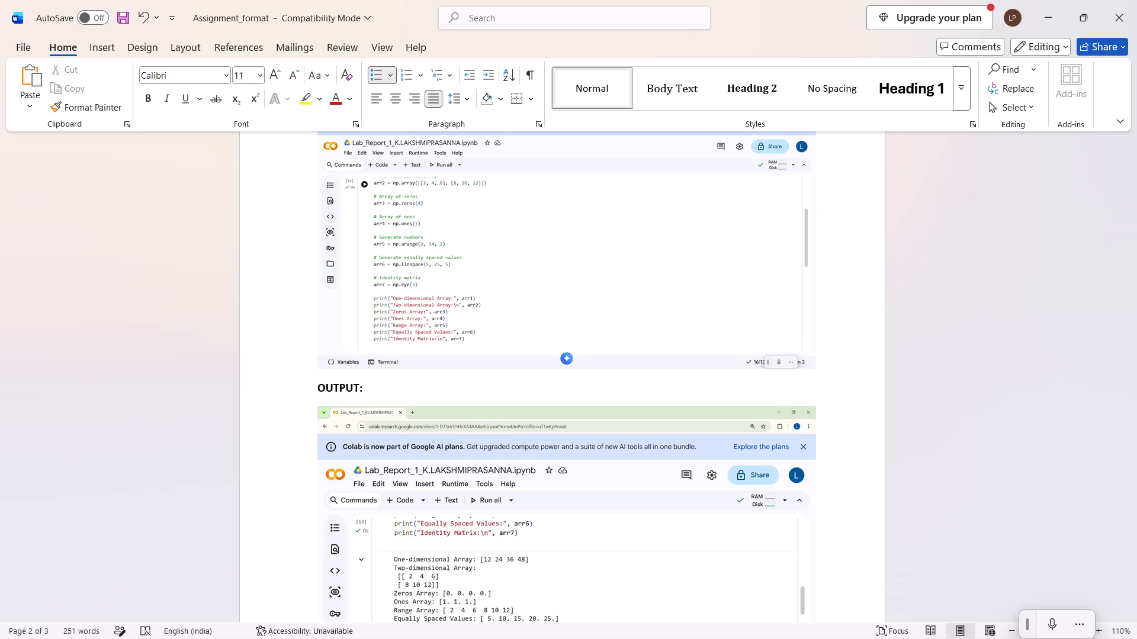
pyautogui.scroll(1, 696, 564)
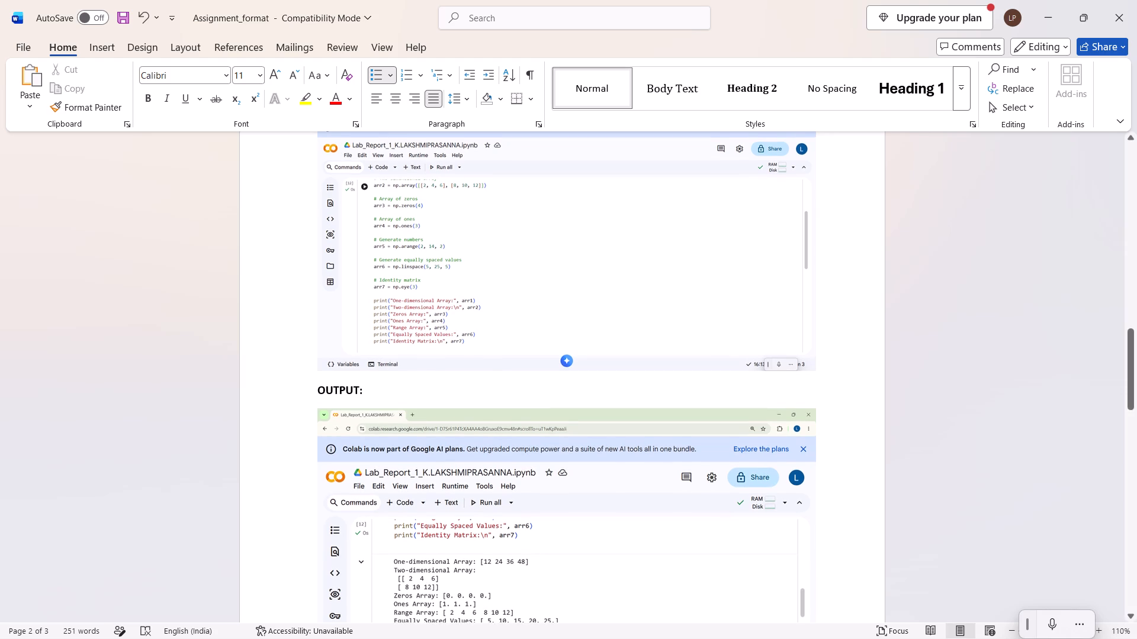
pyautogui.scroll(2, 696, 564)
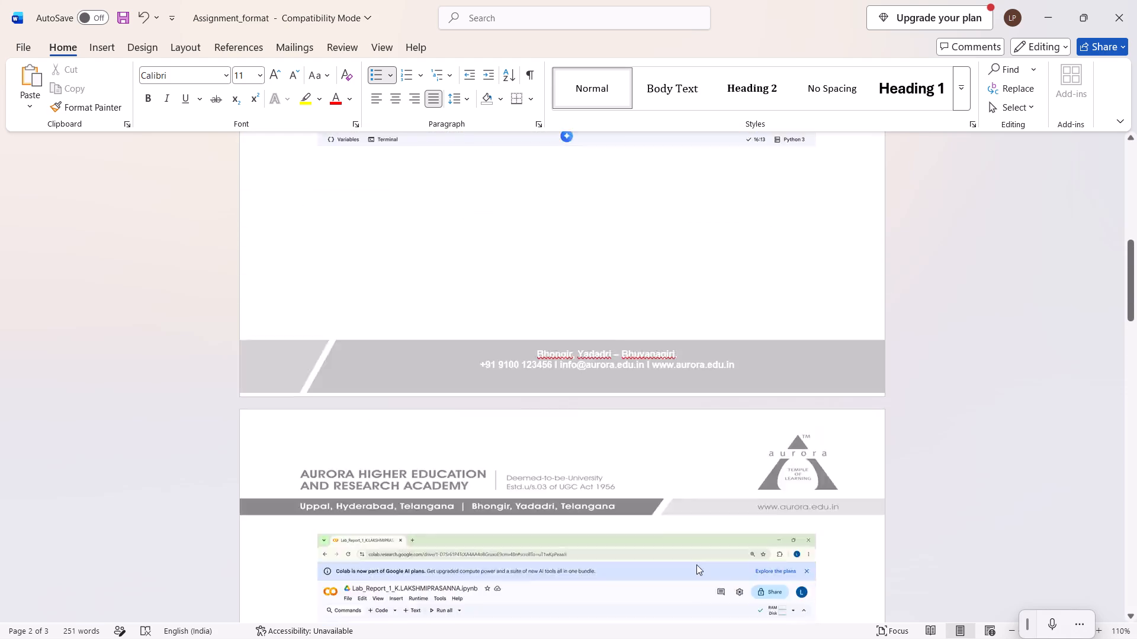
pyautogui.scroll(1, 696, 564)
pyautogui.scroll(-1, 696, 564)
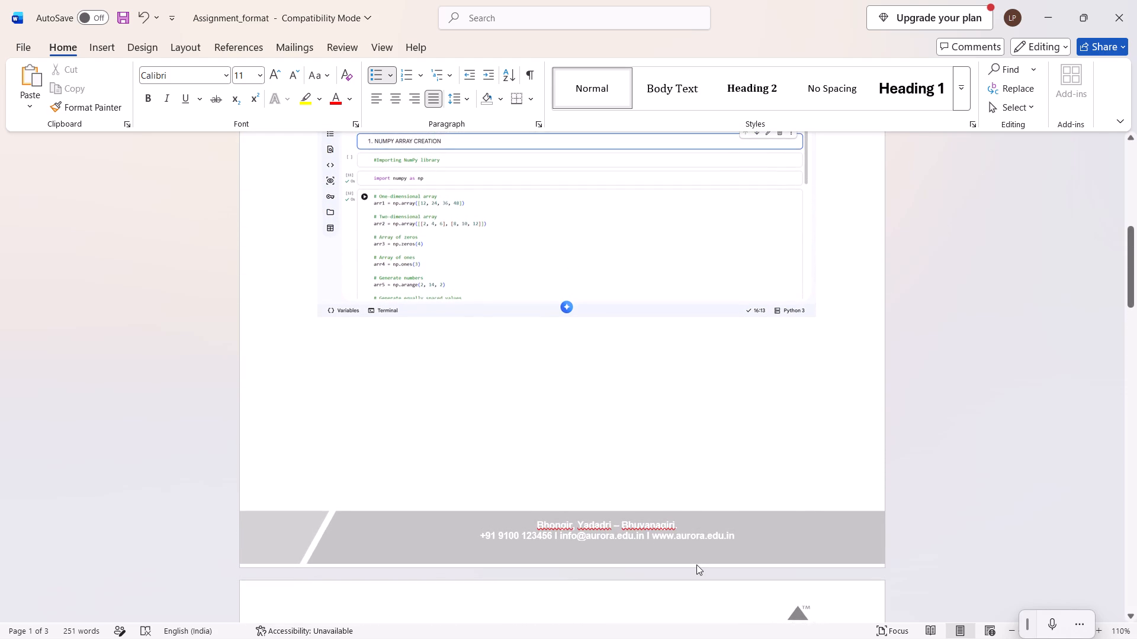
pyautogui.scroll(-2, 696, 564)
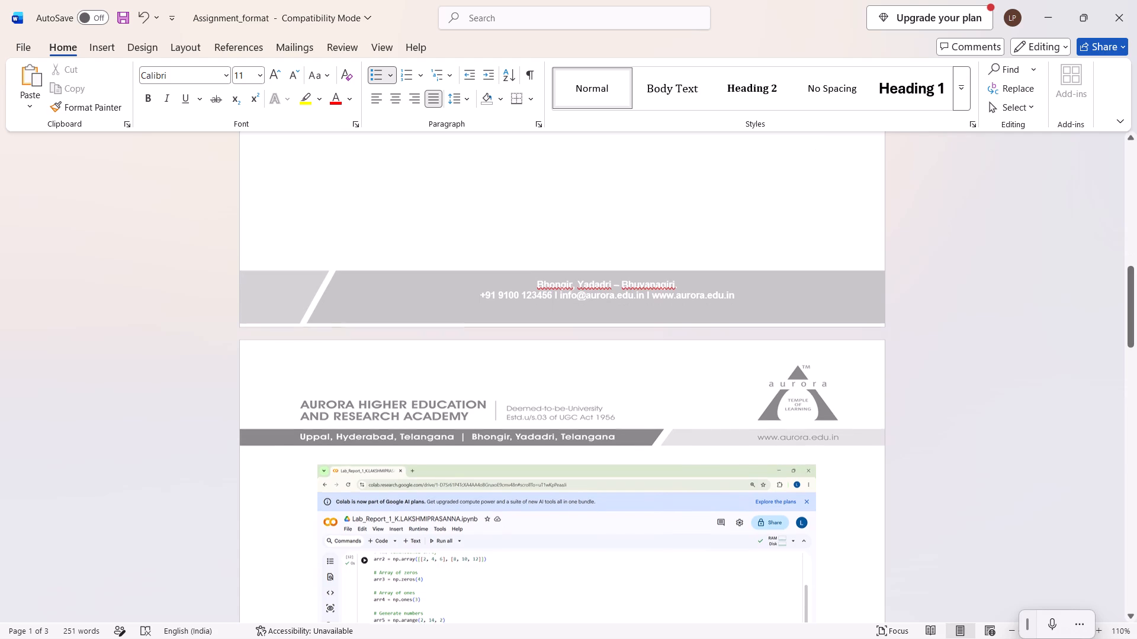
pyautogui.scroll(-1, 696, 564)
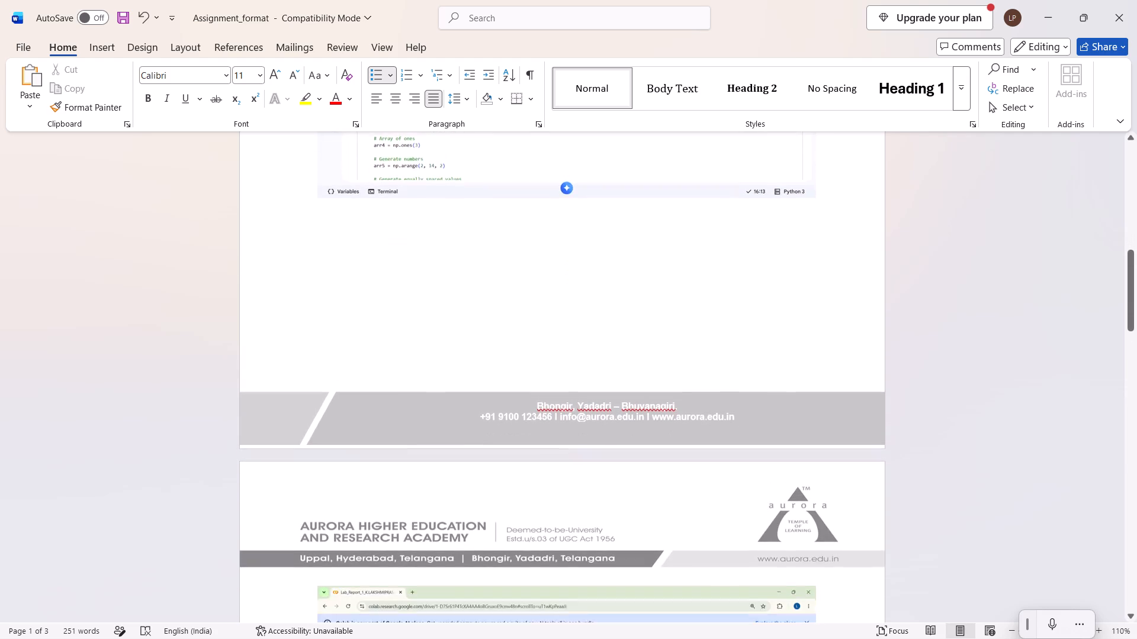
pyautogui.scroll(-2, 696, 564)
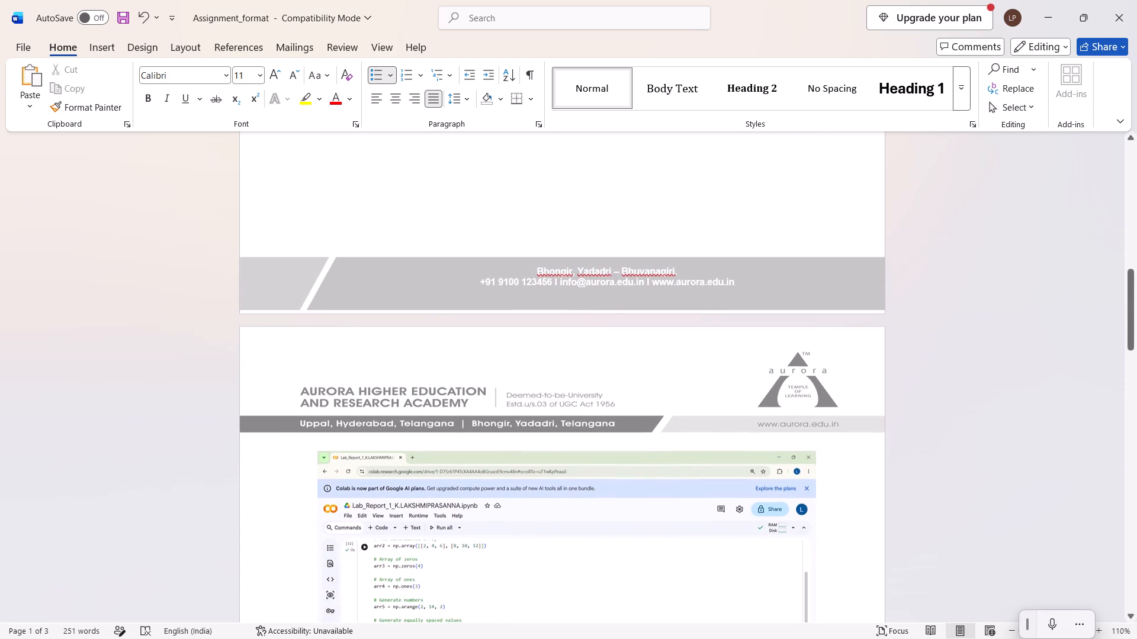
pyautogui.scroll(-1, 696, 564)
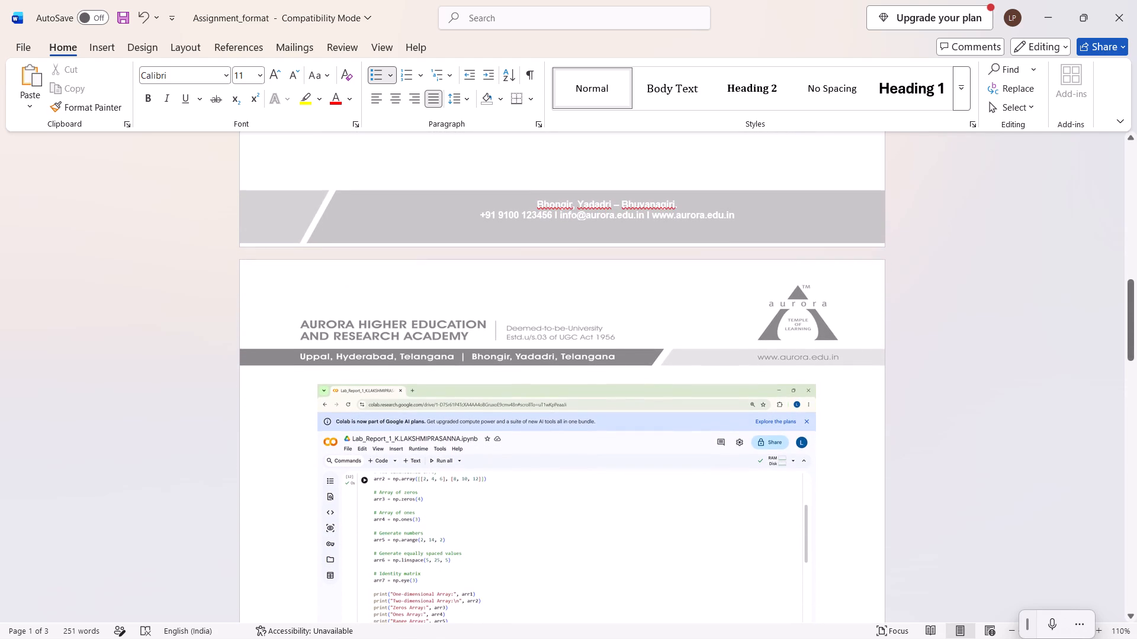
pyautogui.scroll(-5, 696, 564)
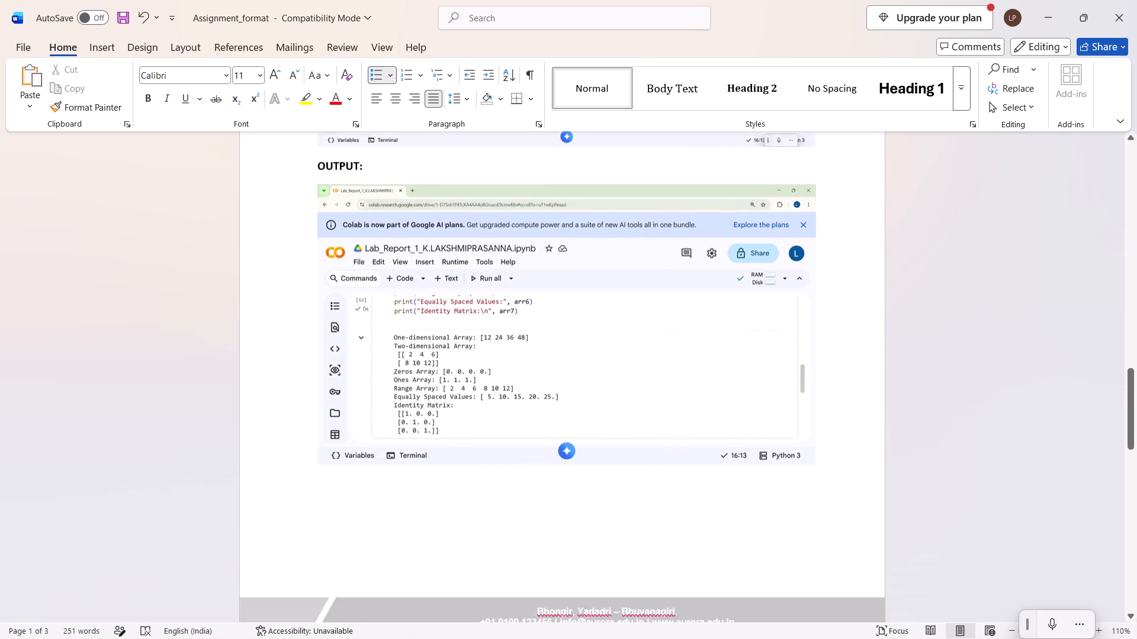
pyautogui.scroll(-7, 696, 564)
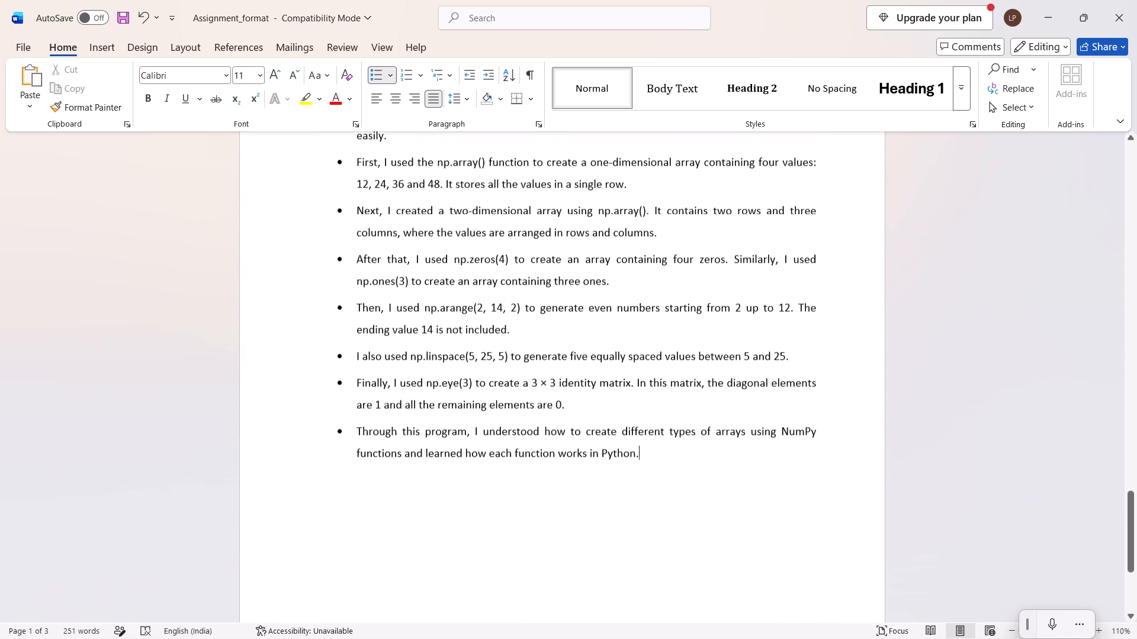
pyautogui.scroll(-1, 696, 564)
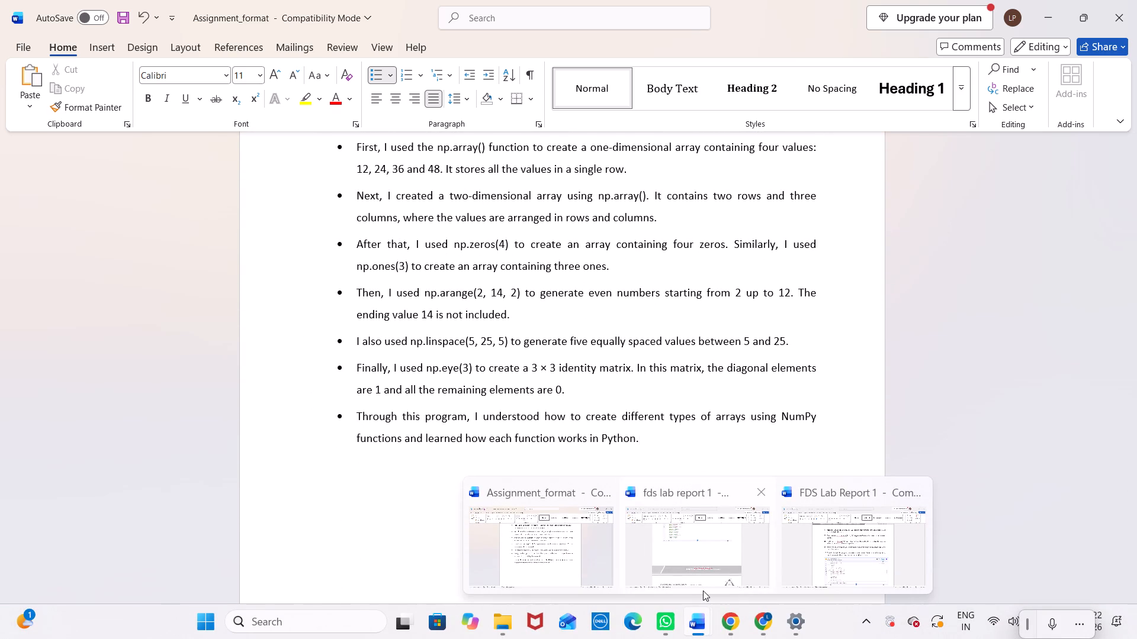
# Switch to the fds lab report 1 document and examine its Explanation layout and the NumPy Array Attributes section.
pyautogui.click(696, 568)
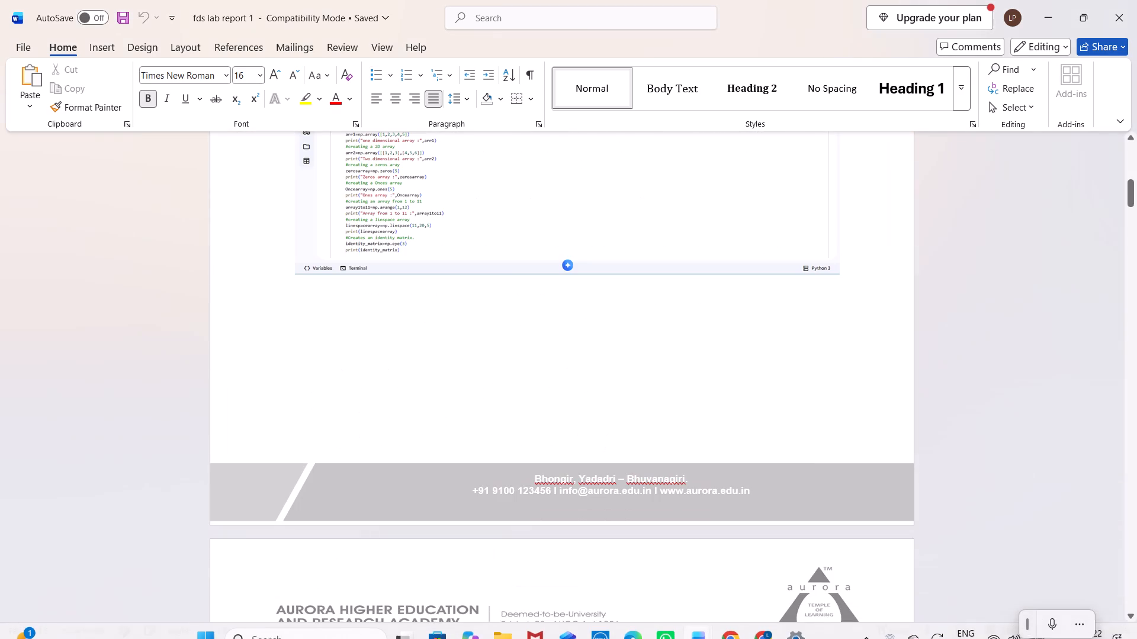
pyautogui.scroll(3, 647, 445)
pyautogui.scroll(-5, 647, 445)
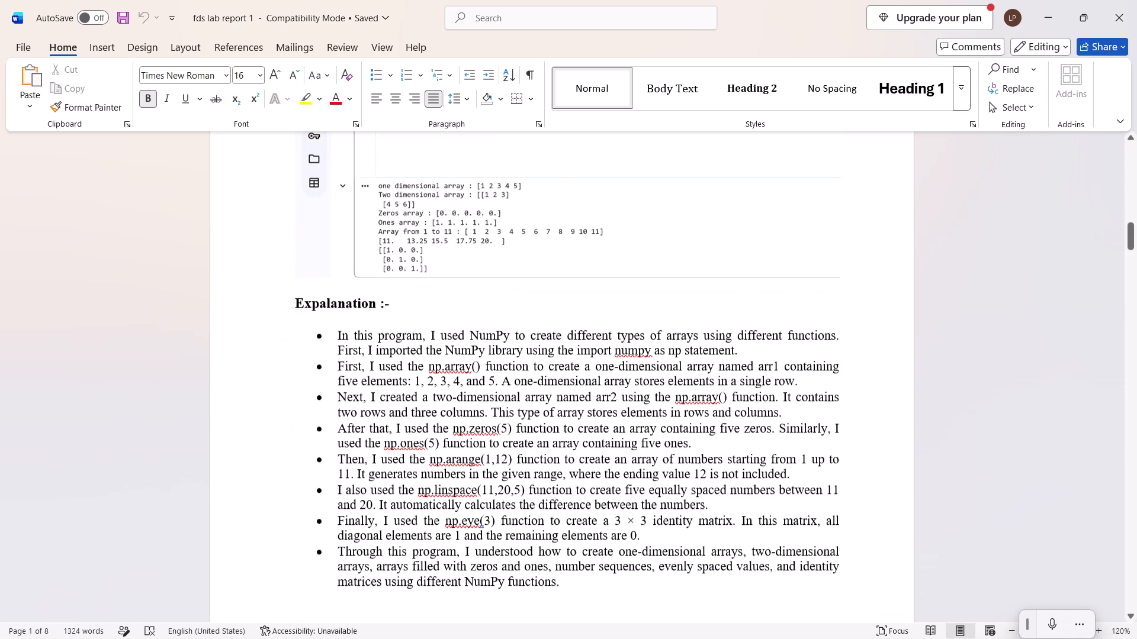
pyautogui.scroll(-1, 647, 445)
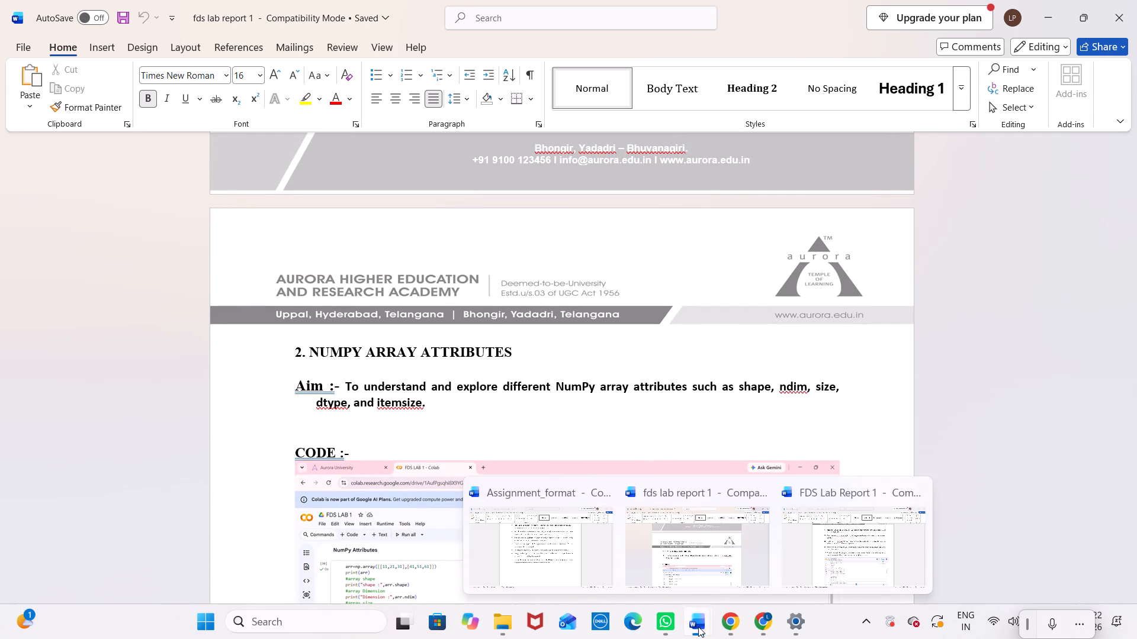
# Close the fds lab report 1 document and return to Assignment_format.
pyautogui.click(758, 495)
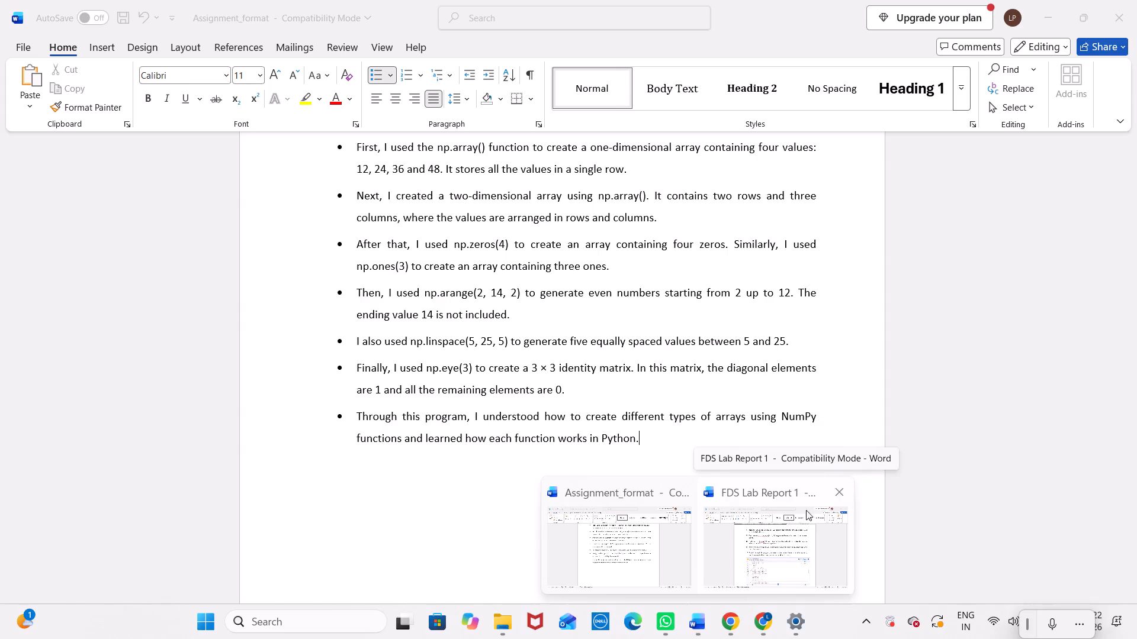
pyautogui.click(633, 560)
# Add blank lines below the last Explanation bullet at the end of the report.
pyautogui.scroll(3, 625, 491)
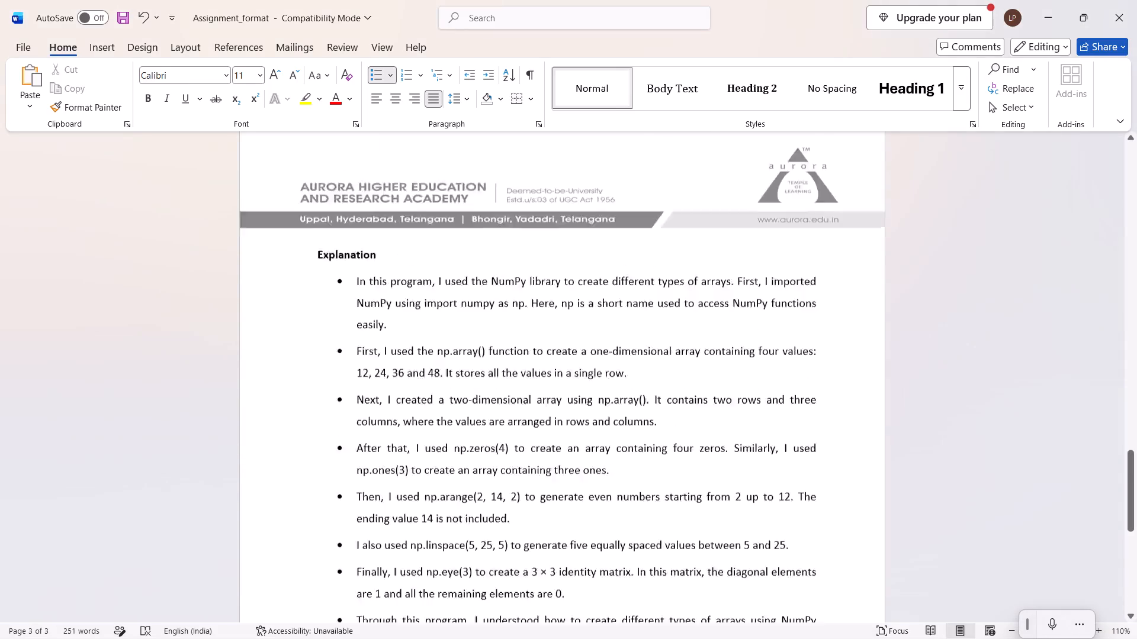
pyautogui.scroll(7, 625, 491)
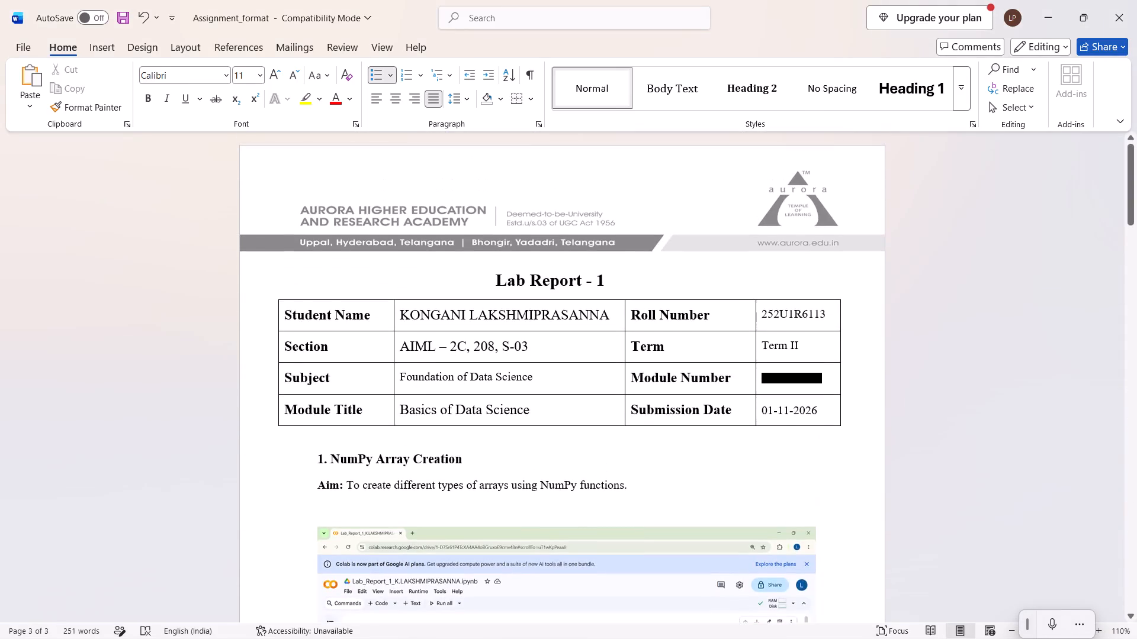
pyautogui.scroll(-5, 625, 491)
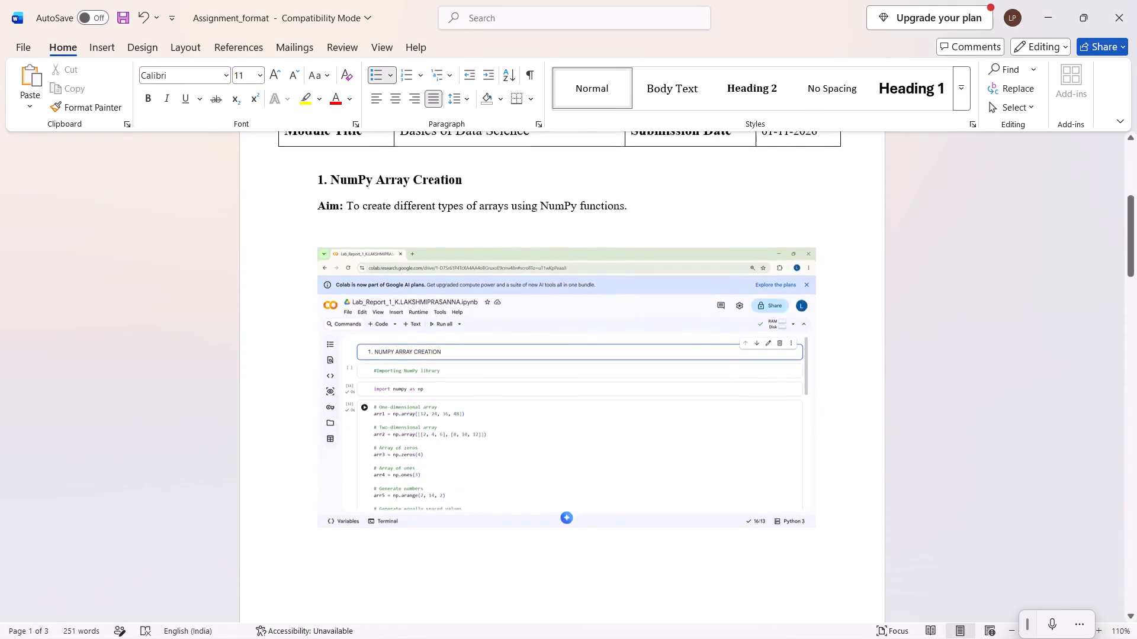
pyautogui.scroll(-6, 625, 491)
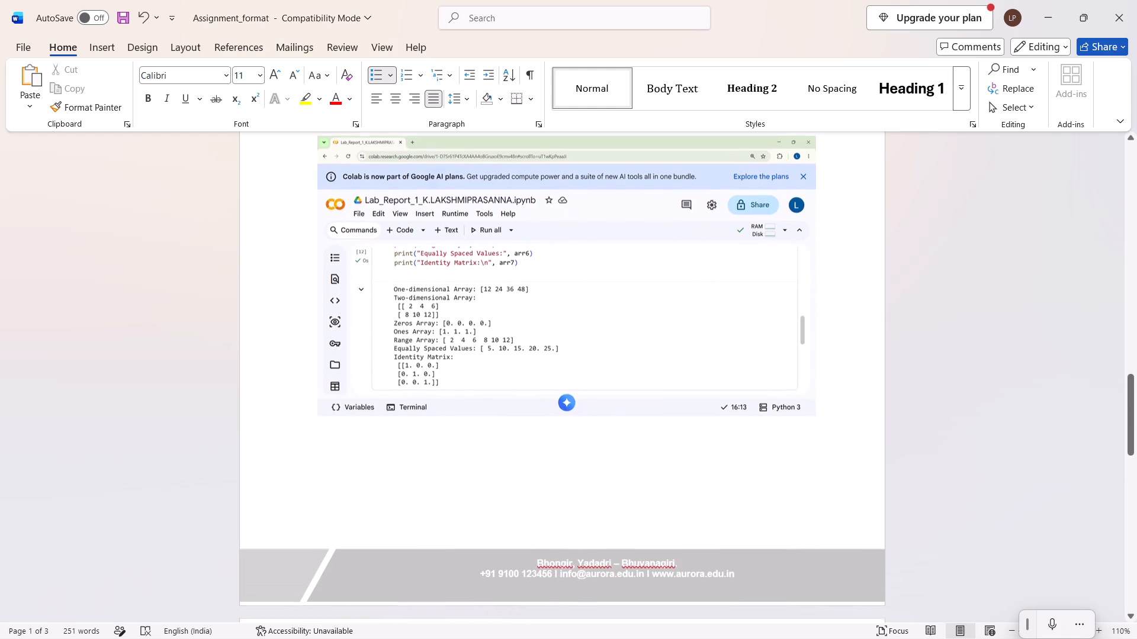
pyautogui.scroll(-5, 625, 491)
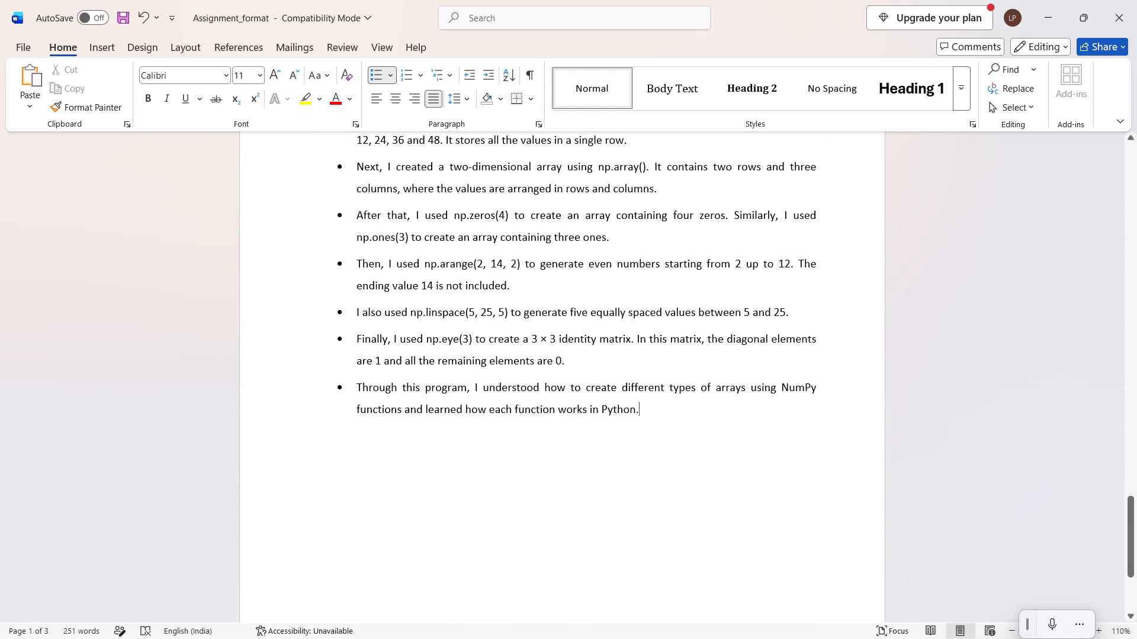
pyautogui.press('Return')
pyautogui.press('Return')
pyautogui.press('Return')
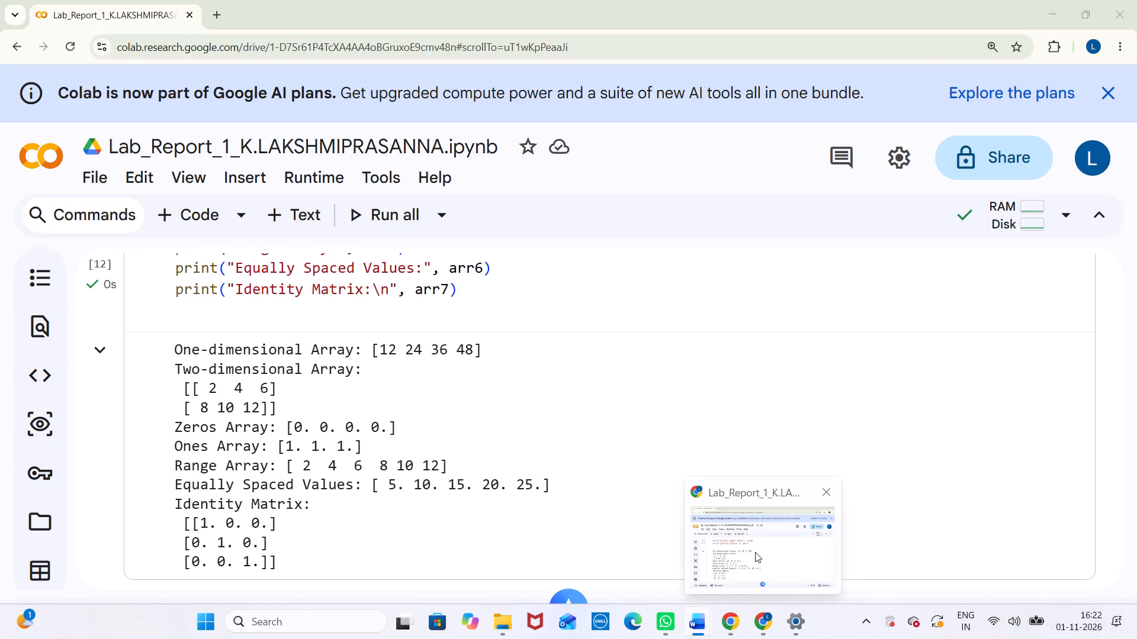
# Switch to the Colab notebook and add an empty code cell below the array creation output.
pyautogui.click(755, 552)
pyautogui.scroll(-2, 755, 552)
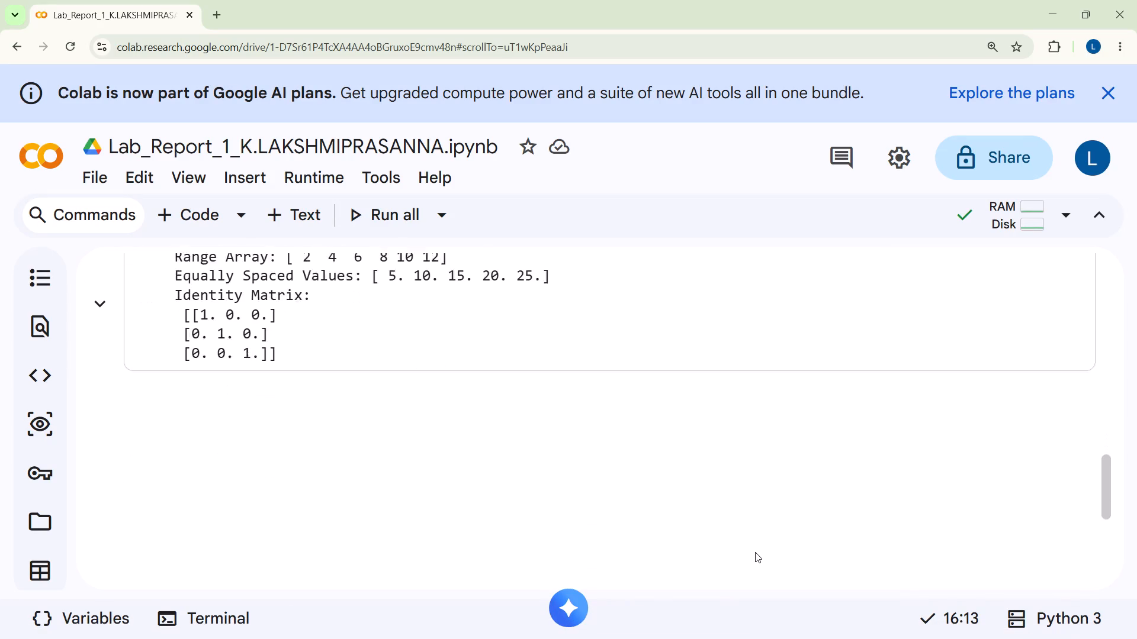
pyautogui.scroll(-3, 755, 552)
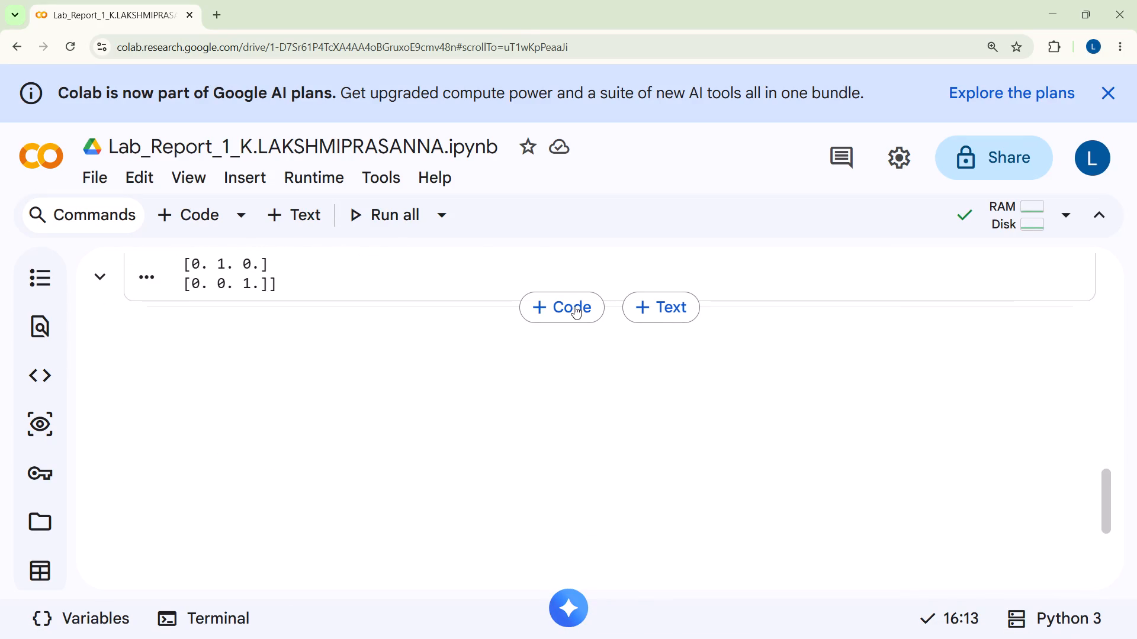
pyautogui.click(574, 306)
pyautogui.hotkey('ctrl', 'shift', '-')
pyautogui.hotkey('ctrl', 'shift', '-')
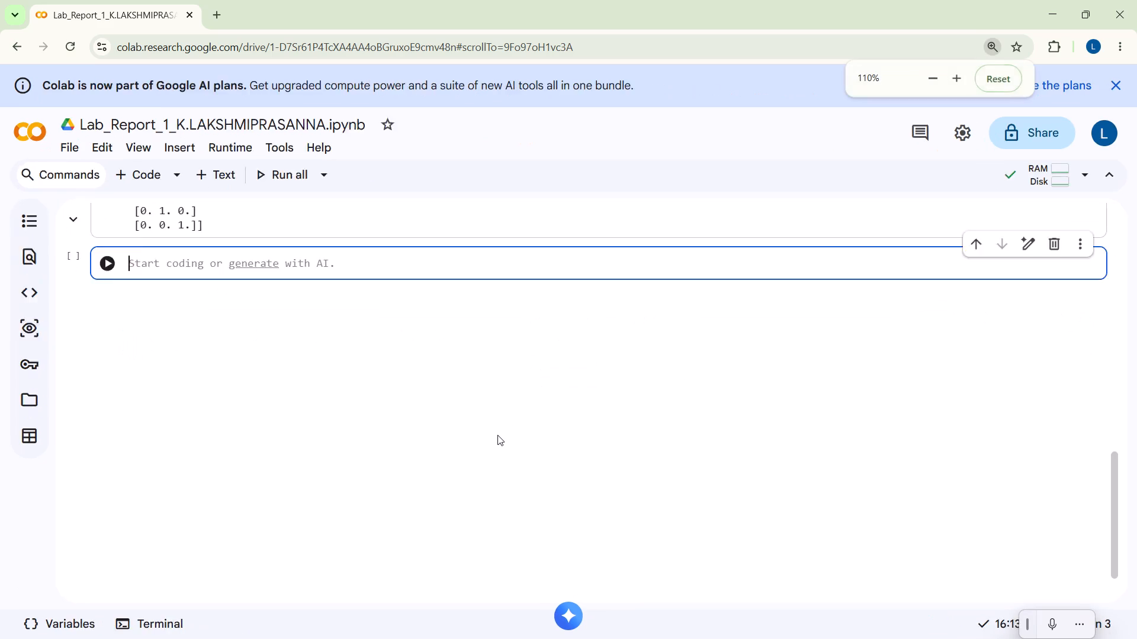
pyautogui.hotkey('ctrl', 'shift', '-')
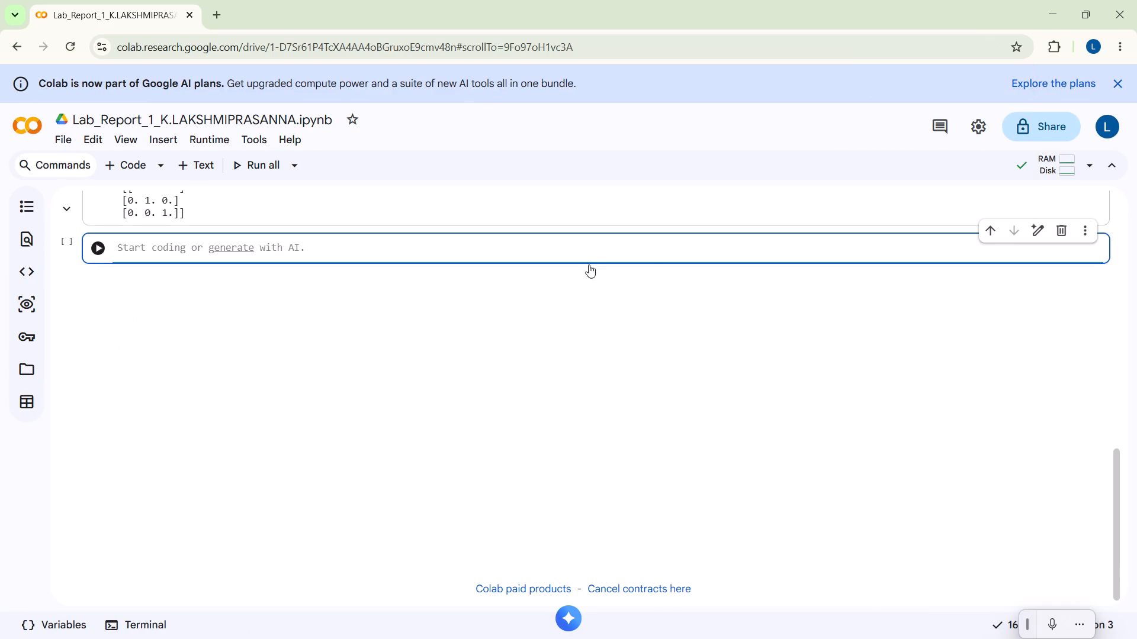
pyautogui.click(572, 261)
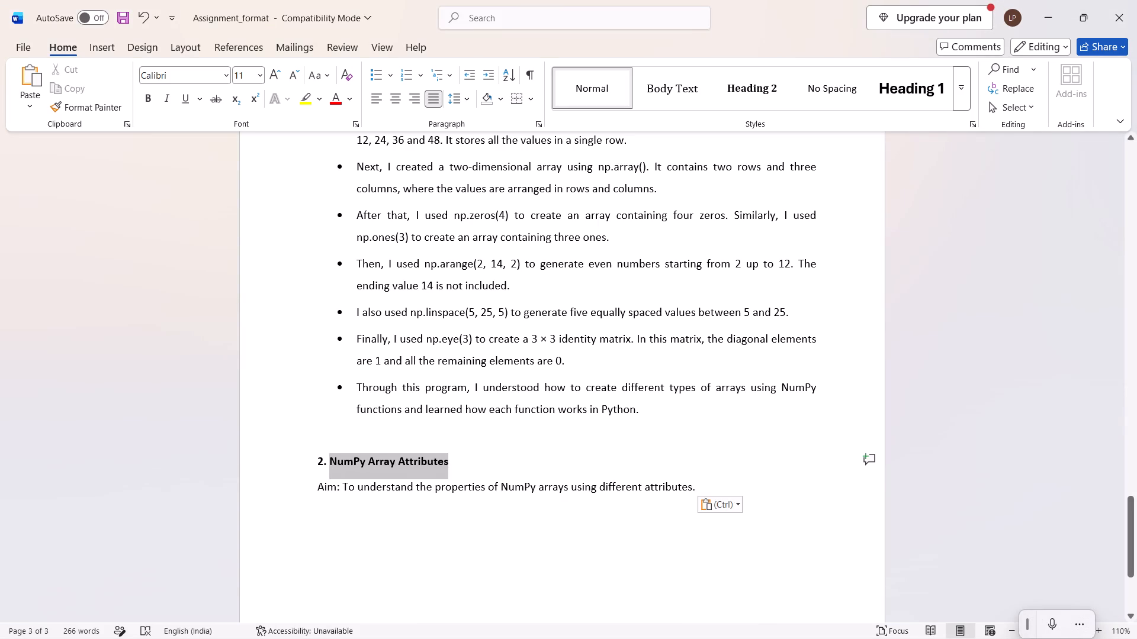
pyautogui.moveTo(338, 454); pyautogui.dragTo(313, 454)
pyautogui.click(257, 75)
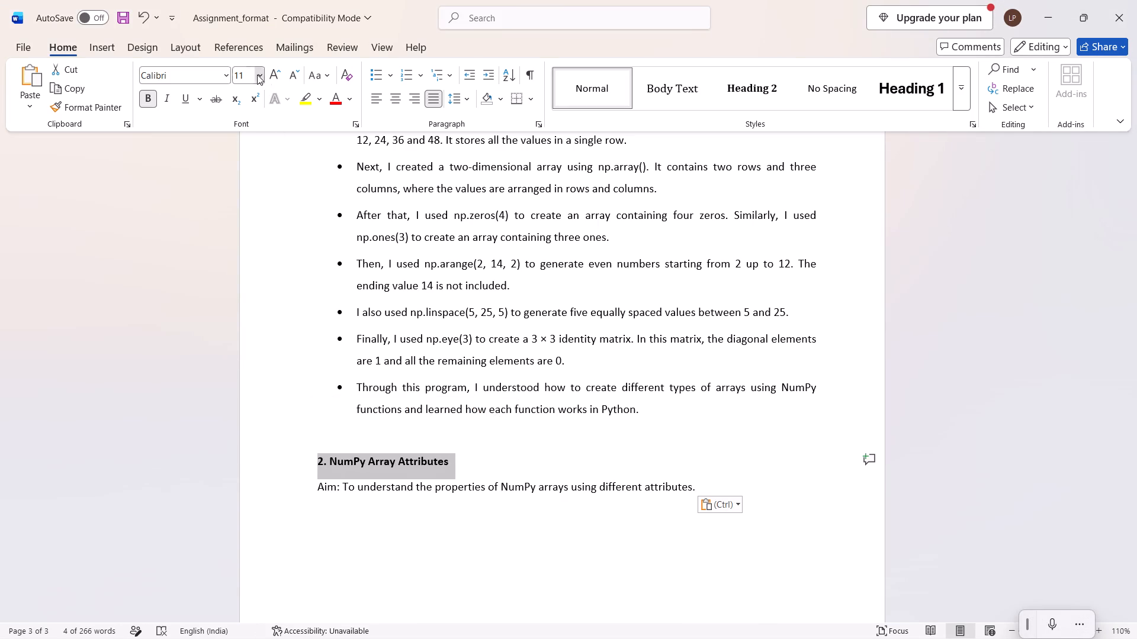
pyautogui.click(244, 168)
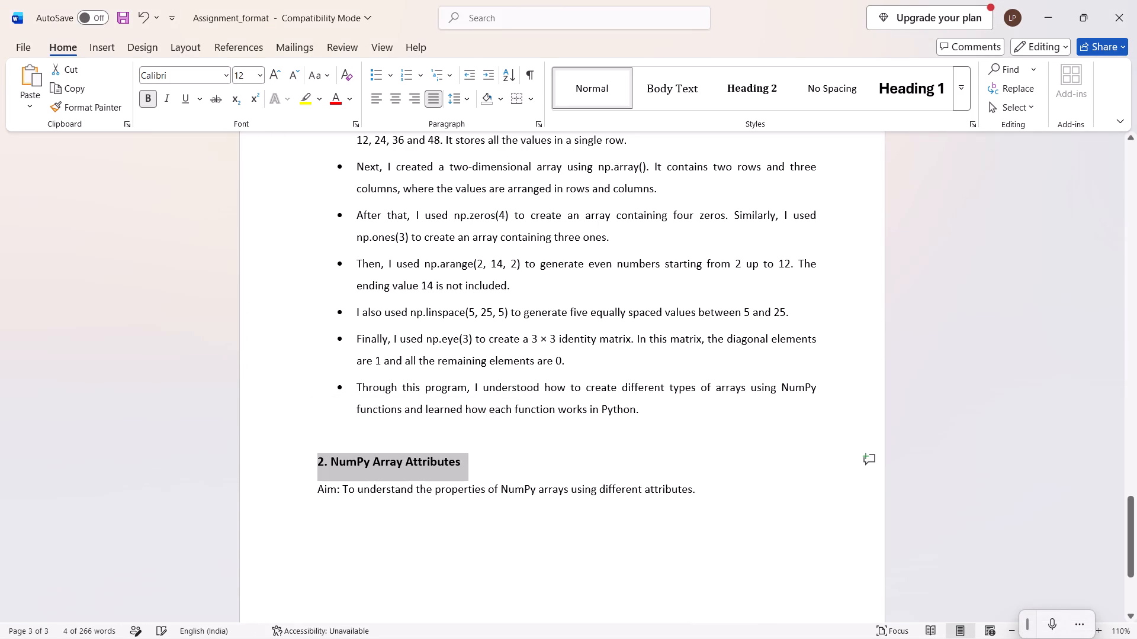
pyautogui.click(358, 519)
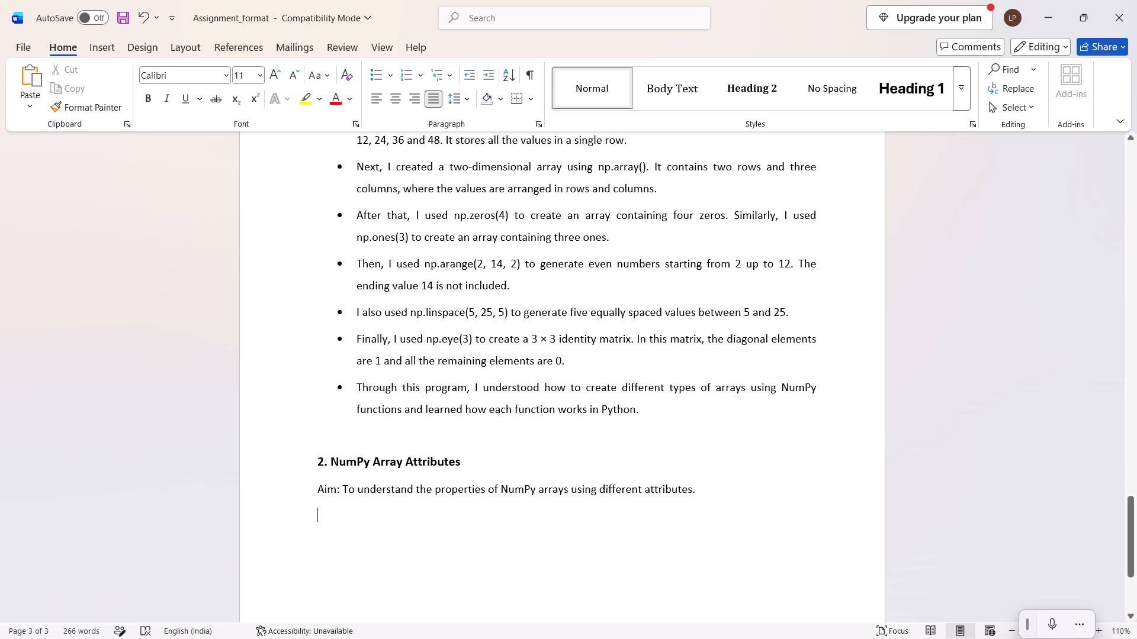
pyautogui.moveTo(343, 492); pyautogui.dragTo(310, 492)
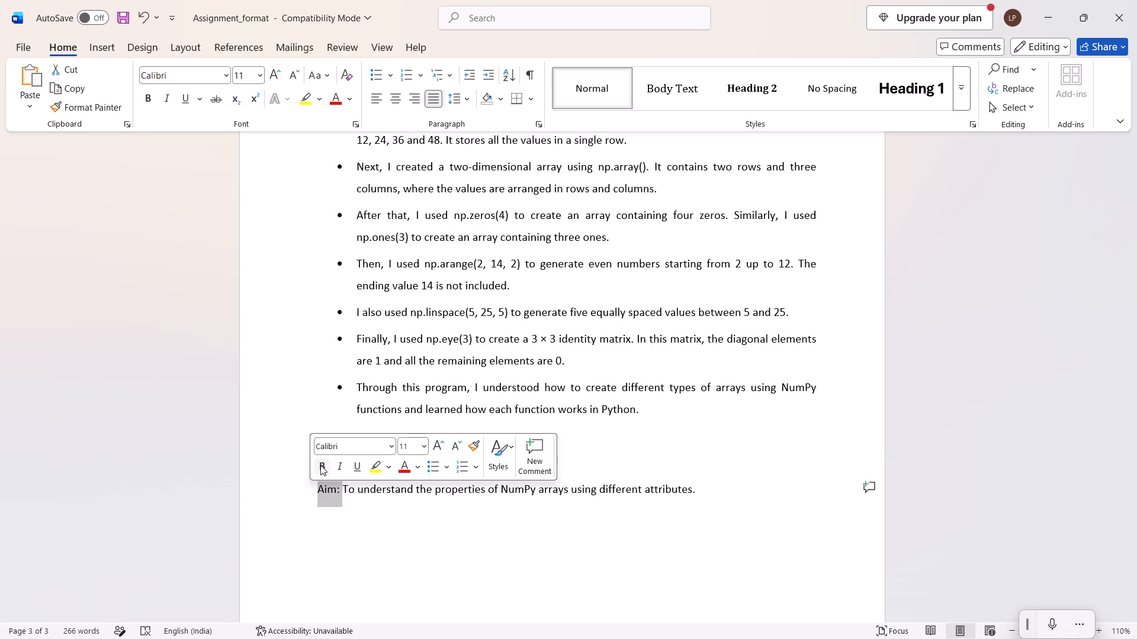
pyautogui.click(320, 465)
# Add a bold "CODE:" label on the line below the NumPy Array Attributes aim.
pyautogui.click(436, 541)
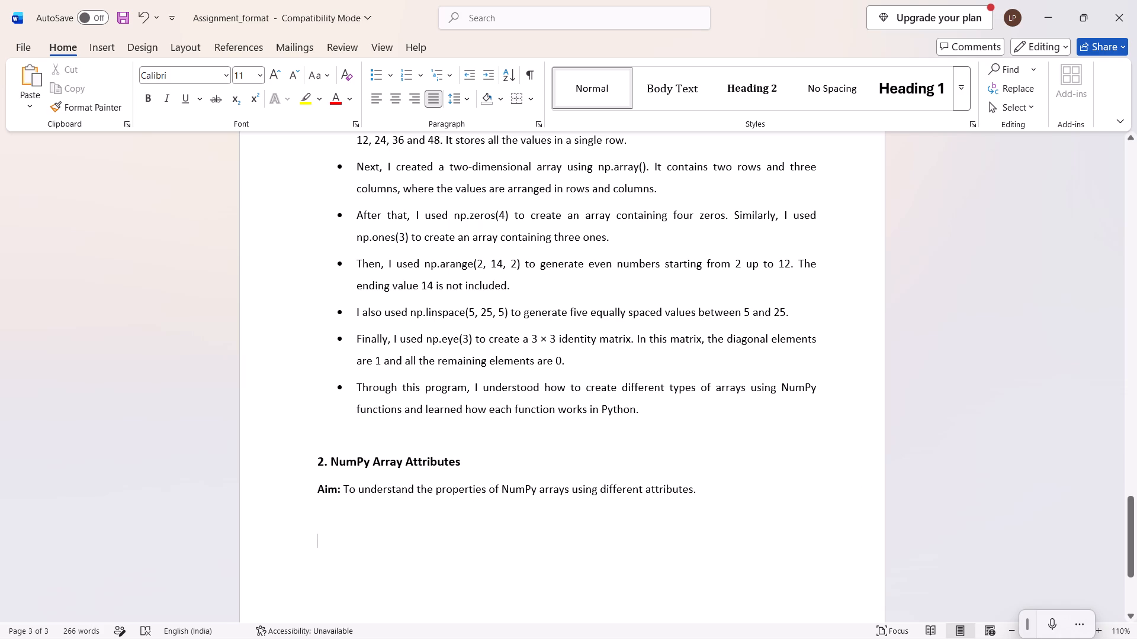
pyautogui.press('Up')
pyautogui.write('CODE')
pyautogui.hotkey('shift', ':')
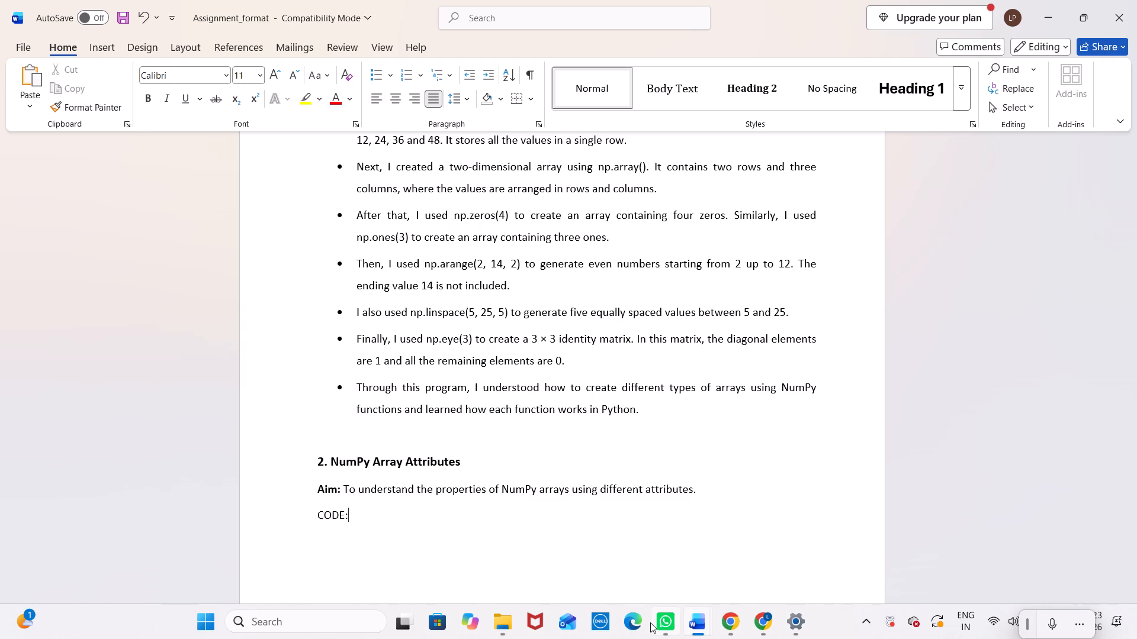
pyautogui.scroll(-1, 311, 610)
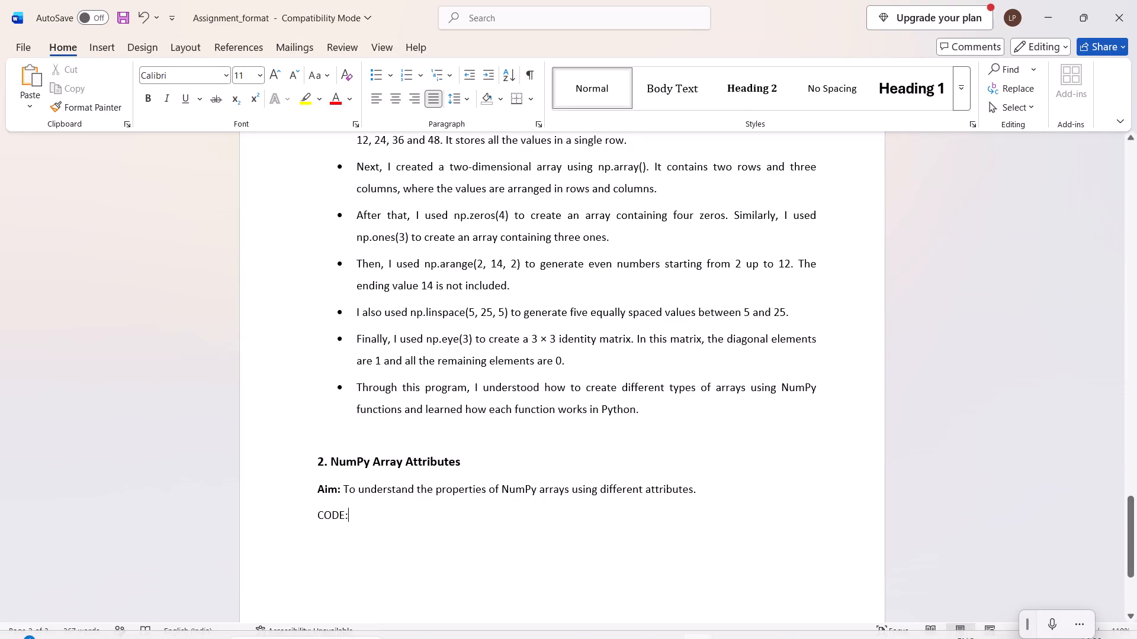
pyautogui.scroll(-1, 349, 522)
pyautogui.moveTo(356, 514); pyautogui.dragTo(310, 514)
pyautogui.click(319, 495)
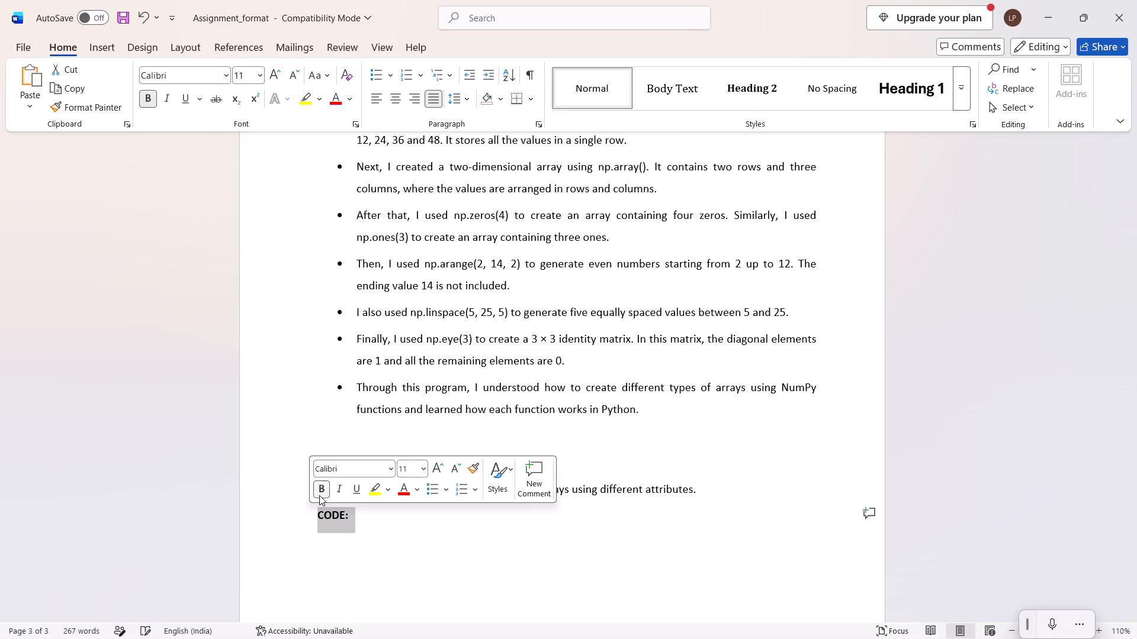
# Extend the "CODE:" label with the word "EXECUSTION" before the colon and start correcting that word's ending.
pyautogui.click(347, 514)
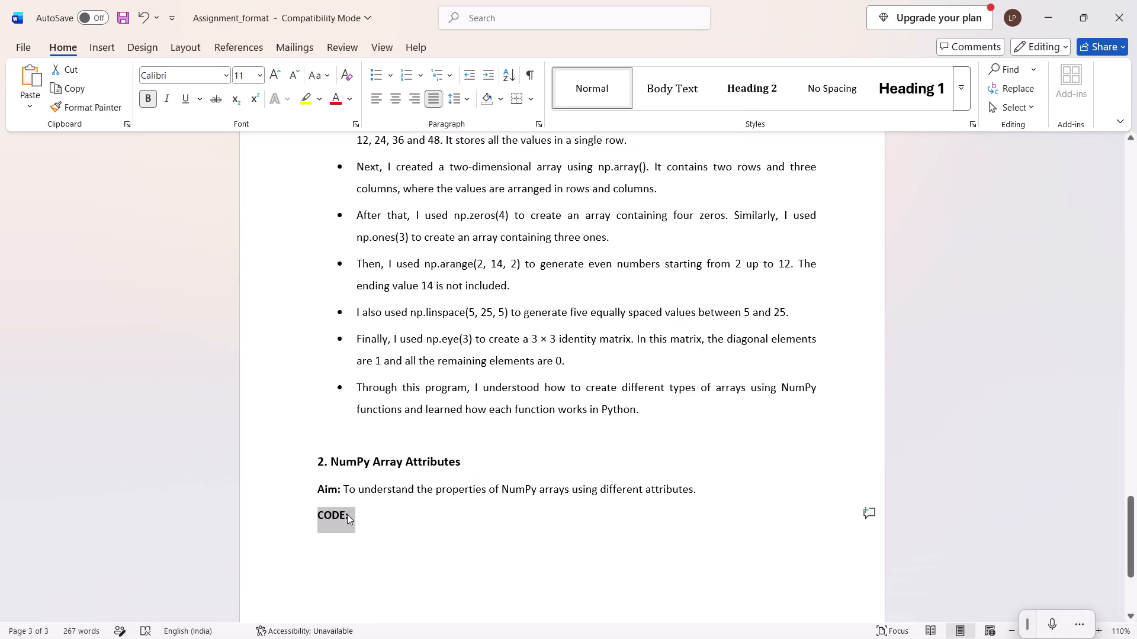
pyautogui.press('Left')
pyautogui.press('space')
pyautogui.write('EX')
pyautogui.write('ECUSTION')
pyautogui.press('space')
pyautogui.press('BackSpace')
pyautogui.press('BackSpace')
pyautogui.press('BackSpace')
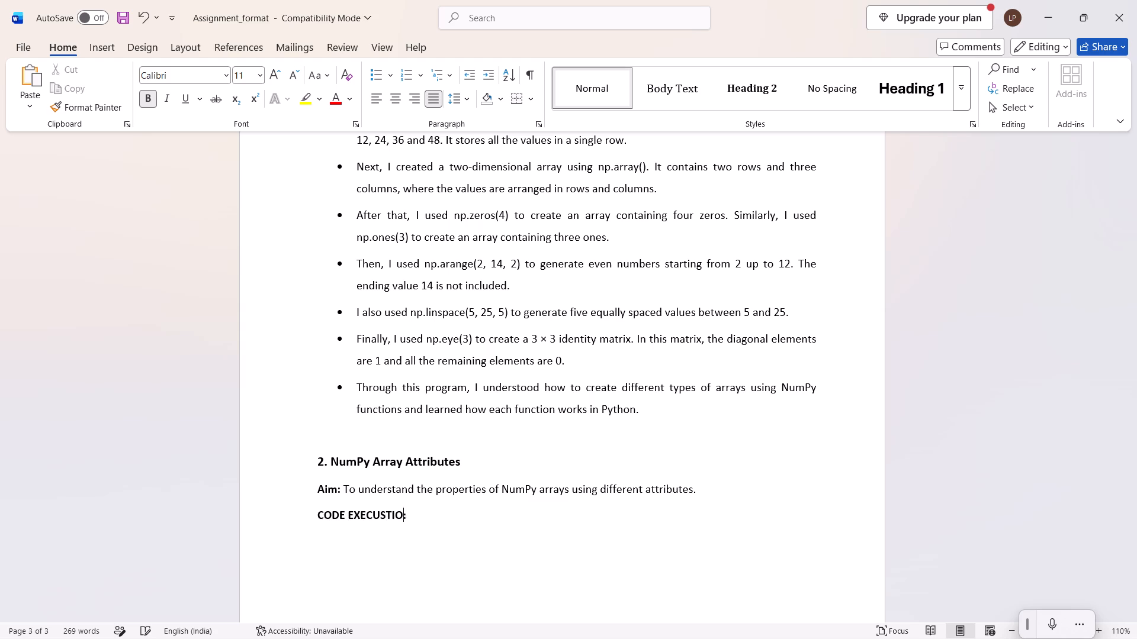
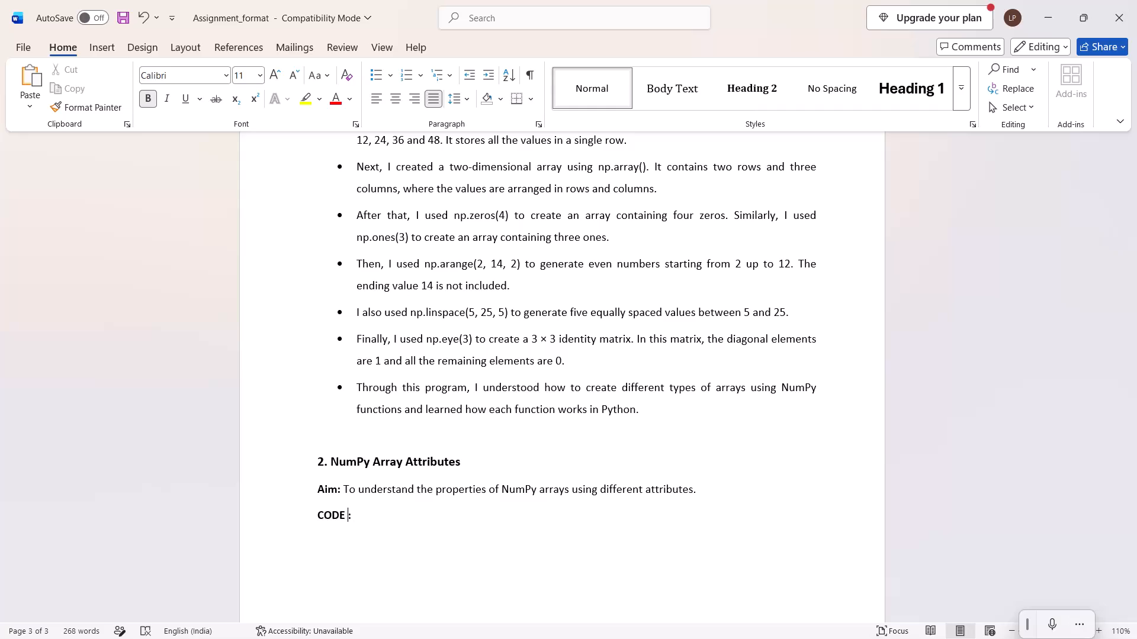
# Change the label below the NumPy Array Attributes aim to "Code Execution:" and start a new line beneath it.
pyautogui.hotkey('ctrl', 'v')
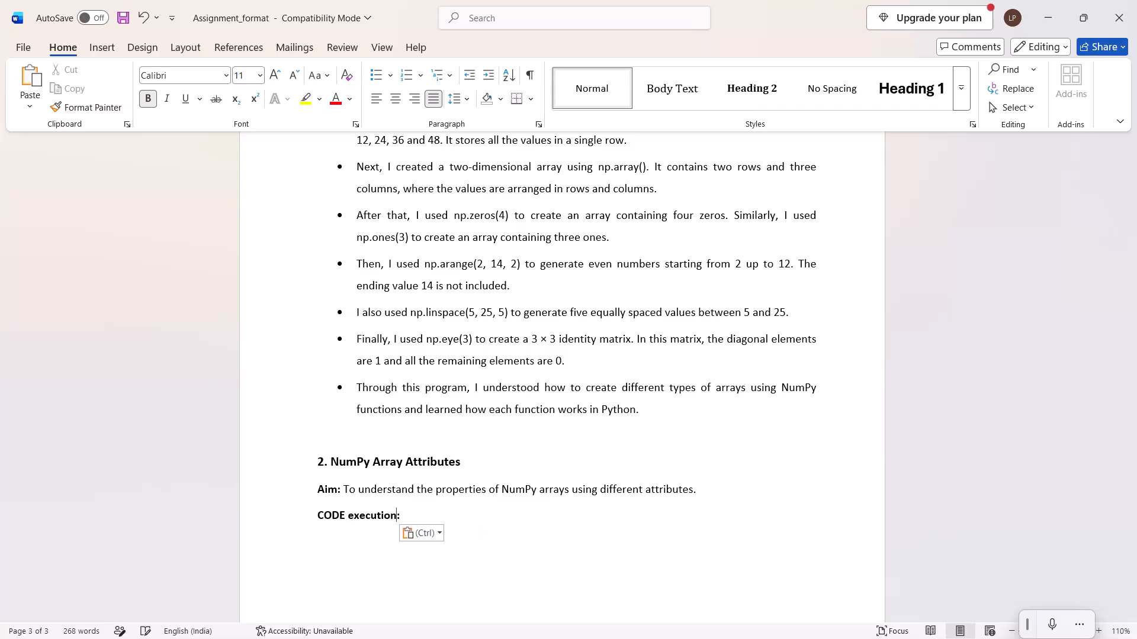
pyautogui.press('Left')
pyautogui.press('Left')
pyautogui.press('Left')
pyautogui.press('Left')
pyautogui.press('Left')
pyautogui.press('Left')
pyautogui.press('Left')
pyautogui.press('Left')
pyautogui.press('BackSpace')
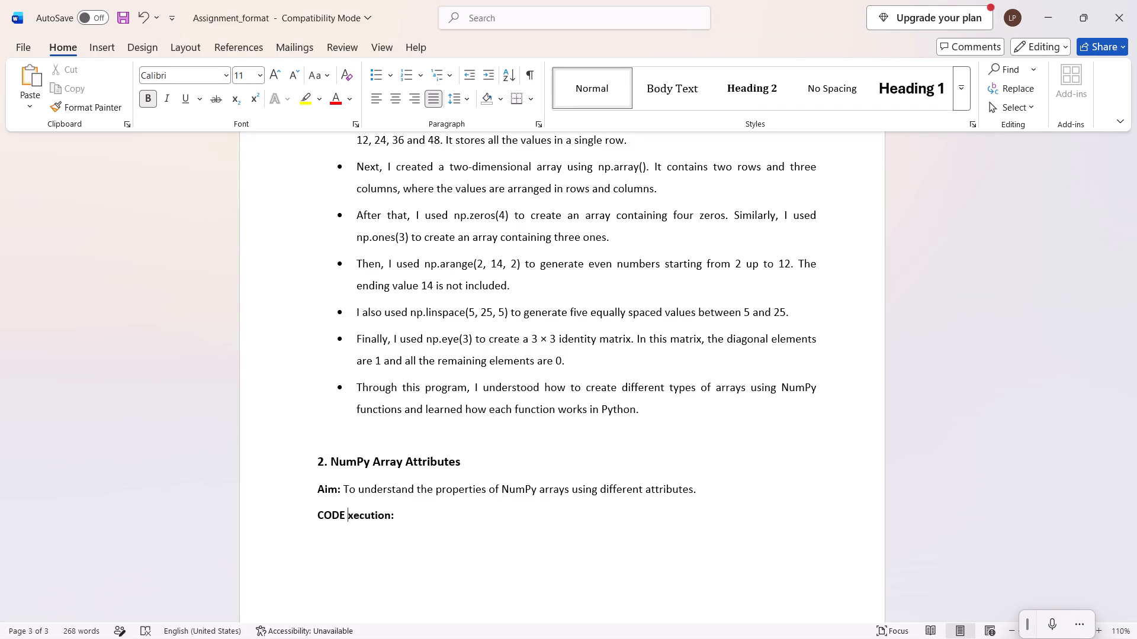
pyautogui.press('e')
pyautogui.press('Left')
pyautogui.press('Left')
pyautogui.press('BackSpace')
pyautogui.press('BackSpace')
pyautogui.press('BackSpace')
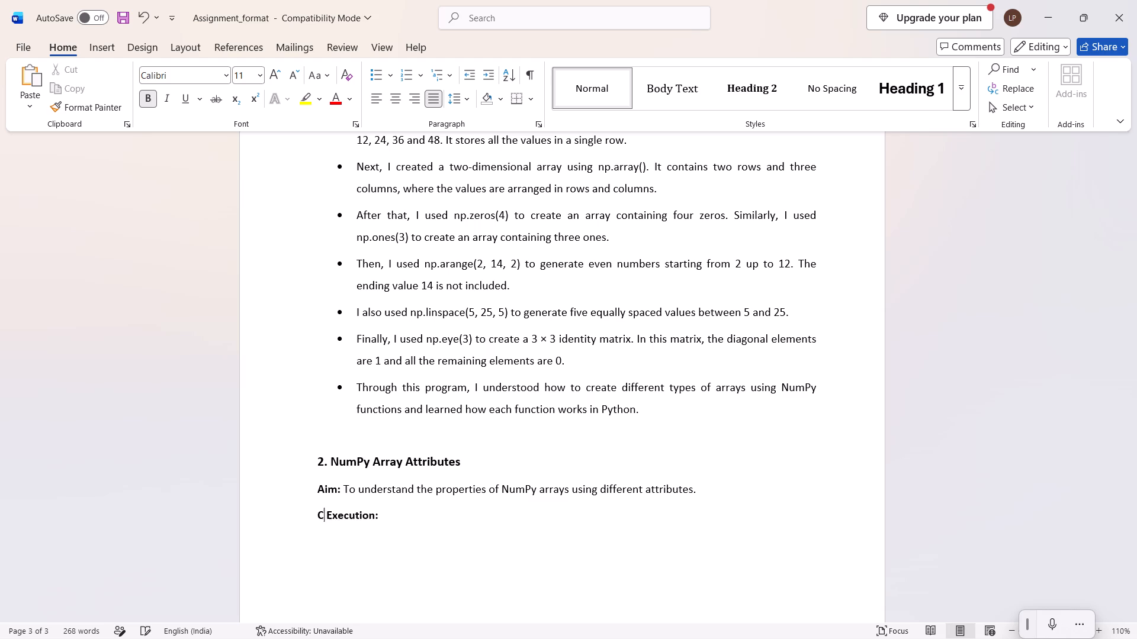
pyautogui.write('ode')
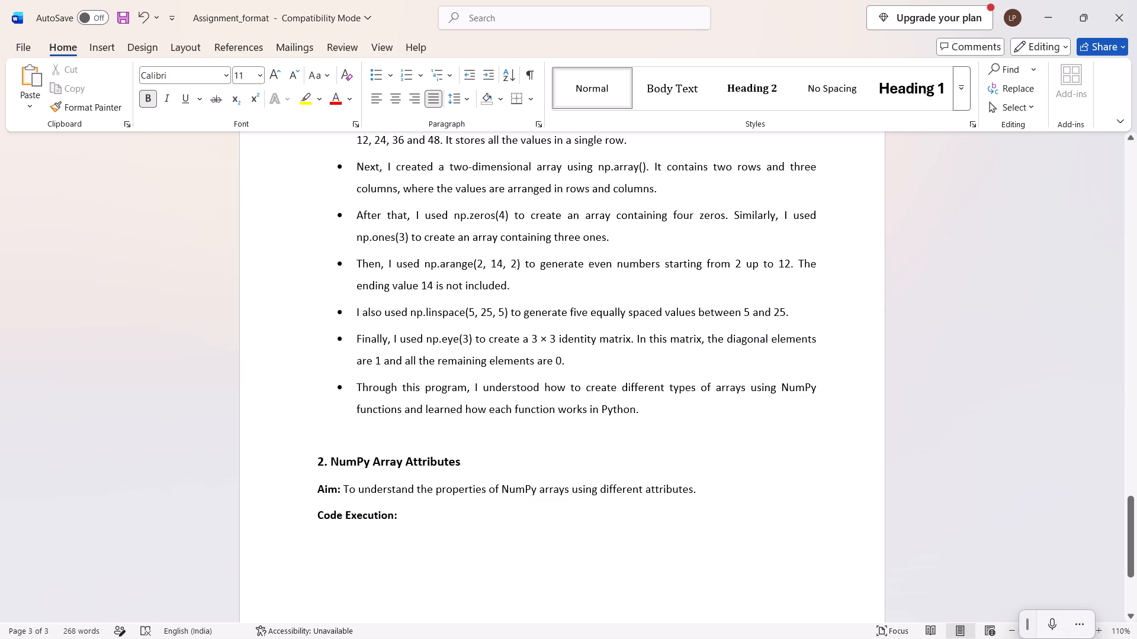
pyautogui.click(417, 514)
pyautogui.press('Return')
# Add a bold "Code Execution:" label between the NumPy Array Creation aim and the first code screenshot.
pyautogui.scroll(-1, 412, 517)
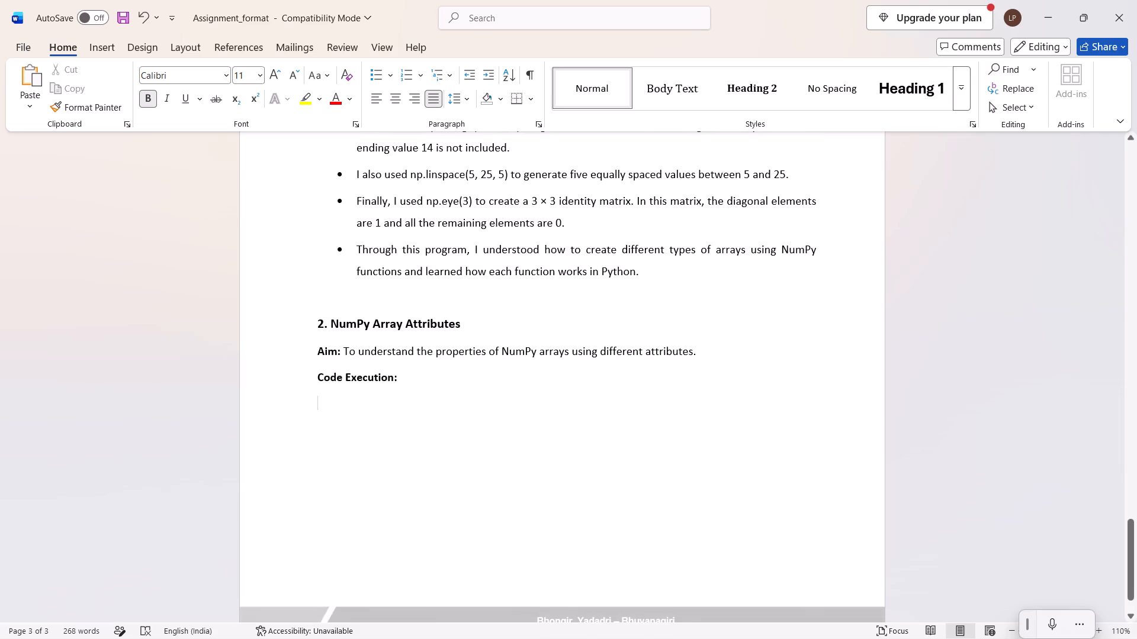
pyautogui.scroll(1, 486, 501)
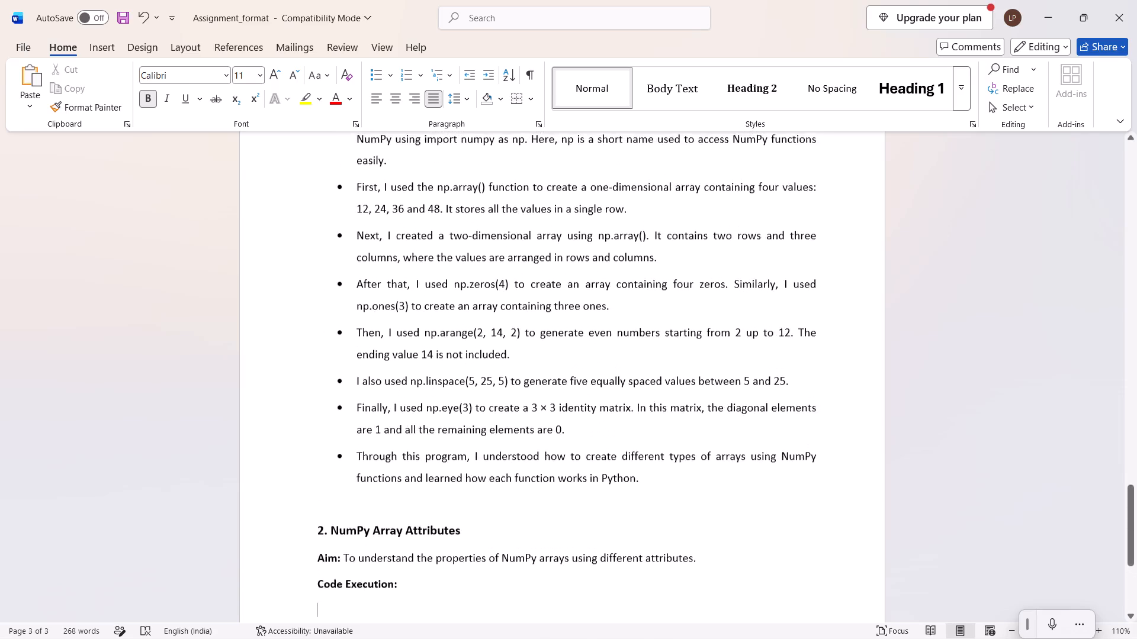
pyautogui.scroll(2, 486, 501)
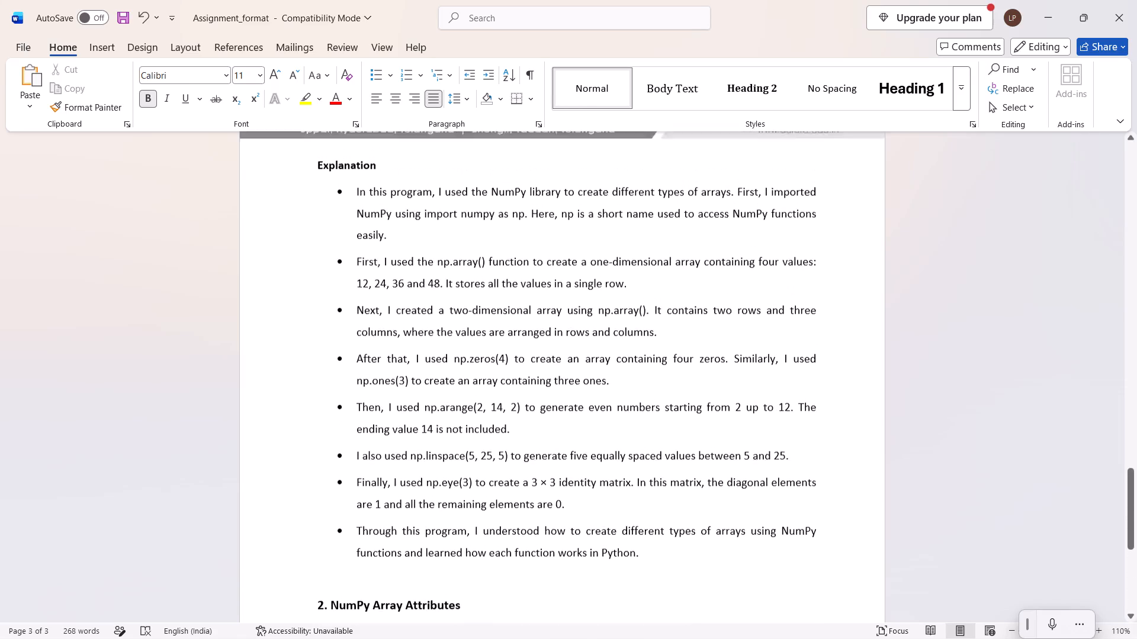
pyautogui.scroll(7, 486, 501)
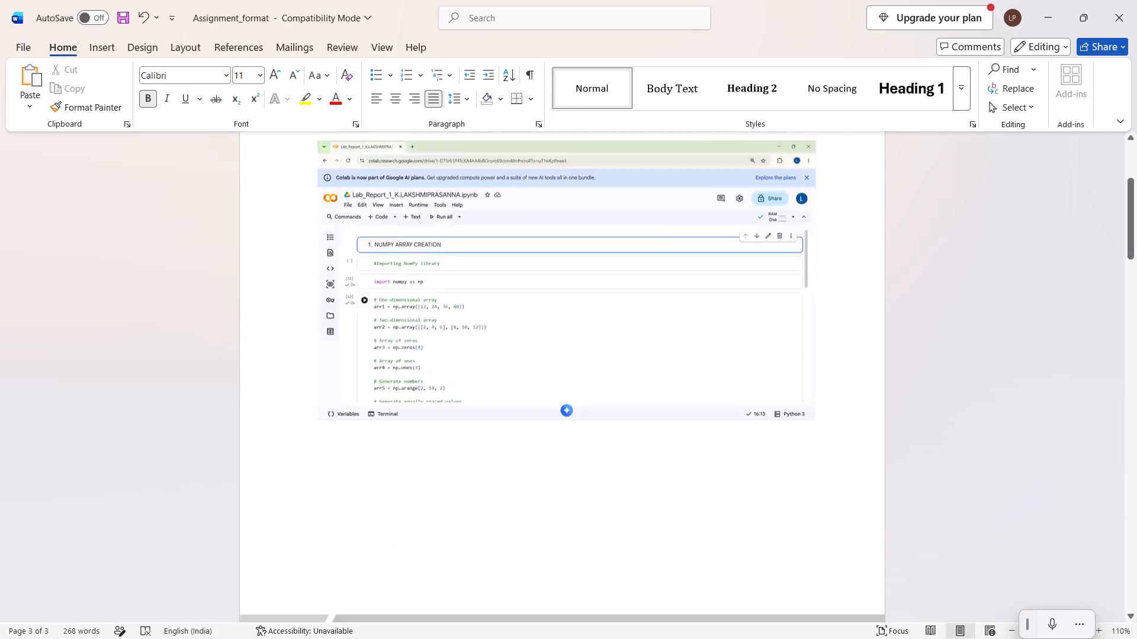
pyautogui.scroll(1, 486, 501)
pyautogui.click(364, 372)
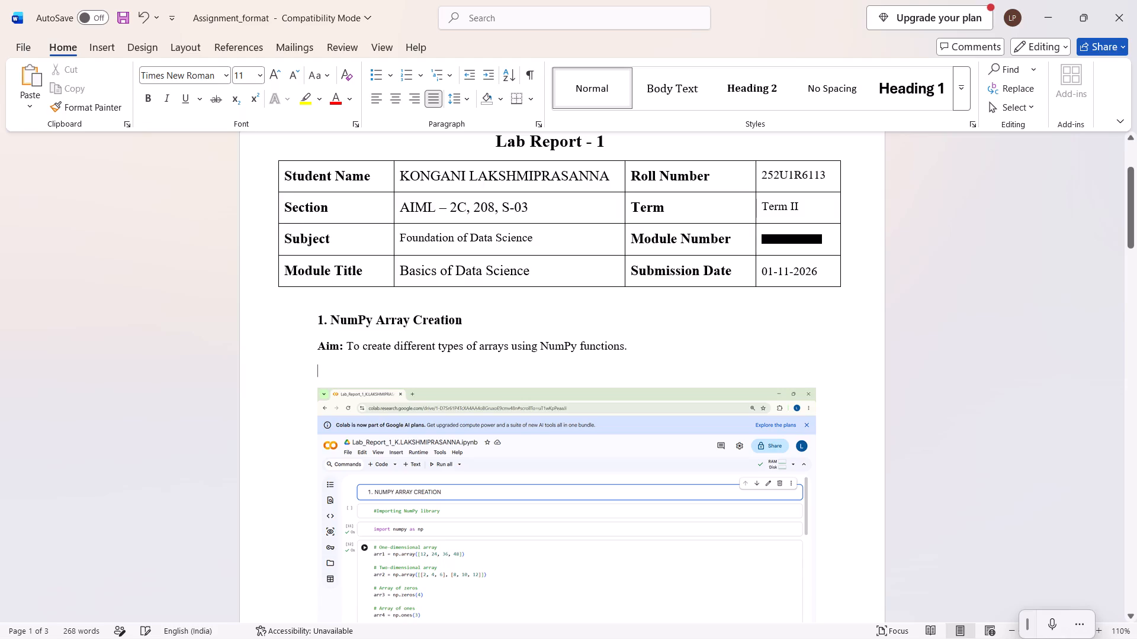
pyautogui.press('c')
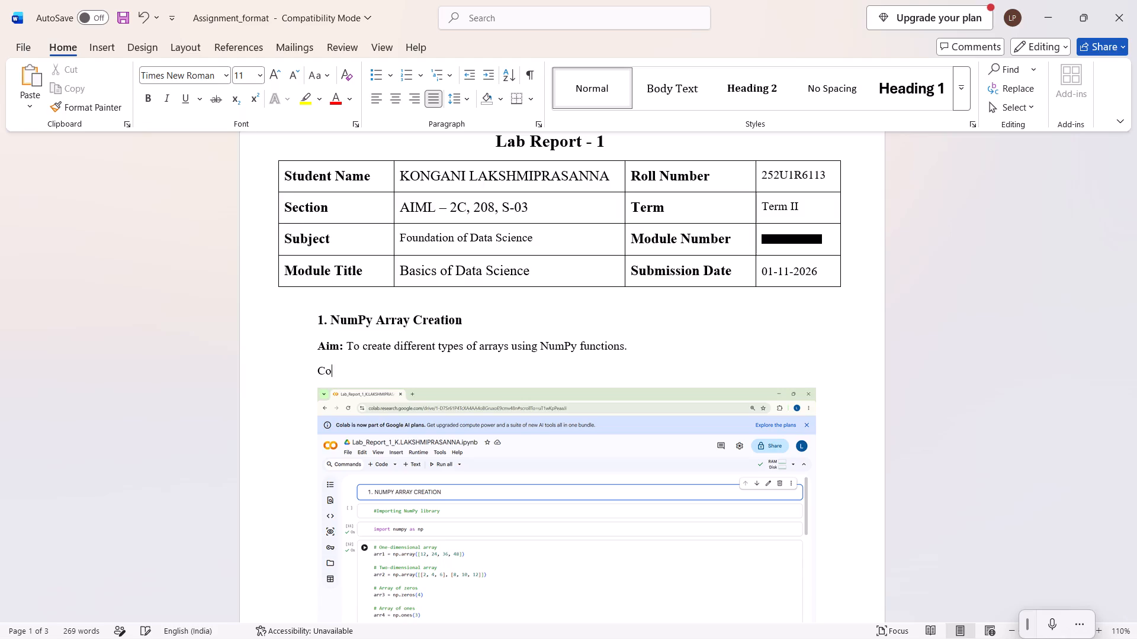
pyautogui.press('e')
pyautogui.write('xecution')
pyautogui.hotkey('shift', ':')
pyautogui.moveTo(410, 374); pyautogui.dragTo(319, 371)
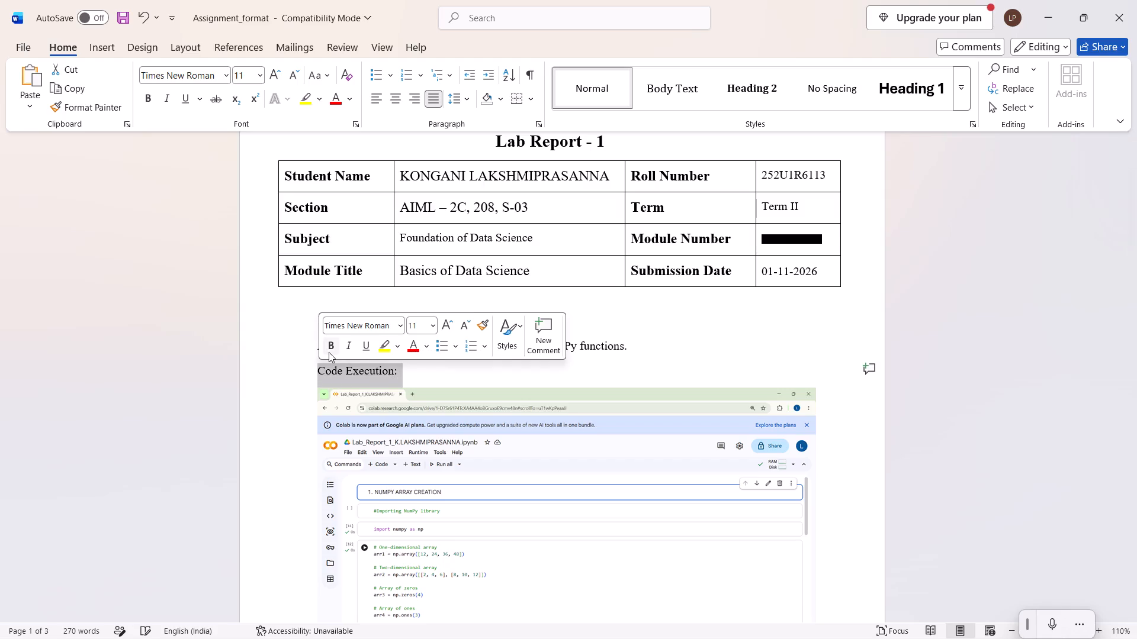
pyautogui.click(329, 352)
pyautogui.click(581, 373)
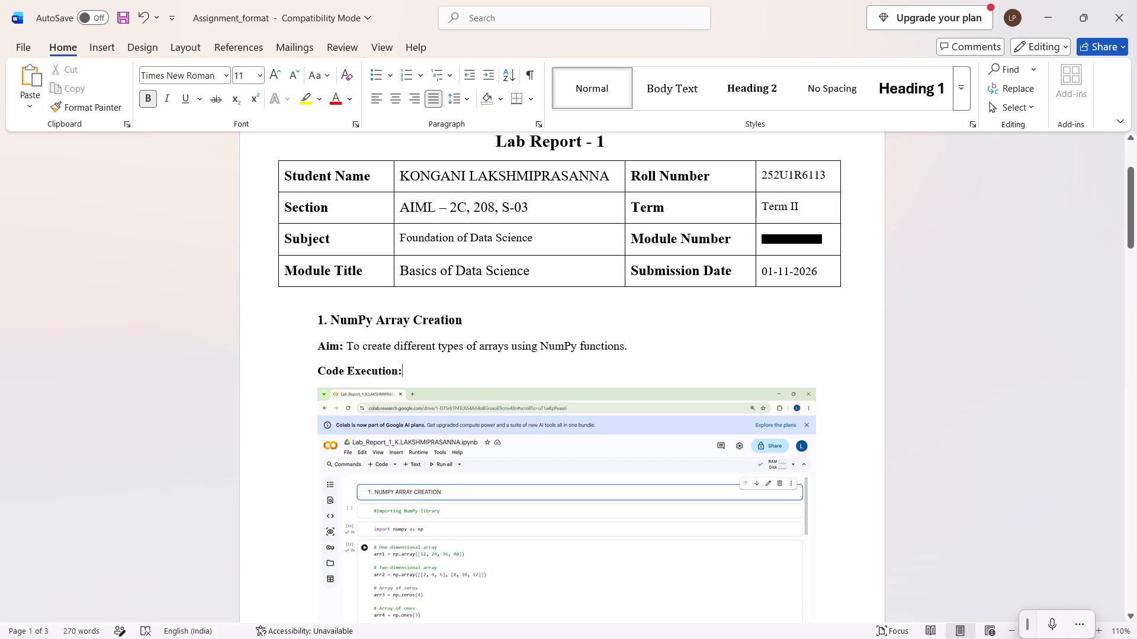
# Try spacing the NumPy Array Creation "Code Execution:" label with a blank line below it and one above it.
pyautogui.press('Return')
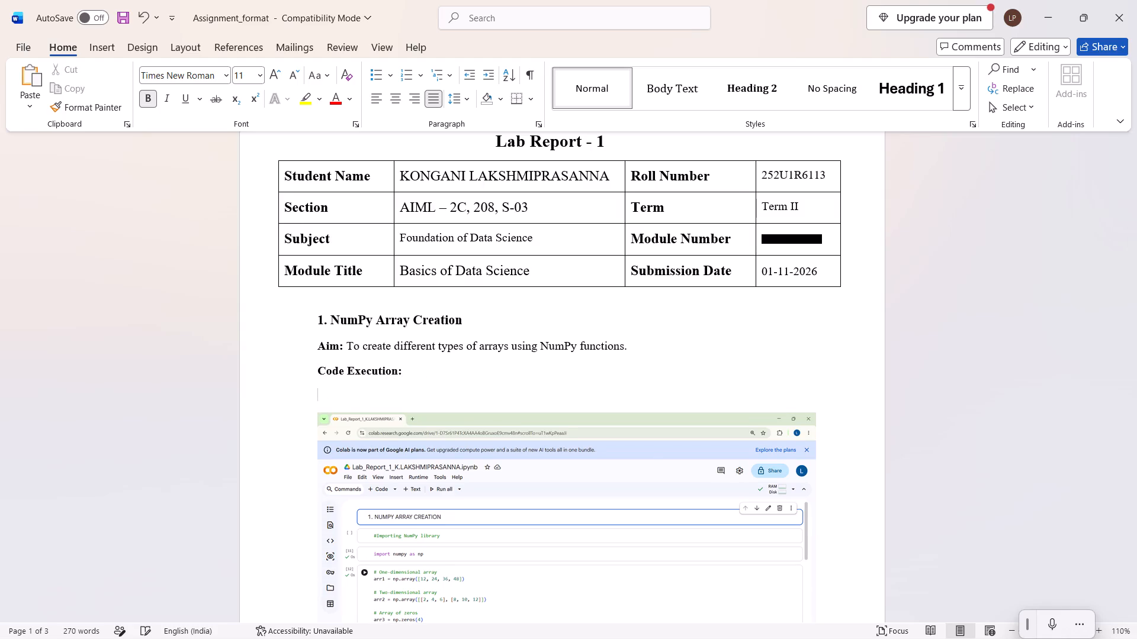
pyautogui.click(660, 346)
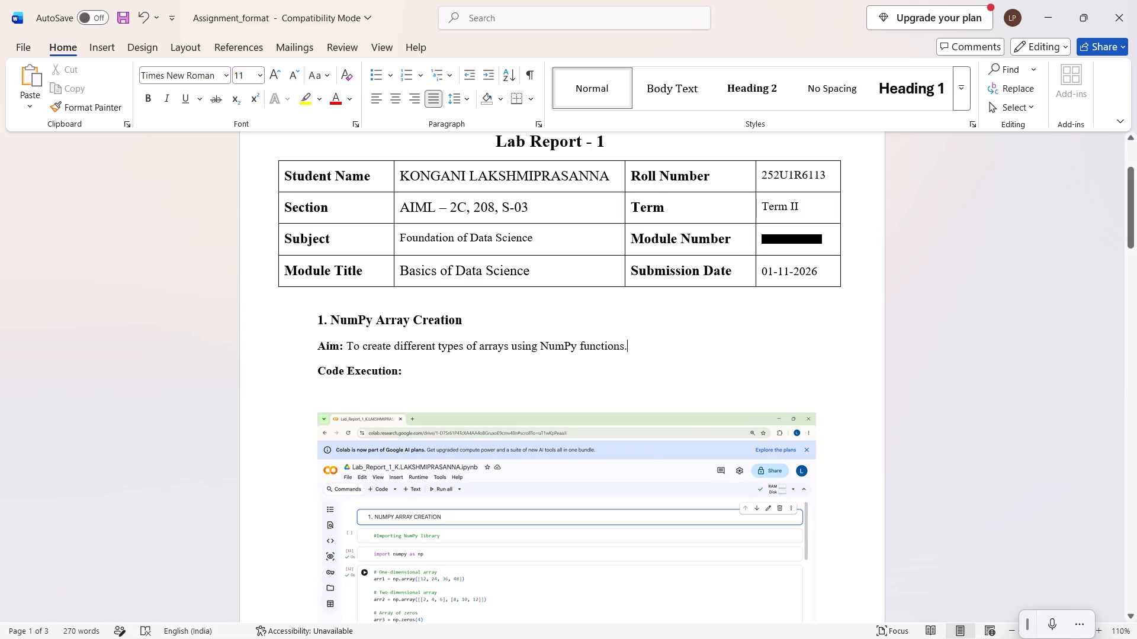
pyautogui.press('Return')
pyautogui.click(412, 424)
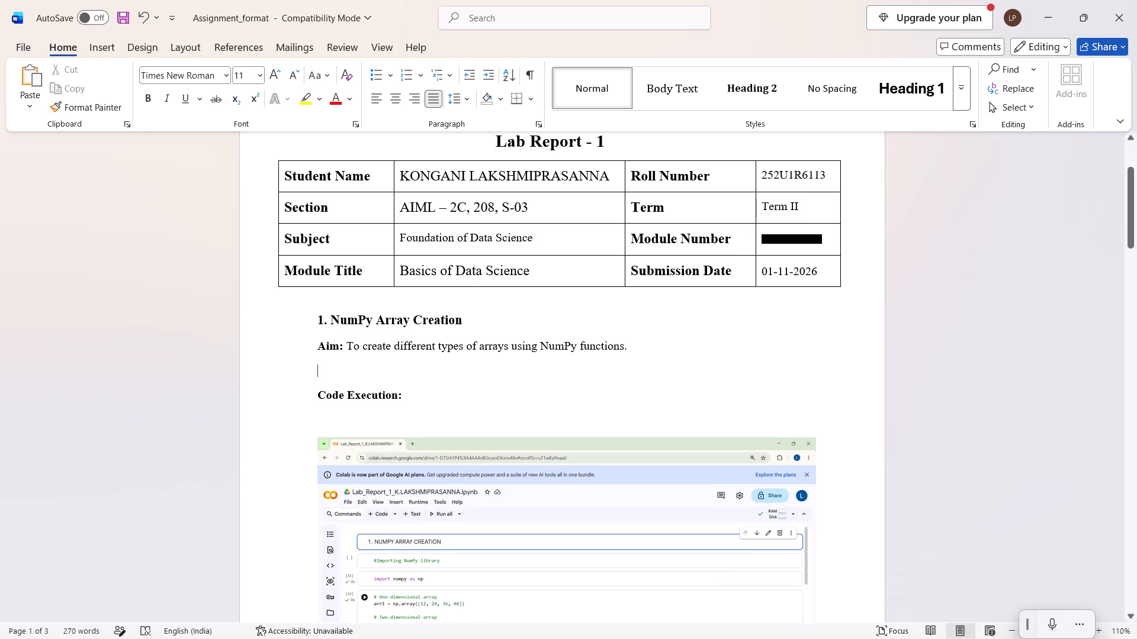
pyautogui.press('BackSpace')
# Insert a blank, unnumbered line between the "NumPy Array Creation" heading and its Aim line.
pyautogui.scroll(-1, 412, 424)
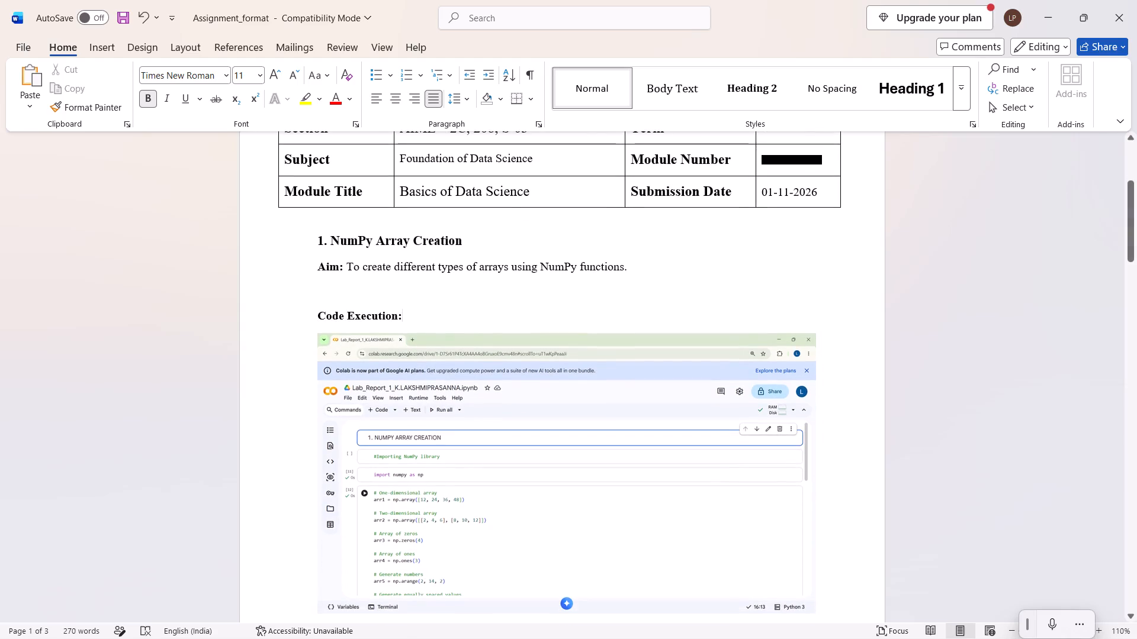
pyautogui.click(487, 247)
pyautogui.press('Return')
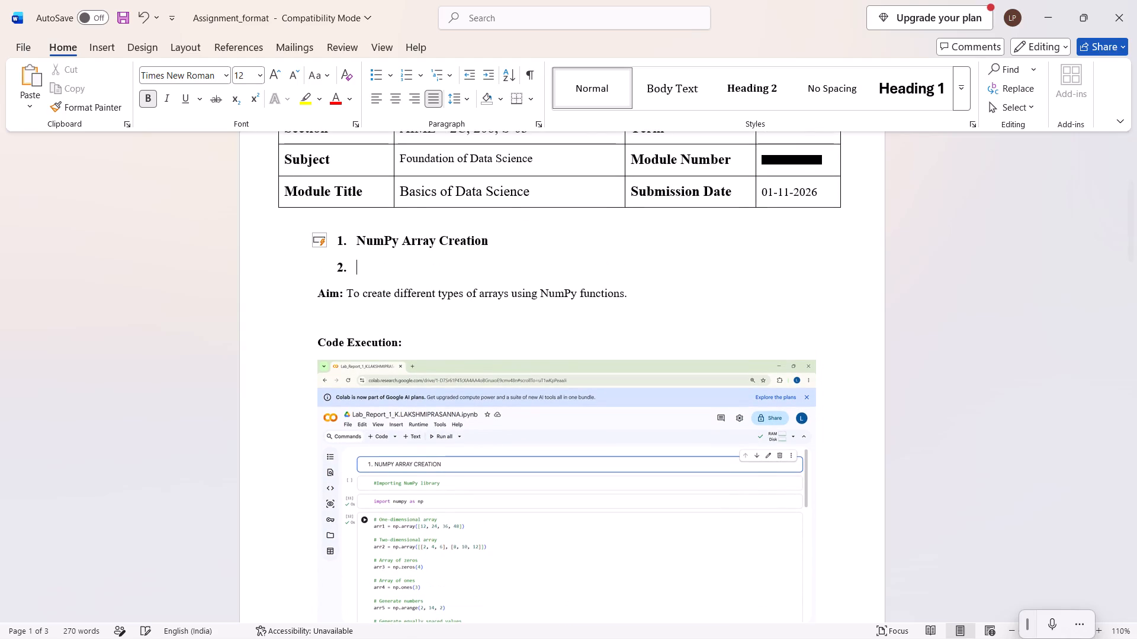
pyautogui.press('BackSpace')
pyautogui.press('BackSpace')
pyautogui.press('BackSpace')
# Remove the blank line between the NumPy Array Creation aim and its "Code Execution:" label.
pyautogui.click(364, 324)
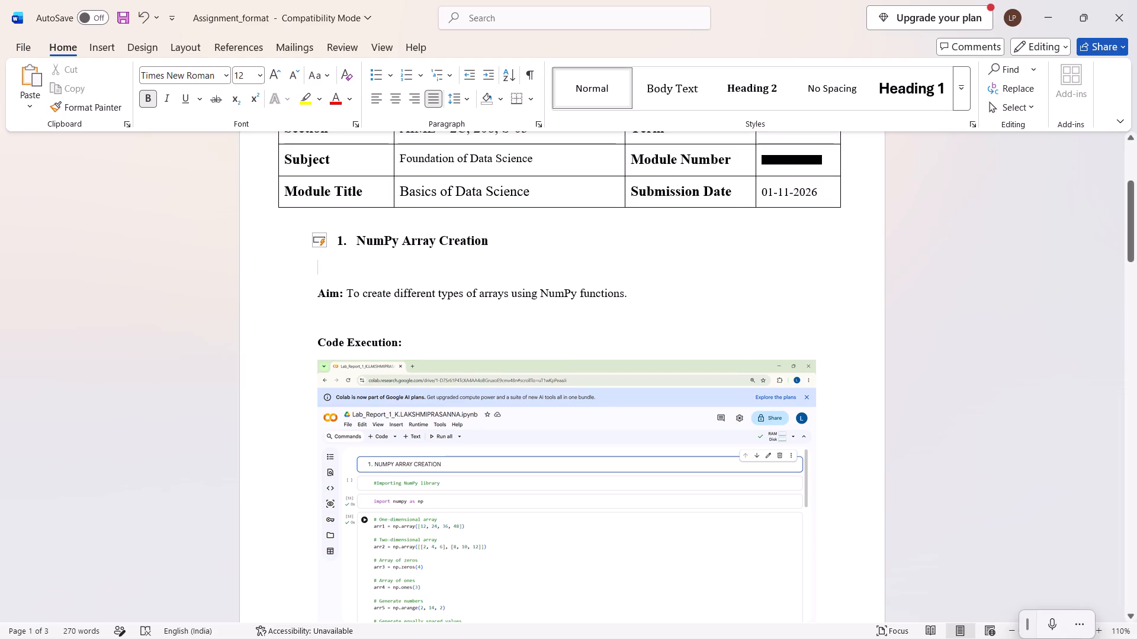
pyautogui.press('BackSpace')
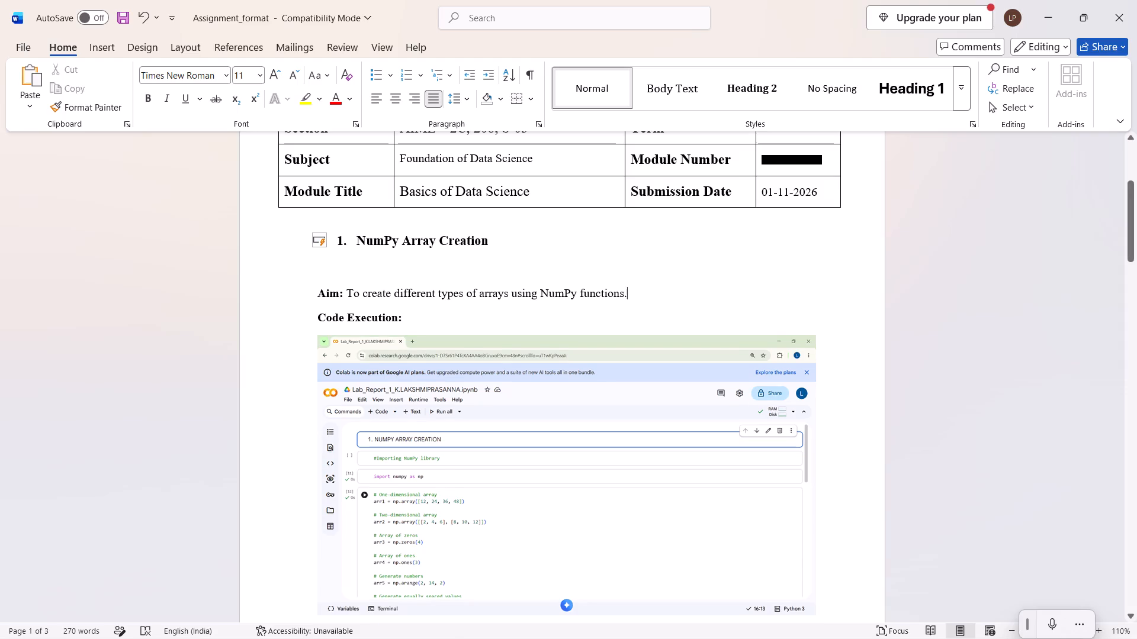
# Insert a blank line between the second code screenshot and the "OUTPUT:" label in the NumPy Array Creation section.
pyautogui.scroll(-4, 408, 376)
pyautogui.scroll(1, 408, 376)
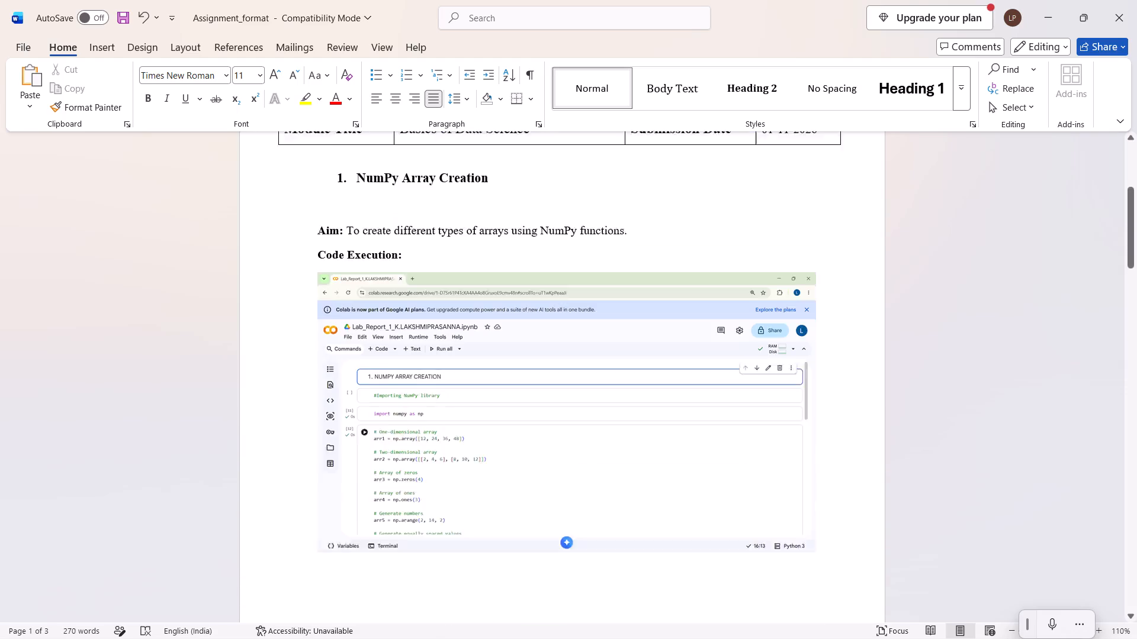
pyautogui.scroll(1, 408, 376)
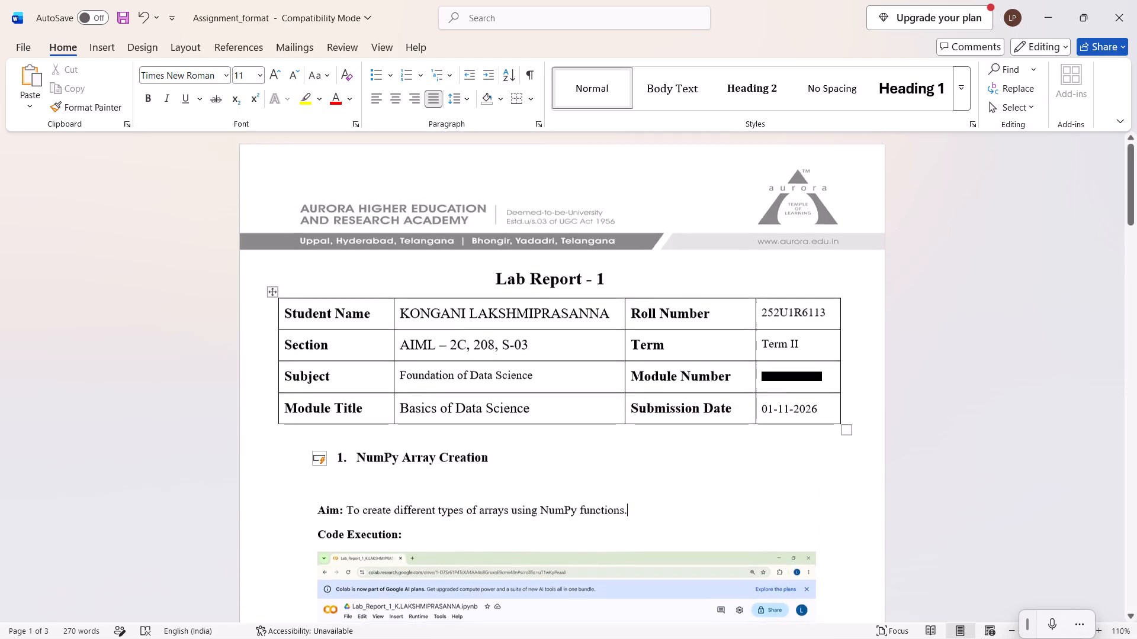
pyautogui.scroll(1, 408, 376)
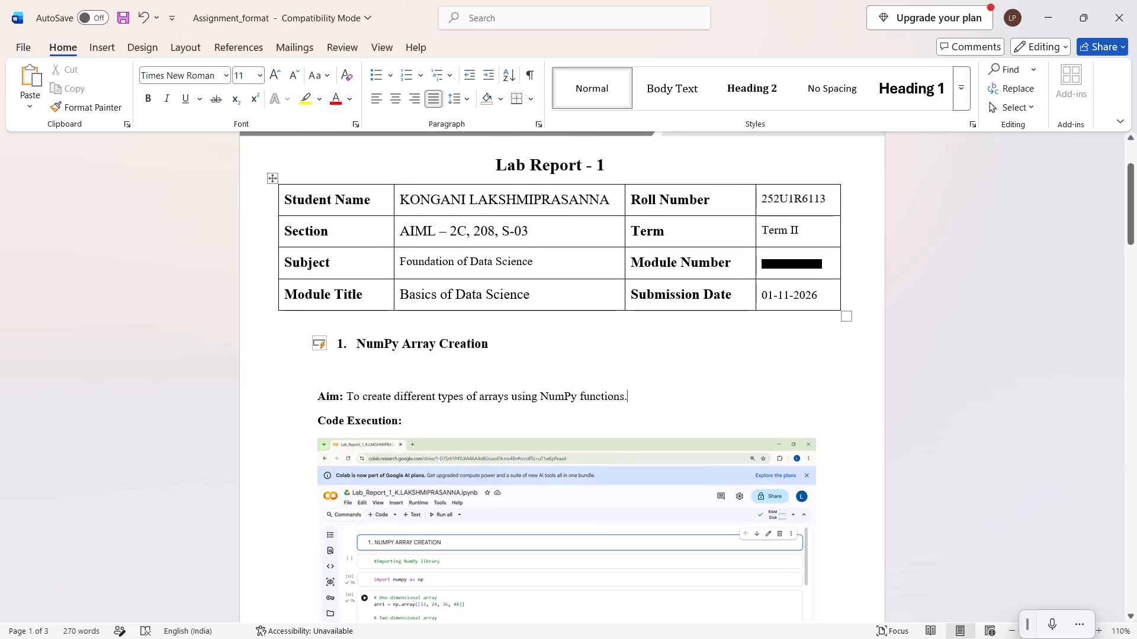
pyautogui.scroll(-5, 427, 364)
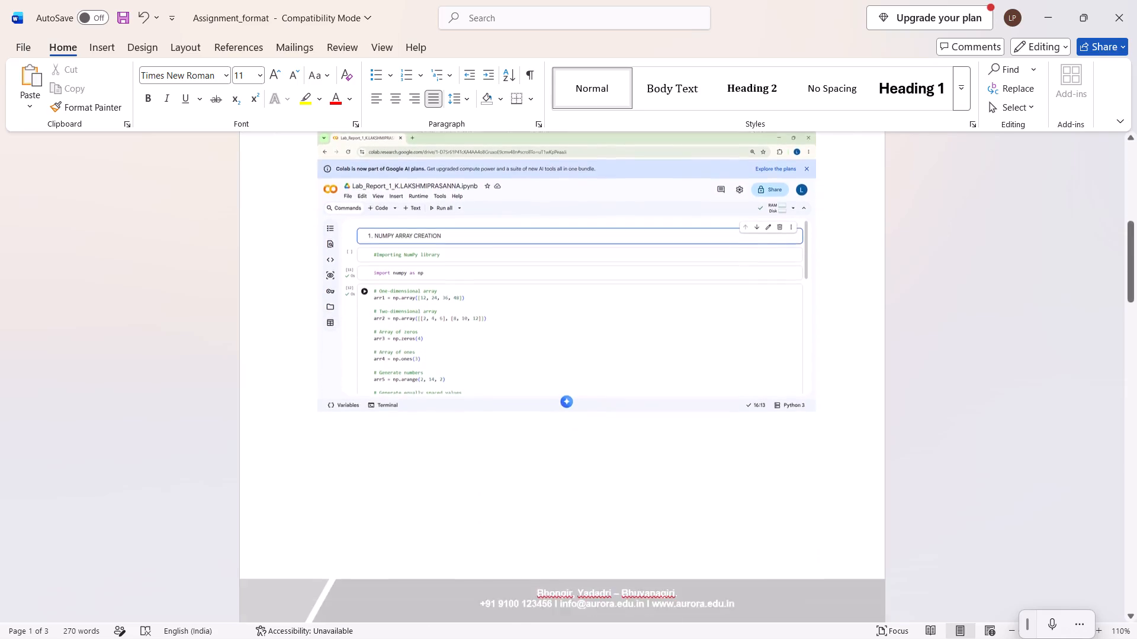
pyautogui.scroll(-6, 427, 364)
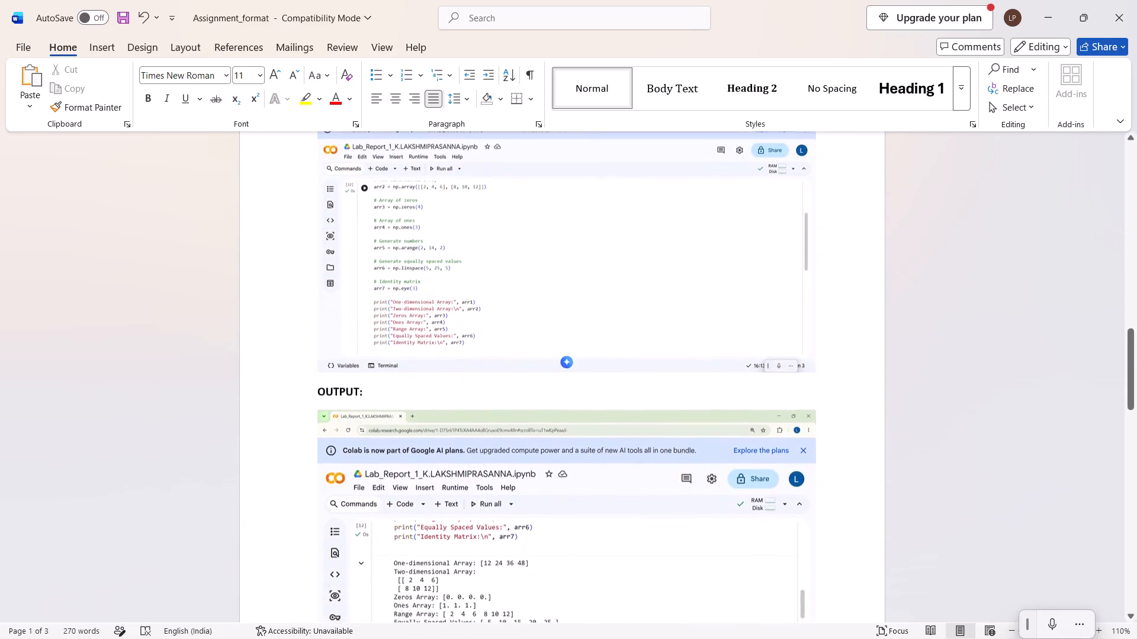
pyautogui.click(823, 370)
pyautogui.press('Return')
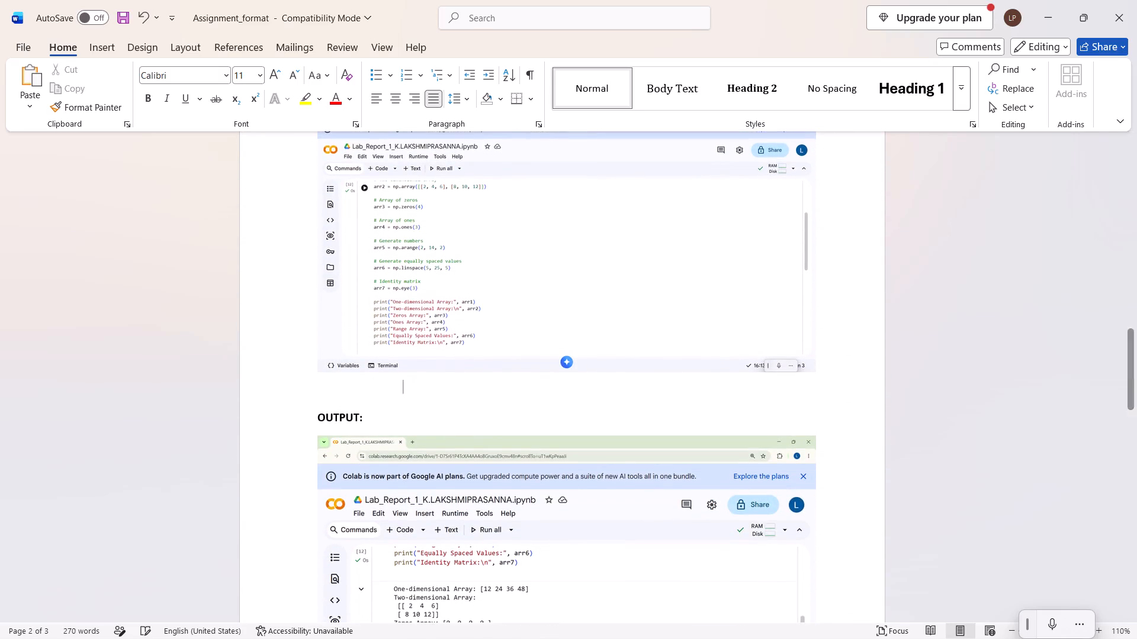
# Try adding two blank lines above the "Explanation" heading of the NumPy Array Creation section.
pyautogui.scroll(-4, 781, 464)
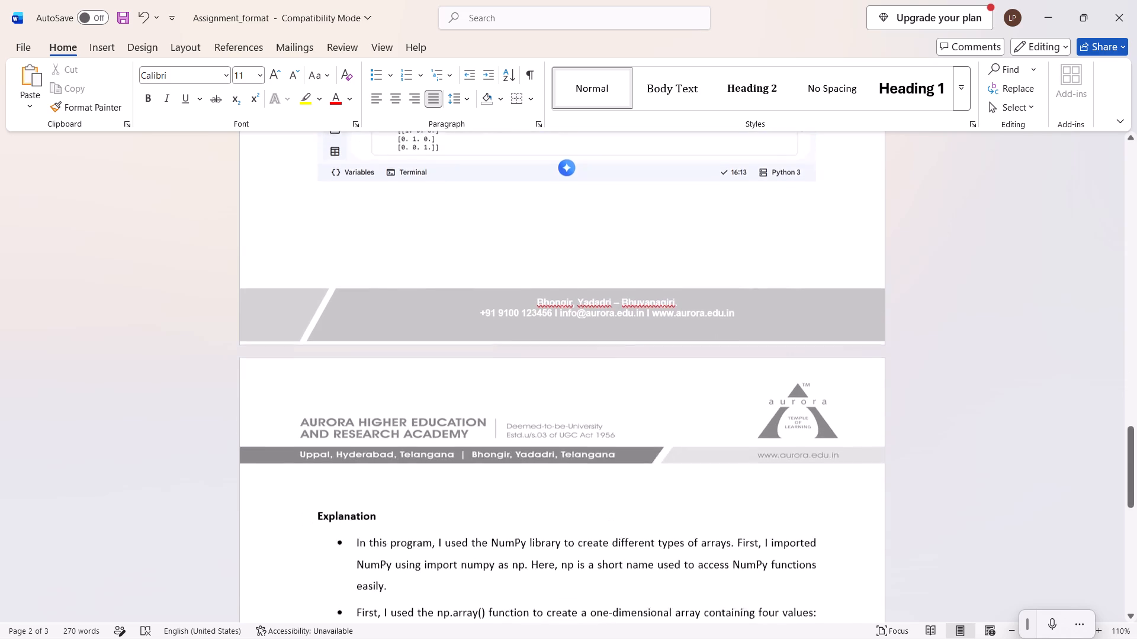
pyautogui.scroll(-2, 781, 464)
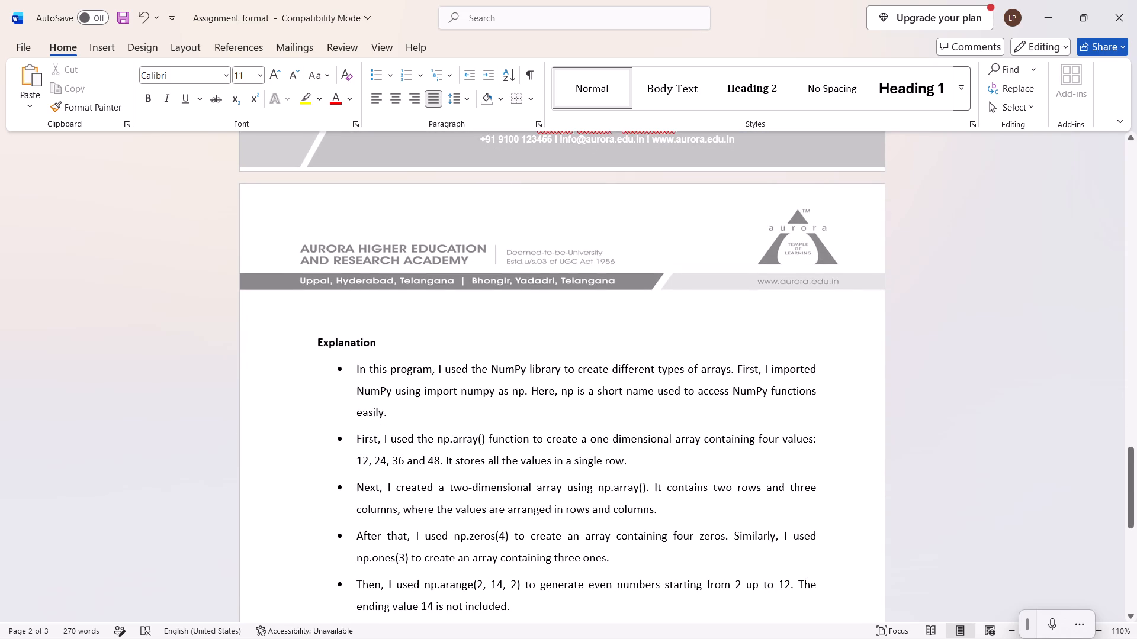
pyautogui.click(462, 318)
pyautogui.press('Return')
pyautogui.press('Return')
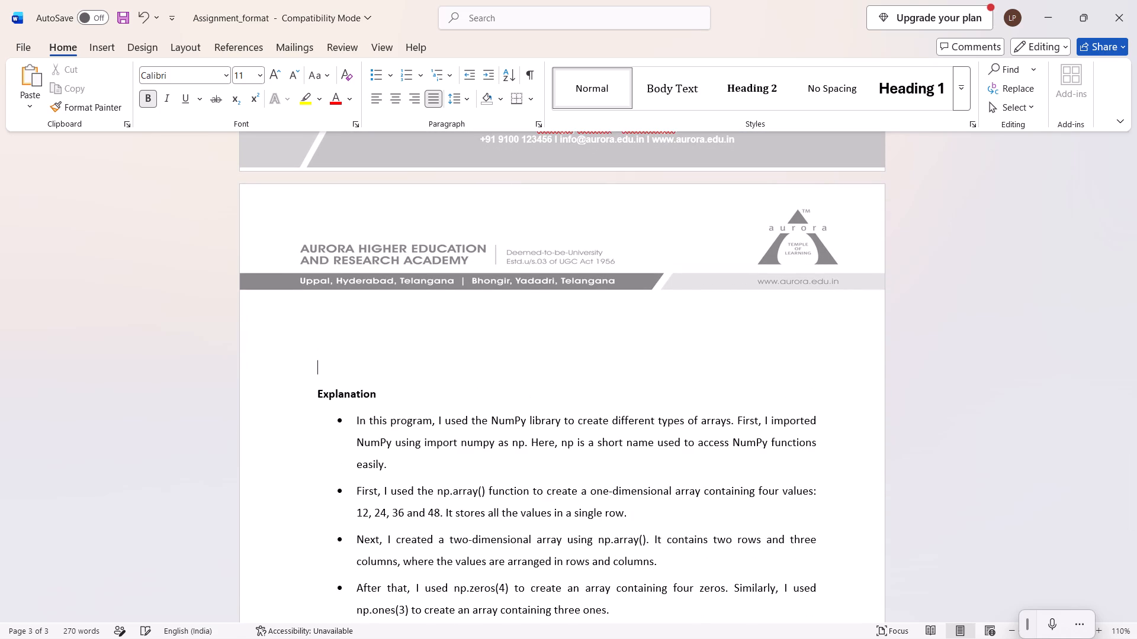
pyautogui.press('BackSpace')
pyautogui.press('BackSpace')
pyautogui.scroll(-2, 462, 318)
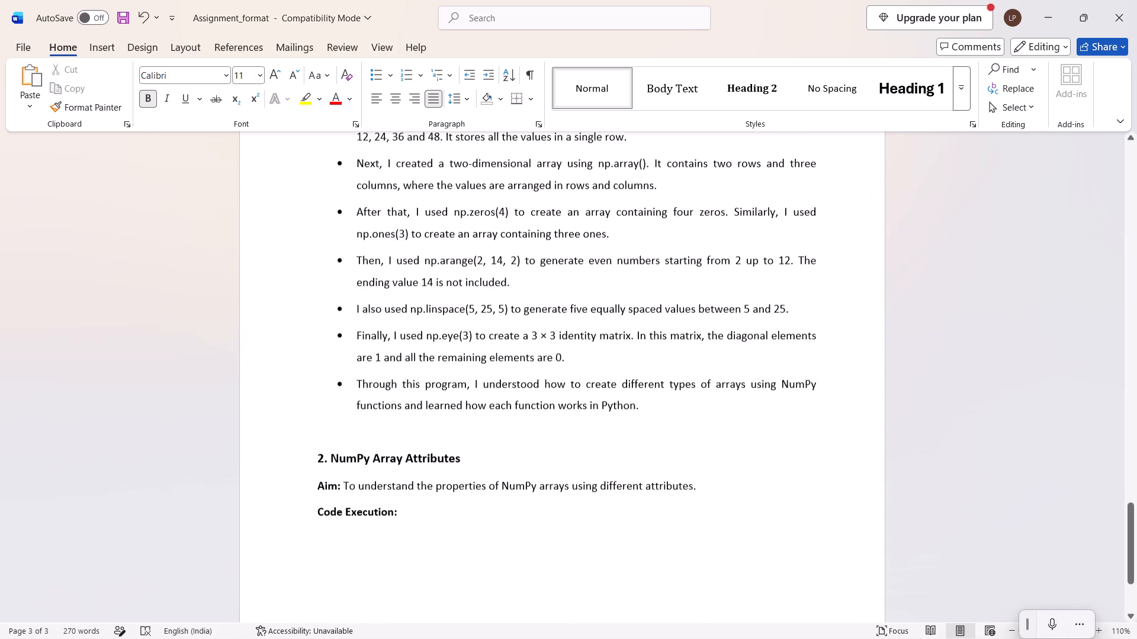
# Add a blank line above the "Explanation" heading of the NumPy Array Creation section.
pyautogui.scroll(-1, 462, 318)
pyautogui.scroll(2, 405, 430)
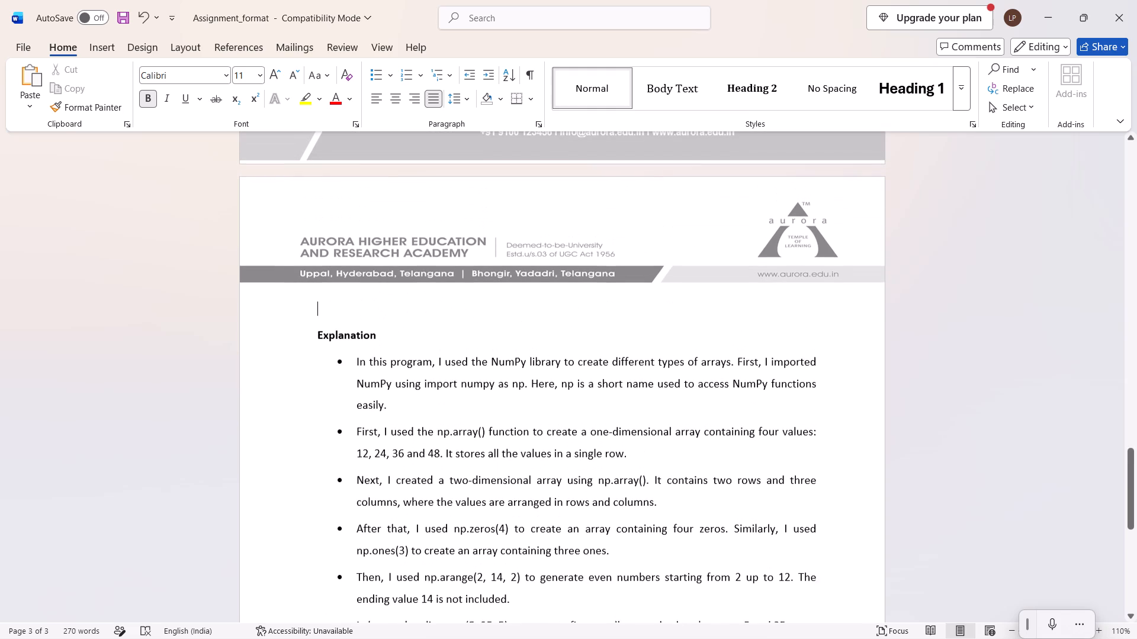
pyautogui.press('Return')
# Insert blank lines above the "2. NumPy Array Attributes" heading until the section starts on a new page.
pyautogui.scroll(-4, 405, 430)
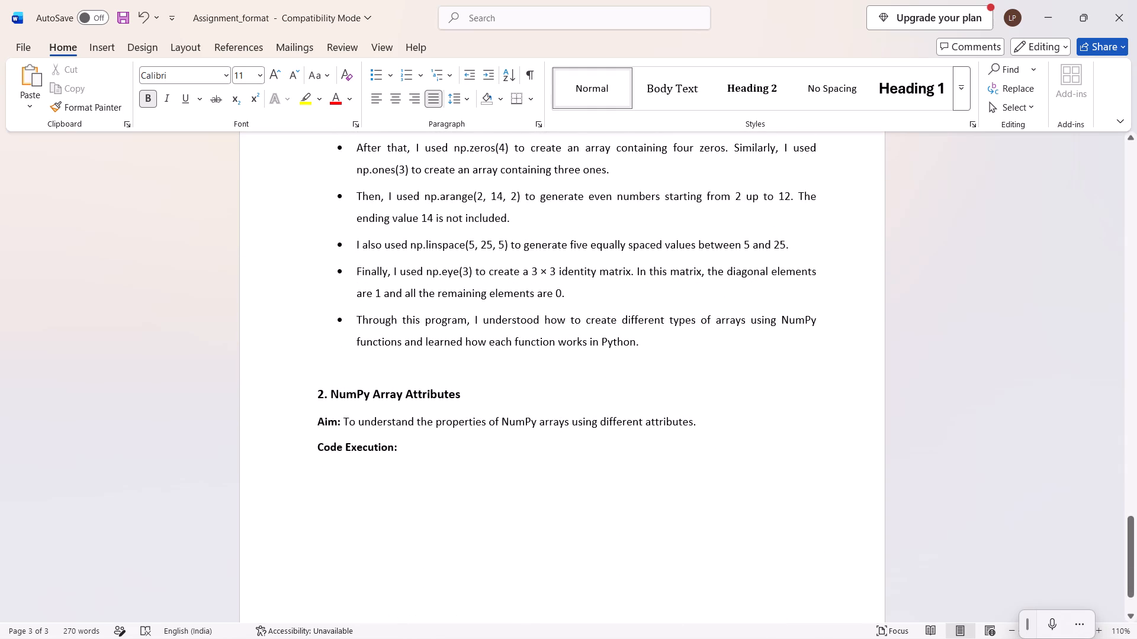
pyautogui.click(364, 377)
pyautogui.press('Return')
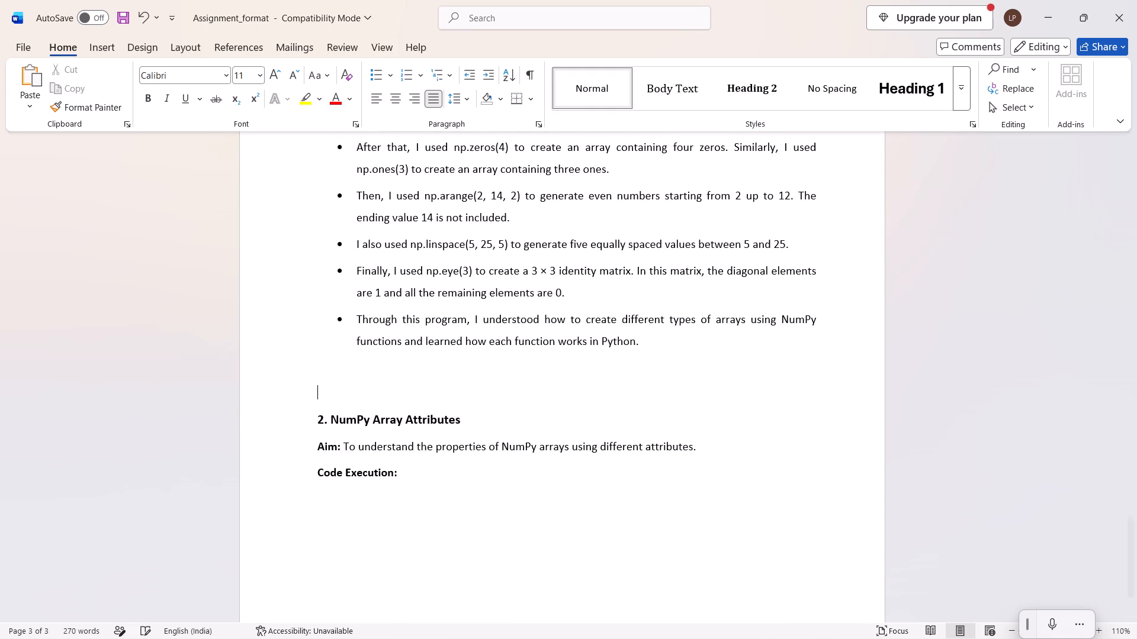
pyautogui.press('Return')
pyautogui.press('Return')
pyautogui.press('Return')
pyautogui.press('Return')
pyautogui.press('Return')
pyautogui.press('Return')
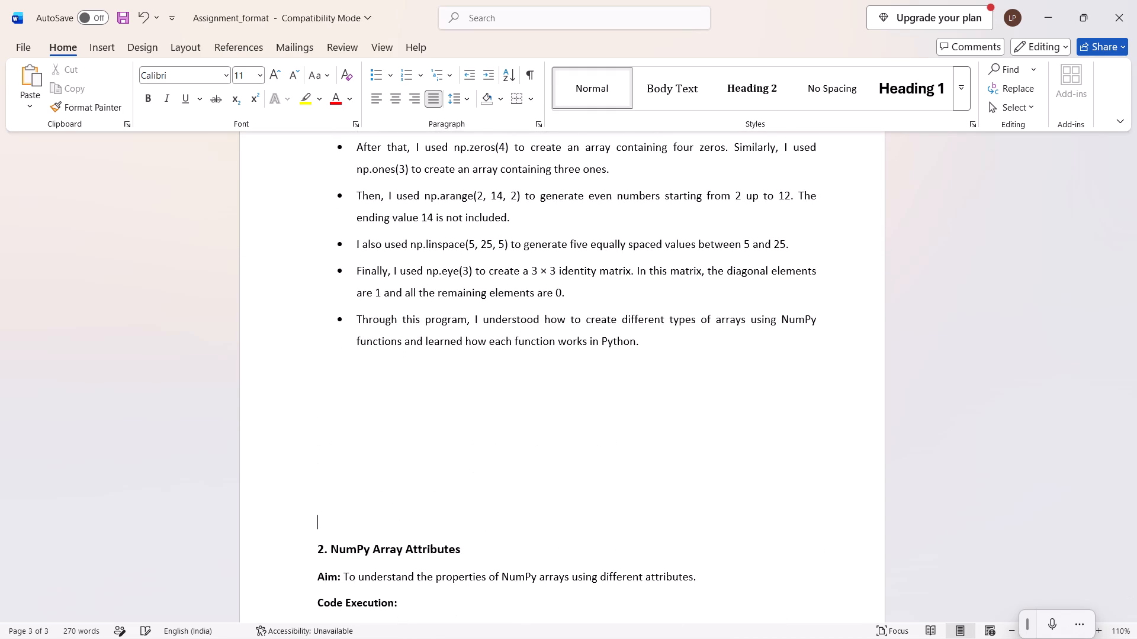
pyautogui.press('Return')
pyautogui.press('Return')
pyautogui.press('Return')
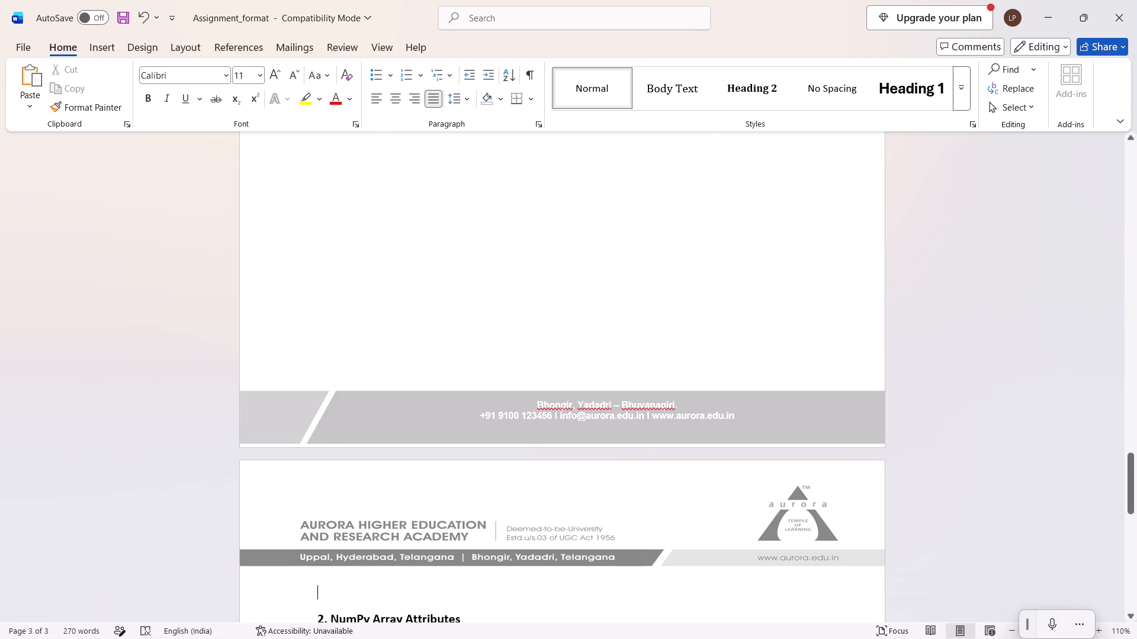
# Insert a blank, unnumbered line between the "NumPy Array Attributes" heading and its Aim line.
pyautogui.scroll(-2, 364, 377)
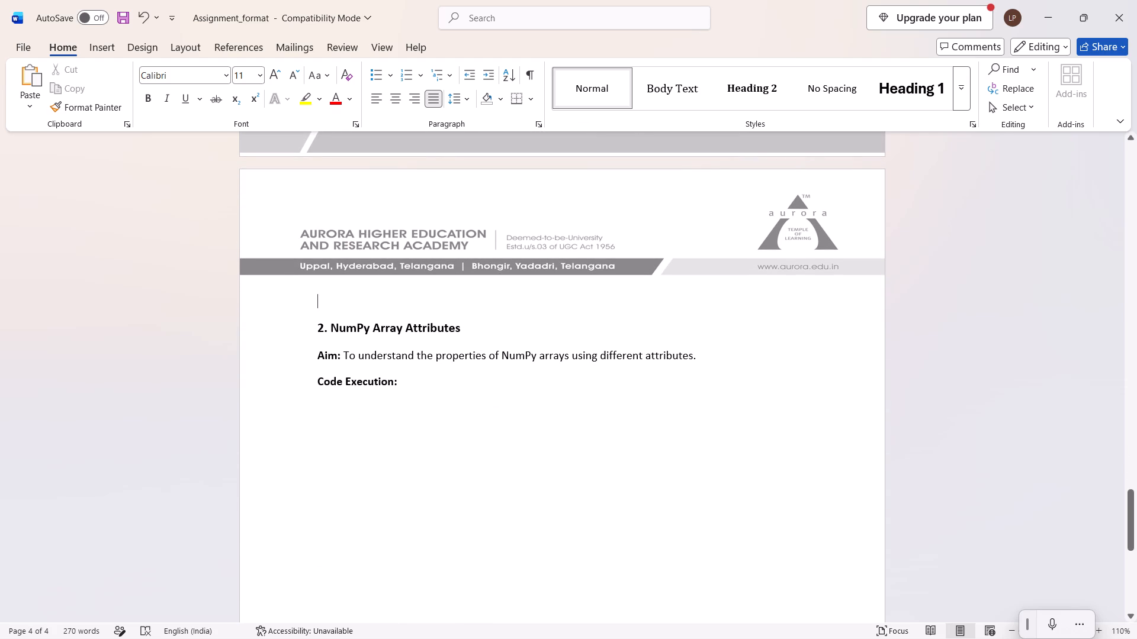
pyautogui.click(489, 333)
pyautogui.press('Return')
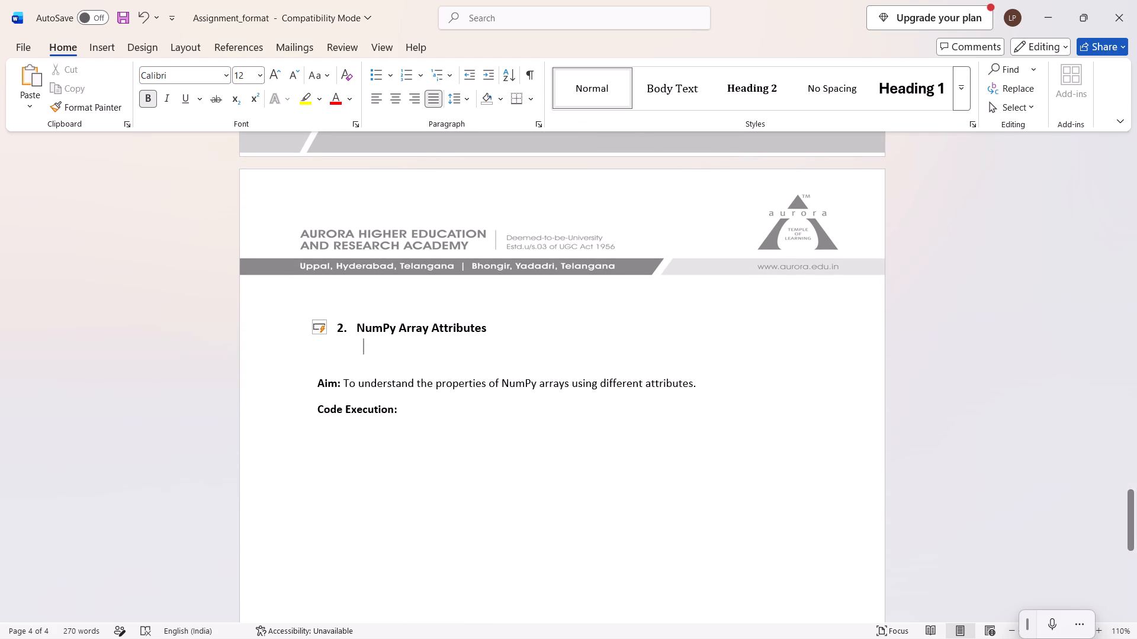
pyautogui.press('BackSpace')
# Add a new line below the "Code Execution:" label of the NumPy Array Attributes section.
pyautogui.click(429, 418)
pyautogui.press('Return')
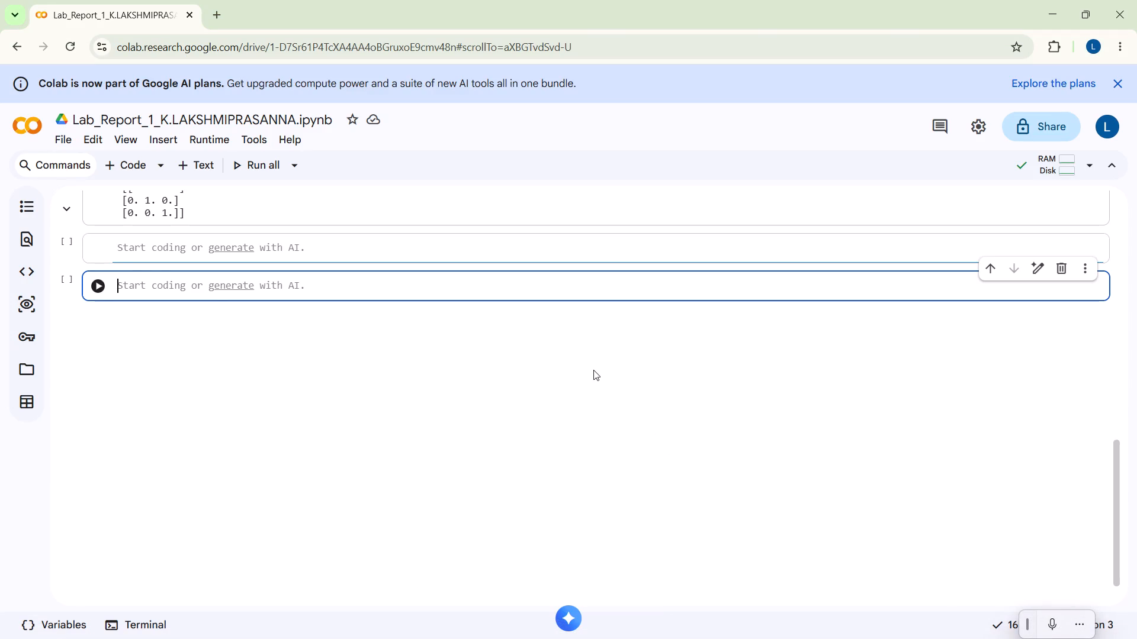
pyautogui.hotkey('ctrl', 'v')
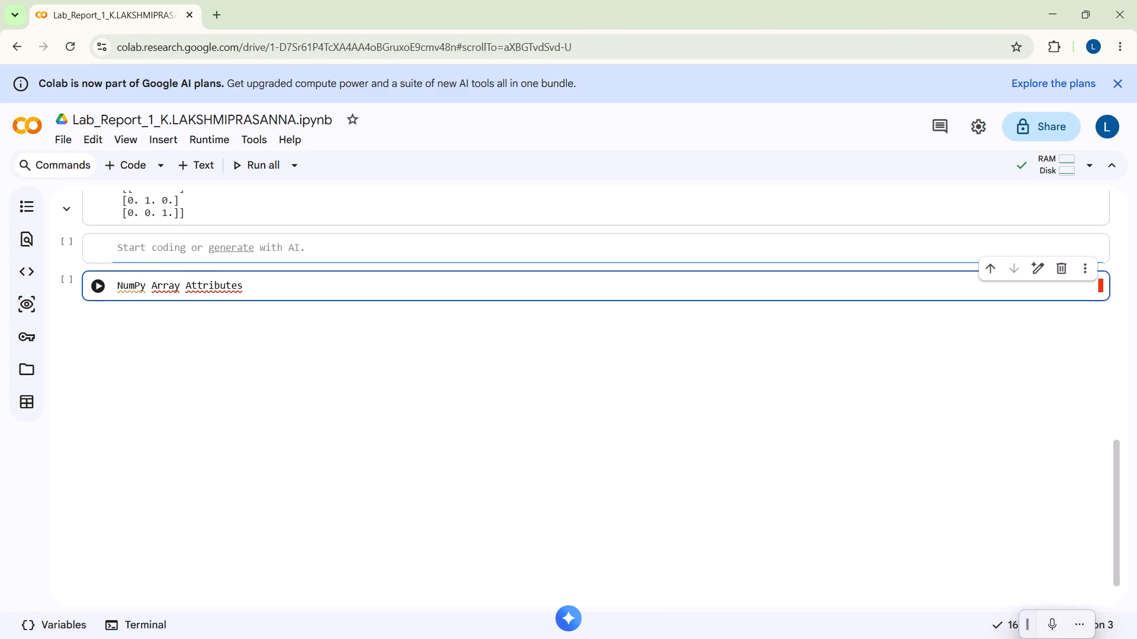
# Copy the "NumPy Array Attributes" title from the last code cell into a new text cell inserted directly above it.
pyautogui.click(117, 287)
pyautogui.click(123, 287)
pyautogui.moveTo(261, 286); pyautogui.dragTo(118, 288)
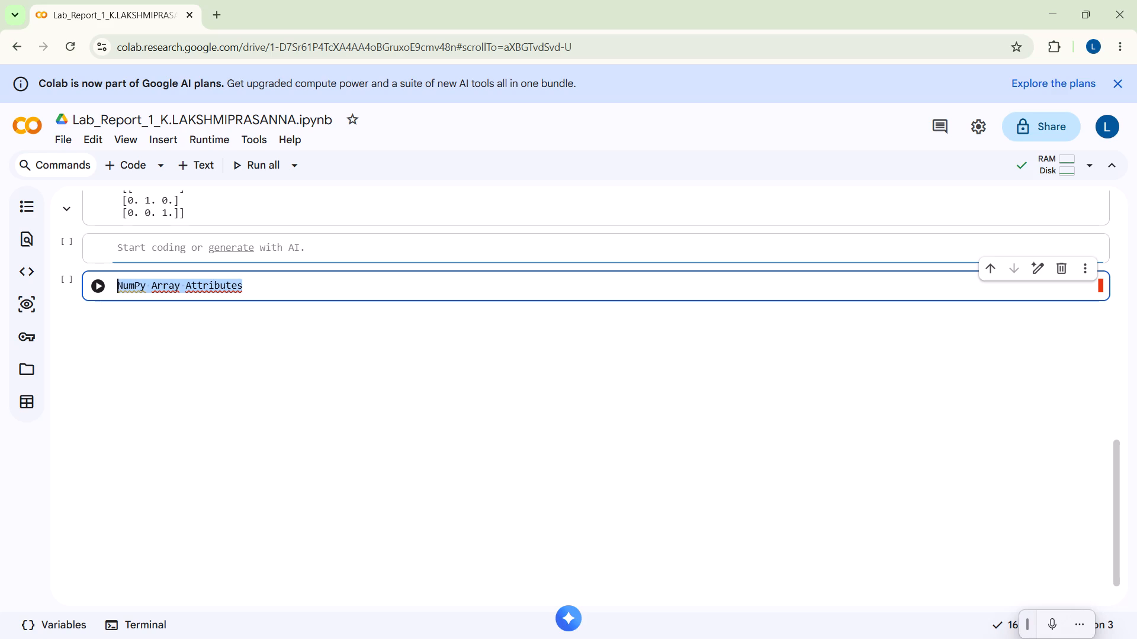
pyautogui.moveTo(118, 288); pyautogui.dragTo(102, 287)
pyautogui.hotkey('ctrl', 'c')
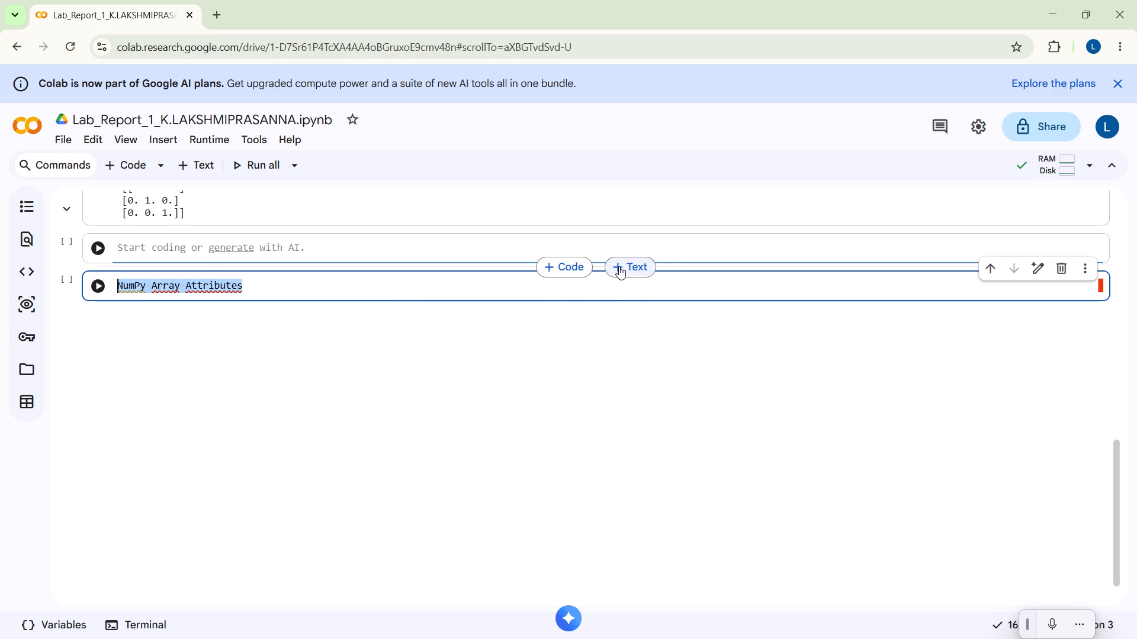
pyautogui.click(619, 266)
pyautogui.hotkey('ctrl', 'v')
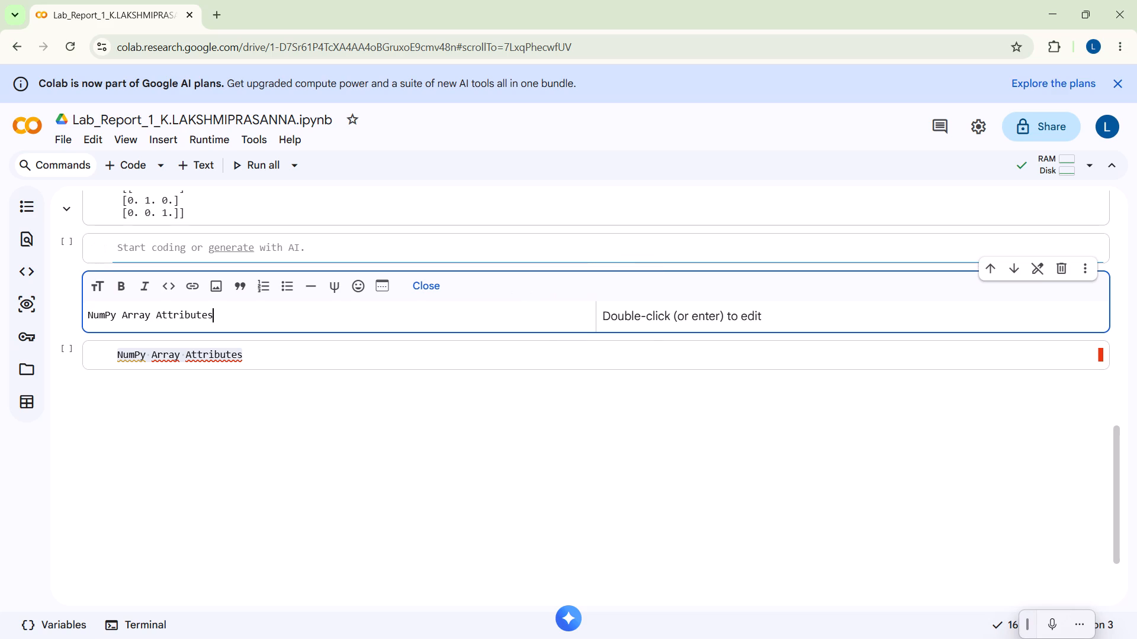
# Delete the "NumPy Array Attributes" title from the last code cell, leaving that cell empty.
pyautogui.moveTo(269, 356); pyautogui.dragTo(264, 348)
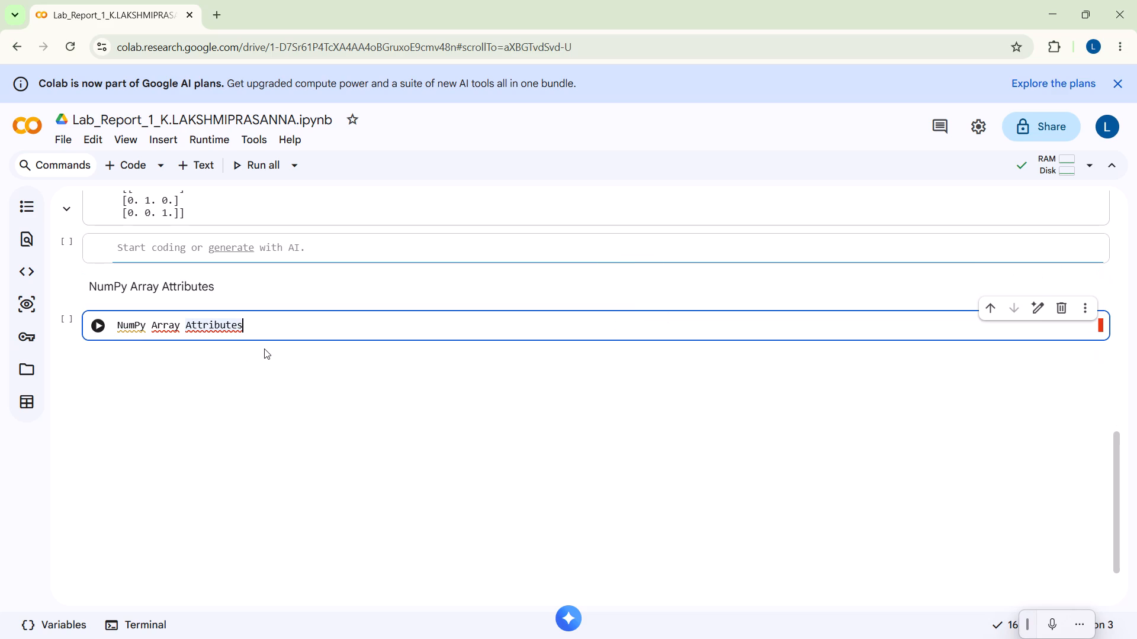
pyautogui.press('BackSpace')
pyautogui.press('BackSpace')
pyautogui.press('BackSpace')
pyautogui.press('BackSpace')
pyautogui.press('BackSpace')
pyautogui.press('BackSpace')
pyautogui.press('BackSpace')
pyautogui.press('BackSpace')
pyautogui.press('BackSpace')
pyautogui.press('BackSpace')
pyautogui.press('BackSpace')
pyautogui.press('BackSpace')
pyautogui.press('BackSpace')
pyautogui.press('BackSpace')
pyautogui.press('BackSpace')
pyautogui.press('BackSpace')
pyautogui.press('BackSpace')
pyautogui.press('BackSpace')
pyautogui.press('BackSpace')
pyautogui.press('BackSpace')
pyautogui.press('BackSpace')
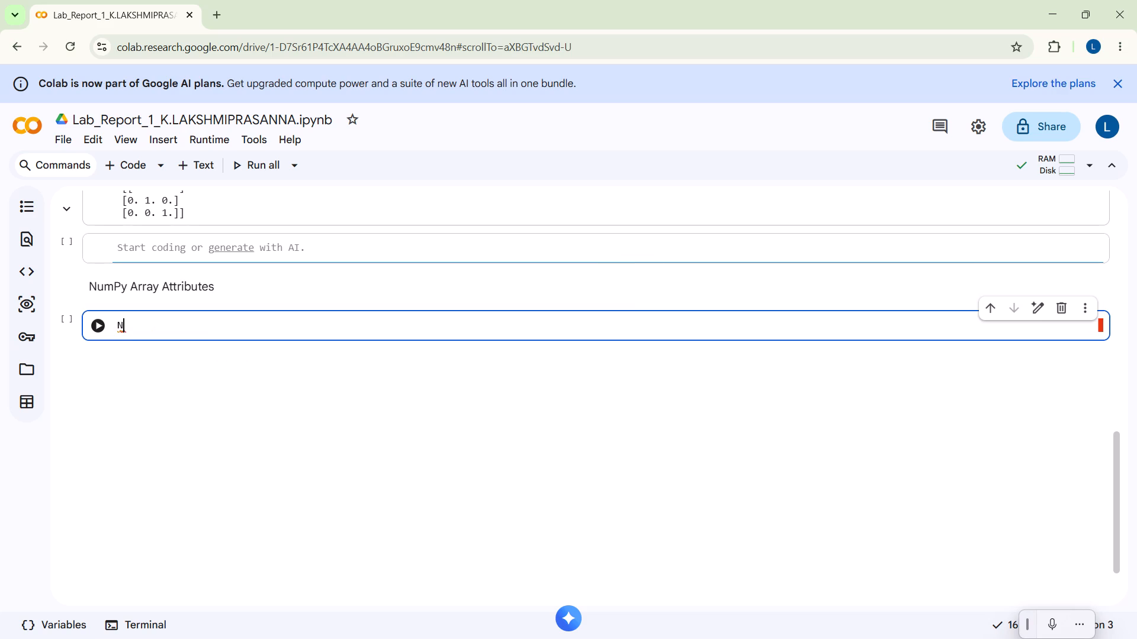
pyautogui.press('BackSpace')
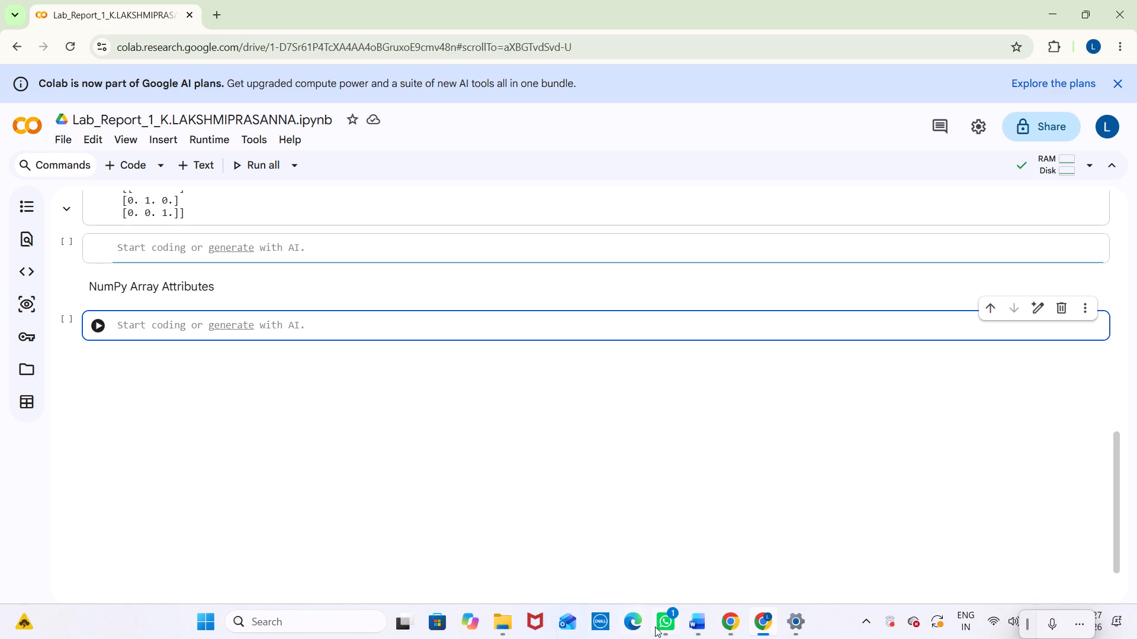
# Number the text cell's title so it reads "2. NumPy Array Attributes", and return to the empty code cell below it.
pyautogui.click(111, 280)
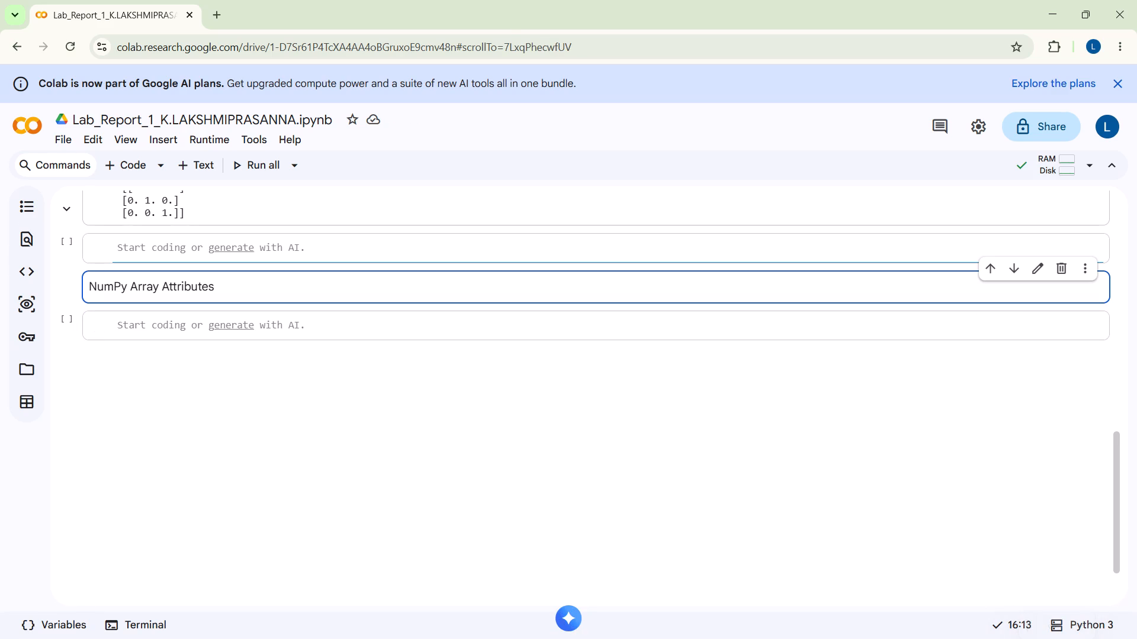
pyautogui.click(92, 288)
pyautogui.doubleClick(92, 288)
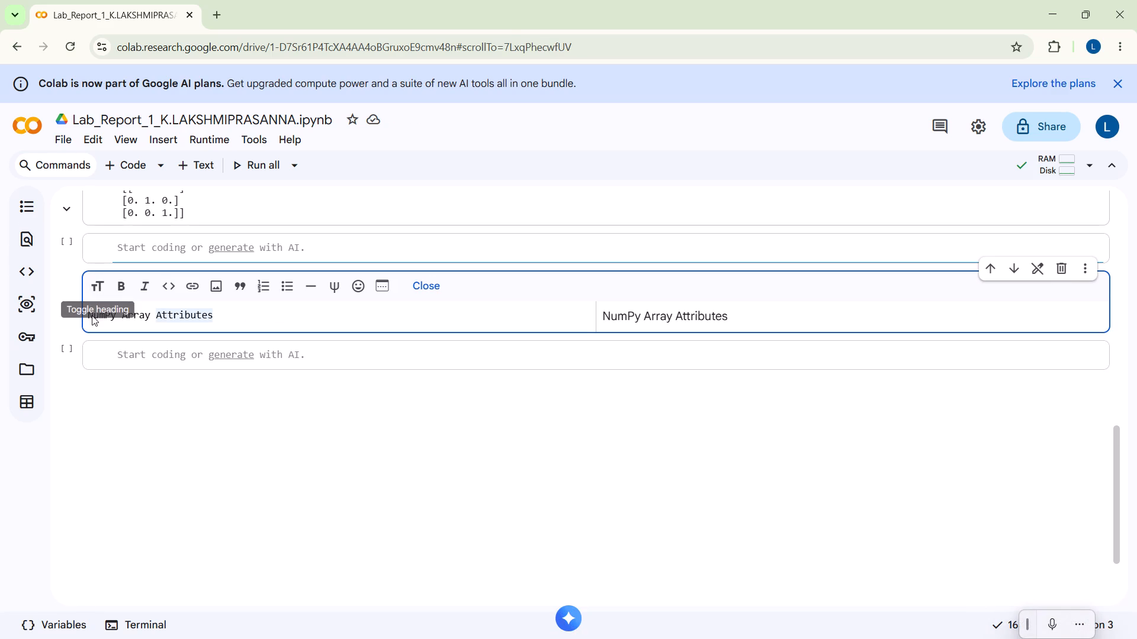
pyautogui.press('Left')
pyautogui.press('Left')
pyautogui.press('Left')
pyautogui.press('Left')
pyautogui.press('Left')
pyautogui.press('Left')
pyautogui.press('Left')
pyautogui.press('Left')
pyautogui.press('Left')
pyautogui.press('Left')
pyautogui.press('Left')
pyautogui.press('Left')
pyautogui.press('Left')
pyautogui.press('Left')
pyautogui.press('Left')
pyautogui.press('Left')
pyautogui.press('Left')
pyautogui.press('Left')
pyautogui.press('Left')
pyautogui.press('Left')
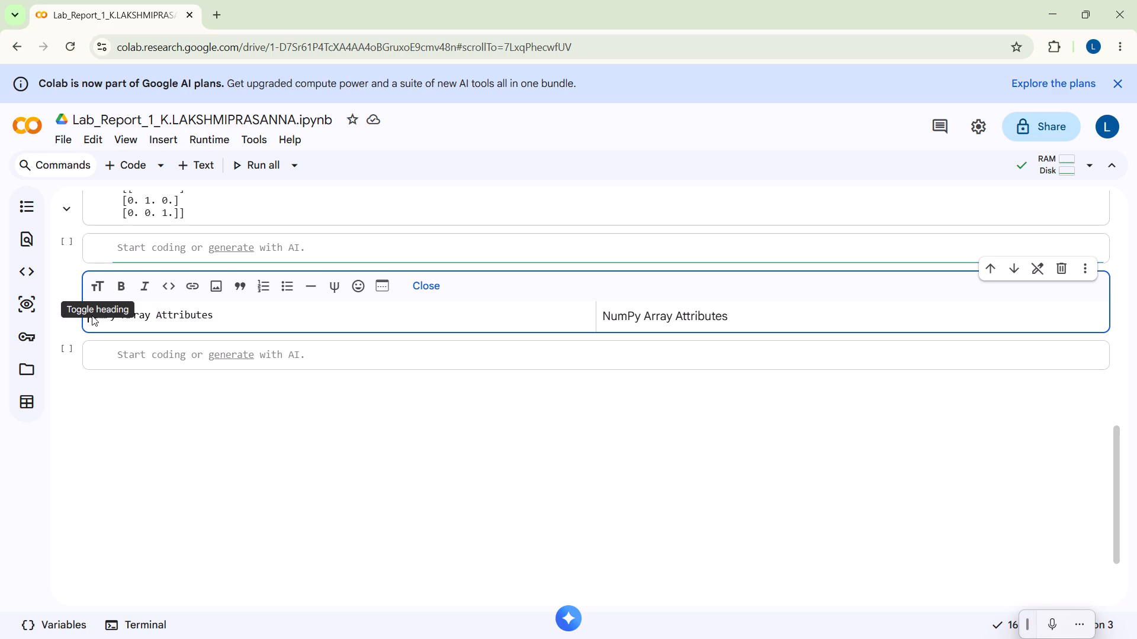
pyautogui.write('2.')
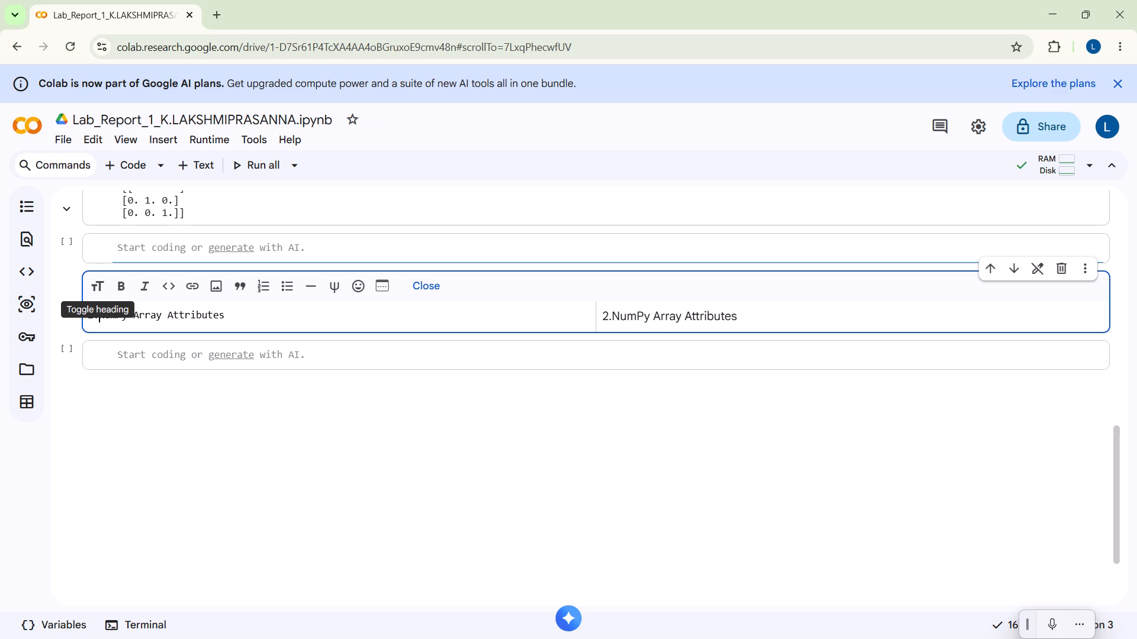
pyautogui.press('space')
pyautogui.click(157, 355)
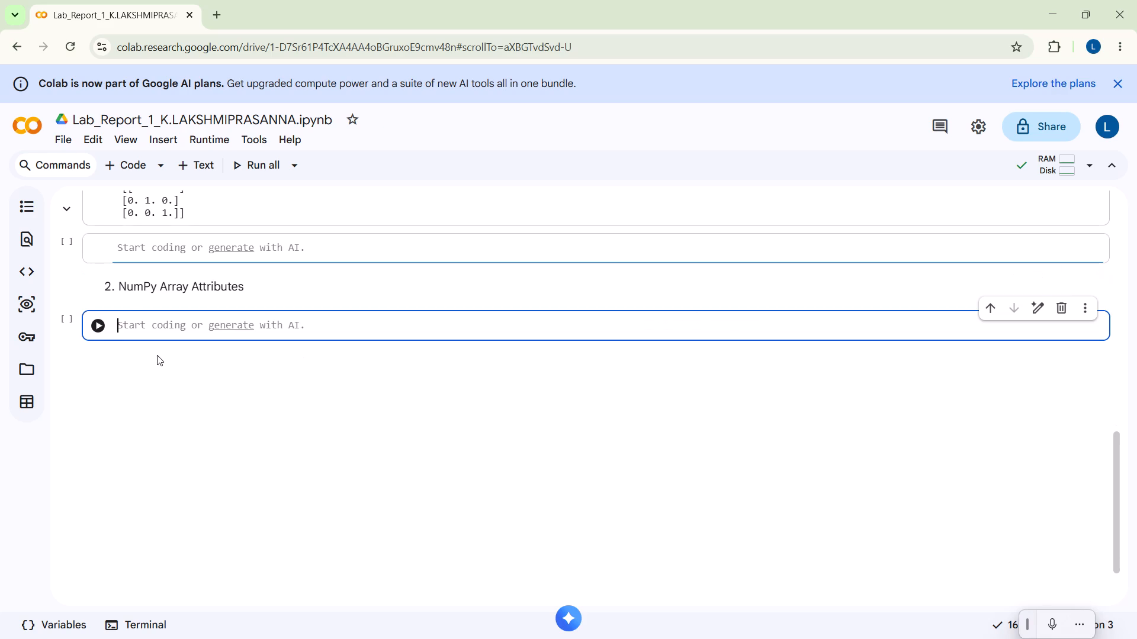
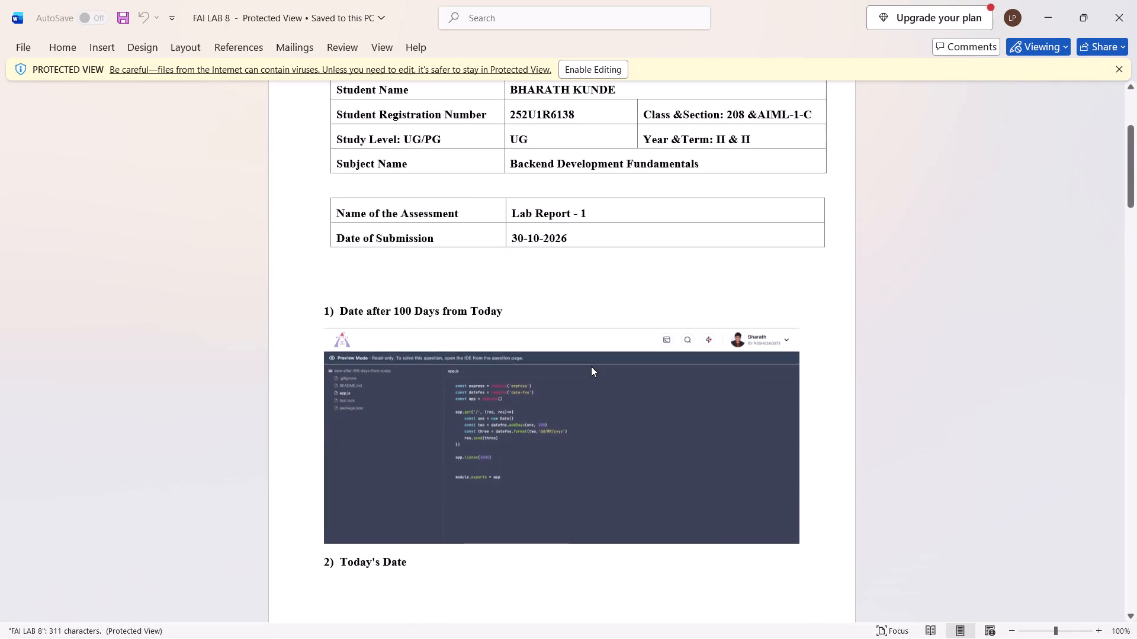
# Look through the remaining pages of the FAI LAB 8 report for its layout, and close that document.
pyautogui.scroll(-5, 591, 366)
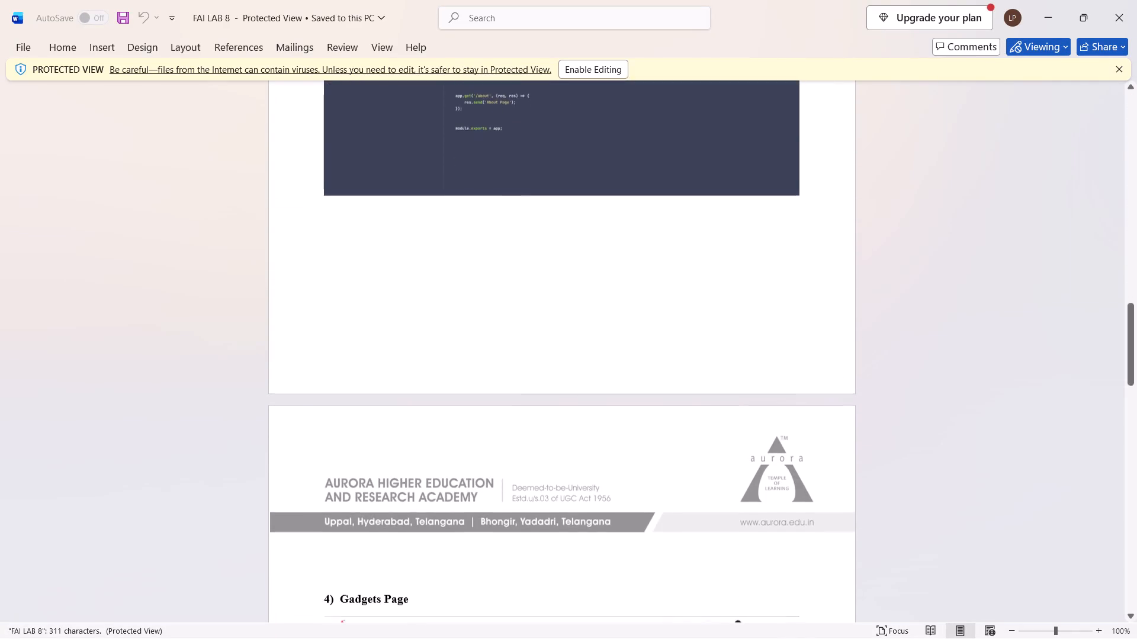
pyautogui.scroll(-3, 591, 366)
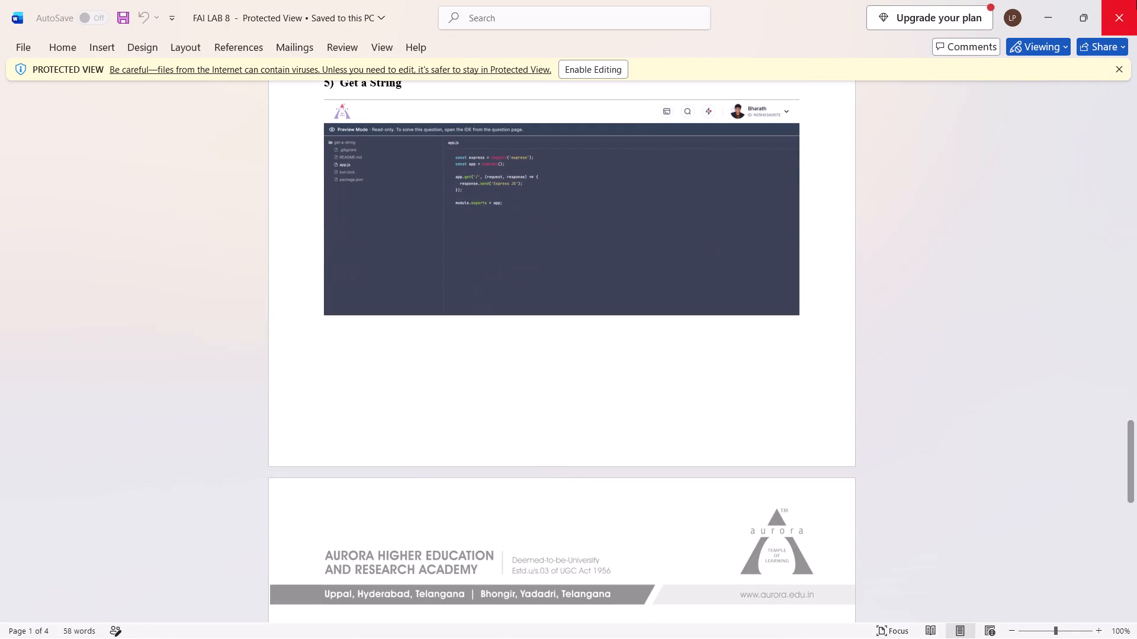
pyautogui.click(1136, 0)
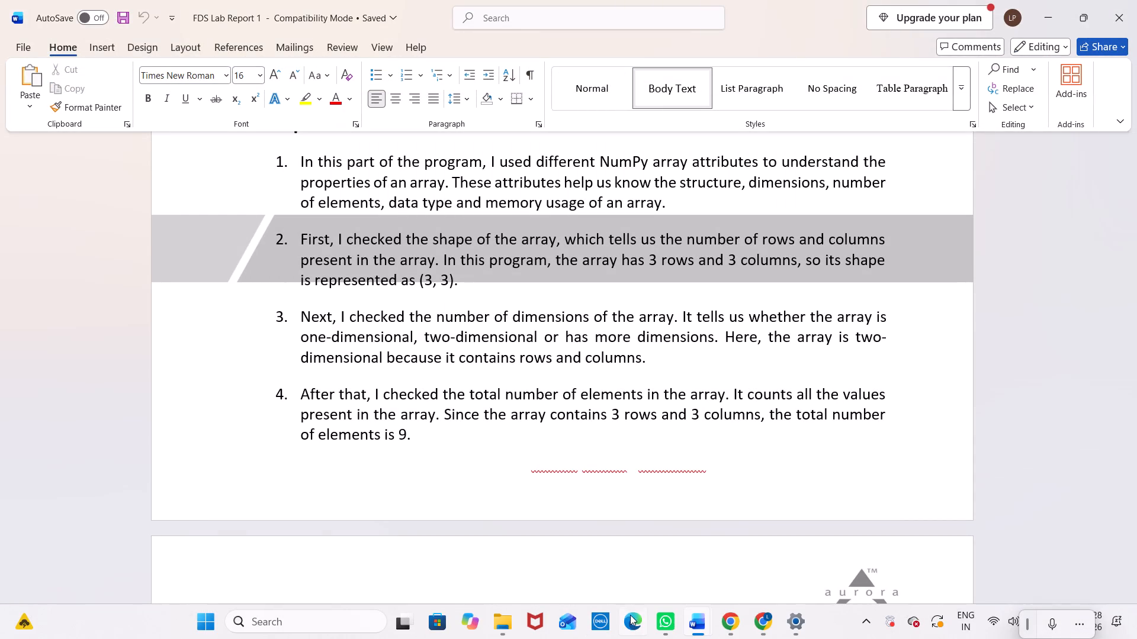
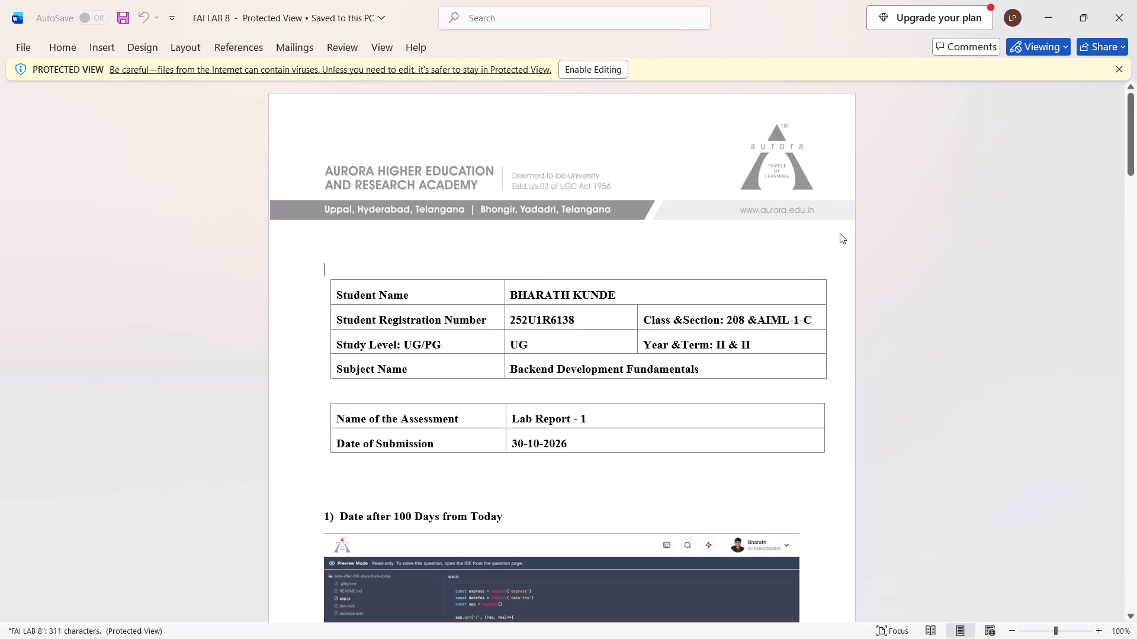
# Look over the FAI LAB 8 report again down to its Gadgets Page and Get a String sections, and close it.
pyautogui.scroll(-13, 664, 370)
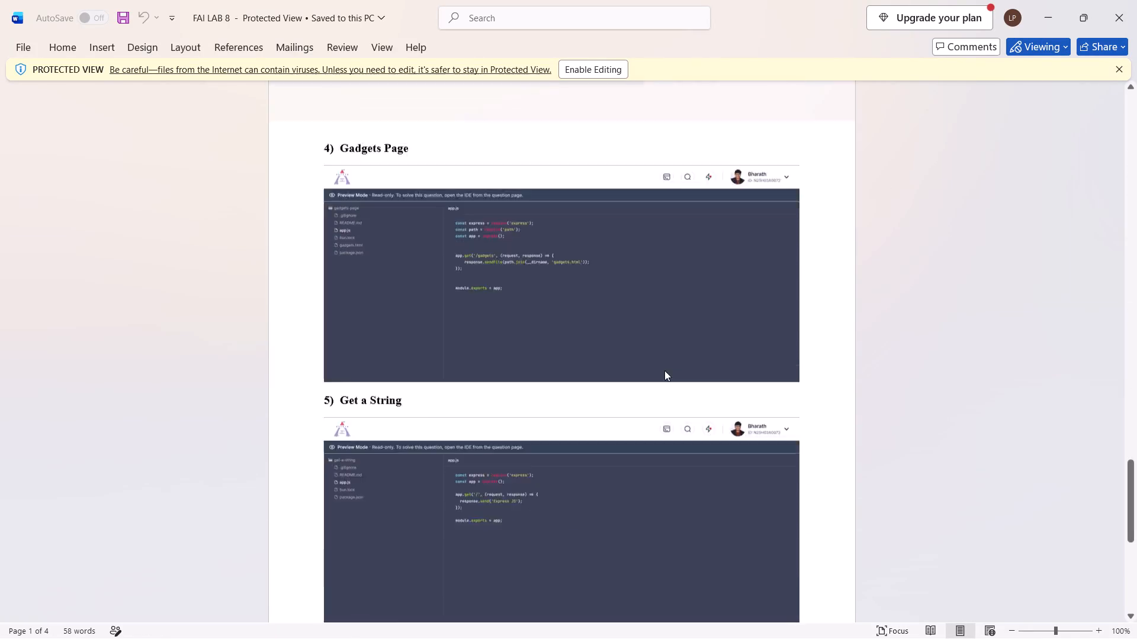
pyautogui.click(1136, 0)
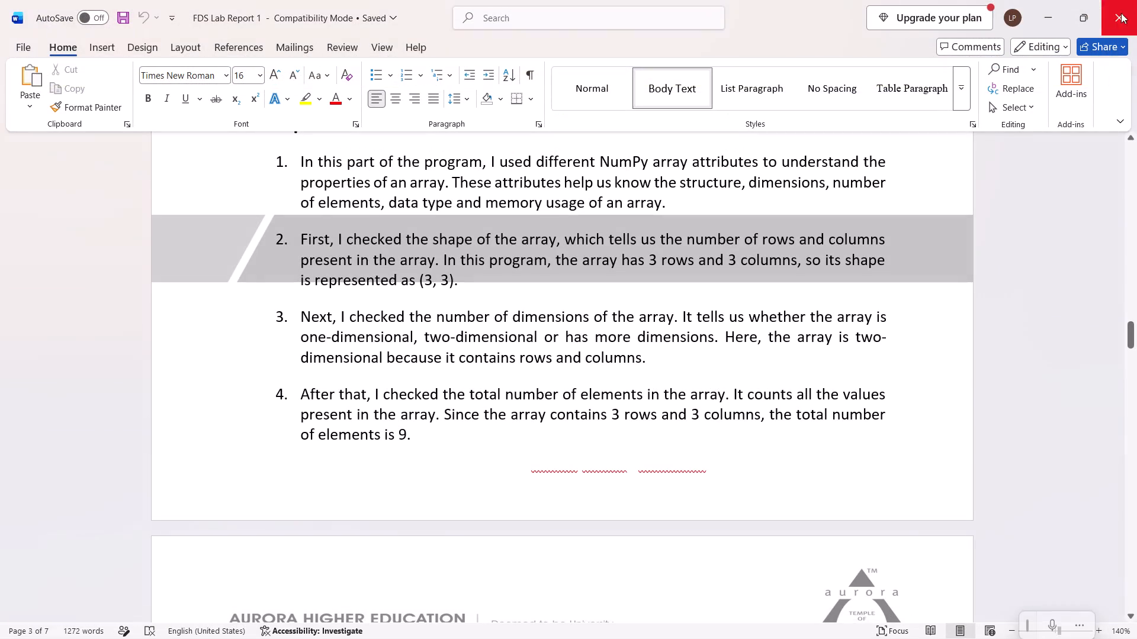
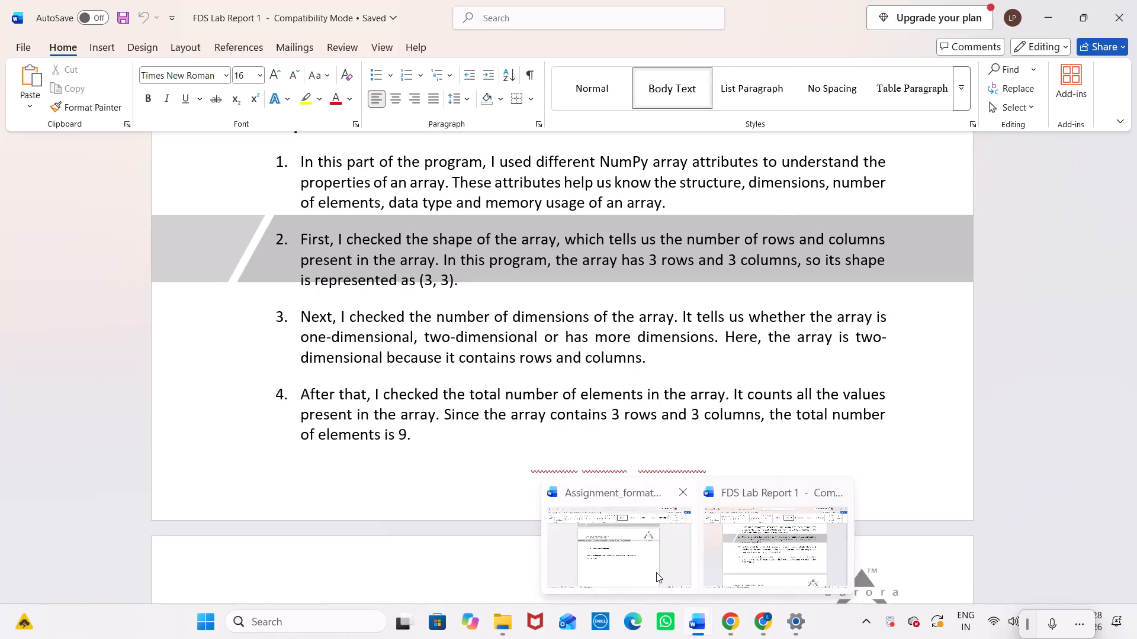
# Look over the FDS Lab Report 1 reference, from the student details table through its array creation, attributes, indexing and slicing explanations.
pyautogui.scroll(8, 770, 282)
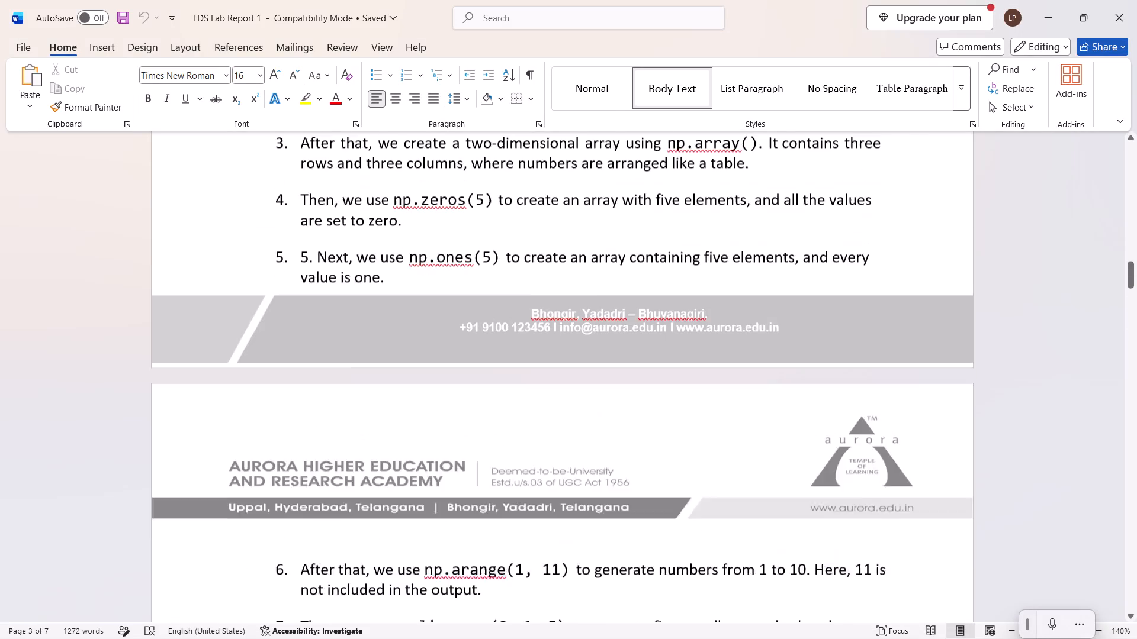
pyautogui.scroll(5, 770, 282)
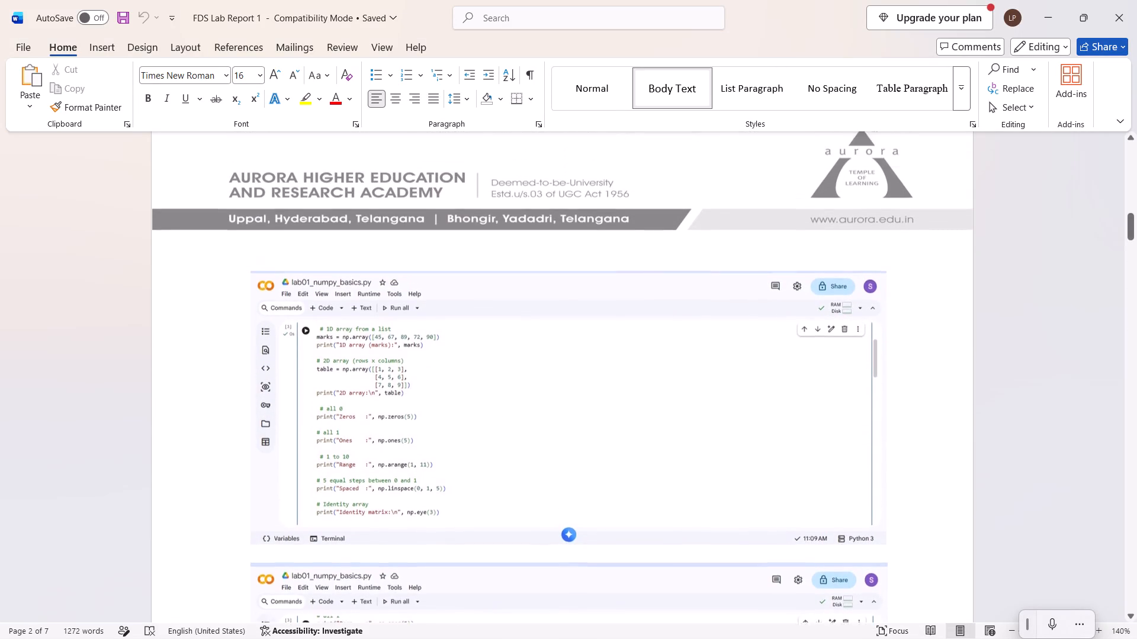
pyautogui.scroll(5, 770, 282)
pyautogui.keyDown('ctrl'); pyautogui.scroll(-6, 770, 282); pyautogui.keyUp('ctrl')
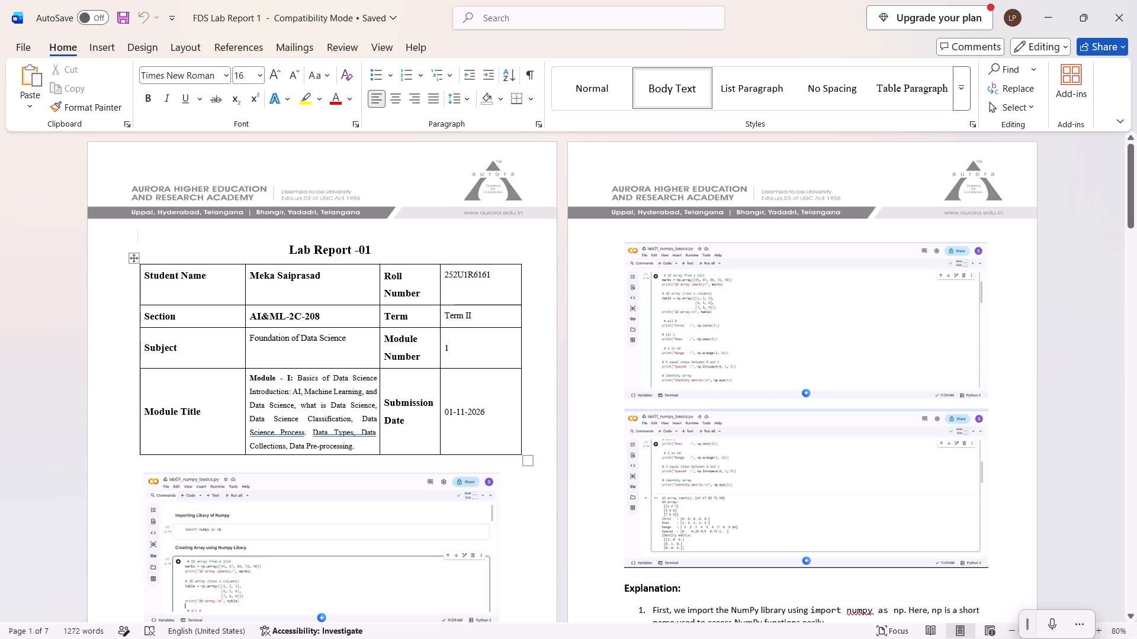
pyautogui.keyDown('ctrl'); pyautogui.scroll(6, 728, 319); pyautogui.keyUp('ctrl')
pyautogui.scroll(-4, 728, 319)
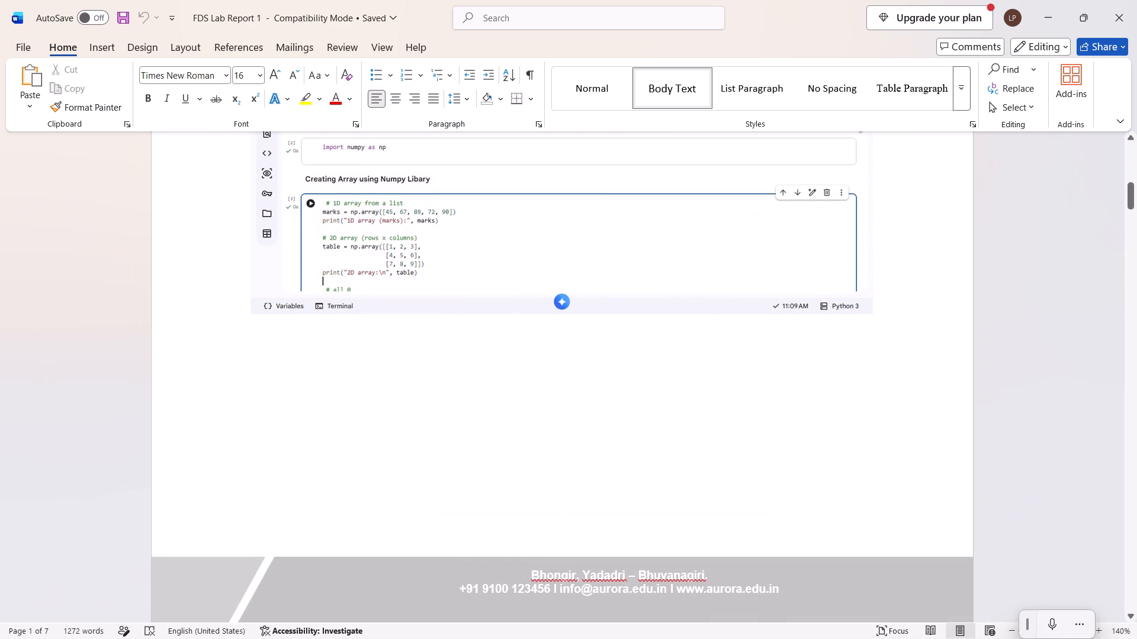
pyautogui.scroll(-4, 728, 319)
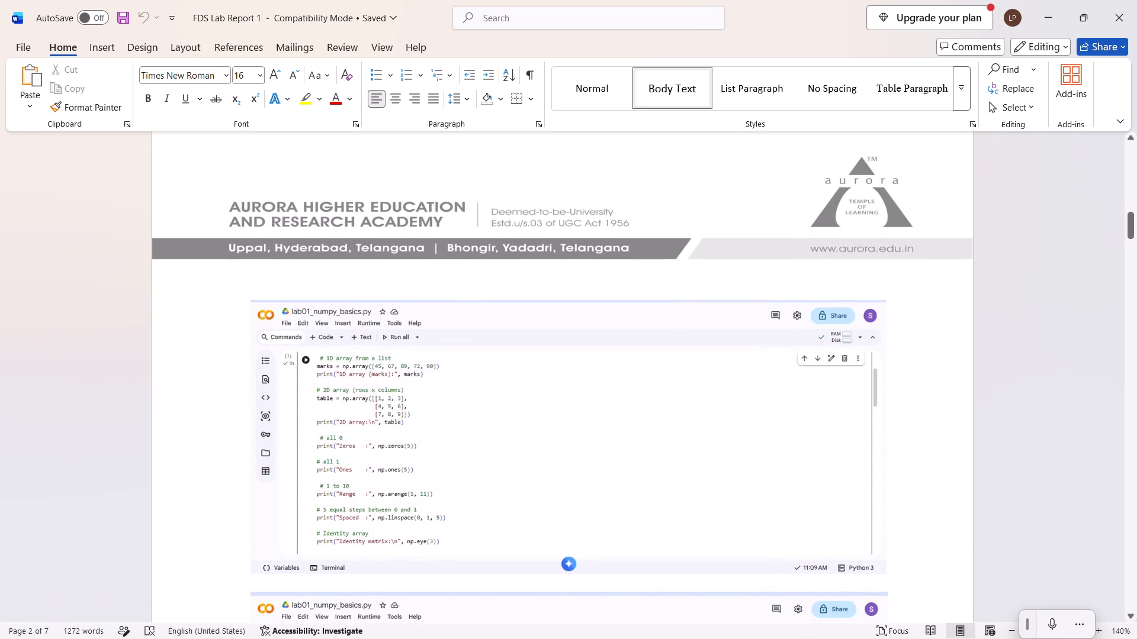
pyautogui.scroll(-4, 728, 319)
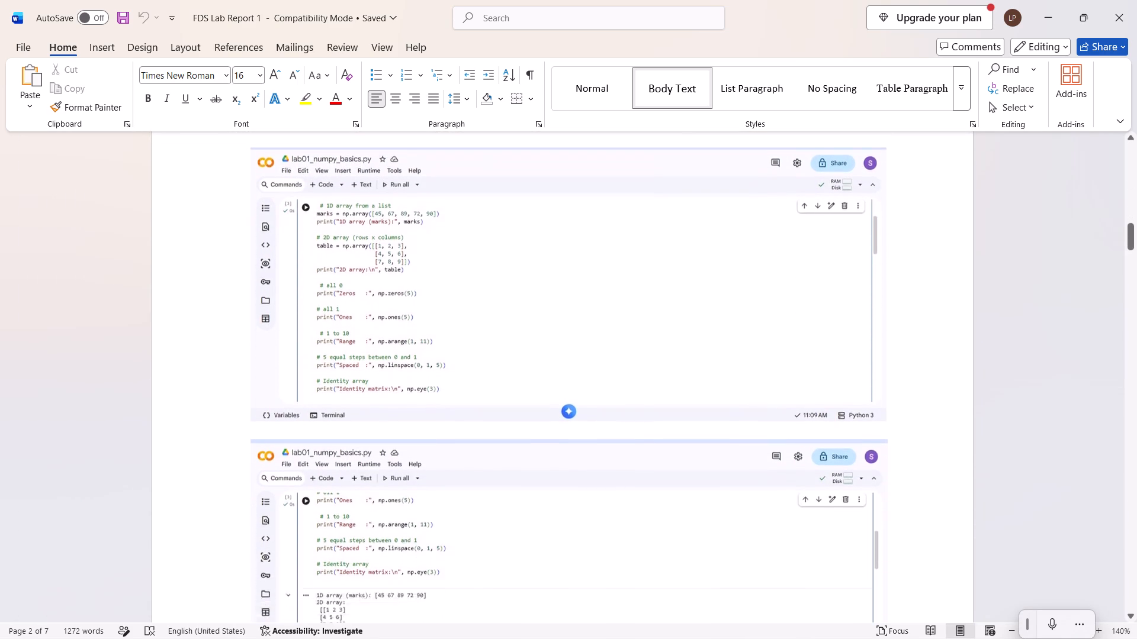
pyautogui.scroll(-5, 728, 319)
pyautogui.scroll(1, 728, 319)
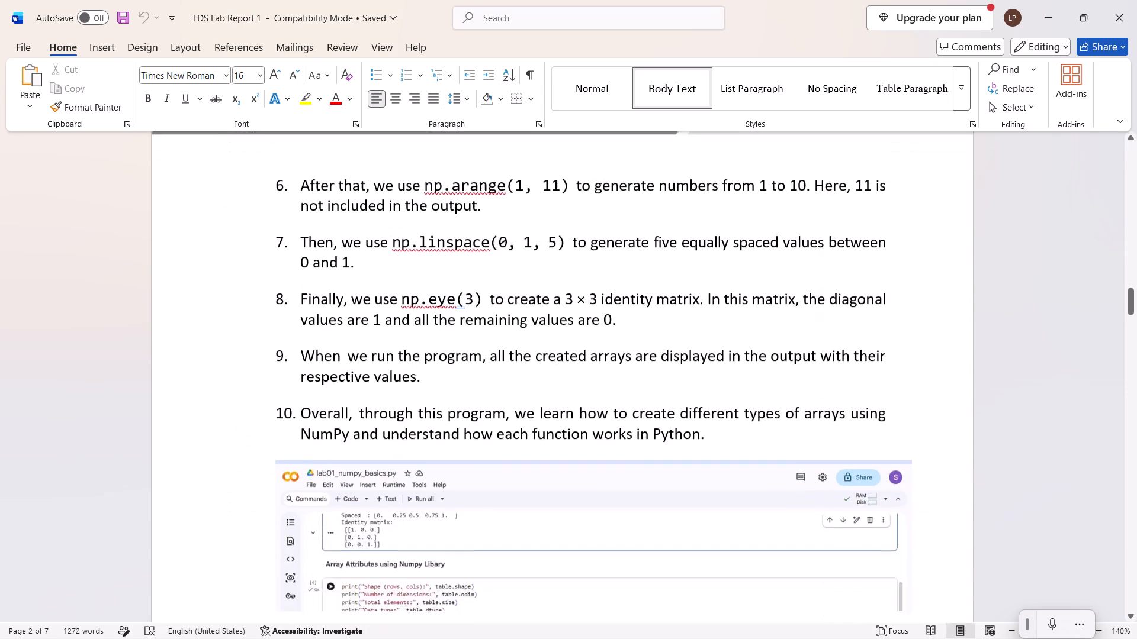
pyautogui.scroll(2, 728, 319)
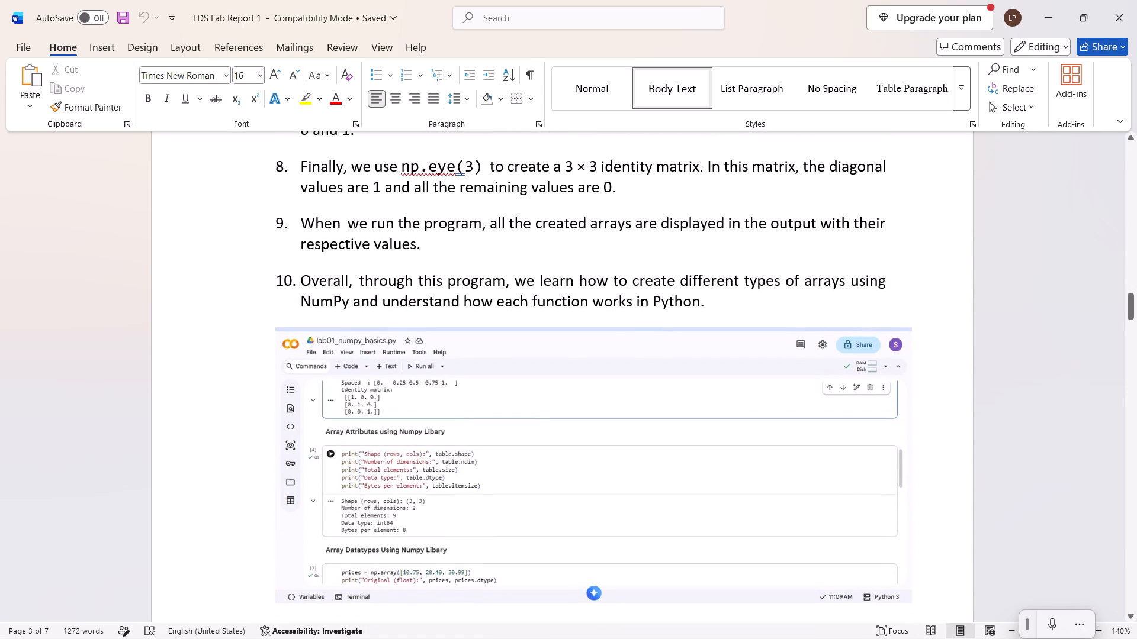
pyautogui.scroll(3, 728, 319)
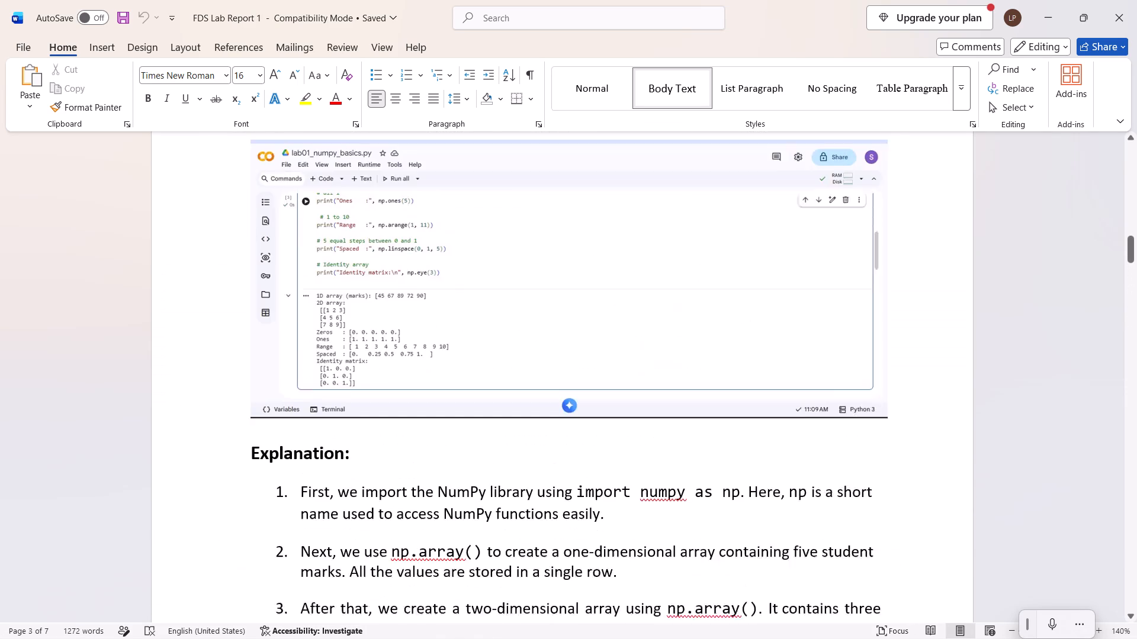
pyautogui.scroll(5, 728, 319)
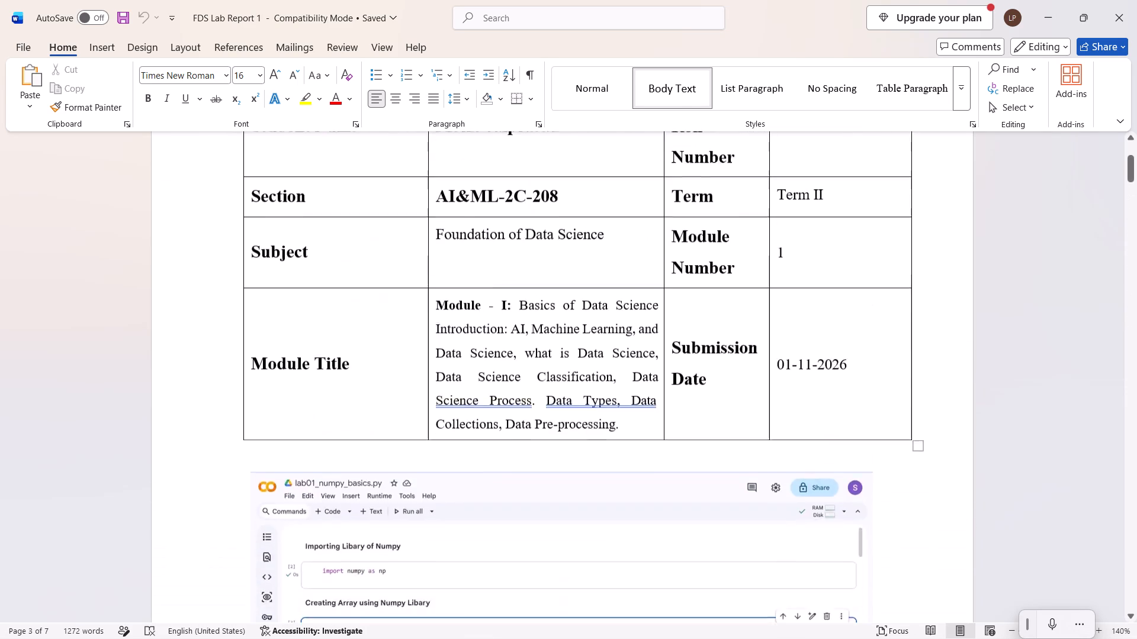
pyautogui.scroll(2, 728, 319)
pyautogui.scroll(-7, 728, 319)
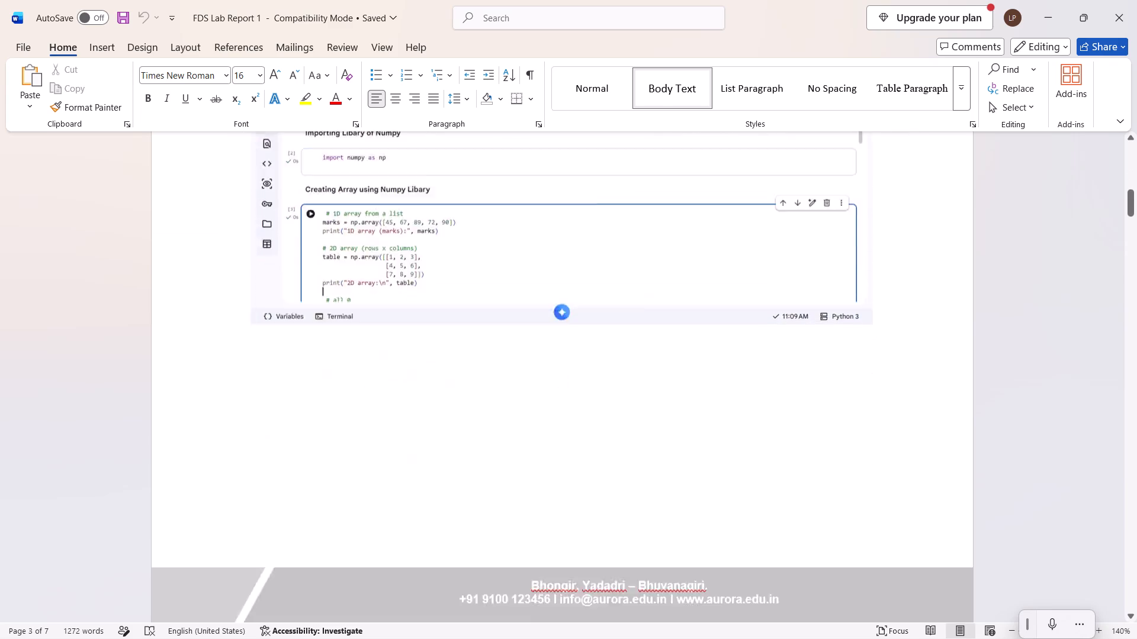
pyautogui.scroll(-6, 728, 319)
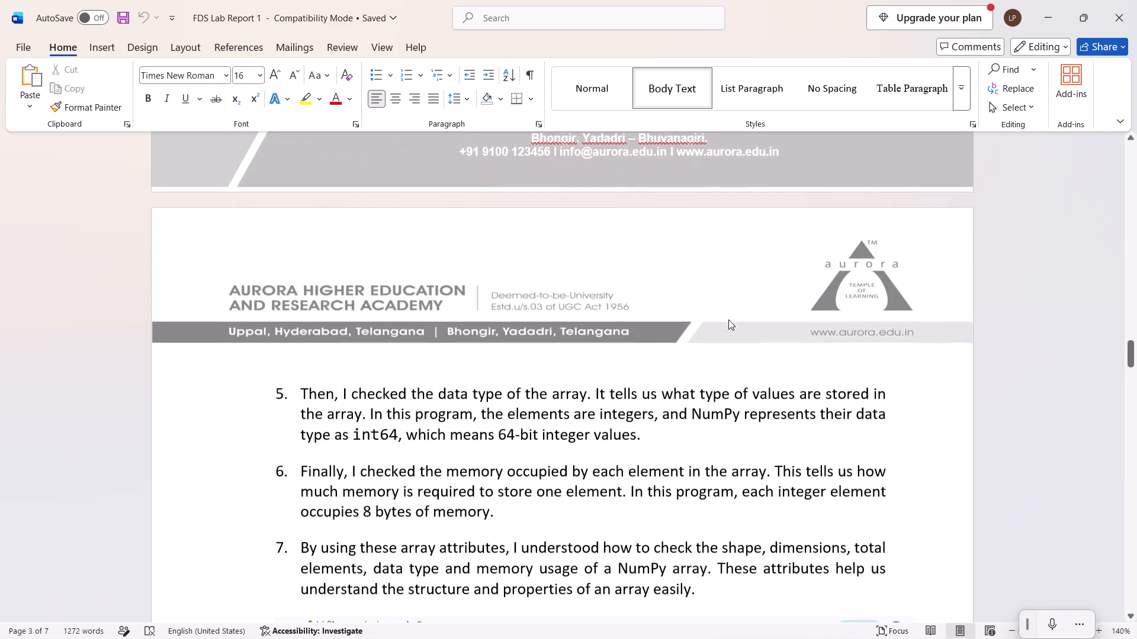
pyautogui.scroll(-7, 728, 319)
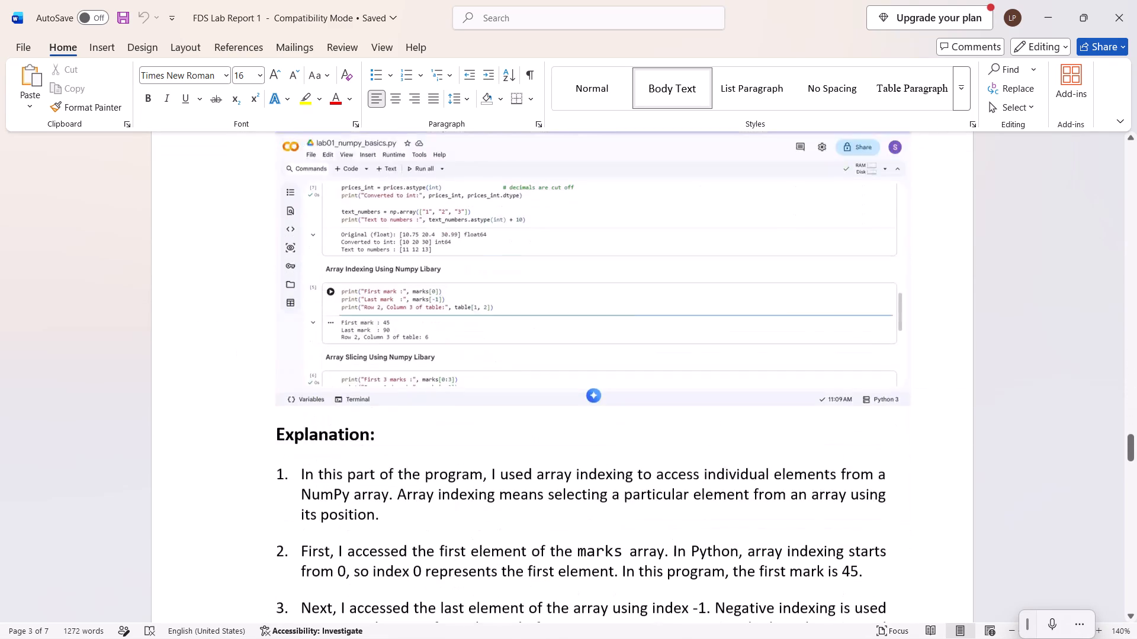
pyautogui.scroll(-6, 728, 319)
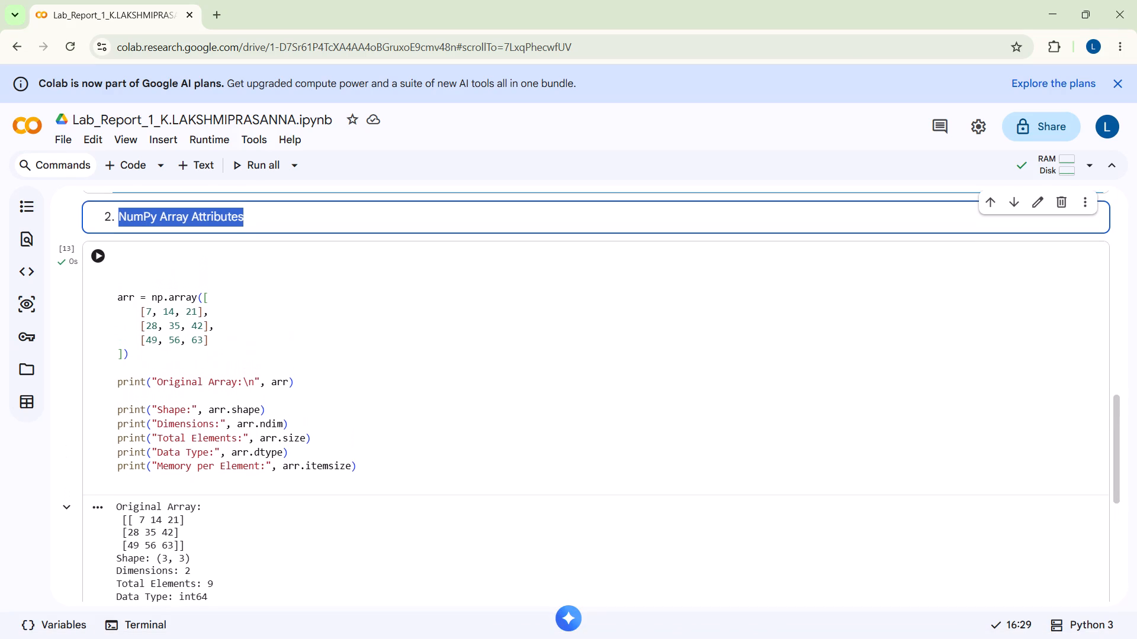
pyautogui.click(836, 286)
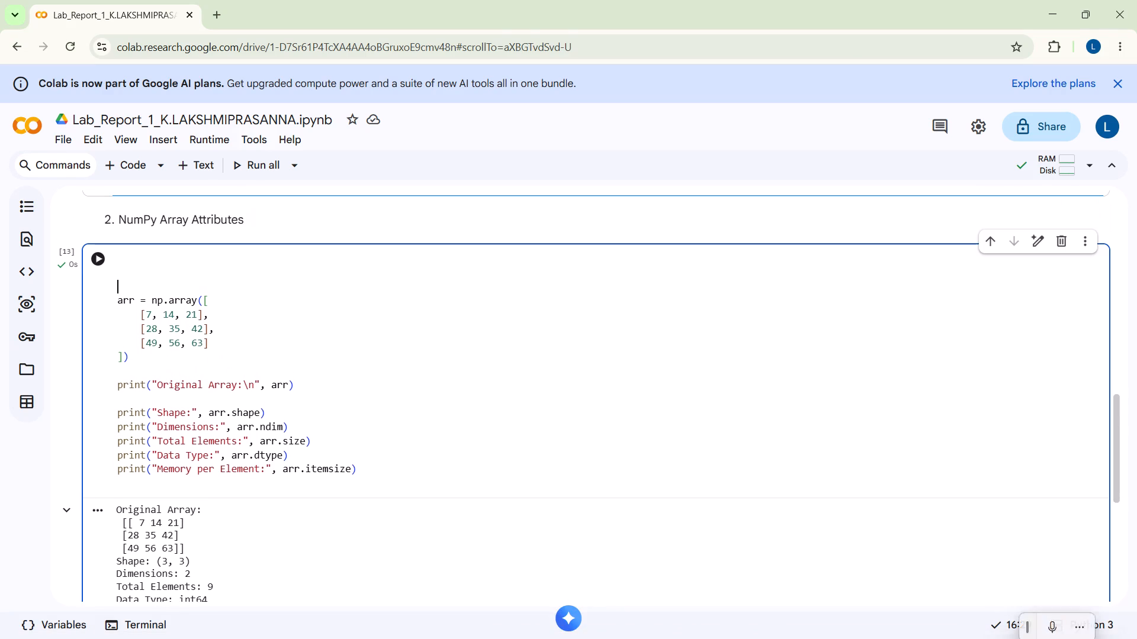
pyautogui.click(1065, 243)
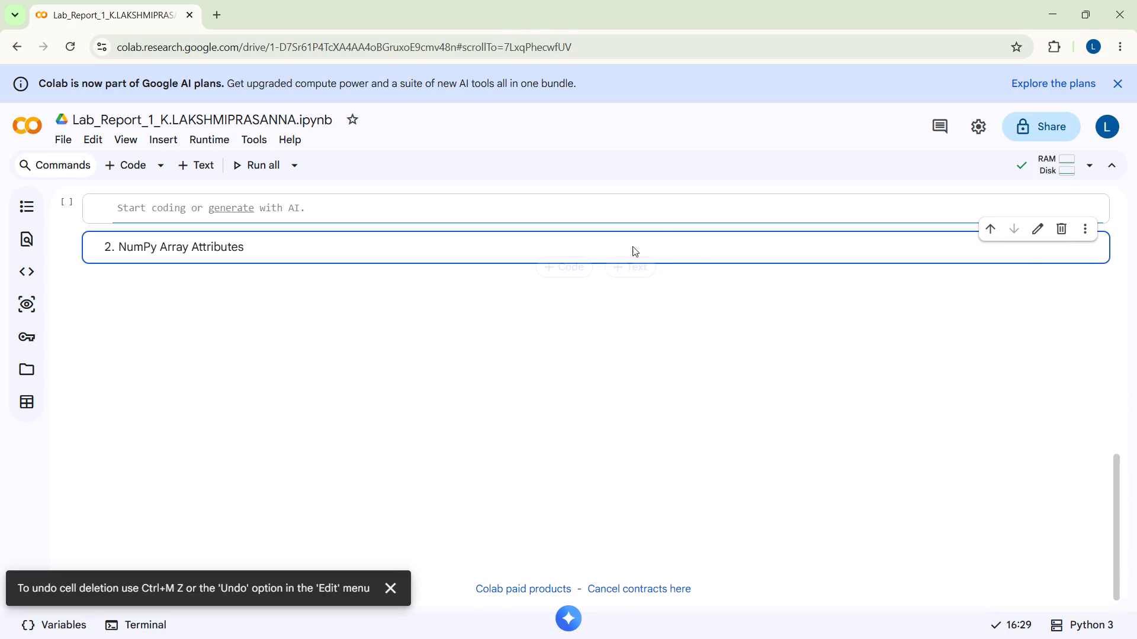
pyautogui.click(574, 270)
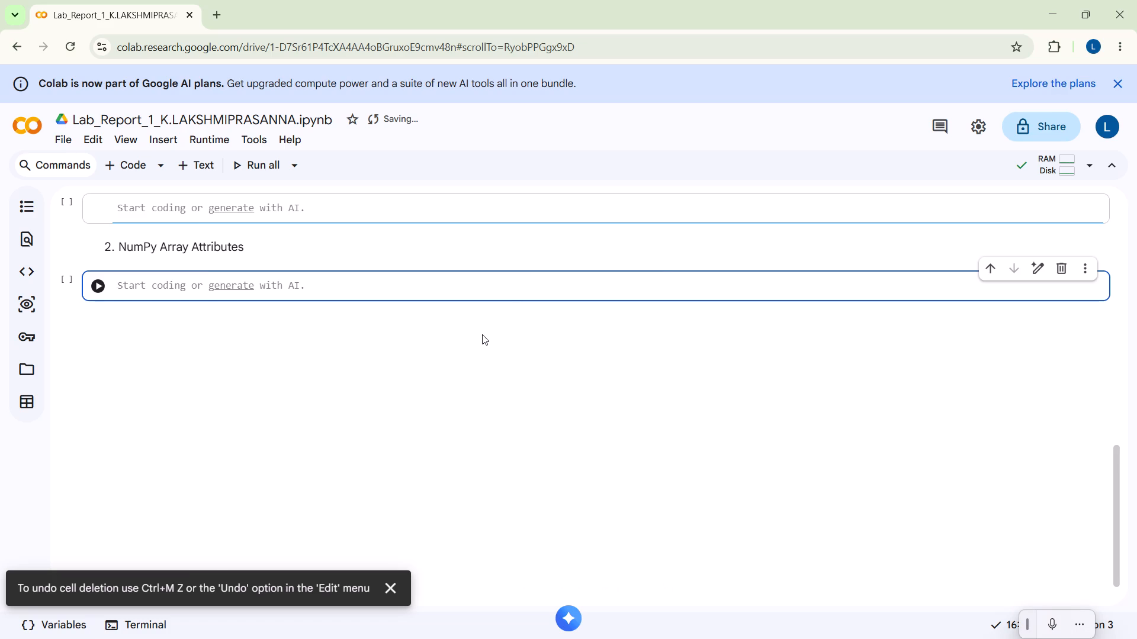
pyautogui.hotkey('ctrl', 'v')
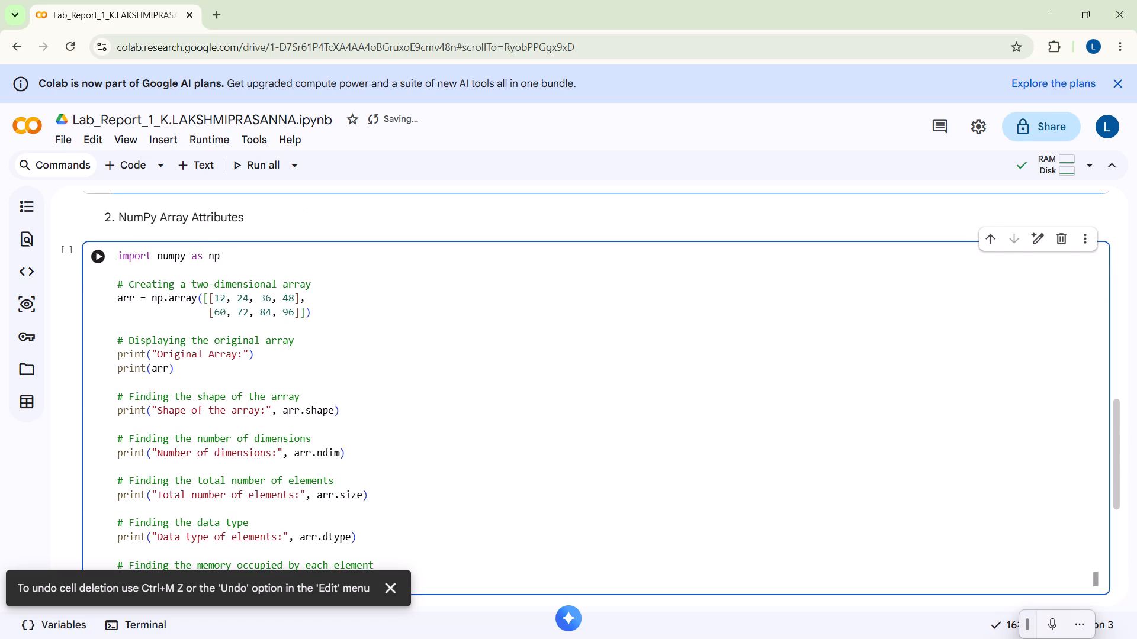
# Remove the "import numpy as np" line from the new NumPy Array Attributes cell and run the cell.
pyautogui.moveTo(250, 254); pyautogui.dragTo(105, 247)
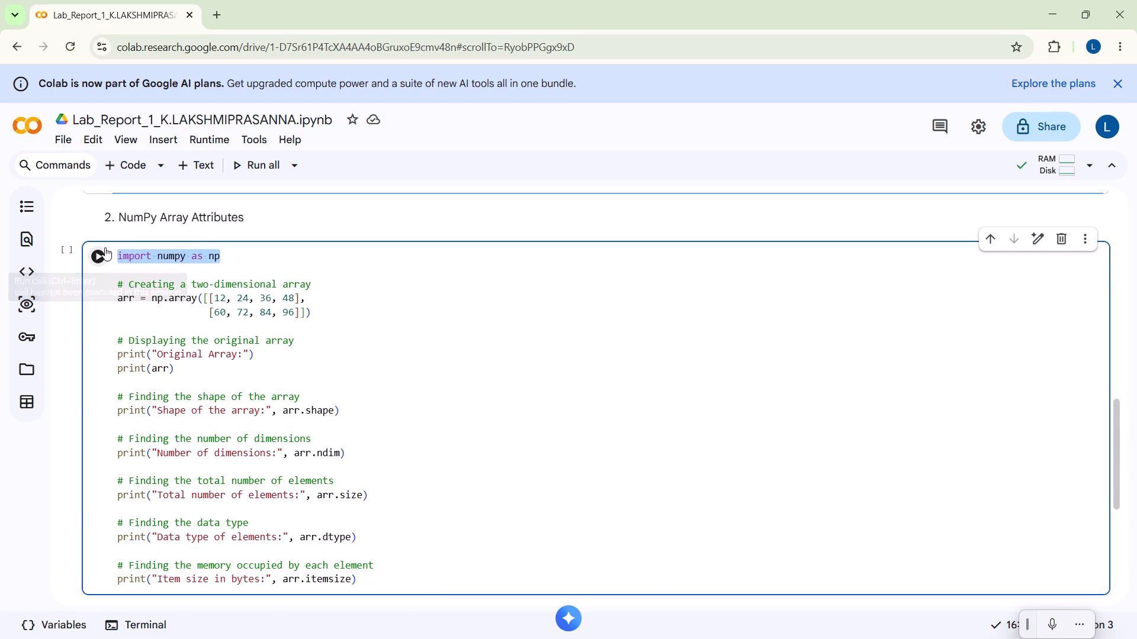
pyautogui.press('BackSpace')
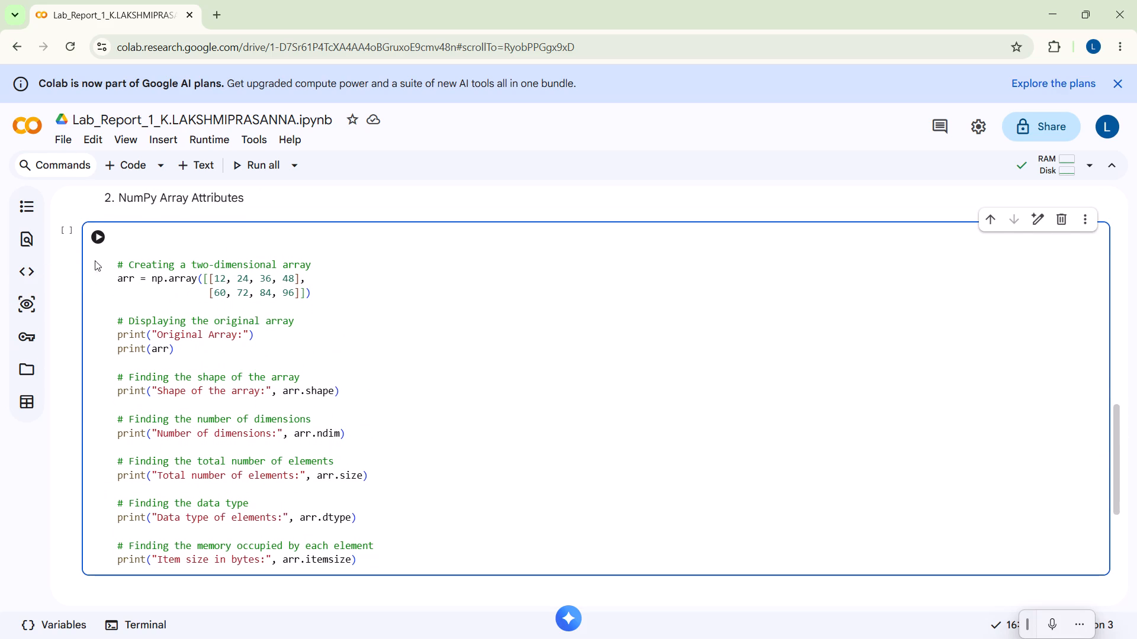
pyautogui.click(101, 238)
# Capture a screenshot of the NumPy Array Attributes heading and code, and paste it under Code Execution in the Assignment_format Word document.
pyautogui.scroll(1, 357, 411)
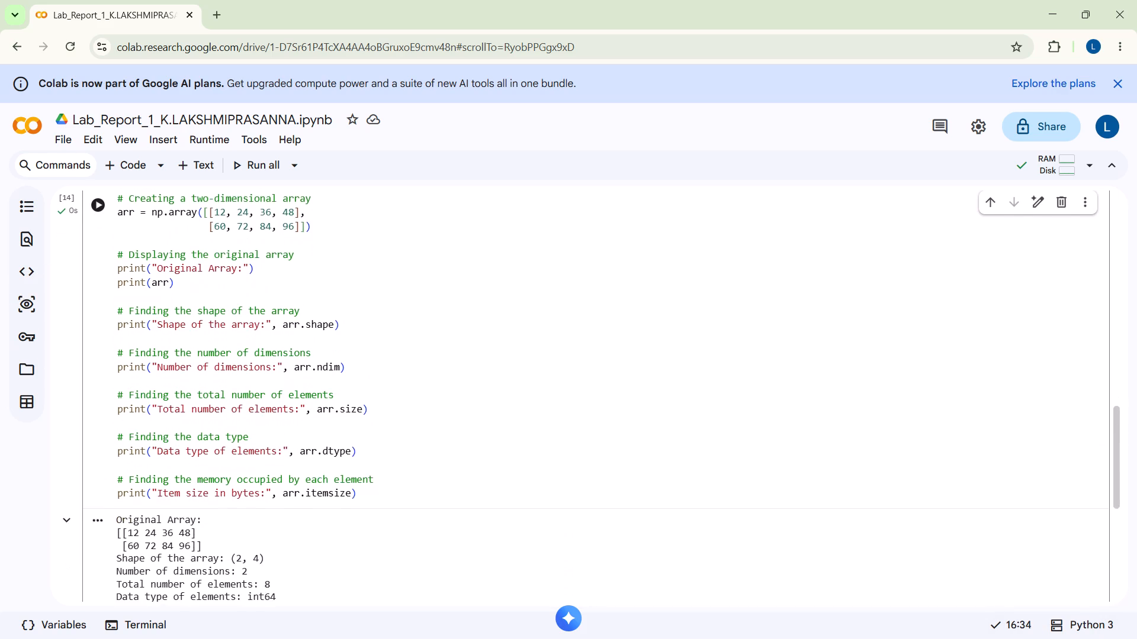
pyautogui.scroll(1, 357, 411)
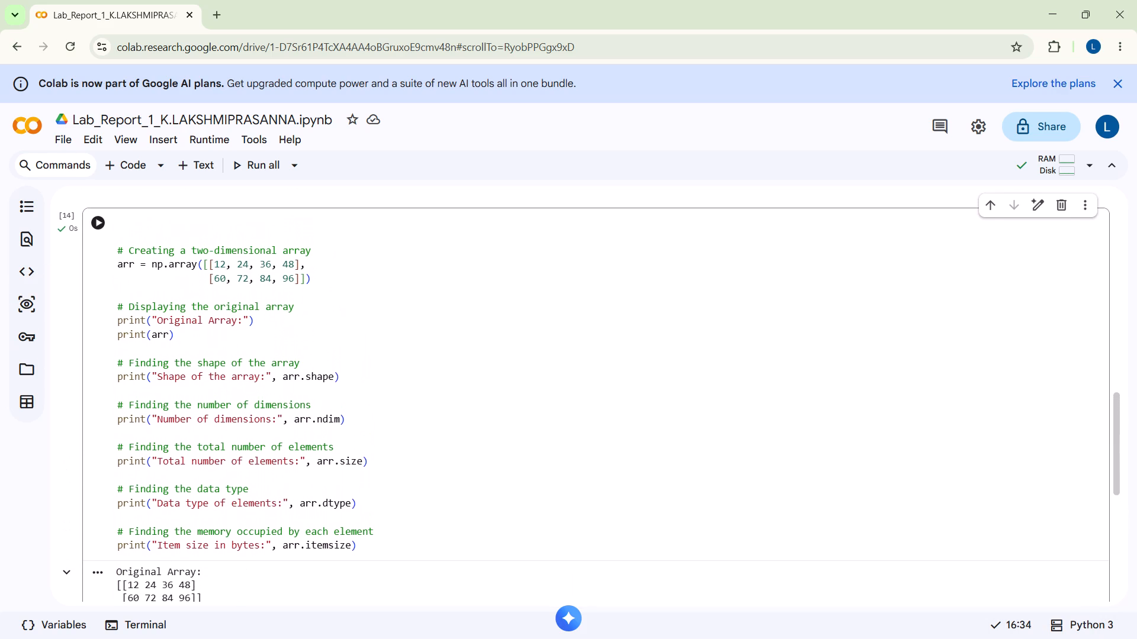
pyautogui.scroll(2, 357, 411)
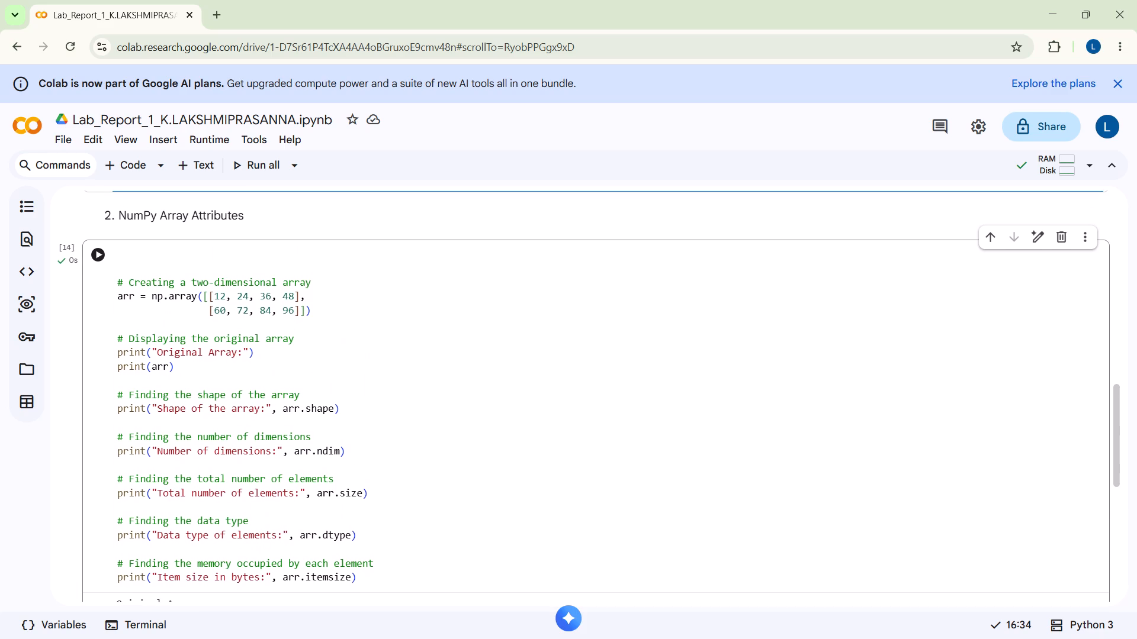
pyautogui.scroll(2, 357, 411)
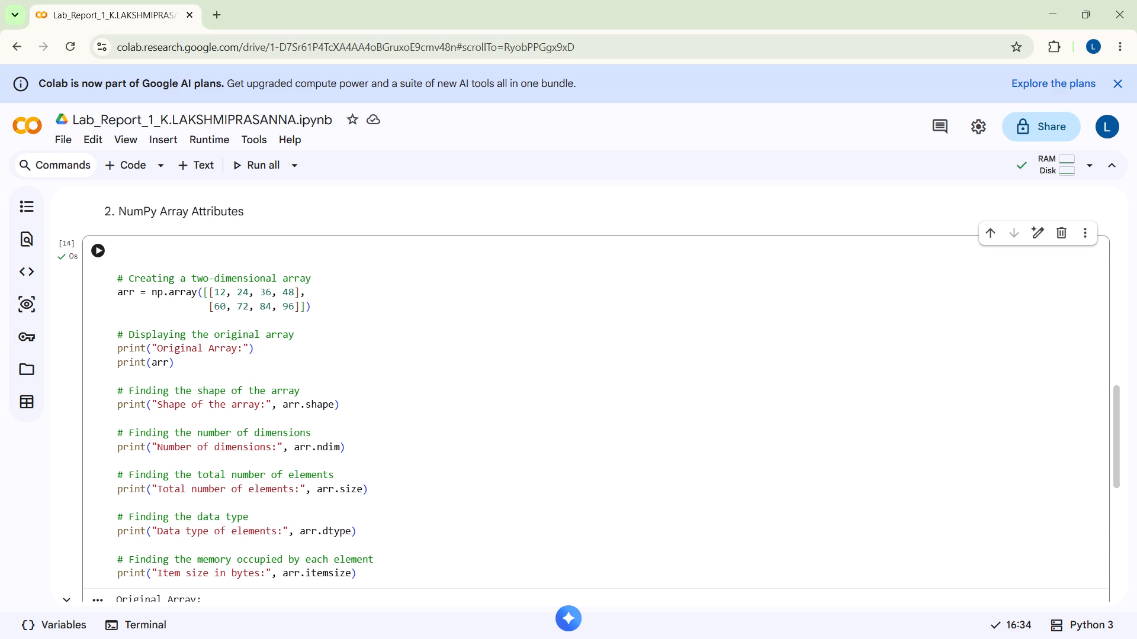
pyautogui.press('super+Print')
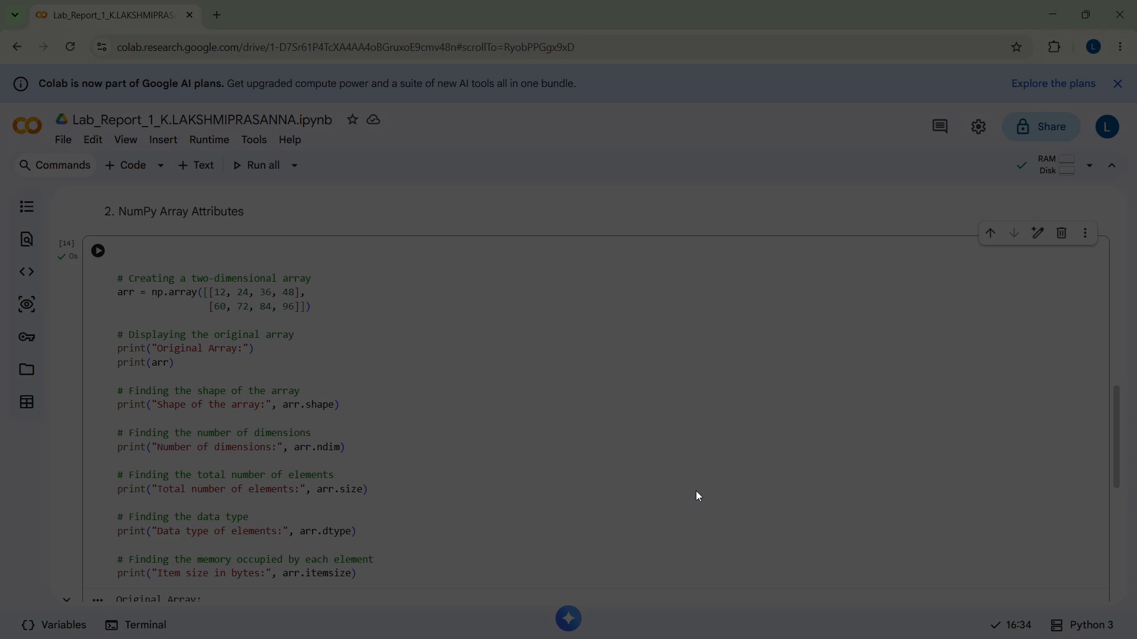
pyautogui.hotkey('ctrl', 'c')
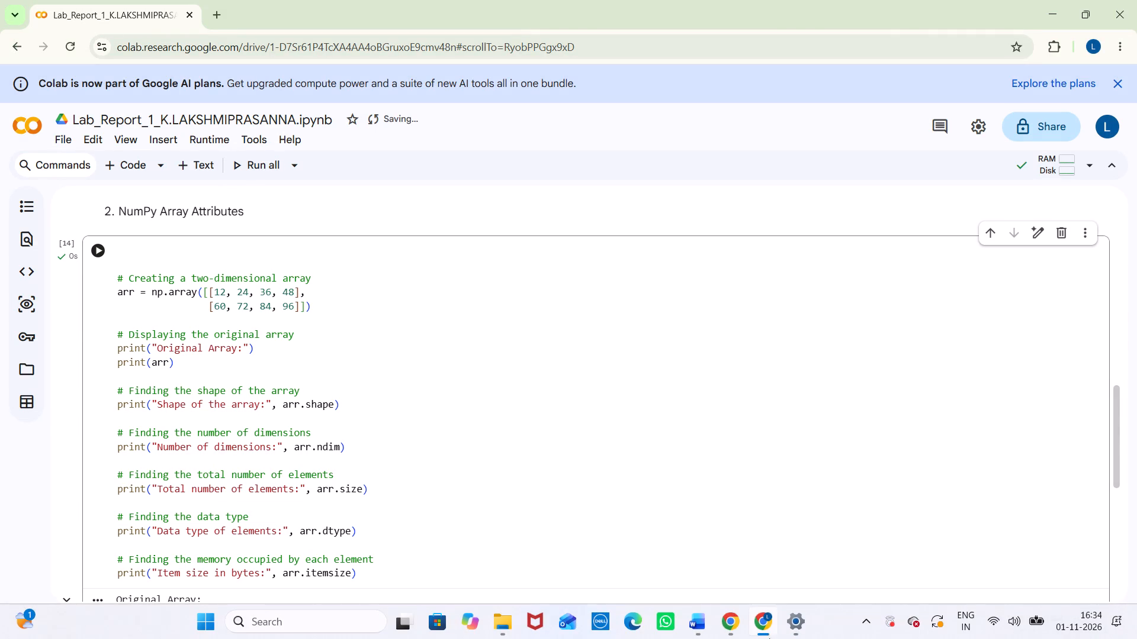
pyautogui.click(640, 577)
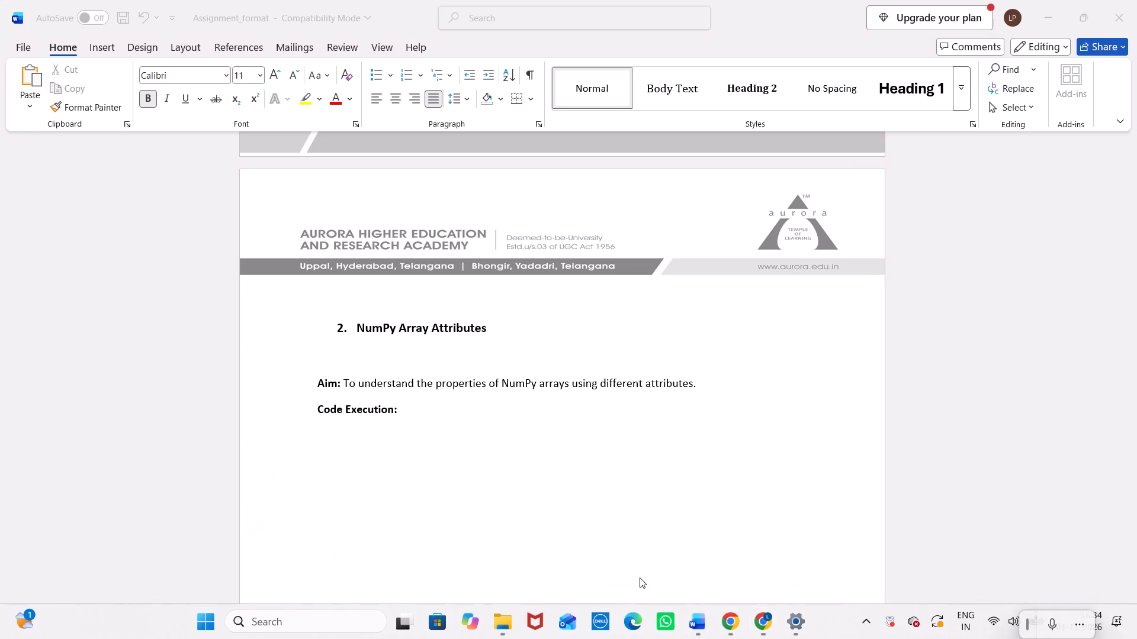
pyautogui.hotkey('ctrl', 'v')
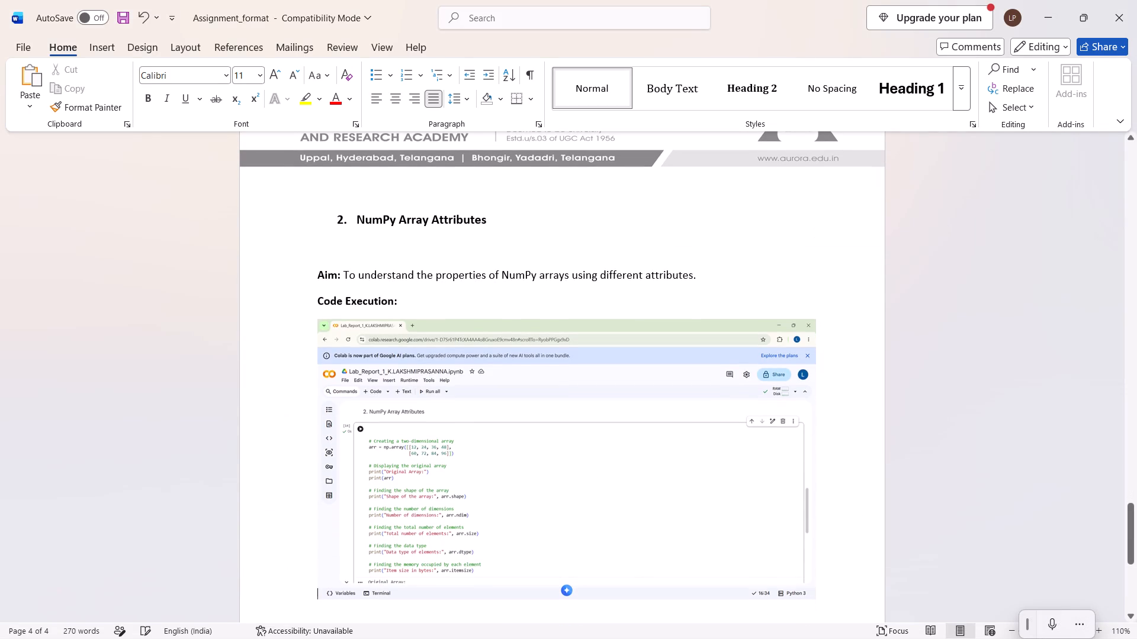
# Add a bold "OUTPUT:" label below the code screenshot, followed by an empty line.
pyautogui.click(827, 595)
pyautogui.press('Return')
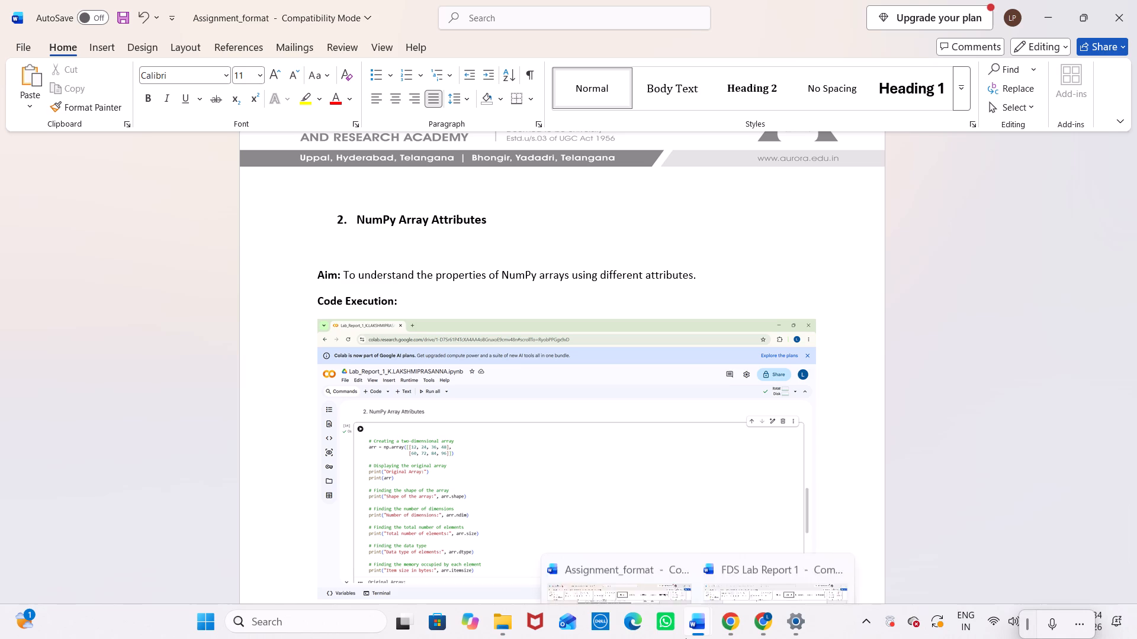
pyautogui.write('OUTPUT')
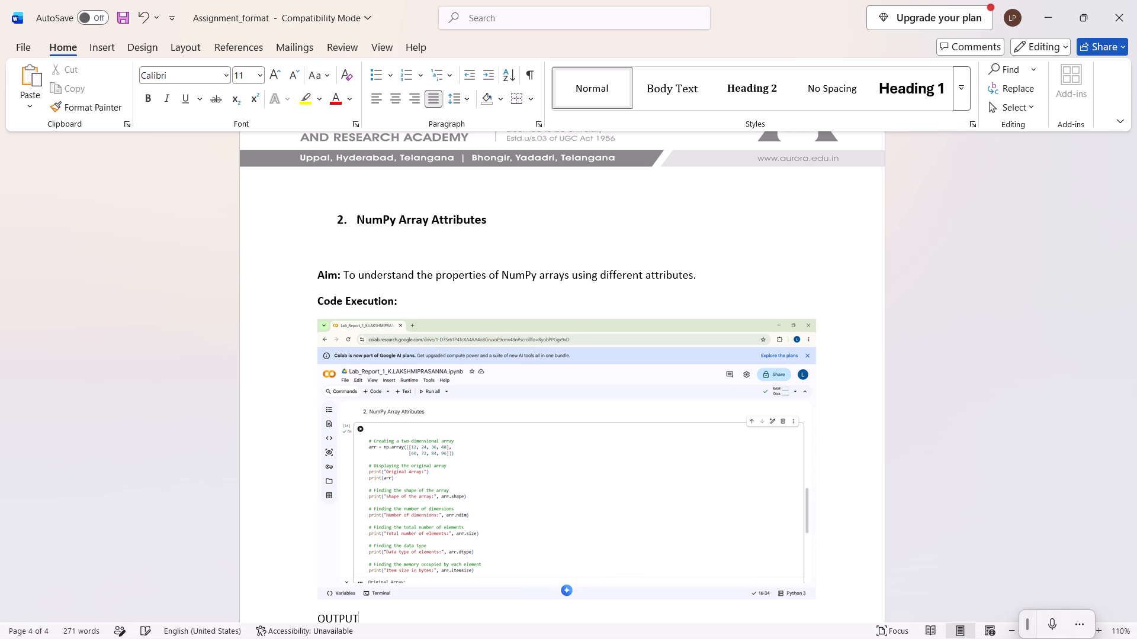
pyautogui.hotkey('shift', ':')
pyautogui.scroll(-2, 875, 192)
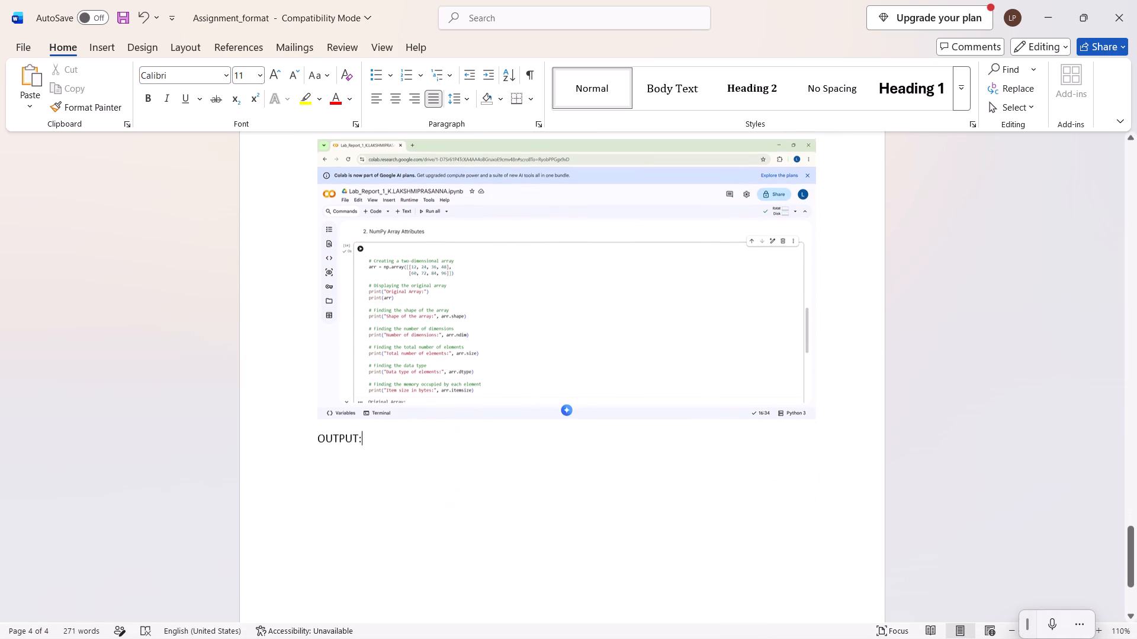
pyautogui.moveTo(378, 438); pyautogui.dragTo(317, 437)
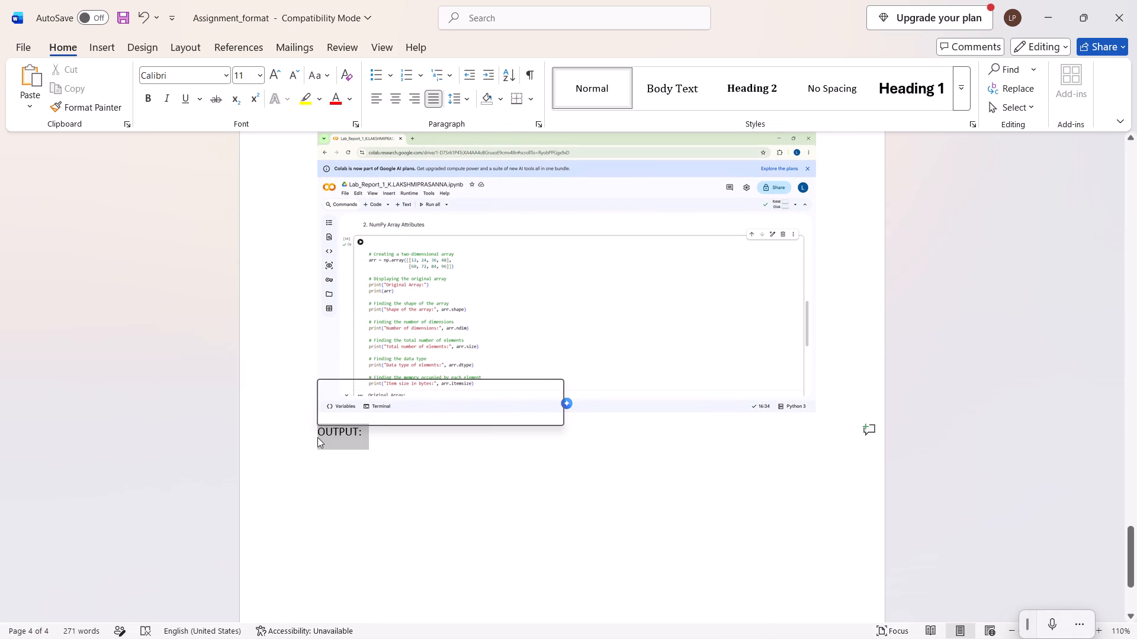
pyautogui.click(326, 414)
pyautogui.click(407, 462)
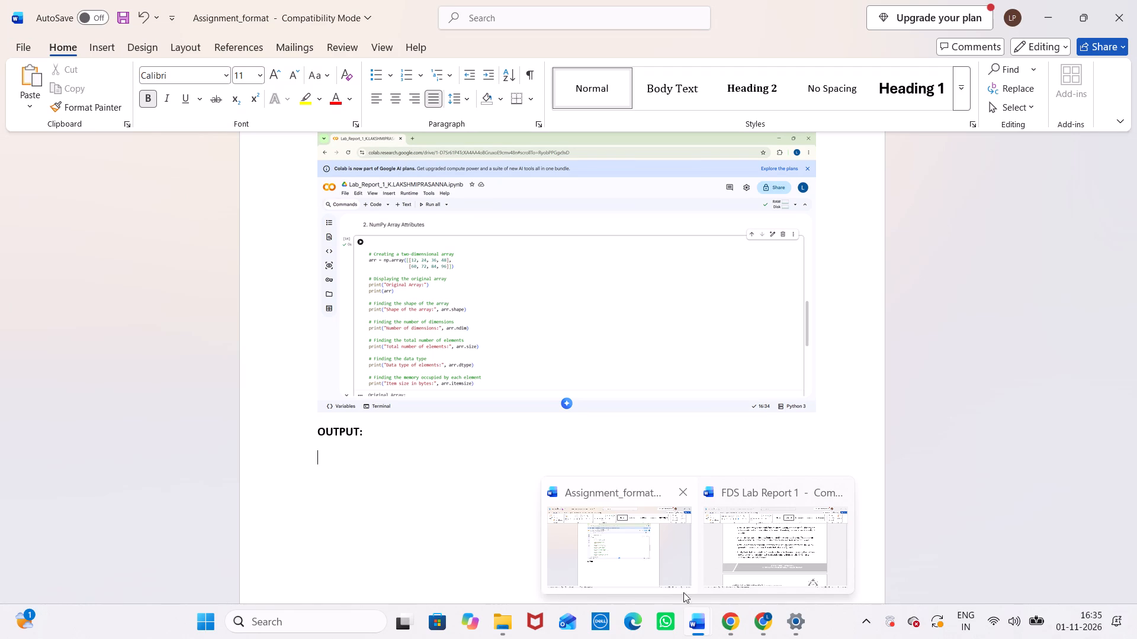
# Capture an enlarged screenshot of the cell's printed output in Colab and paste it under OUTPUT: in the Assignment_format document.
pyautogui.click(765, 569)
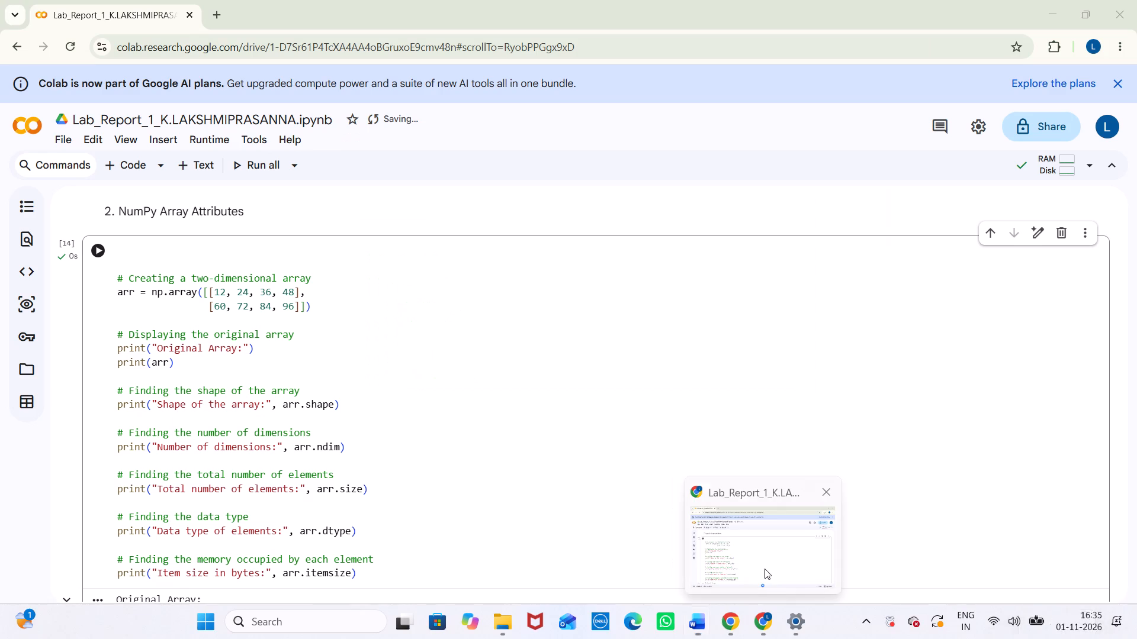
pyautogui.scroll(-3, 711, 468)
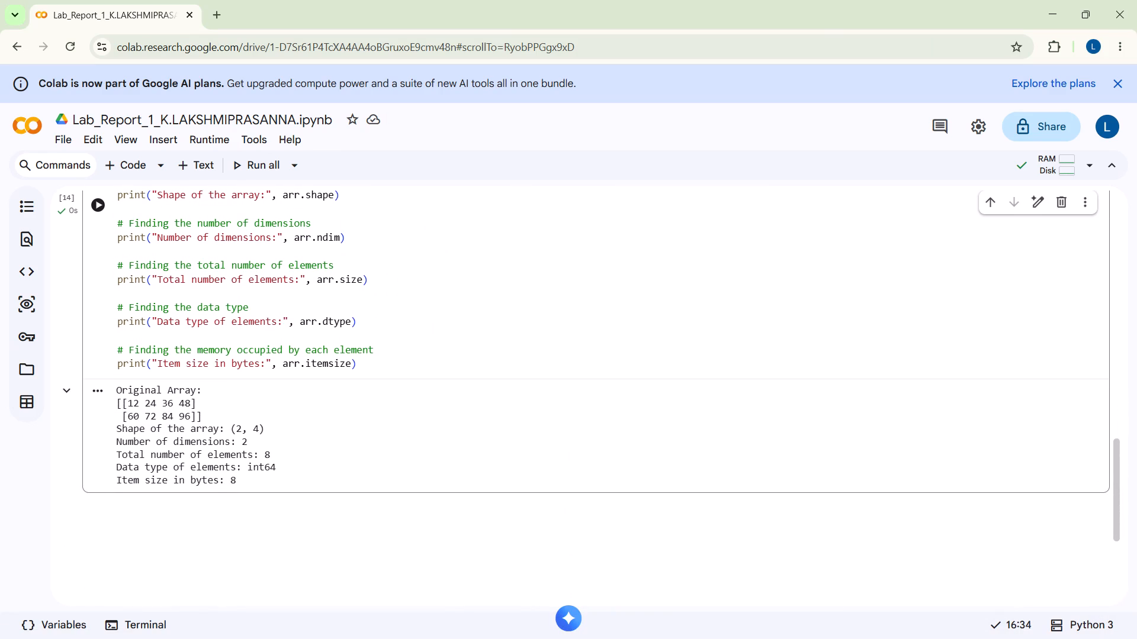
pyautogui.scroll(-1, 711, 468)
pyautogui.press('shift+super+equal')
pyautogui.hotkey('ctrl', 'shift', '=')
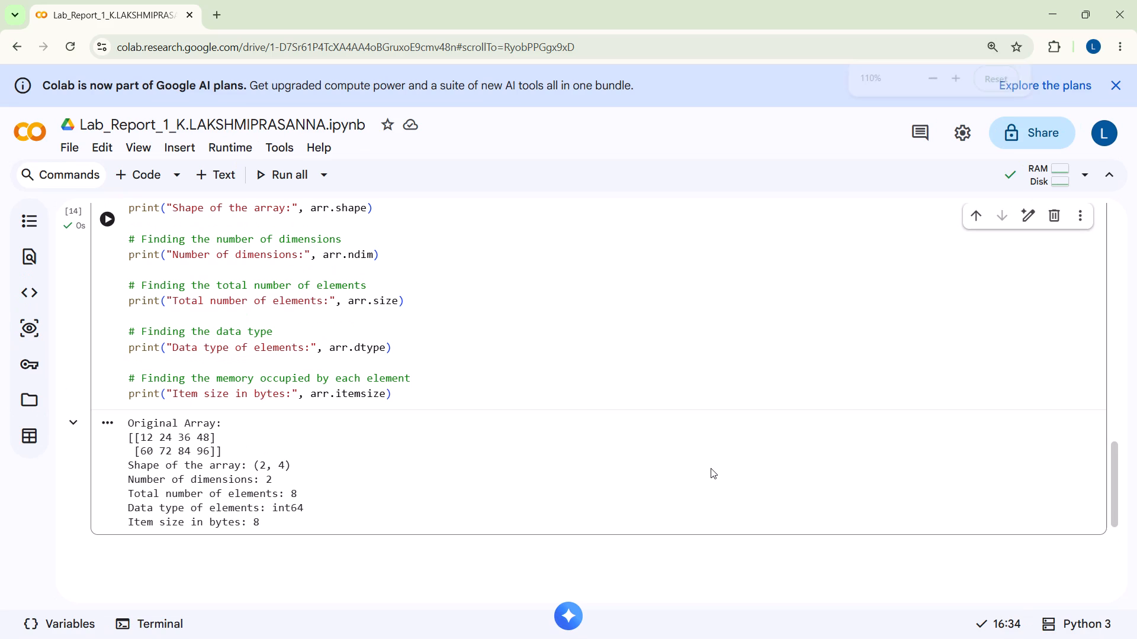
pyautogui.hotkey('ctrl', 'shift', '=')
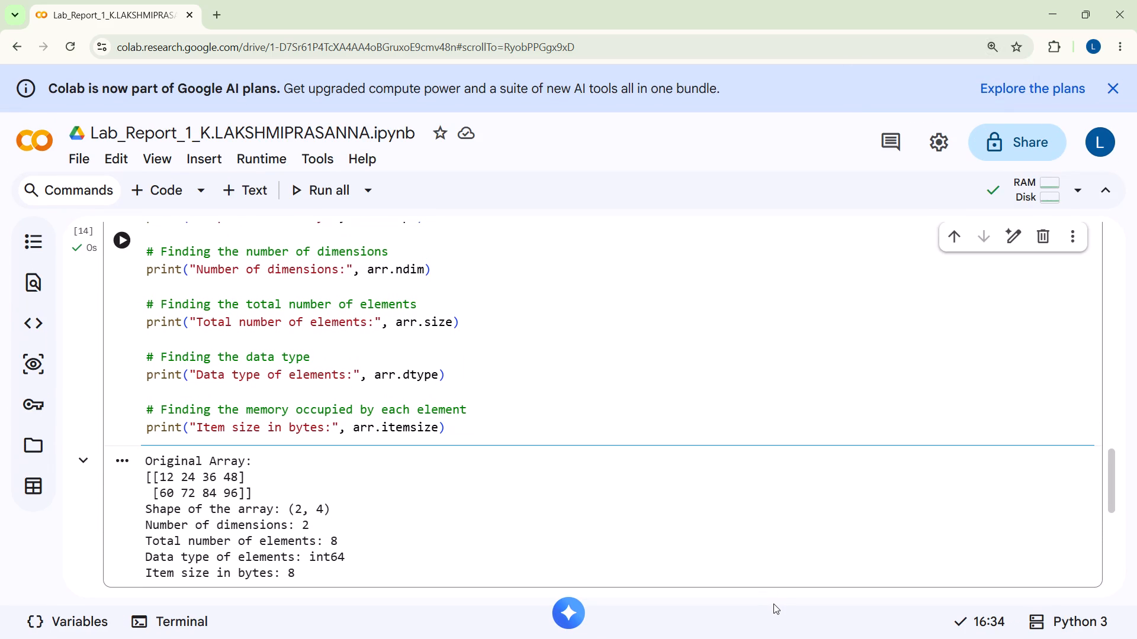
pyautogui.press('super+Print')
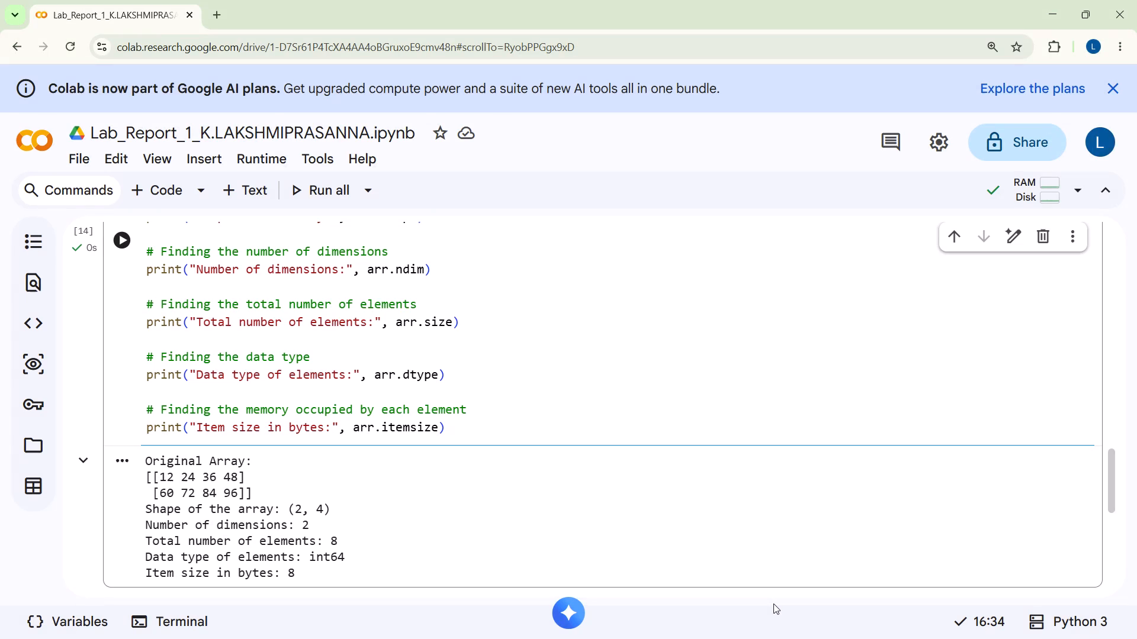
pyautogui.hotkey('ctrl', 'c')
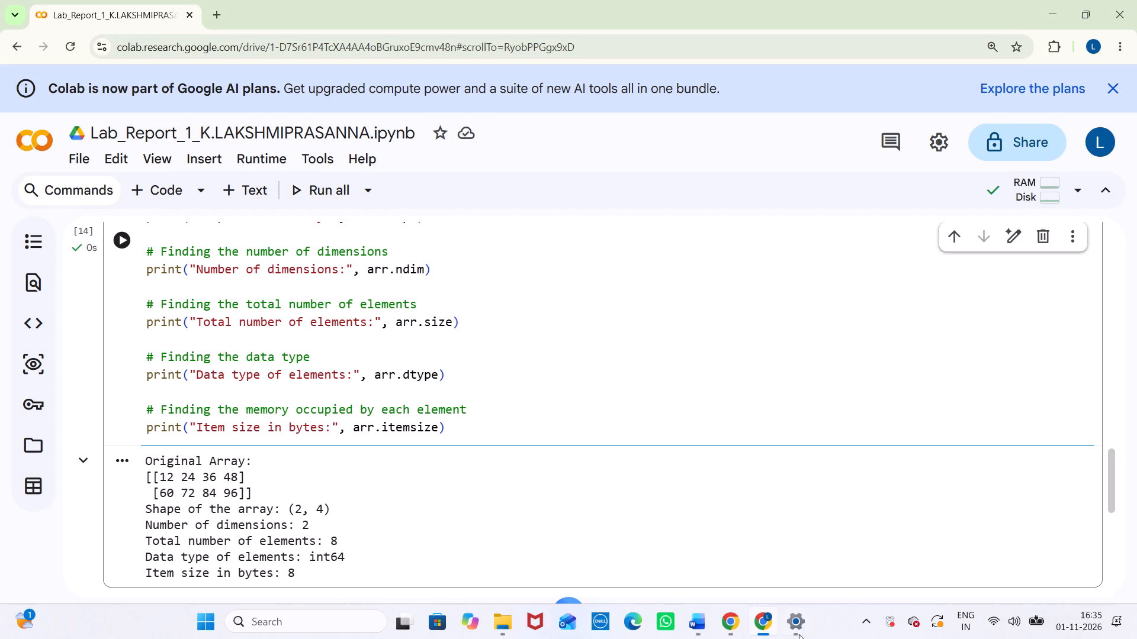
pyautogui.click(633, 557)
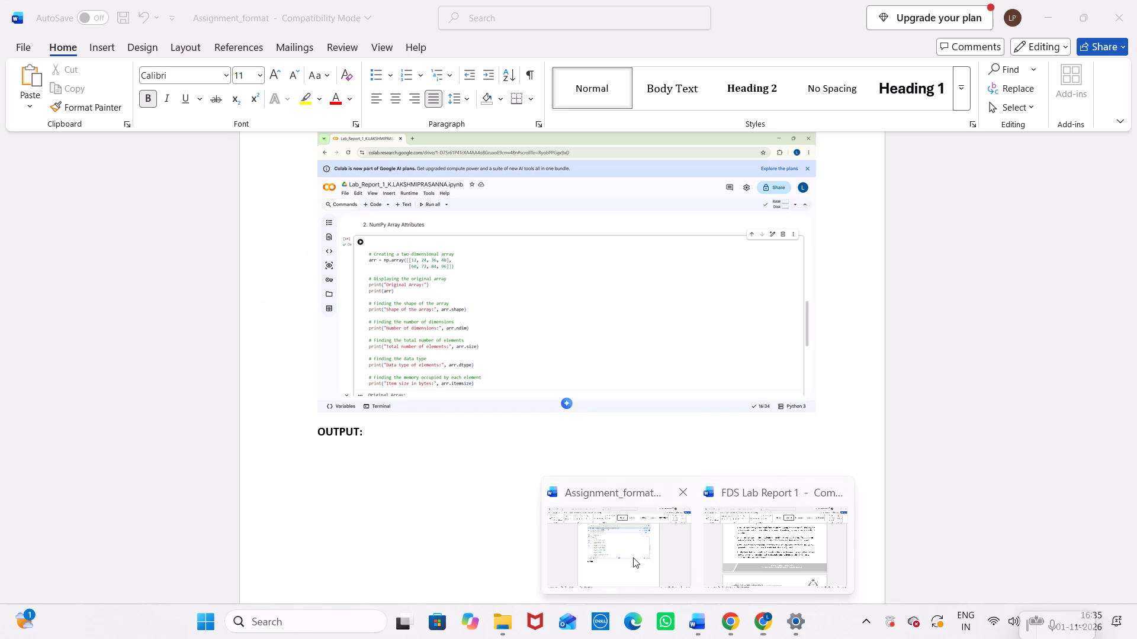
pyautogui.hotkey('ctrl', 'v')
# Shrink the output screenshot slightly from its corner so it fits above the page footer.
pyautogui.scroll(-1, 633, 557)
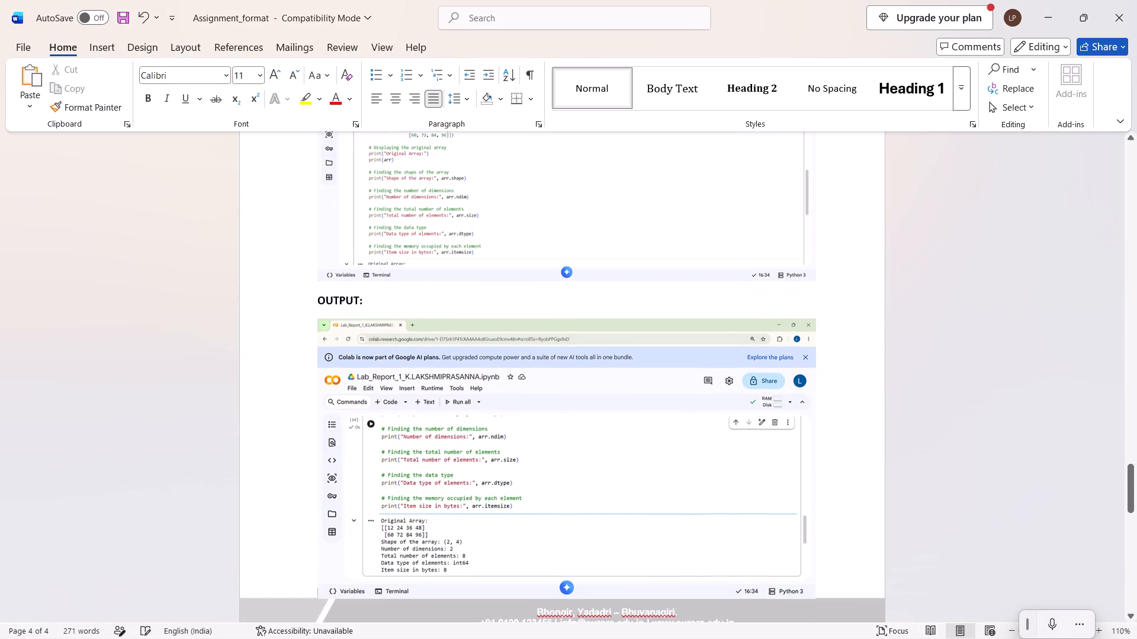
pyautogui.scroll(-1, 633, 557)
pyautogui.scroll(1, 606, 478)
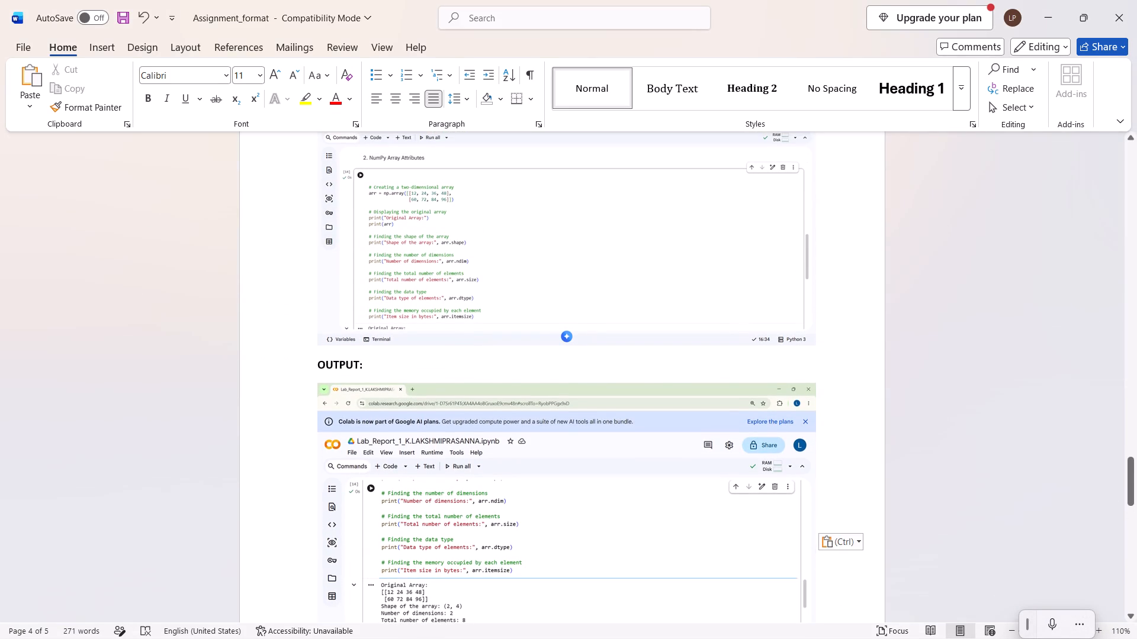
pyautogui.click(586, 475)
pyautogui.moveTo(814, 384); pyautogui.dragTo(801, 392)
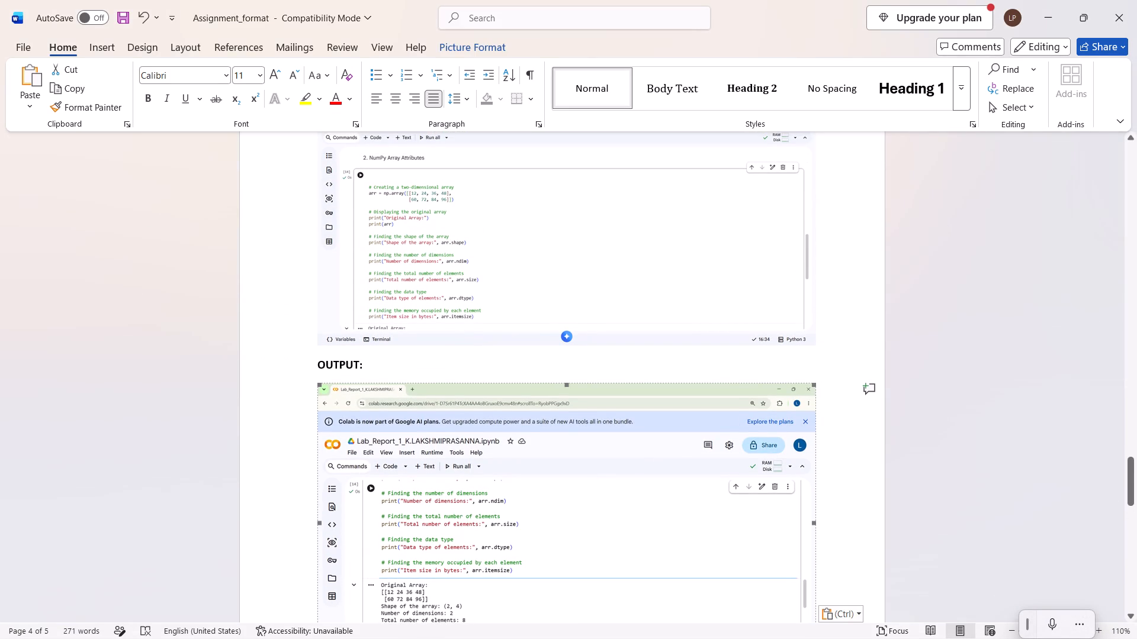
pyautogui.moveTo(801, 392); pyautogui.dragTo(791, 399)
pyautogui.scroll(-1, 805, 387)
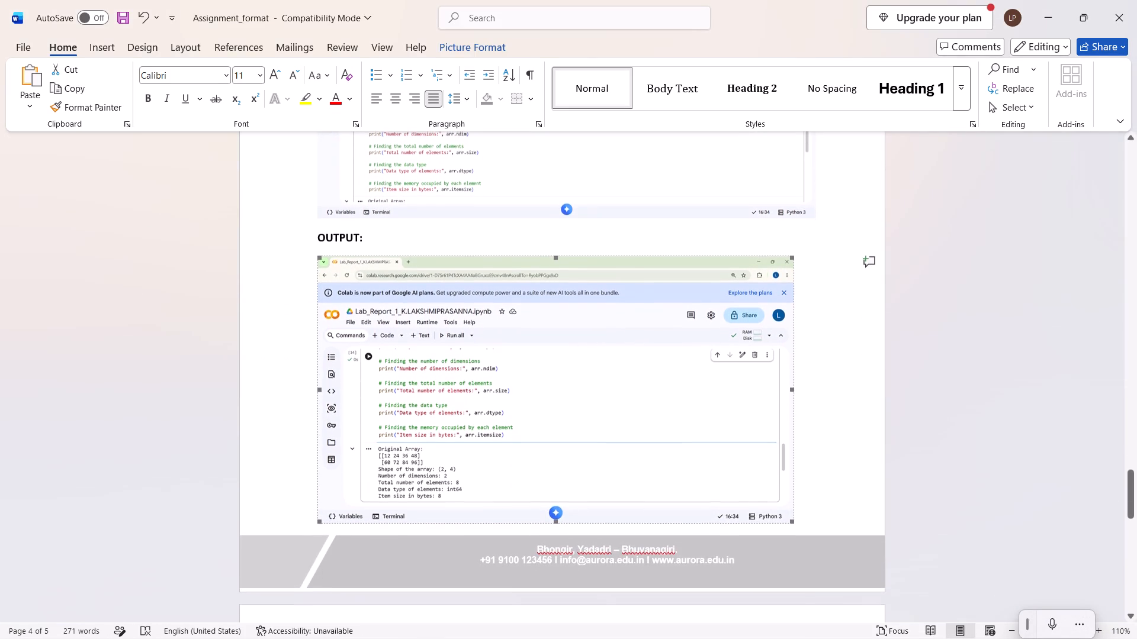
pyautogui.scroll(-3, 805, 387)
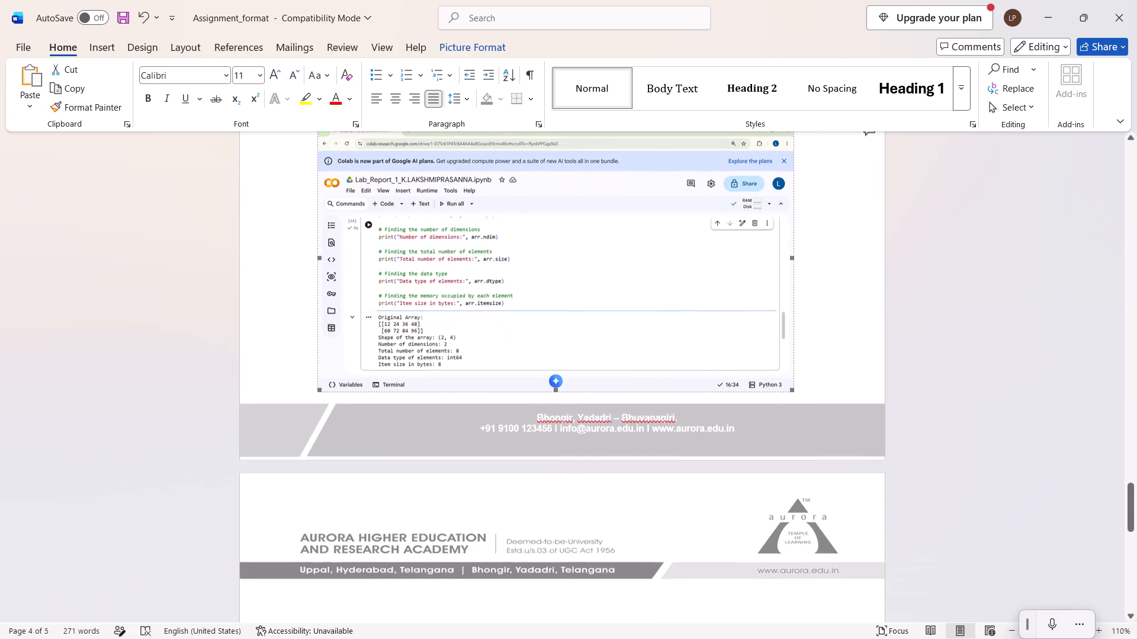
pyautogui.scroll(-1, 676, 466)
pyautogui.click(561, 460)
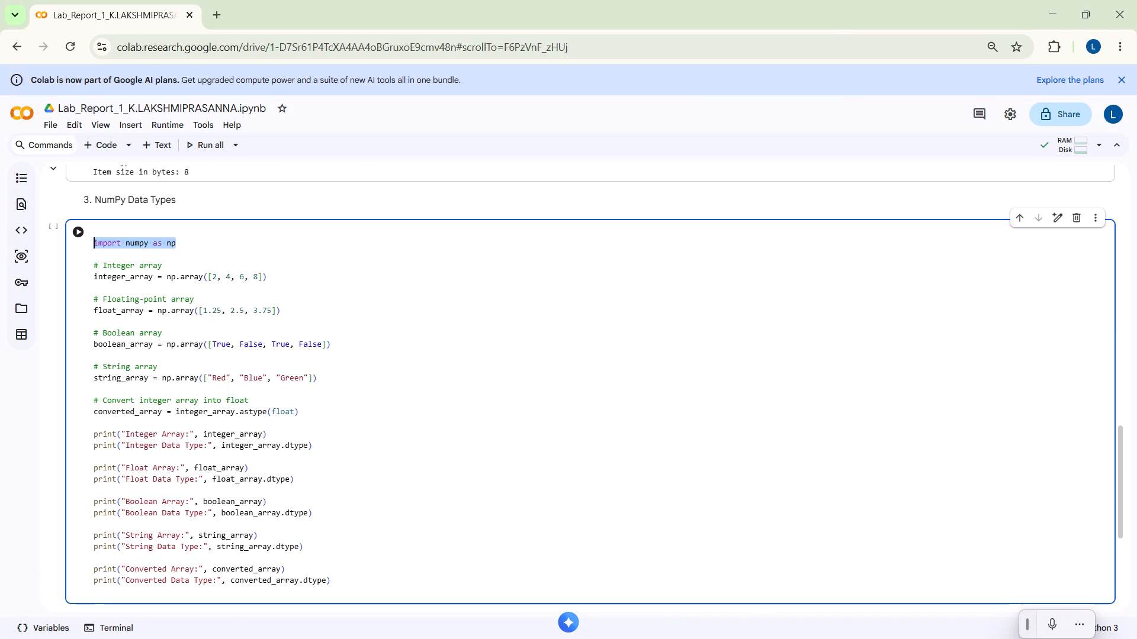
pyautogui.moveTo(86, 247); pyautogui.dragTo(82, 246)
pyautogui.press('BackSpace')
# Run the NumPy Data Types code cell and bring its code and output into view.
pyautogui.click(76, 225)
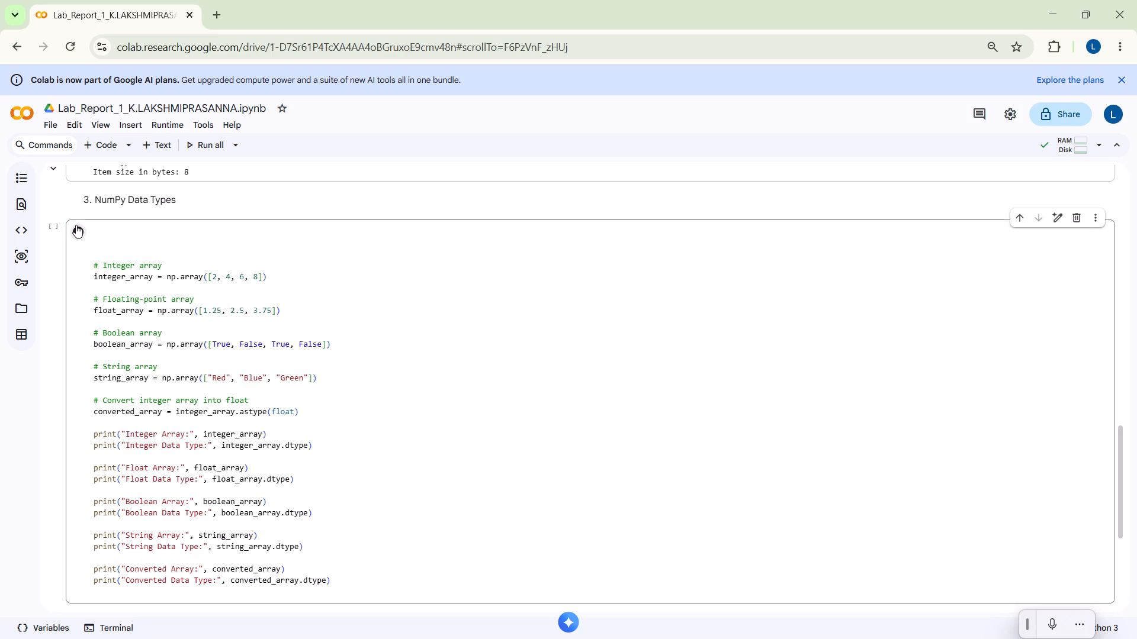
pyautogui.hscroll(1, 171, 256)
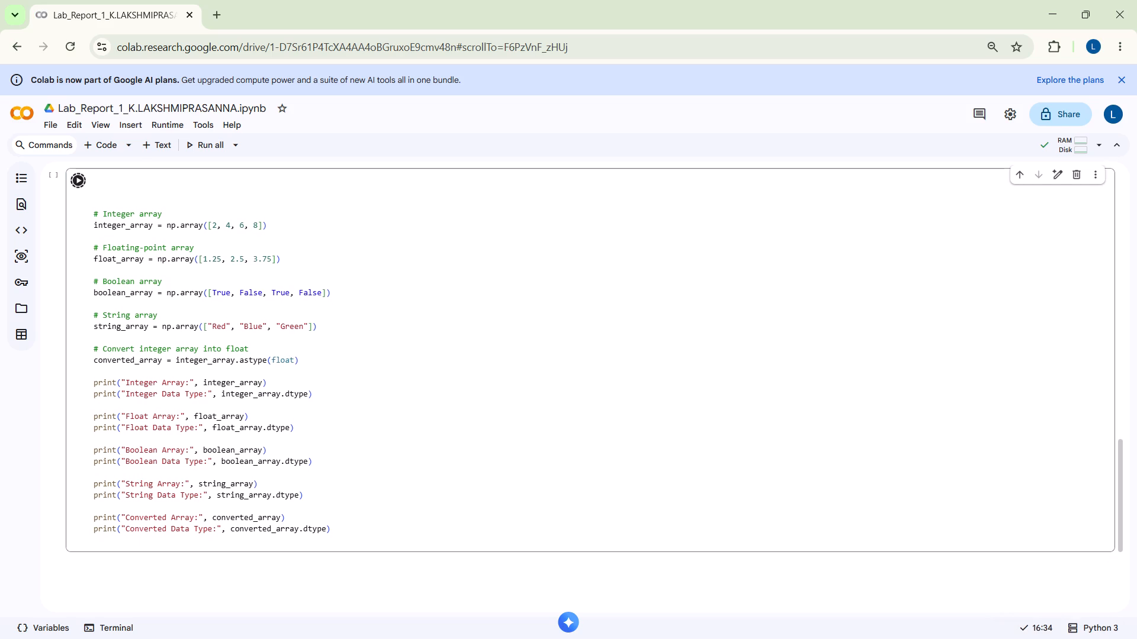
pyautogui.hscroll(1, 171, 256)
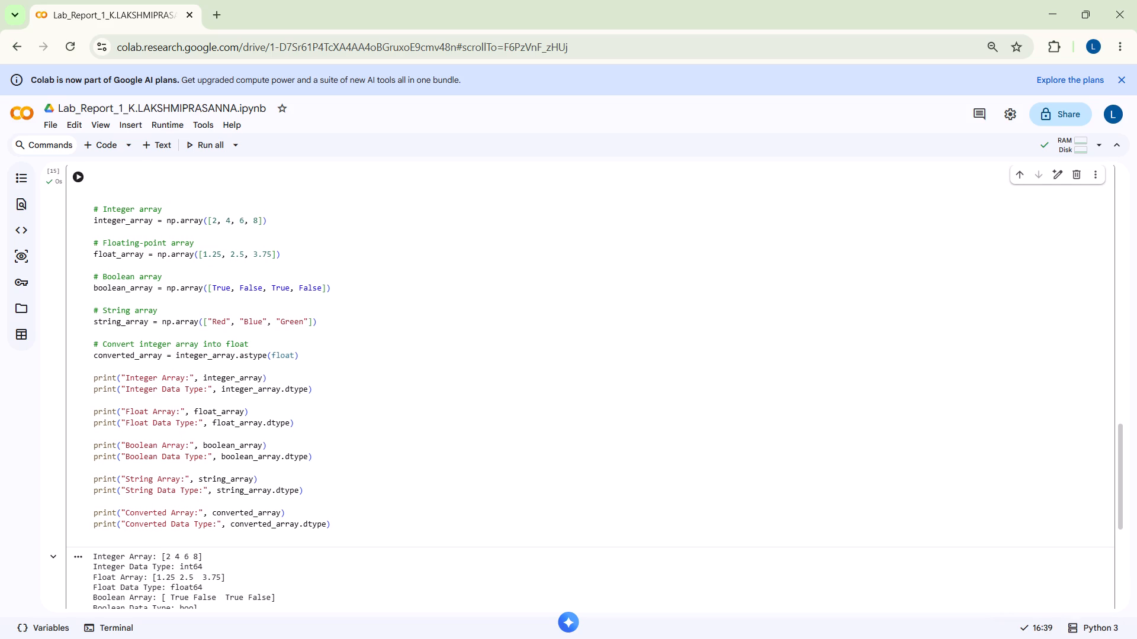
pyautogui.hscroll(1, 171, 256)
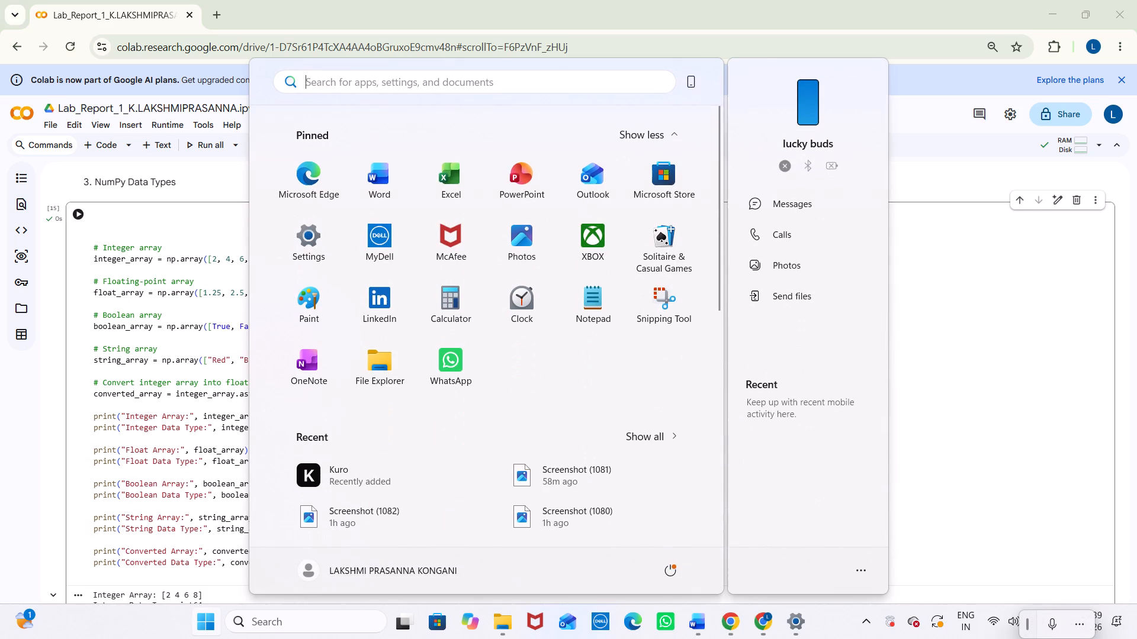
# Enlarge the notebook view to 90% and take a full-screen screenshot of the NumPy Data Types code.
pyautogui.click(1027, 331)
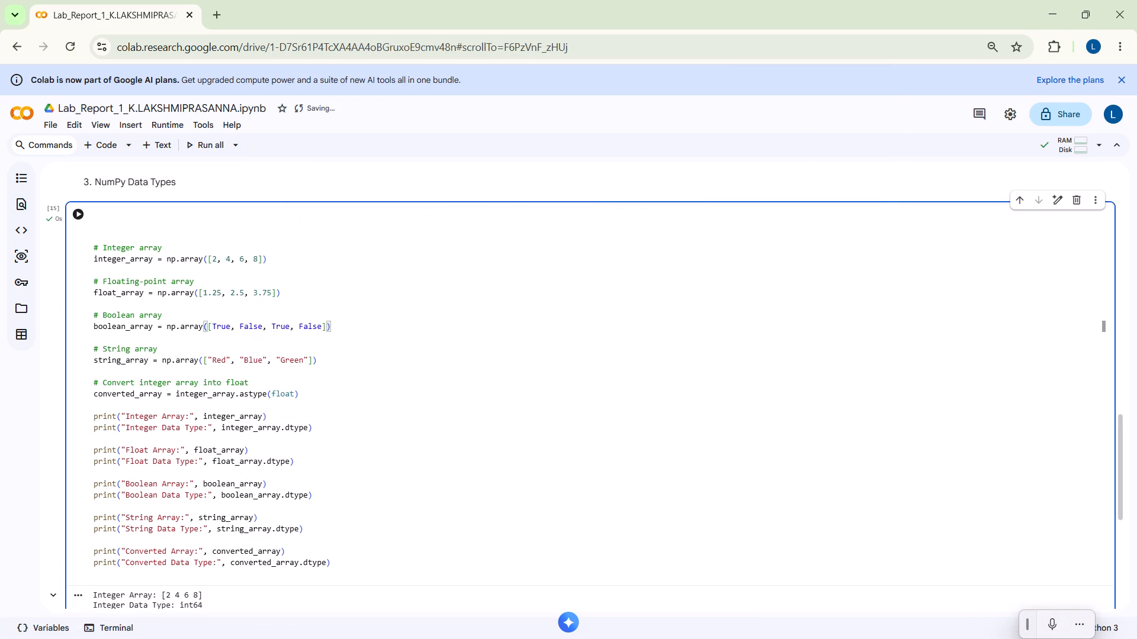
pyautogui.hotkey('ctrl', 'shift', '=')
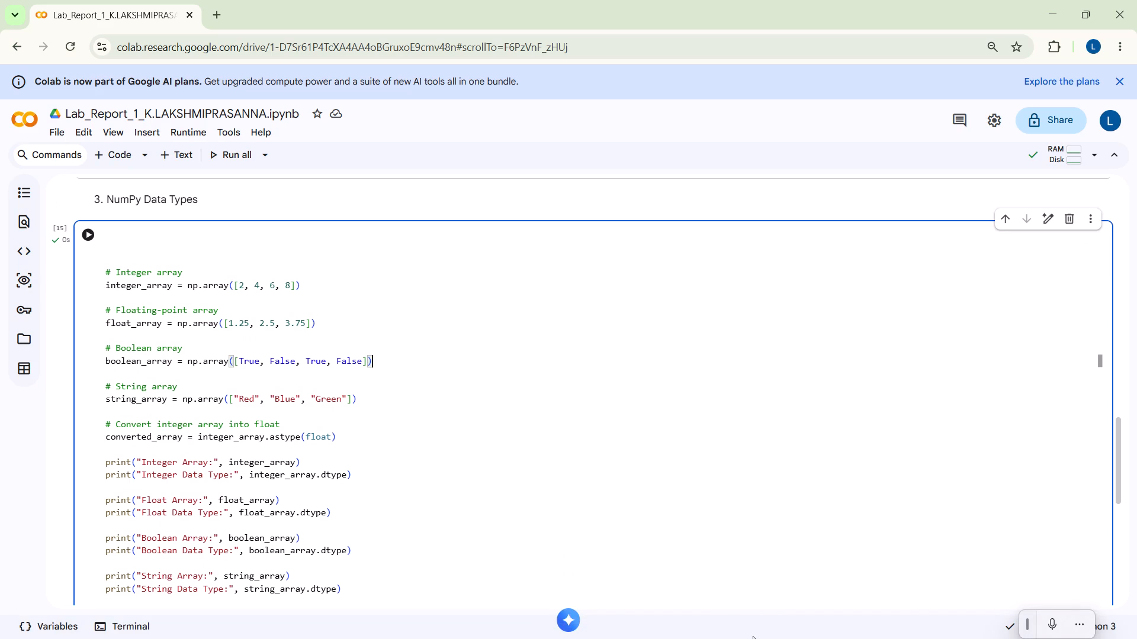
pyautogui.press('super+Print')
# Copy the boolean_array line from the Colab cell and paste it on a new line below the Aim sentence in the Assignment_format Word document.
pyautogui.hotkey('ctrl', 'c')
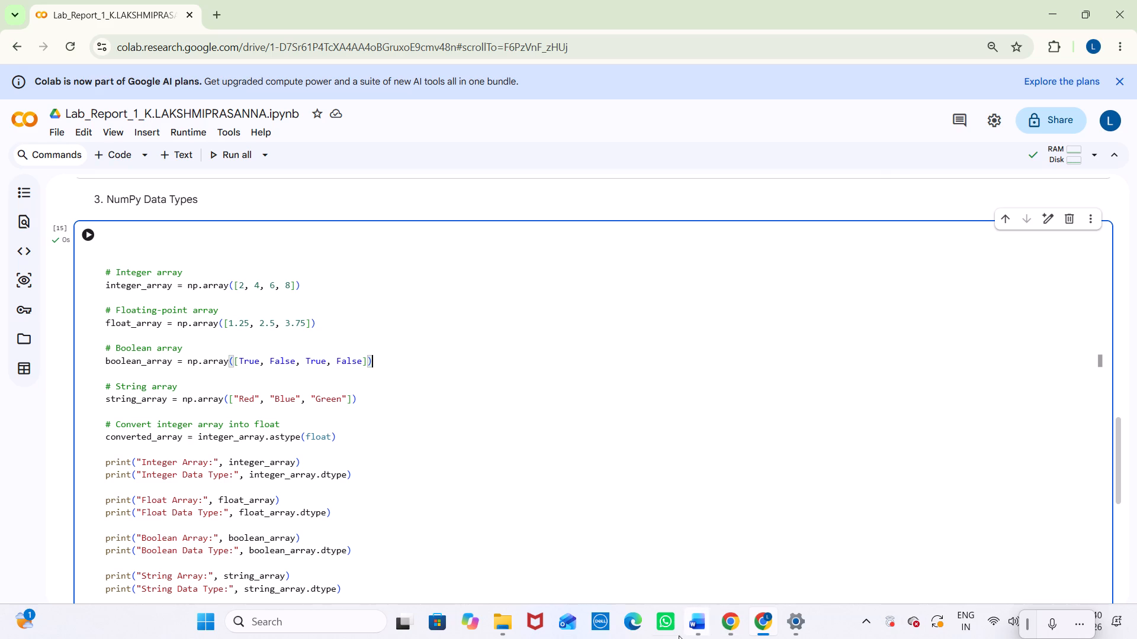
pyautogui.click(644, 574)
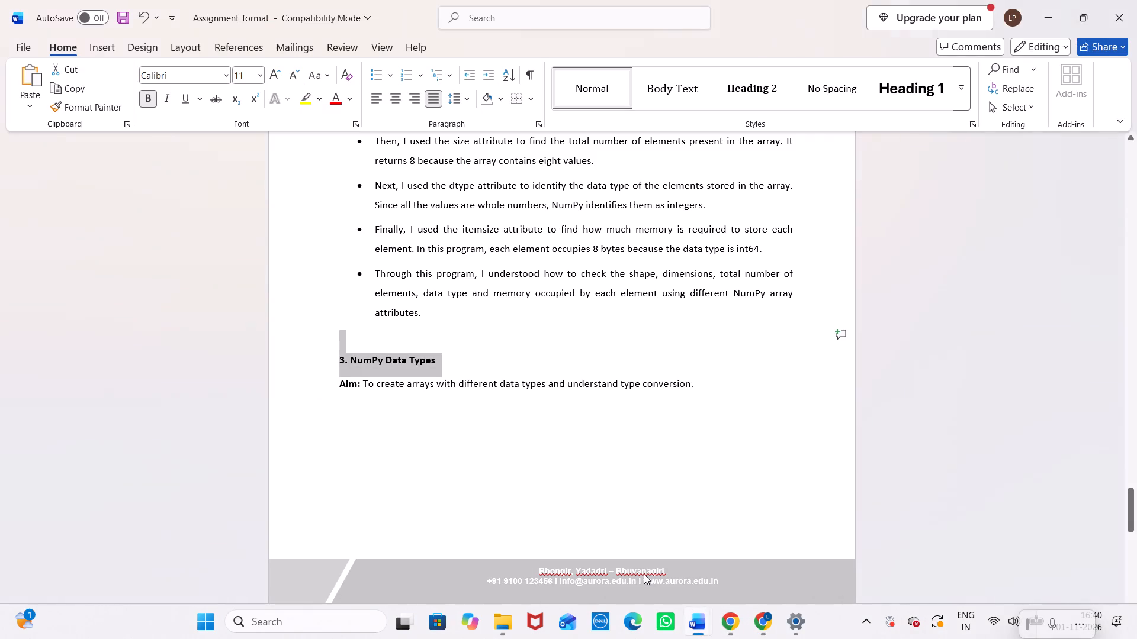
pyautogui.click(705, 395)
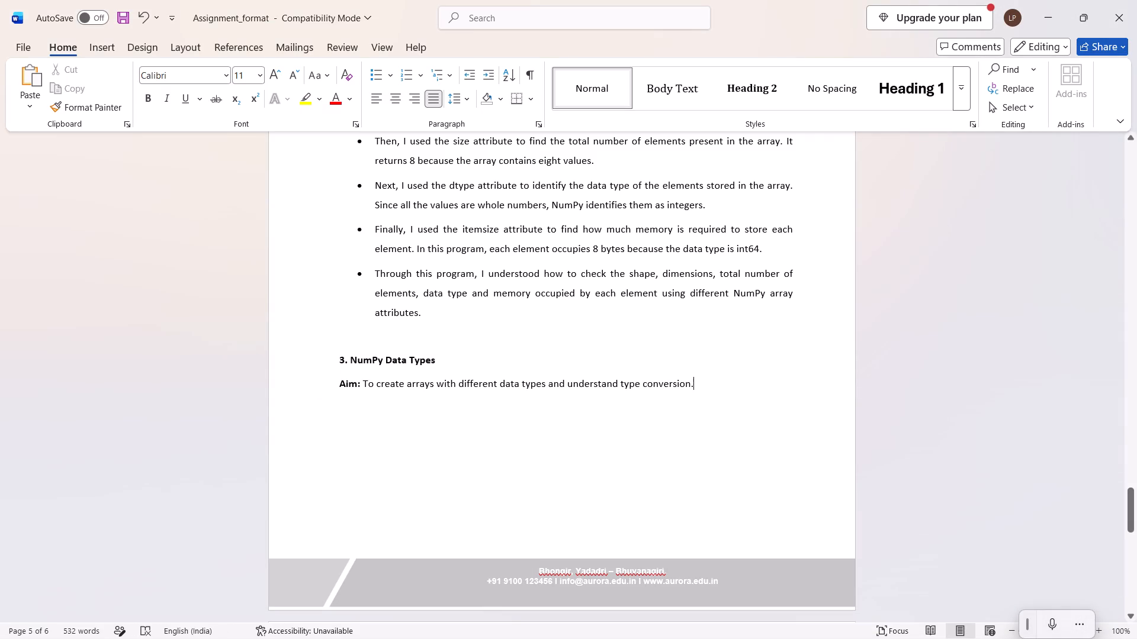
pyautogui.press('Return')
pyautogui.hotkey('ctrl', 'v')
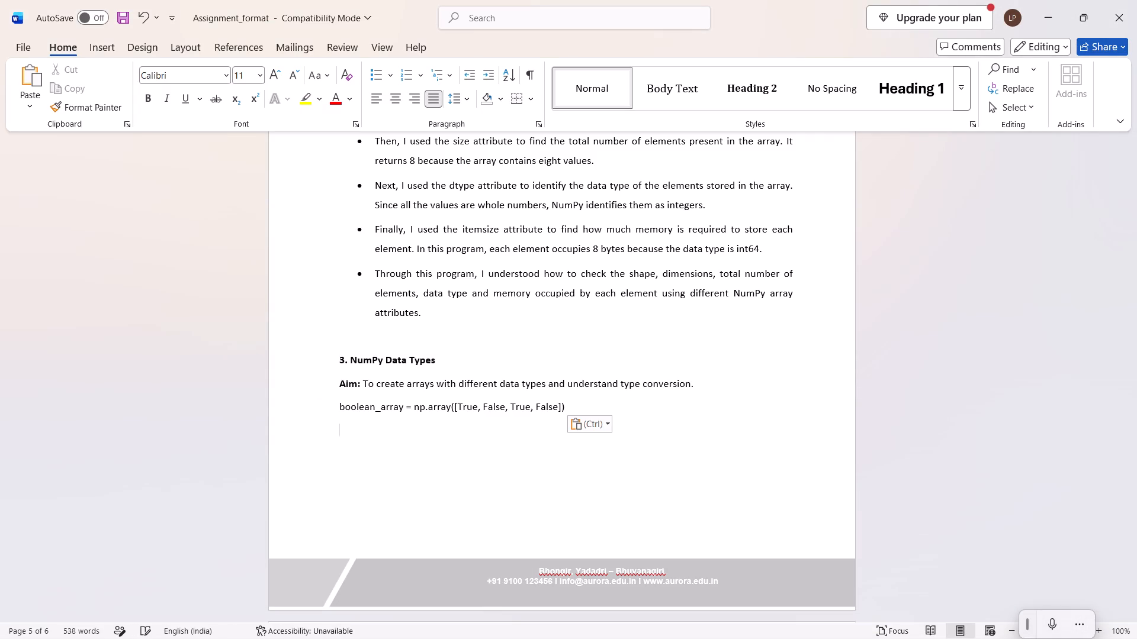
# Delete the pasted boolean_array line below the Aim sentence, leaving the insertion point on that empty line.
pyautogui.press('BackSpace')
pyautogui.press('BackSpace')
pyautogui.press('BackSpace')
pyautogui.press('BackSpace')
pyautogui.press('BackSpace')
pyautogui.press('BackSpace')
pyautogui.press('BackSpace')
pyautogui.press('BackSpace')
pyautogui.press('BackSpace')
pyautogui.press('BackSpace')
pyautogui.press('BackSpace')
pyautogui.press('BackSpace')
pyautogui.press('BackSpace')
pyautogui.press('BackSpace')
pyautogui.press('BackSpace')
pyautogui.press('BackSpace')
pyautogui.press('BackSpace')
pyautogui.press('BackSpace')
pyautogui.press('BackSpace')
pyautogui.press('BackSpace')
pyautogui.press('BackSpace')
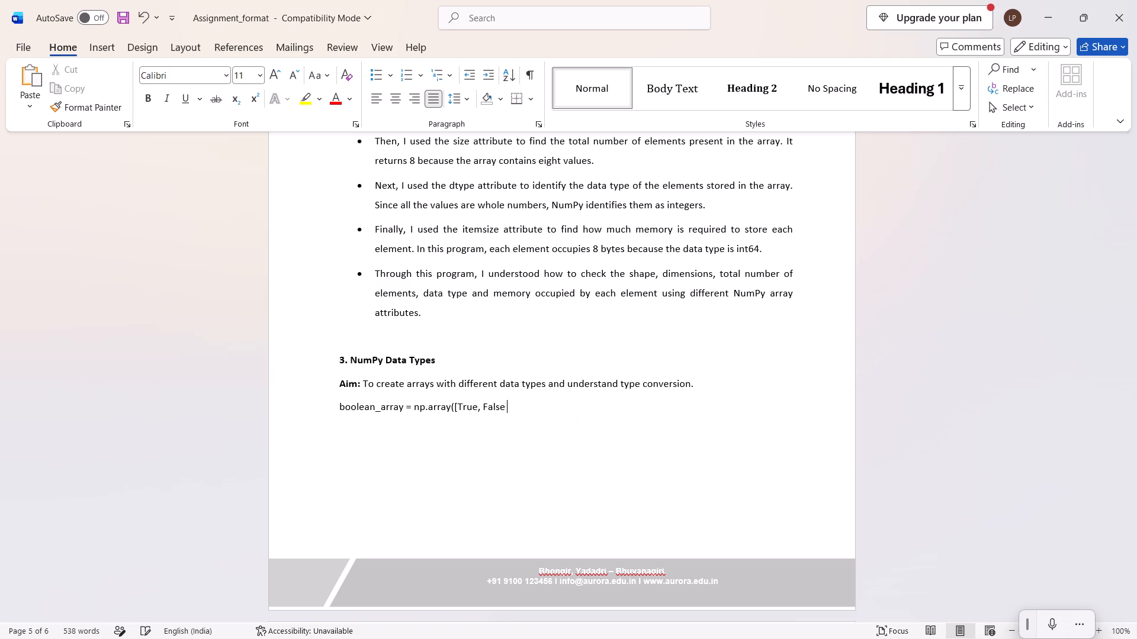
pyautogui.press('BackSpace')
pyautogui.press('BackSpace')
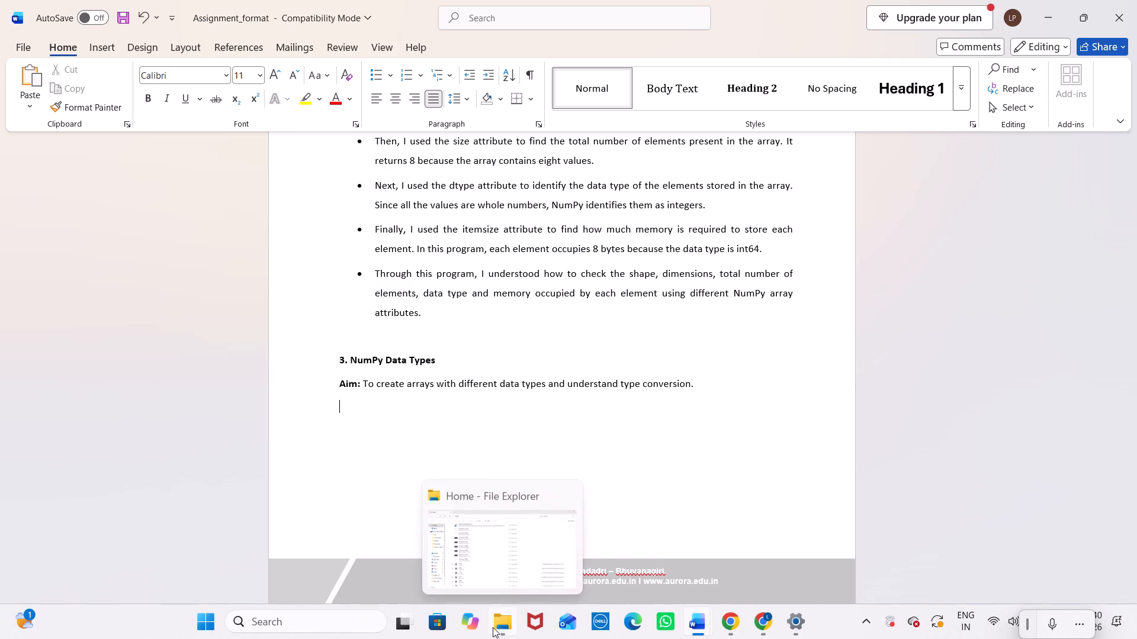
# Copy the image Screenshot (1100) from File Explorer's recent files and paste it below the NumPy Data Types Aim sentence in Word.
pyautogui.click(493, 627)
pyautogui.scroll(11, 412, 283)
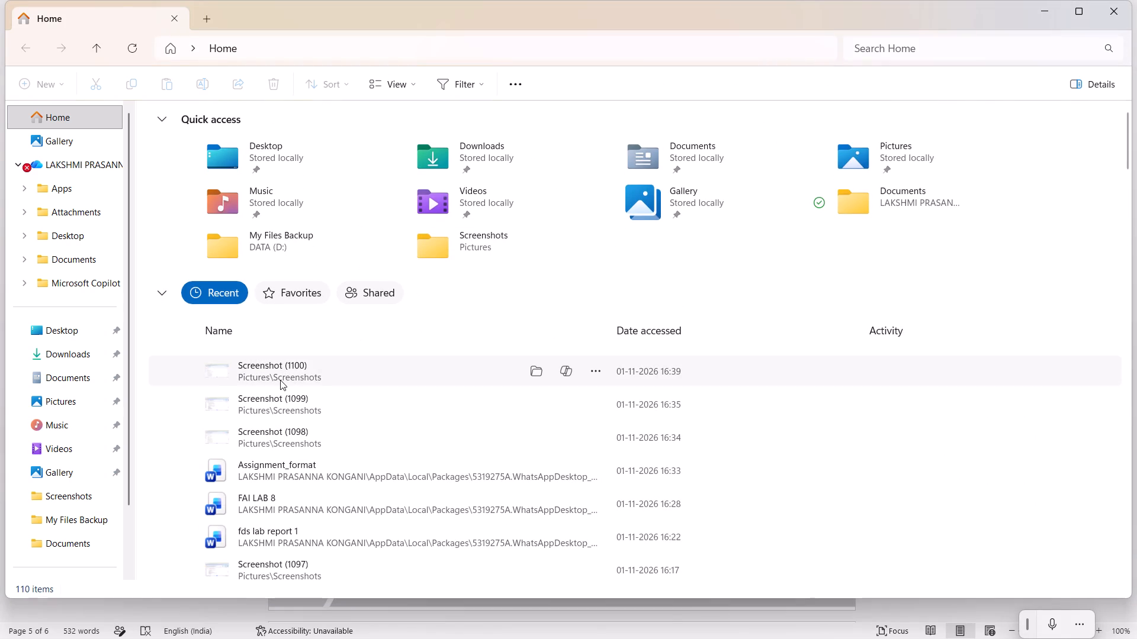
pyautogui.doubleClick(280, 380)
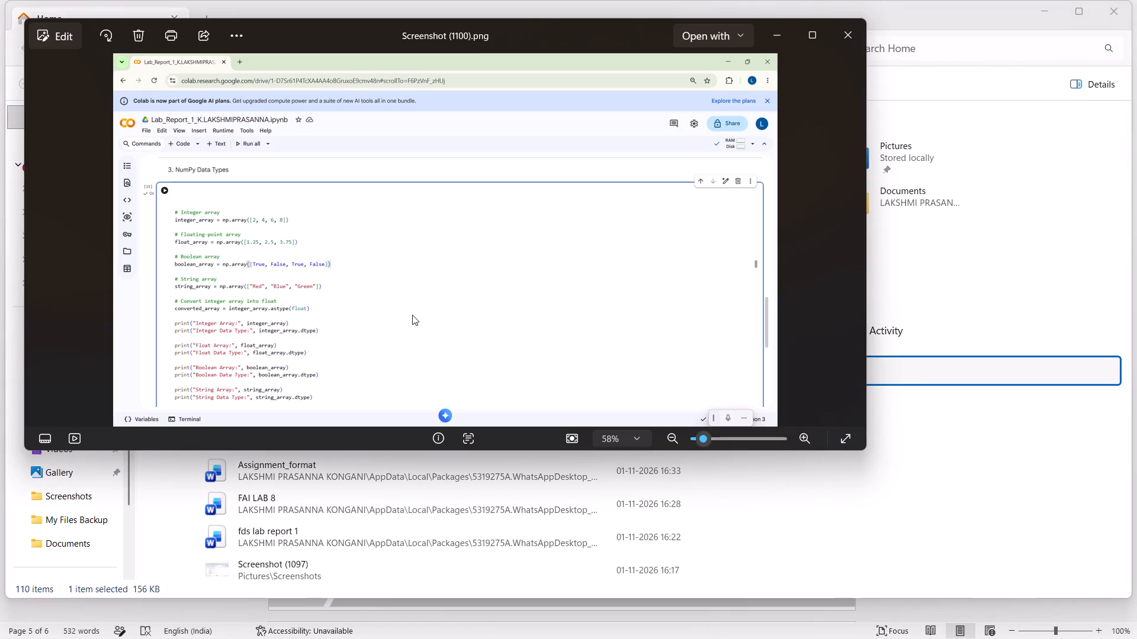
pyautogui.hotkey('ctrl', 'c')
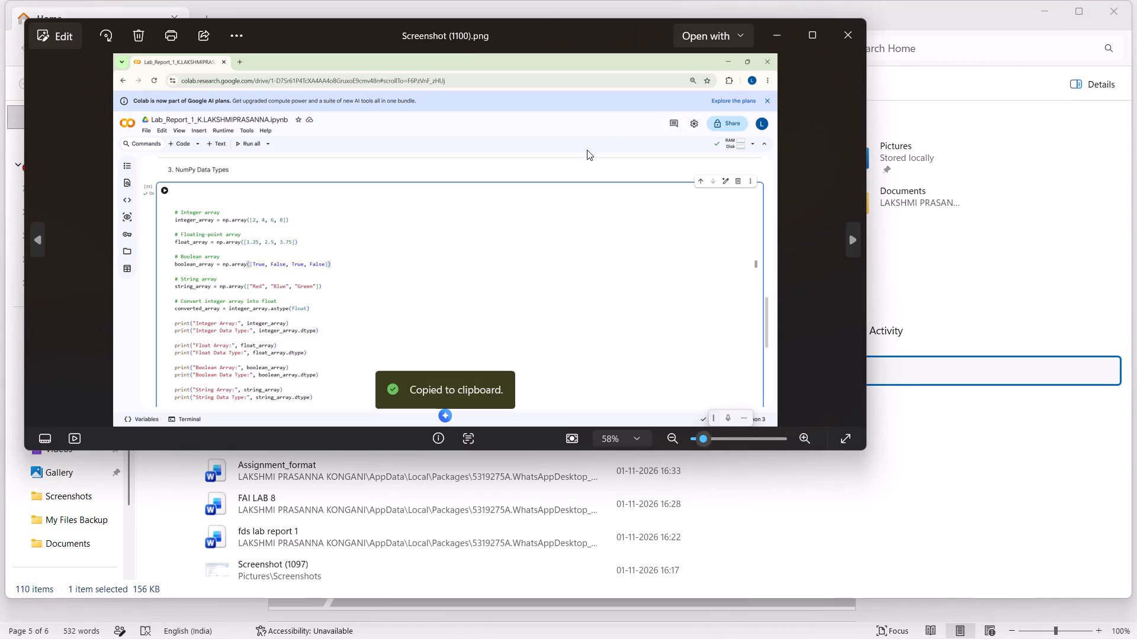
pyautogui.click(856, 24)
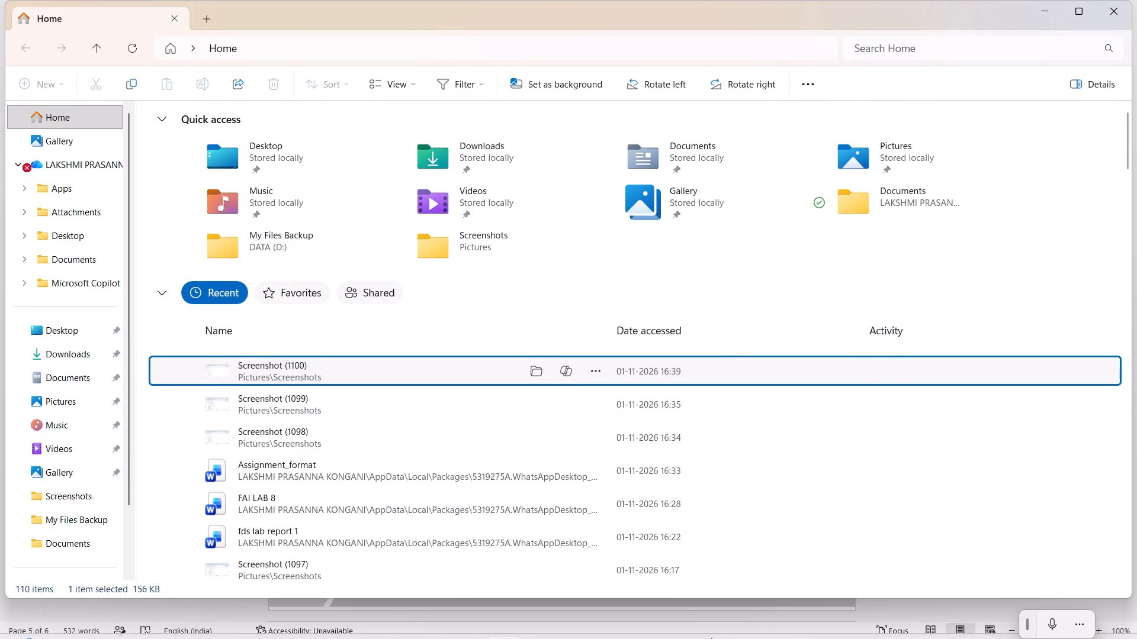
pyautogui.click(625, 553)
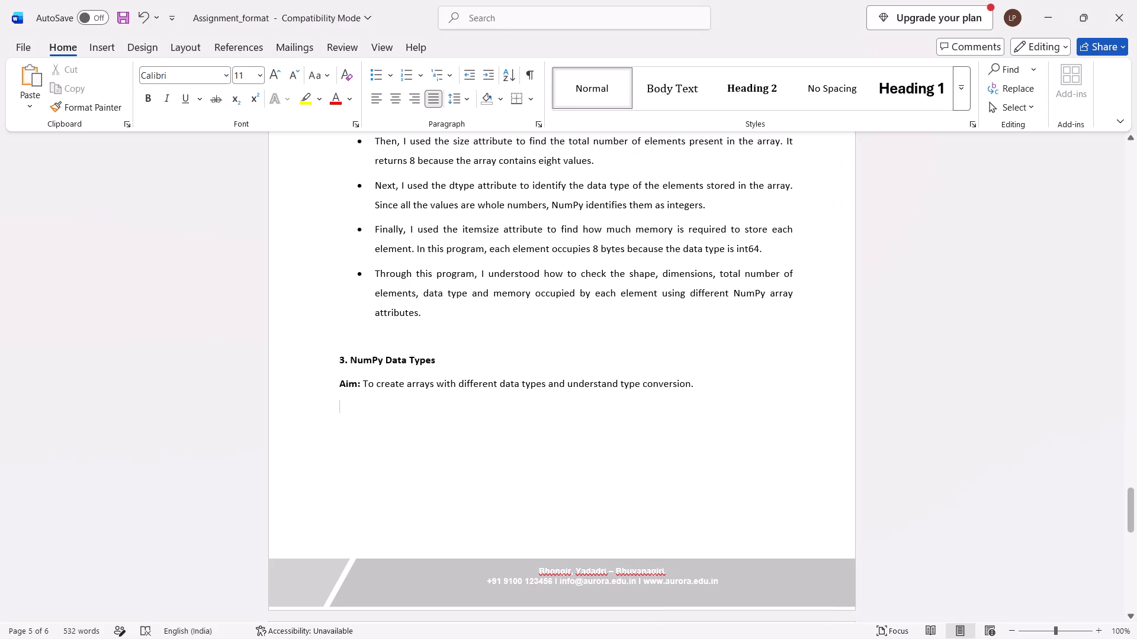
pyautogui.hotkey('ctrl', 'v')
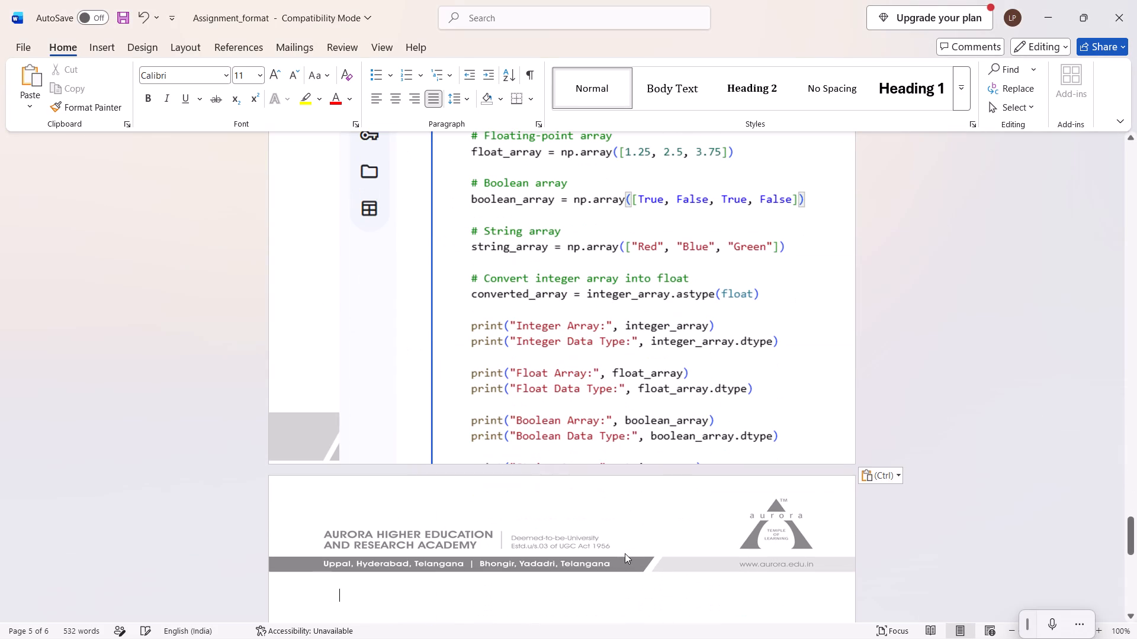
# Shrink the pasted NumPy Data Types code screenshot proportionally until it fits within the page's text margins.
pyautogui.scroll(1, 534, 431)
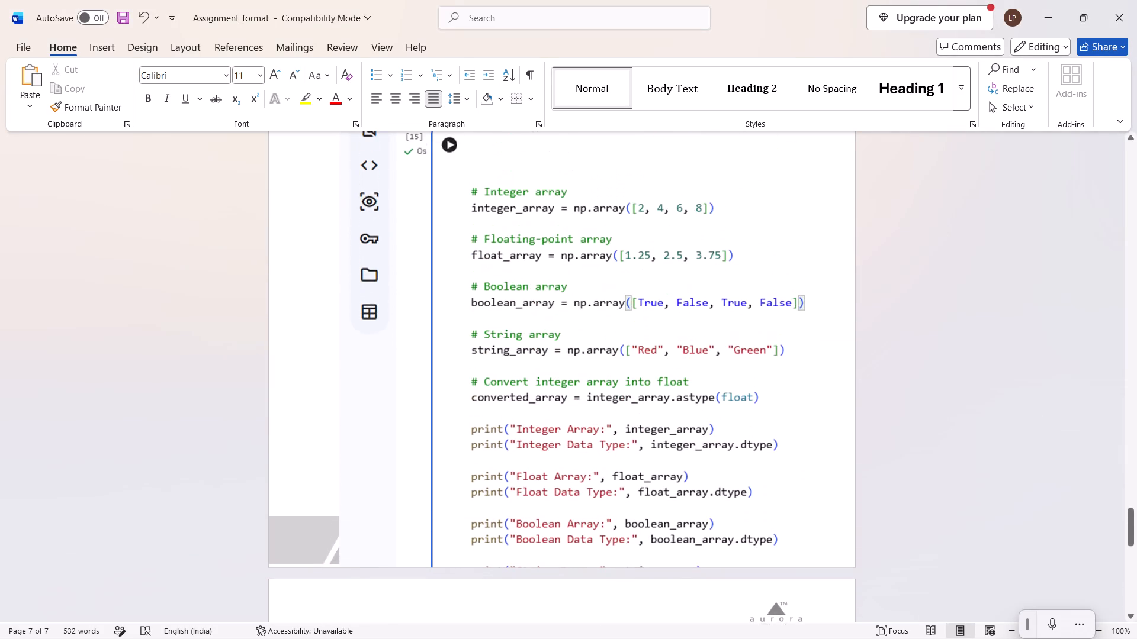
pyautogui.scroll(2, 534, 431)
pyautogui.click(534, 431)
pyautogui.scroll(1, 428, 345)
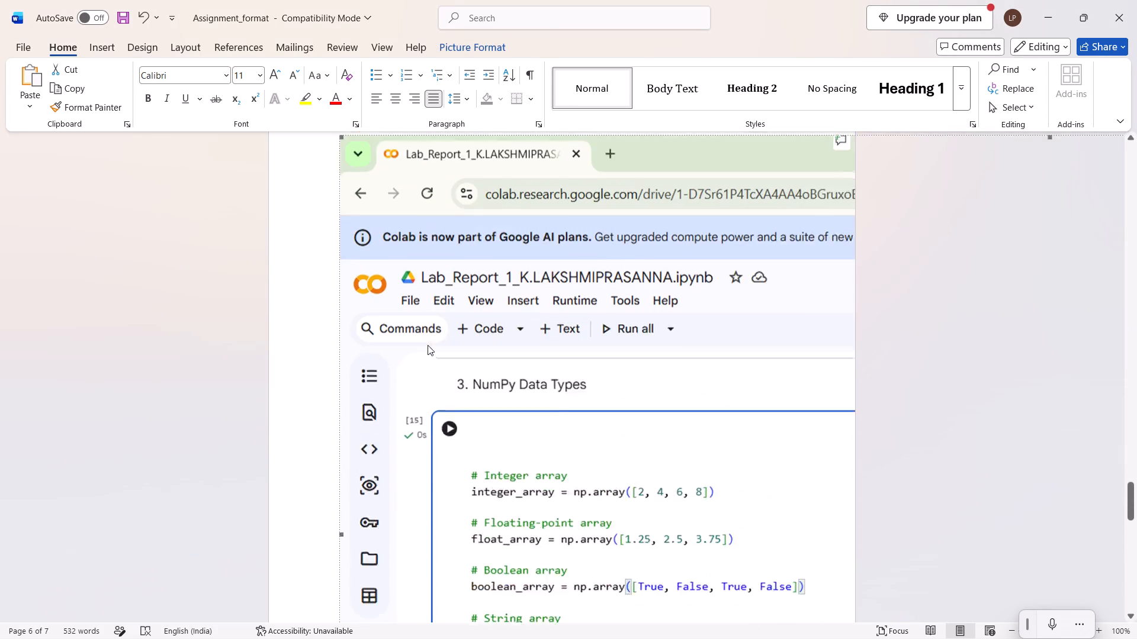
pyautogui.scroll(2, 428, 345)
pyautogui.click(346, 282)
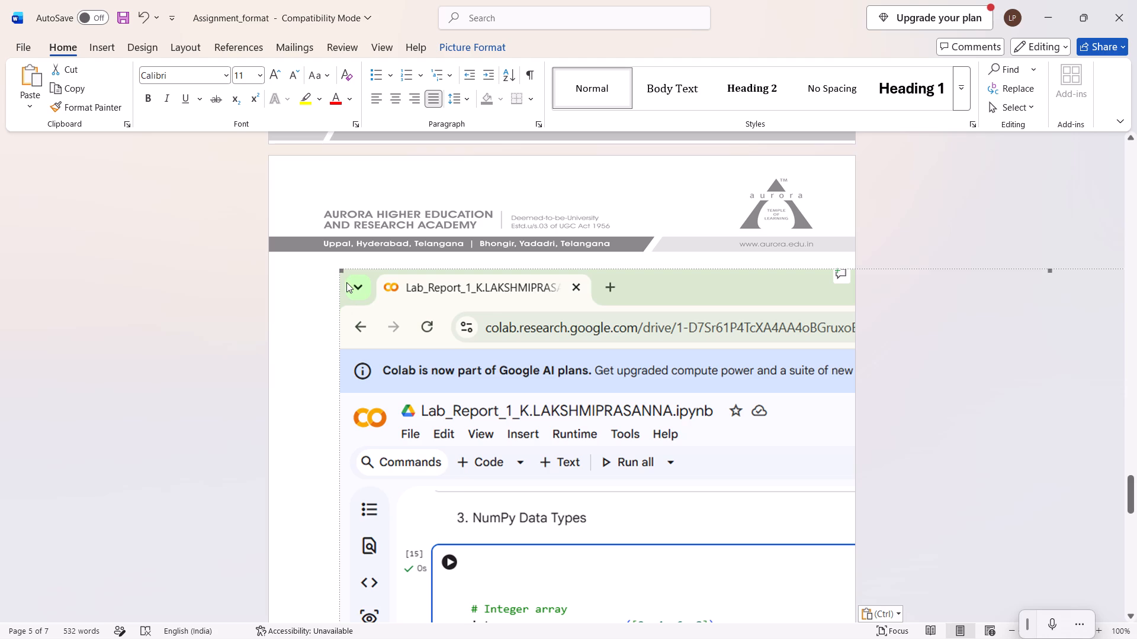
pyautogui.click(394, 302)
pyautogui.moveTo(340, 272); pyautogui.dragTo(365, 285)
pyautogui.moveTo(365, 285); pyautogui.dragTo(445, 344)
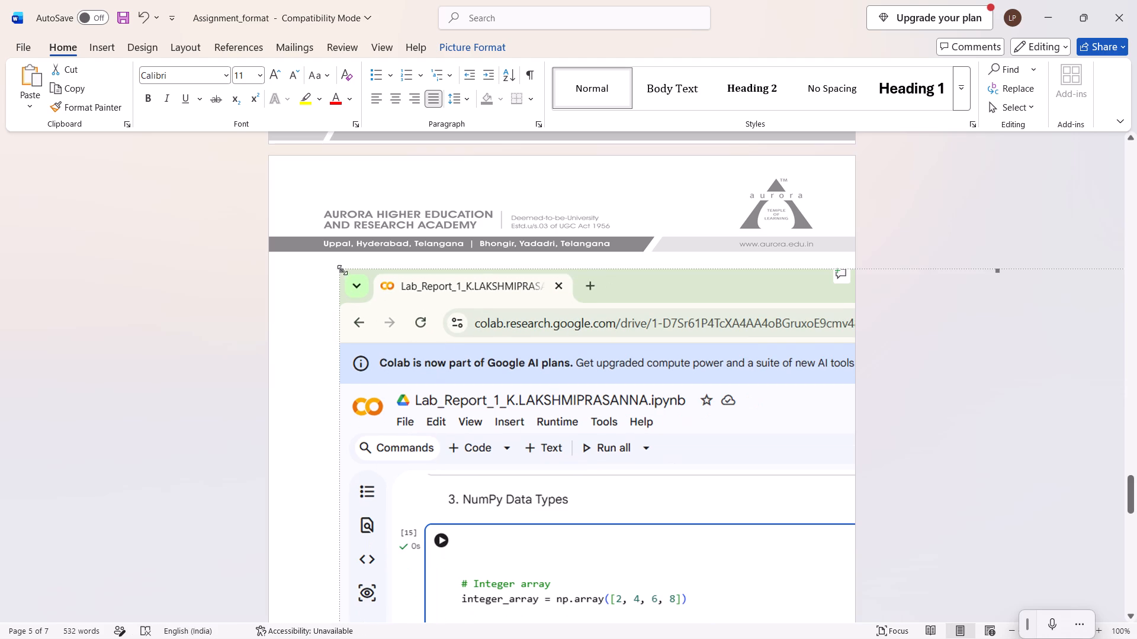
pyautogui.moveTo(343, 270); pyautogui.dragTo(417, 318)
pyautogui.moveTo(417, 318); pyautogui.dragTo(461, 375)
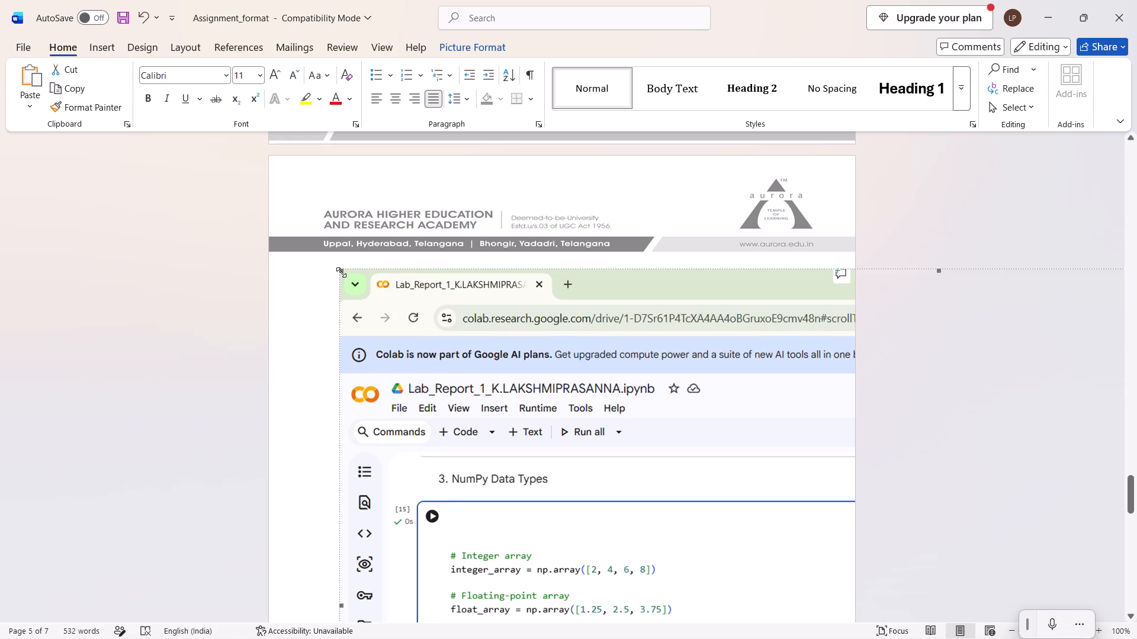
pyautogui.moveTo(341, 272); pyautogui.dragTo(448, 337)
pyautogui.moveTo(341, 269); pyautogui.dragTo(470, 363)
pyautogui.moveTo(342, 270); pyautogui.dragTo(387, 297)
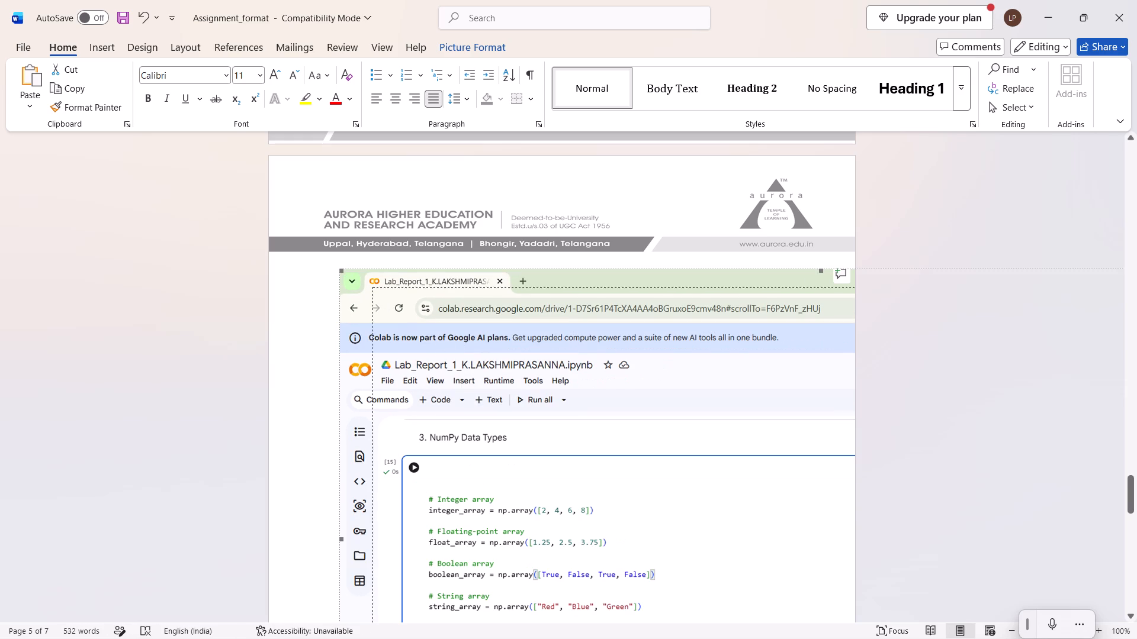
pyautogui.moveTo(387, 297); pyautogui.dragTo(489, 379)
pyautogui.moveTo(341, 272); pyautogui.dragTo(412, 321)
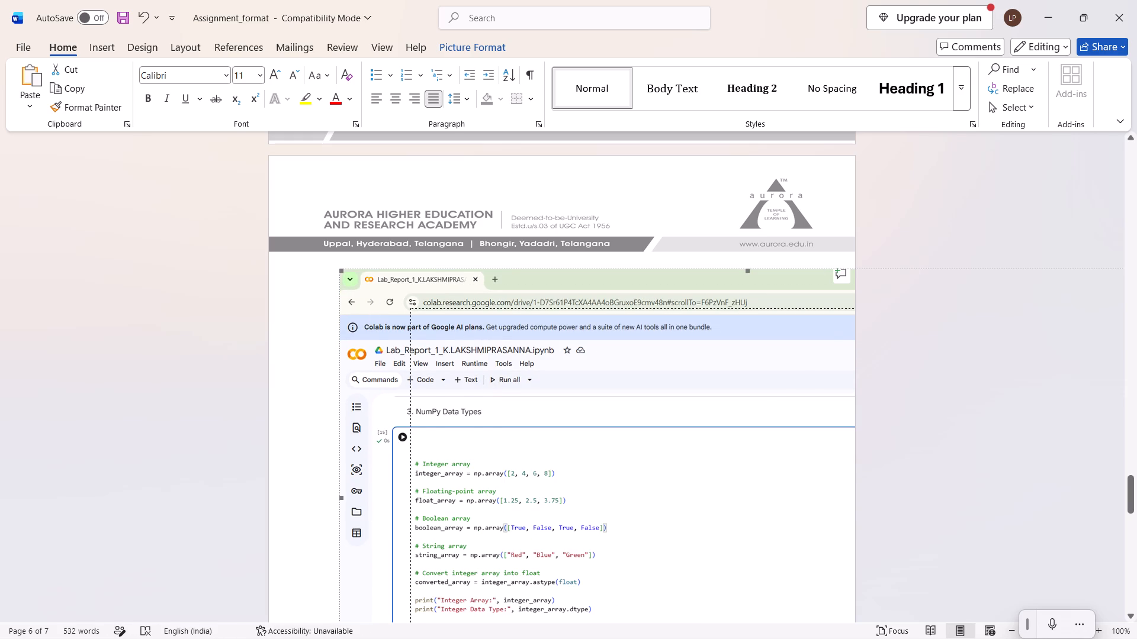
pyautogui.moveTo(412, 321); pyautogui.dragTo(493, 403)
pyautogui.moveTo(340, 272); pyautogui.dragTo(522, 417)
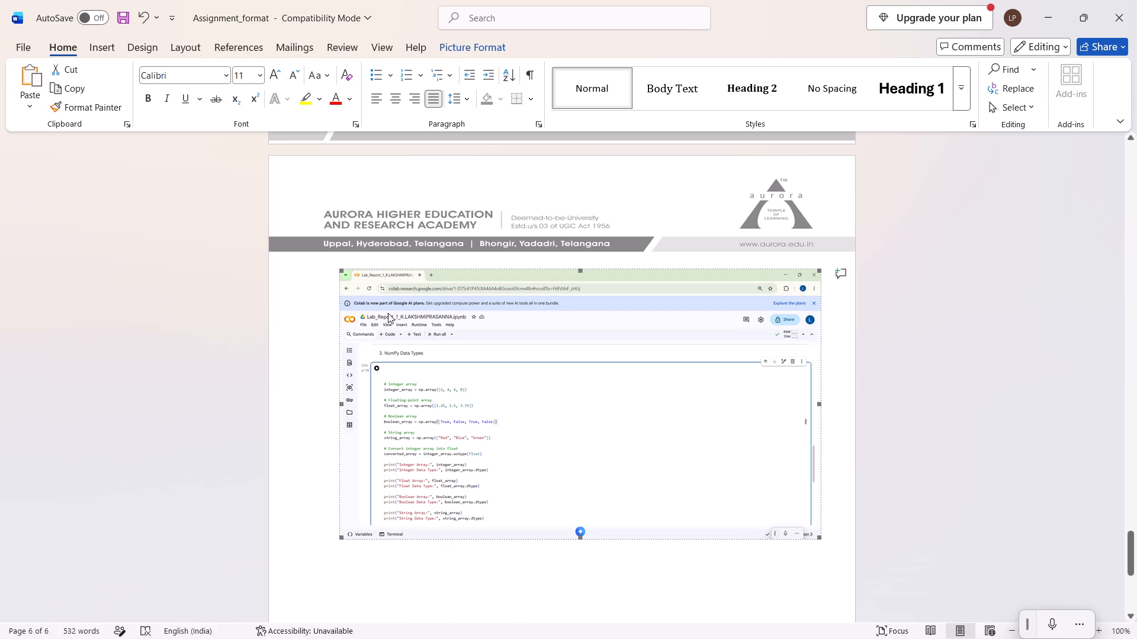
pyautogui.moveTo(341, 270); pyautogui.dragTo(407, 312)
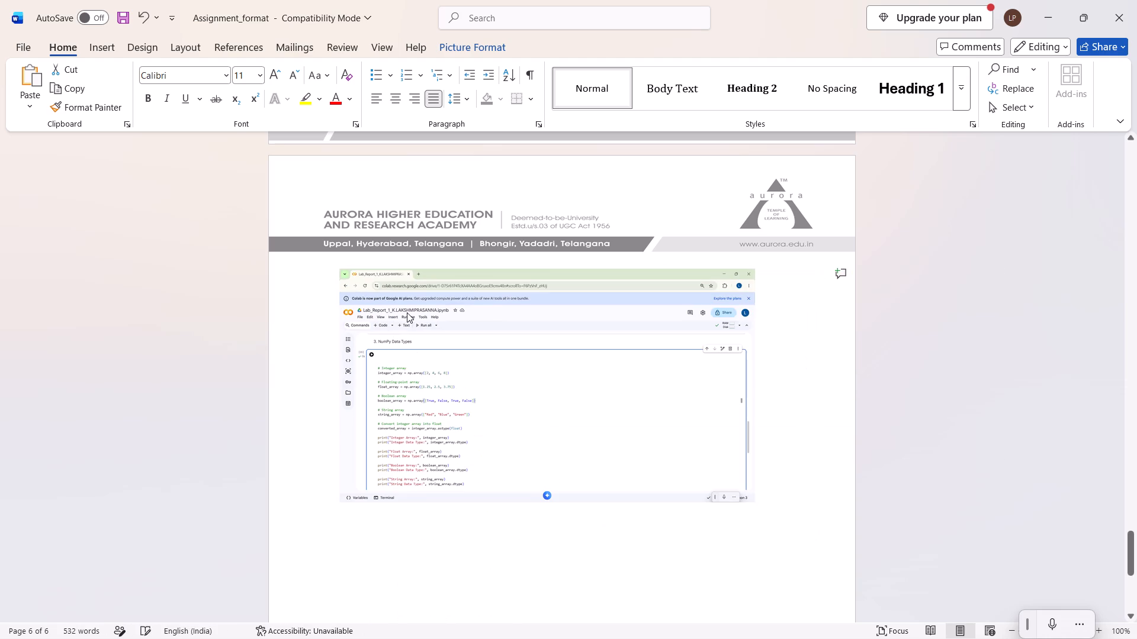
# Insert one blank line above the Explanation heading that precedes the array attributes bullets.
pyautogui.scroll(4, 435, 286)
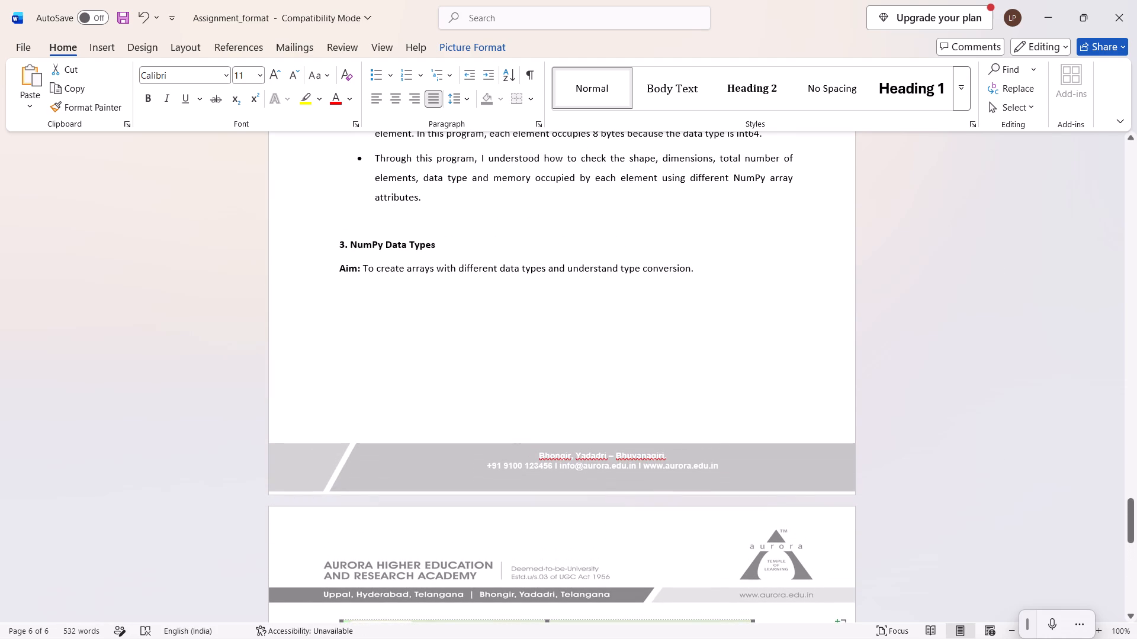
pyautogui.scroll(4, 412, 227)
pyautogui.scroll(-4, 408, 150)
pyautogui.scroll(-1, 385, 247)
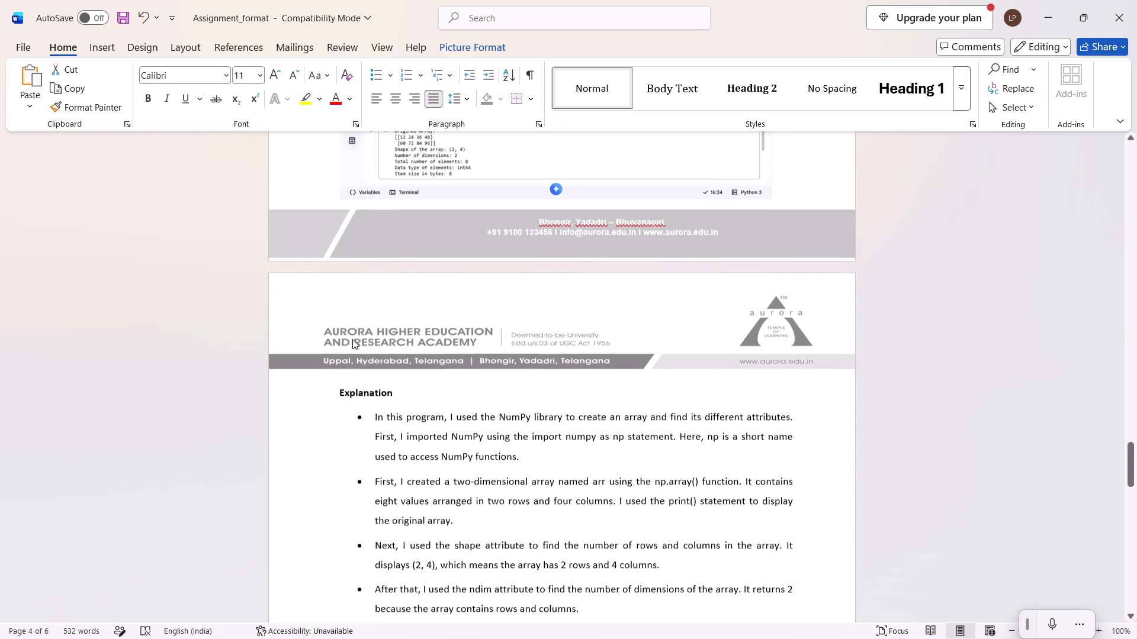
pyautogui.click(360, 381)
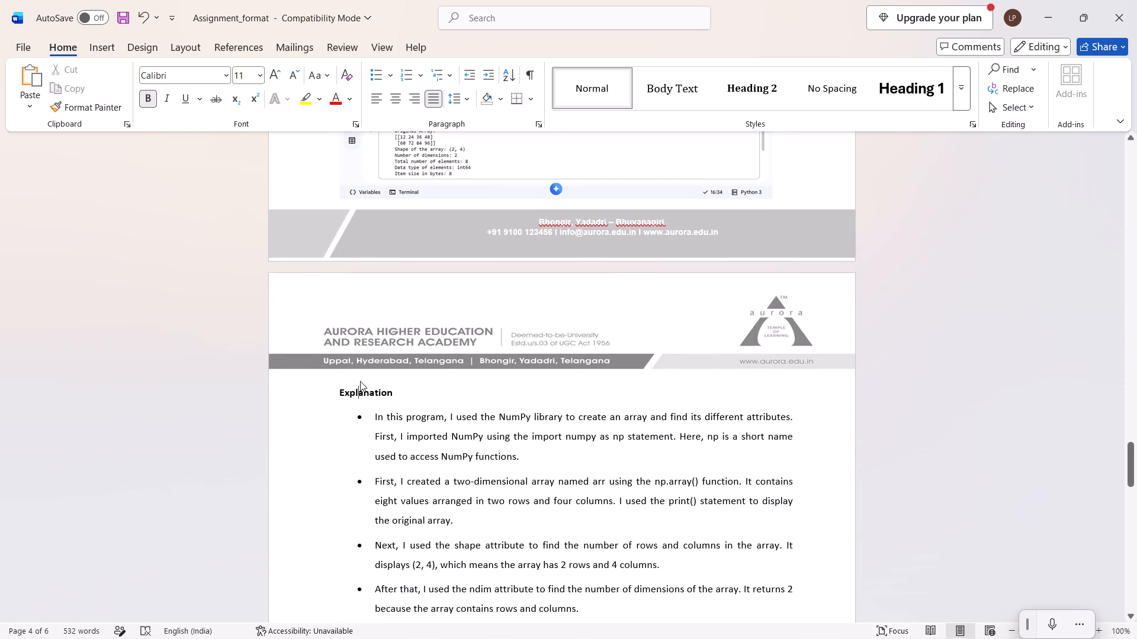
pyautogui.click(331, 393)
pyautogui.press('Return')
pyautogui.press('Return')
pyautogui.scroll(-1, 331, 393)
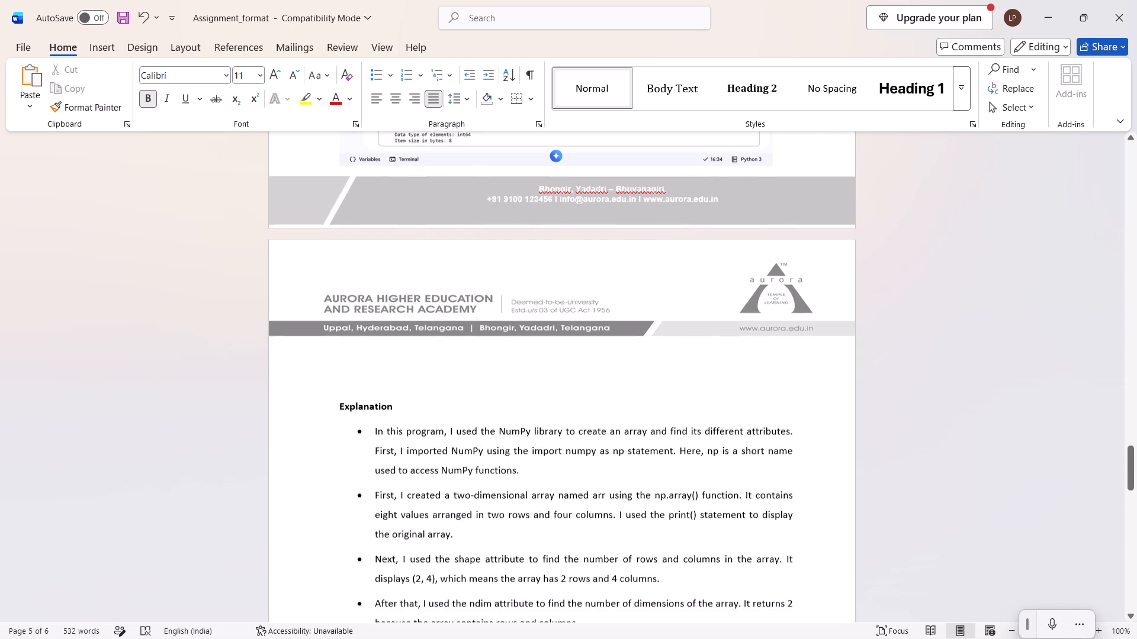
pyautogui.press('BackSpace')
pyautogui.scroll(-3, 331, 393)
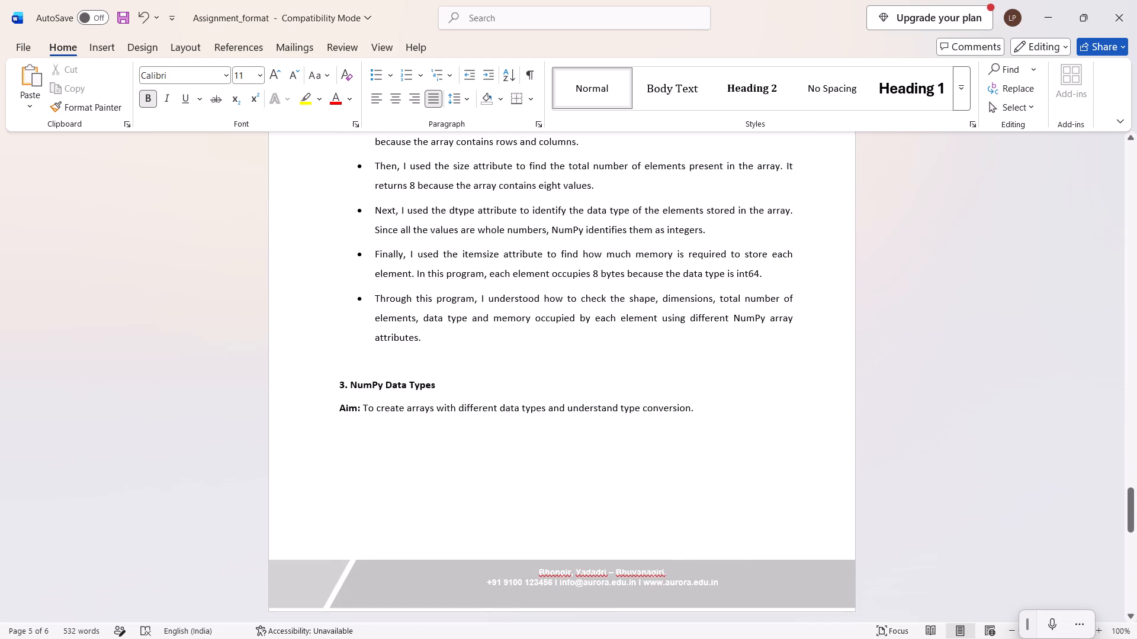
# Insert eight blank lines above the "3. NumPy Data Types" heading to move it to the next page with its screenshot.
pyautogui.click(372, 368)
pyautogui.press('Return')
pyautogui.press('Return')
pyautogui.press('Return')
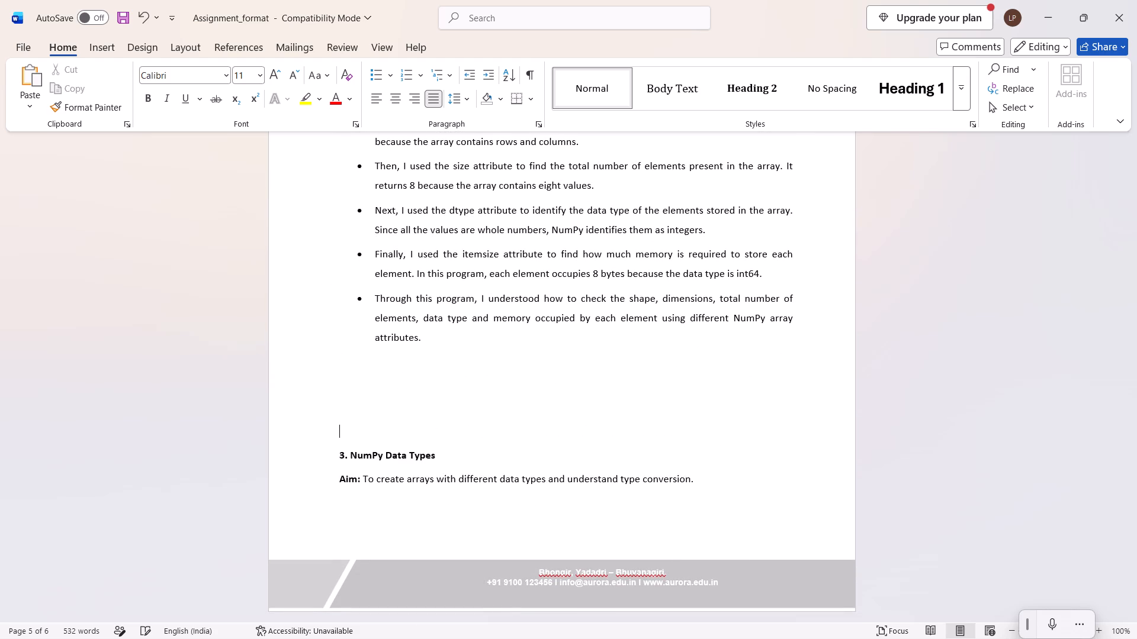
pyautogui.press('Return')
pyautogui.press('Return')
pyautogui.press('Return')
pyautogui.press('Return')
pyautogui.press('Return')
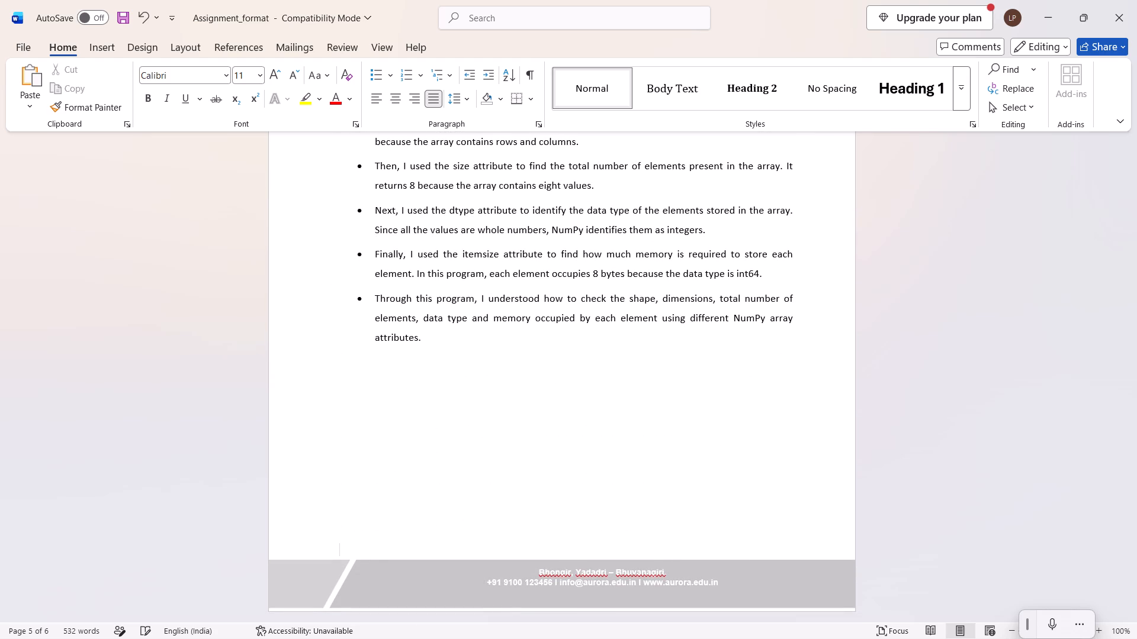
# Add a bold "Code Execution:" line between the NumPy Data Types Aim sentence and the code screenshot.
pyautogui.scroll(-4, 372, 368)
pyautogui.scroll(-2, 426, 461)
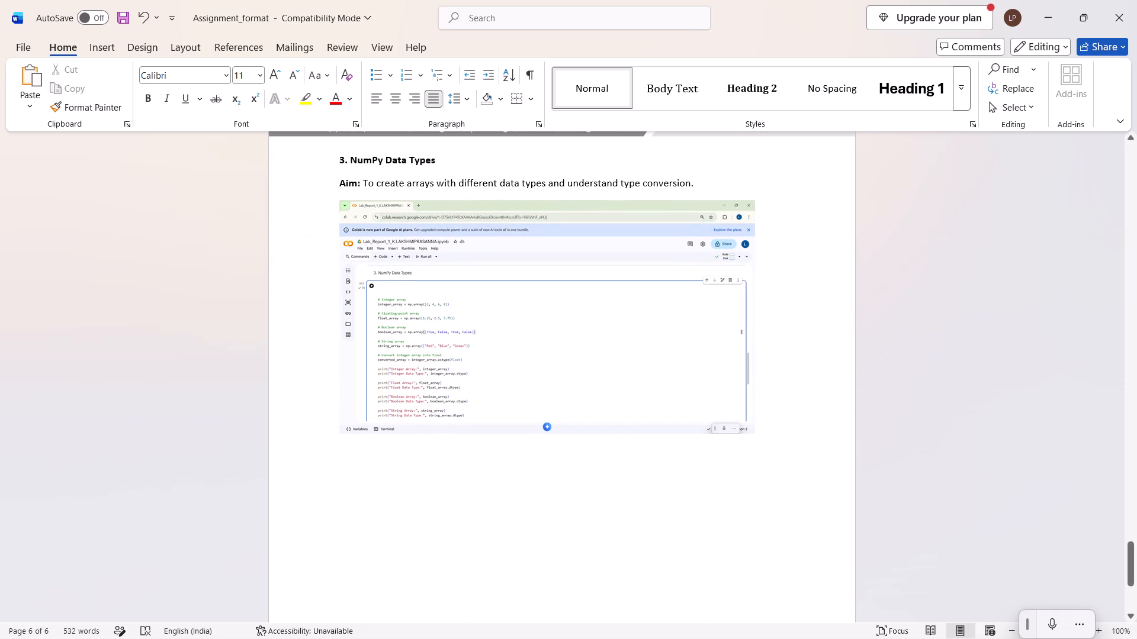
pyautogui.click(708, 190)
pyautogui.press('Return')
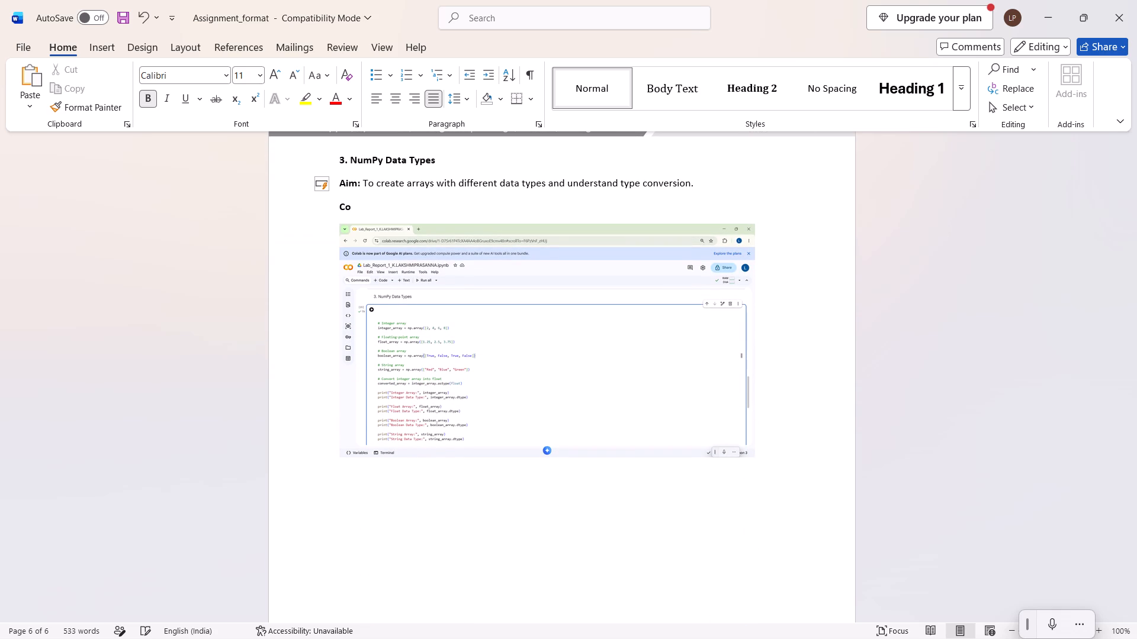
pyautogui.press('e')
pyautogui.press('x')
pyautogui.write('ecution')
pyautogui.hotkey('shift', ':')
# Enlarge the NumPy Data Types code screenshot slightly, keeping its proportions and staying within the text margins.
pyautogui.click(715, 320)
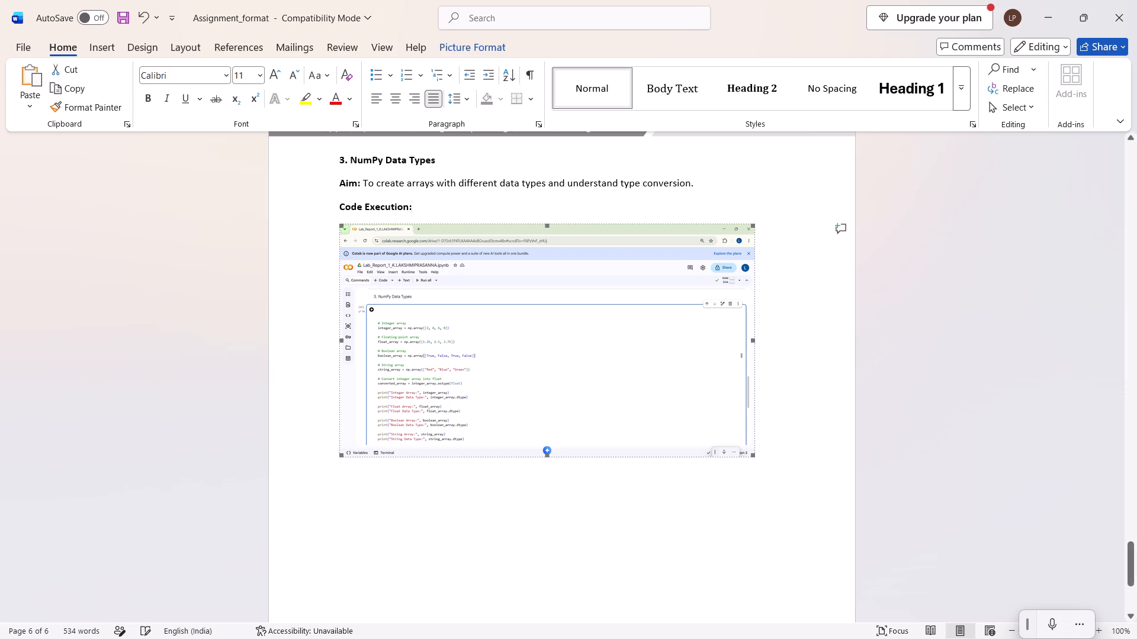
pyautogui.moveTo(753, 457); pyautogui.dragTo(775, 469)
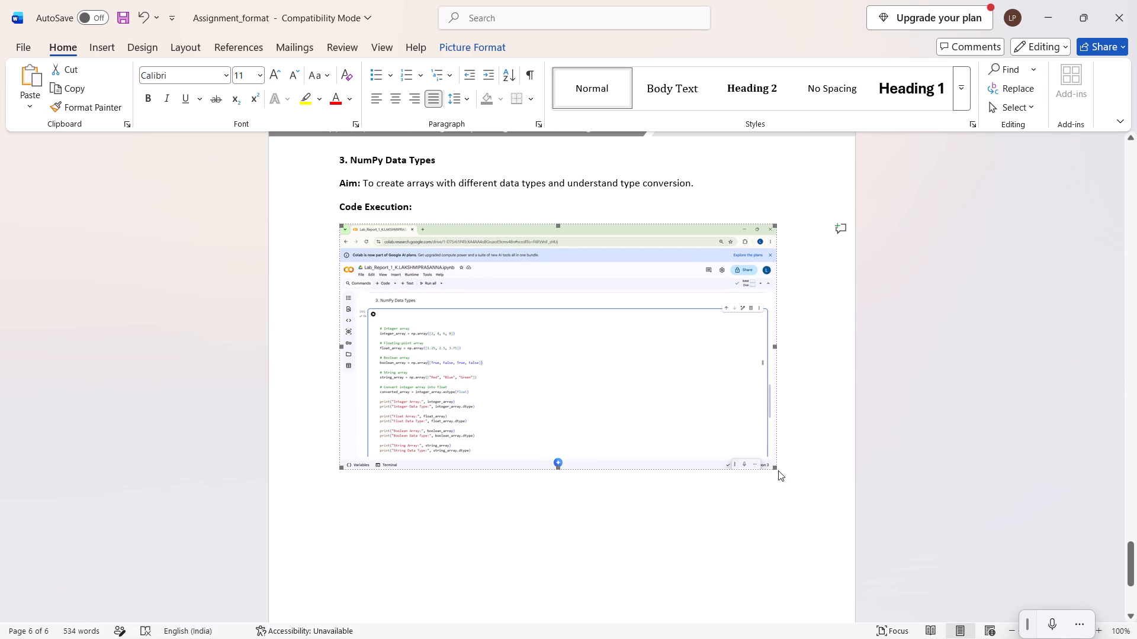
pyautogui.click(771, 461)
# Enlarge the NumPy Data Types code screenshot proportionally to nearly the full text width.
pyautogui.moveTo(773, 467); pyautogui.dragTo(793, 479)
pyautogui.scroll(-1, 679, 457)
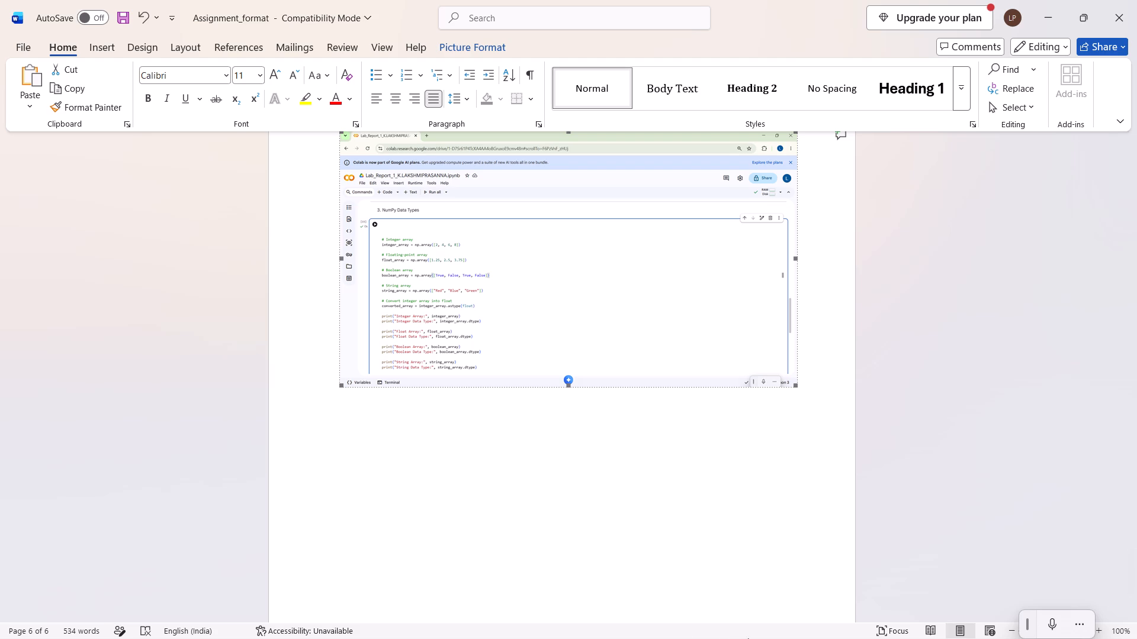
pyautogui.scroll(2, 630, 638)
# Switch to the Colab notebook and capture the Data Types code cell from the integer array through the Converted Data Type print line.
pyautogui.click(1053, 0)
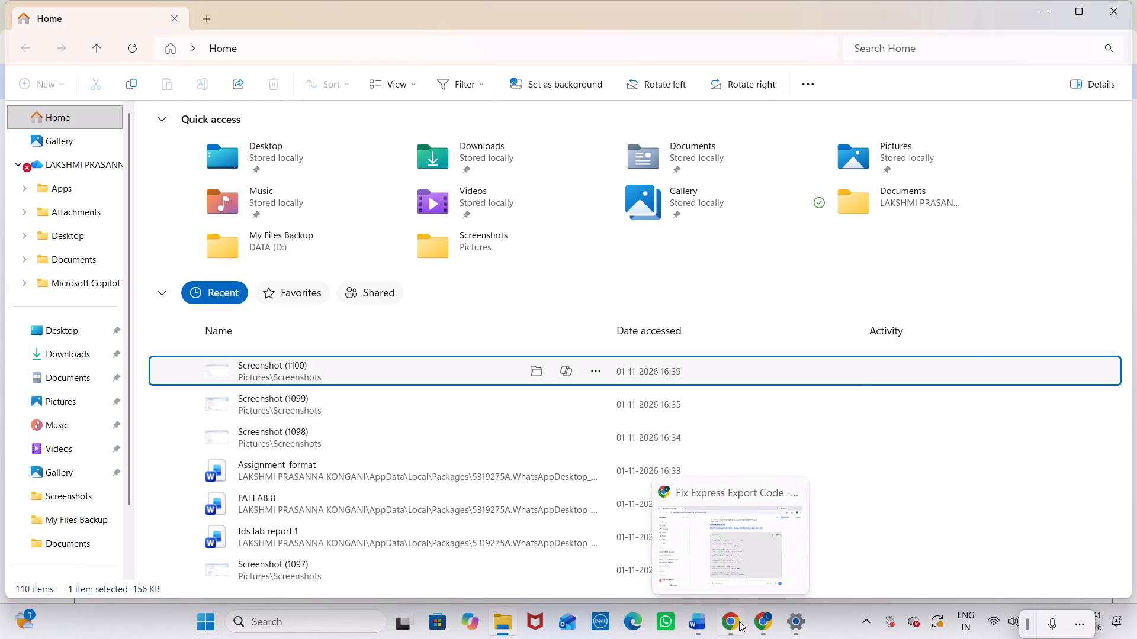
pyautogui.click(759, 524)
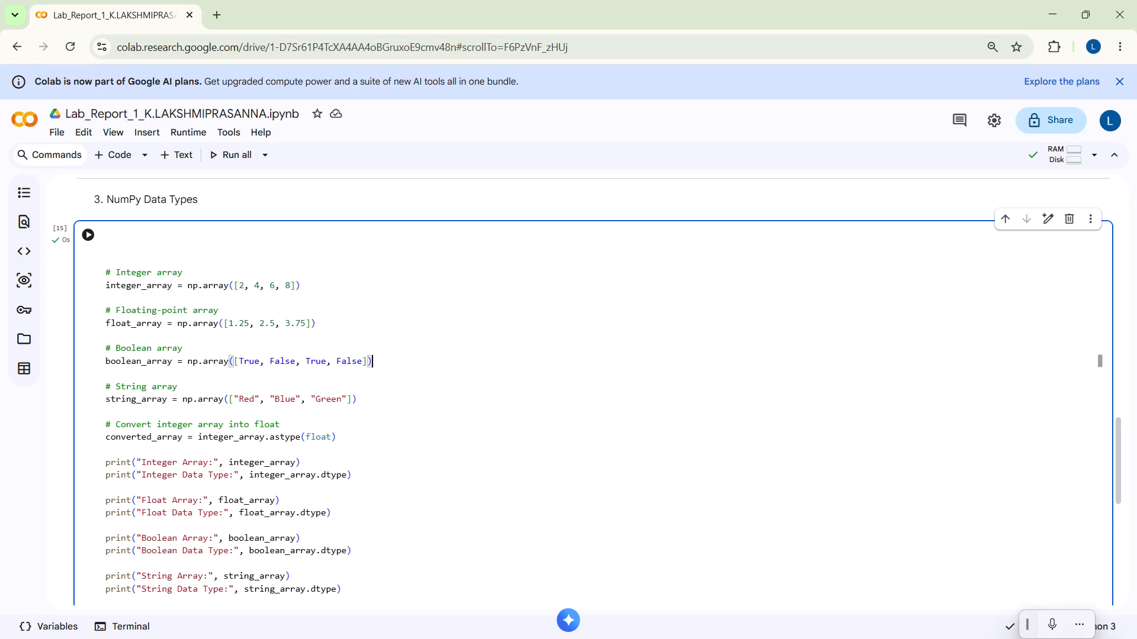
pyautogui.scroll(-1, 697, 517)
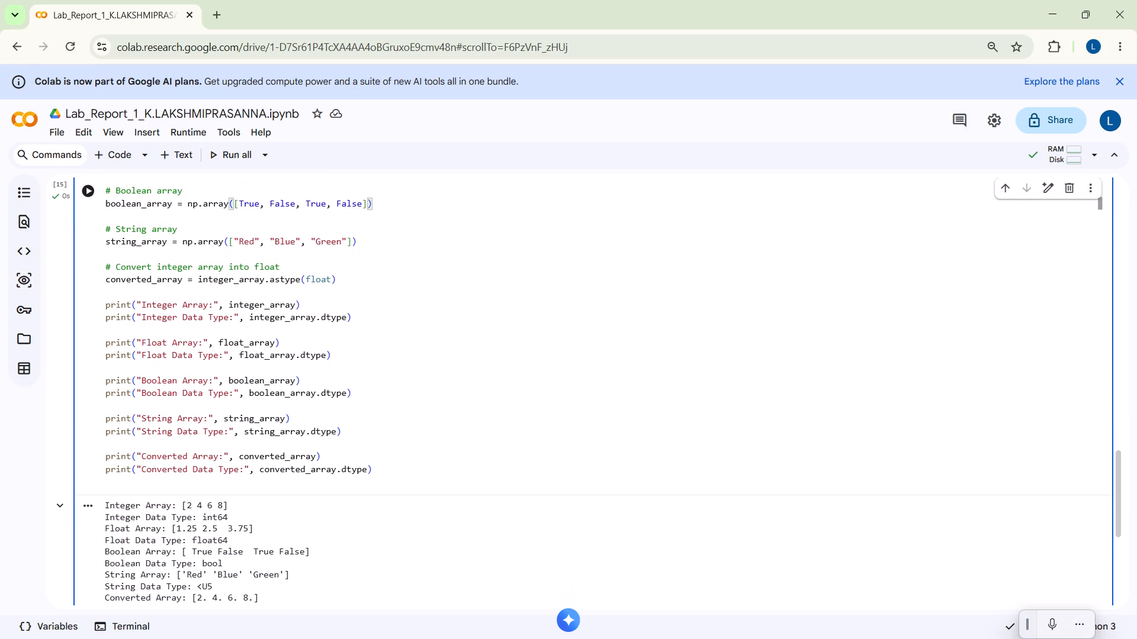
pyautogui.scroll(-1, 697, 517)
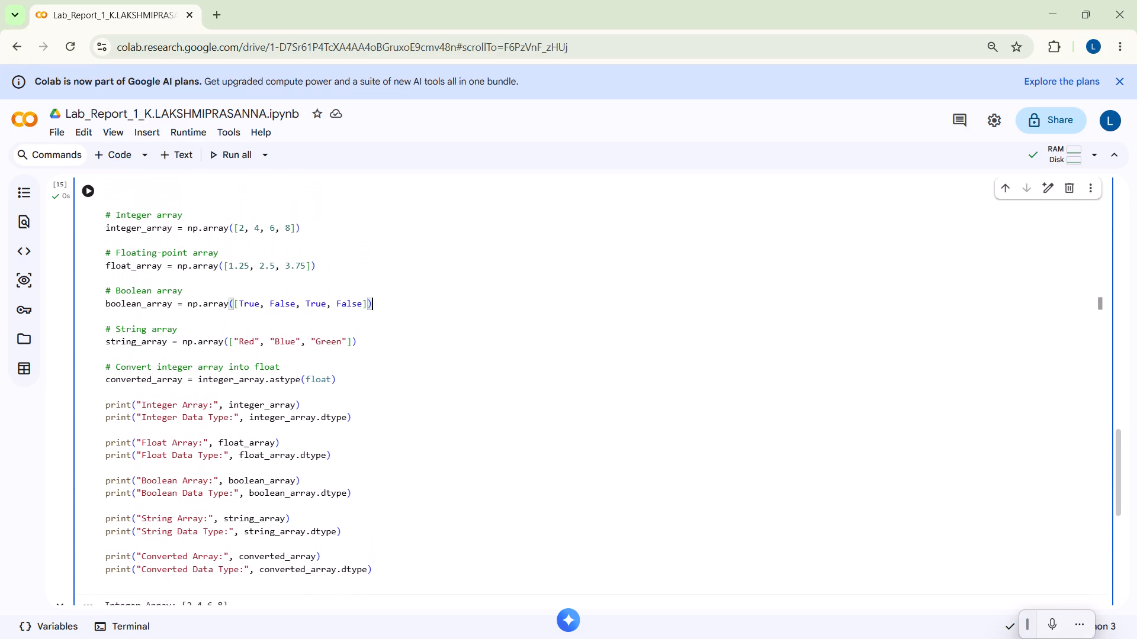
pyautogui.scroll(-1, 697, 517)
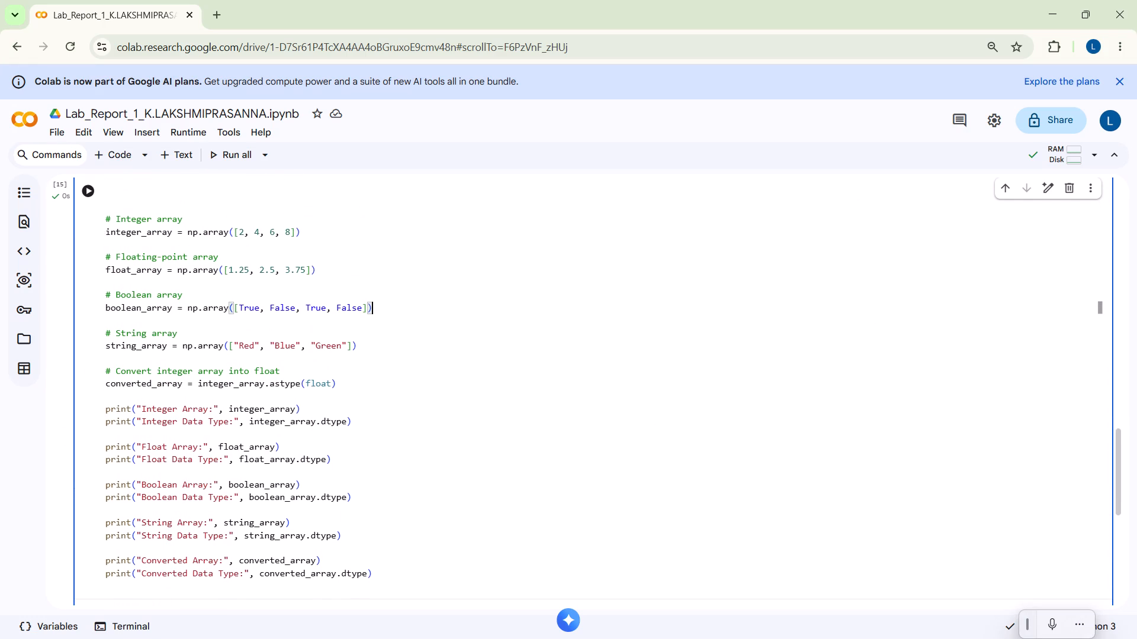
pyautogui.press('super+Print')
pyautogui.hotkey('ctrl', 'c')
pyautogui.click(1065, 0)
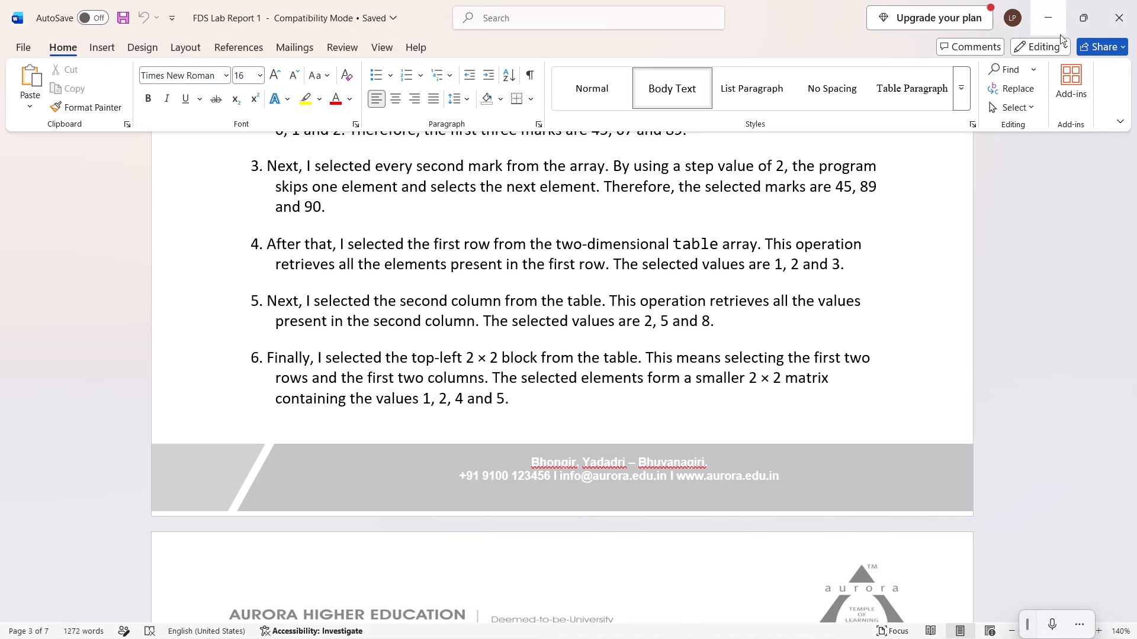
pyautogui.click(1047, 20)
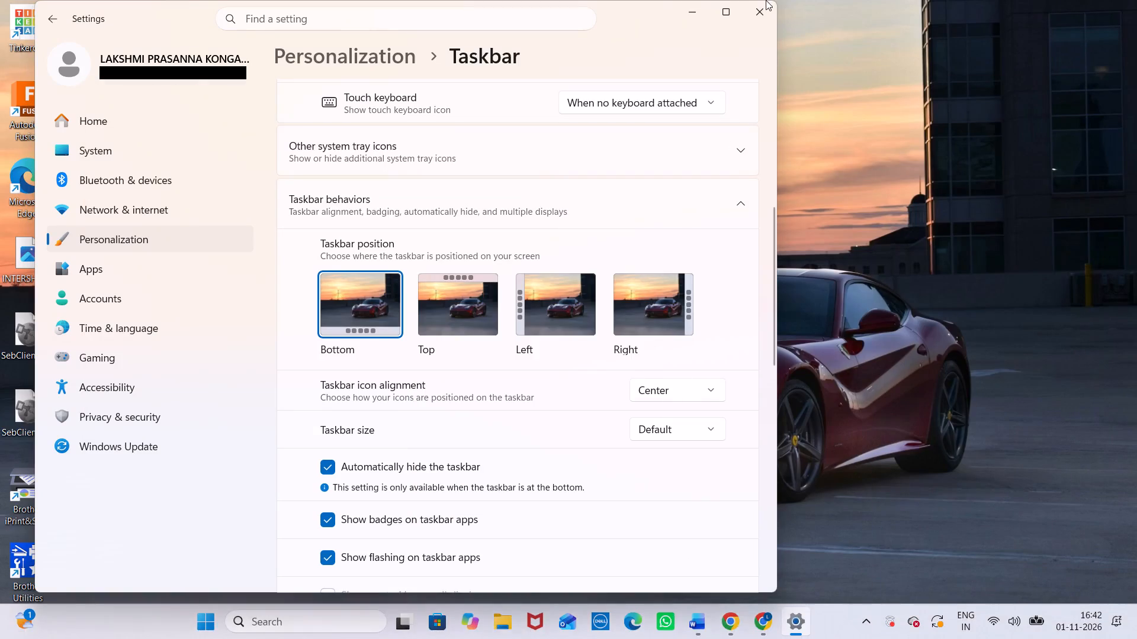
pyautogui.click(761, 9)
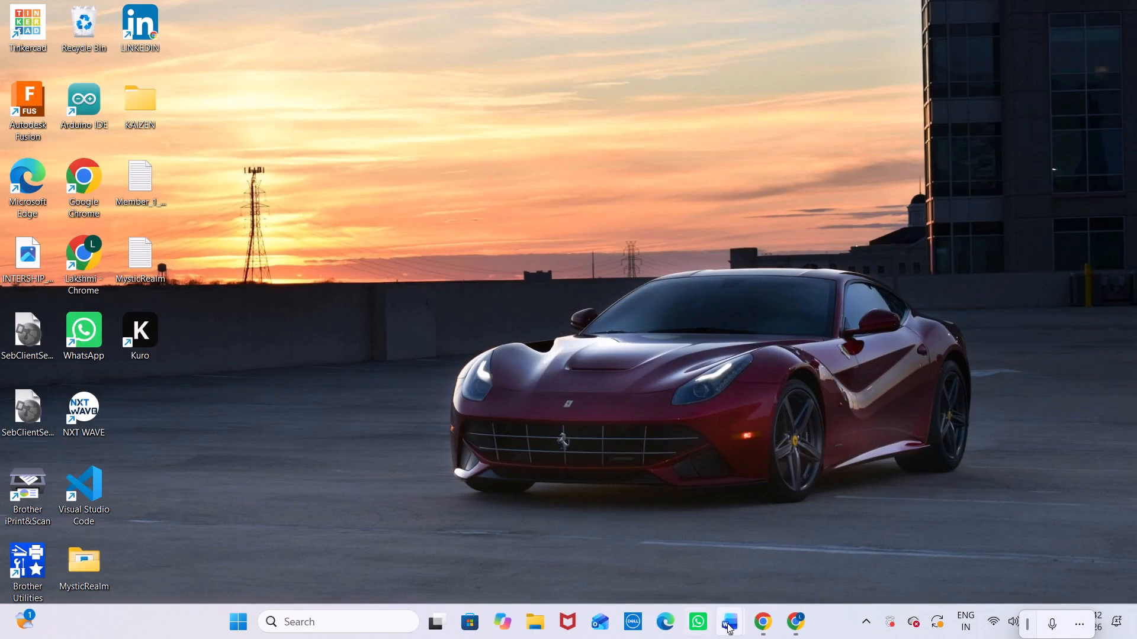
pyautogui.click(650, 570)
pyautogui.click(811, 388)
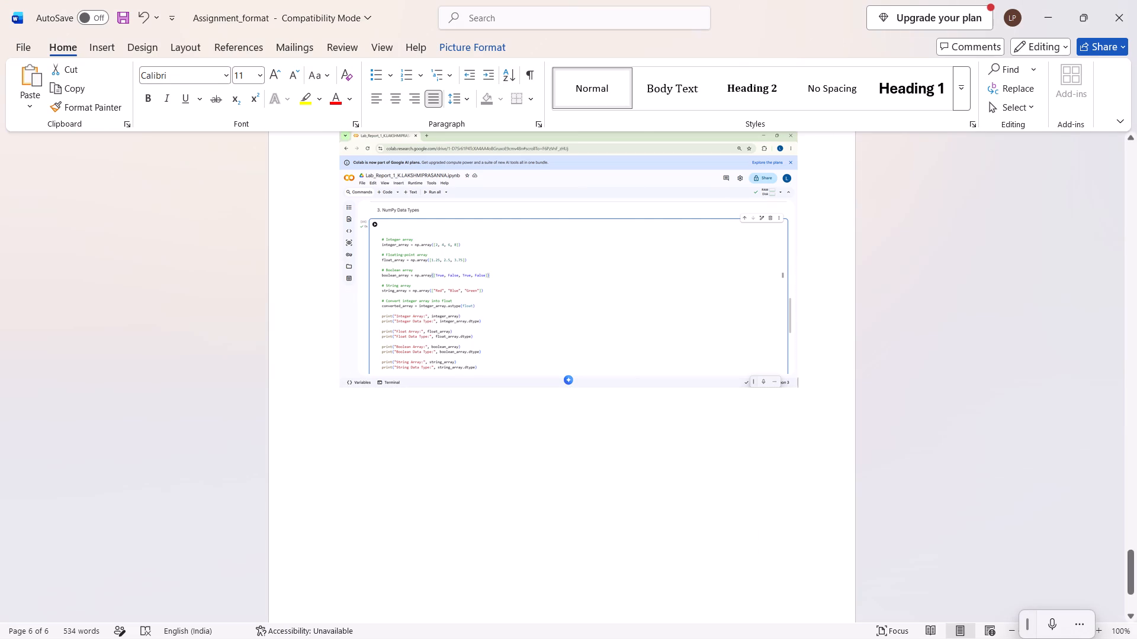
pyautogui.press('Return')
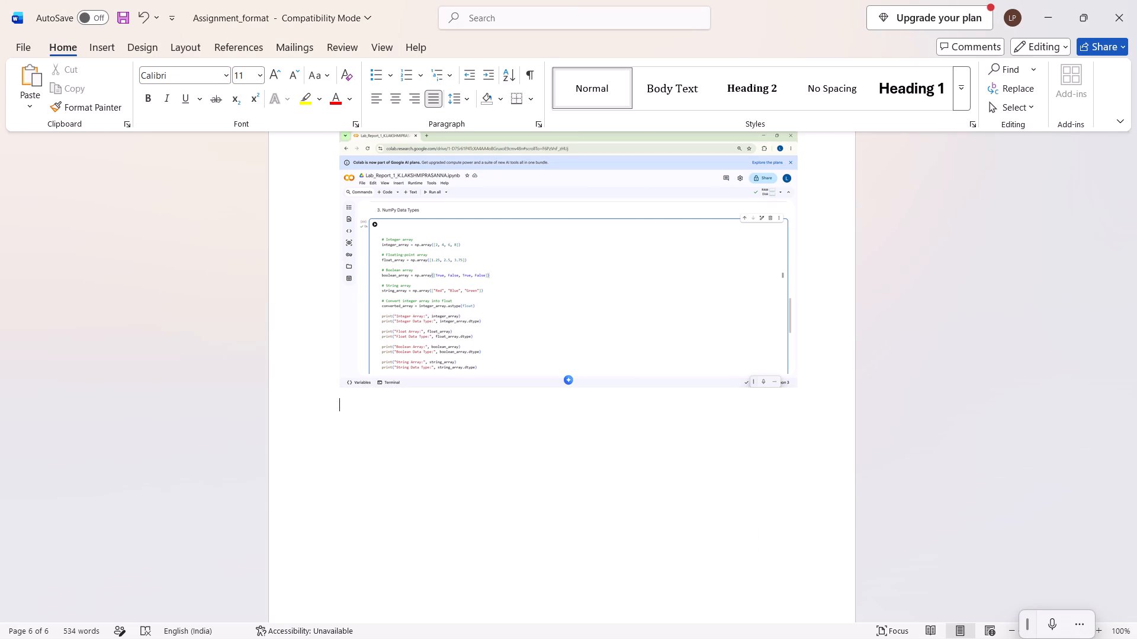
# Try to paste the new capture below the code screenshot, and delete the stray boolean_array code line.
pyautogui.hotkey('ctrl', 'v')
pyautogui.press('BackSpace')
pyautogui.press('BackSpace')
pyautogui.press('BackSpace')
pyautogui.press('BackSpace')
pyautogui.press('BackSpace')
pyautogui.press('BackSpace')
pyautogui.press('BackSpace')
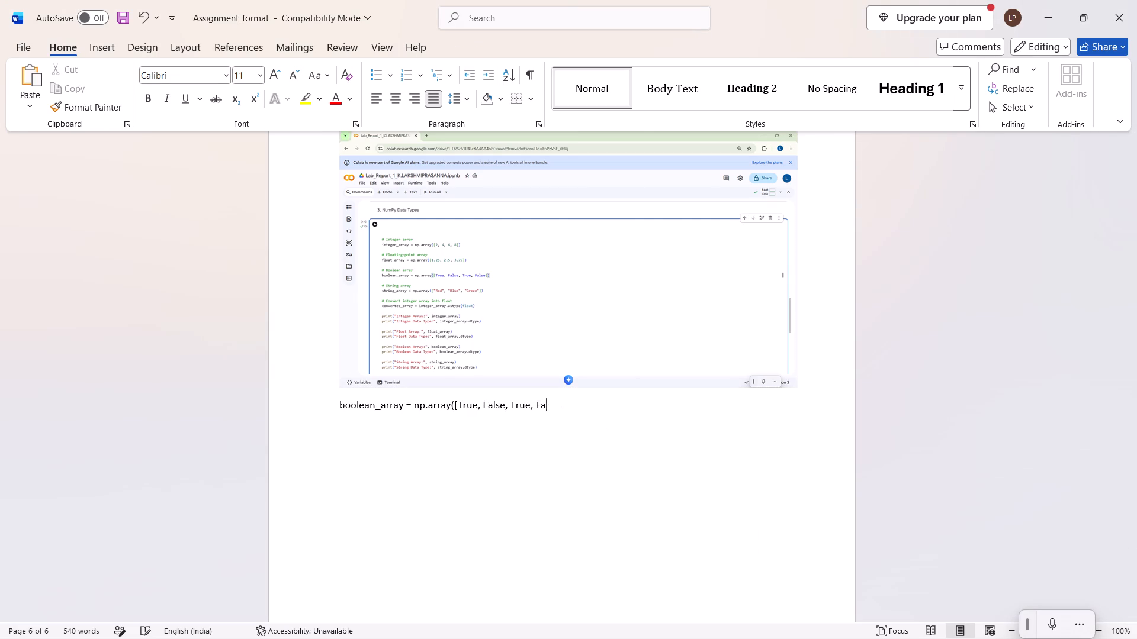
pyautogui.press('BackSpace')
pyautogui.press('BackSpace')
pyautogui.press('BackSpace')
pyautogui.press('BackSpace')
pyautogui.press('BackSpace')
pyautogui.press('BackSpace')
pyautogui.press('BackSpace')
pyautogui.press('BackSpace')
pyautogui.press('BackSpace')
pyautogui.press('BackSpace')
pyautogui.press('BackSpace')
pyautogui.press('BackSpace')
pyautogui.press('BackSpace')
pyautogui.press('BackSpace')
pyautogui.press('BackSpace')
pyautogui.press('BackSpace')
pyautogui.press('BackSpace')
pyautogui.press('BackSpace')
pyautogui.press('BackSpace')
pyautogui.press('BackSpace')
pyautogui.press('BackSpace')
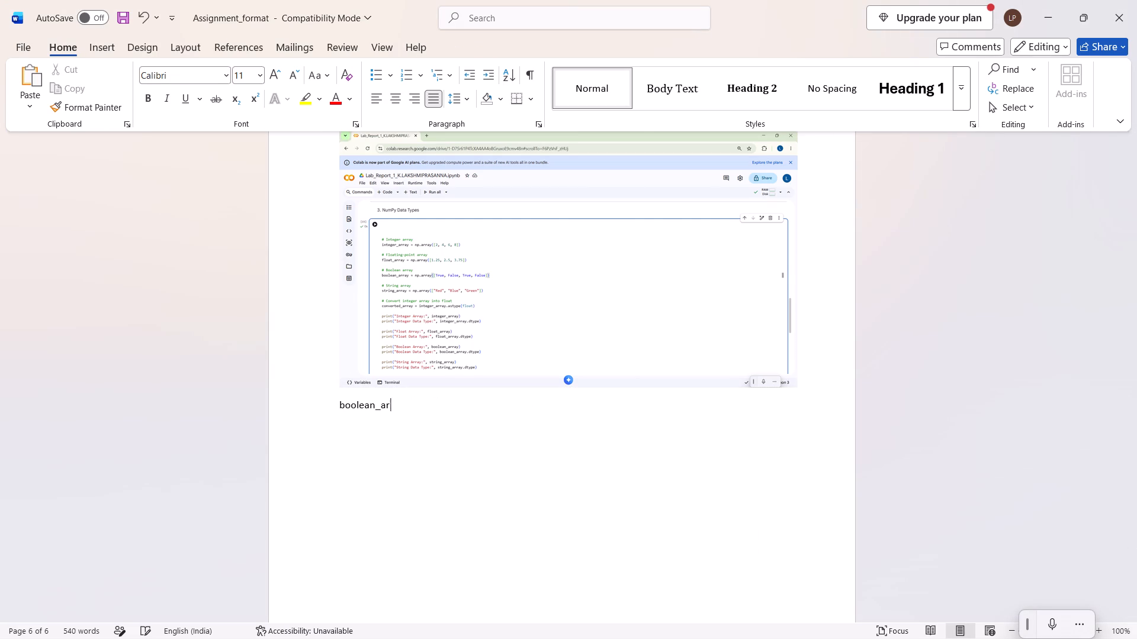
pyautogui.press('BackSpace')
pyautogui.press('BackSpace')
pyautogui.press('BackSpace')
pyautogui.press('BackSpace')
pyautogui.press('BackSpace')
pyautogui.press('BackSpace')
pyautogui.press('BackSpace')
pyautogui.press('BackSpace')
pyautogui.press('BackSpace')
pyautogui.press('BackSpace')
# Copy Screenshot (1101) from File Explorer's recent files and paste it below the first NumPy Data Types screenshot in Assignment_format.
pyautogui.click(1052, 21)
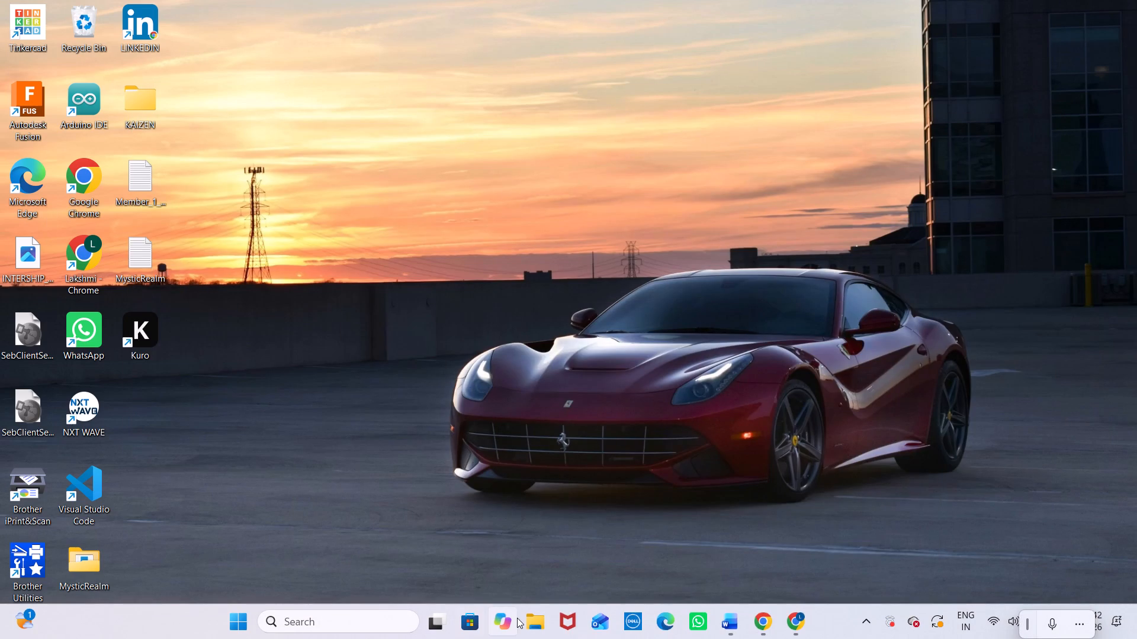
pyautogui.click(538, 615)
pyautogui.click(282, 375)
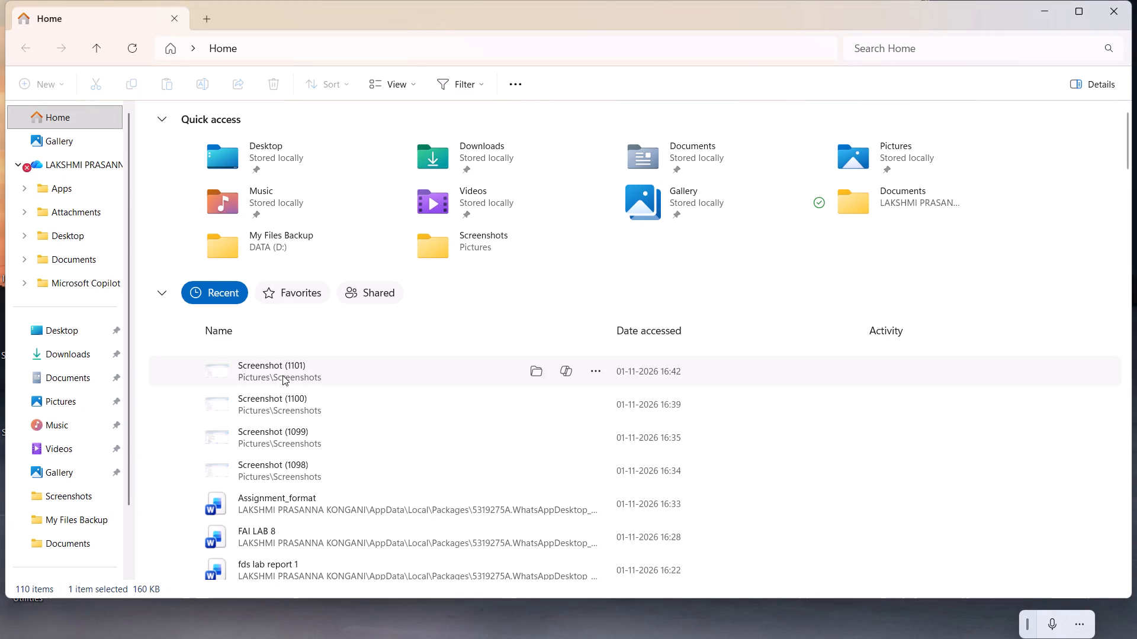
pyautogui.rightClick(282, 375)
pyautogui.click(300, 18)
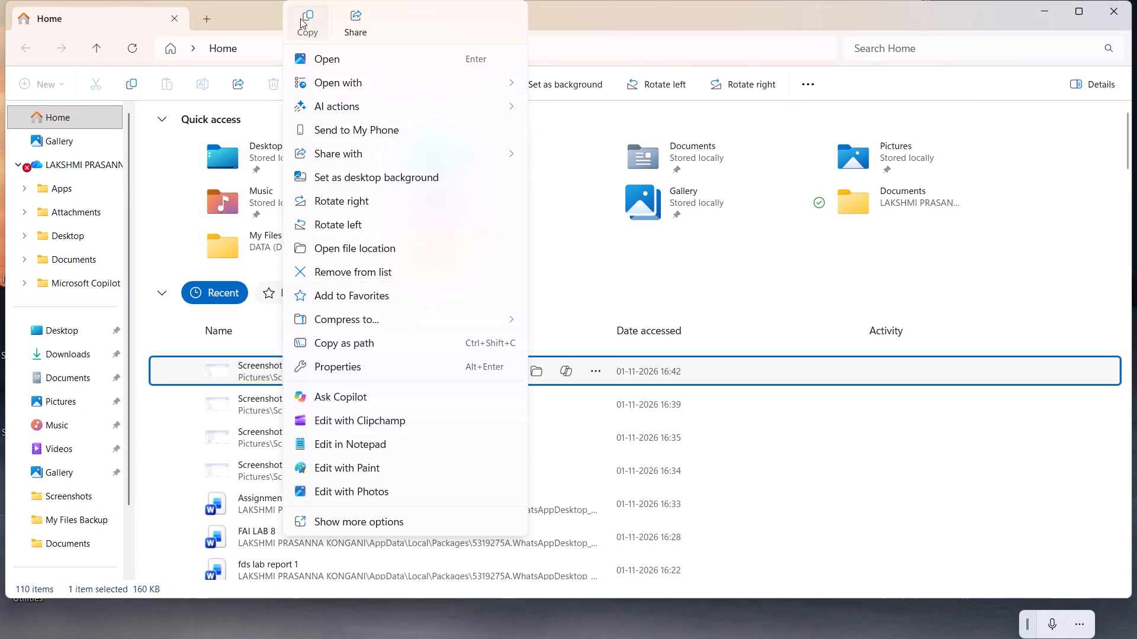
pyautogui.click(728, 618)
pyautogui.click(650, 564)
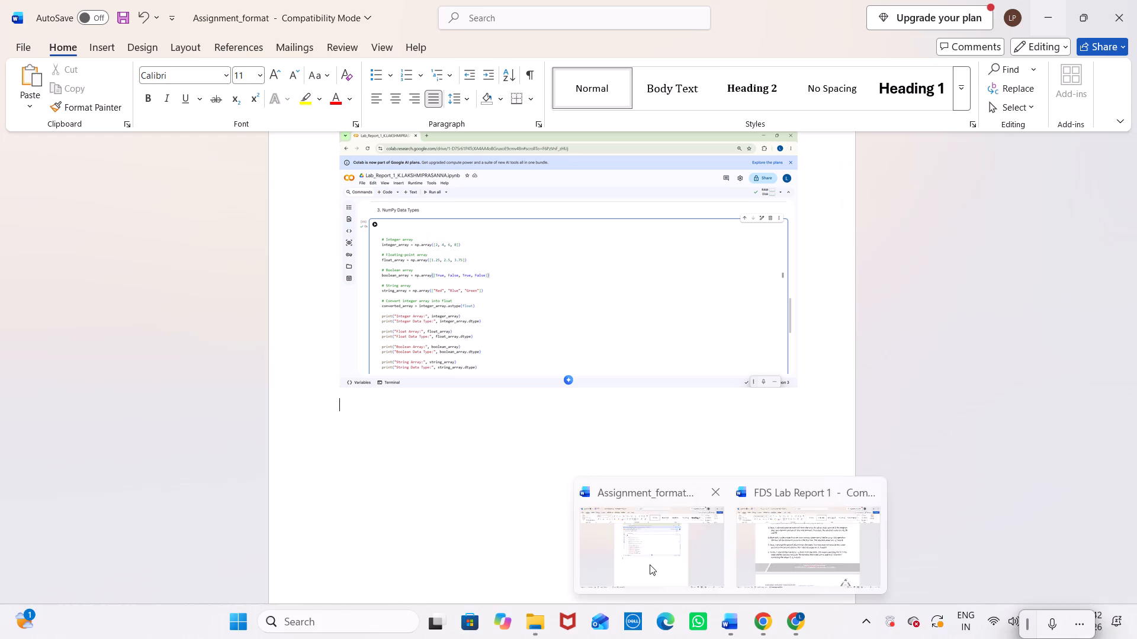
pyautogui.hotkey('ctrl', 'v')
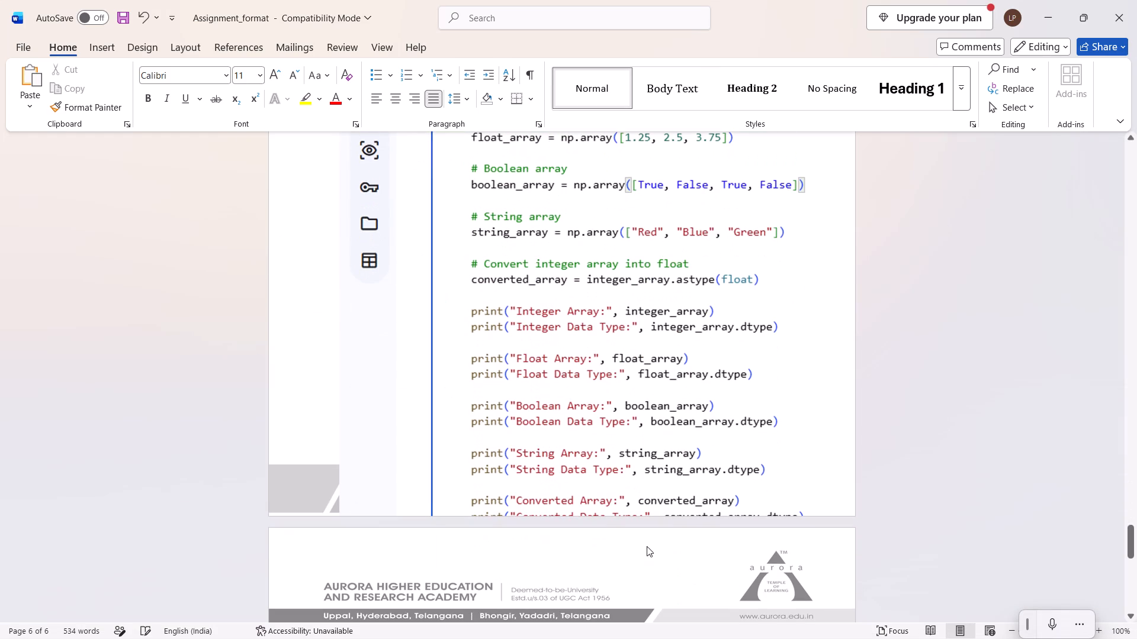
# Scale down the oversized second NumPy Data Types code screenshot proportionally until it moves up beneath the first one.
pyautogui.scroll(5, 530, 413)
pyautogui.click(530, 413)
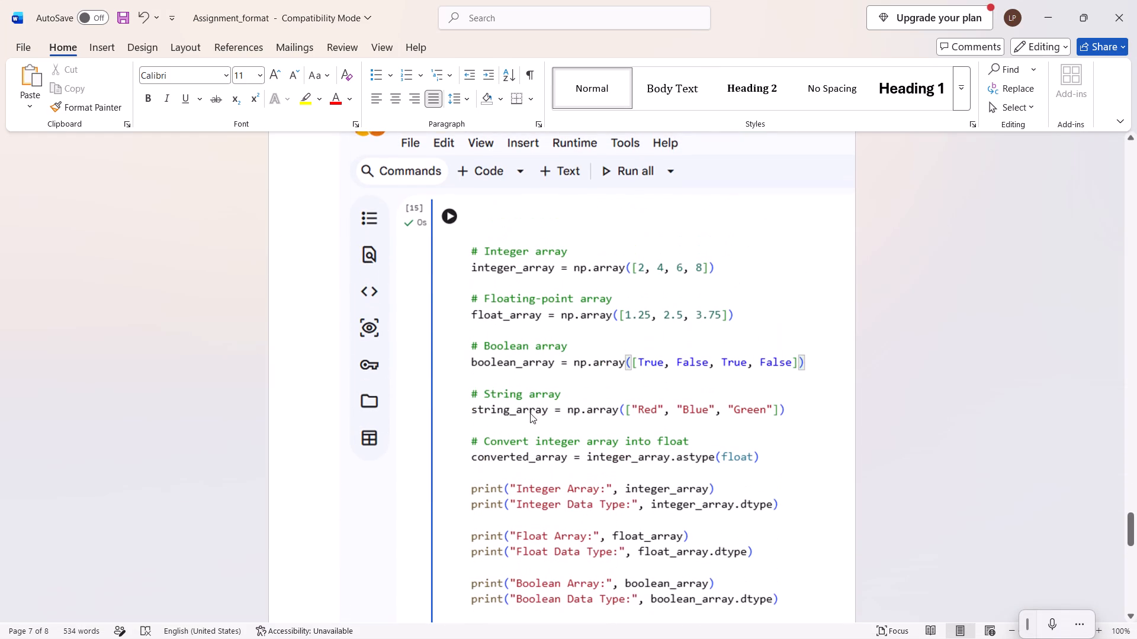
pyautogui.scroll(3, 431, 376)
pyautogui.scroll(4, 370, 348)
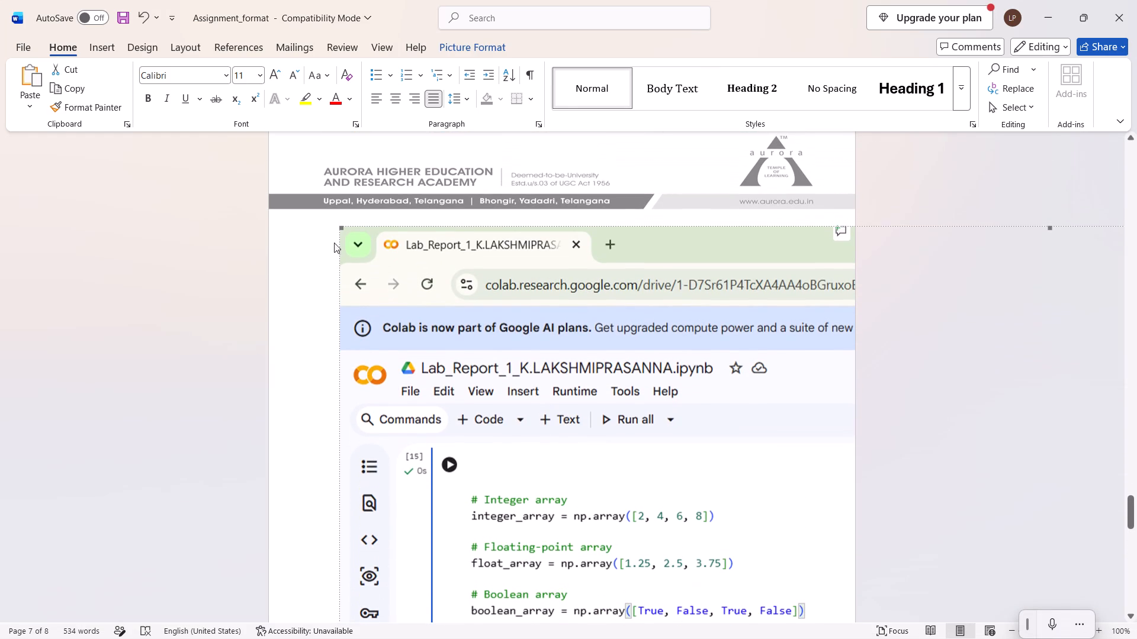
pyautogui.moveTo(342, 229); pyautogui.dragTo(491, 345)
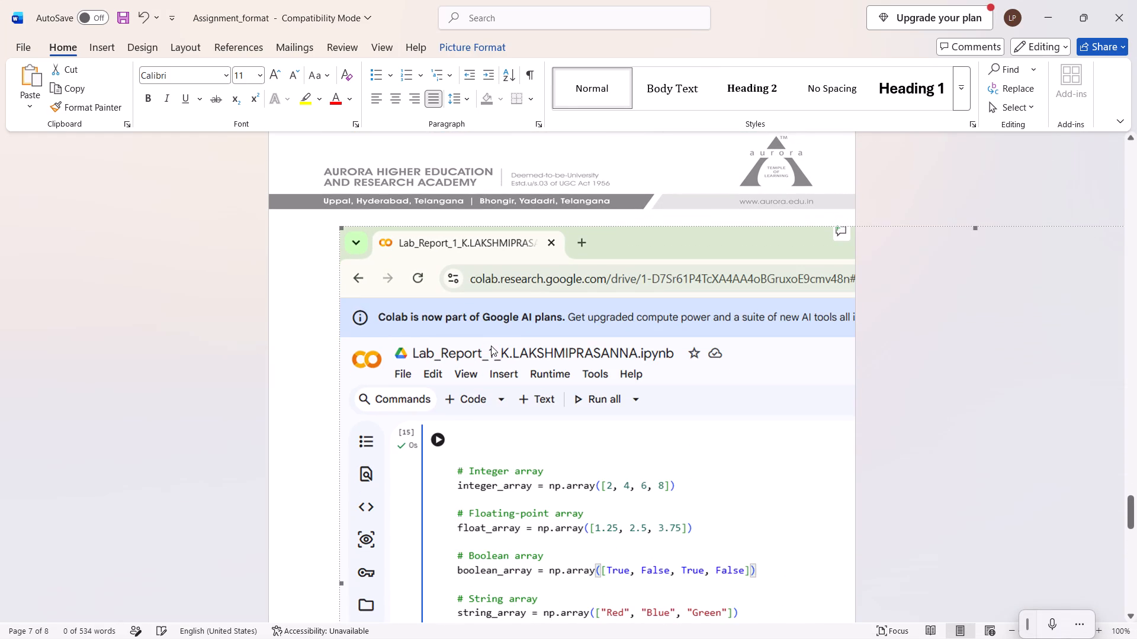
pyautogui.moveTo(341, 227); pyautogui.dragTo(451, 301)
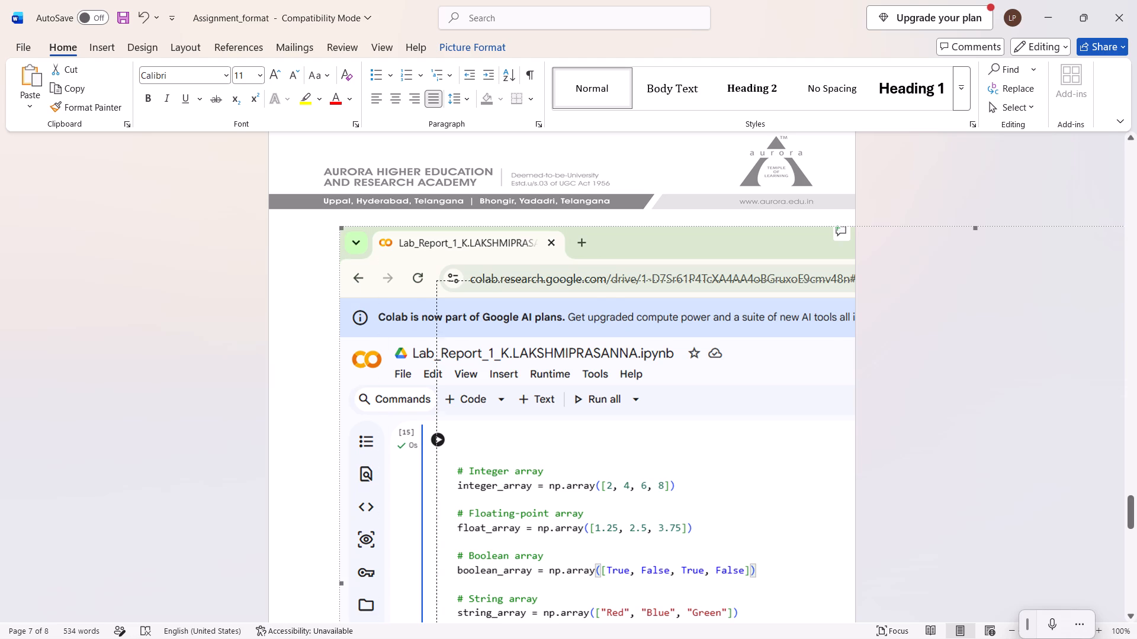
pyautogui.moveTo(451, 301); pyautogui.dragTo(581, 373)
pyautogui.moveTo(343, 227); pyautogui.dragTo(558, 322)
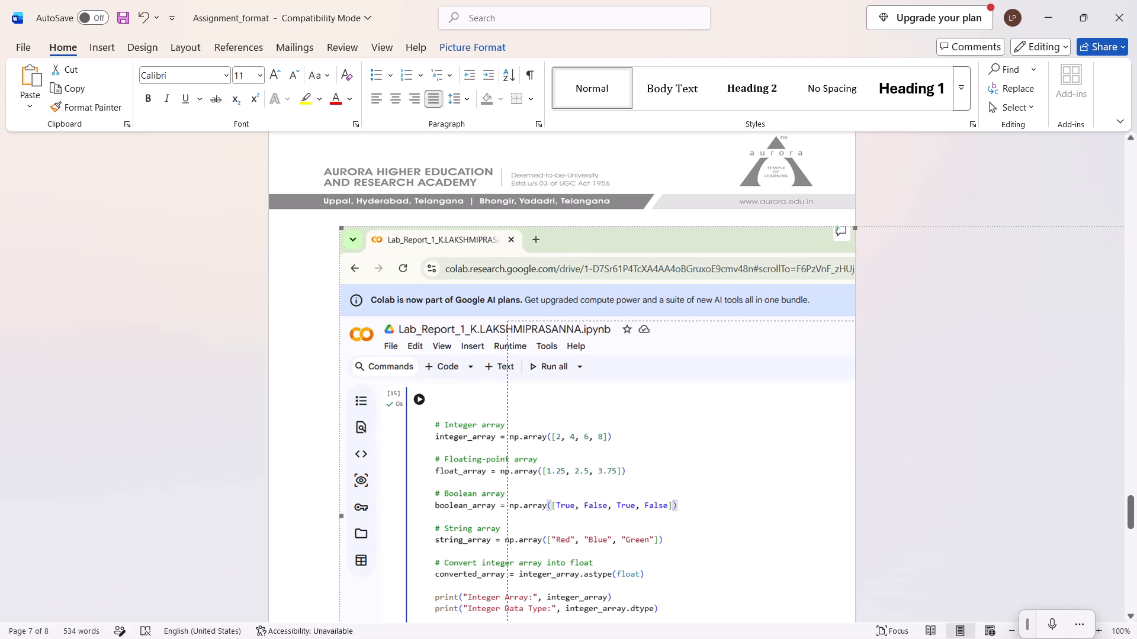
pyautogui.moveTo(558, 322); pyautogui.dragTo(558, 322)
pyautogui.moveTo(342, 226); pyautogui.dragTo(497, 317)
pyautogui.moveTo(342, 230); pyautogui.dragTo(396, 250)
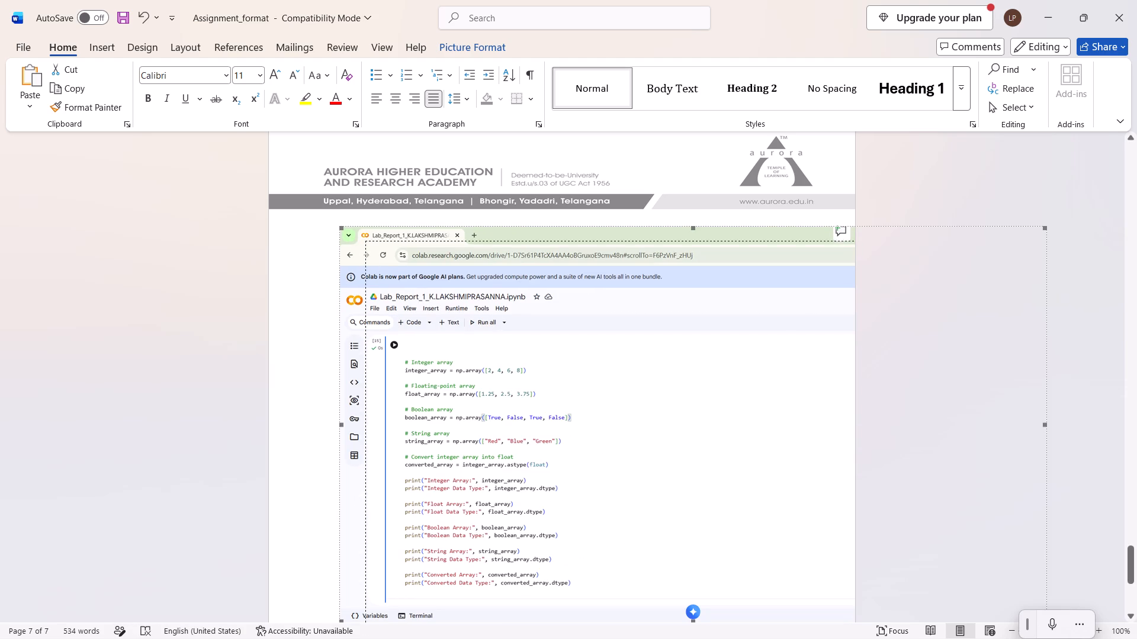
pyautogui.moveTo(396, 250); pyautogui.dragTo(535, 309)
# Shrink the second NumPy Data Types screenshot further so it fits inside the page, close to the first screenshot's width.
pyautogui.scroll(7, 446, 285)
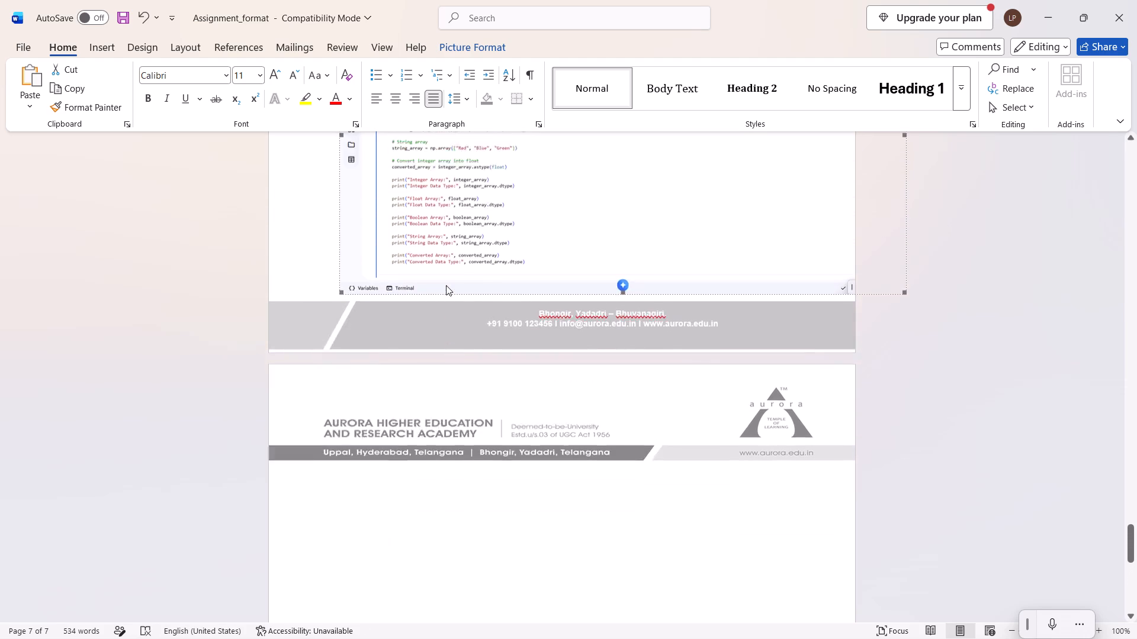
pyautogui.scroll(9, 446, 285)
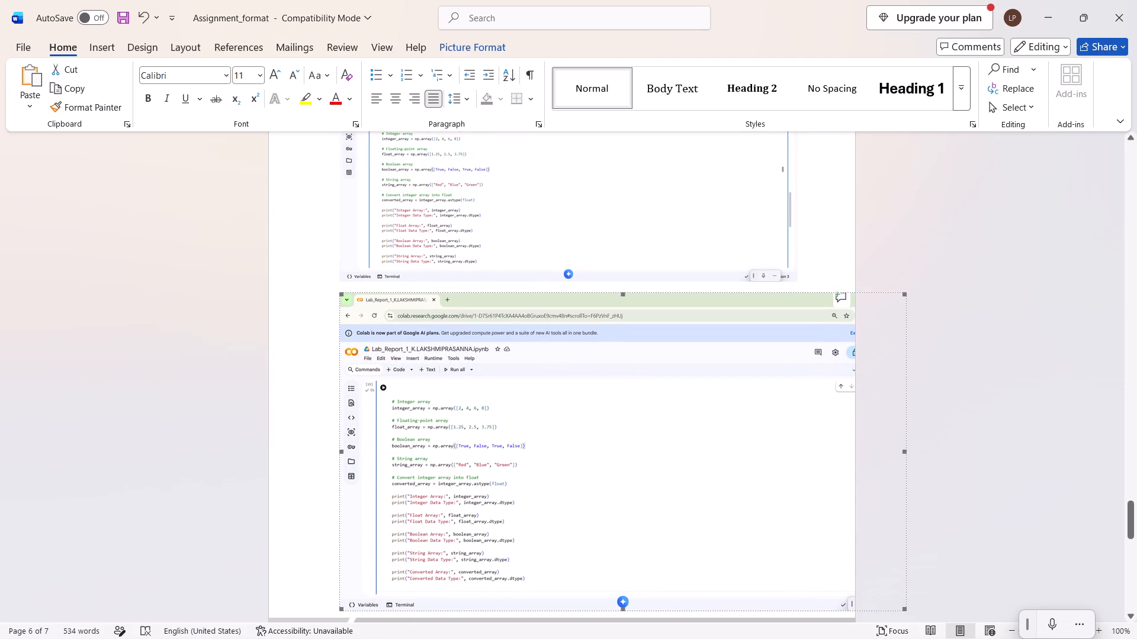
pyautogui.click(368, 317)
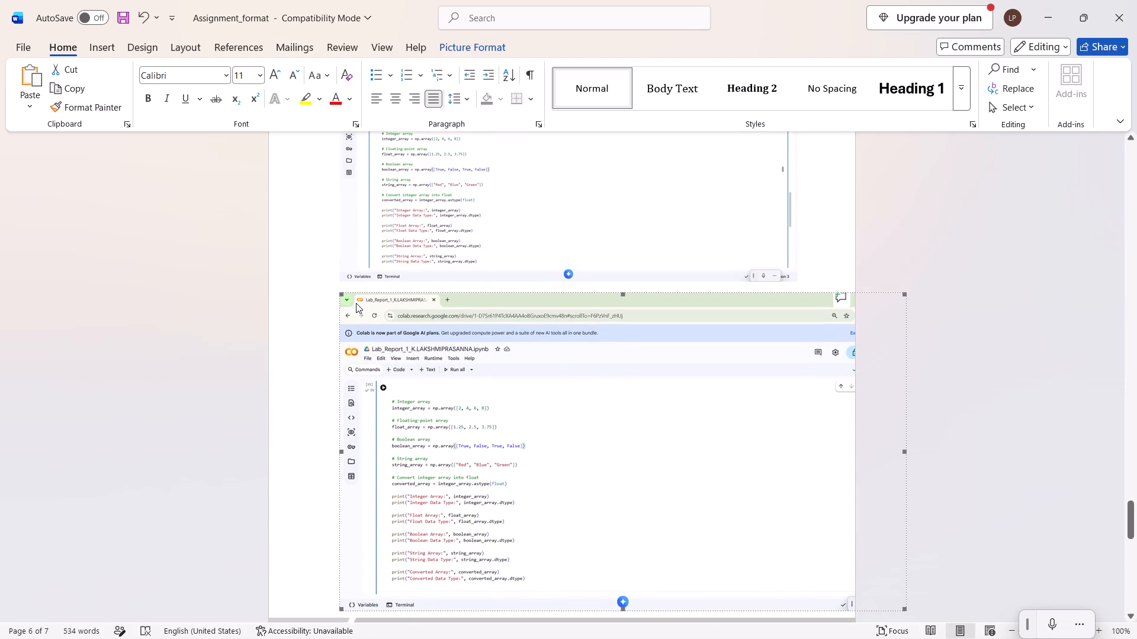
pyautogui.click(356, 303)
pyautogui.moveTo(341, 293); pyautogui.dragTo(406, 322)
pyautogui.moveTo(343, 293); pyautogui.dragTo(364, 304)
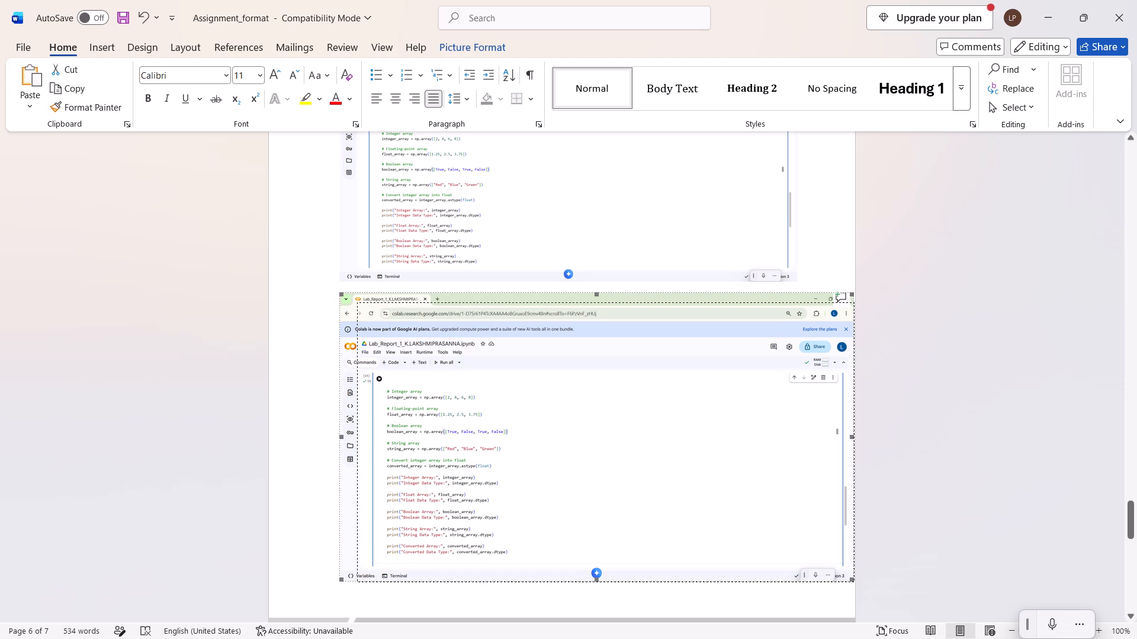
pyautogui.moveTo(364, 304); pyautogui.dragTo(397, 319)
pyautogui.moveTo(341, 295); pyautogui.dragTo(362, 305)
# Compare the two Data Types screenshots under Code Execution and enlarge the second one slightly toward the first one's width.
pyautogui.scroll(2, 521, 345)
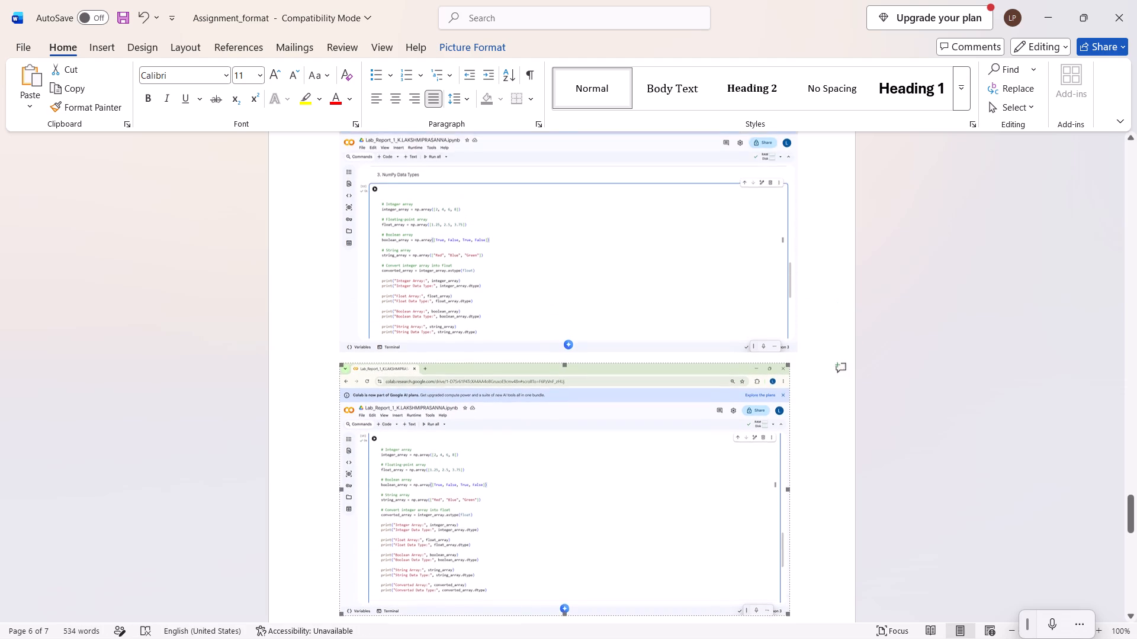
pyautogui.scroll(2, 521, 345)
pyautogui.scroll(-8, 521, 345)
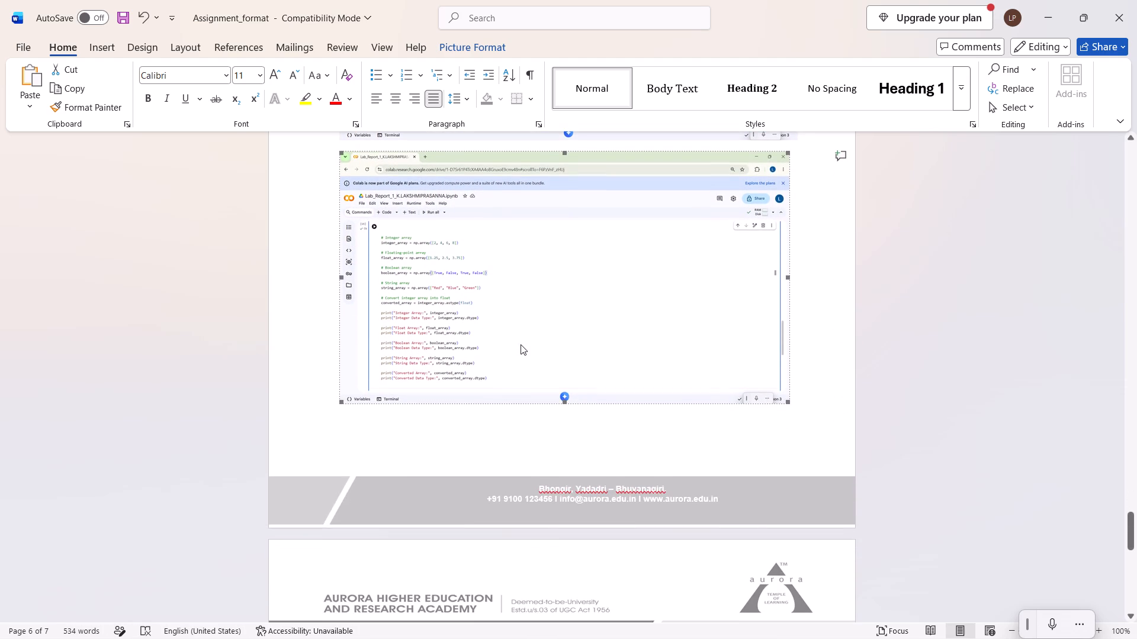
pyautogui.scroll(7, 521, 344)
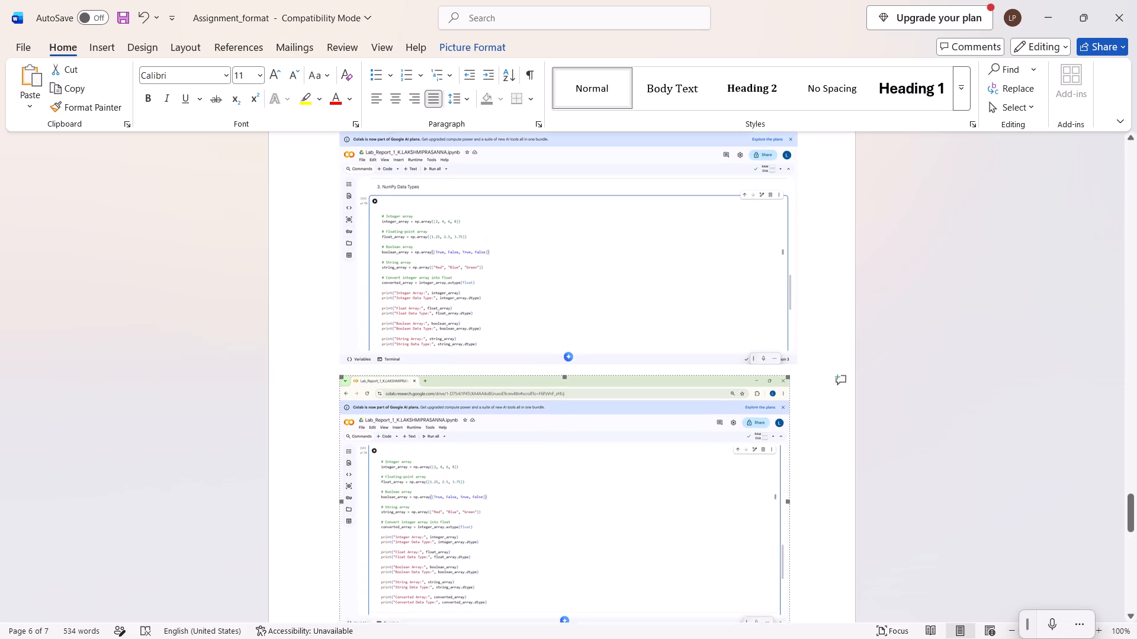
pyautogui.scroll(3, 523, 334)
pyautogui.scroll(-2, 523, 334)
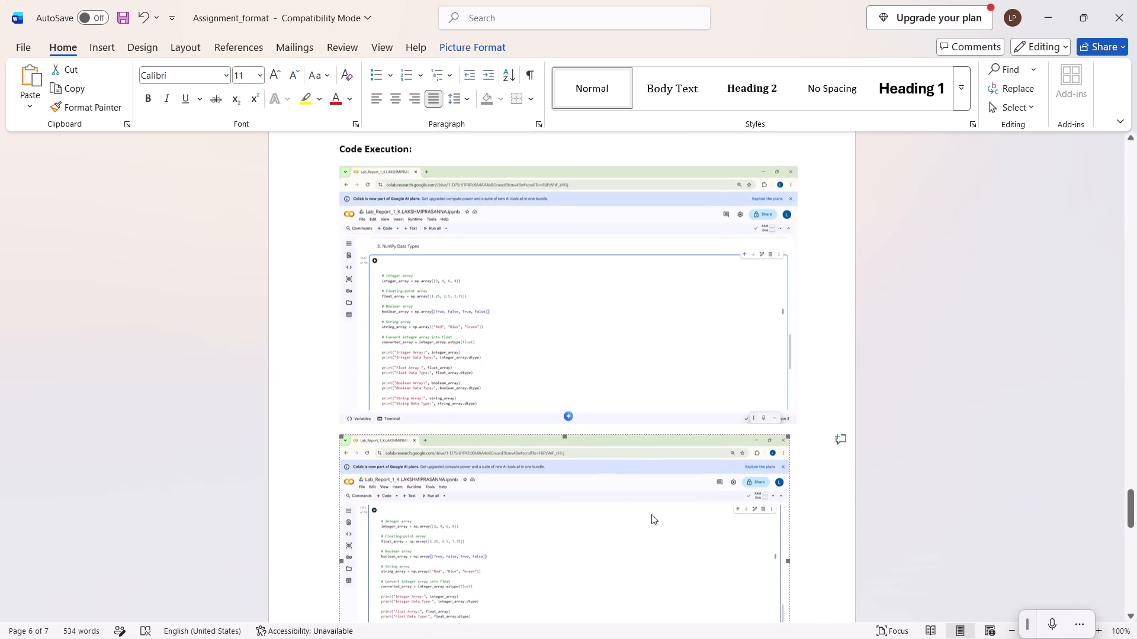
pyautogui.click(651, 514)
pyautogui.click(769, 448)
pyautogui.moveTo(788, 435); pyautogui.dragTo(788, 435)
pyautogui.moveTo(788, 435); pyautogui.dragTo(792, 430)
# Enlarge the first Data Types screenshot slightly, and resize the second one to the same width.
pyautogui.click(759, 330)
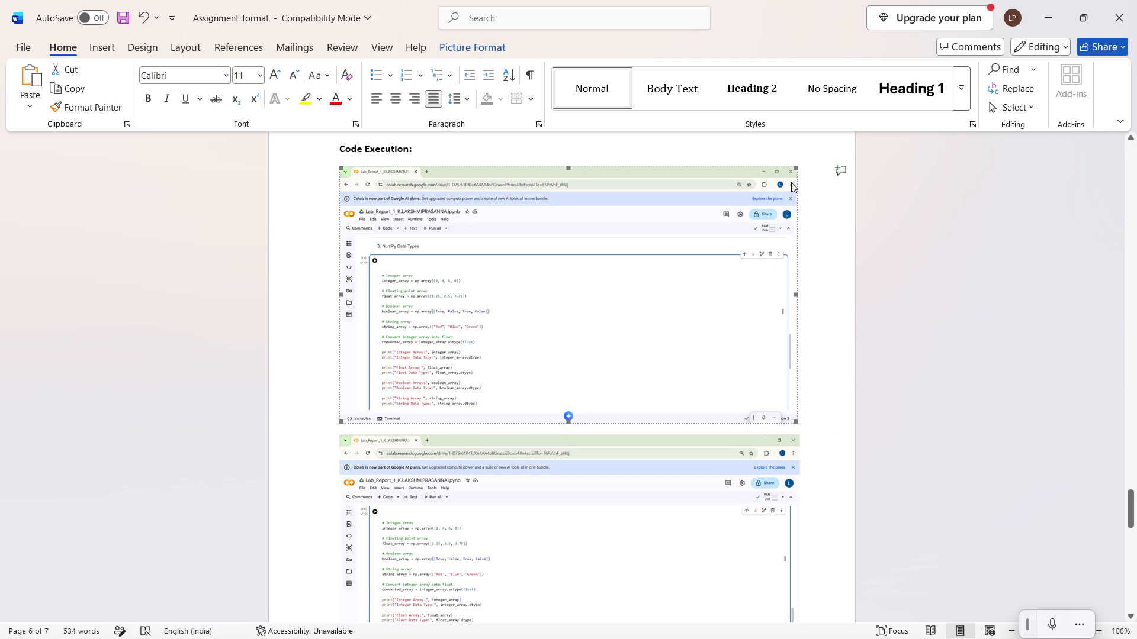
pyautogui.moveTo(796, 170); pyautogui.dragTo(805, 164)
pyautogui.click(781, 470)
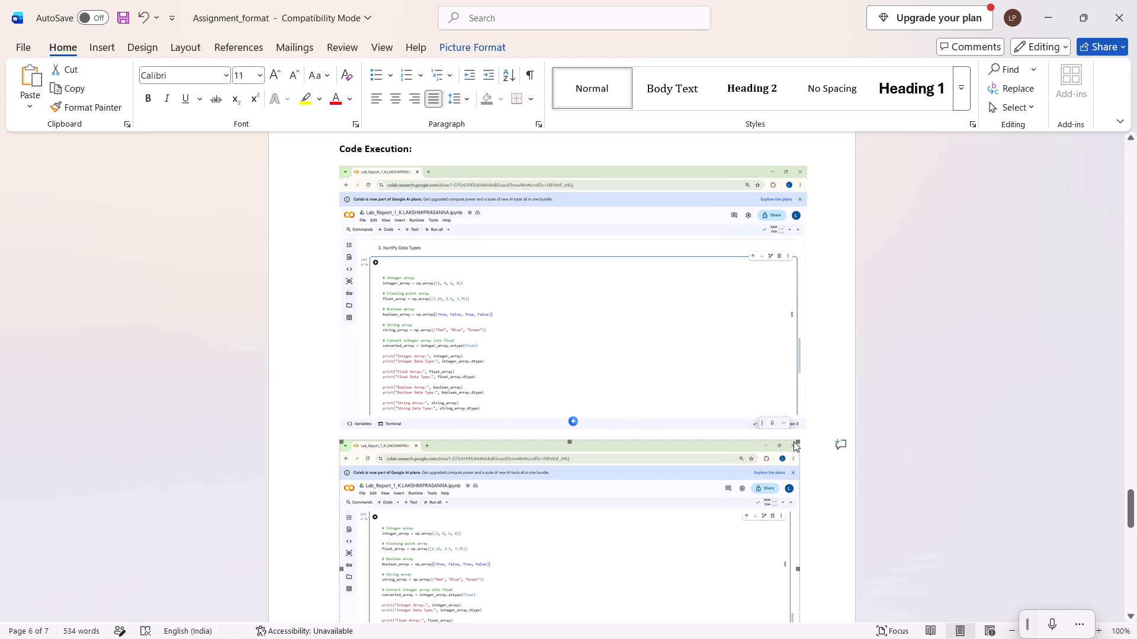
pyautogui.moveTo(796, 440); pyautogui.dragTo(807, 436)
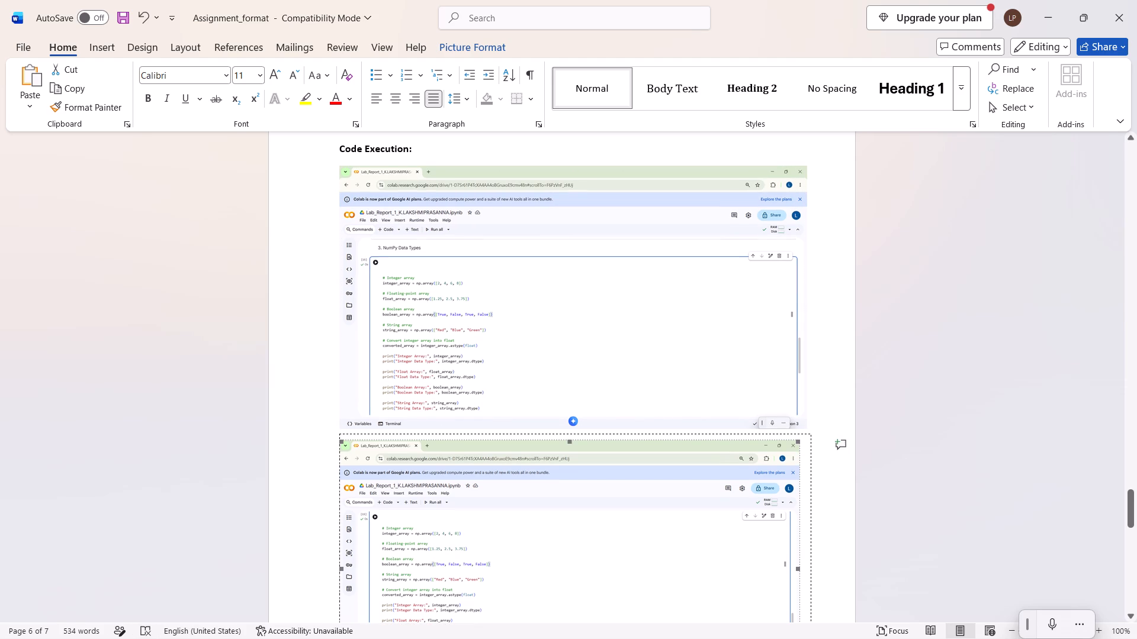
pyautogui.moveTo(807, 436); pyautogui.dragTo(802, 437)
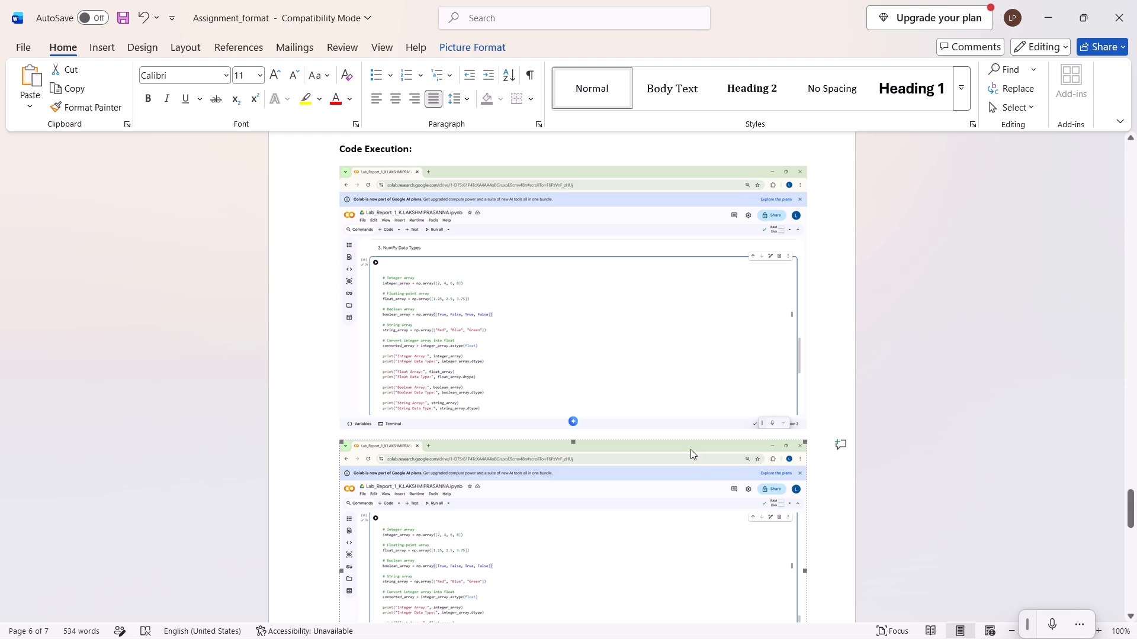
# Check both code screenshots on page 6 and place the insertion point at the top of the blank page 7.
pyautogui.scroll(2, 689, 446)
pyautogui.scroll(-10, 689, 444)
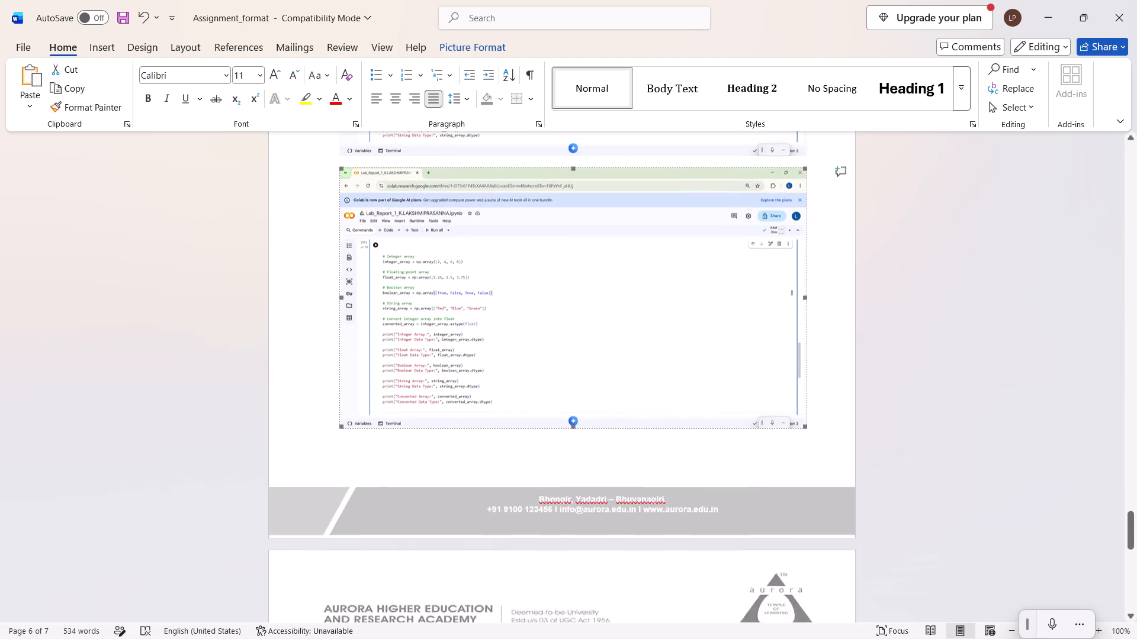
pyautogui.scroll(-6, 689, 431)
pyautogui.click(388, 455)
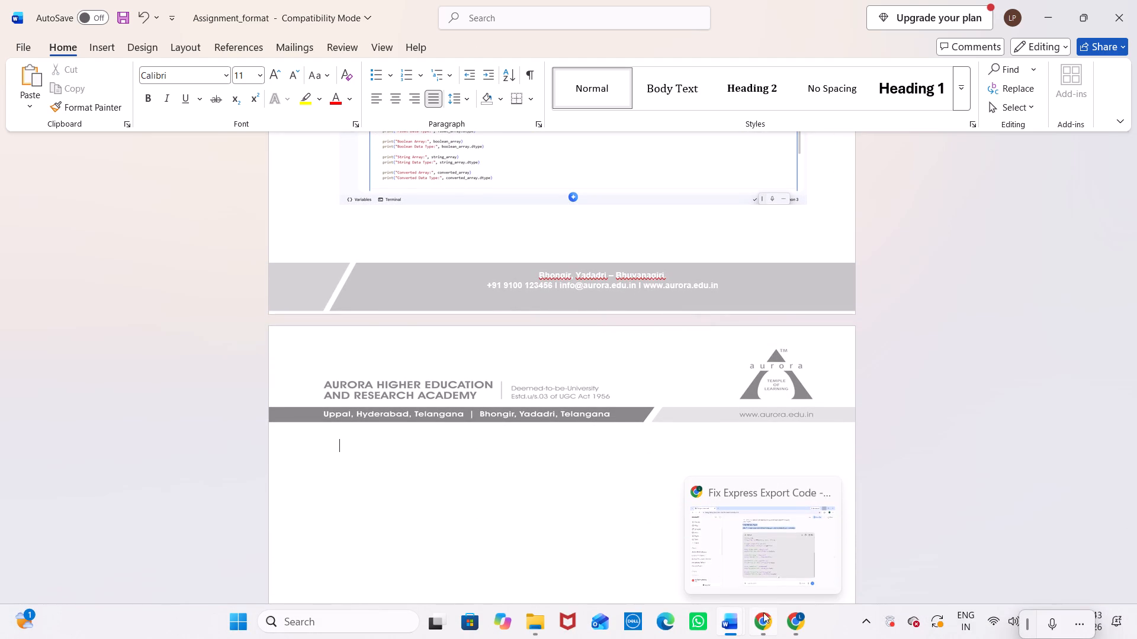
# Switch to the Colab notebook, zoom to 110%, and capture the full Data Types output through the Converted Data Type line.
pyautogui.click(792, 631)
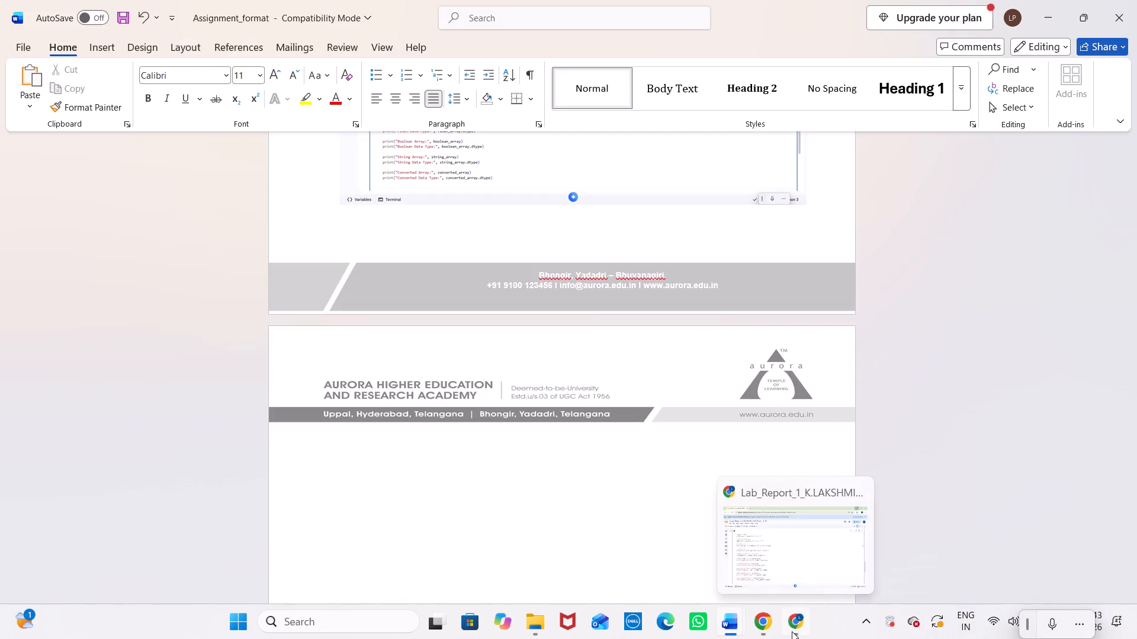
pyautogui.scroll(-3, 532, 452)
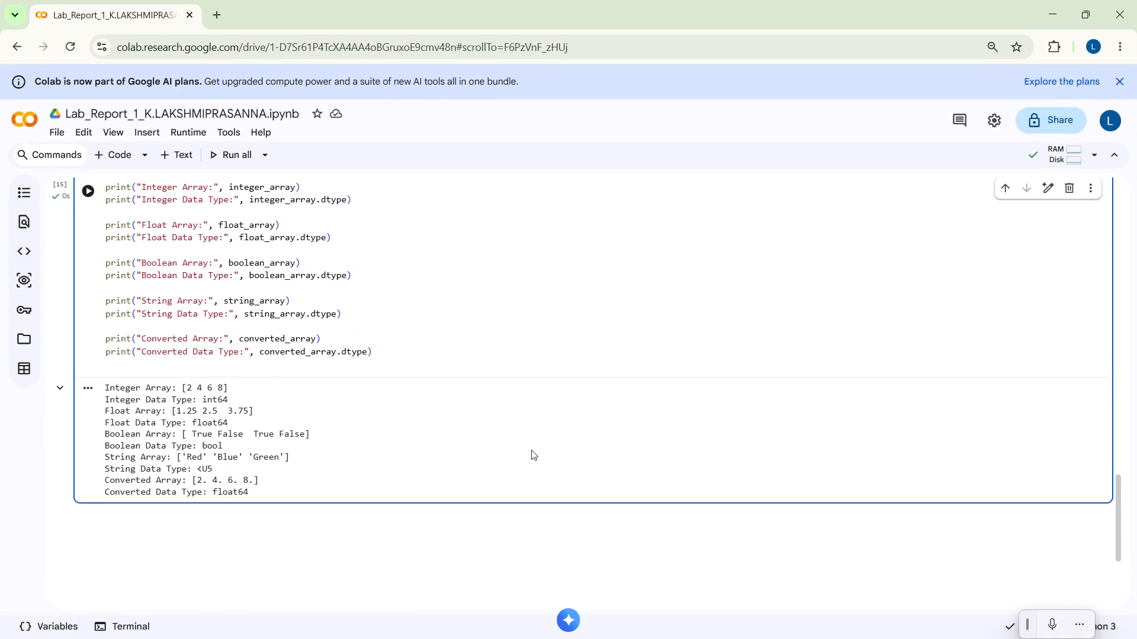
pyautogui.scroll(1, 526, 449)
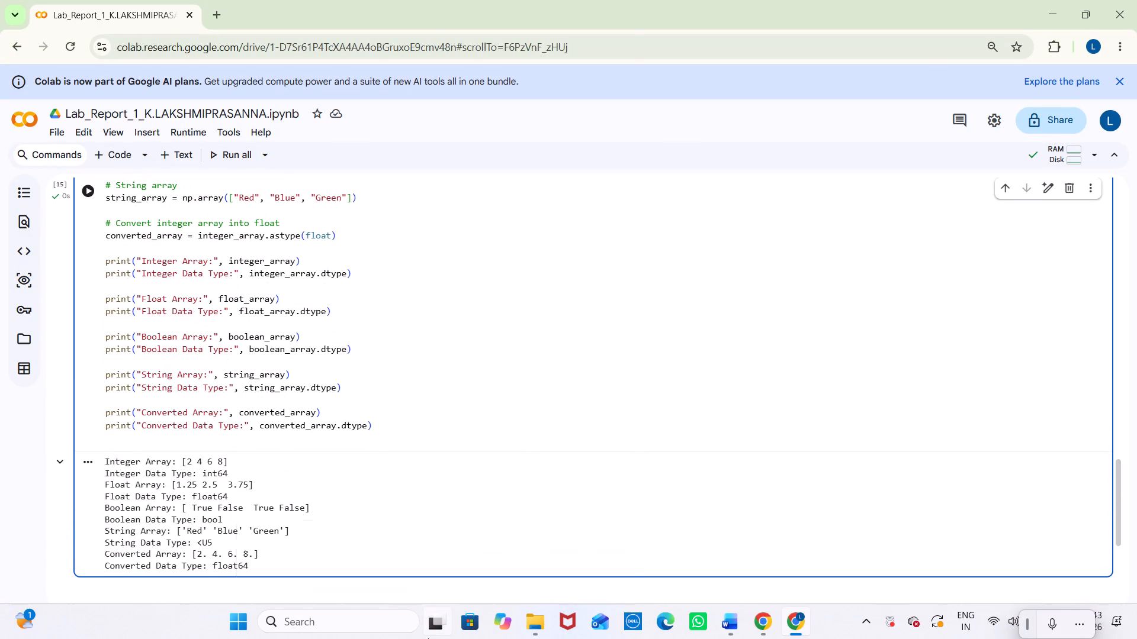
pyautogui.hotkey('ctrl', 'shift', '=')
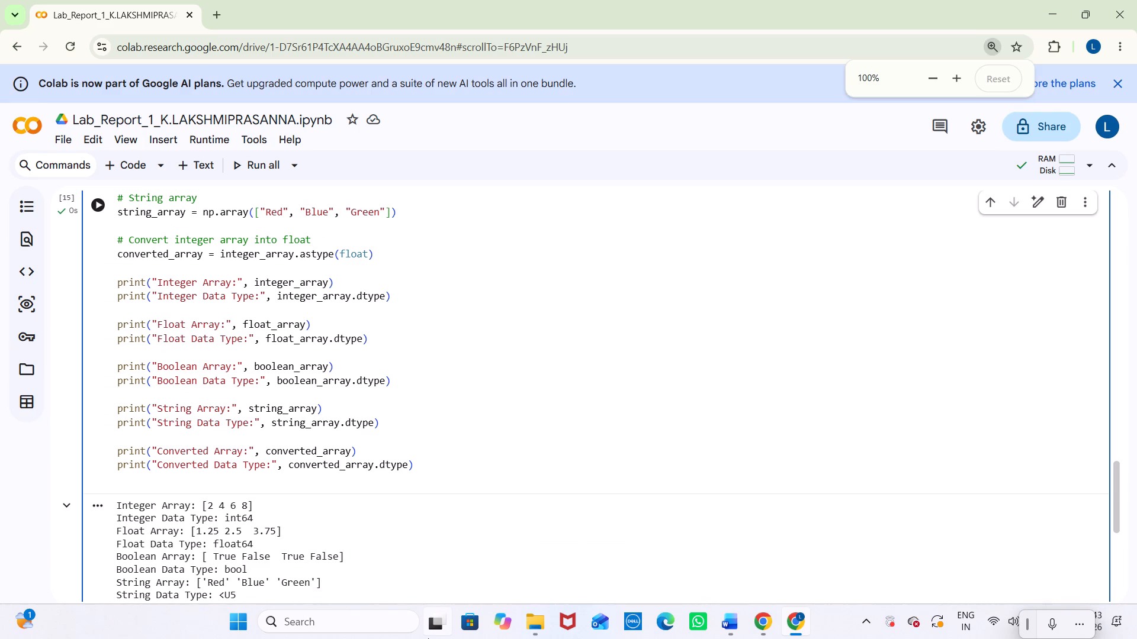
pyautogui.hotkey('ctrl', 'shift', '=')
pyautogui.scroll(-3, 428, 638)
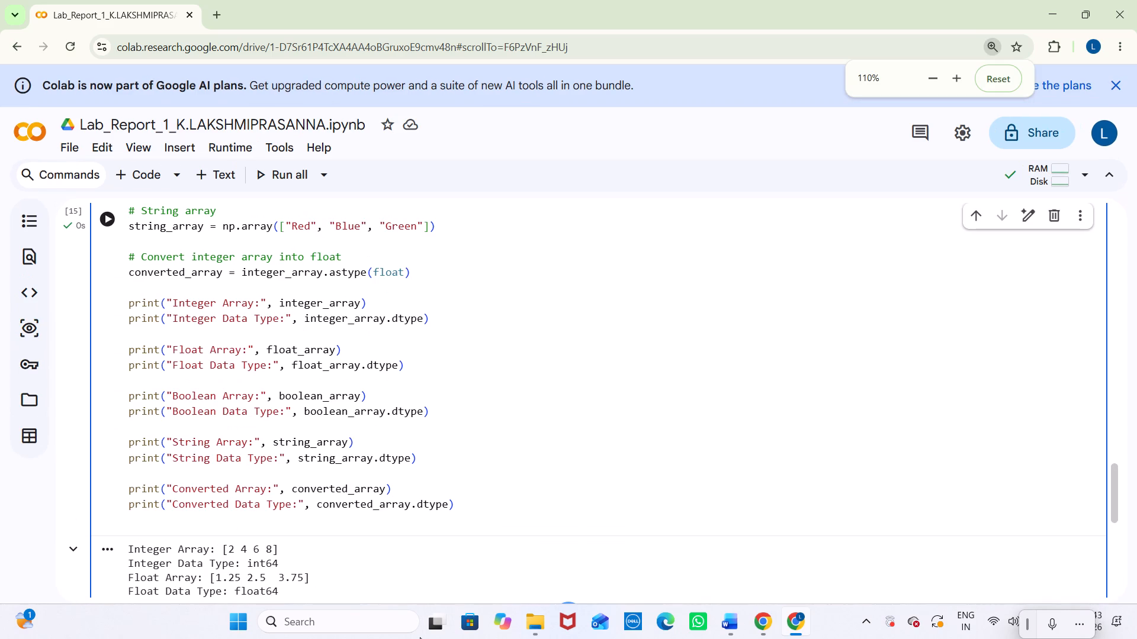
pyautogui.scroll(-2, 390, 619)
pyautogui.scroll(-3, 503, 527)
pyautogui.scroll(1, 505, 526)
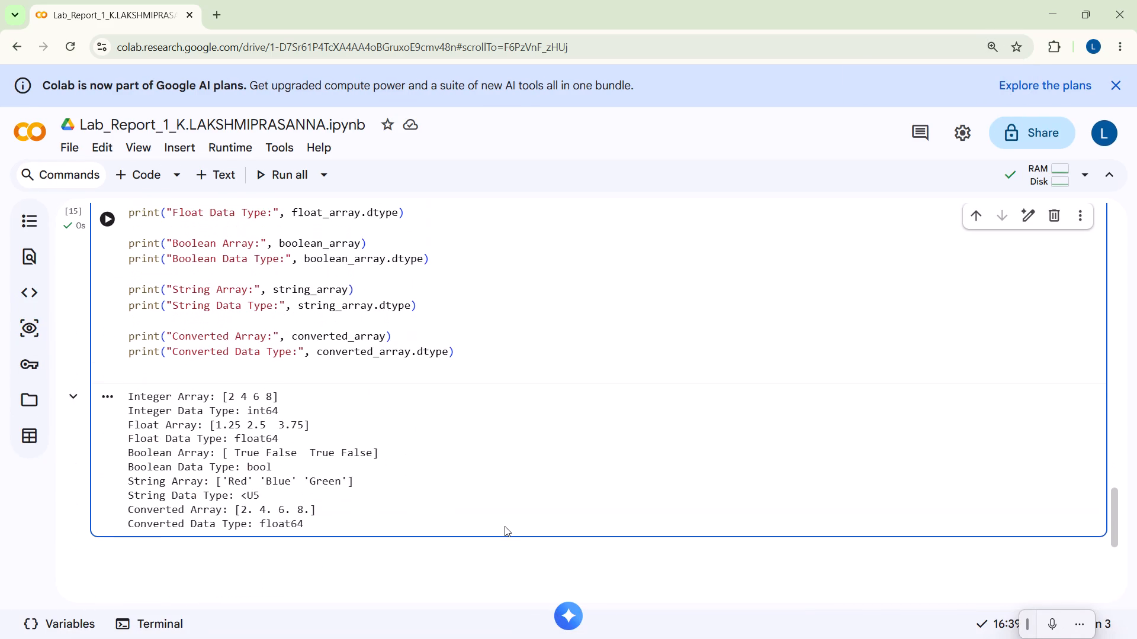
pyautogui.scroll(1, 504, 532)
pyautogui.scroll(-1, 504, 532)
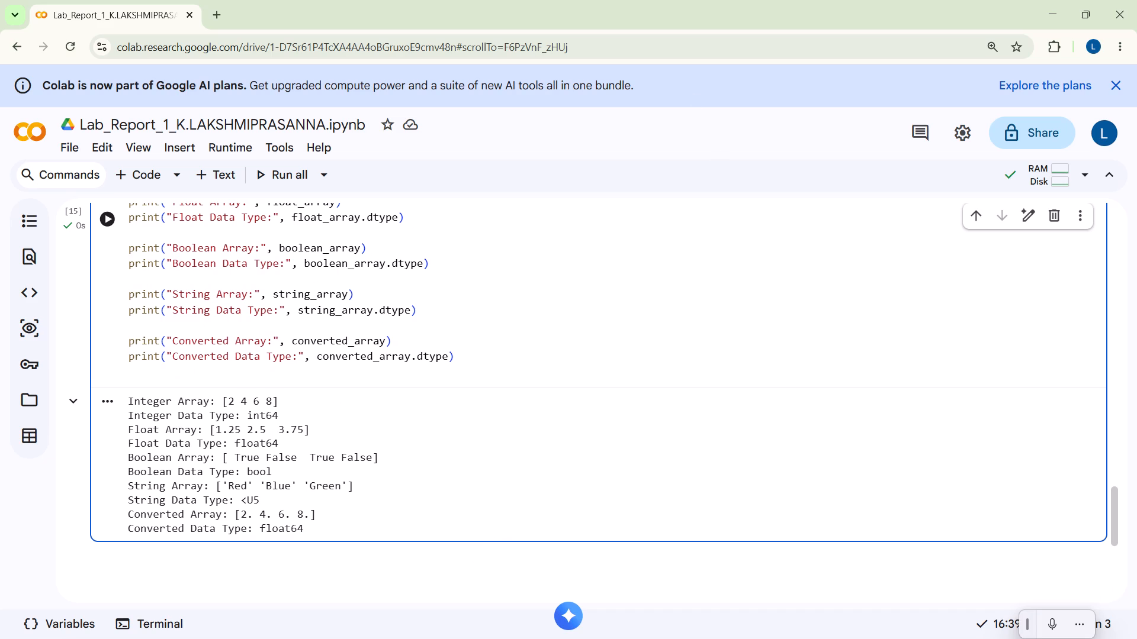
pyautogui.click(661, 419)
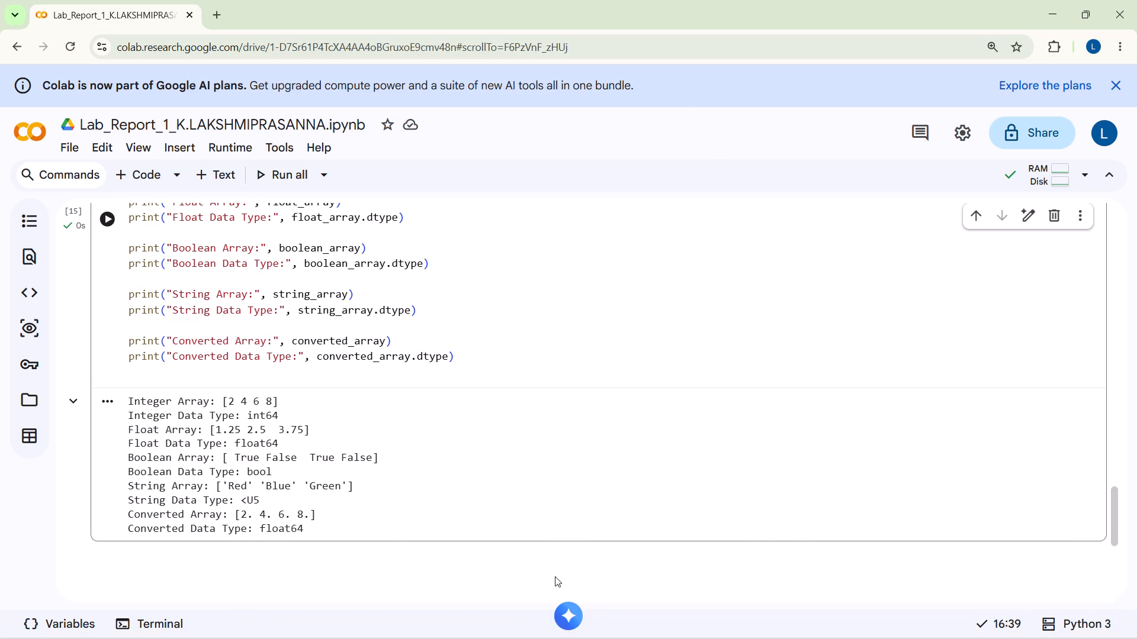
pyautogui.press('super+Print')
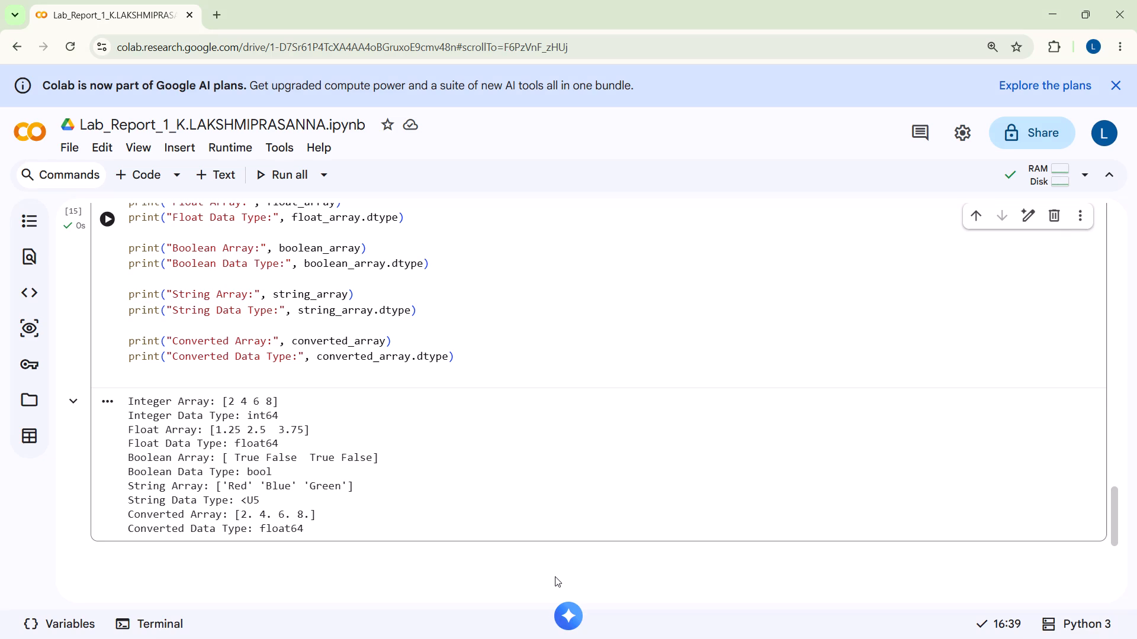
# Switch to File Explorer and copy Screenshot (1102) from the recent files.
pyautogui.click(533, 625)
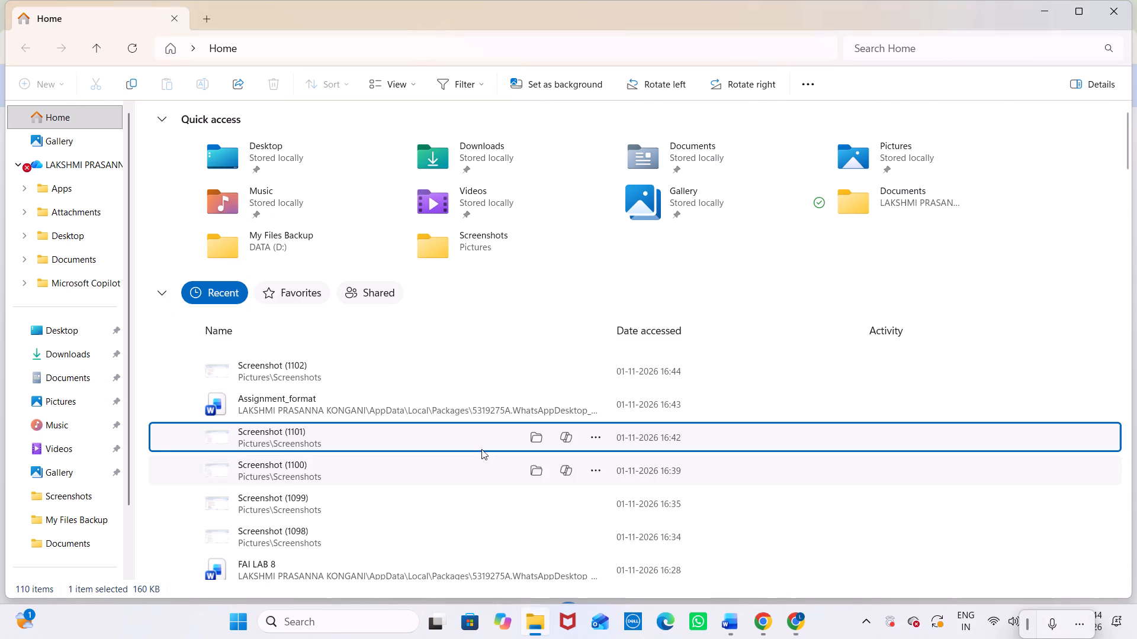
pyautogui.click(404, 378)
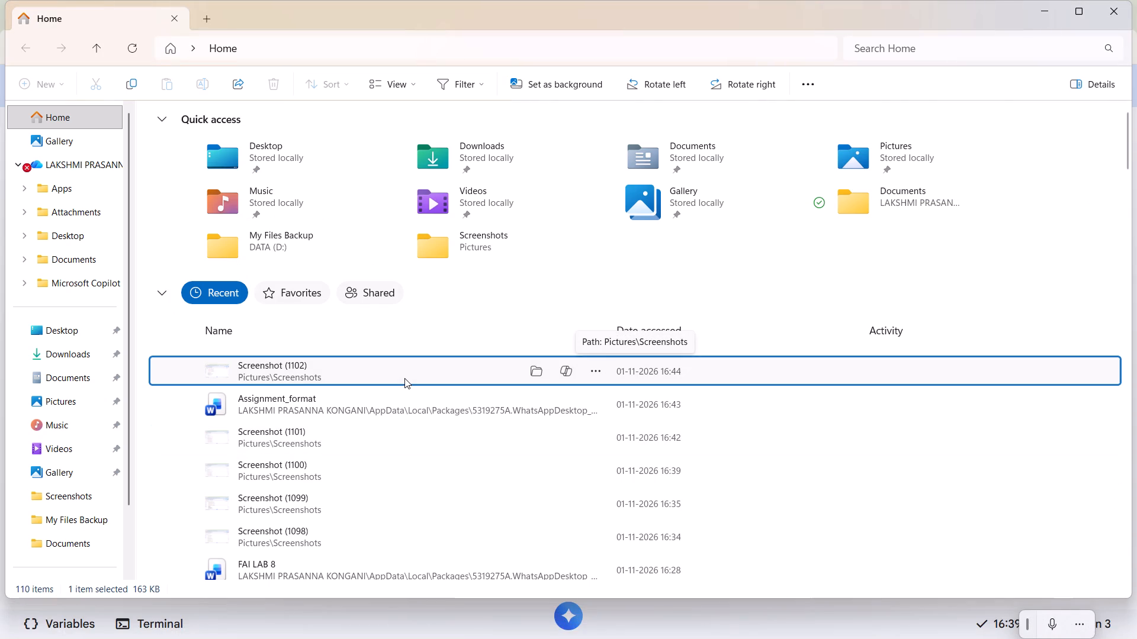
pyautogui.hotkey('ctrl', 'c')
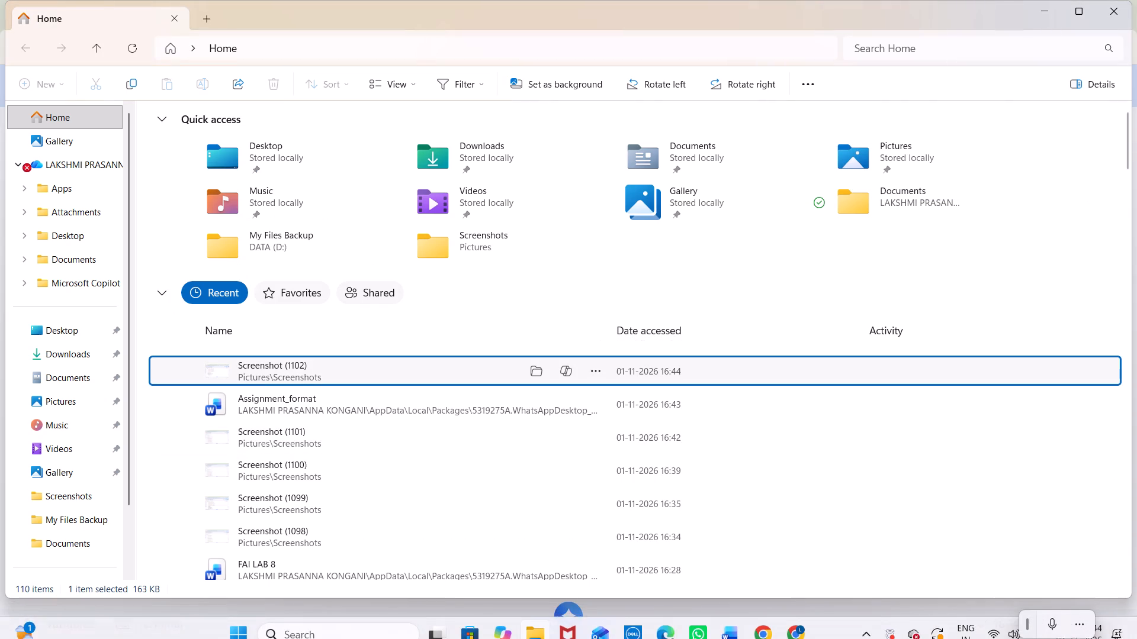
# Switch to the Word report and add an "OUTPUT:" line at the top of page 7, followed by a new line.
pyautogui.click(664, 557)
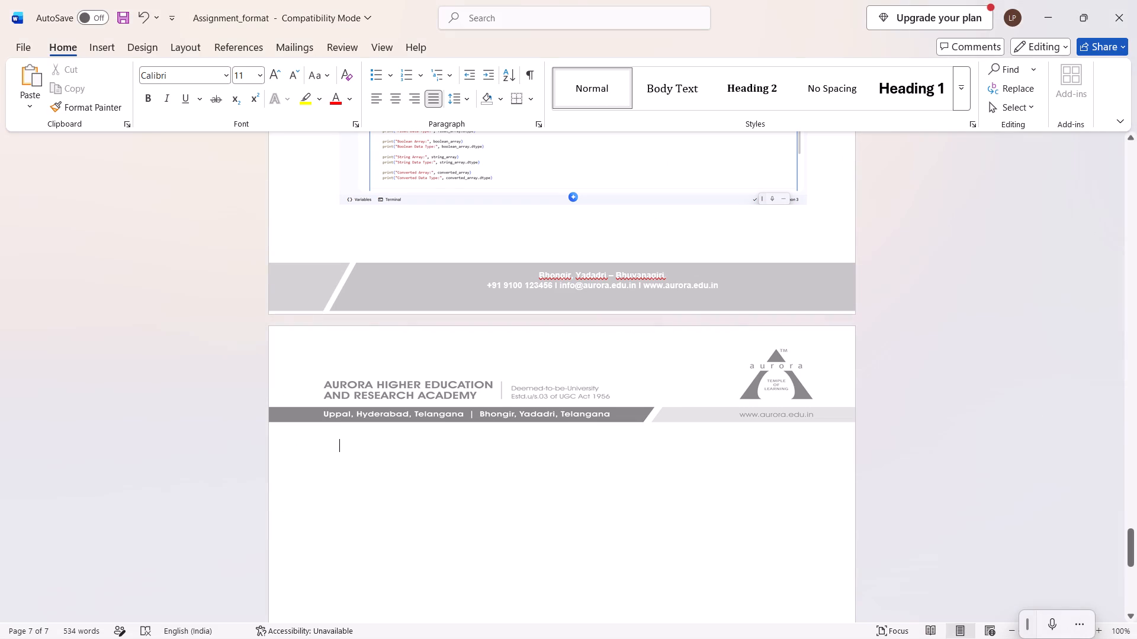
pyautogui.write('OUTPUT')
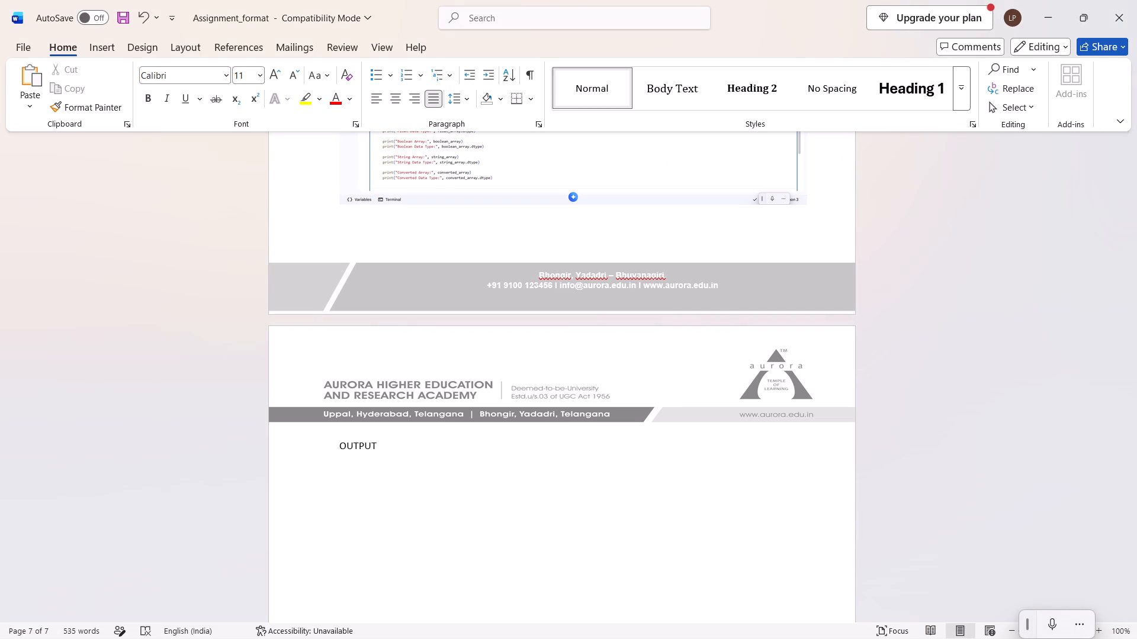
pyautogui.hotkey('shift', ':')
pyautogui.press('Return')
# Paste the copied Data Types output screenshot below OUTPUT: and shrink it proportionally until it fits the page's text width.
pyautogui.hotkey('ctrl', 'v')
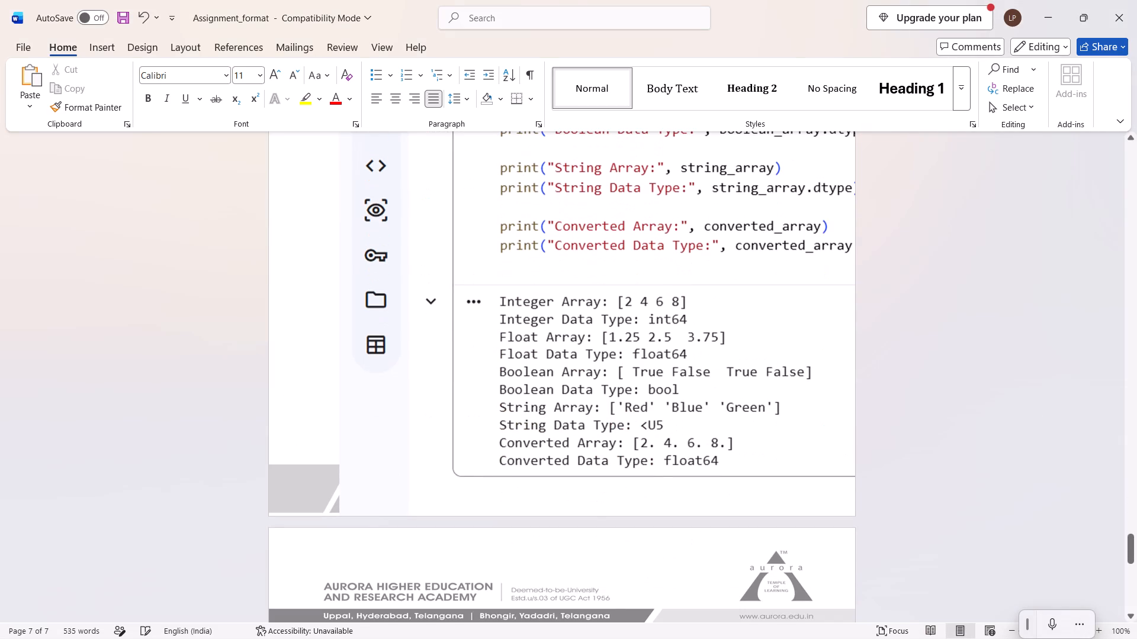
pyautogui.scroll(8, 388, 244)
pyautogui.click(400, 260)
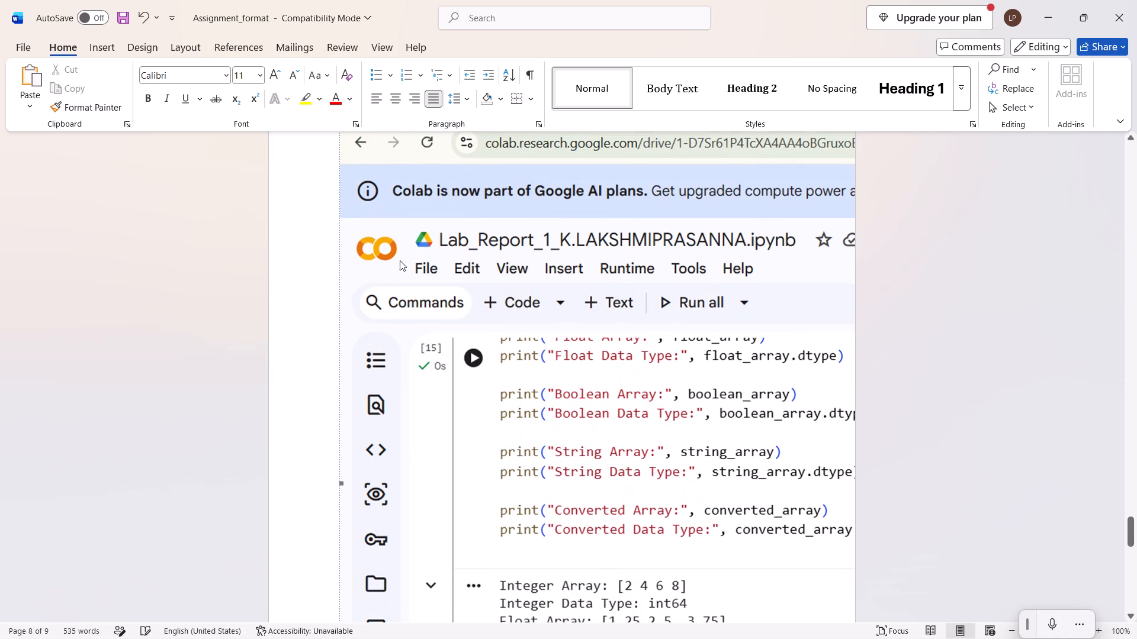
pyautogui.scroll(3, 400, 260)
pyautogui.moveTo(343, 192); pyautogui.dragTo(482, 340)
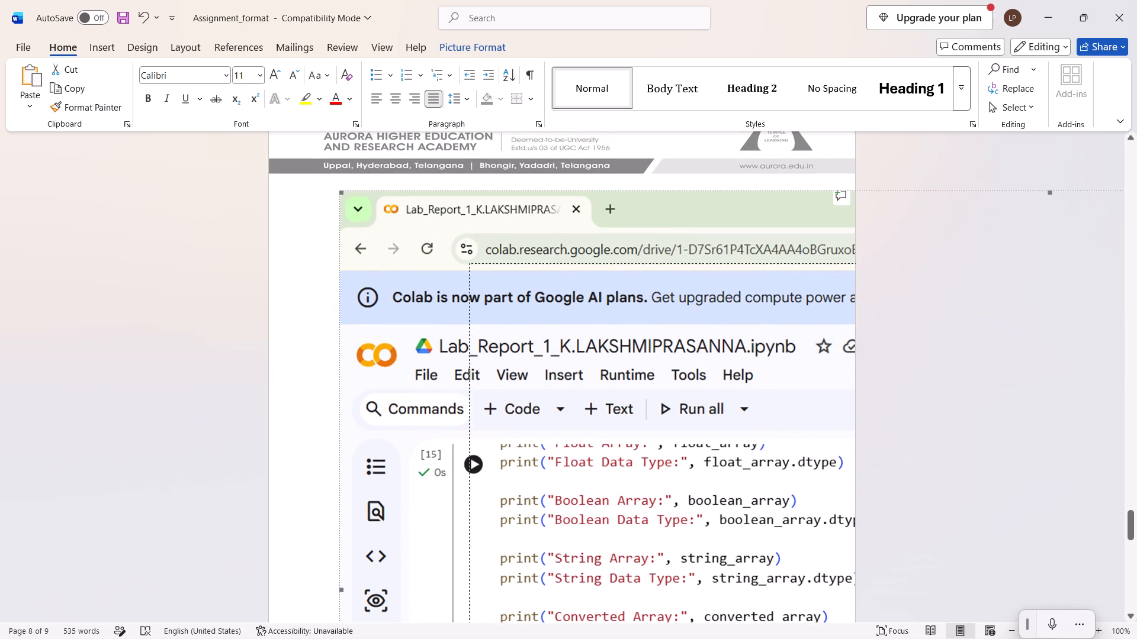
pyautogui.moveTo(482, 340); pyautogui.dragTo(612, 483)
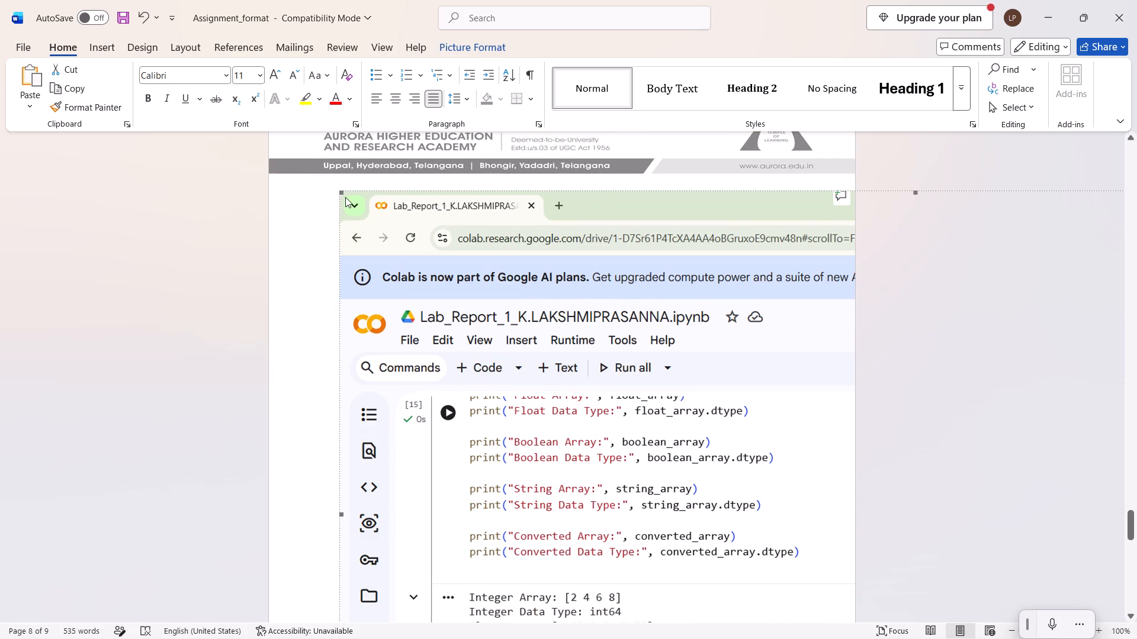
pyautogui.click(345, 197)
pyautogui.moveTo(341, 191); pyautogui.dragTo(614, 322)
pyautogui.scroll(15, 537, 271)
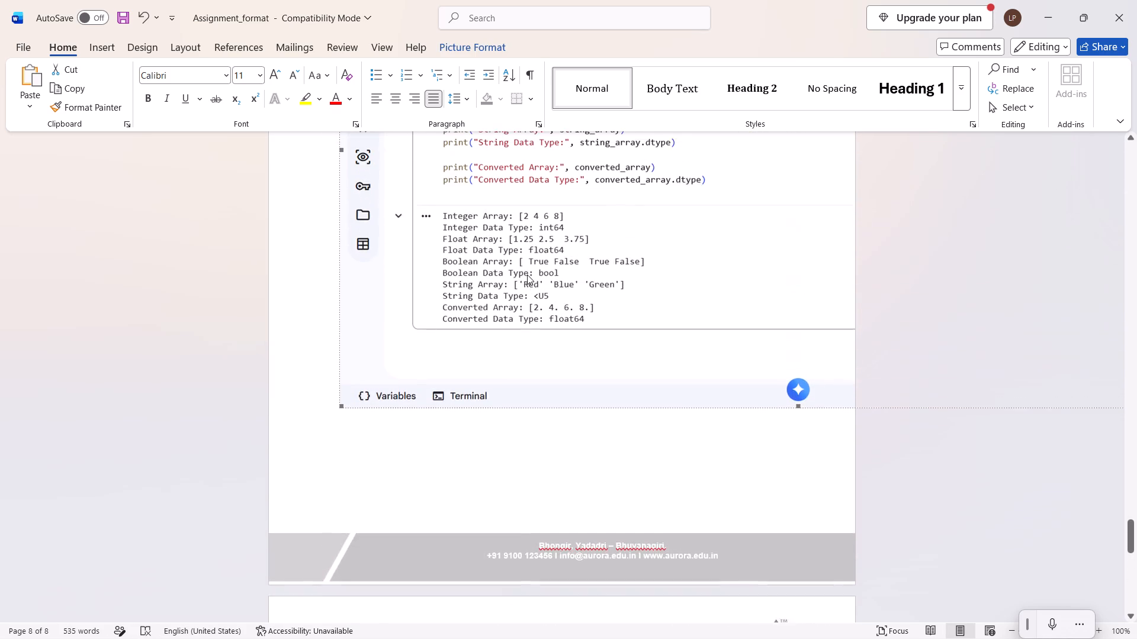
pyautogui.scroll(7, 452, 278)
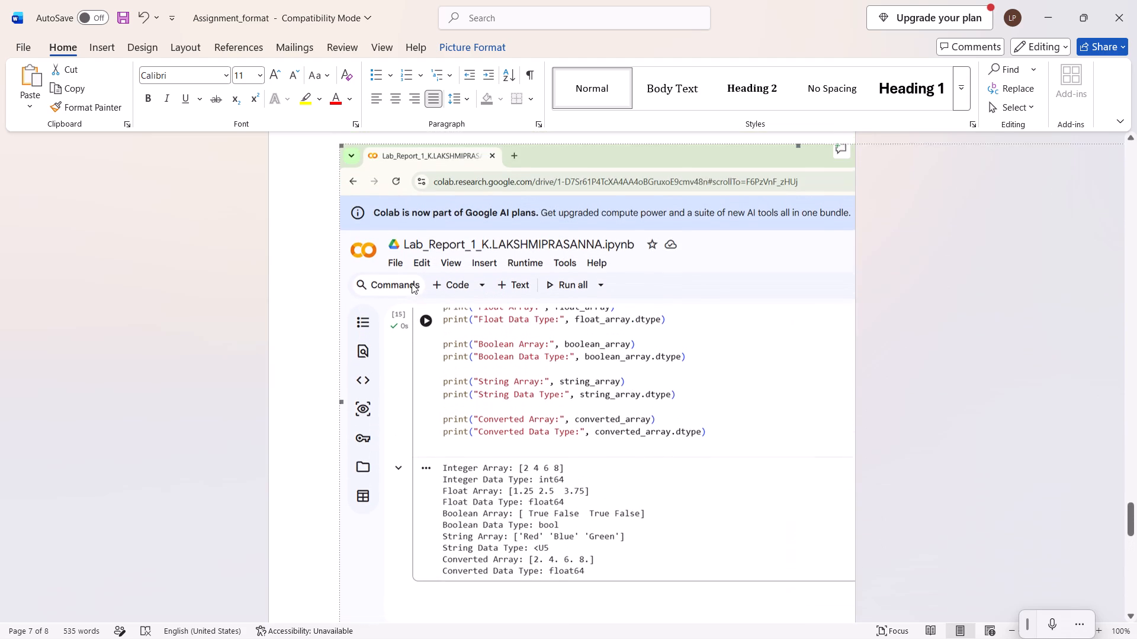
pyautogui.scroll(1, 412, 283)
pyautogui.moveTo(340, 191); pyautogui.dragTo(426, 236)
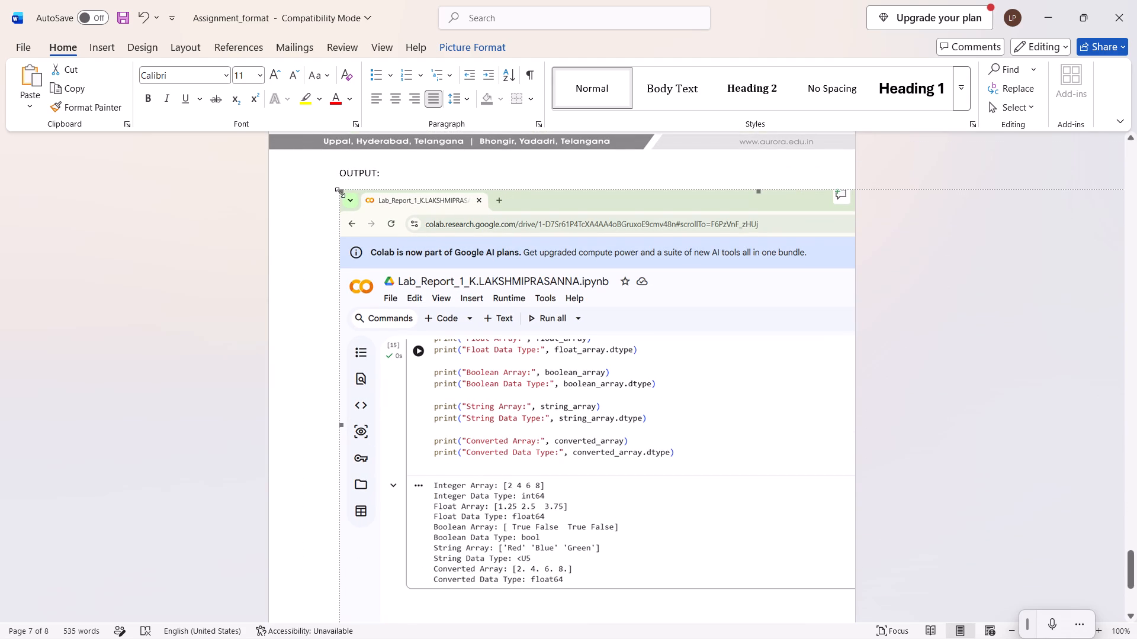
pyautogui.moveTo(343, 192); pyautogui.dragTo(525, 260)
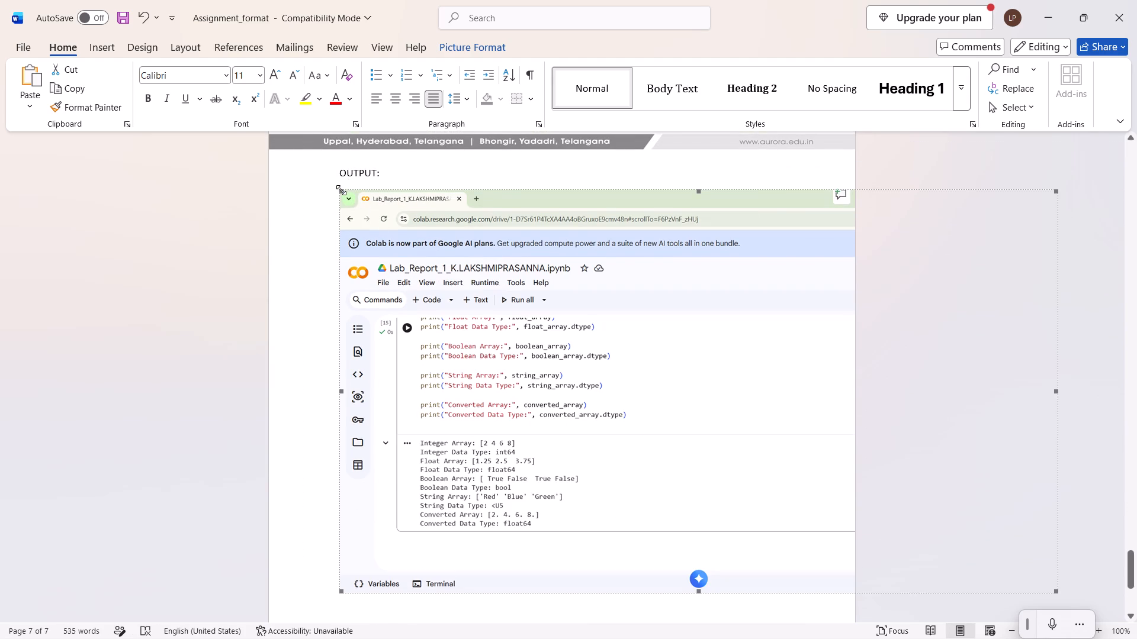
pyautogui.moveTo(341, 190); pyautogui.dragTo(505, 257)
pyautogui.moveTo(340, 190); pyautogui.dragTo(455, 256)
# Make the "OUTPUT:" label on page 7 bold.
pyautogui.moveTo(391, 177); pyautogui.dragTo(372, 175)
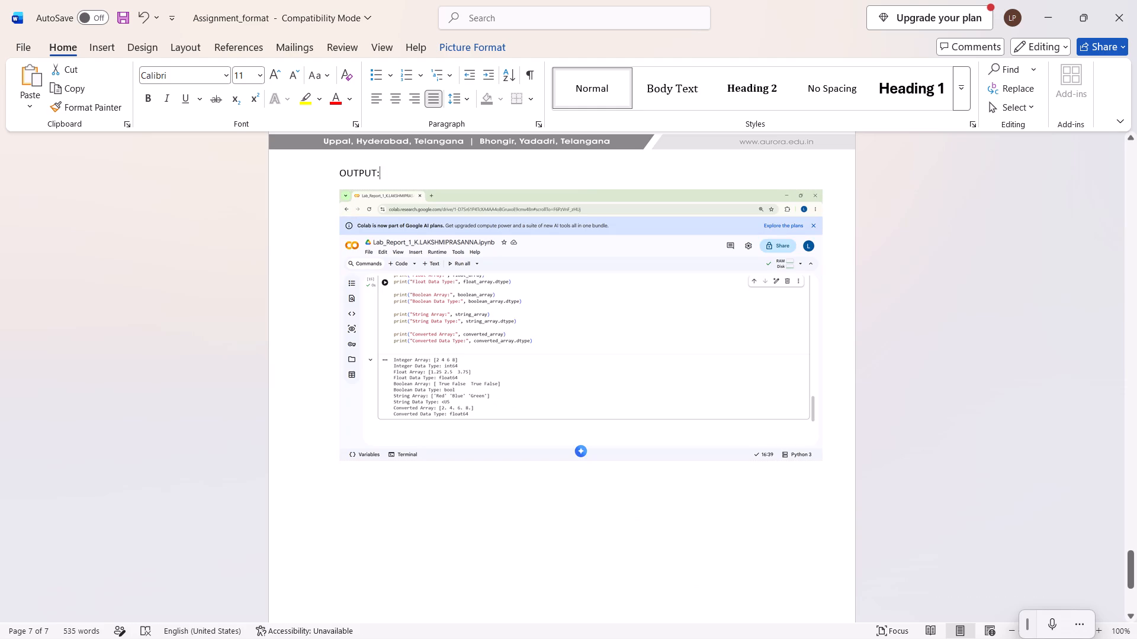
pyautogui.moveTo(372, 175); pyautogui.dragTo(341, 175)
pyautogui.click(354, 154)
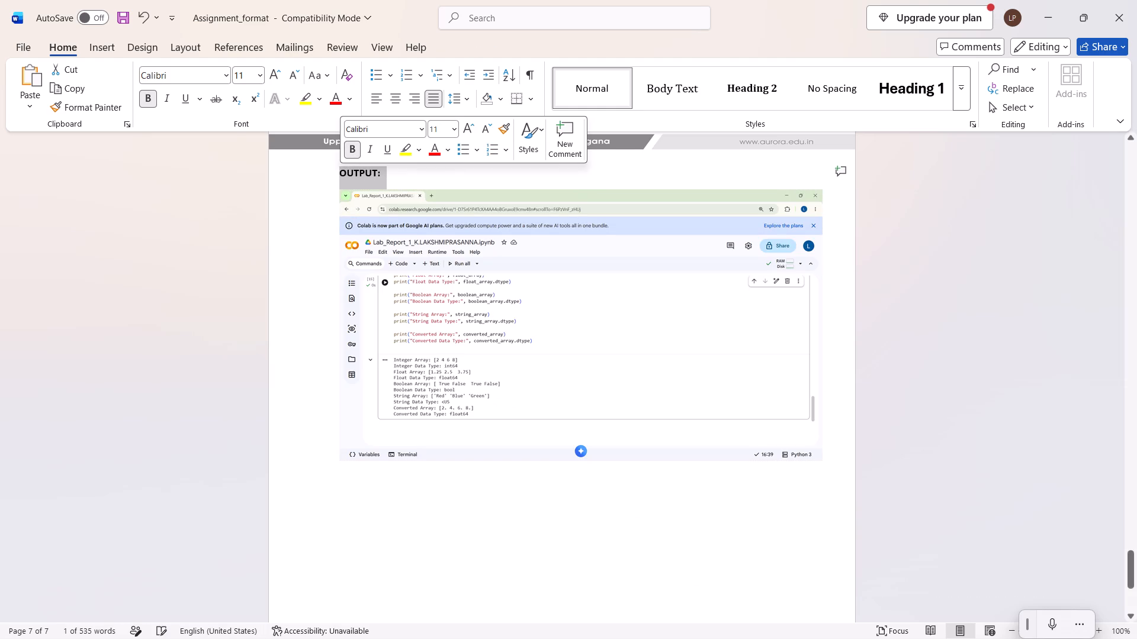
pyautogui.click(415, 556)
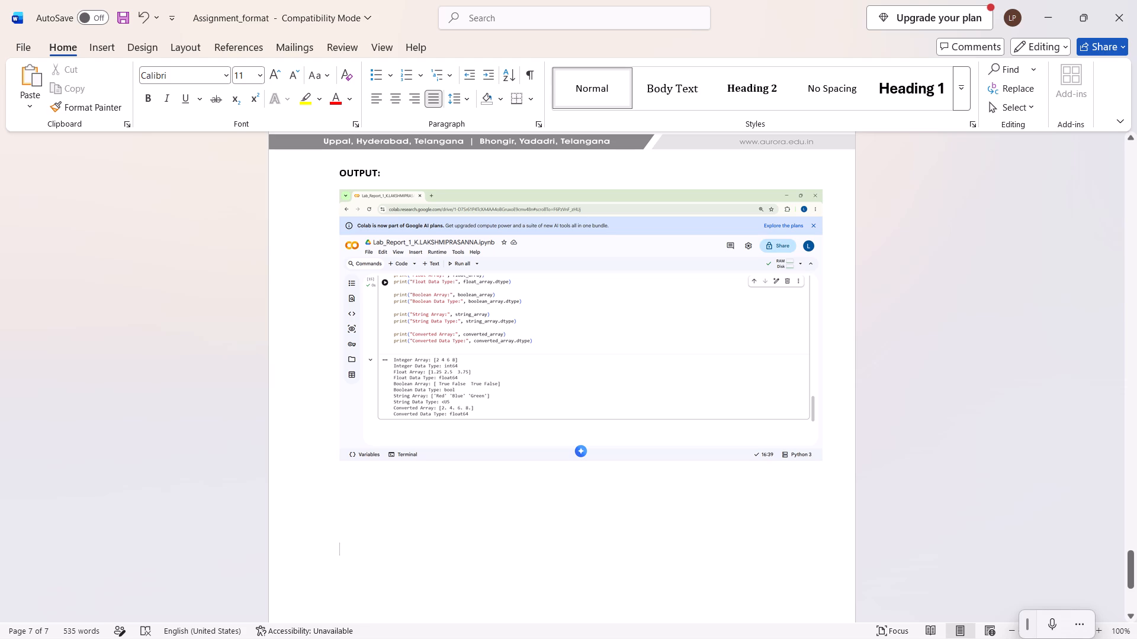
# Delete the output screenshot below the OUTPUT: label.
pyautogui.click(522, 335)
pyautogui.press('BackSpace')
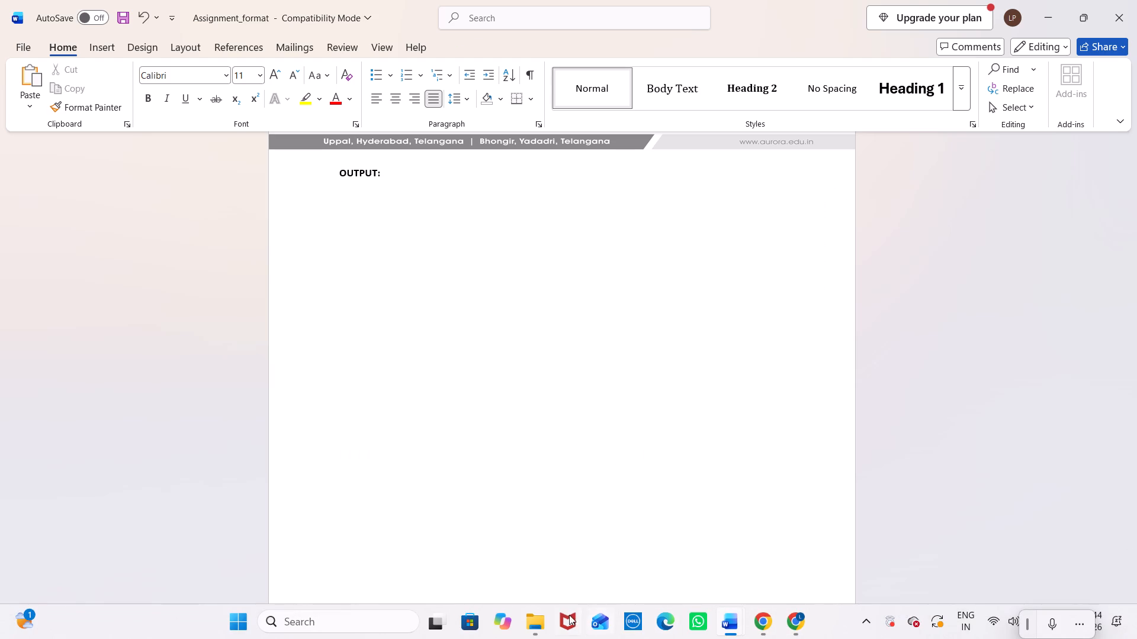
# Switch to File Explorer and look through the Screenshots folder for the latest output capture.
pyautogui.click(529, 626)
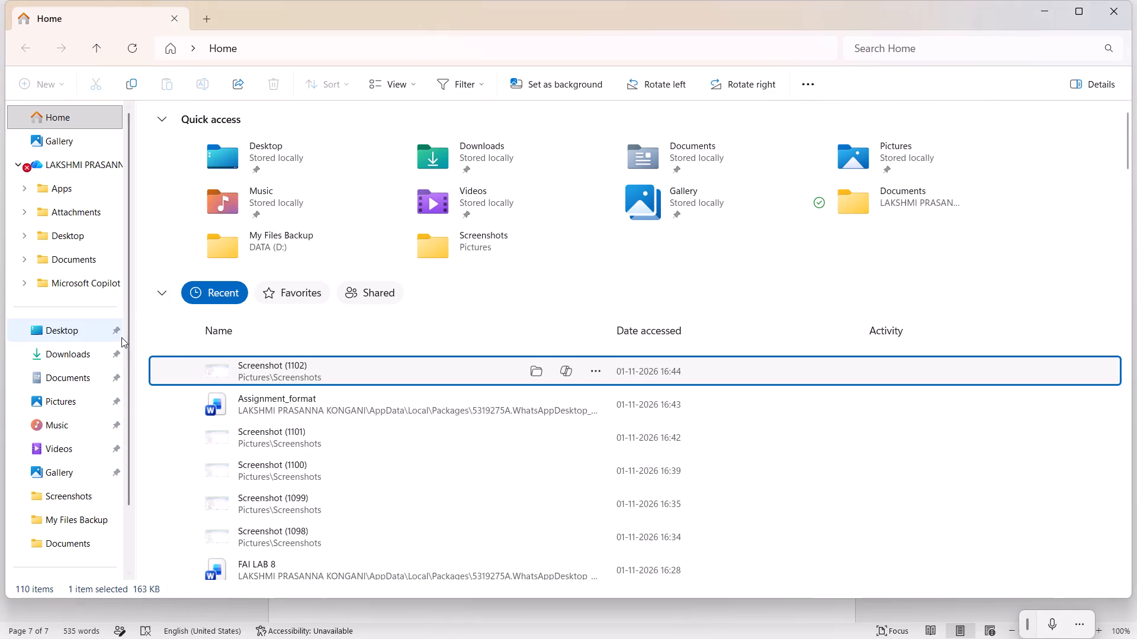
pyautogui.click(114, 489)
pyautogui.scroll(4, 615, 263)
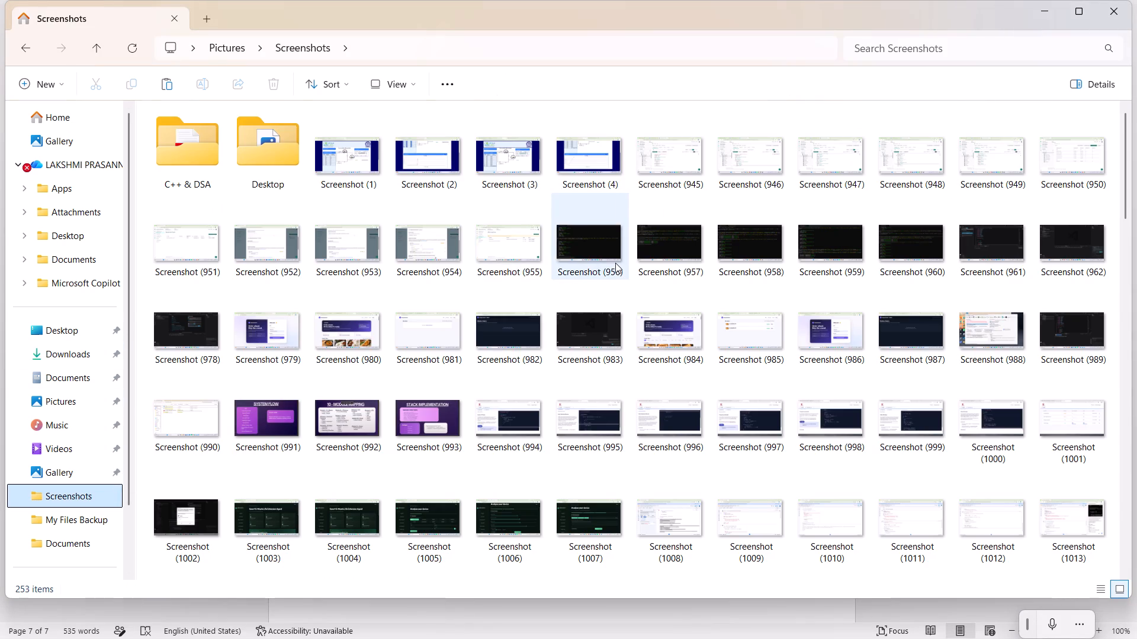
pyautogui.scroll(-18, 619, 266)
pyautogui.scroll(4, 611, 306)
pyautogui.scroll(-4, 611, 306)
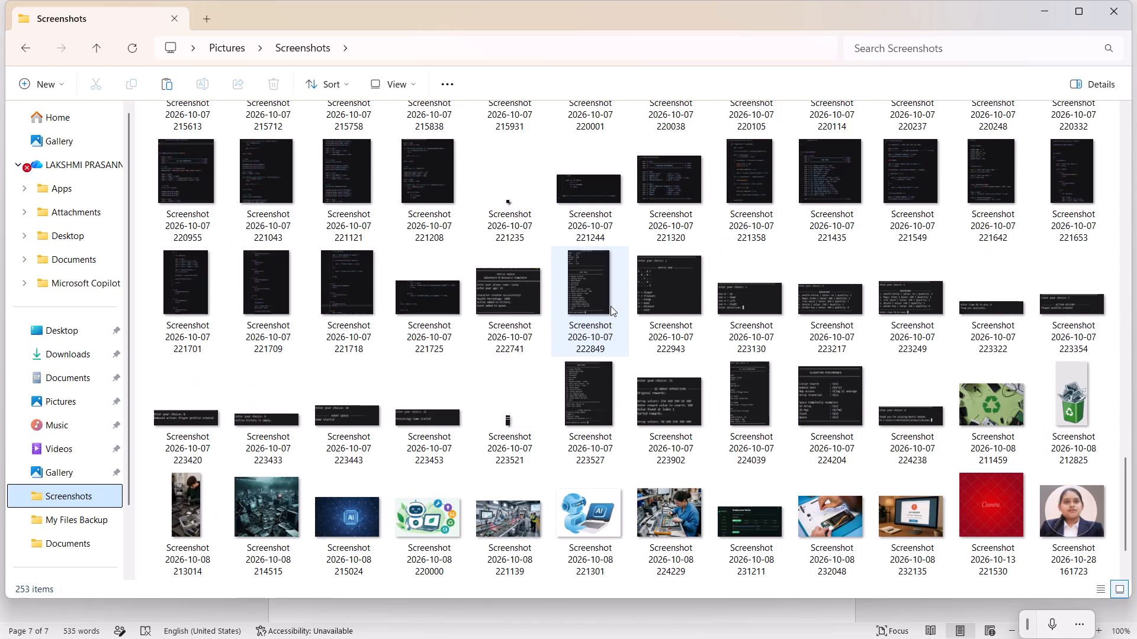
pyautogui.scroll(-4, 611, 306)
pyautogui.scroll(7, 611, 306)
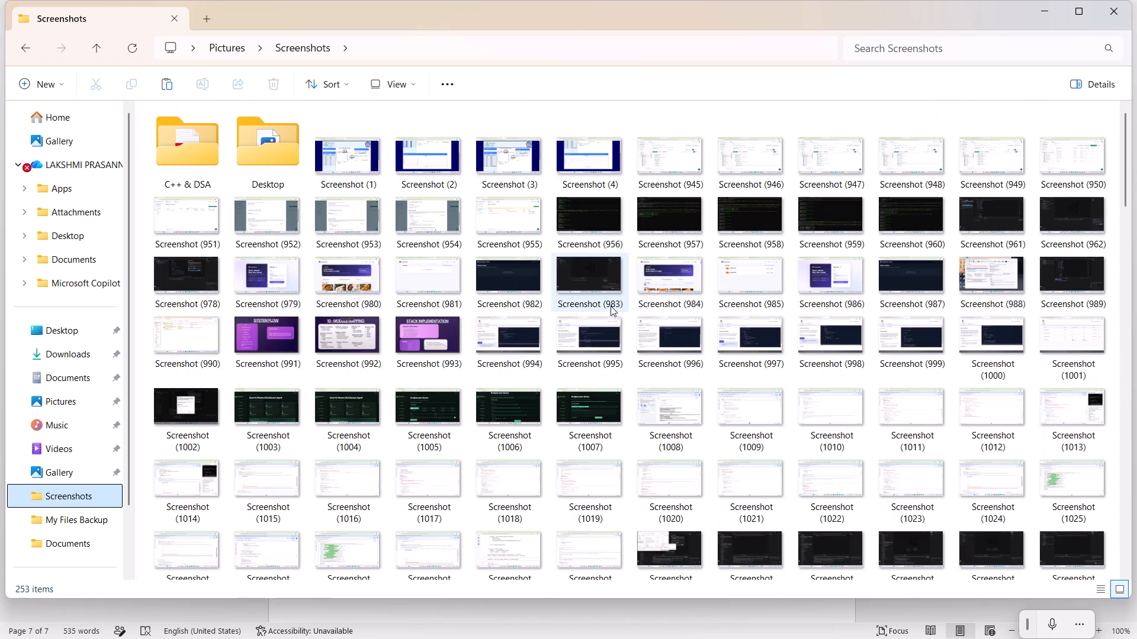
pyautogui.scroll(3, 611, 306)
pyautogui.scroll(-9, 667, 214)
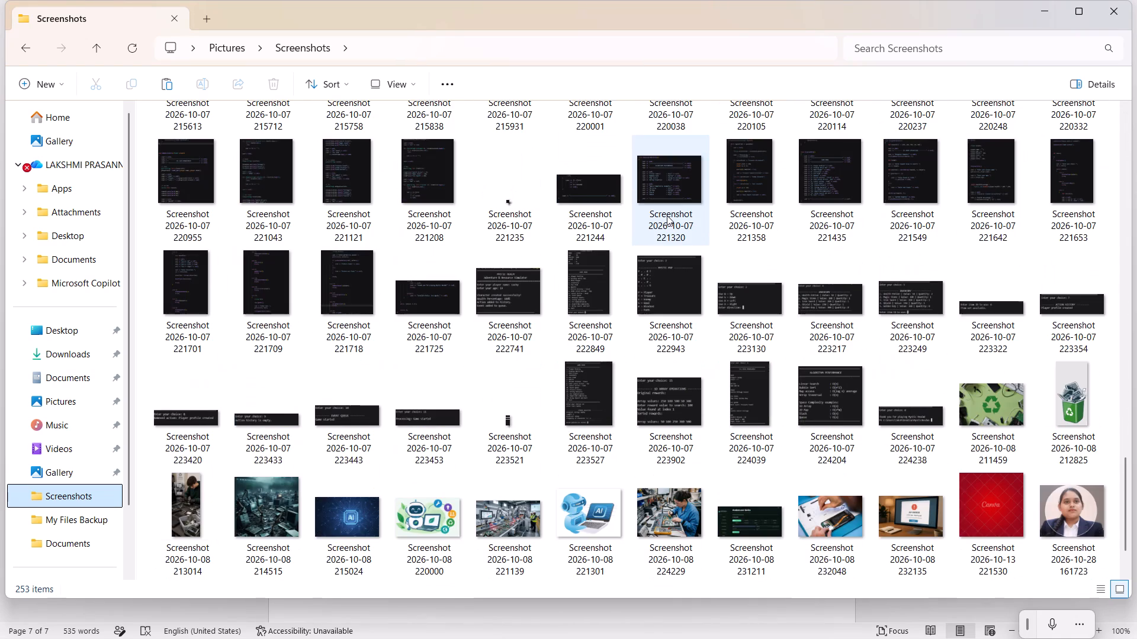
pyautogui.scroll(-4, 667, 215)
pyautogui.scroll(2, 664, 266)
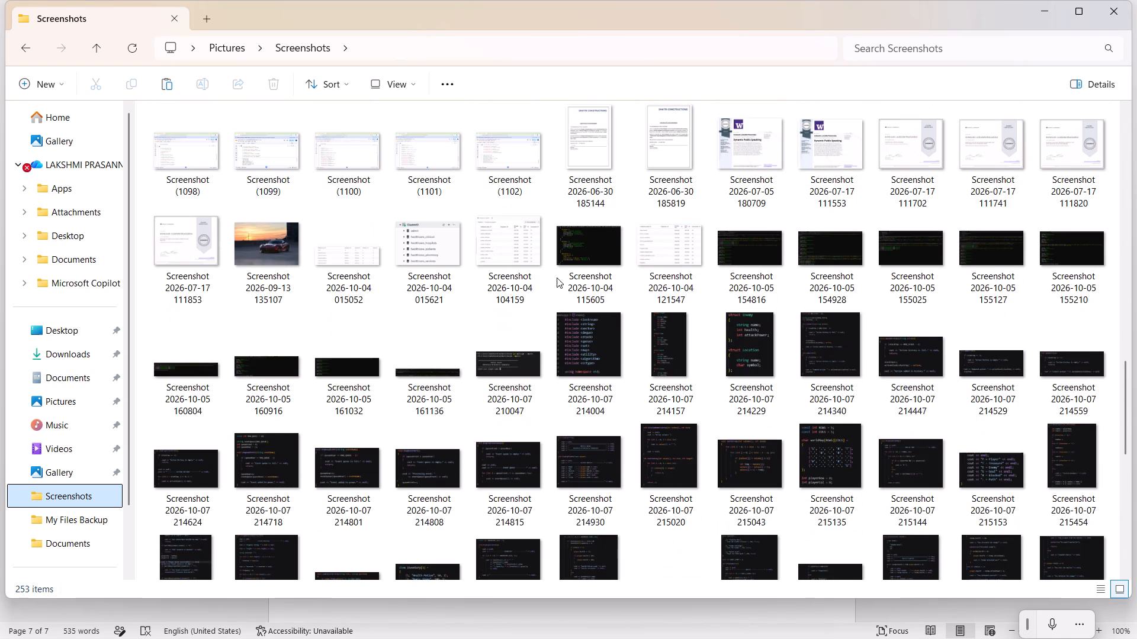
pyautogui.scroll(-8, 551, 277)
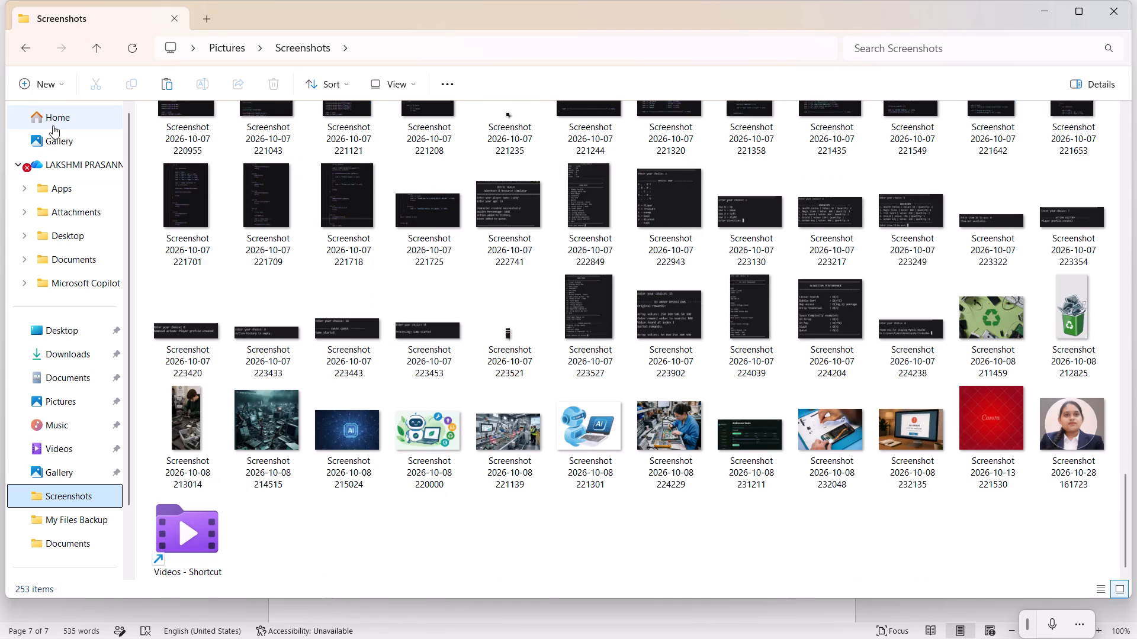
# Return to the Home view of recent files and preview Screenshot (1102), closing it after checking.
pyautogui.click(53, 125)
pyautogui.scroll(2, 412, 319)
pyautogui.doubleClick(388, 367)
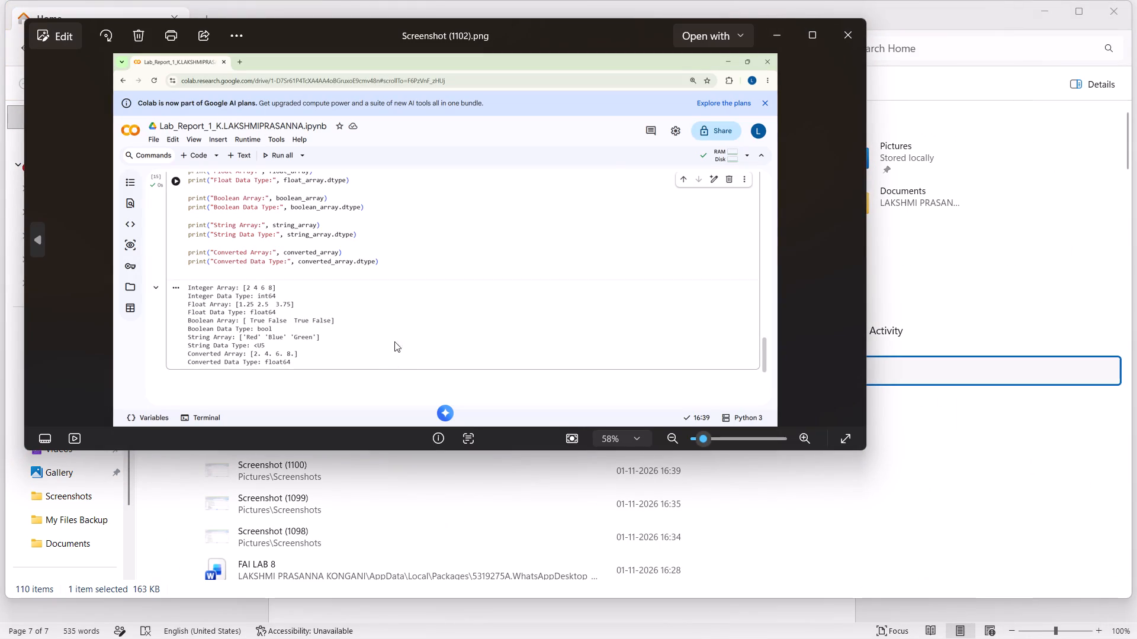
pyautogui.click(843, 25)
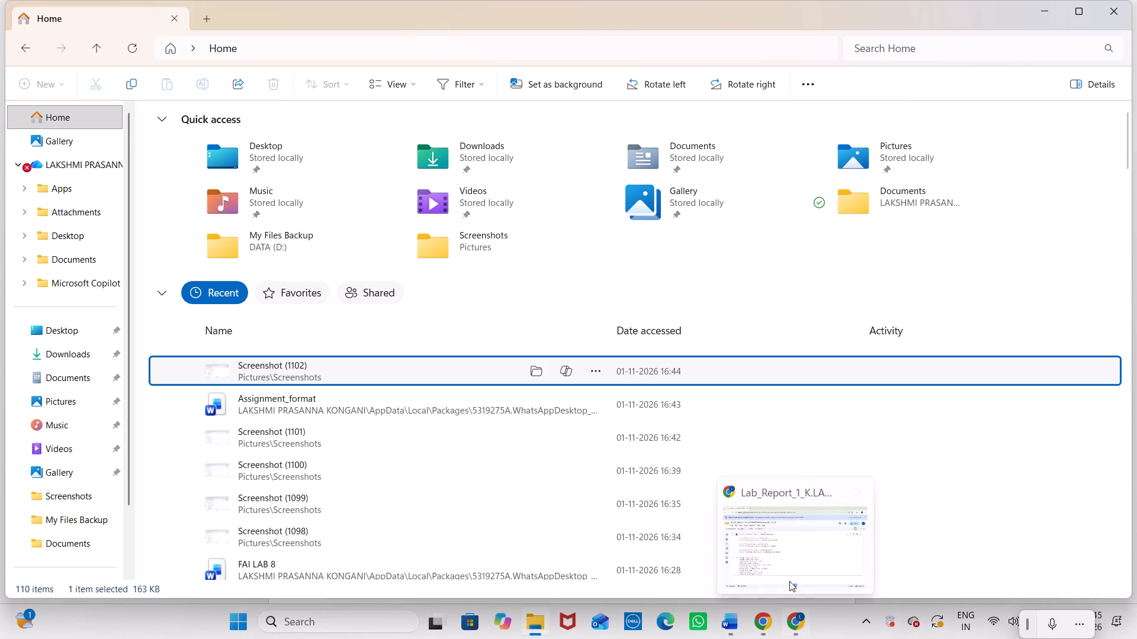
# Switch to the Colab notebook, zoom in two levels, and capture the screen with the full Data Types output in view.
pyautogui.click(791, 564)
pyautogui.scroll(-2, 712, 429)
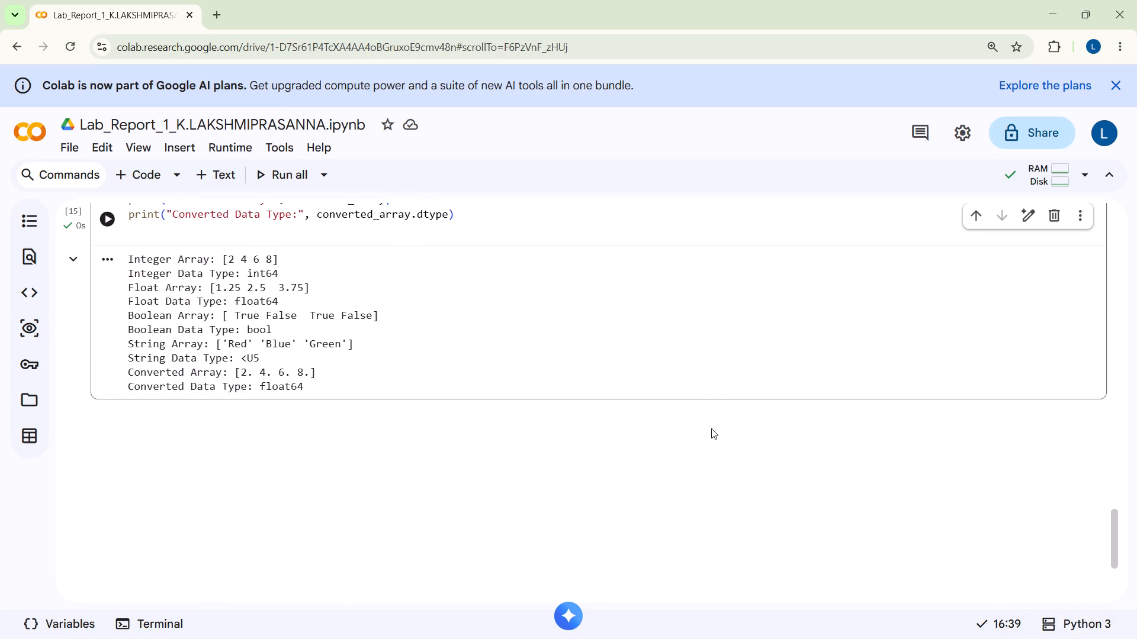
pyautogui.press('shift+super+equal')
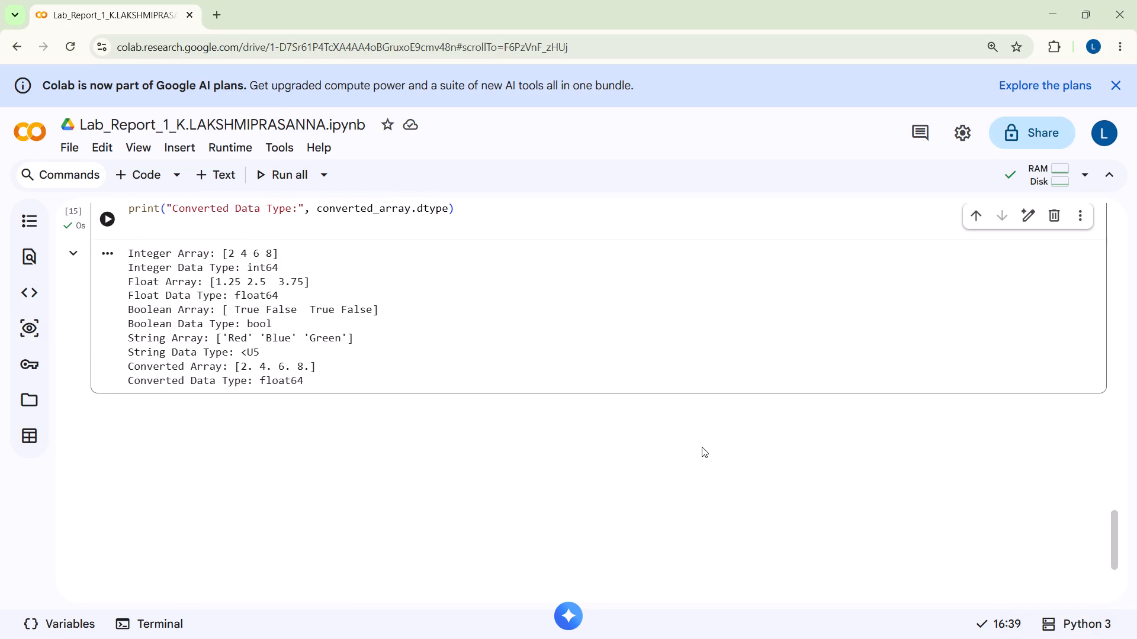
pyautogui.press('shift+super+equal')
pyautogui.hotkey('ctrl', 'shift', '=')
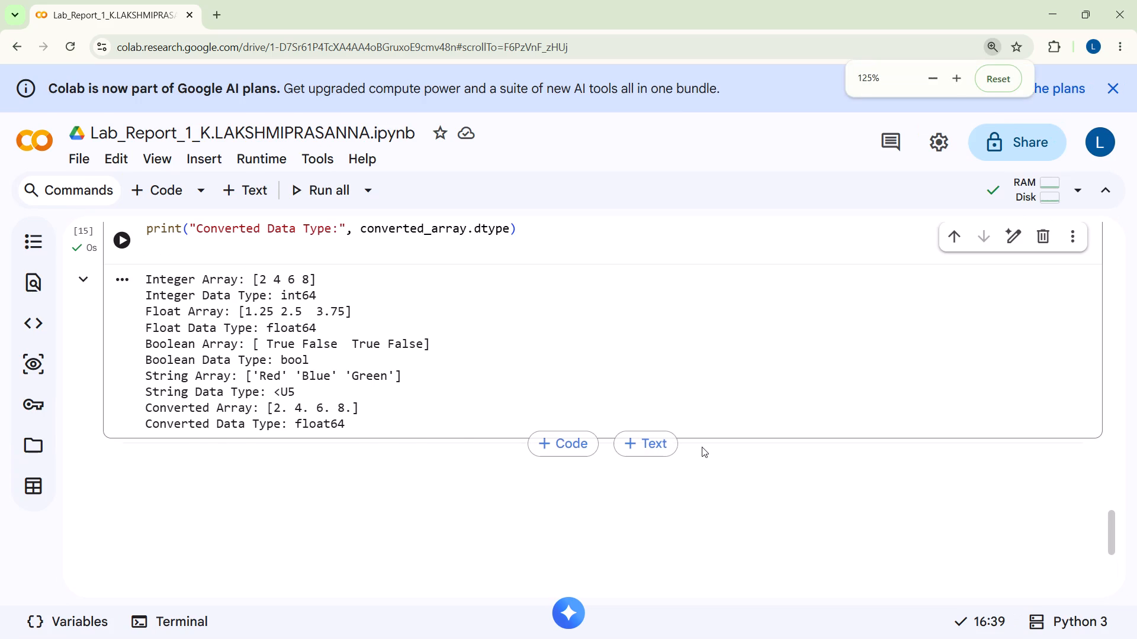
pyautogui.hotkey('ctrl', 'shift', '=')
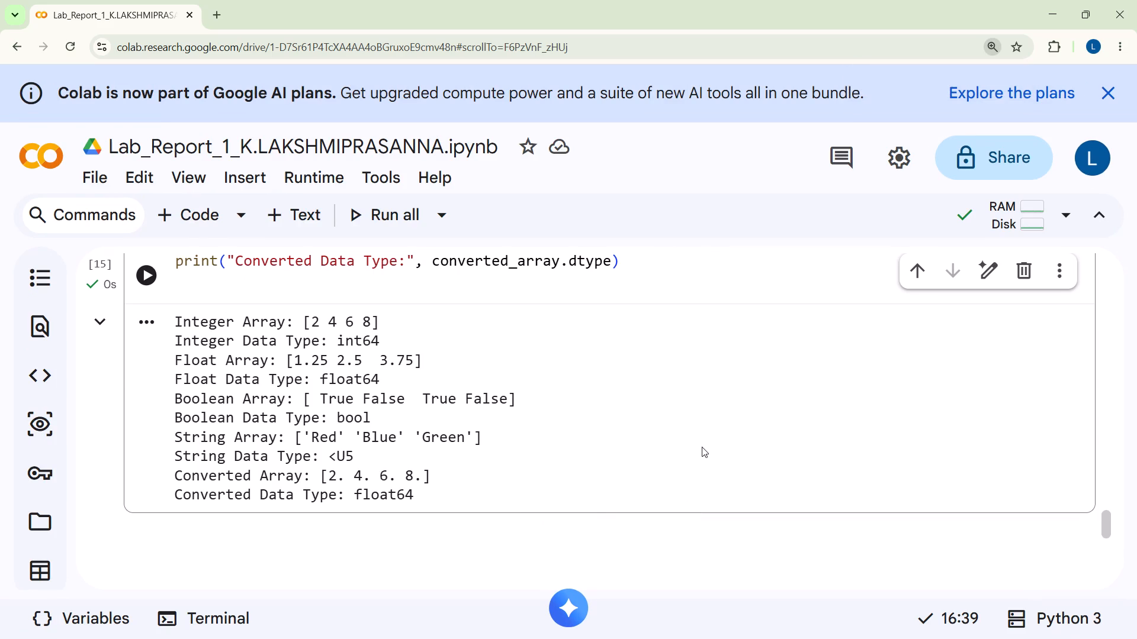
pyautogui.scroll(1, 689, 437)
pyautogui.scroll(-1, 698, 432)
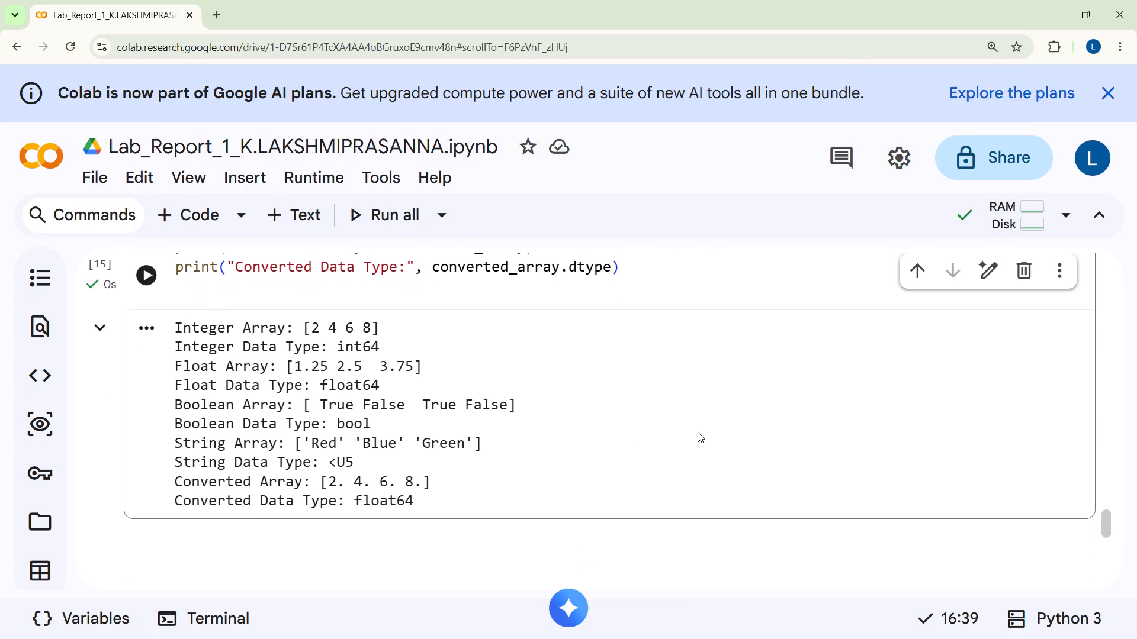
pyautogui.scroll(1, 698, 432)
pyautogui.scroll(-1, 698, 432)
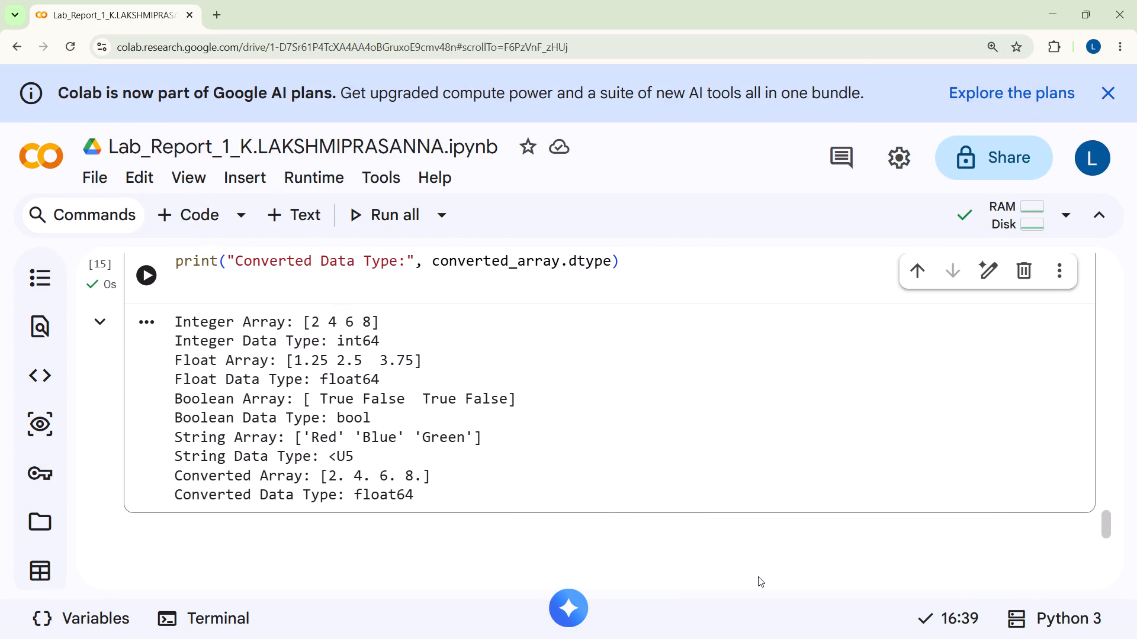
pyautogui.press('super+Print')
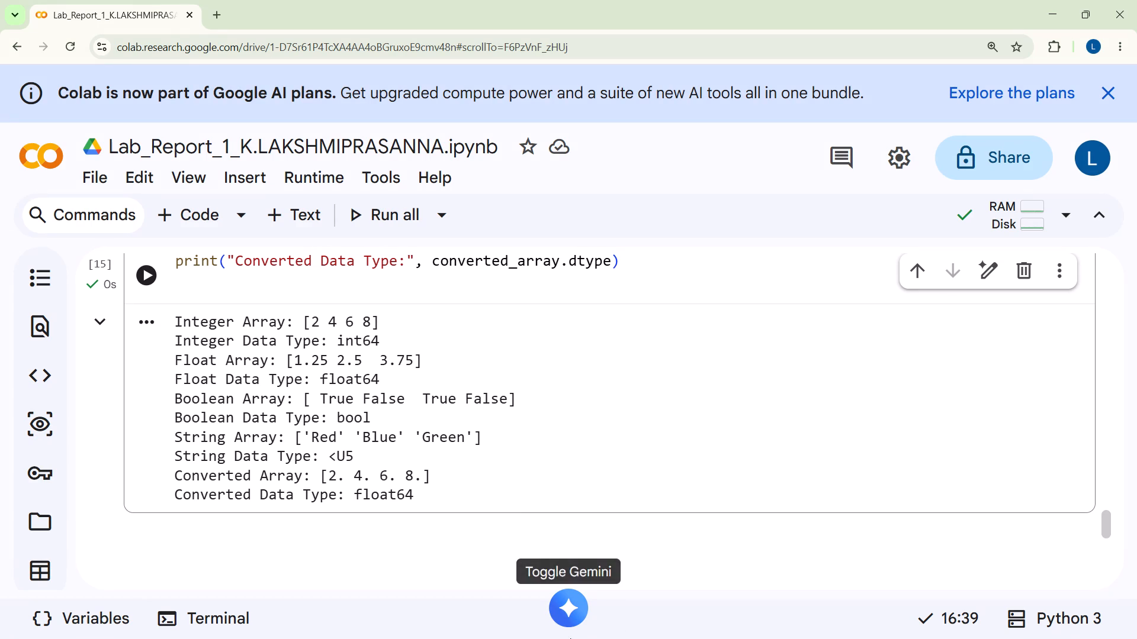
# Switch to File Explorer, copy Screenshot (1103) from the recent files, and paste it below the OUTPUT: label in the Word document.
pyautogui.click(1054, 1)
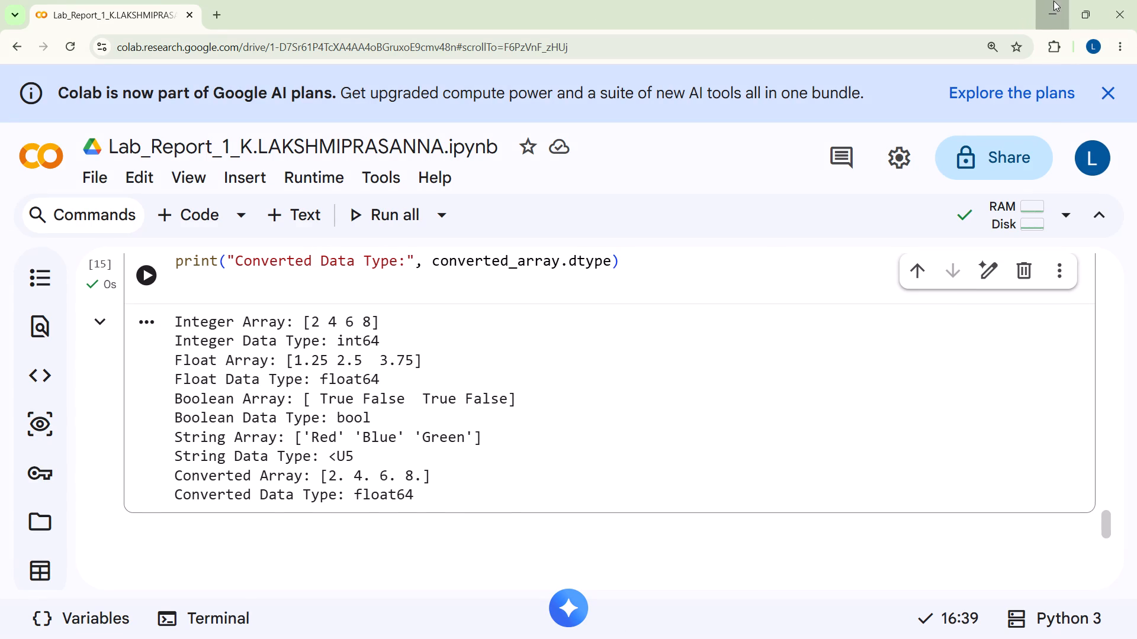
pyautogui.click(270, 371)
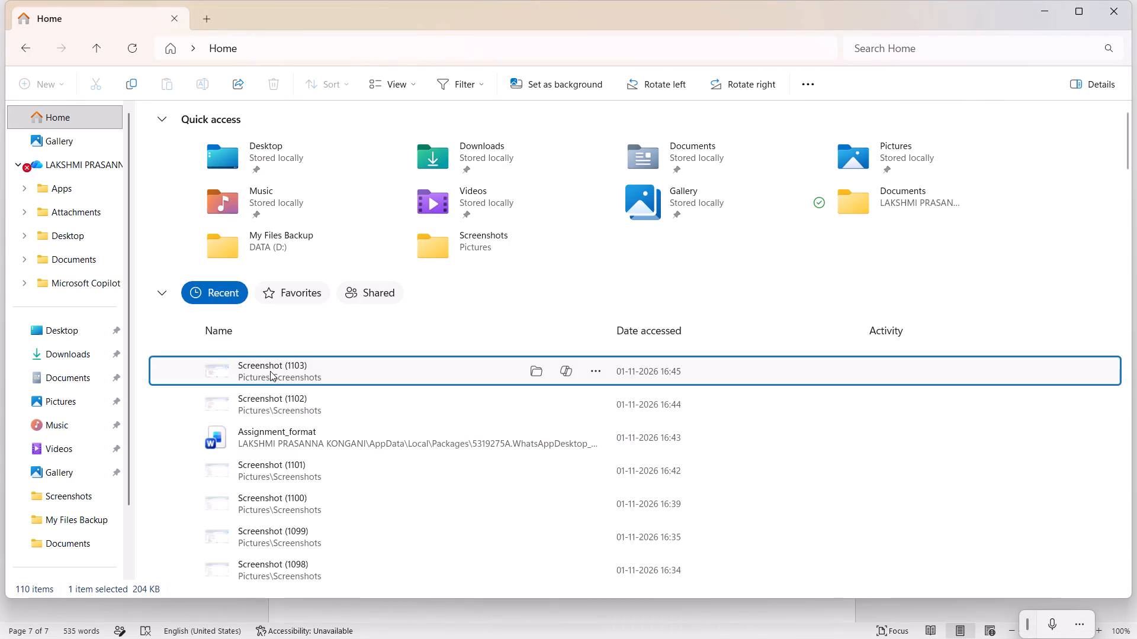
pyautogui.hotkey('ctrl', 'c')
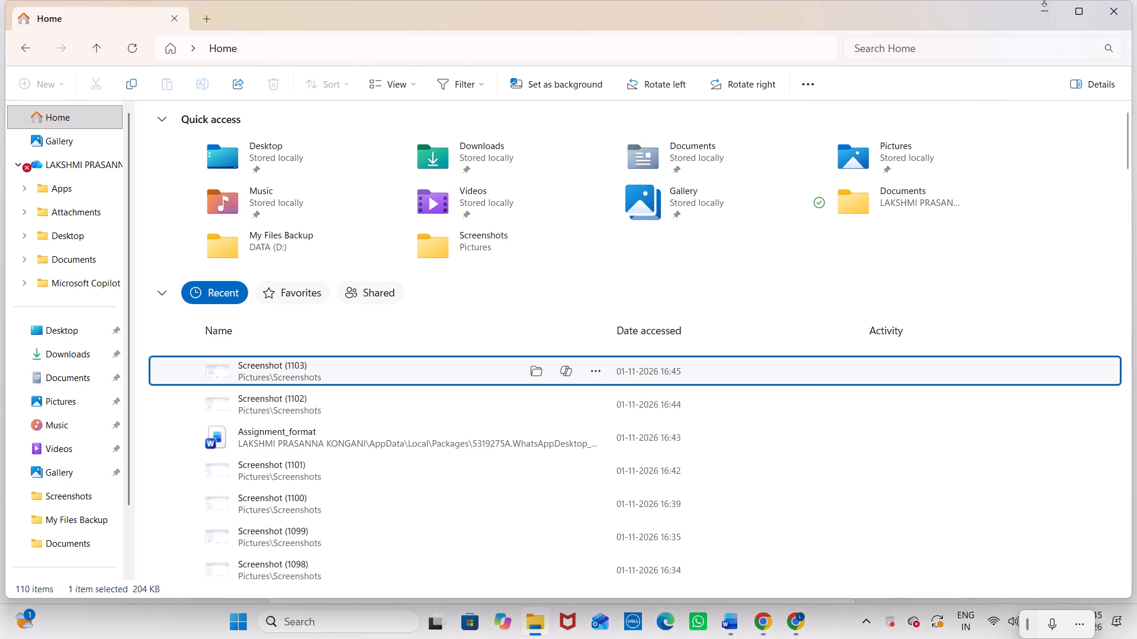
pyautogui.click(1046, 14)
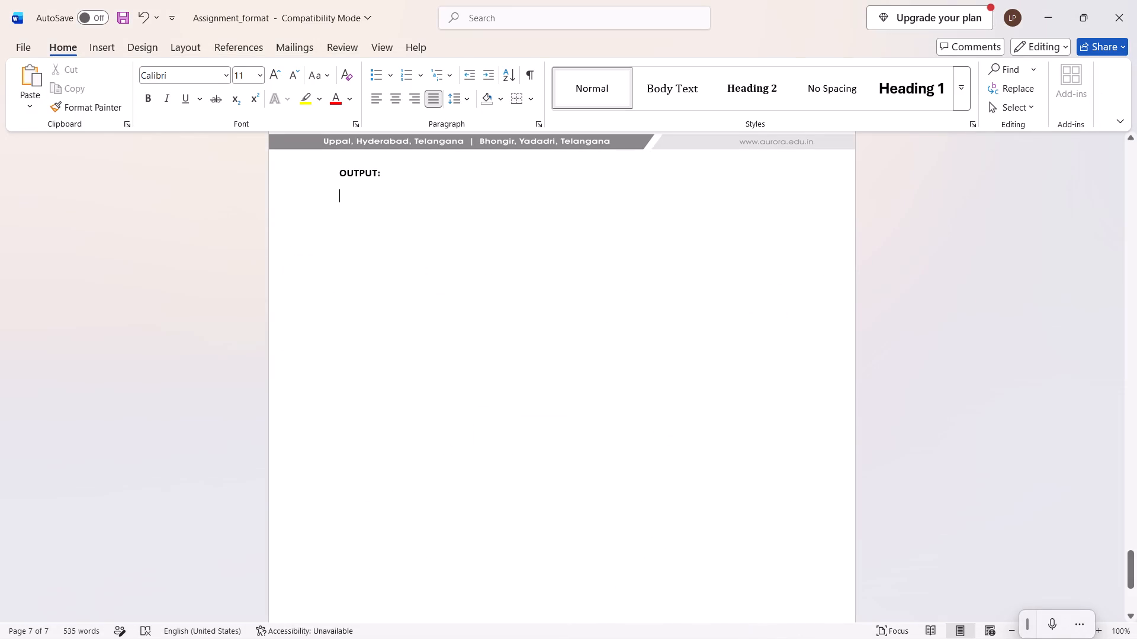
pyautogui.hotkey('ctrl', 'v')
# Shrink the pasted output screenshot proportionally until it sits directly below the OUTPUT: label and fits the page width.
pyautogui.scroll(2, 442, 204)
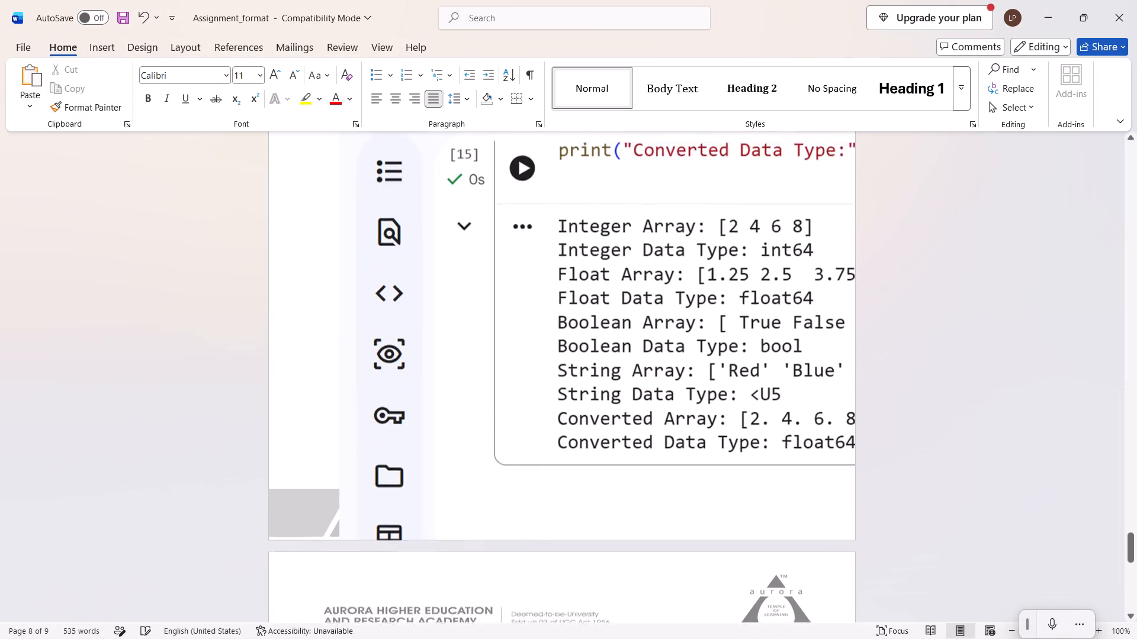
pyautogui.scroll(11, 442, 204)
pyautogui.click(416, 350)
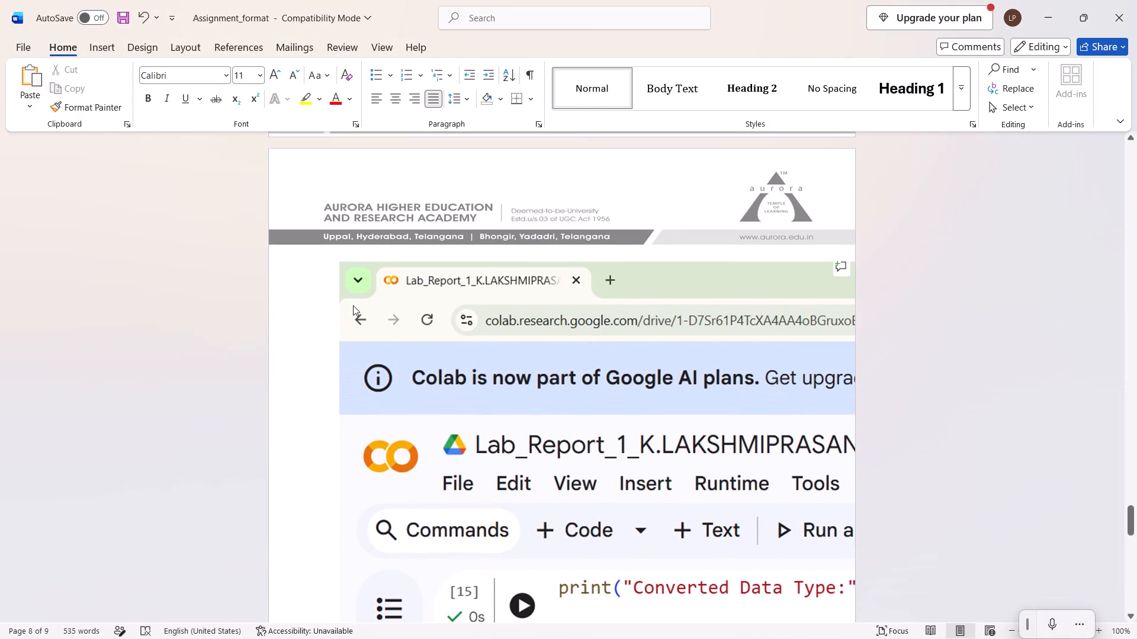
pyautogui.moveTo(341, 262); pyautogui.dragTo(651, 450)
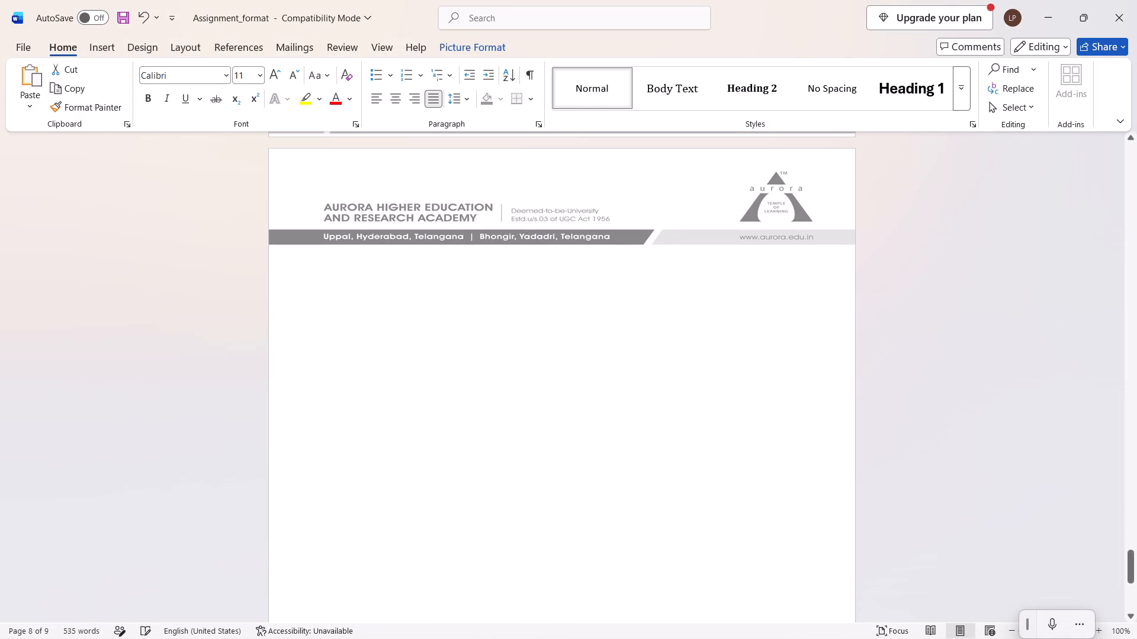
pyautogui.scroll(17, 463, 335)
pyautogui.scroll(2, 409, 290)
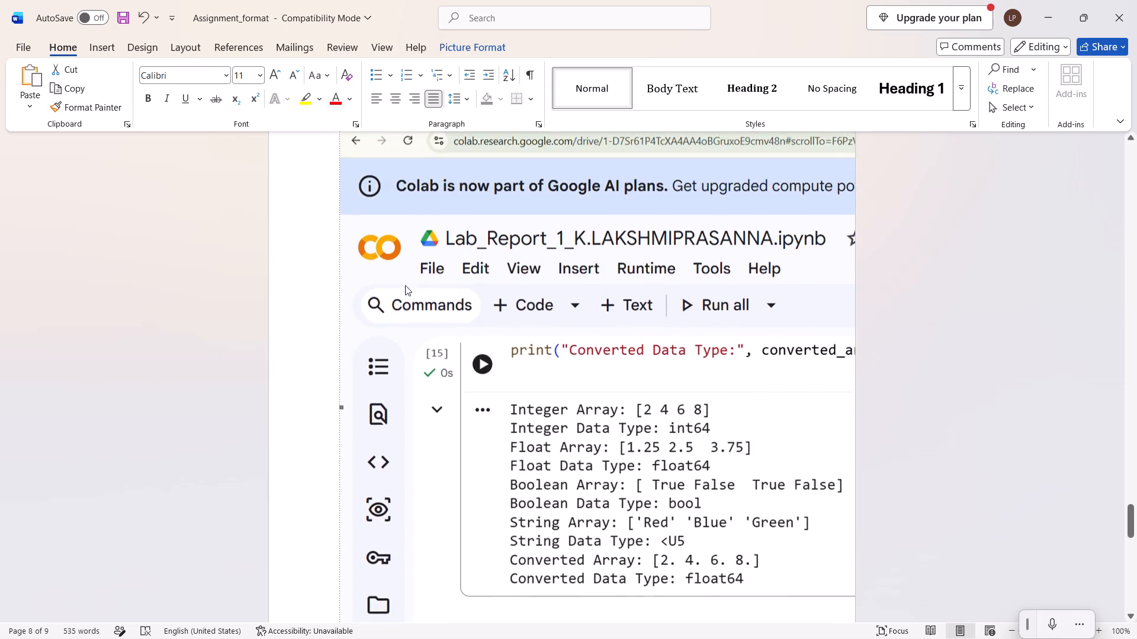
pyautogui.scroll(3, 405, 285)
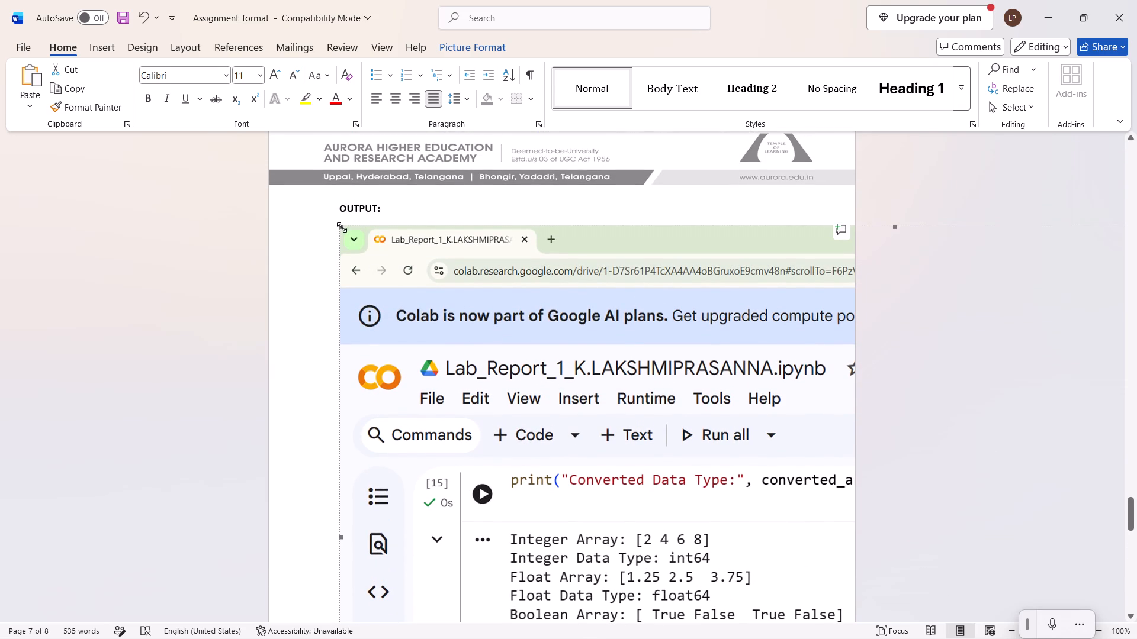
pyautogui.moveTo(342, 227); pyautogui.dragTo(677, 356)
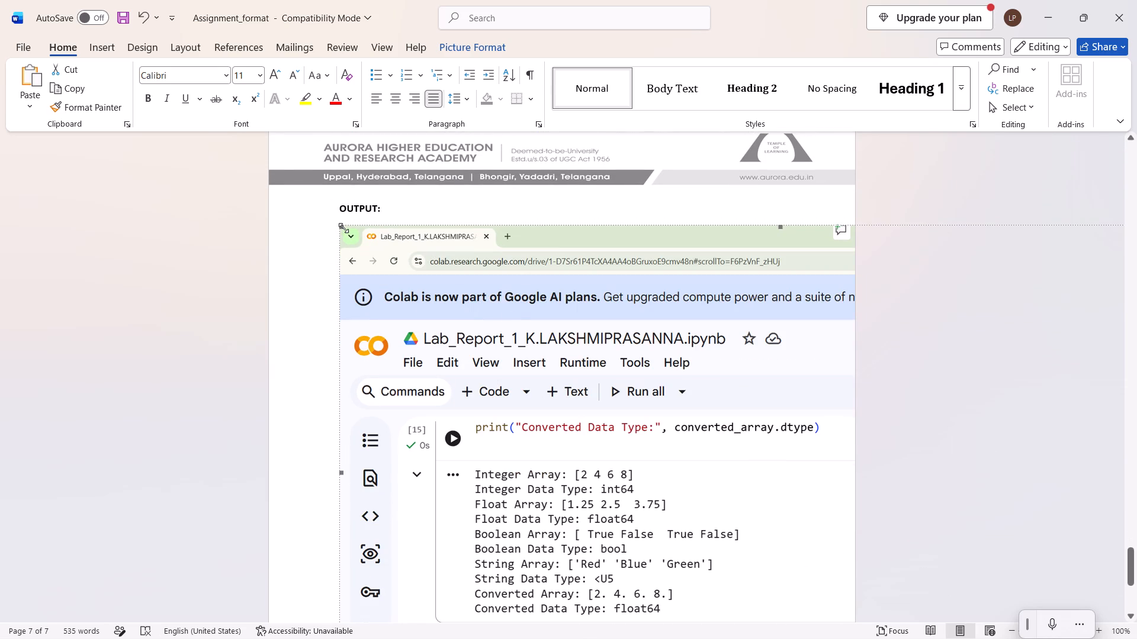
pyautogui.moveTo(343, 228); pyautogui.dragTo(762, 332)
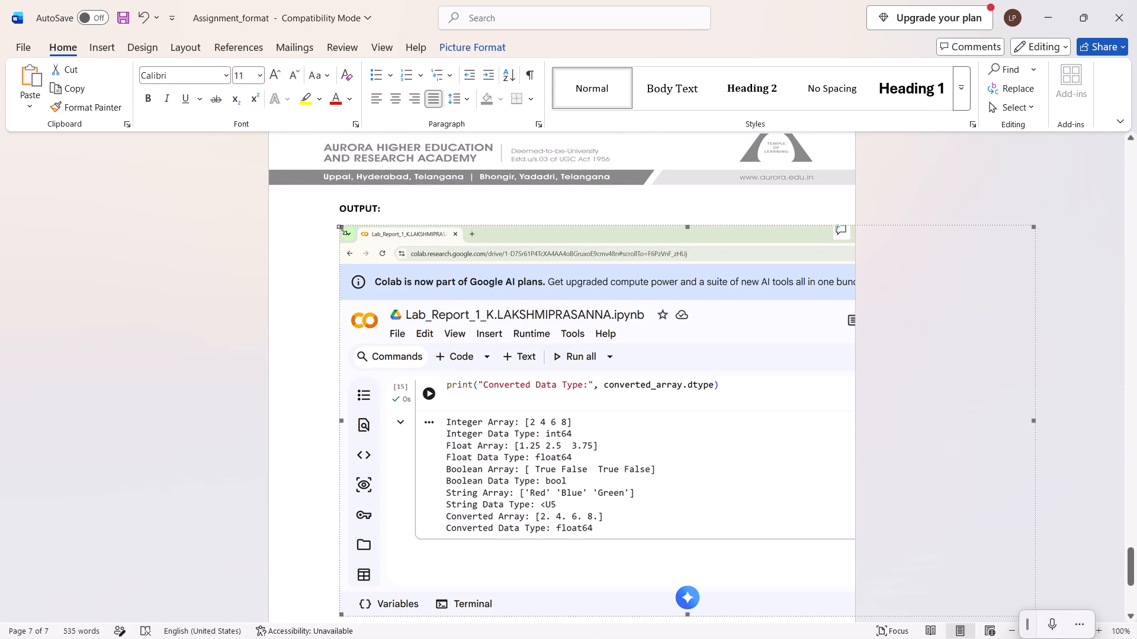
pyautogui.moveTo(340, 226); pyautogui.dragTo(503, 288)
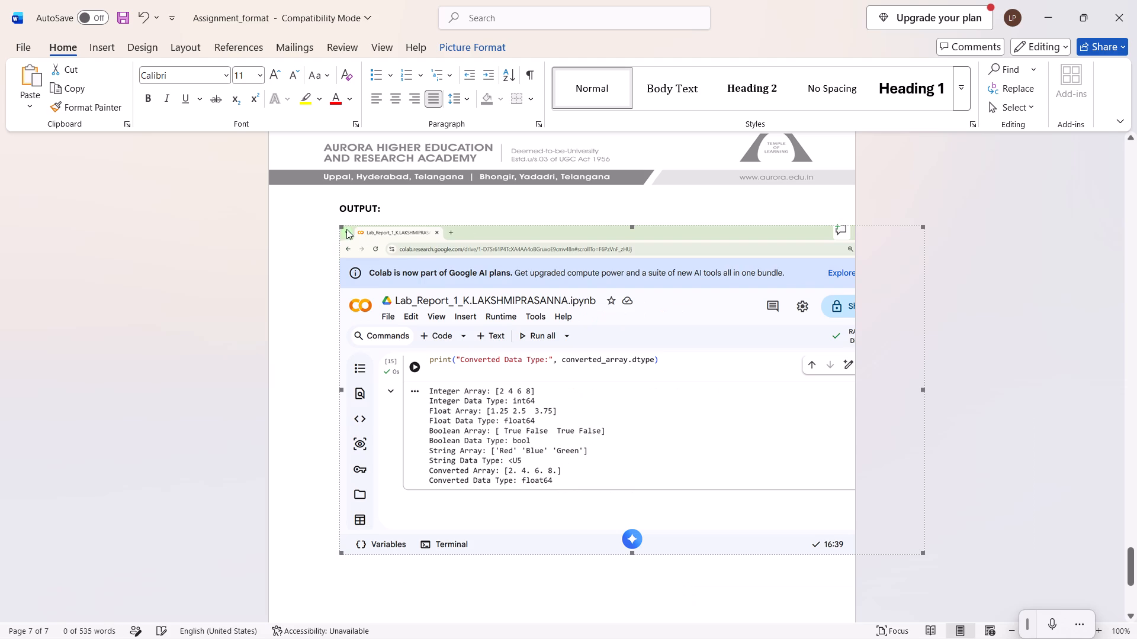
pyautogui.moveTo(341, 225); pyautogui.dragTo(494, 274)
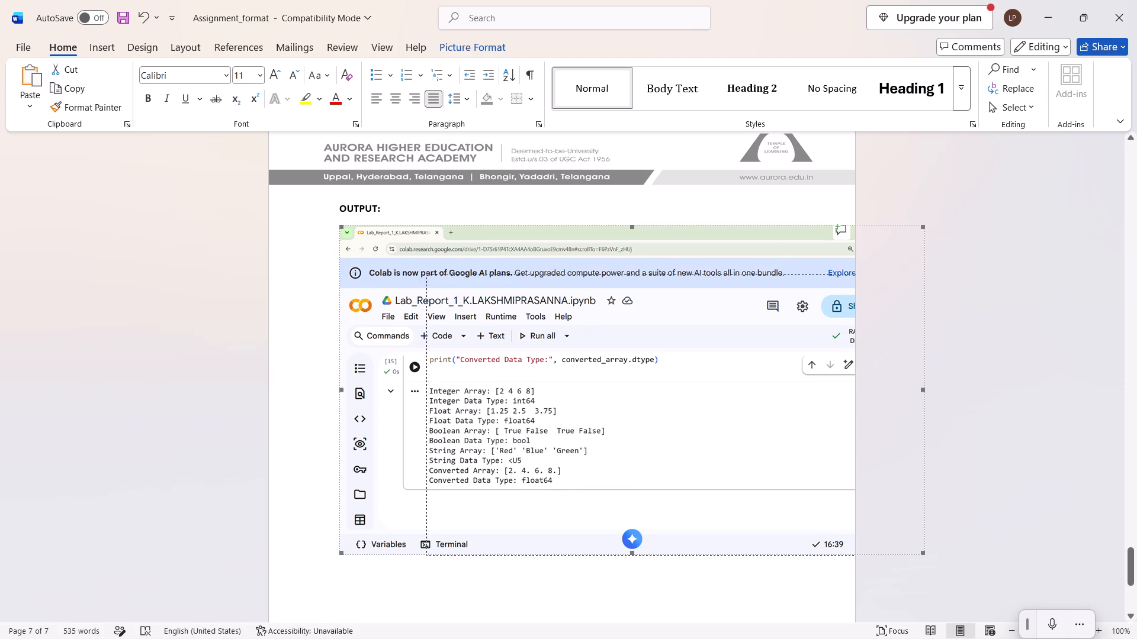
pyautogui.moveTo(494, 274); pyautogui.dragTo(496, 275)
pyautogui.moveTo(343, 228); pyautogui.dragTo(387, 236)
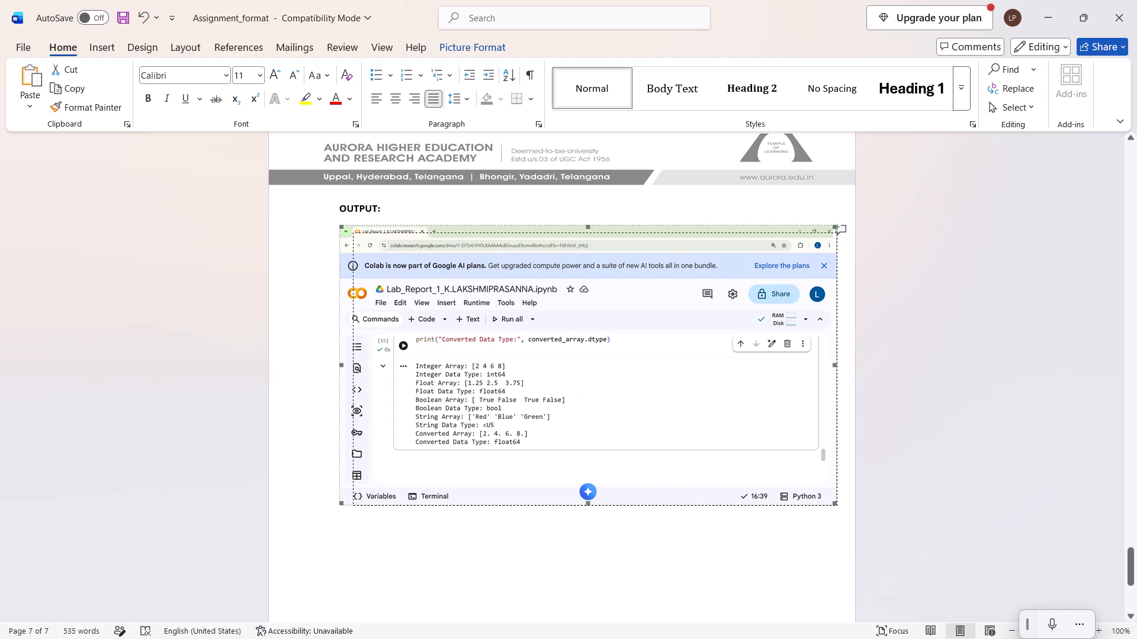
pyautogui.moveTo(387, 236); pyautogui.dragTo(390, 236)
pyautogui.moveTo(341, 228); pyautogui.dragTo(360, 230)
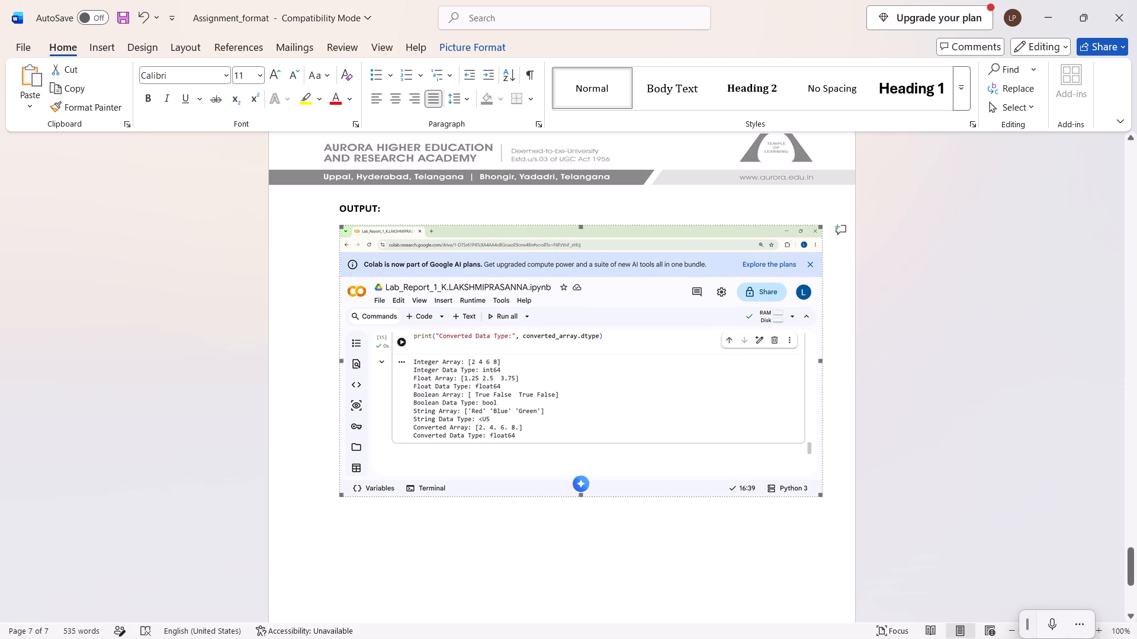
pyautogui.moveTo(360, 230); pyautogui.dragTo(374, 233)
# Compare the output screenshot with the code screenshot on the previous page and reduce its size slightly more.
pyautogui.scroll(10, 383, 227)
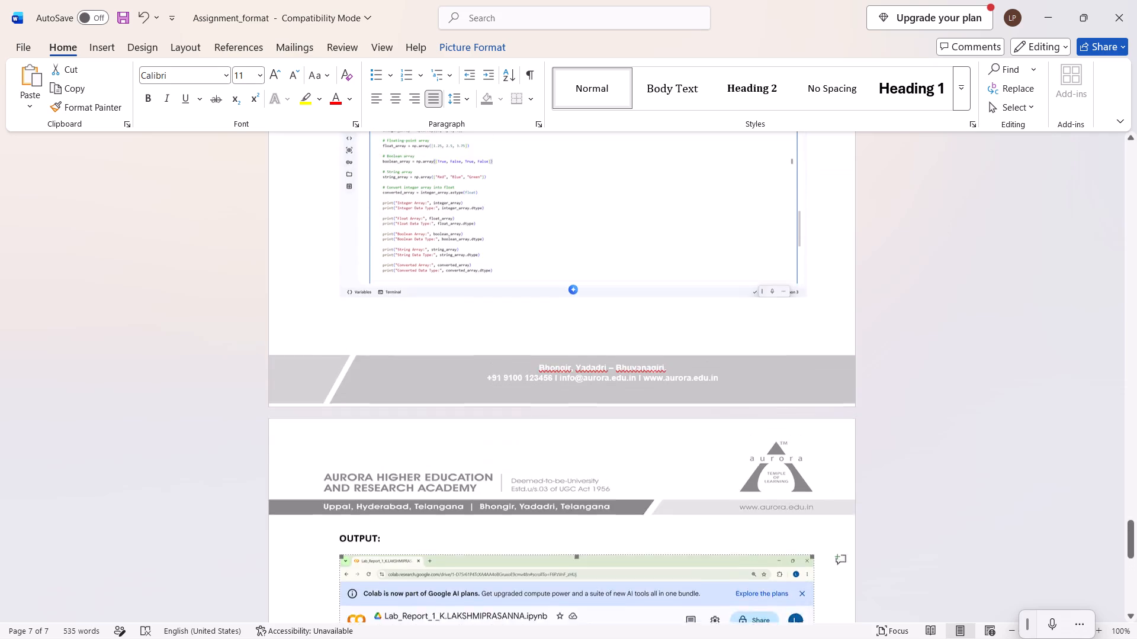
pyautogui.scroll(-11, 383, 227)
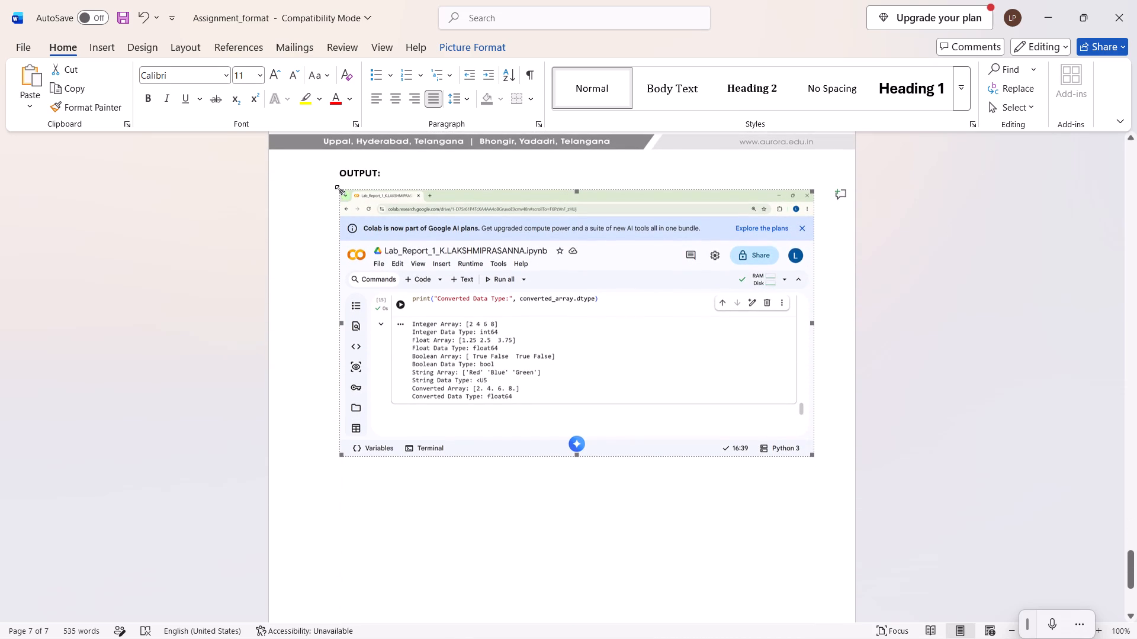
pyautogui.moveTo(340, 190); pyautogui.dragTo(364, 206)
pyautogui.scroll(1, 407, 218)
pyautogui.scroll(-4, 407, 218)
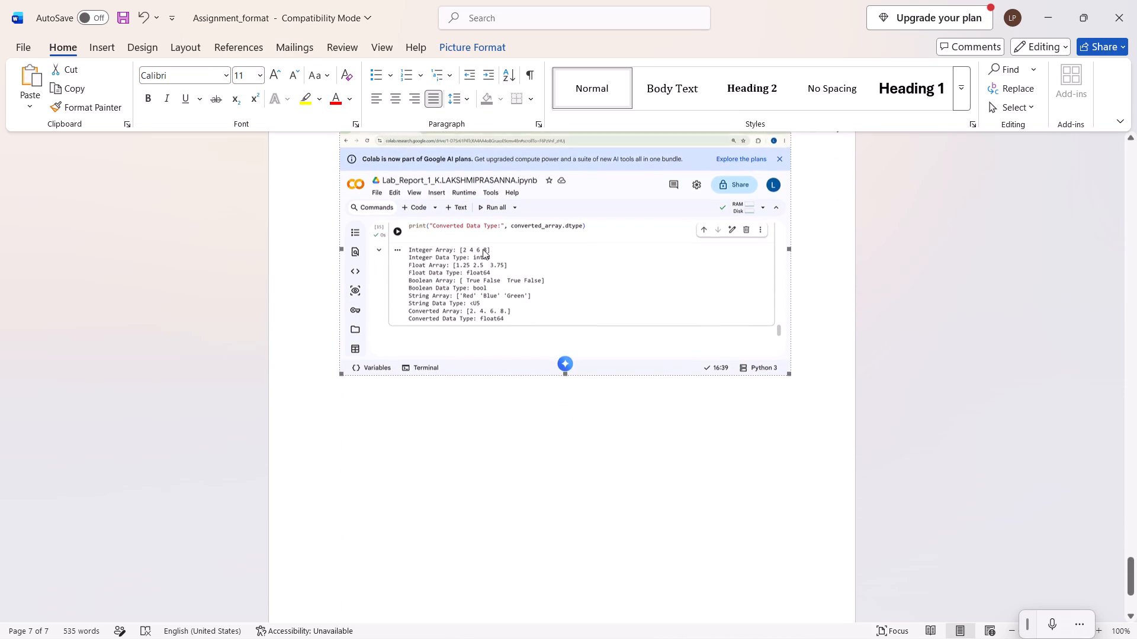
# Start a new paragraph below the output screenshot.
pyautogui.click(810, 333)
pyautogui.press('Return')
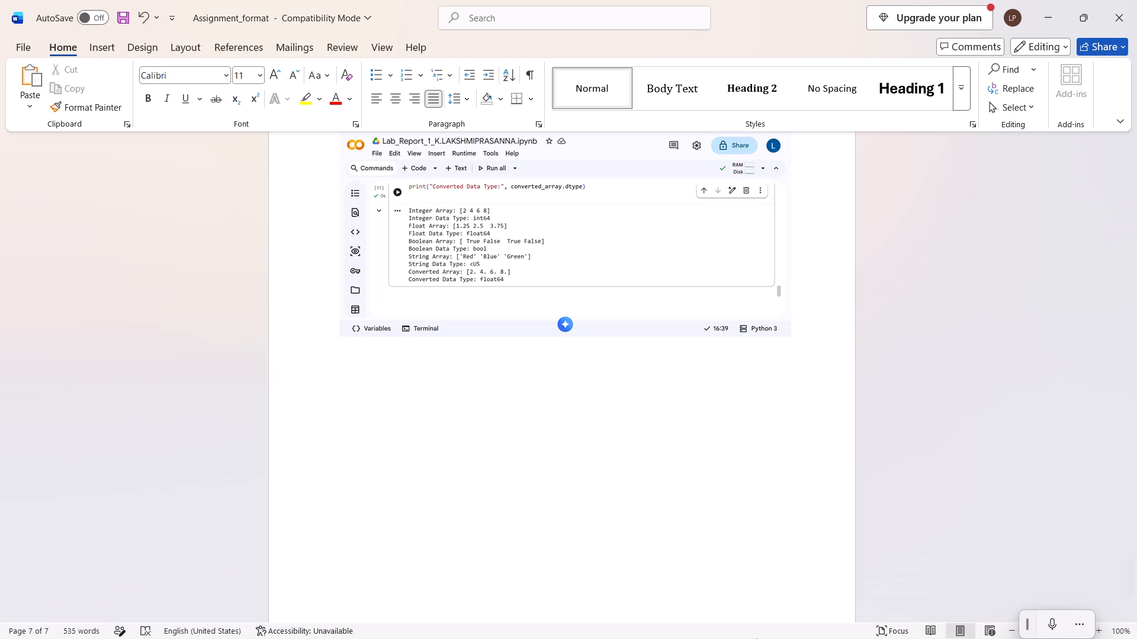
pyautogui.click(1048, 1)
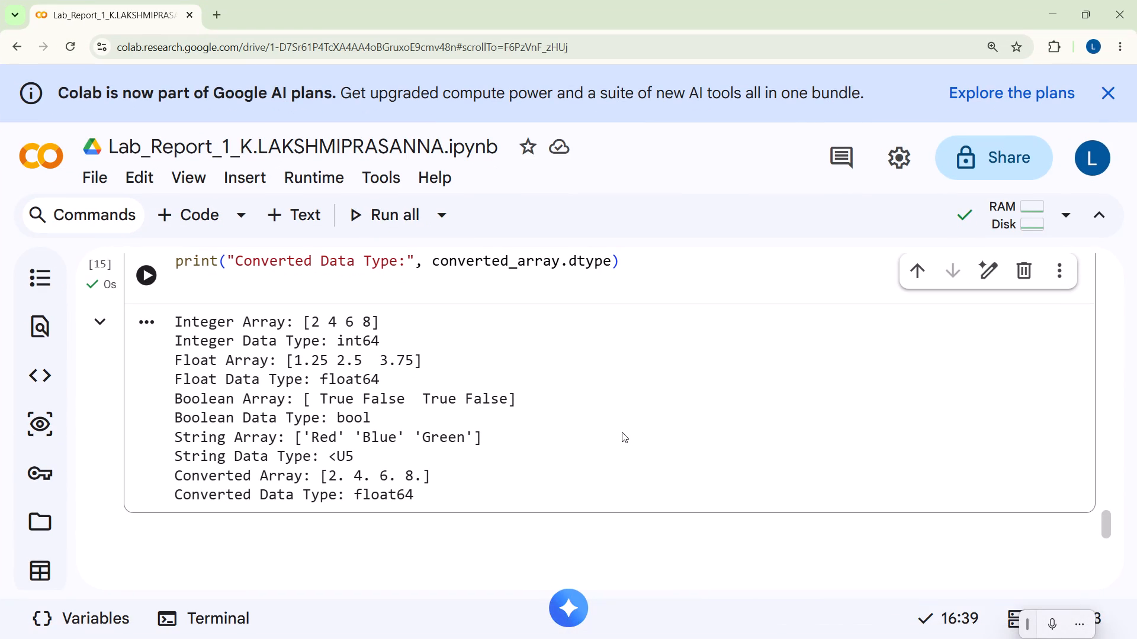
pyautogui.click(561, 525)
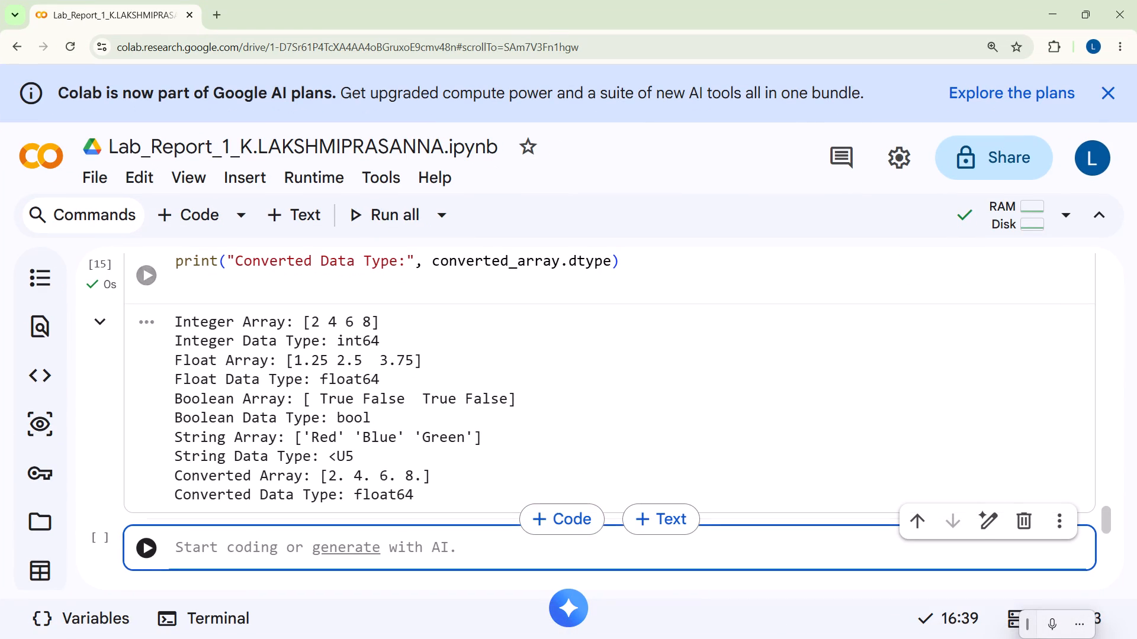
pyautogui.hotkey('ctrl', 'v')
# Insert a text cell above the new code cell containing the heading "4. NumPy Array Indexing" copied from the Word report.
pyautogui.scroll(5, 543, 502)
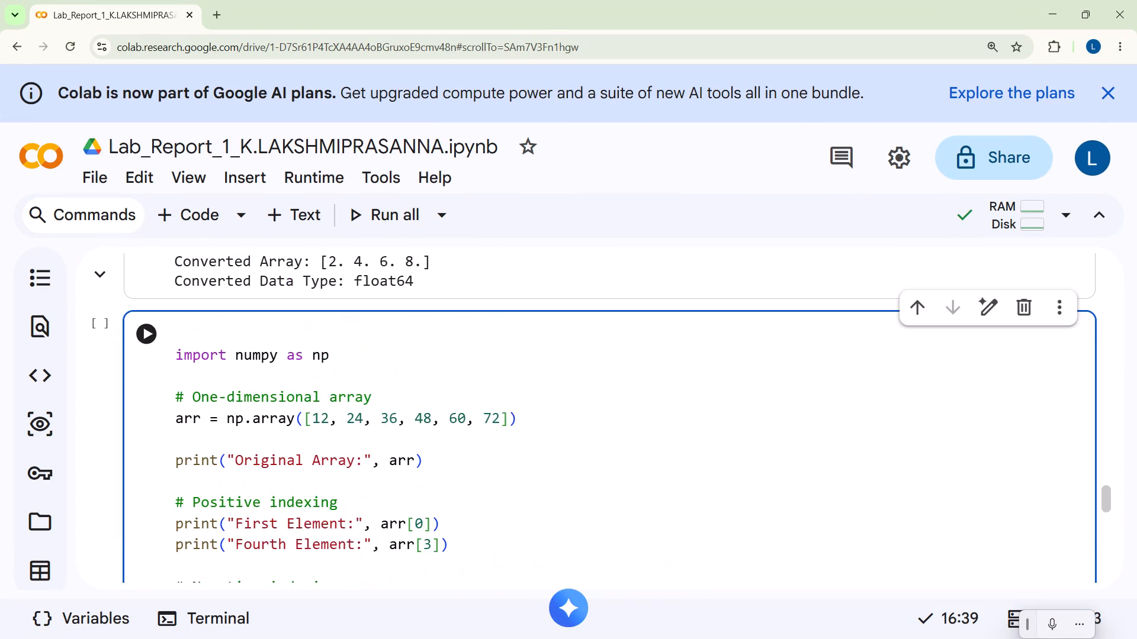
pyautogui.scroll(1, 544, 486)
pyautogui.click(647, 393)
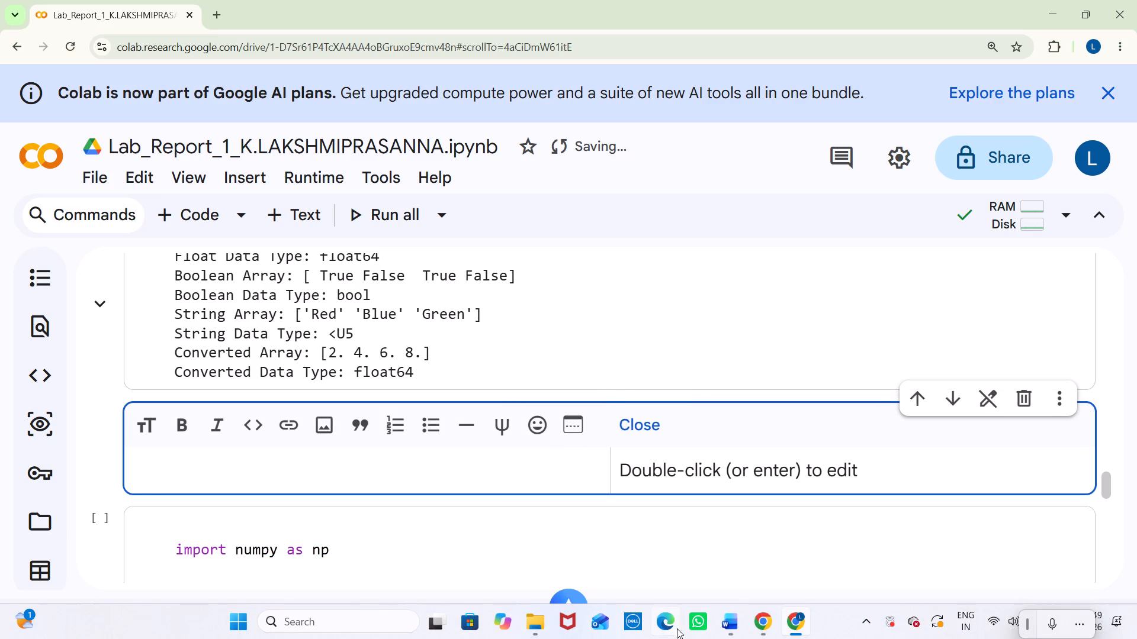
pyautogui.click(733, 627)
pyautogui.click(673, 567)
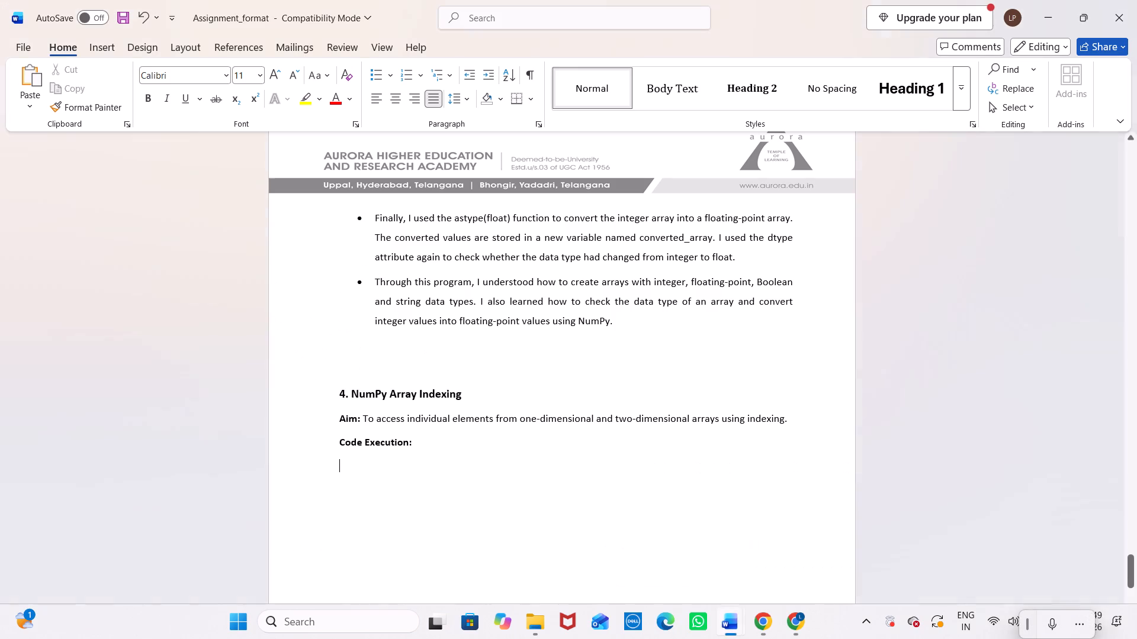
pyautogui.moveTo(464, 392); pyautogui.dragTo(370, 382)
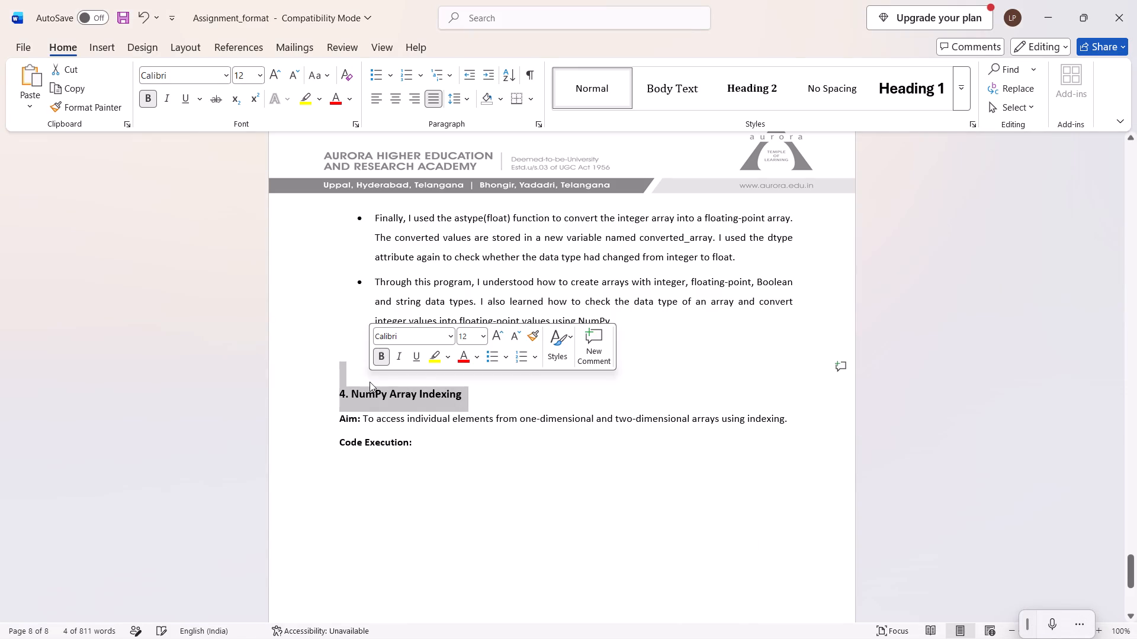
pyautogui.hotkey('ctrl', 'c')
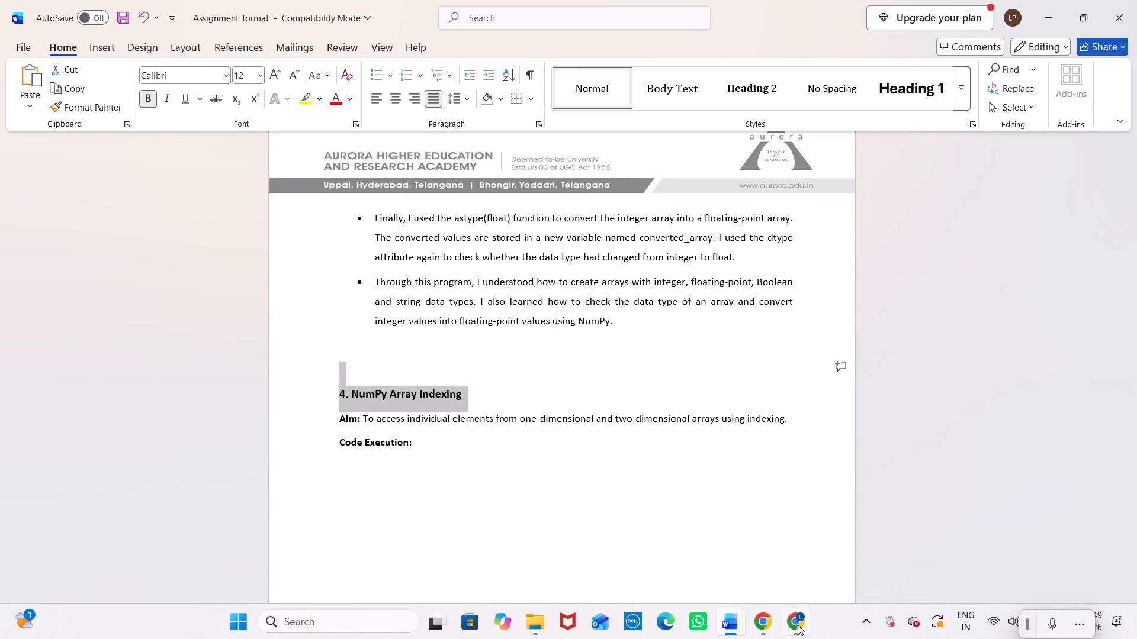
pyautogui.click(798, 625)
pyautogui.hotkey('ctrl', 'v')
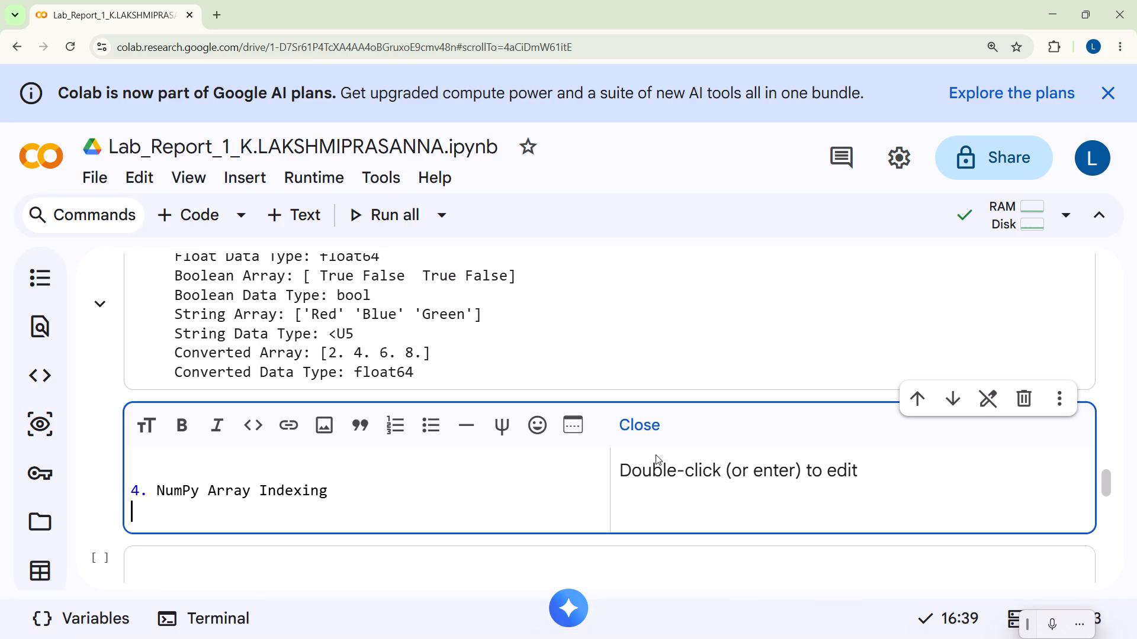
pyautogui.scroll(-3, 671, 470)
pyautogui.click(668, 446)
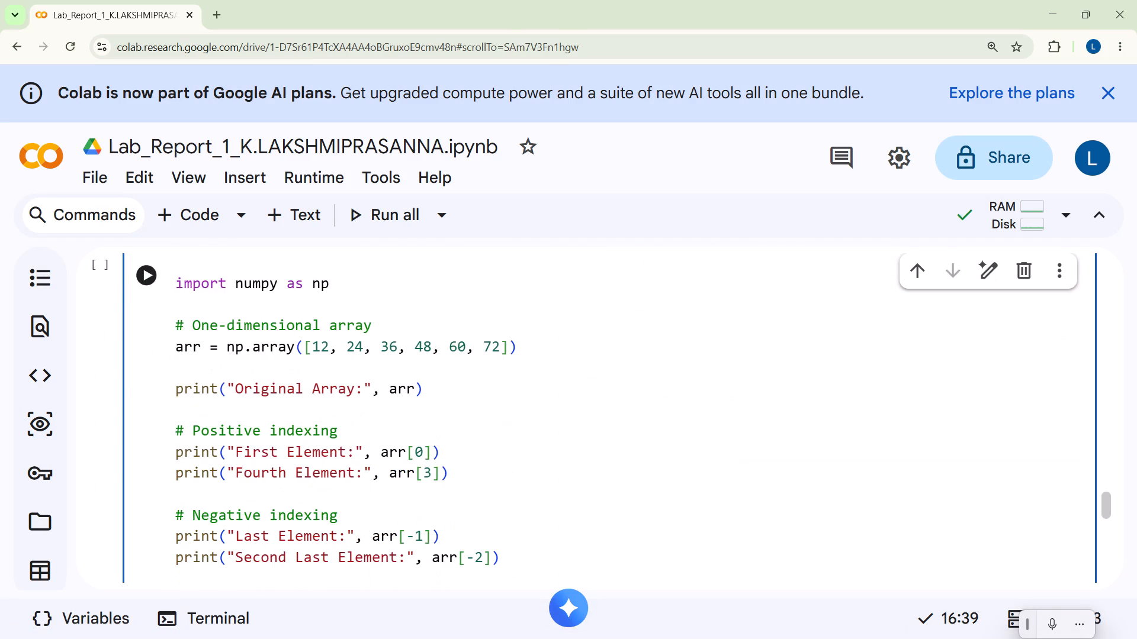
# Reduce the Colab page zoom to 100% and capture a full-screen screenshot showing the "4. NumPy Array Indexing" heading with its code cell.
pyautogui.scroll(2, 631, 404)
pyautogui.hotkey('ctrl', 'shift', '-')
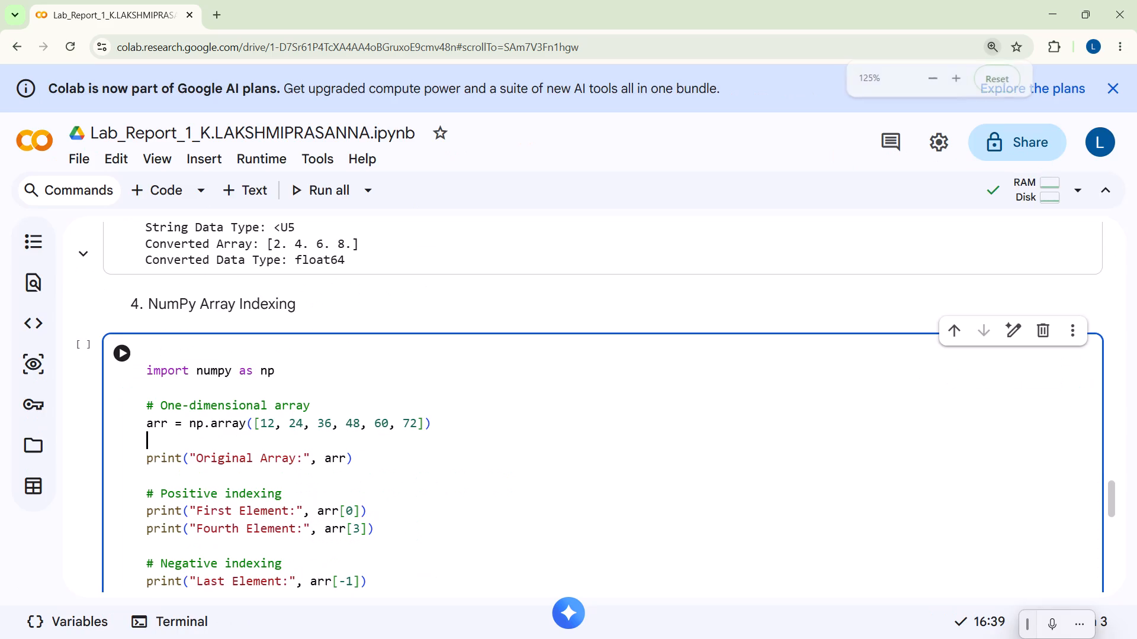
pyautogui.hotkey('ctrl', 'shift', '-')
pyautogui.hotkey('ctrl', 'shift', '-')
pyautogui.scroll(-1, 608, 401)
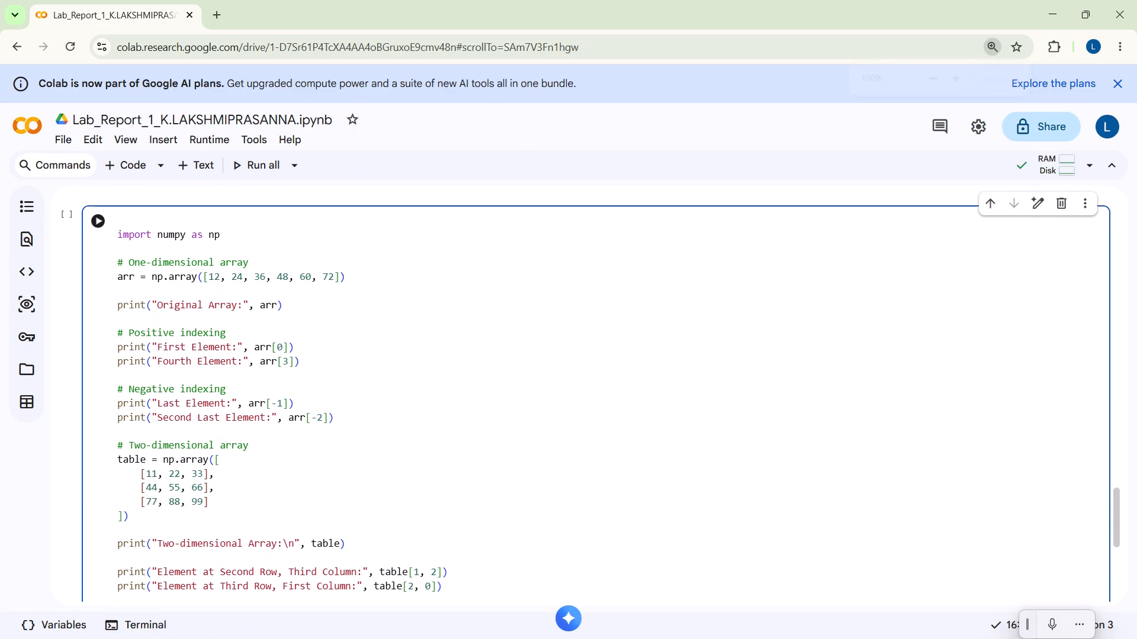
pyautogui.scroll(1, 590, 330)
pyautogui.scroll(-1, 590, 330)
pyautogui.scroll(1, 590, 330)
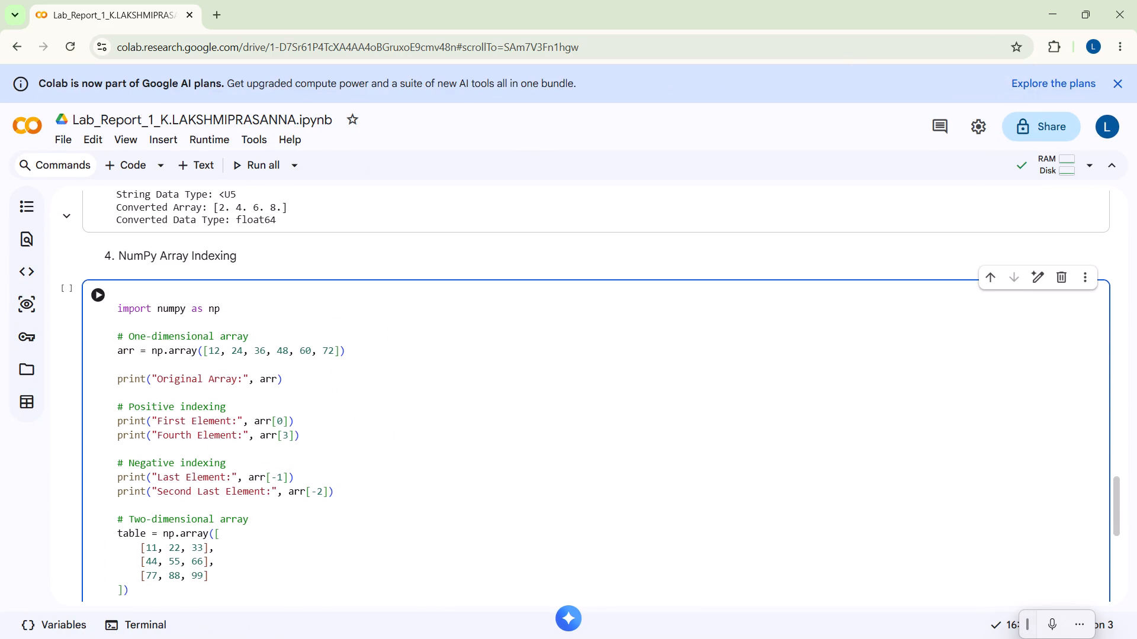
pyautogui.press('super+Print')
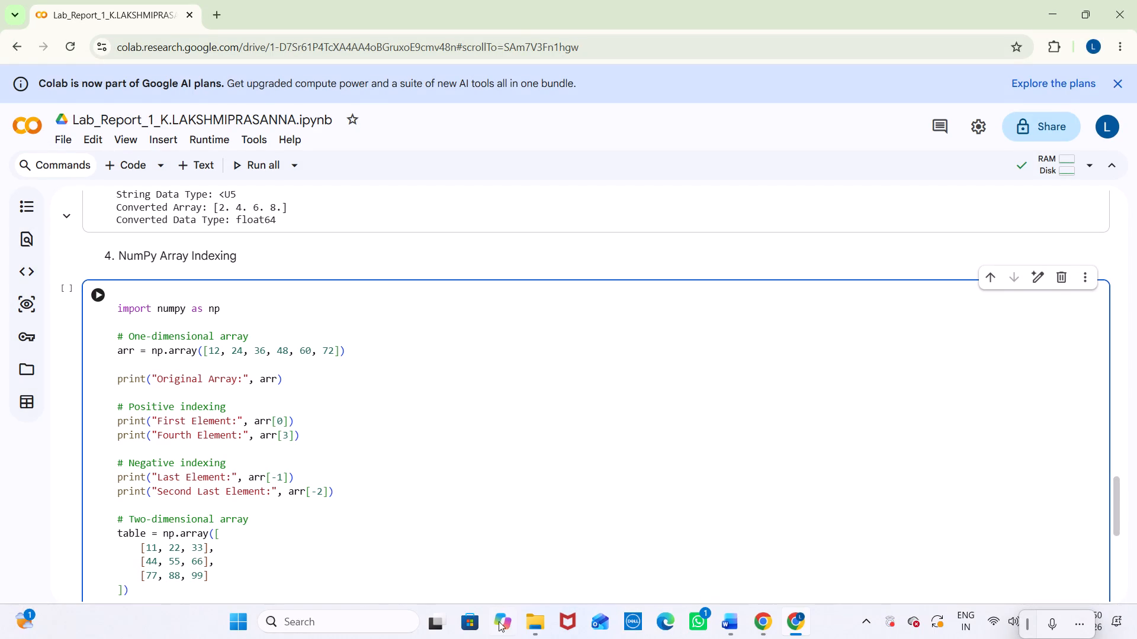
# Copy the newest screenshot from File Explorer and paste it on a new line under "Code Execution:" in the Assignment_format Word document's section 4.
pyautogui.click(527, 634)
pyautogui.click(377, 370)
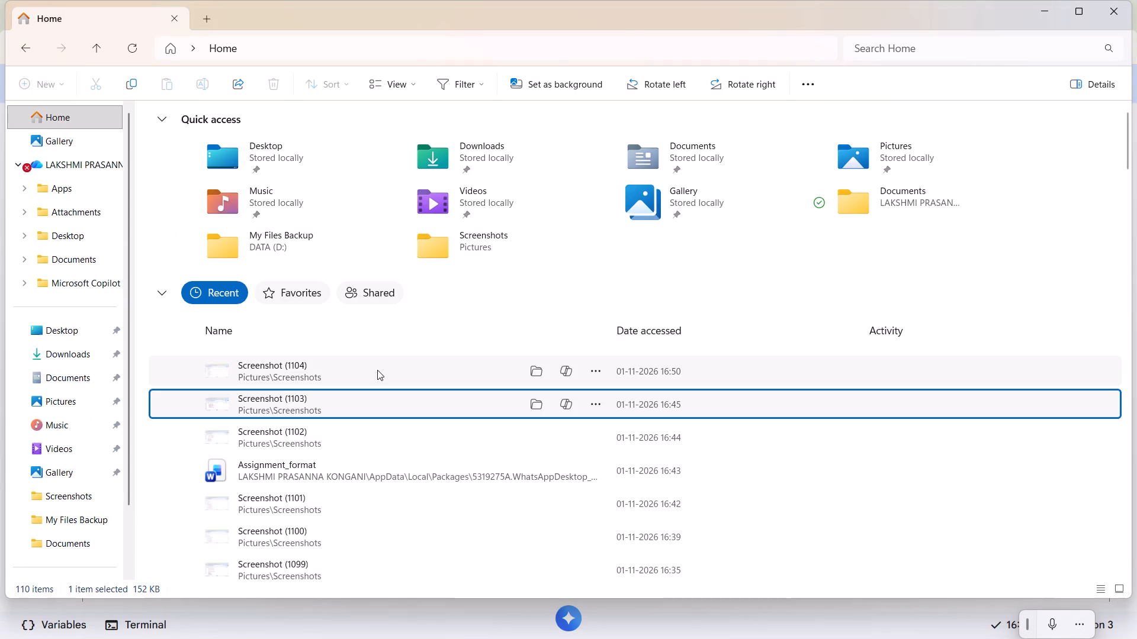
pyautogui.hotkey('ctrl', 'c')
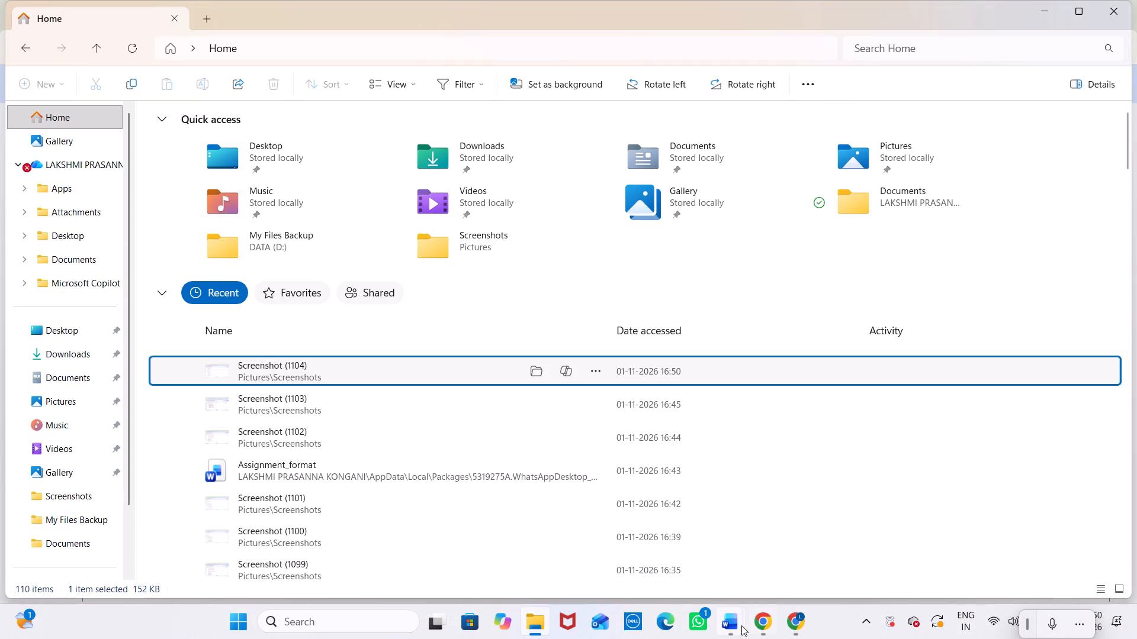
pyautogui.click(676, 575)
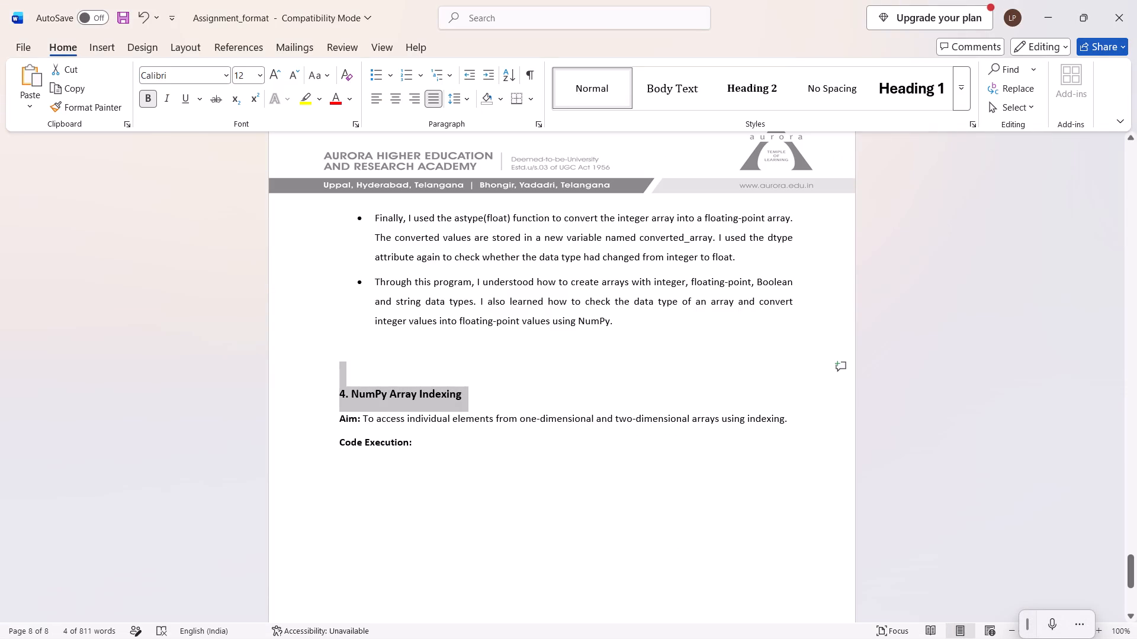
pyautogui.click(481, 444)
pyautogui.press('Return')
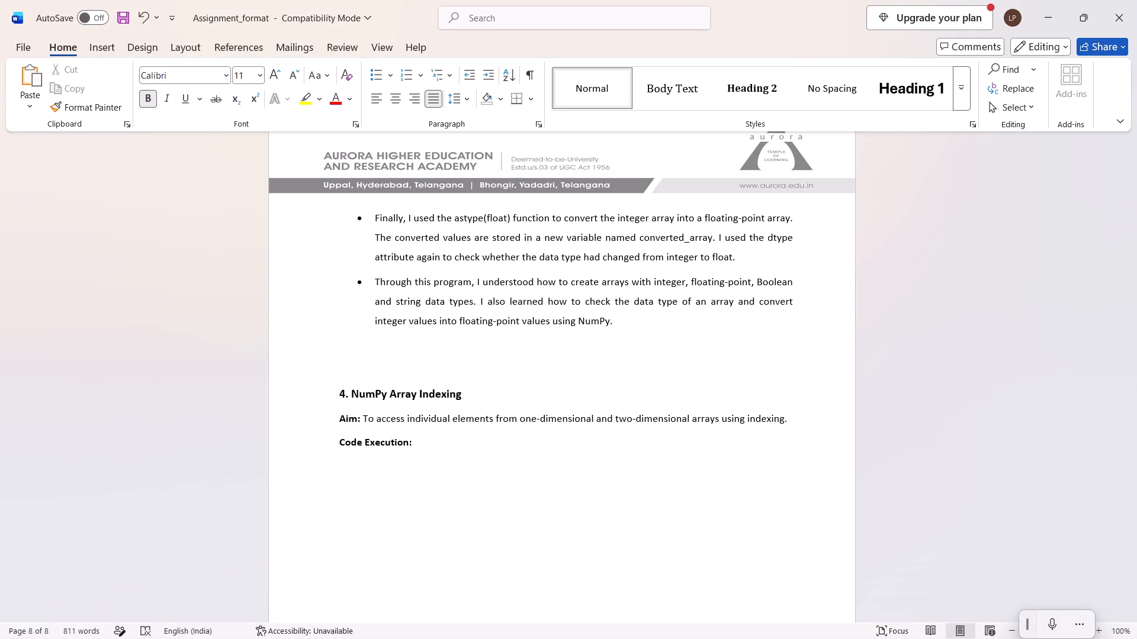
pyautogui.hotkey('ctrl', 'v')
# Shrink the pasted array indexing screenshot proportionally until it fits on the page directly below "Code Execution:".
pyautogui.scroll(4, 516, 390)
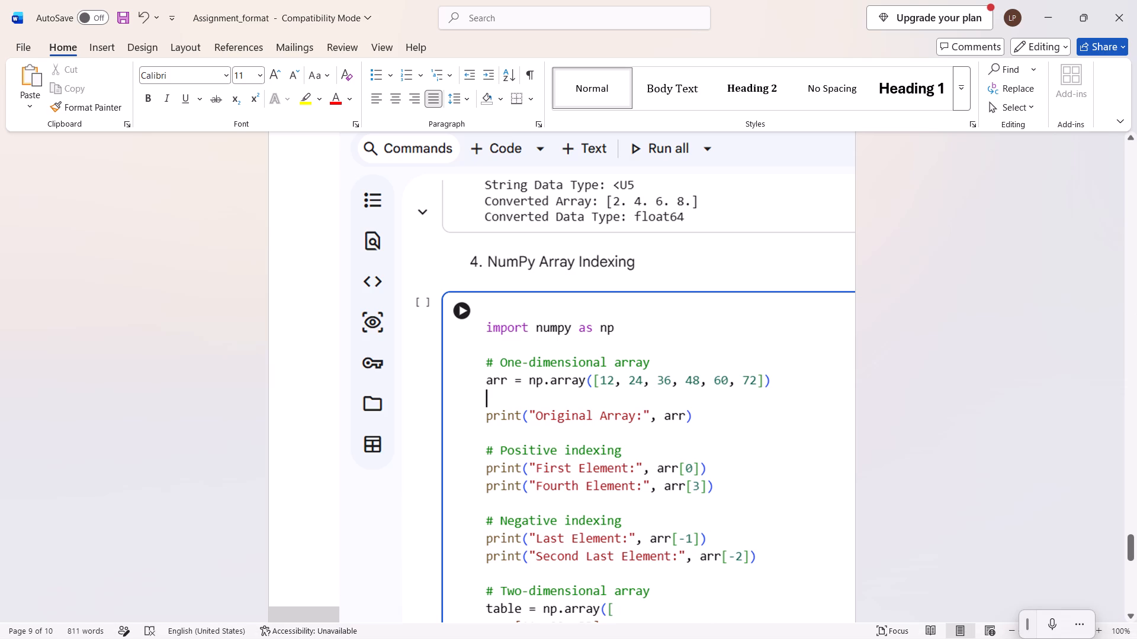
pyautogui.click(389, 359)
pyautogui.scroll(8, 393, 360)
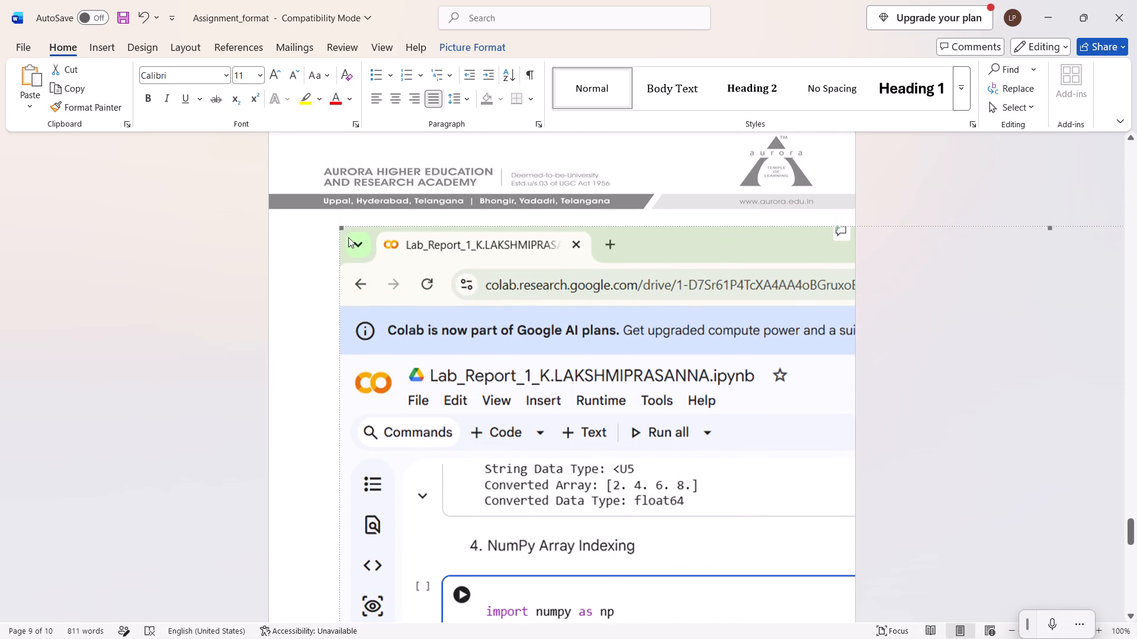
pyautogui.moveTo(342, 227); pyautogui.dragTo(616, 387)
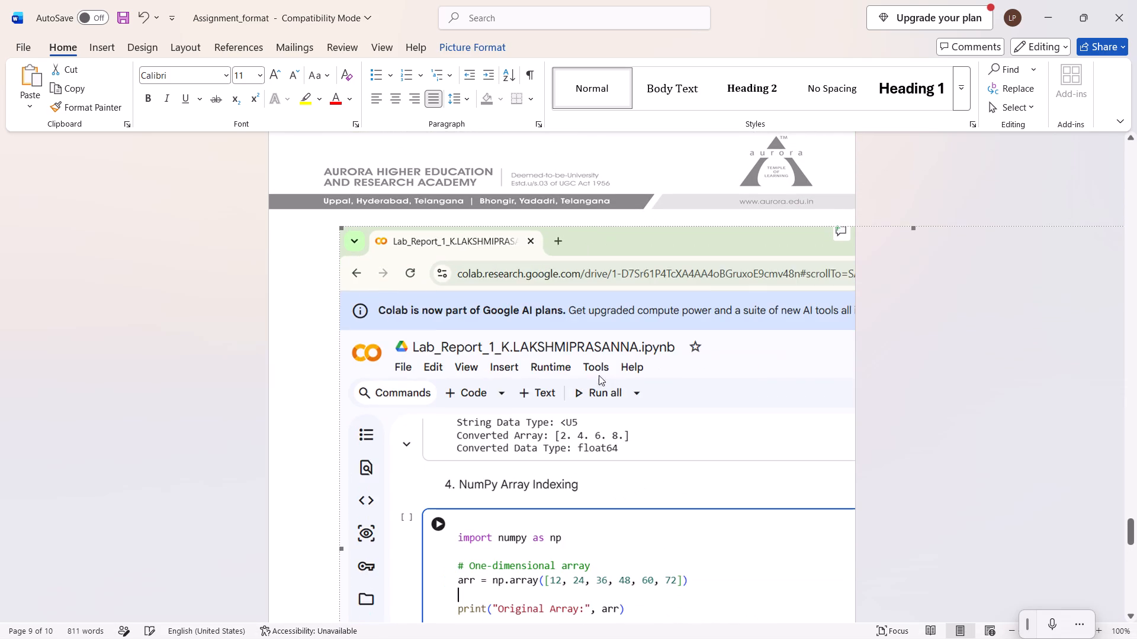
pyautogui.scroll(3, 486, 354)
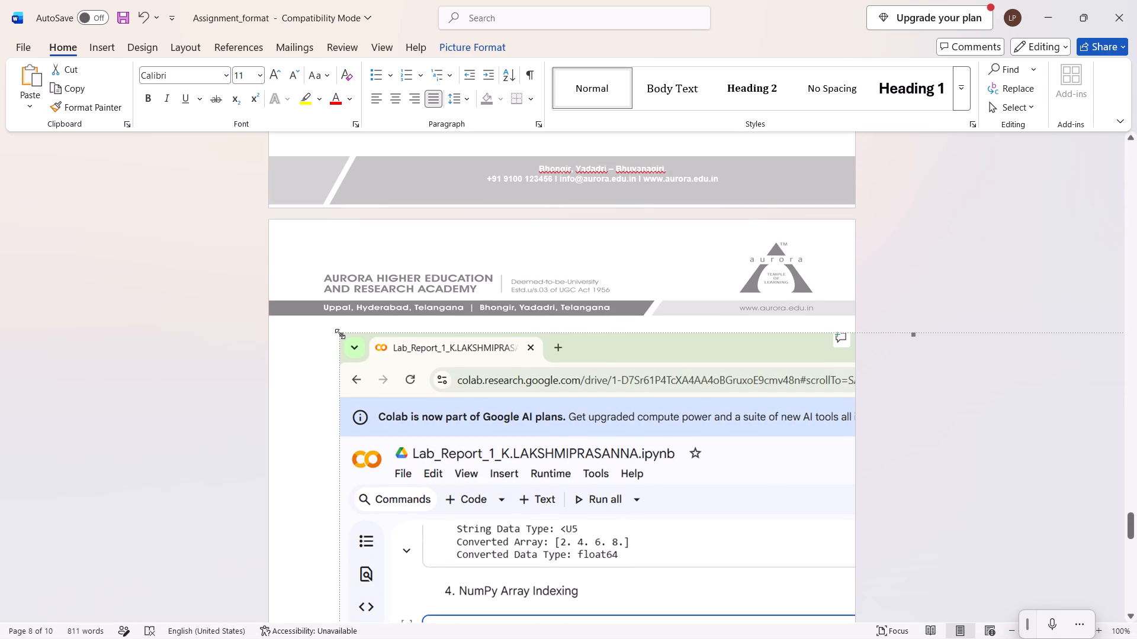
pyautogui.moveTo(340, 334); pyautogui.dragTo(536, 433)
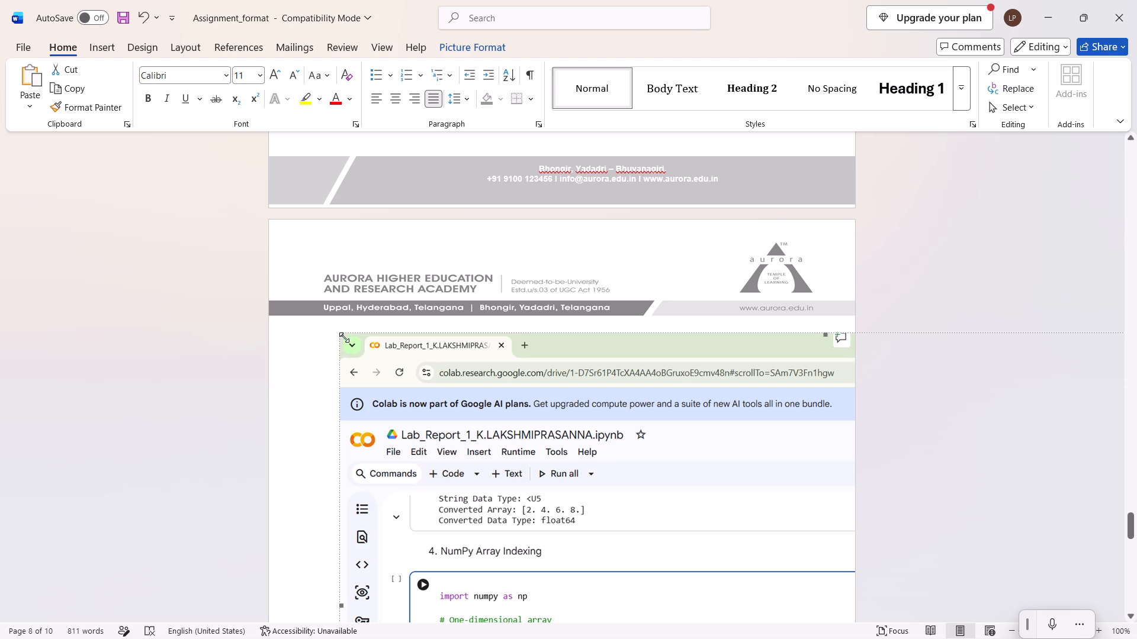
pyautogui.moveTo(344, 337); pyautogui.dragTo(613, 435)
pyautogui.moveTo(340, 337); pyautogui.dragTo(584, 414)
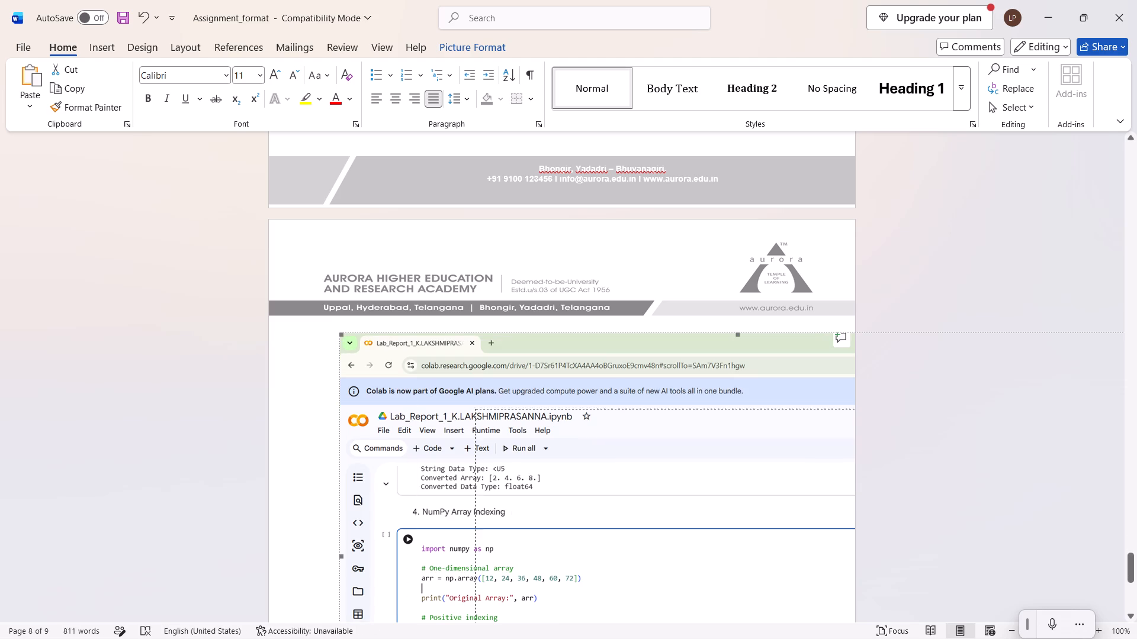
pyautogui.moveTo(584, 414); pyautogui.dragTo(584, 414)
pyautogui.scroll(12, 364, 352)
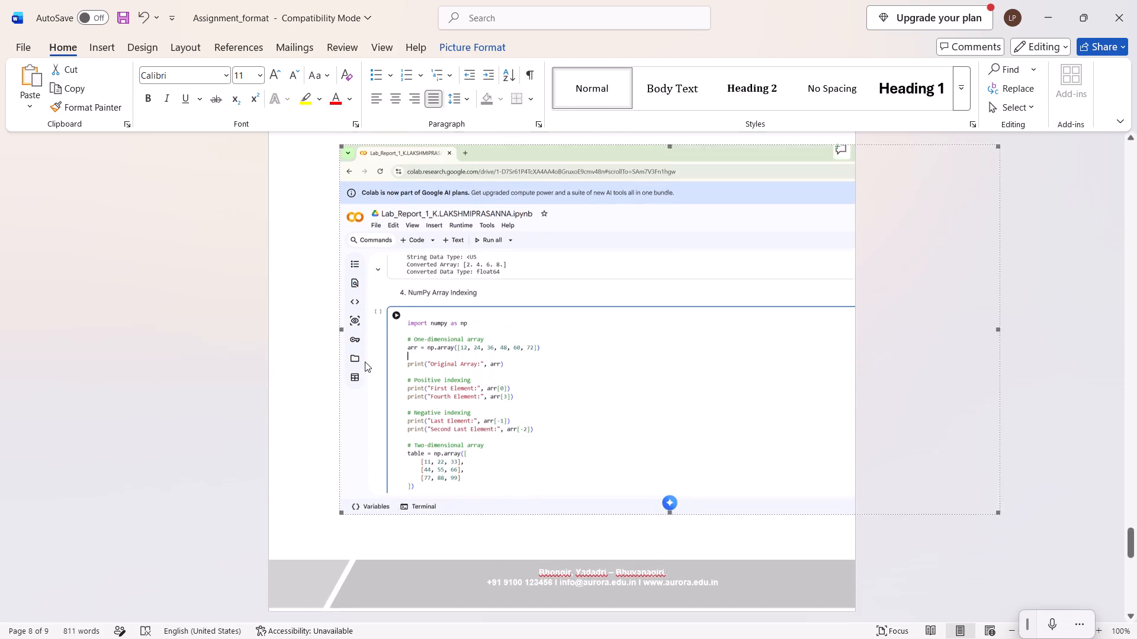
pyautogui.scroll(2, 365, 362)
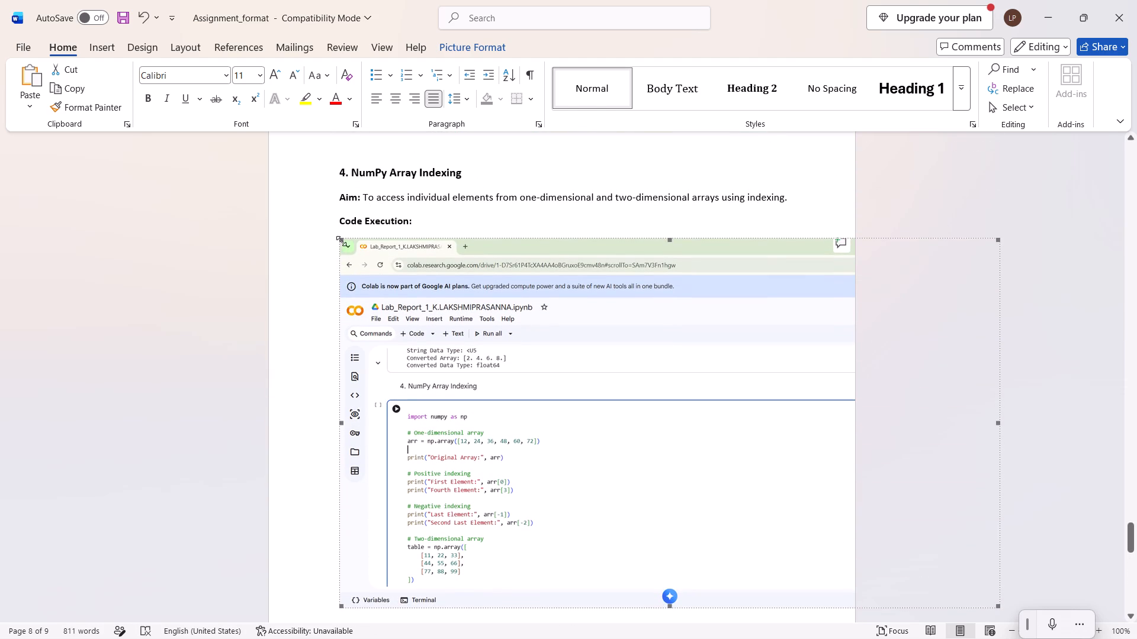
pyautogui.moveTo(340, 242); pyautogui.dragTo(600, 338)
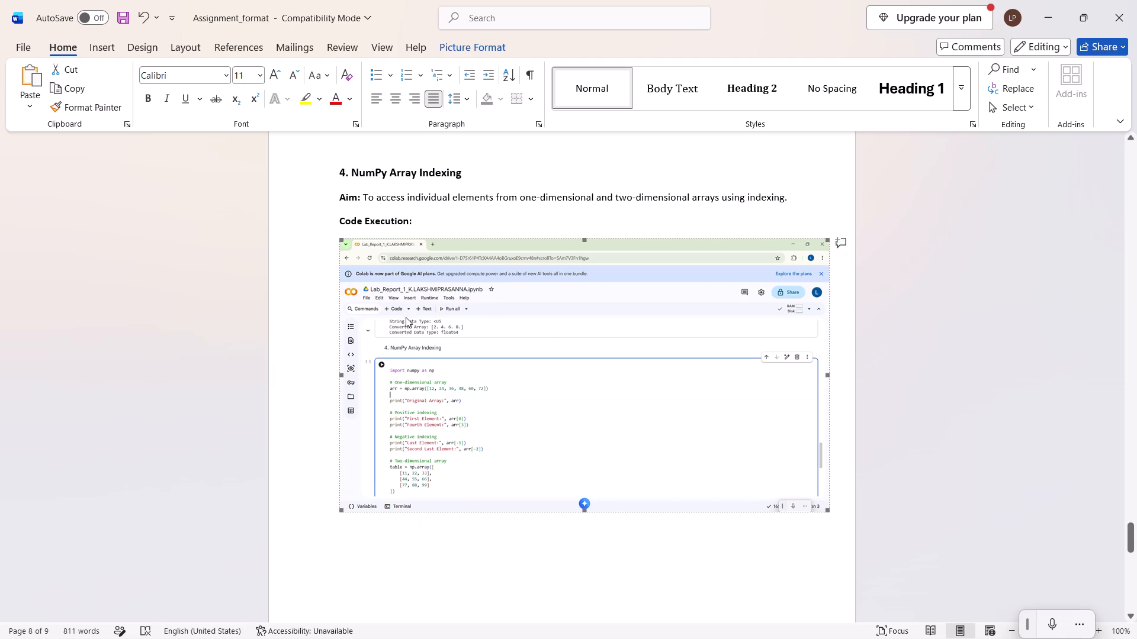
# Reduce the array indexing screenshot slightly more and place the cursor on the empty line below it.
pyautogui.scroll(-2, 406, 317)
pyautogui.scroll(4, 406, 317)
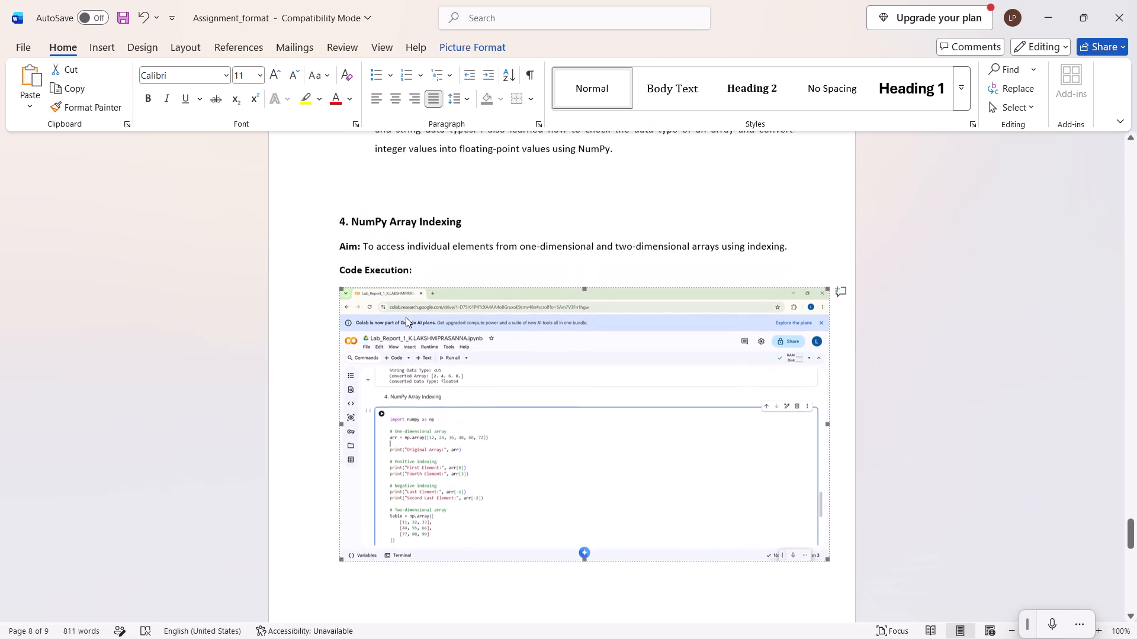
pyautogui.scroll(2, 406, 317)
pyautogui.scroll(-1, 406, 317)
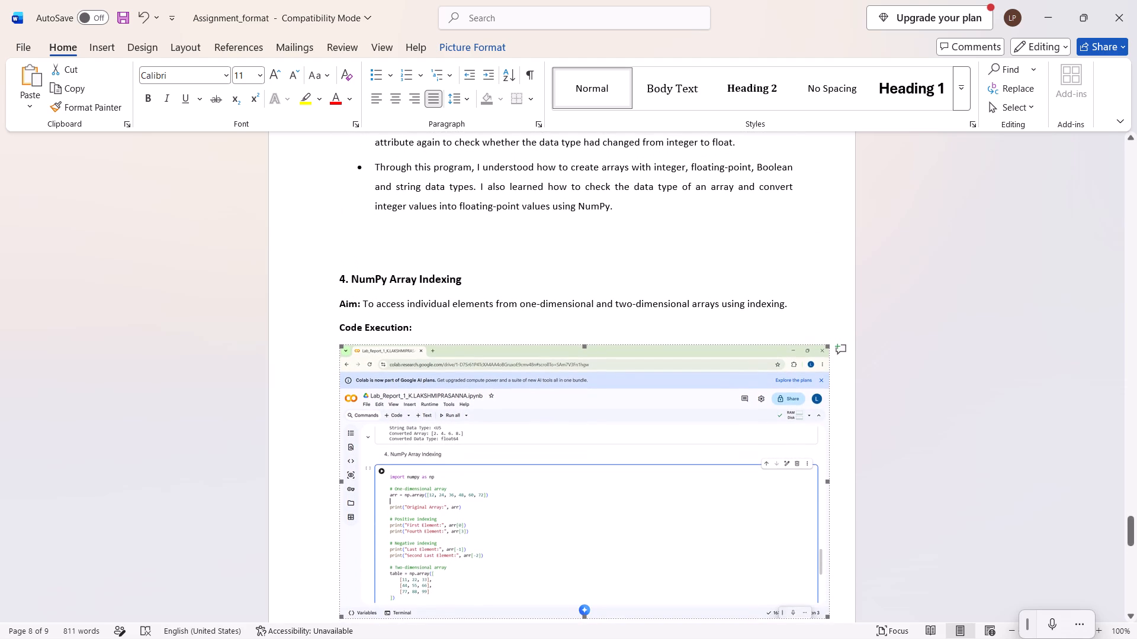
pyautogui.scroll(-3, 440, 324)
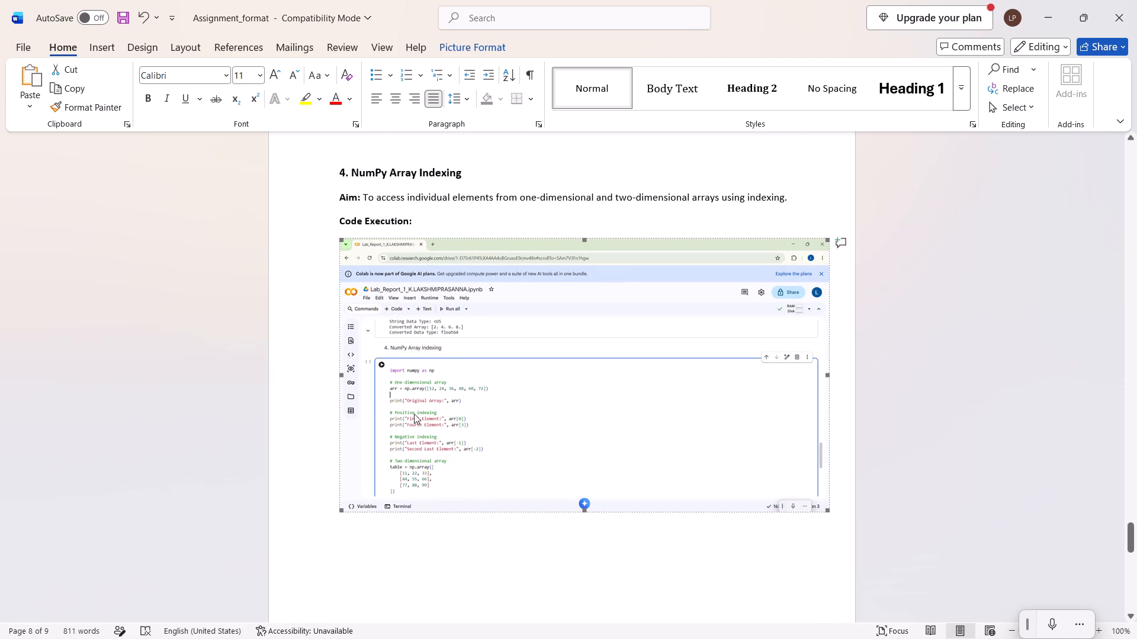
pyautogui.moveTo(340, 238); pyautogui.dragTo(351, 248)
pyautogui.click(412, 538)
pyautogui.scroll(-1, 416, 528)
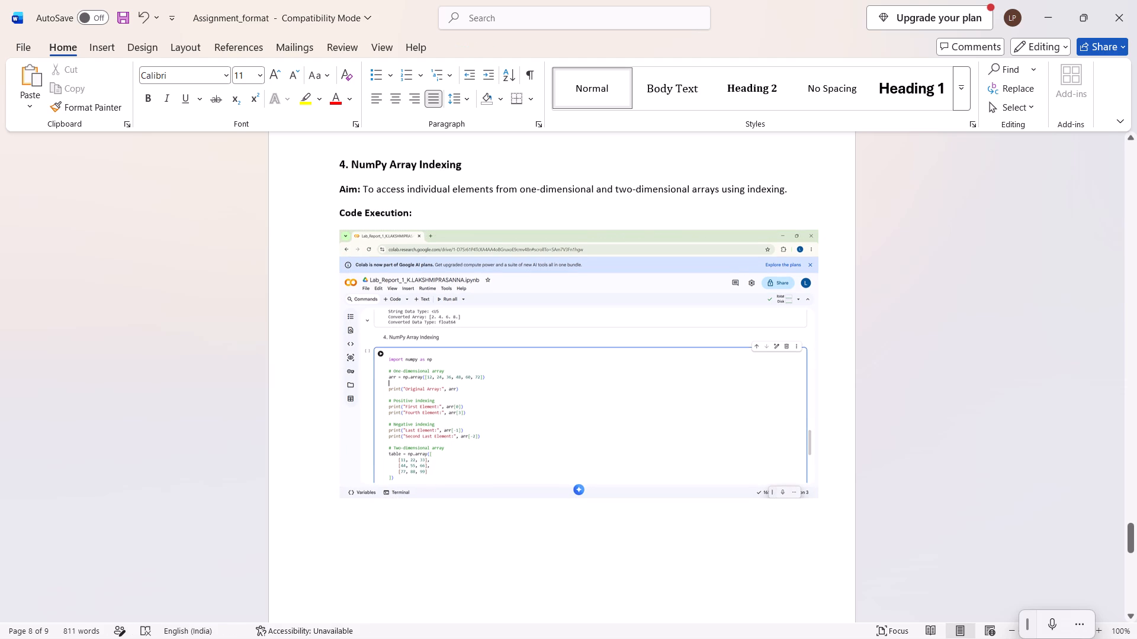
pyautogui.scroll(1, 422, 516)
pyautogui.scroll(-2, 425, 511)
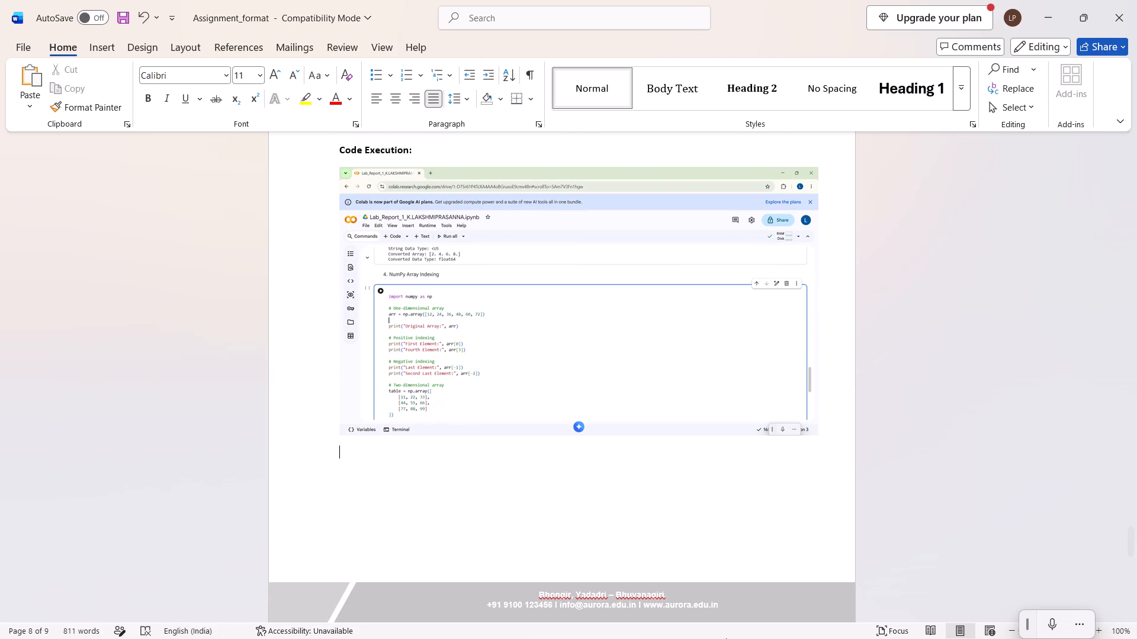
# Switch to the Colab notebook and run the array indexing code cell.
pyautogui.click(791, 621)
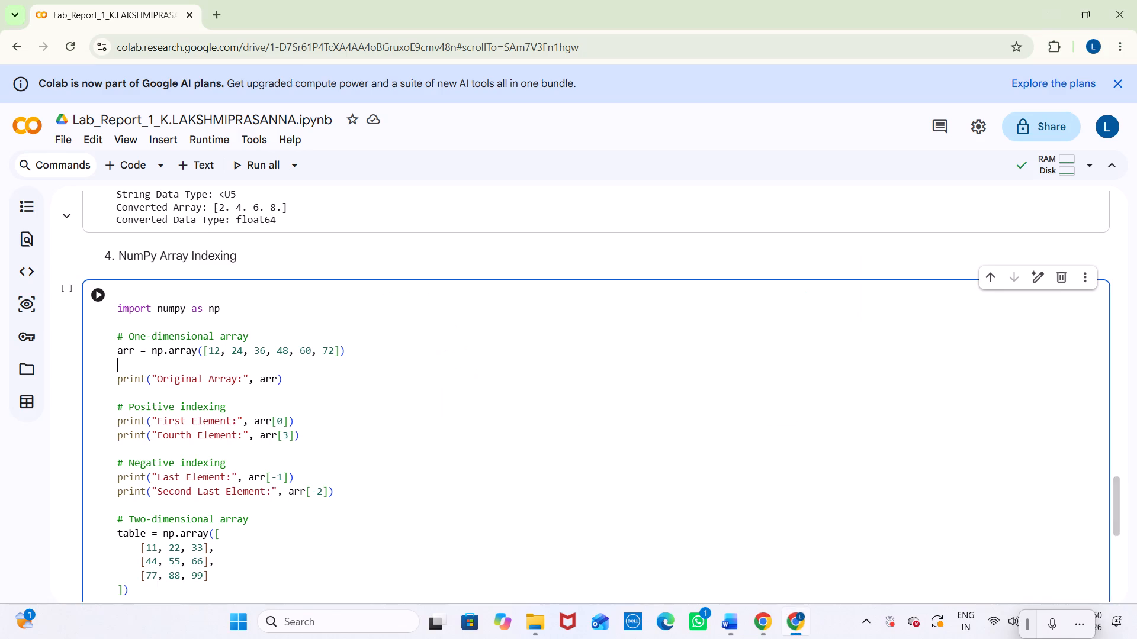
pyautogui.scroll(-4, 603, 417)
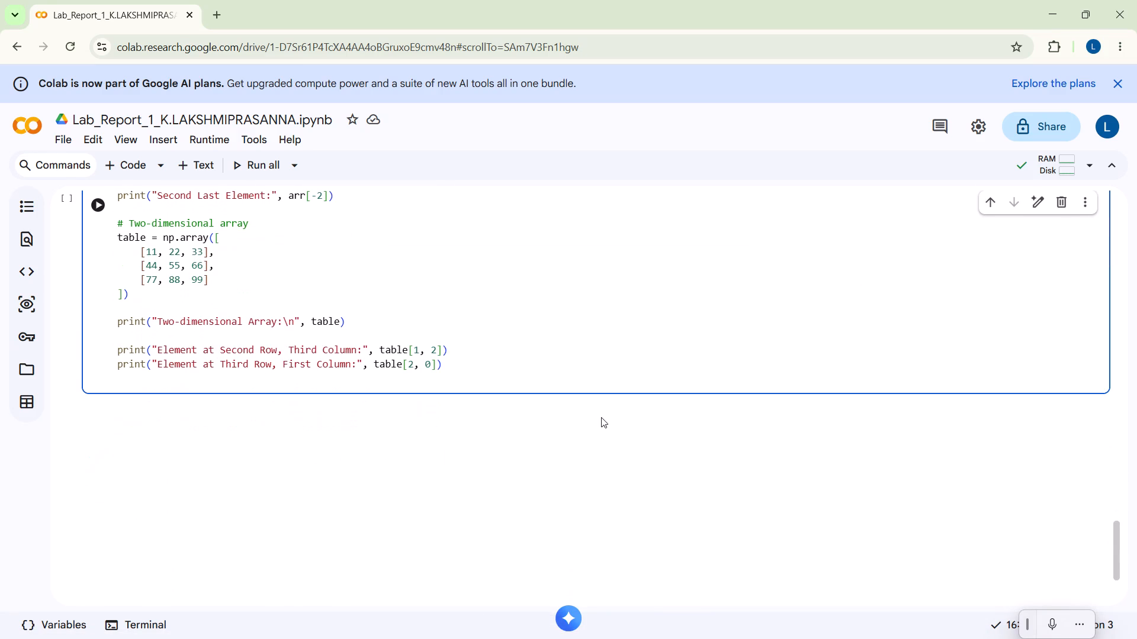
pyautogui.scroll(2, 573, 414)
pyautogui.click(101, 201)
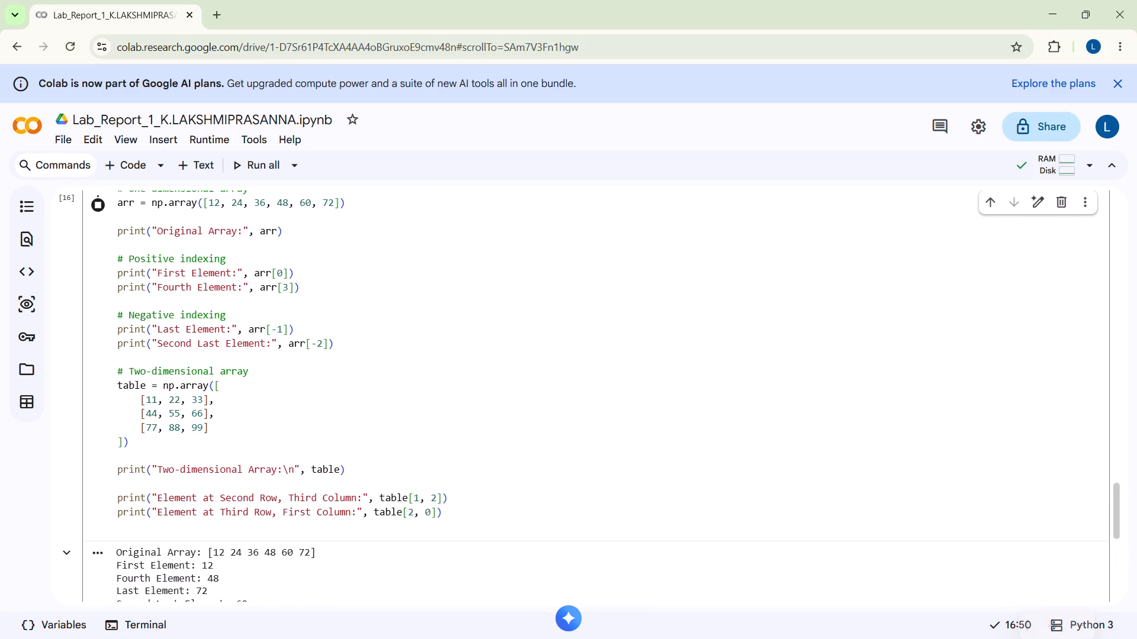
# Capture a full-screen screenshot of the executed array indexing cell, framed from the arr definition to the first output lines.
pyautogui.scroll(2, 166, 338)
pyautogui.scroll(-1, 166, 338)
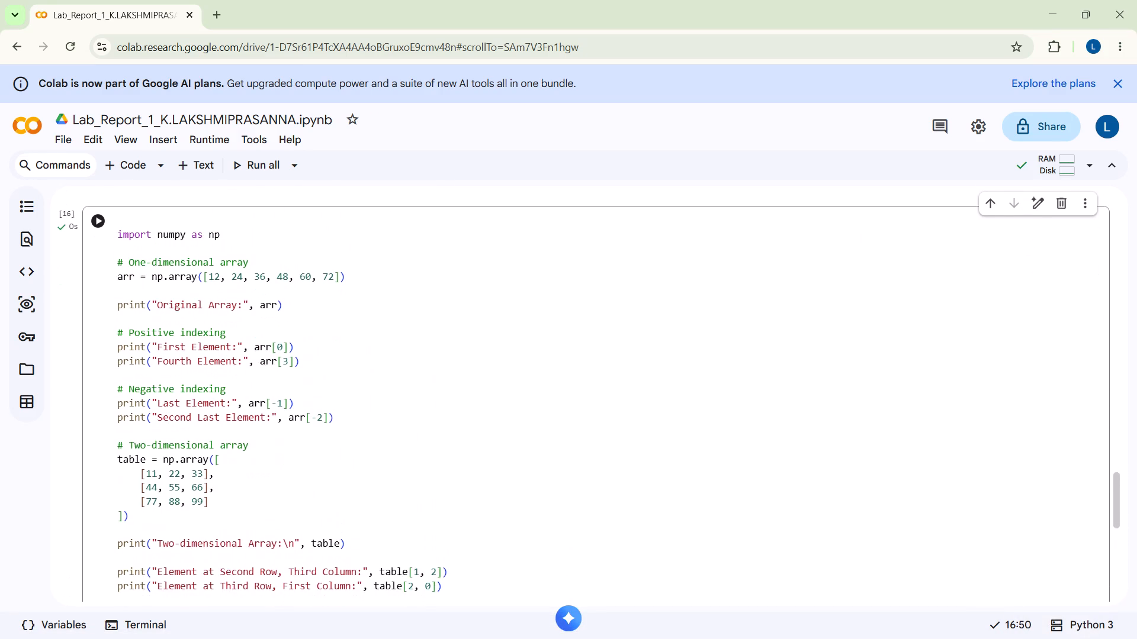
pyautogui.scroll(-1, 166, 338)
pyautogui.scroll(1, 166, 338)
pyautogui.scroll(-1, 166, 338)
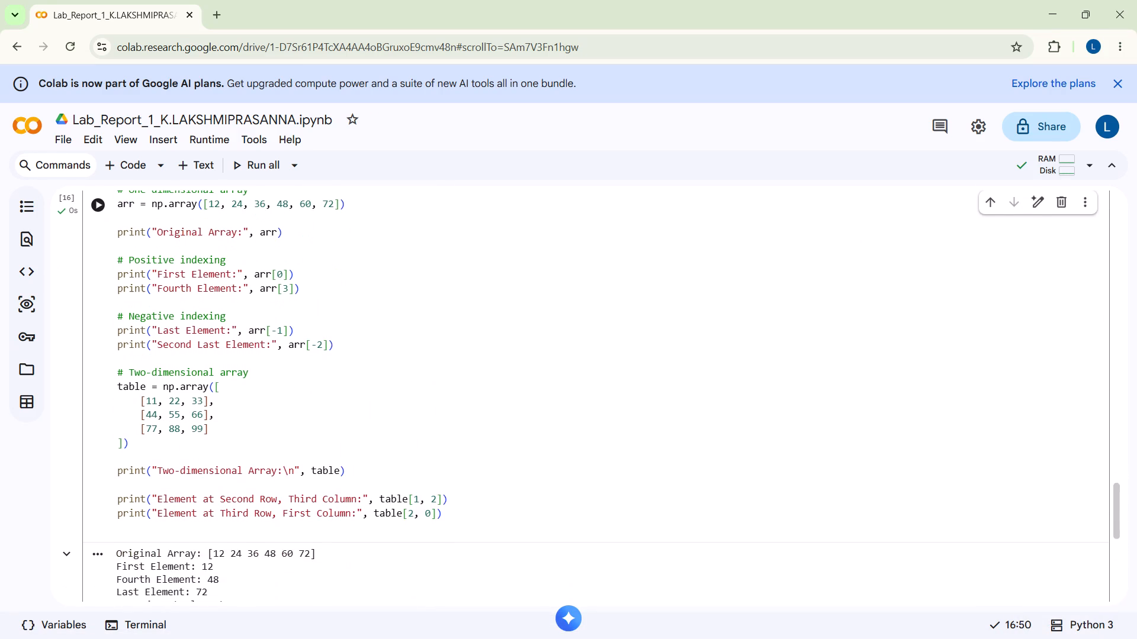
pyautogui.scroll(-2, 166, 338)
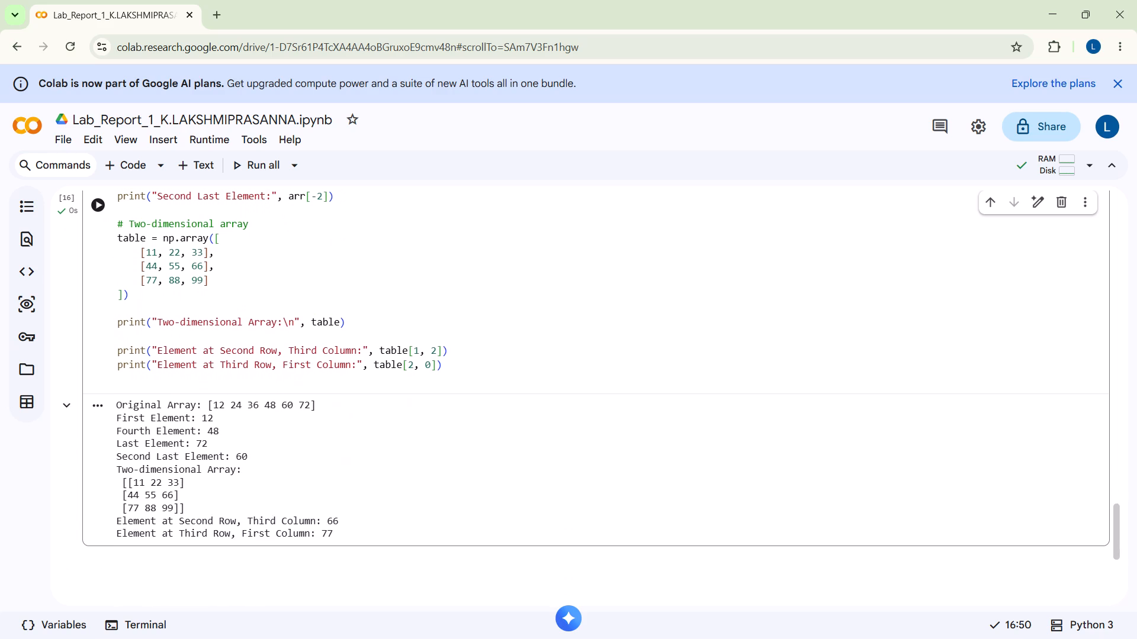
pyautogui.scroll(1, 208, 486)
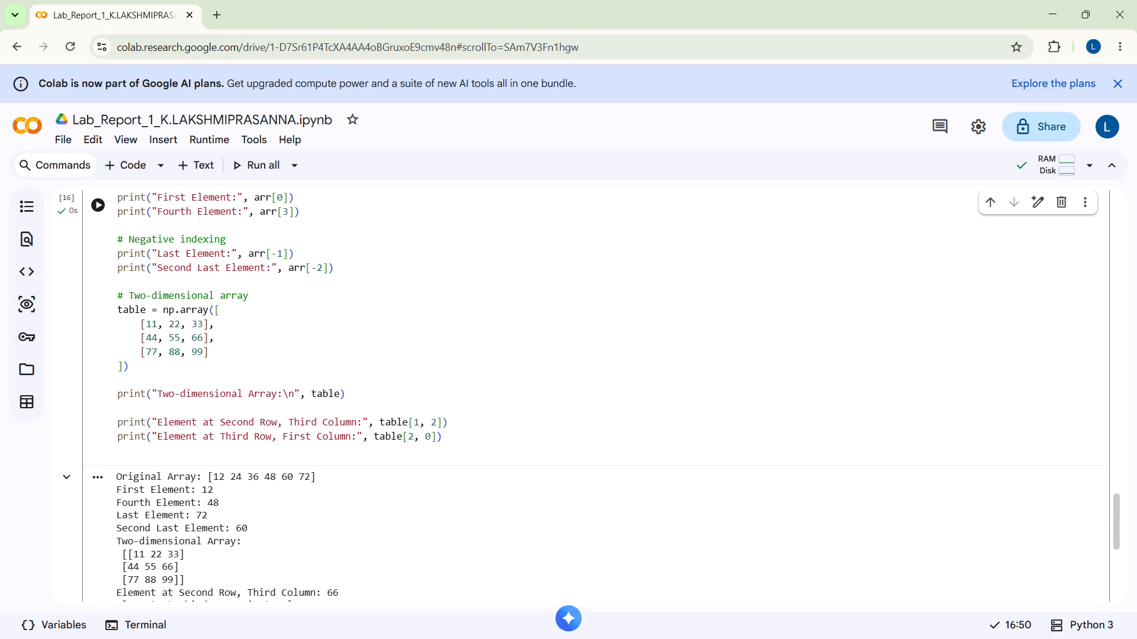
pyautogui.scroll(1, 208, 484)
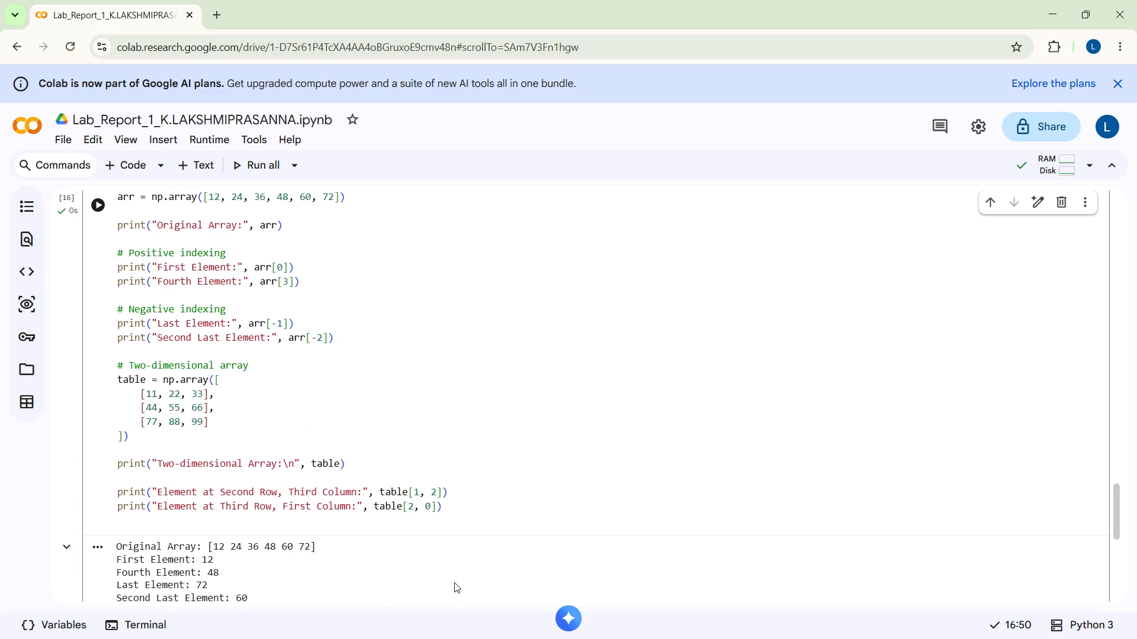
pyautogui.press('super+Print')
pyautogui.hotkey('ctrl', 'c')
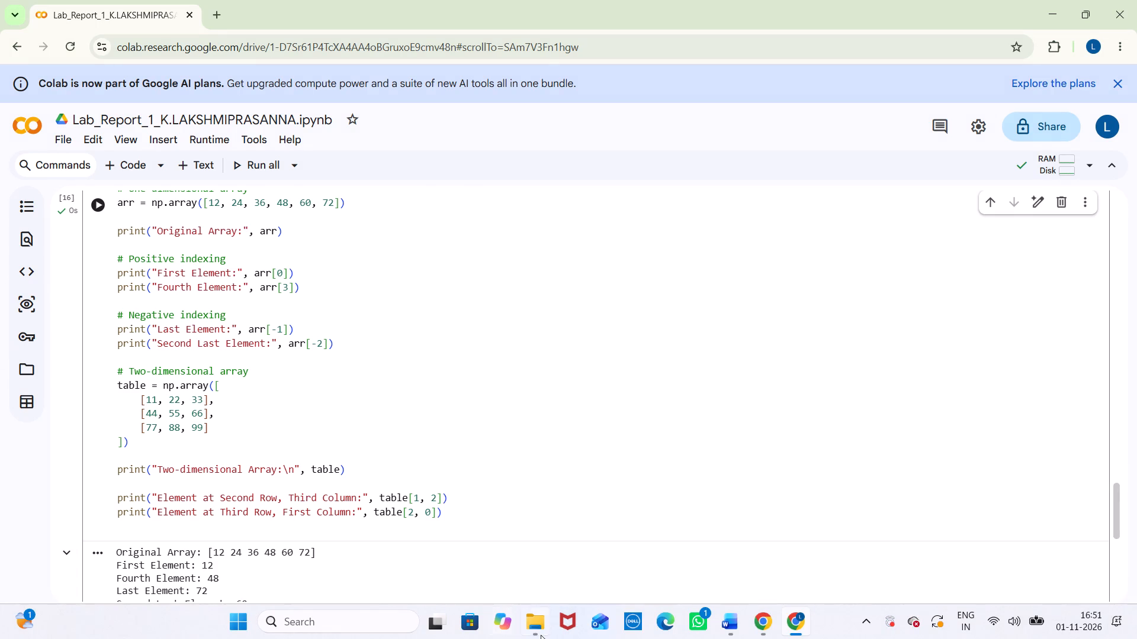
# Copy the newest screenshot from File Explorer and paste it below the first array indexing screenshot in the Assignment_format document.
pyautogui.click(545, 634)
pyautogui.click(355, 362)
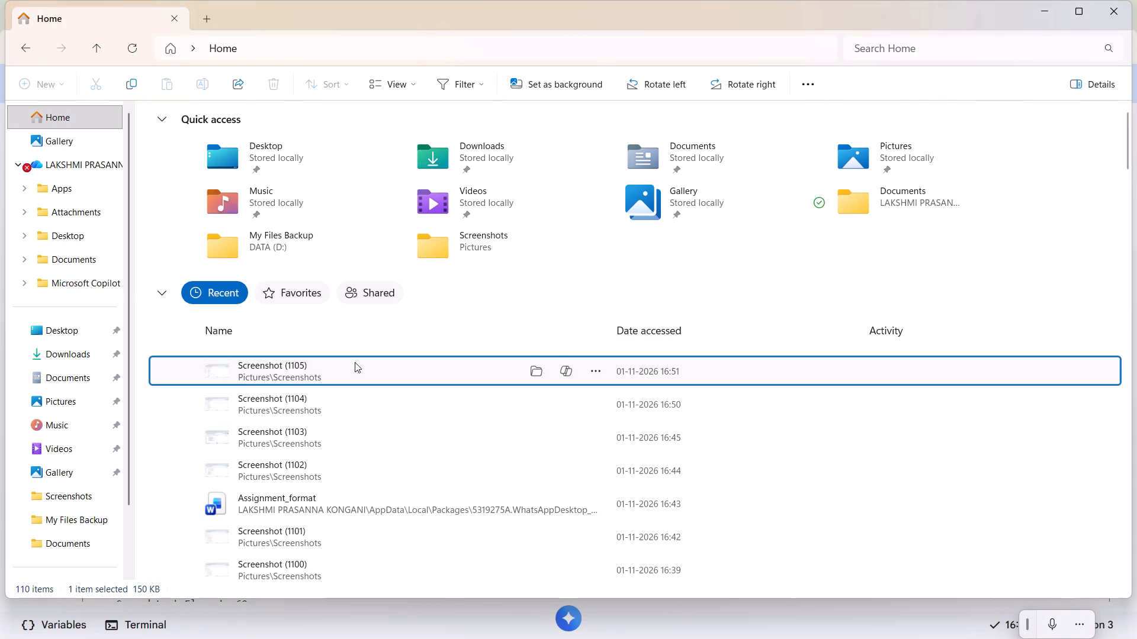
pyautogui.hotkey('ctrl', 'c')
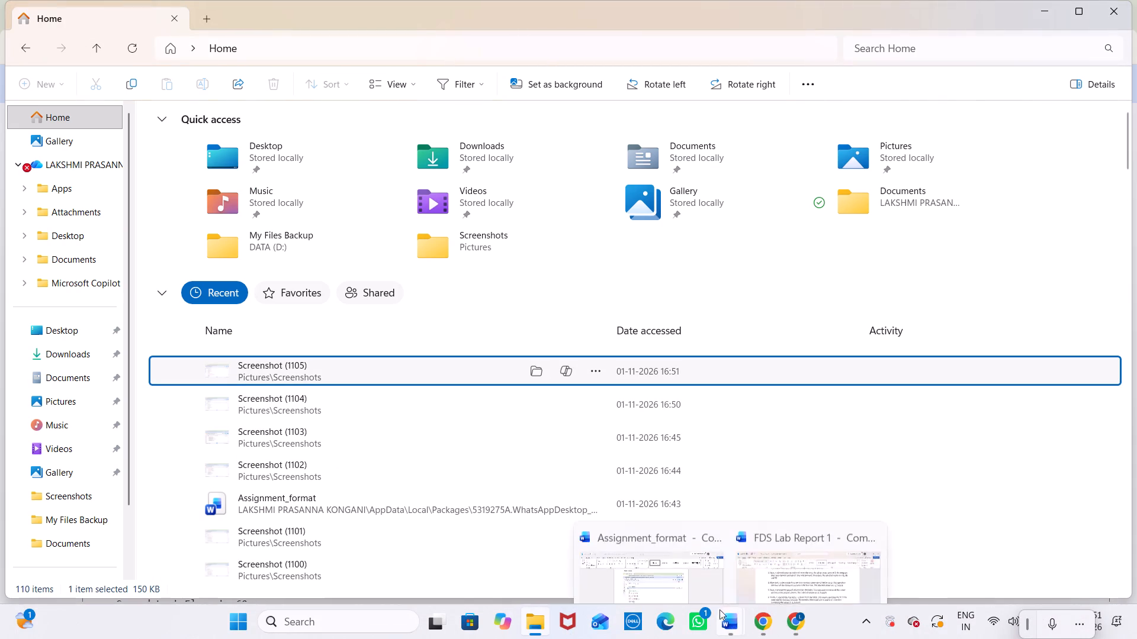
pyautogui.click(687, 568)
pyautogui.hotkey('ctrl', 'v')
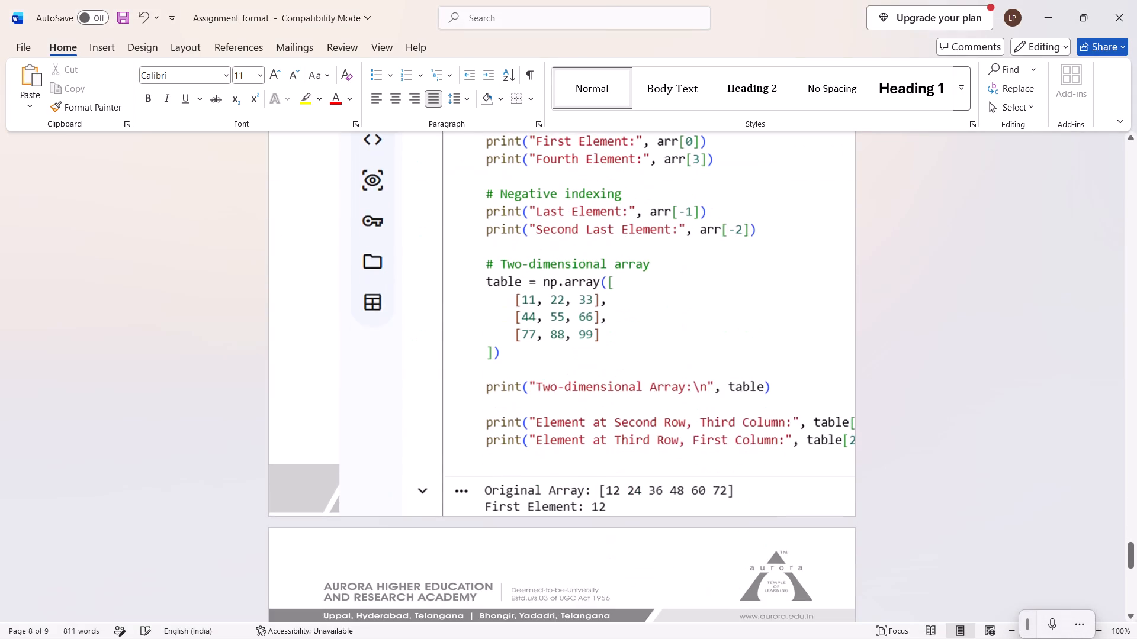
# Shrink the second array indexing screenshot proportionally until it fits within the page width on page 9.
pyautogui.scroll(6, 590, 512)
pyautogui.scroll(4, 540, 502)
pyautogui.click(484, 478)
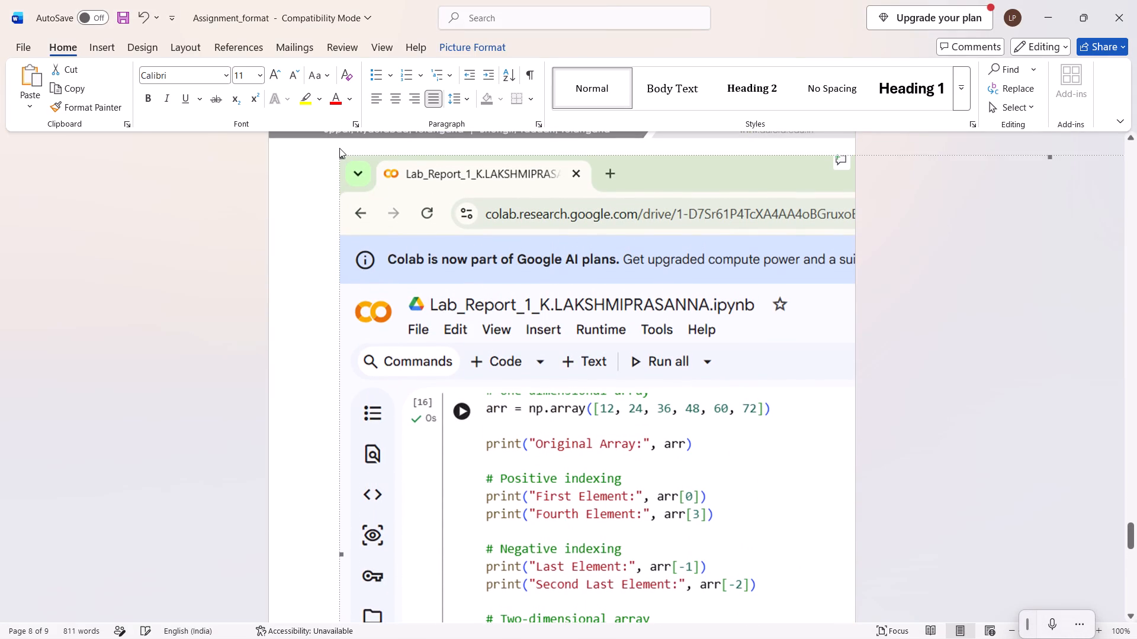
pyautogui.moveTo(343, 157); pyautogui.dragTo(399, 193)
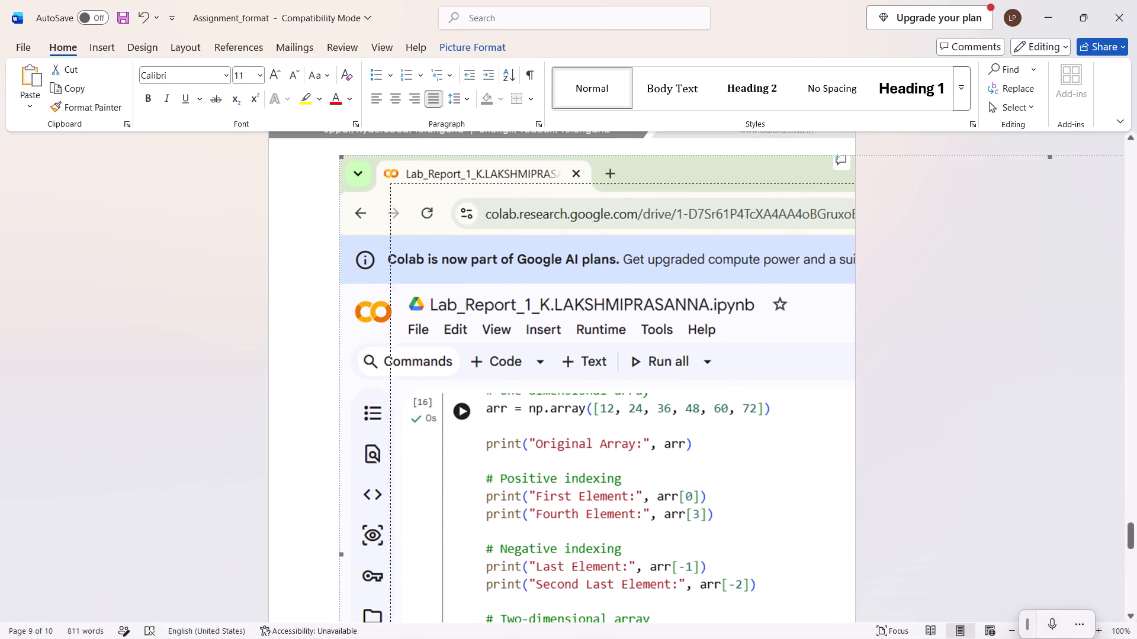
pyautogui.moveTo(399, 193); pyautogui.dragTo(600, 304)
pyautogui.moveTo(340, 159); pyautogui.dragTo(756, 334)
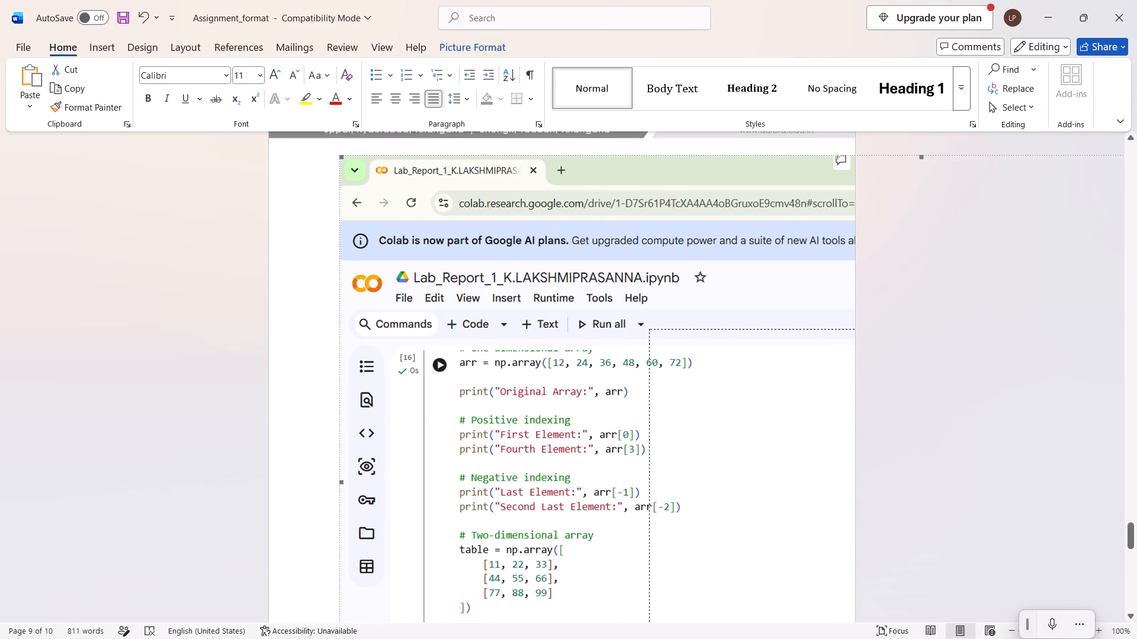
pyautogui.moveTo(756, 334); pyautogui.dragTo(757, 335)
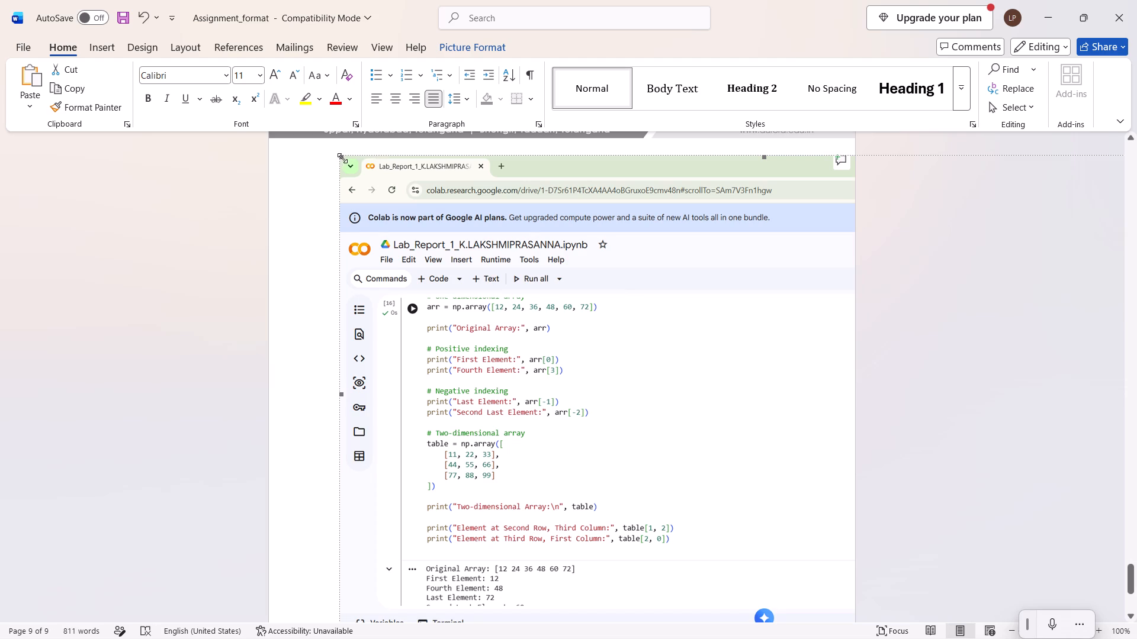
pyautogui.moveTo(342, 158); pyautogui.dragTo(657, 251)
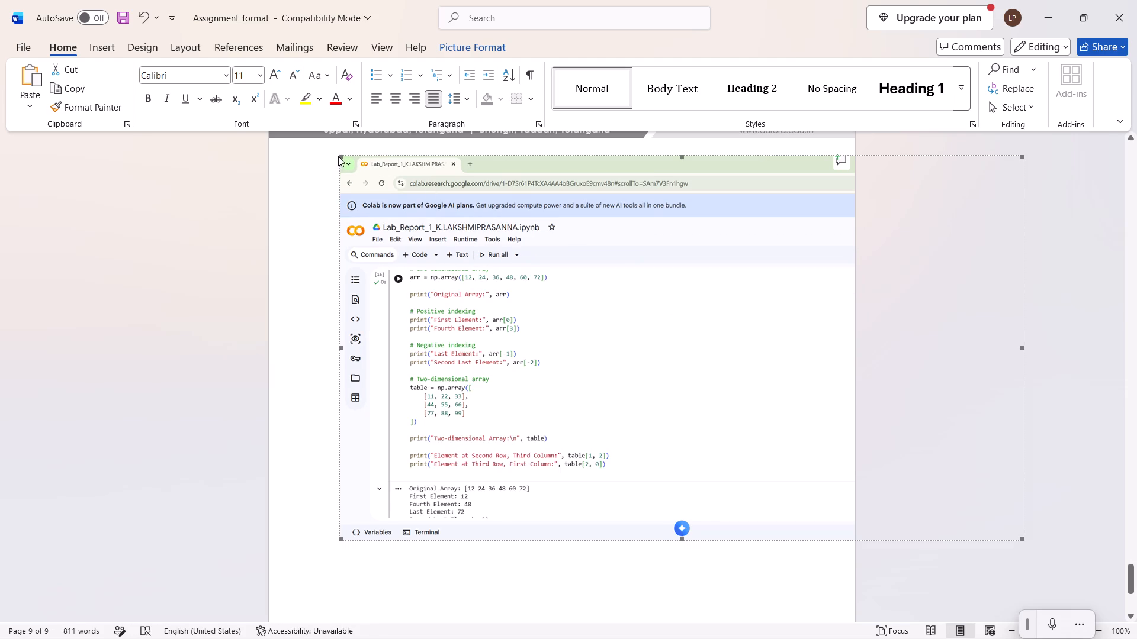
pyautogui.moveTo(343, 156); pyautogui.dragTo(639, 240)
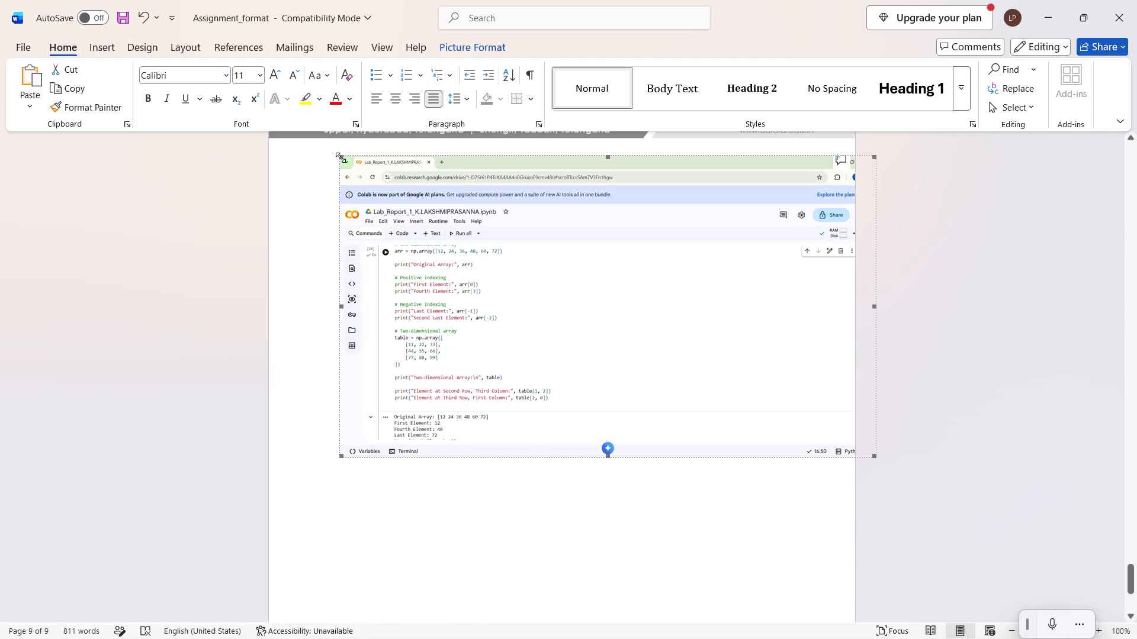
pyautogui.moveTo(341, 157); pyautogui.dragTo(497, 220)
pyautogui.scroll(3, 406, 260)
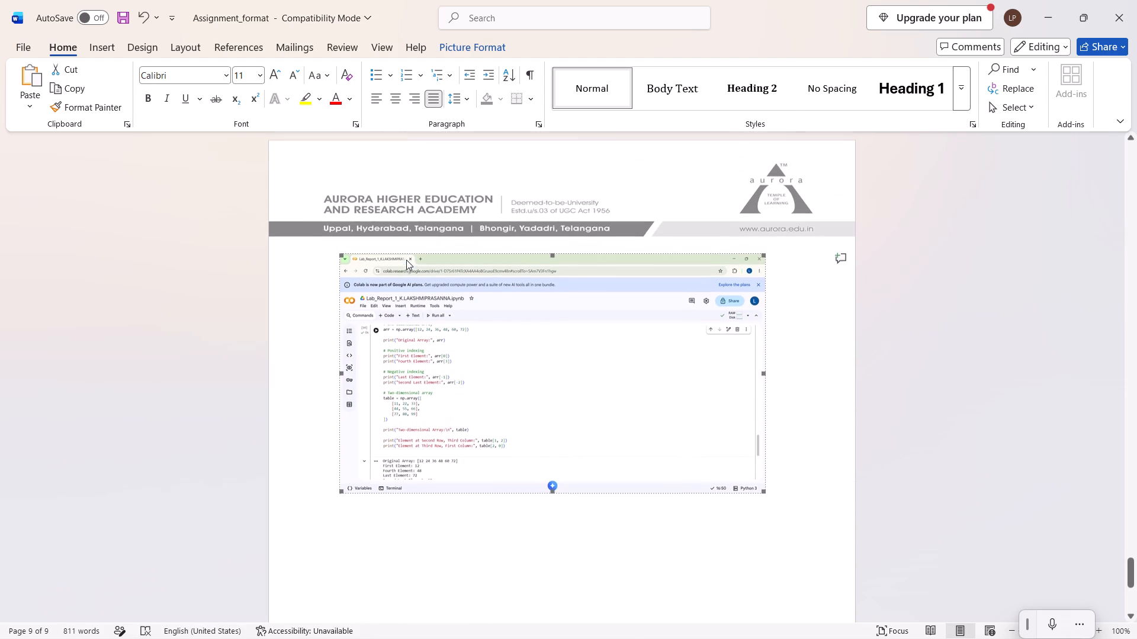
# Enlarge the second array indexing screenshot slightly so it nearly fills the page's text width.
pyautogui.scroll(-3, 408, 263)
pyautogui.scroll(7, 408, 263)
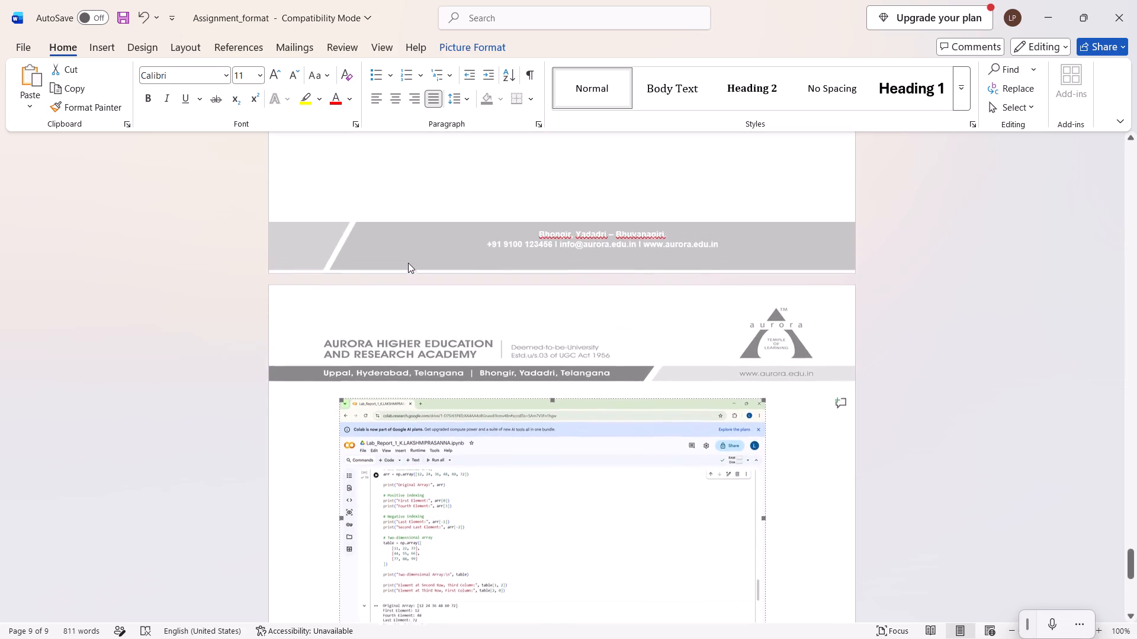
pyautogui.scroll(5, 408, 263)
pyautogui.scroll(-8, 408, 263)
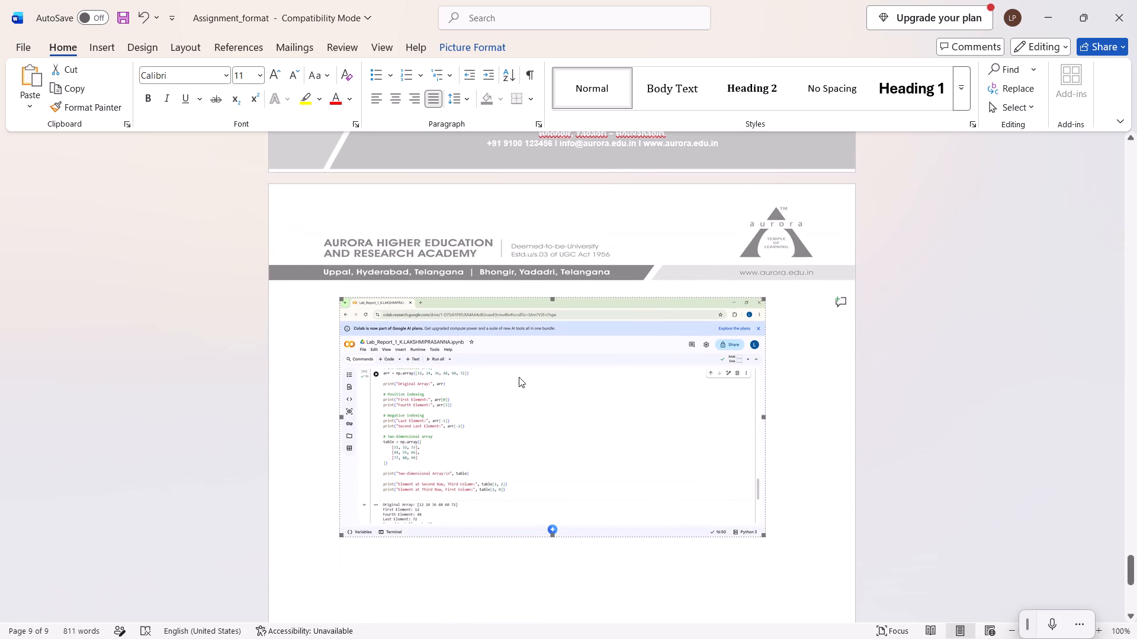
pyautogui.click(637, 340)
pyautogui.moveTo(764, 299); pyautogui.dragTo(796, 299)
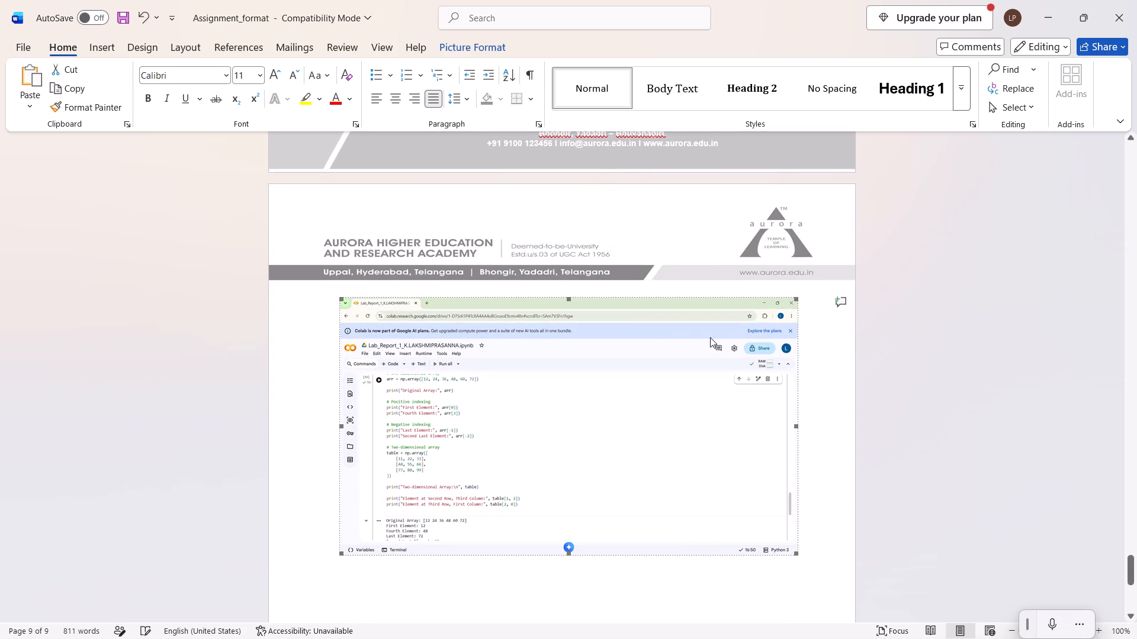
pyautogui.scroll(7, 708, 337)
pyautogui.scroll(-6, 708, 337)
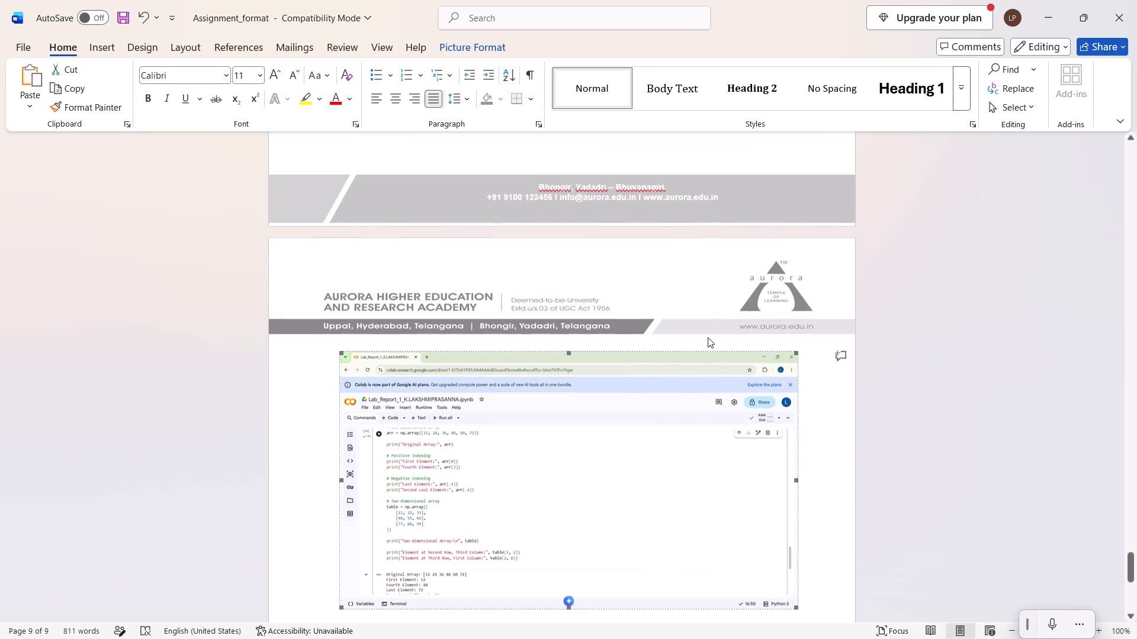
pyautogui.moveTo(797, 334); pyautogui.dragTo(816, 326)
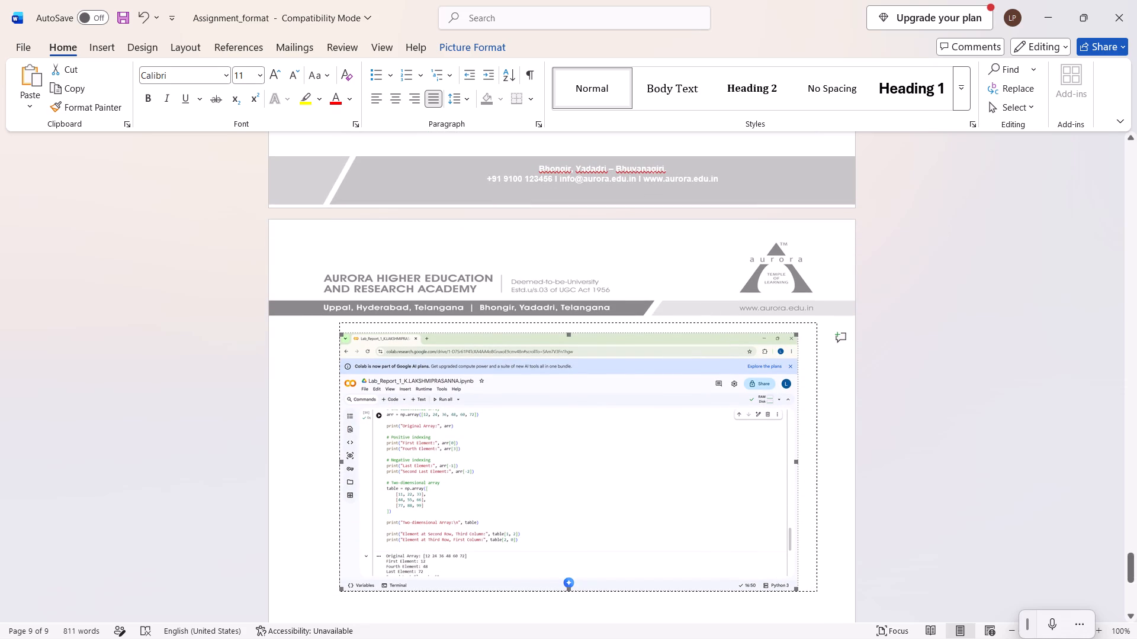
pyautogui.moveTo(816, 326); pyautogui.dragTo(812, 326)
# Add a bold "OUTPUT:" label two lines below the second array indexing screenshot, with the cursor on a new line beneath it.
pyautogui.scroll(2, 708, 375)
pyautogui.scroll(-5, 708, 375)
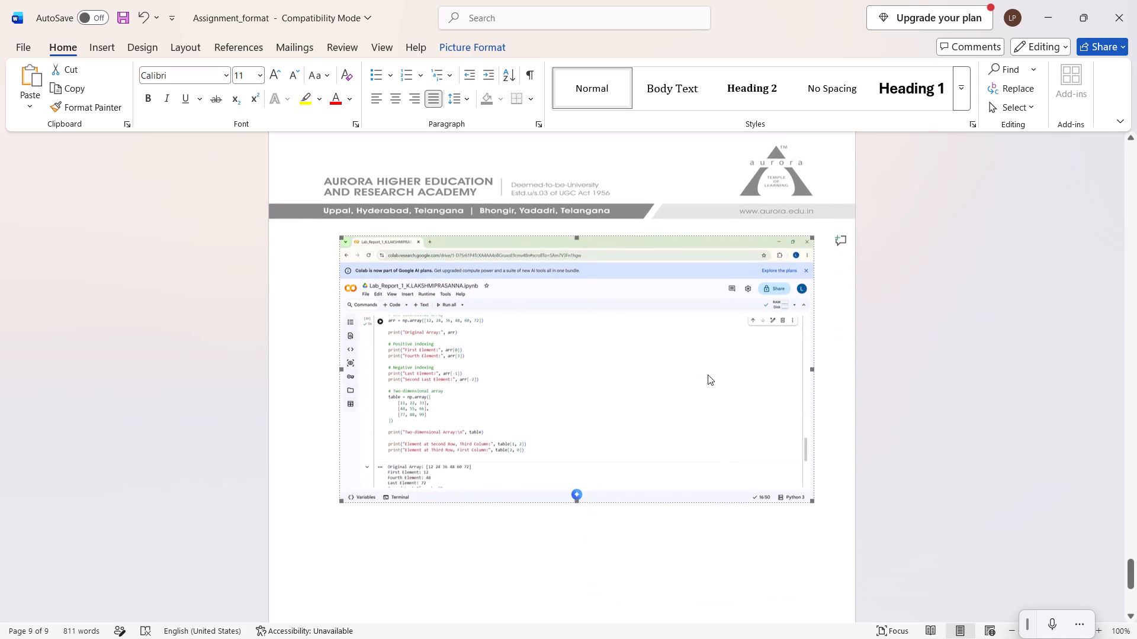
pyautogui.scroll(-3, 708, 375)
pyautogui.click(821, 386)
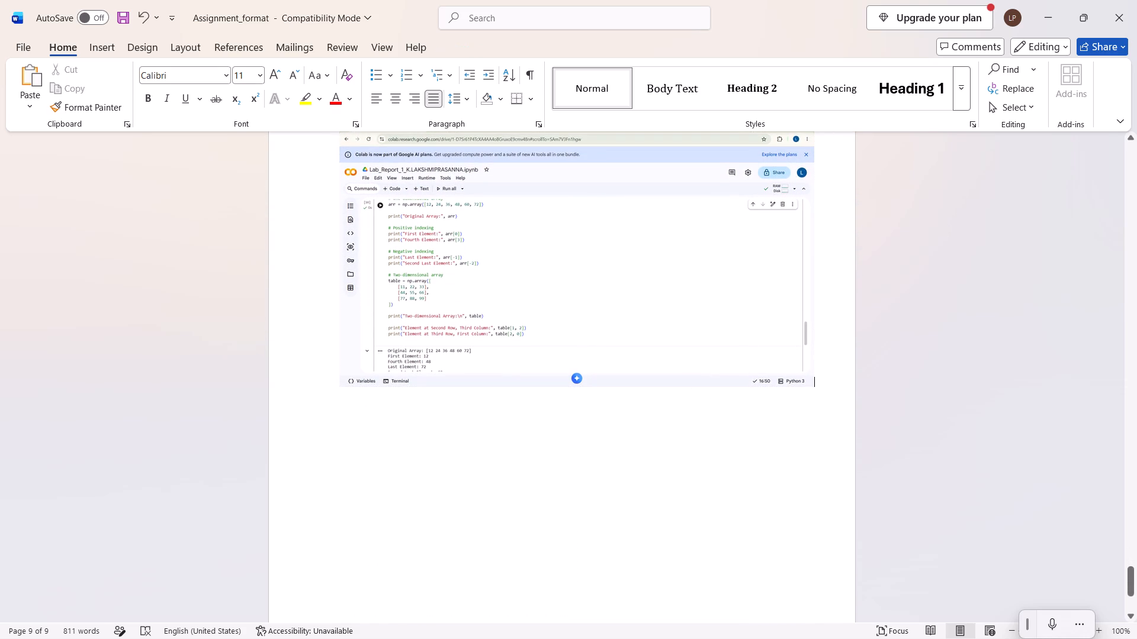
pyautogui.press('Return')
pyautogui.press('Return')
pyautogui.press('o')
pyautogui.press('u')
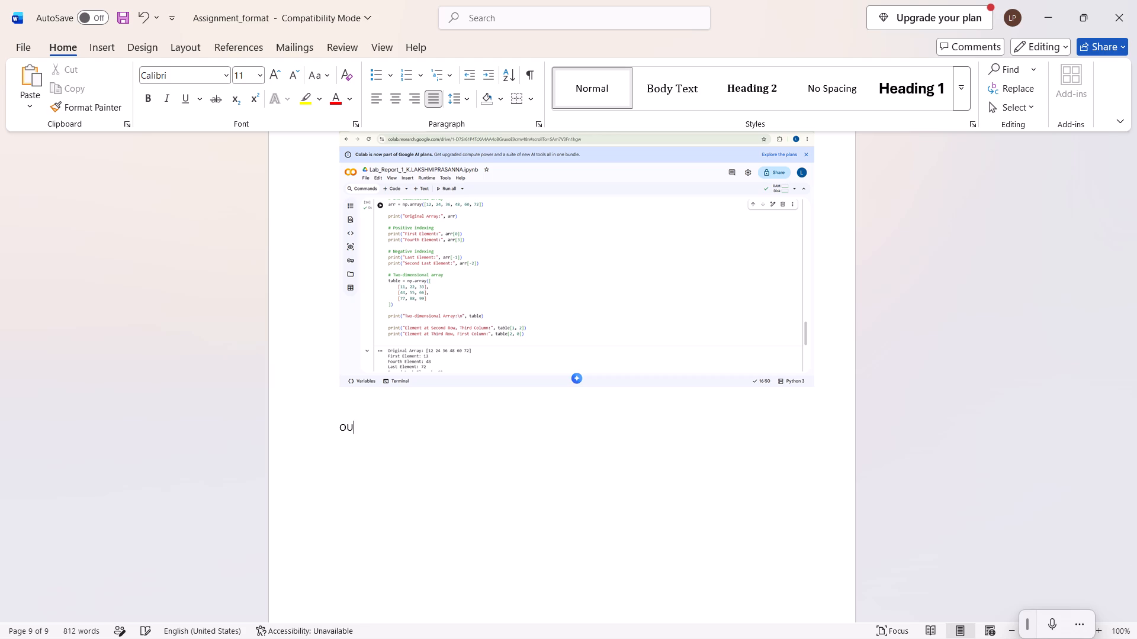
pyautogui.write('TP')
pyautogui.write('UT')
pyautogui.hotkey('shift', ':')
pyautogui.press('Return')
pyautogui.moveTo(404, 430); pyautogui.dragTo(326, 417)
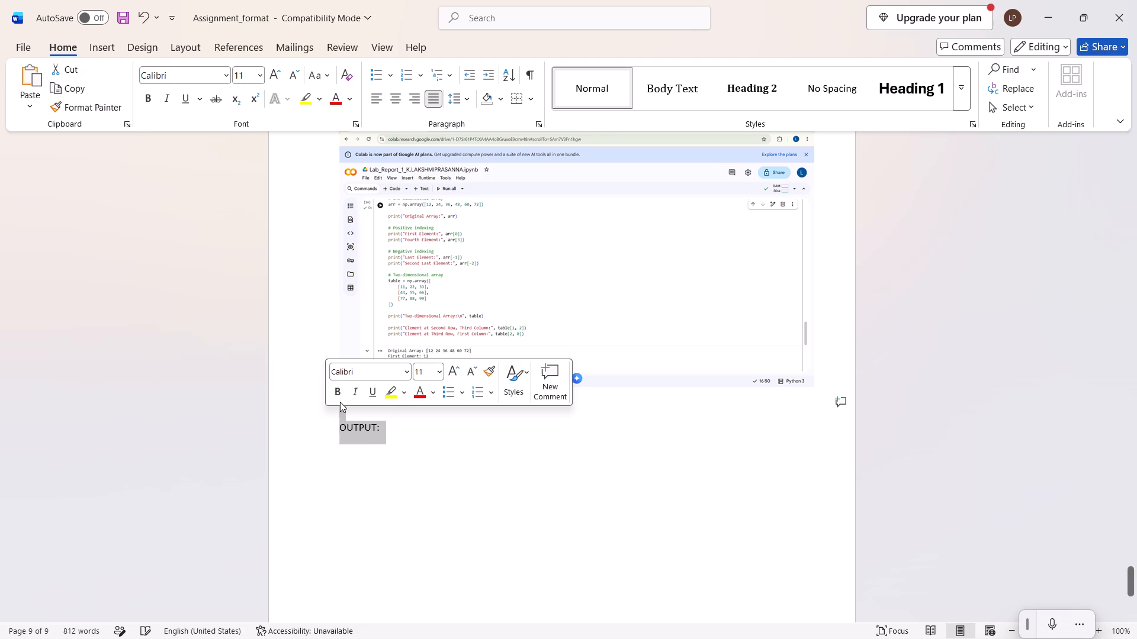
pyautogui.click(339, 396)
pyautogui.click(403, 430)
pyautogui.press('Return')
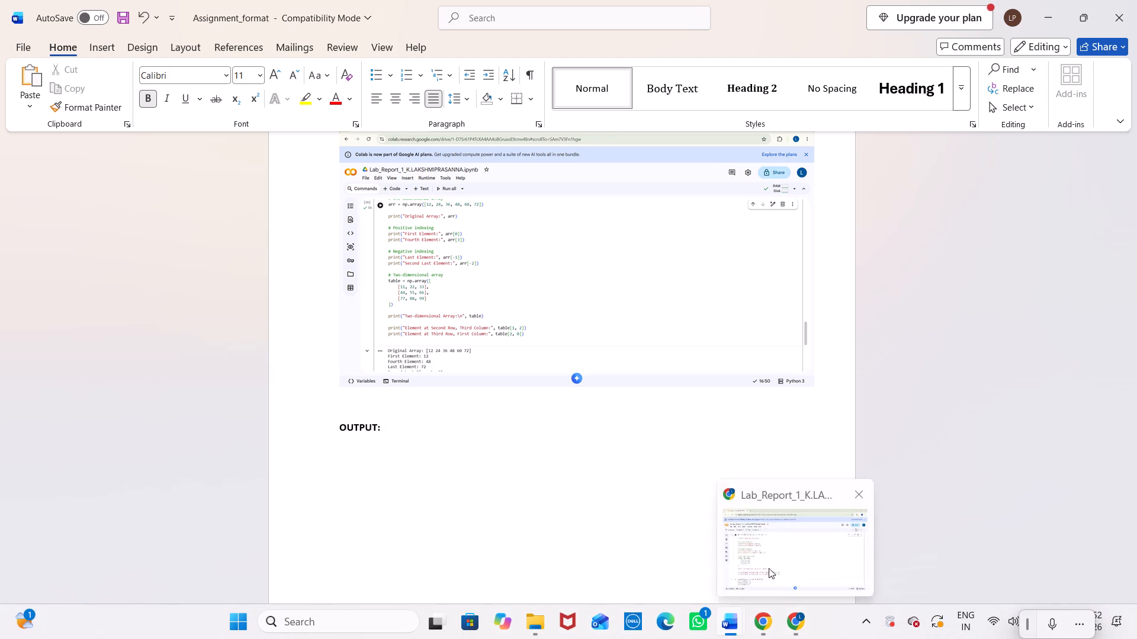
# Switch to the Colab notebook, magnify the page, and capture a full-screen screenshot showing the complete array indexing output.
pyautogui.click(762, 555)
pyautogui.scroll(-4, 517, 463)
pyautogui.scroll(1, 517, 463)
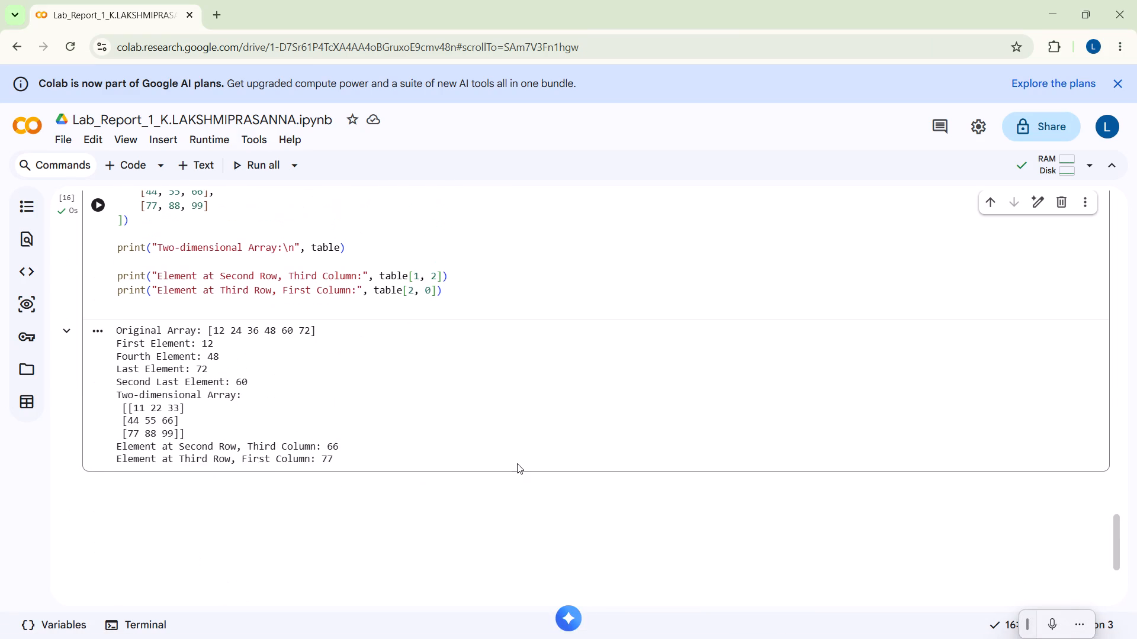
pyautogui.hotkey('ctrl', 'shift', '=')
pyautogui.hotkey('ctrl', 'shift', '=')
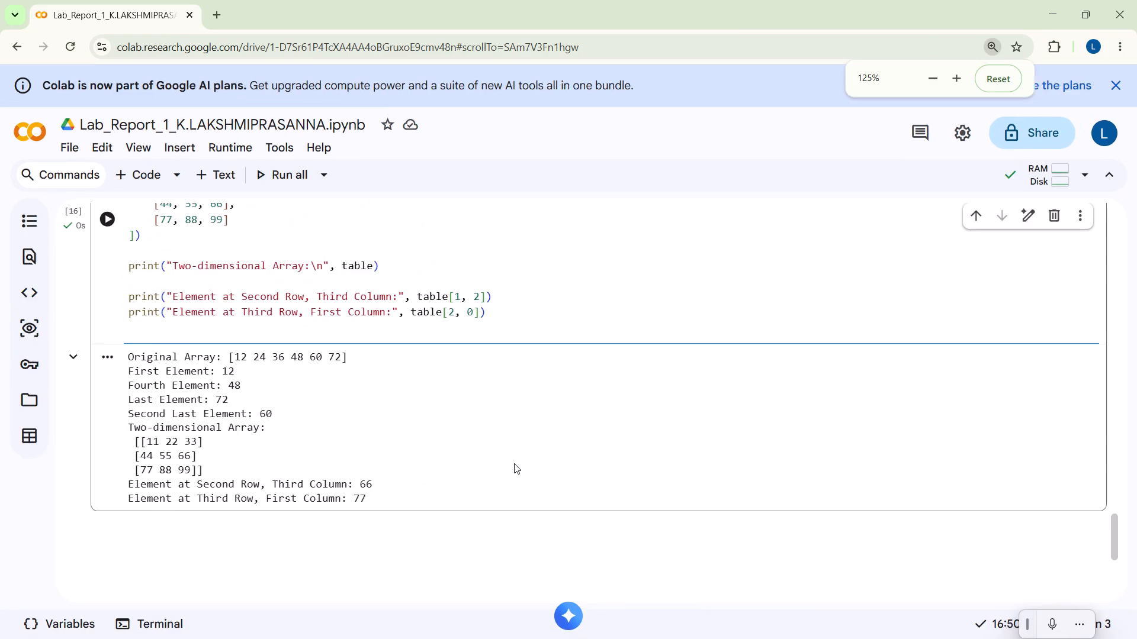
pyautogui.hotkey('ctrl', 'shift', '=')
pyautogui.scroll(-2, 505, 471)
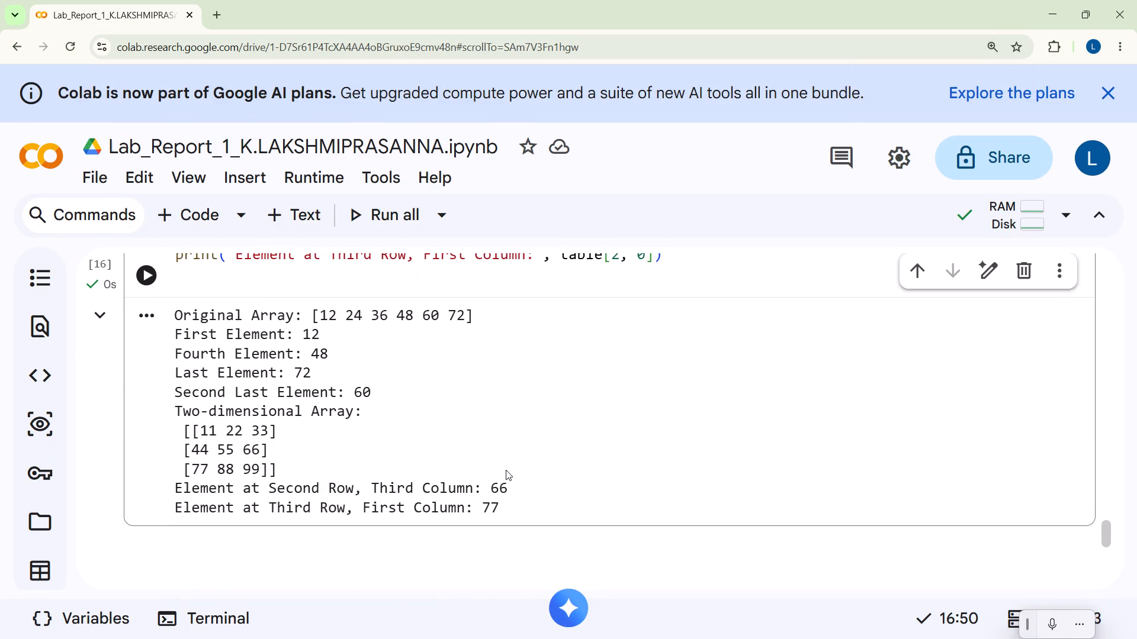
pyautogui.press('super+Print')
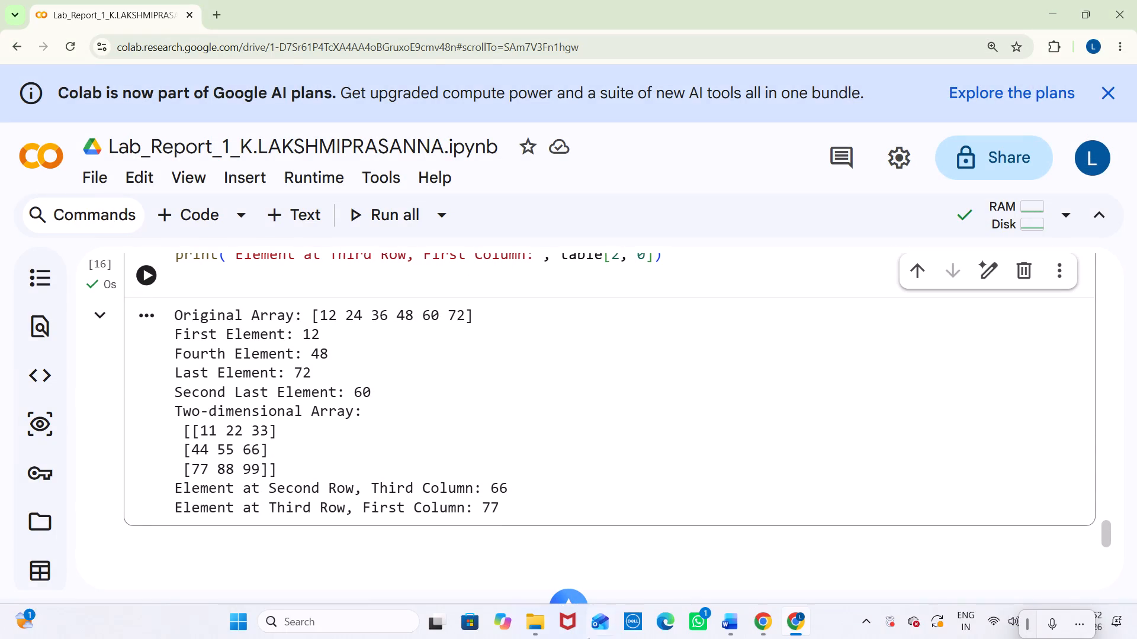
# Copy the newest screenshot, Screenshot (1106), from File Explorer and paste it under the OUTPUT label in the Assignment_format document.
pyautogui.click(490, 569)
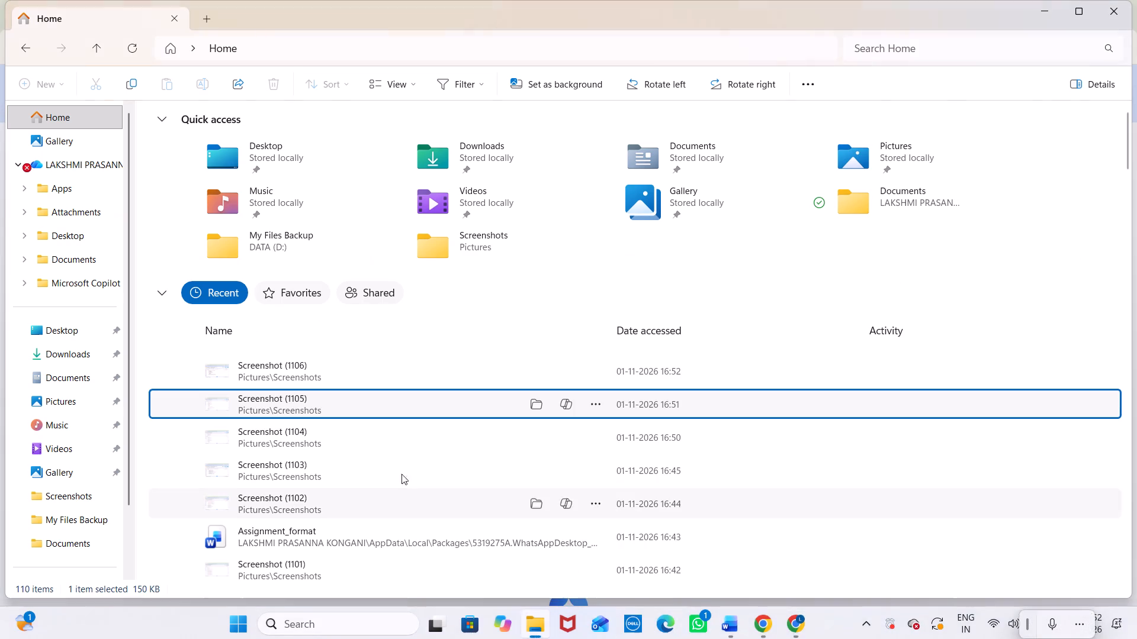
pyautogui.click(348, 367)
pyautogui.hotkey('ctrl', 'c')
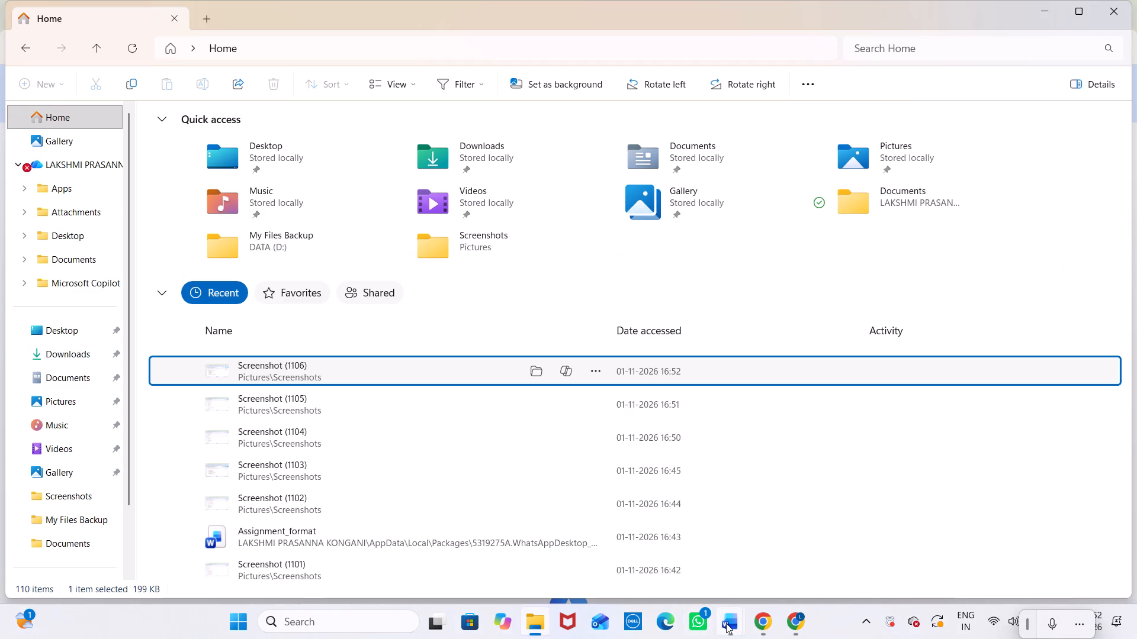
pyautogui.click(659, 562)
pyautogui.hotkey('ctrl', 'v')
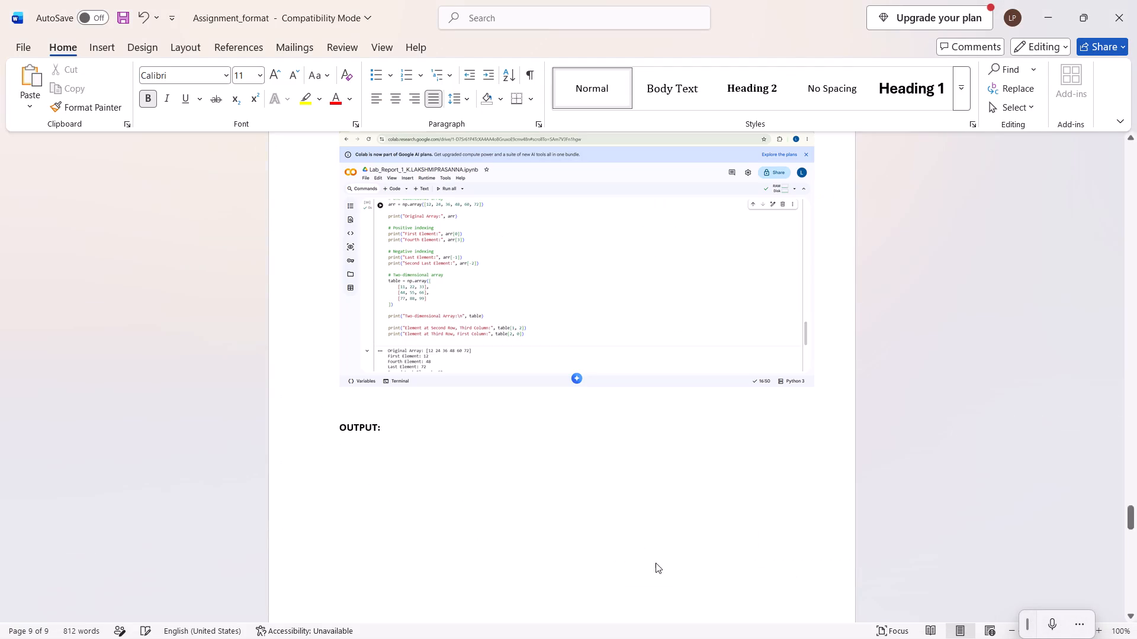
# Shrink the array indexing output screenshot proportionally until it fits within the page width.
pyautogui.scroll(3, 532, 389)
pyautogui.click(534, 388)
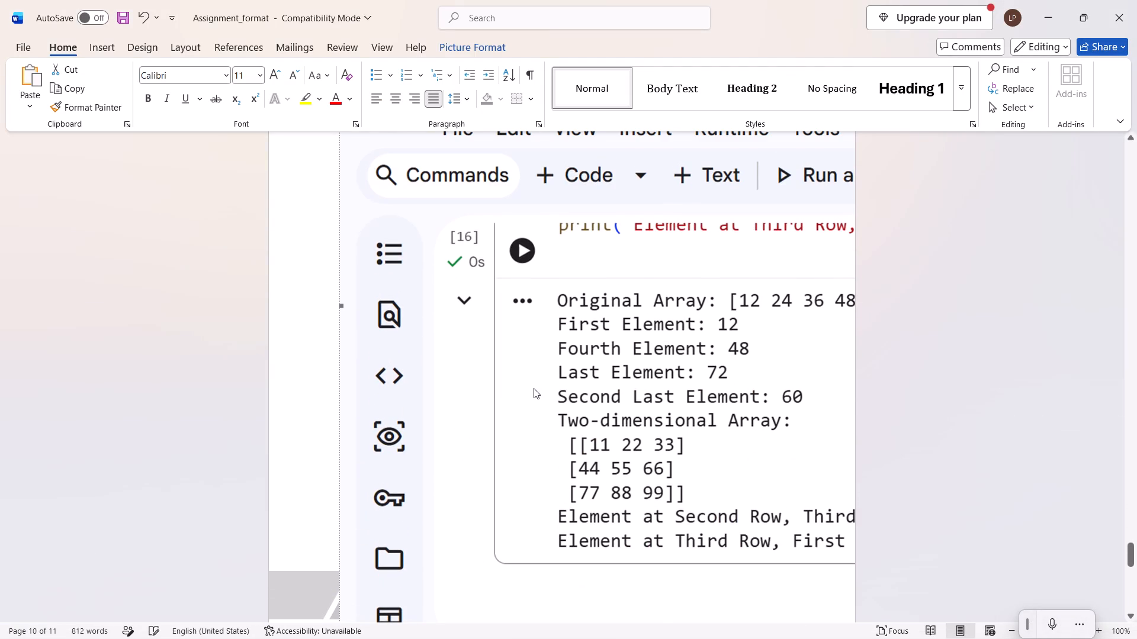
pyautogui.scroll(3, 534, 388)
pyautogui.scroll(3, 412, 286)
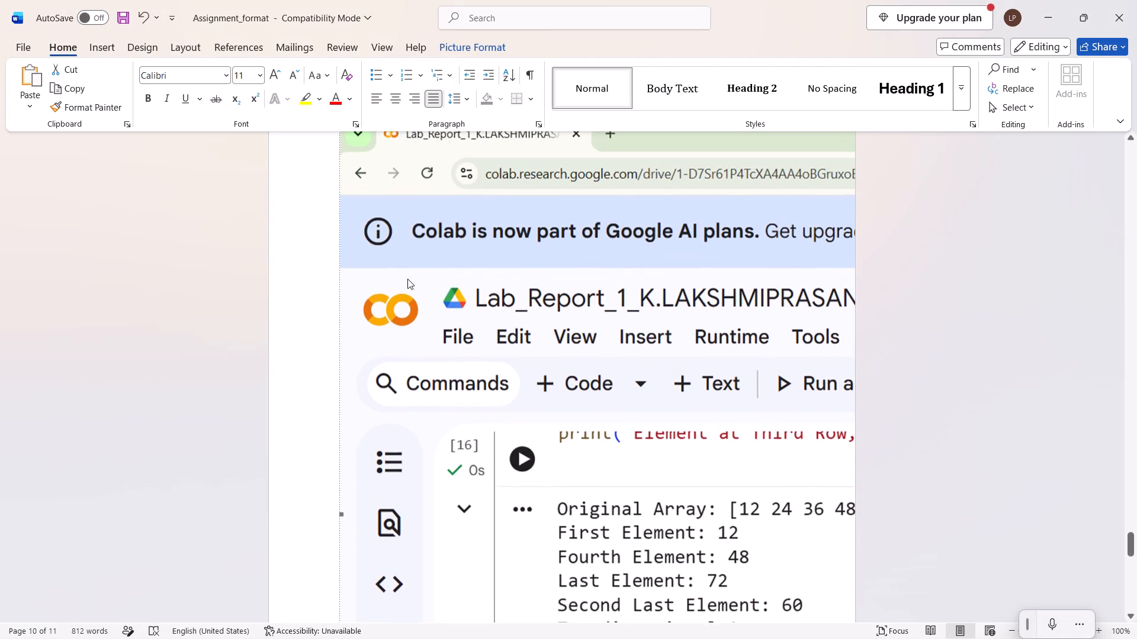
pyautogui.scroll(2, 403, 275)
pyautogui.click(403, 275)
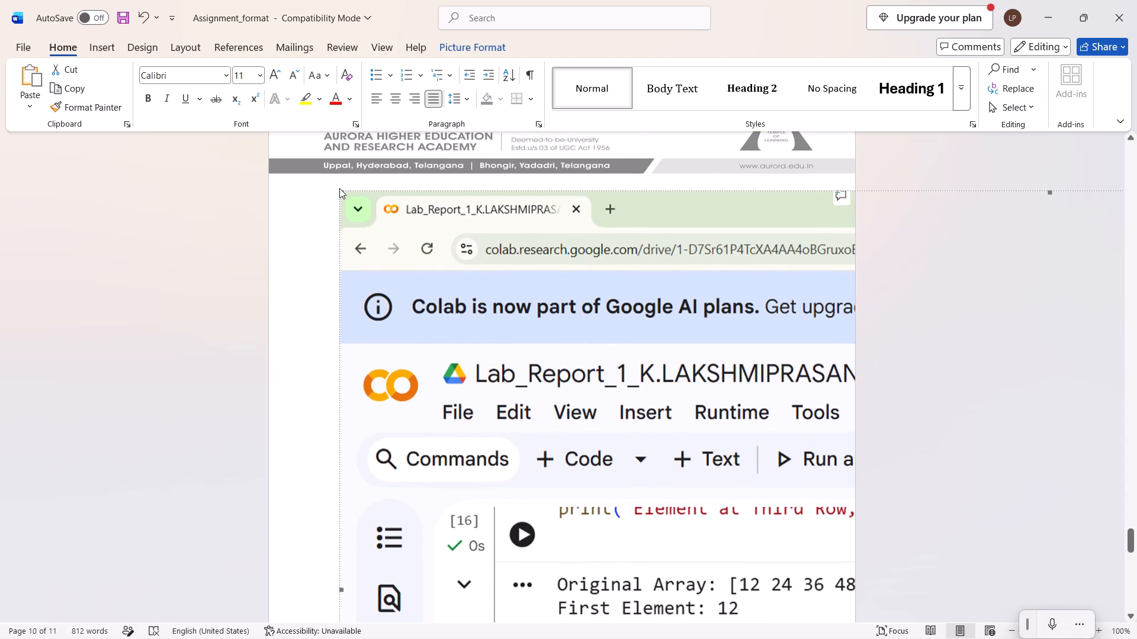
pyautogui.moveTo(342, 192); pyautogui.dragTo(584, 379)
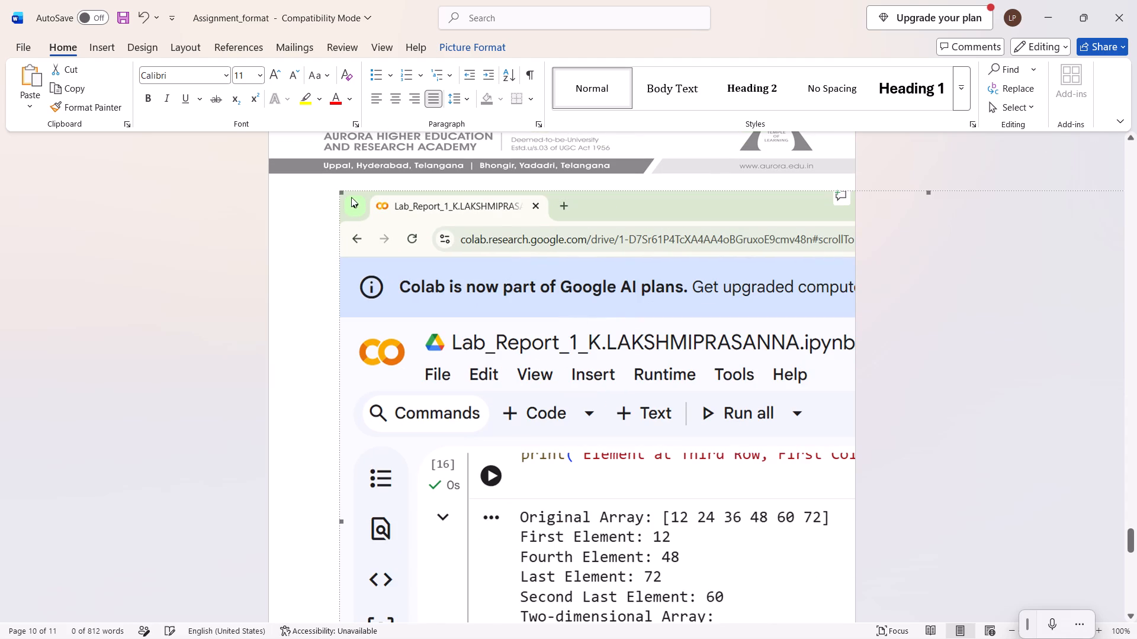
pyautogui.moveTo(340, 192); pyautogui.dragTo(666, 375)
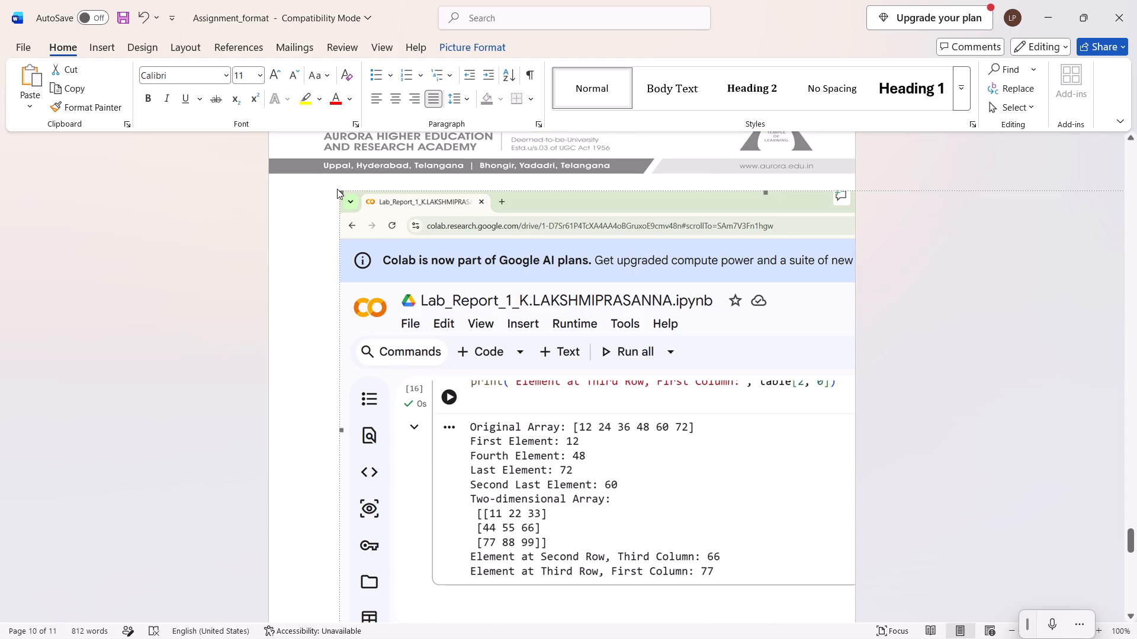
pyautogui.click(342, 196)
pyautogui.click(380, 217)
pyautogui.moveTo(341, 193); pyautogui.dragTo(620, 314)
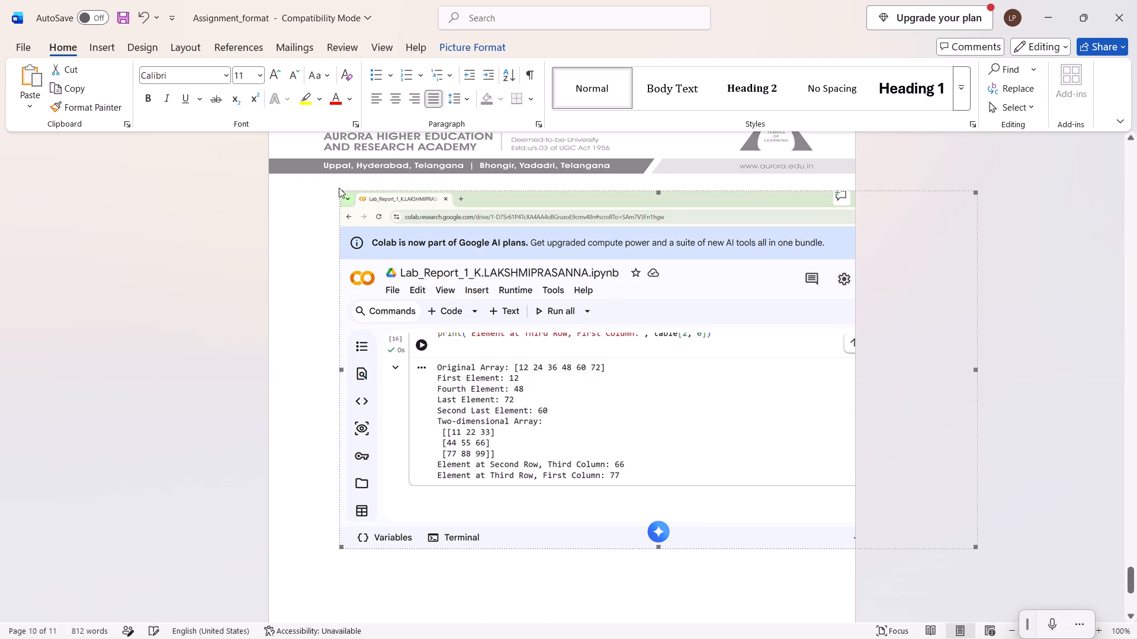
pyautogui.moveTo(341, 192); pyautogui.dragTo(531, 276)
pyautogui.scroll(2, 386, 305)
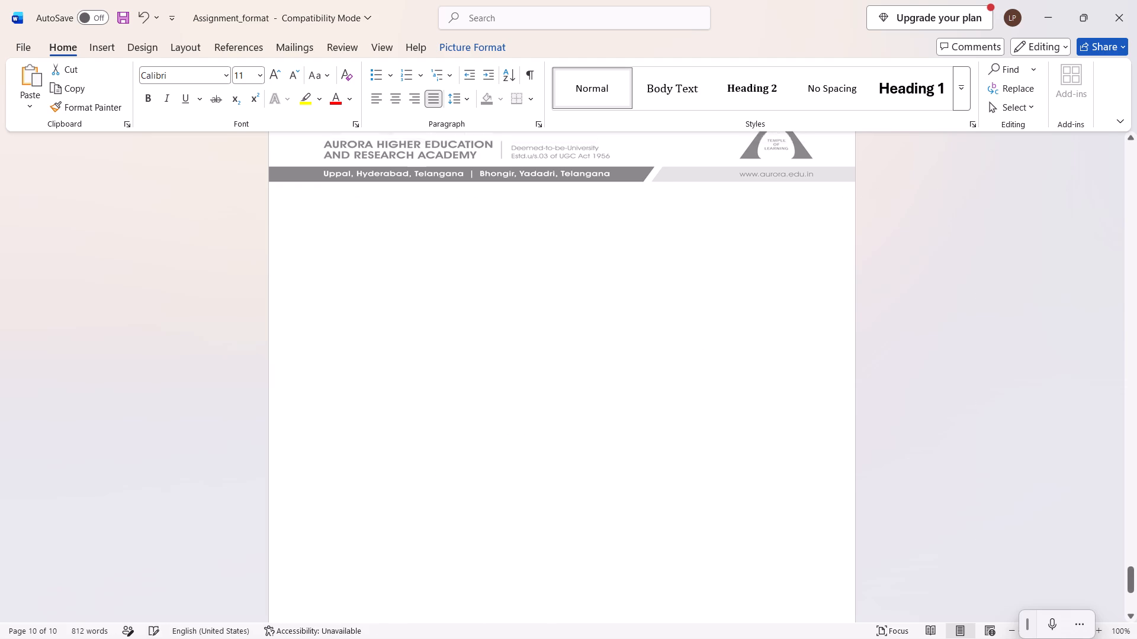
# Reduce the array indexing output screenshot proportionally to about the text width, and place the cursor at the start of the following blank page.
pyautogui.scroll(15, 391, 317)
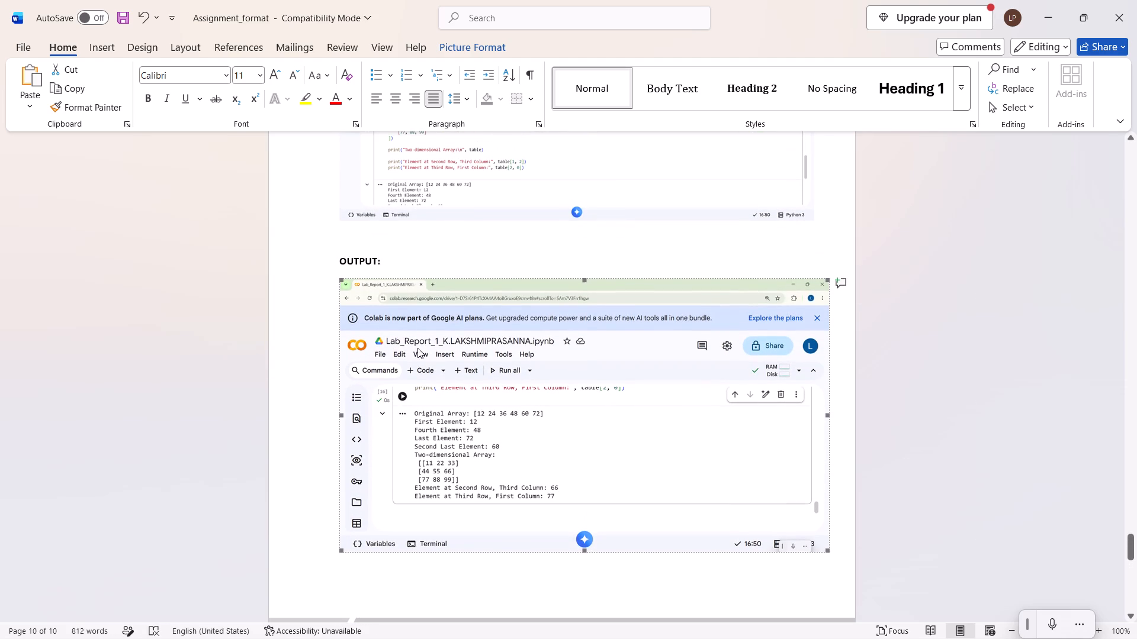
pyautogui.moveTo(340, 279); pyautogui.dragTo(367, 287)
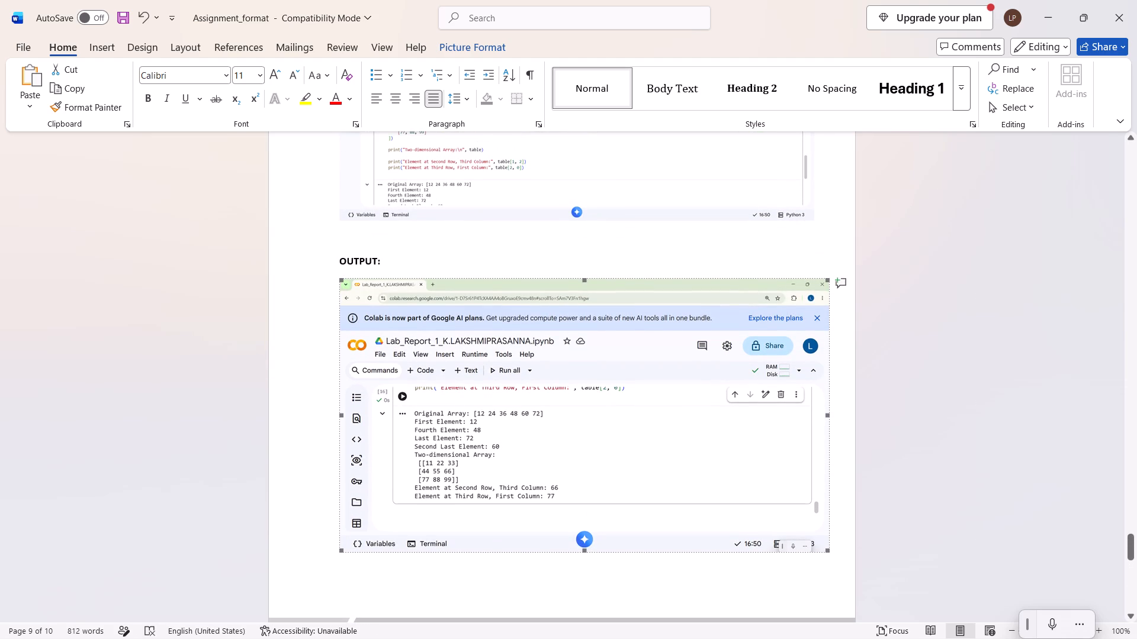
pyautogui.moveTo(367, 287); pyautogui.dragTo(381, 295)
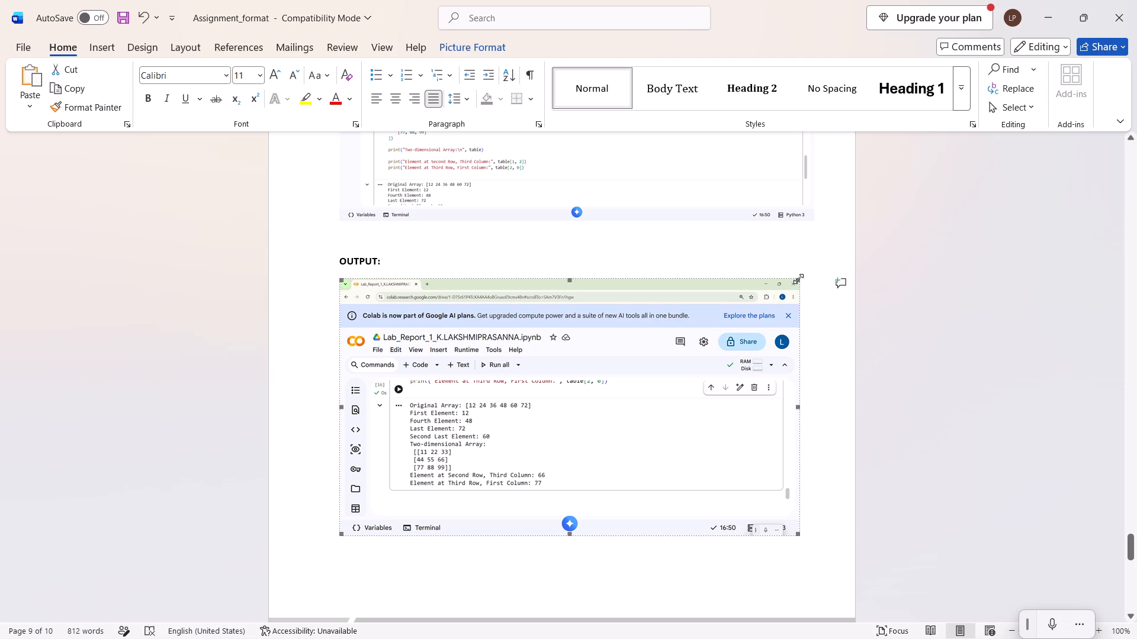
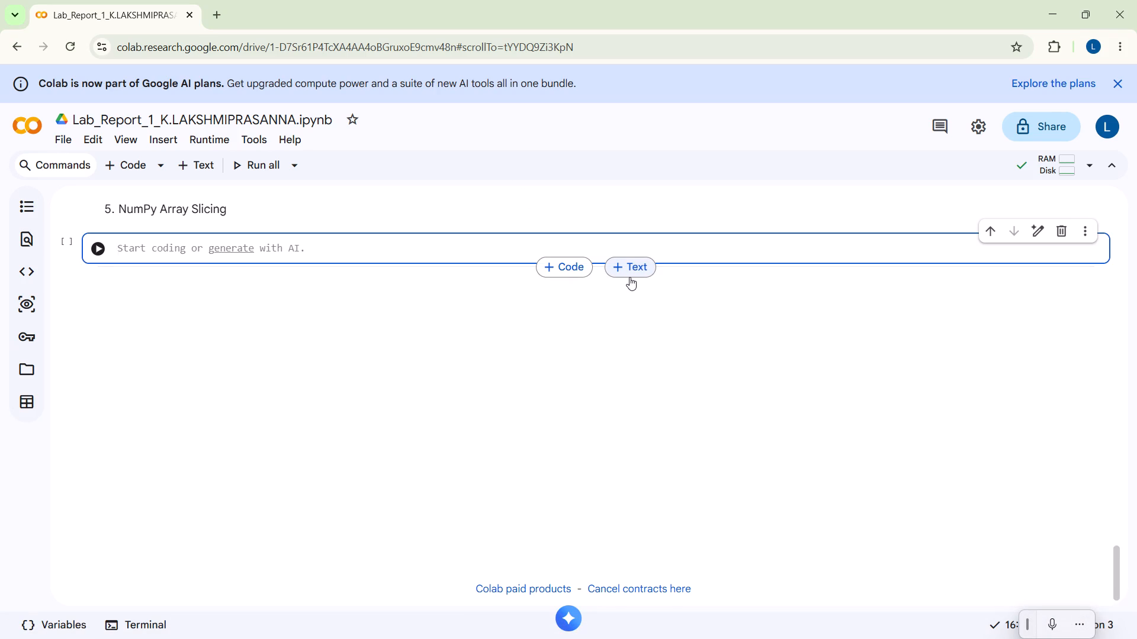
pyautogui.hotkey('ctrl', 'v')
pyautogui.scroll(4, 415, 265)
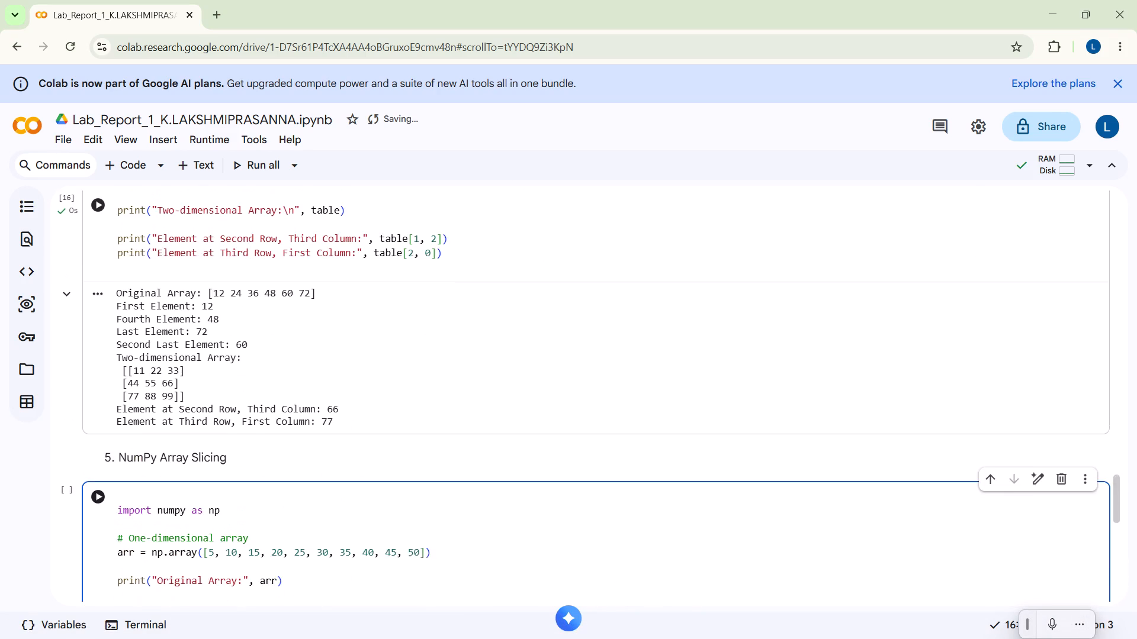
# Delete the "import numpy as np" line from the NumPy Array Slicing code cell.
pyautogui.scroll(-3, 410, 263)
pyautogui.moveTo(262, 296); pyautogui.dragTo(111, 298)
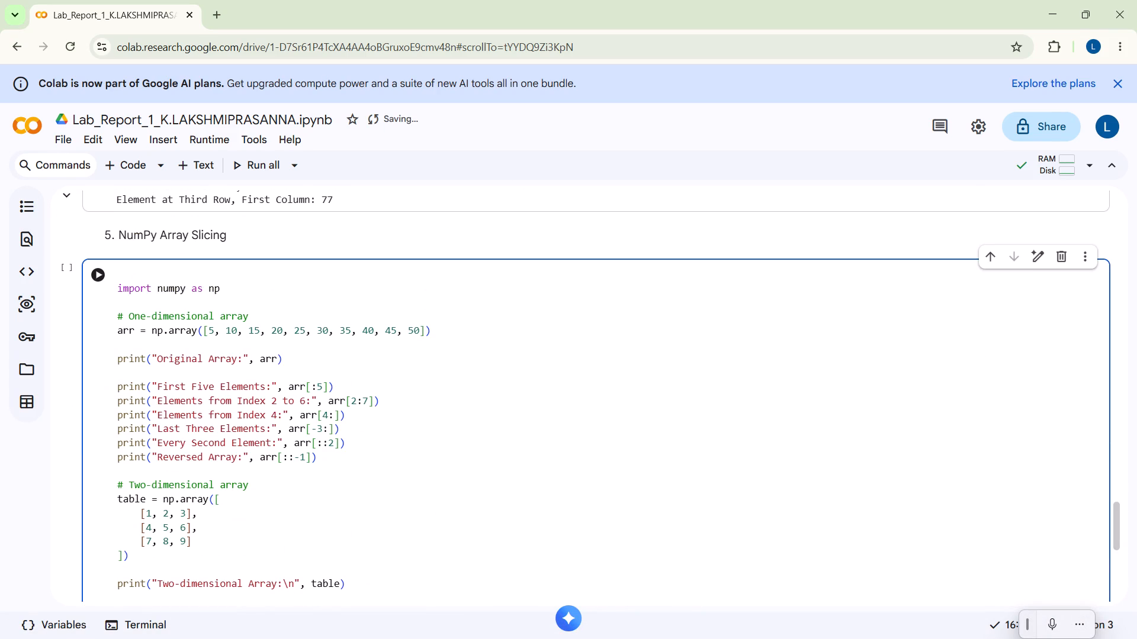
pyautogui.moveTo(111, 298); pyautogui.dragTo(113, 291)
pyautogui.press('BackSpace')
# Run the NumPy Array Slicing code cell after looking back over the NumPy Array Indexing cell above it.
pyautogui.scroll(4, 209, 253)
pyautogui.scroll(5, 261, 205)
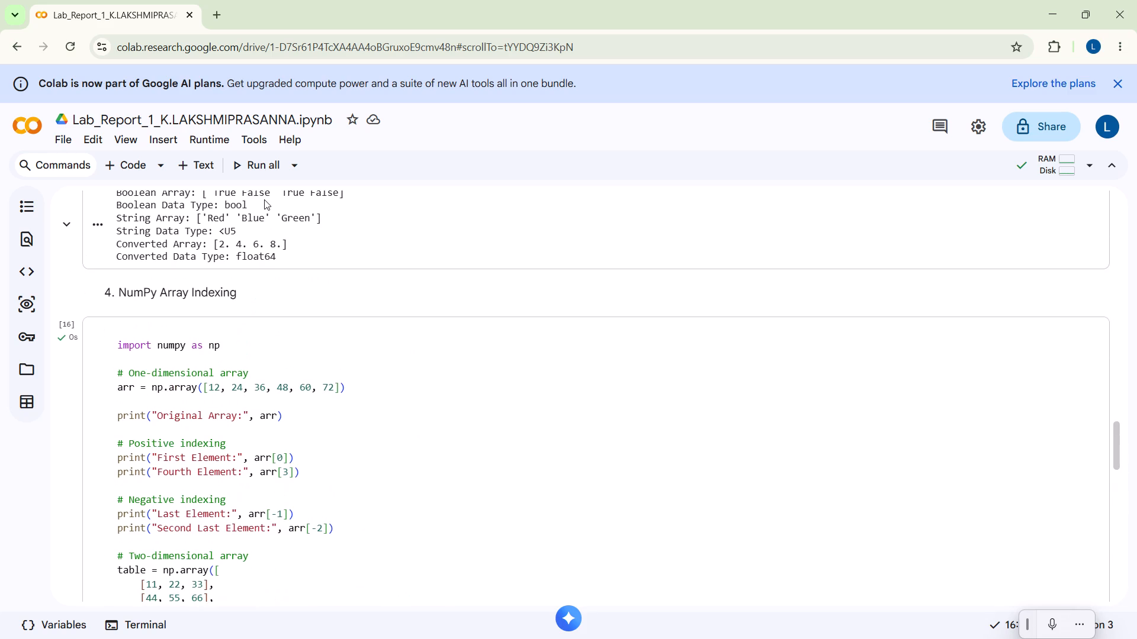
pyautogui.scroll(-2, 264, 199)
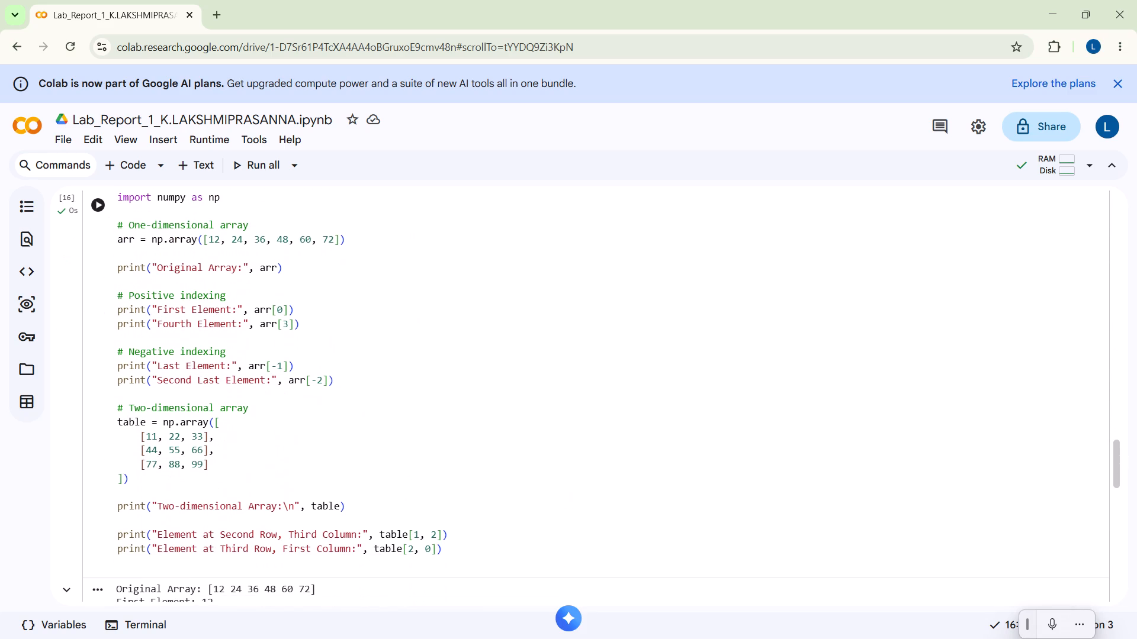
pyautogui.scroll(1, 262, 202)
pyautogui.scroll(-7, 262, 202)
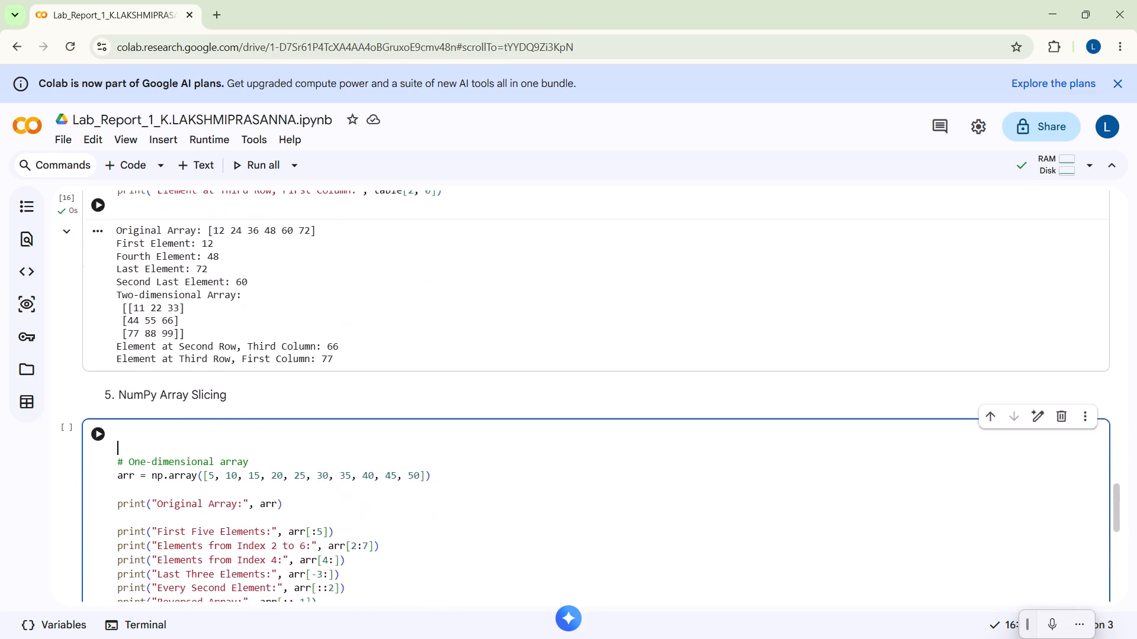
pyautogui.scroll(-2, 262, 202)
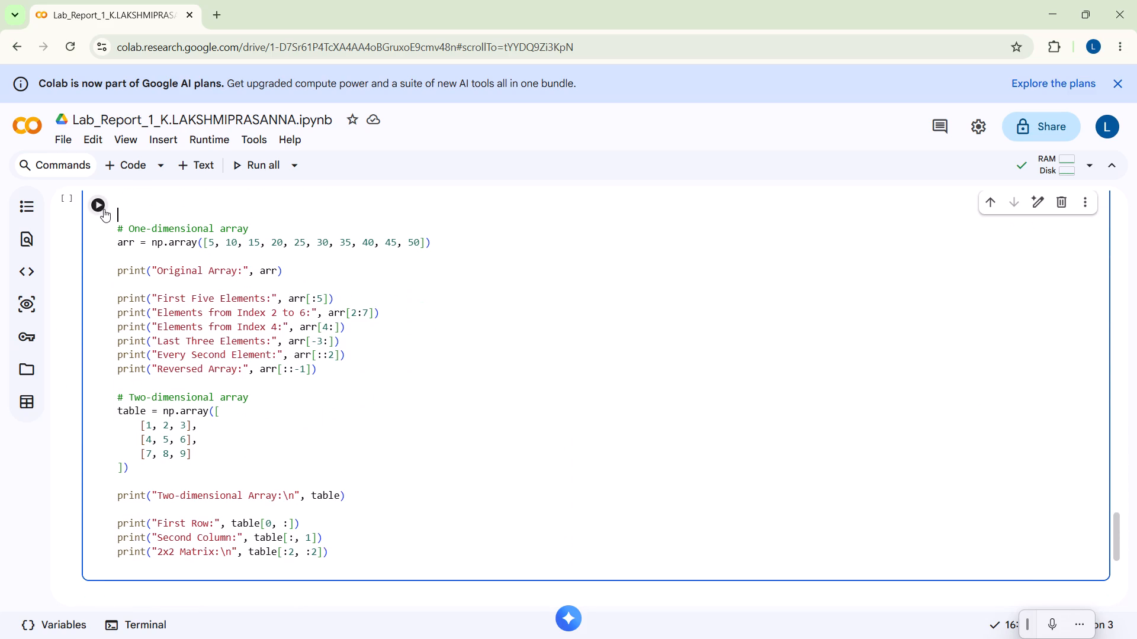
pyautogui.click(104, 209)
pyautogui.scroll(-3, 290, 212)
pyautogui.scroll(3, 291, 212)
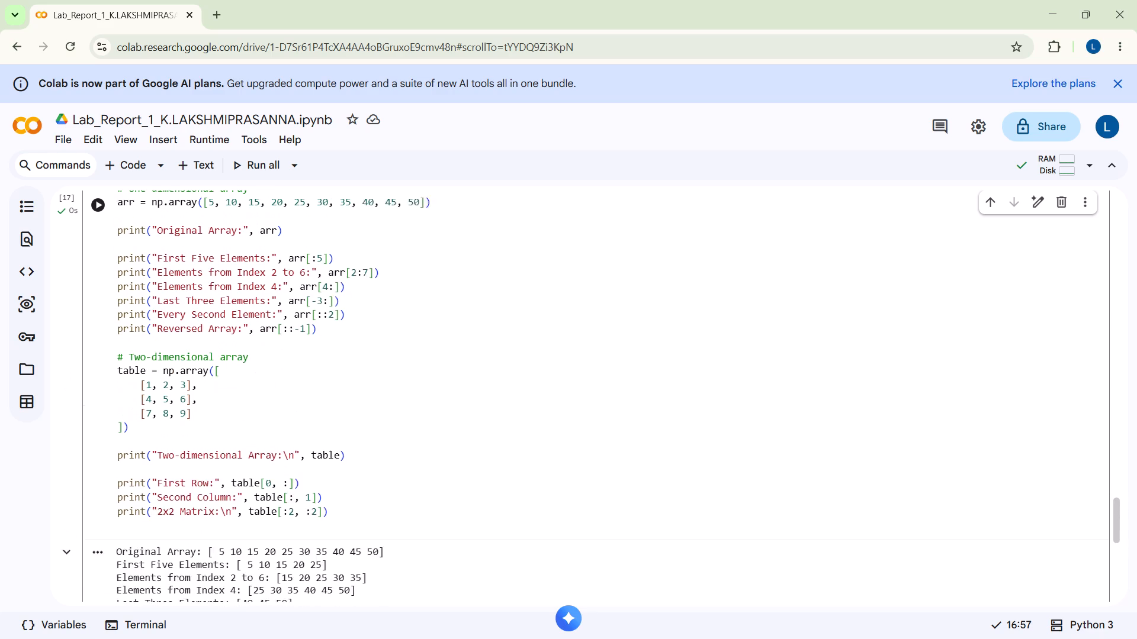
# Capture a full-screen screenshot of the notebook showing the "5. NumPy Array Slicing" heading and the start of its code.
pyautogui.scroll(1, 356, 237)
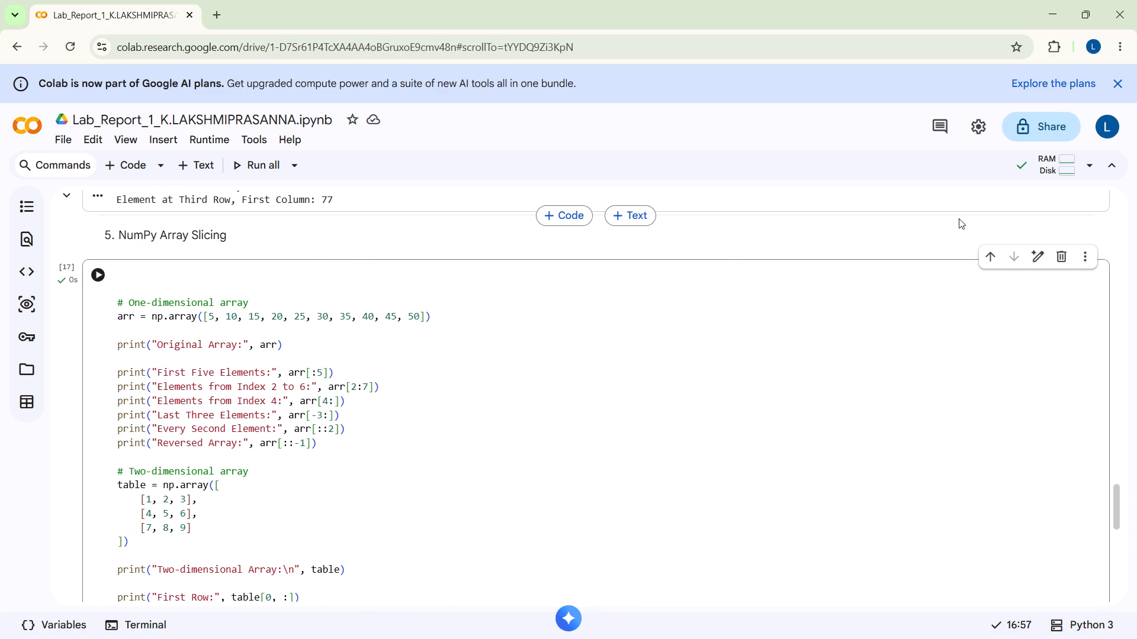
pyautogui.hotkey('ctrl', 'shift', '=')
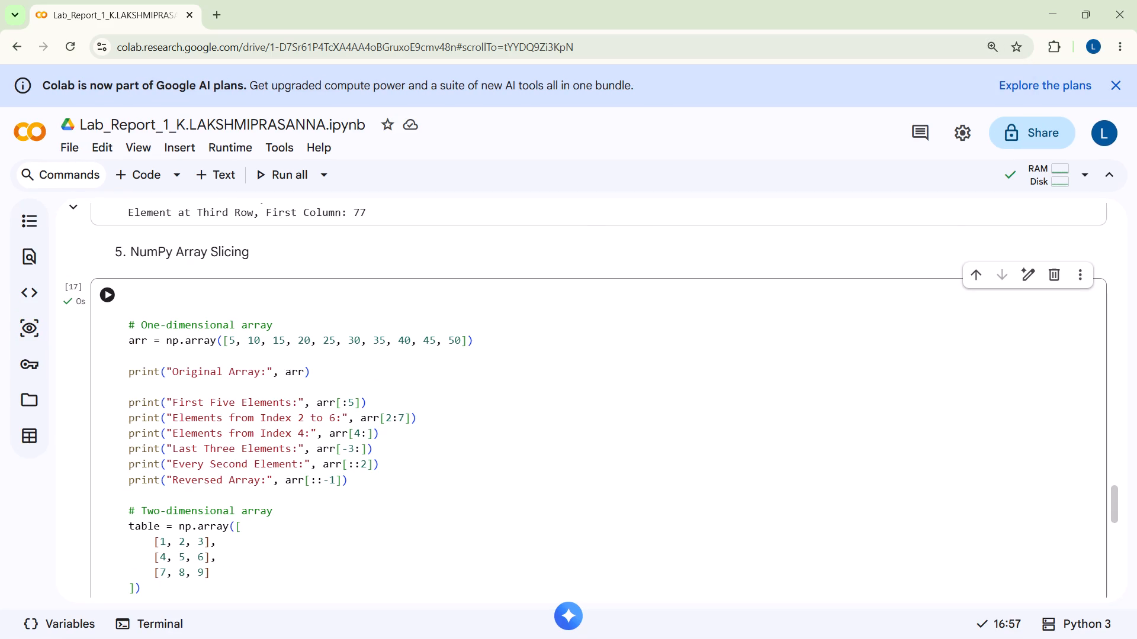
pyautogui.press('super+Print')
# Copy Screenshot (1107) from the recent files in File Explorer and paste it under Code Execution in the Assignment_format Word document.
pyautogui.click(522, 623)
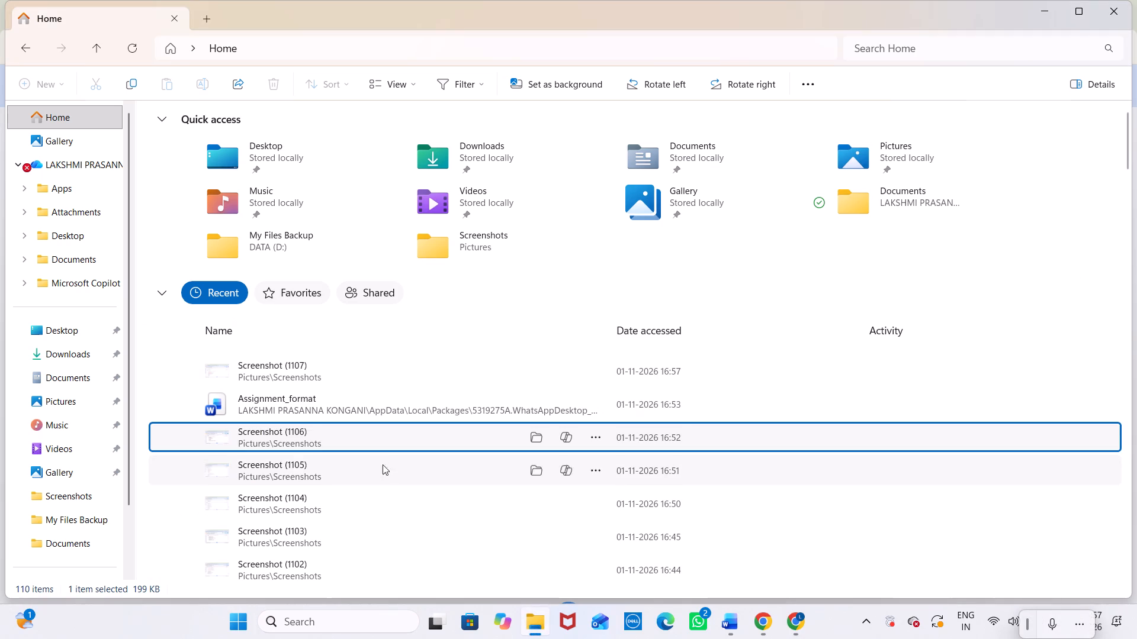
pyautogui.click(345, 368)
pyautogui.hotkey('ctrl', 'c')
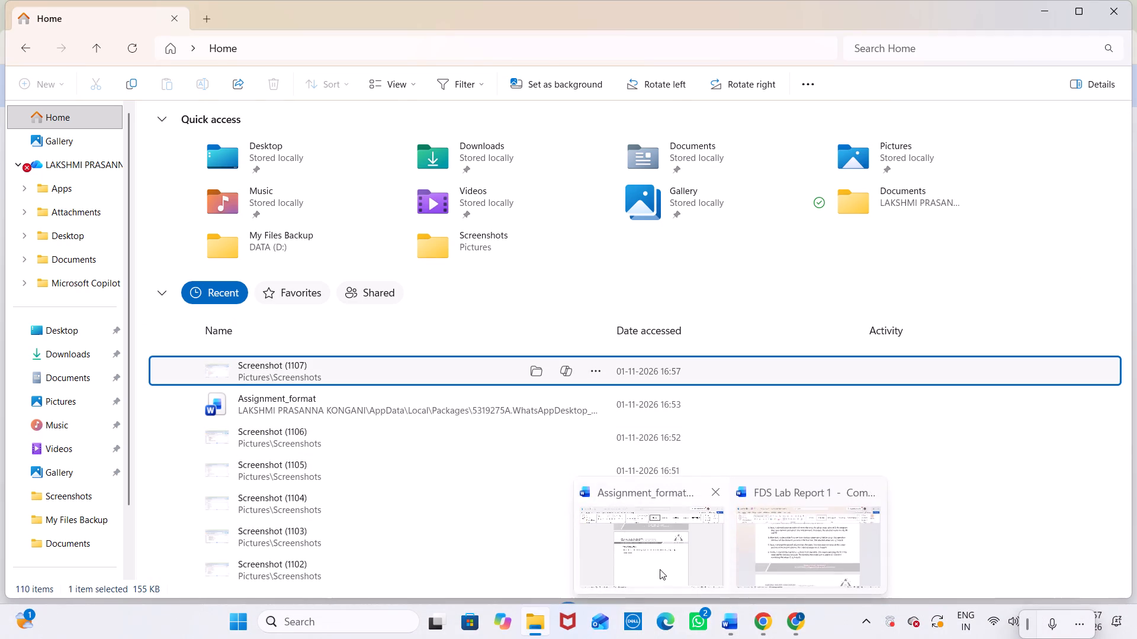
pyautogui.click(660, 569)
pyautogui.hotkey('ctrl', 'v')
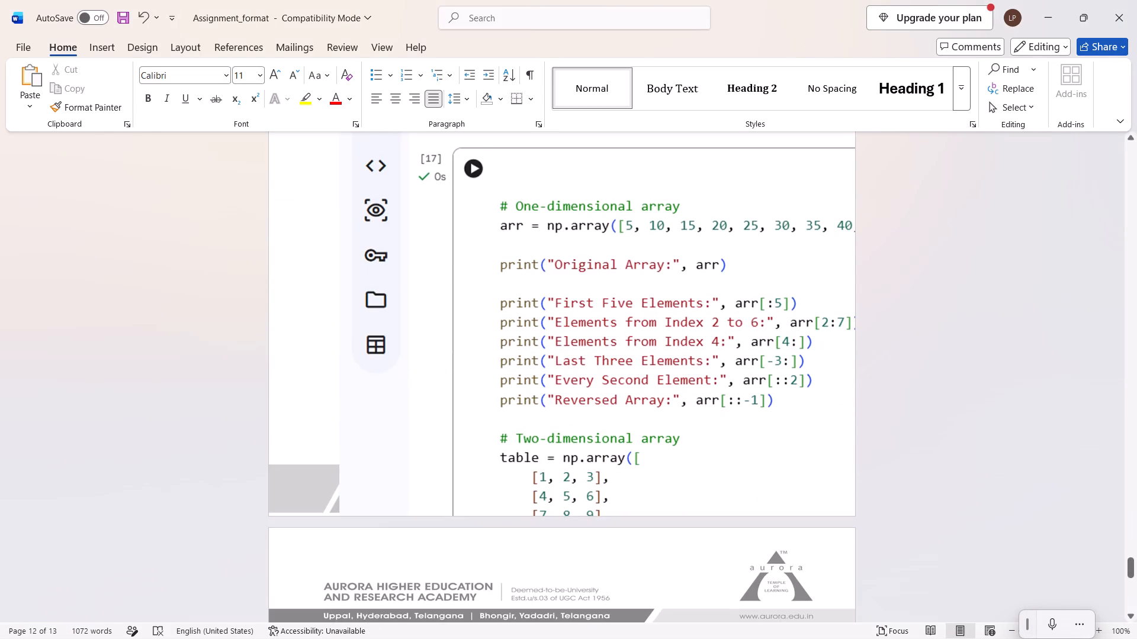
# Shrink the pasted slicing screenshot to fit within the page beneath Code Execution, and place the cursor on the line below it.
pyautogui.scroll(4, 501, 346)
pyautogui.click(500, 346)
pyautogui.scroll(5, 500, 346)
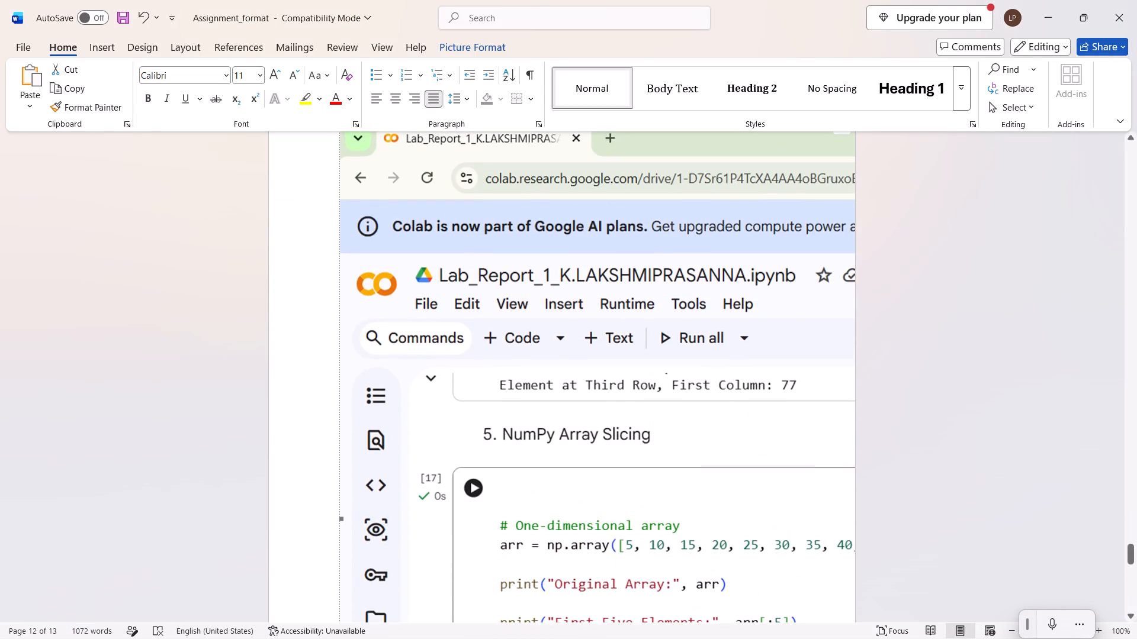
pyautogui.scroll(4, 355, 240)
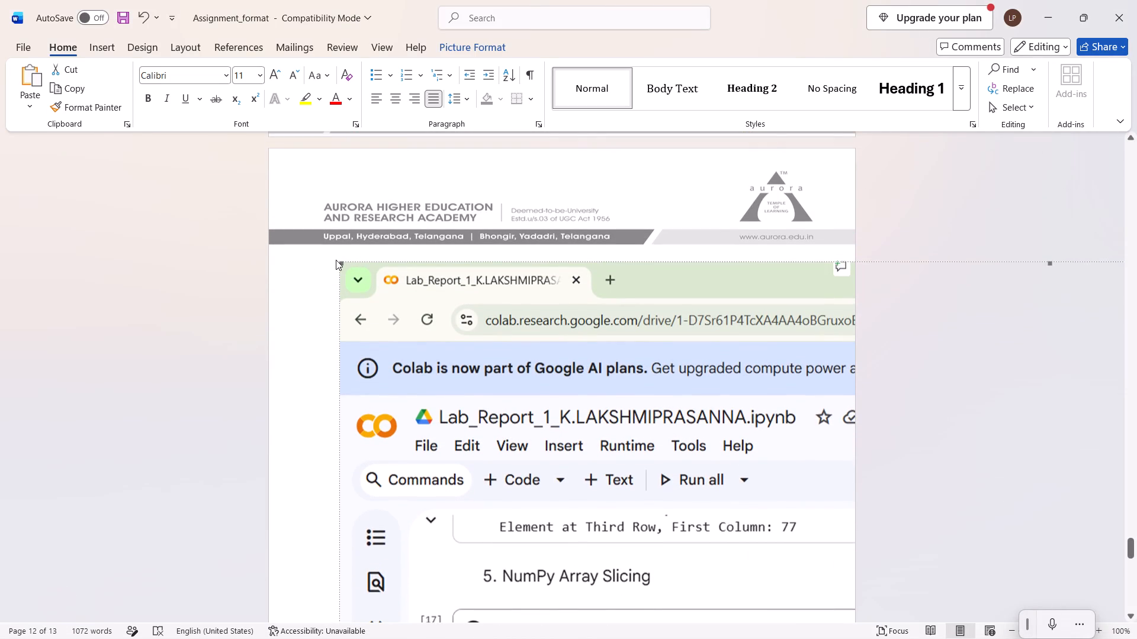
pyautogui.moveTo(340, 262); pyautogui.dragTo(557, 411)
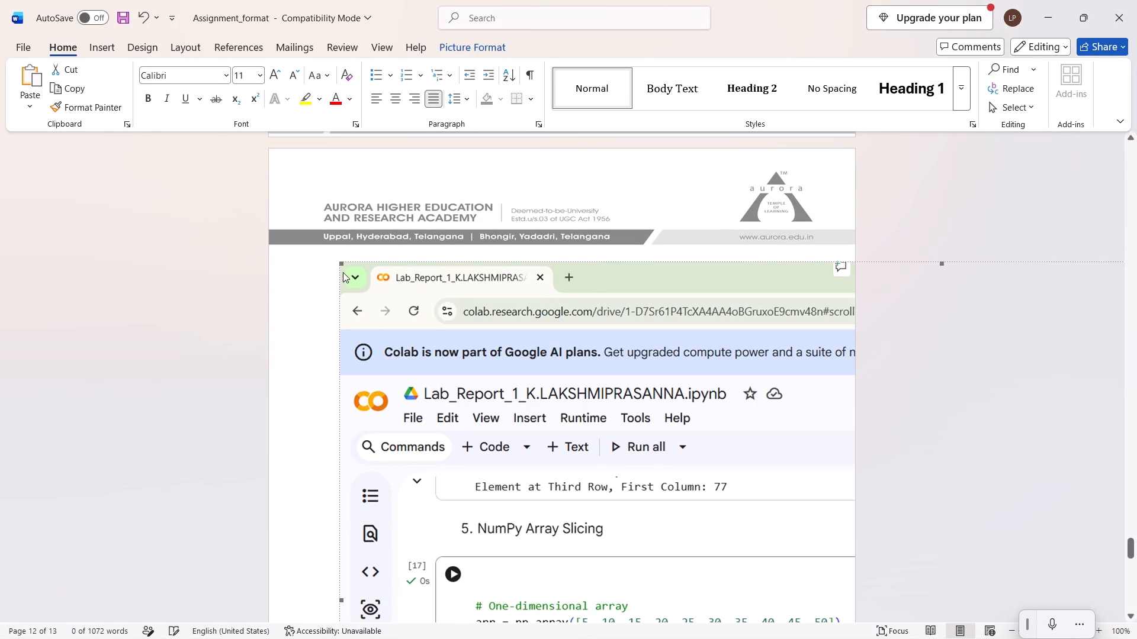
pyautogui.moveTo(343, 264); pyautogui.dragTo(665, 471)
pyautogui.scroll(16, 410, 325)
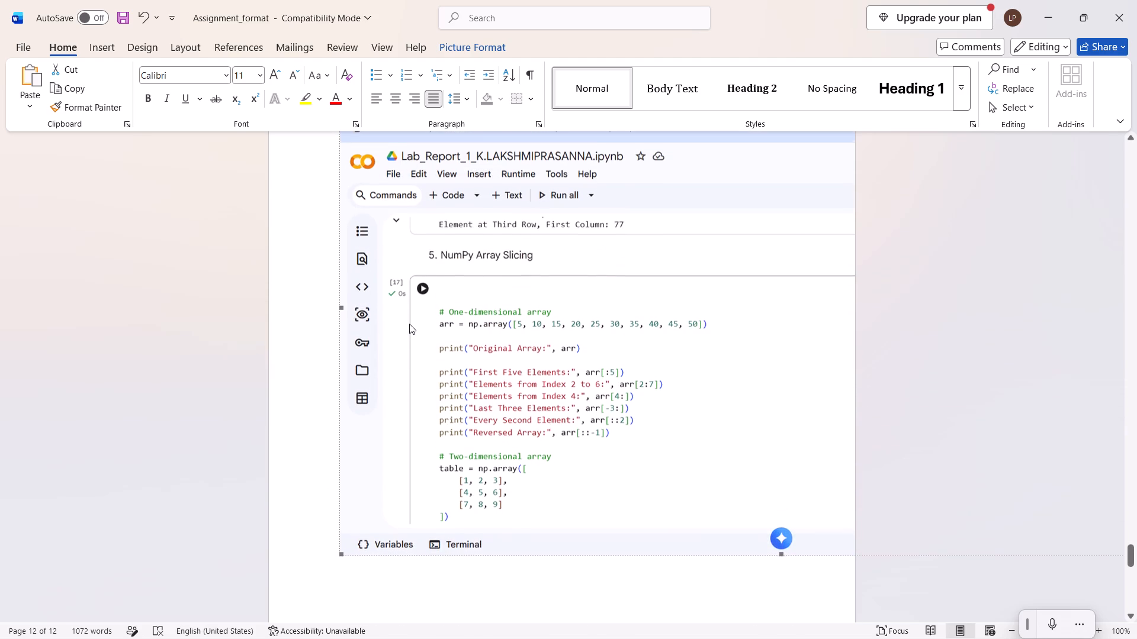
pyautogui.scroll(2, 327, 228)
pyautogui.scroll(1, 355, 157)
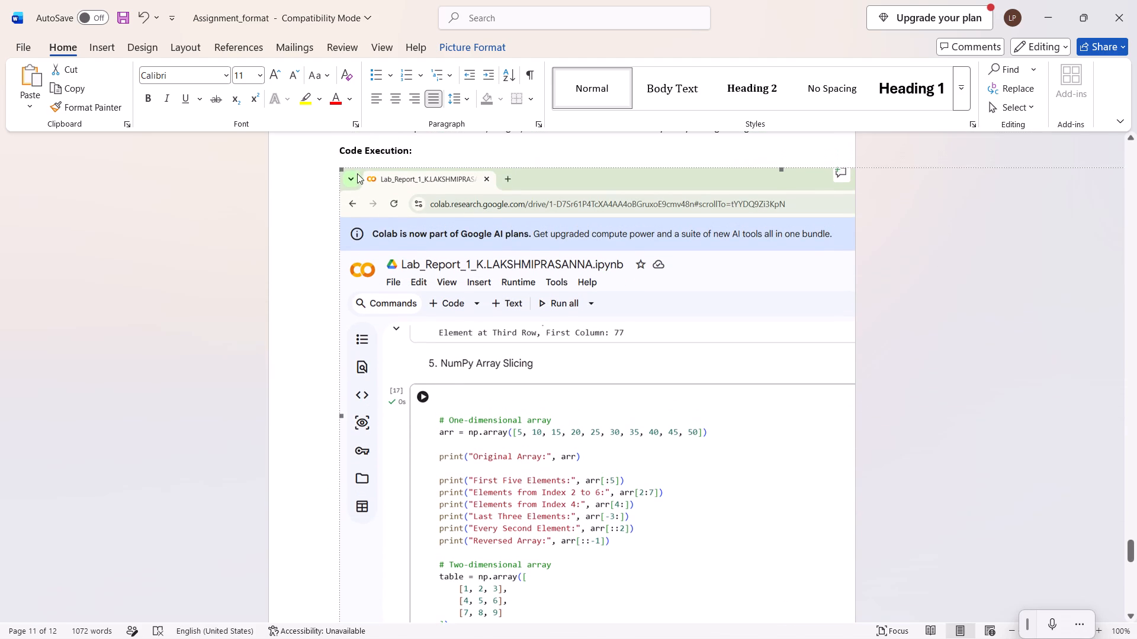
pyautogui.moveTo(341, 167); pyautogui.dragTo(489, 288)
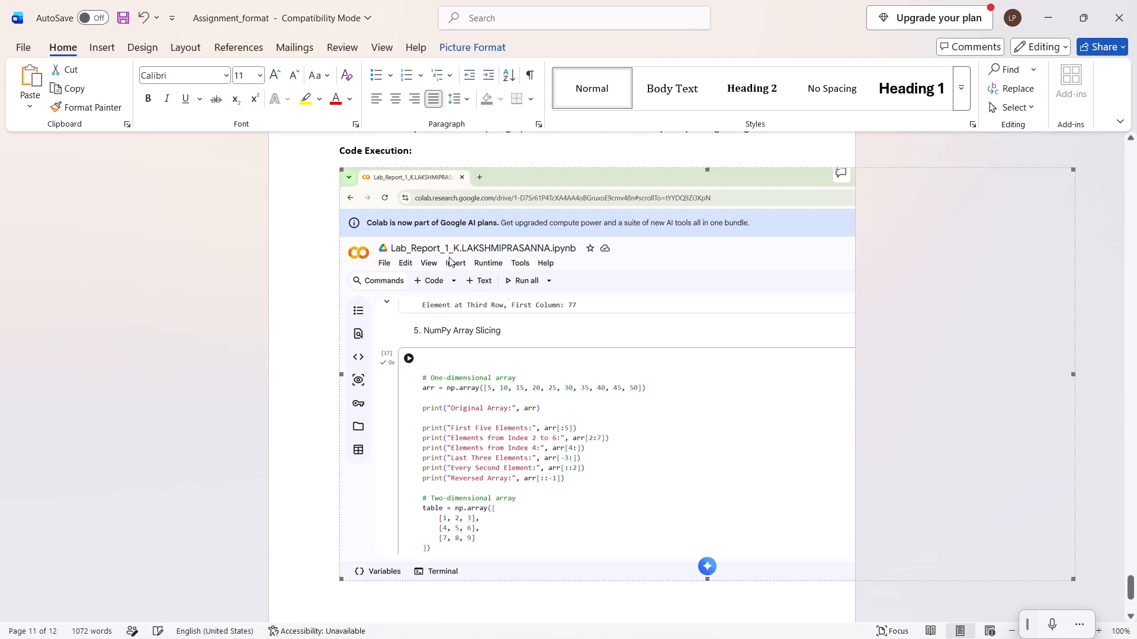
pyautogui.scroll(1, 441, 249)
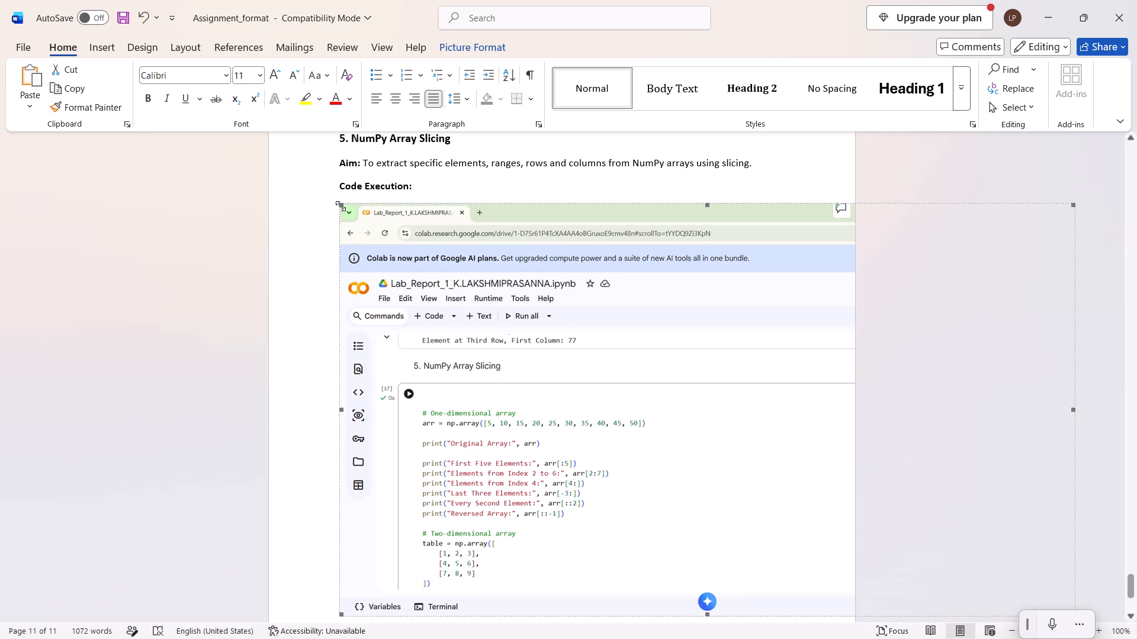
pyautogui.moveTo(341, 206); pyautogui.dragTo(508, 293)
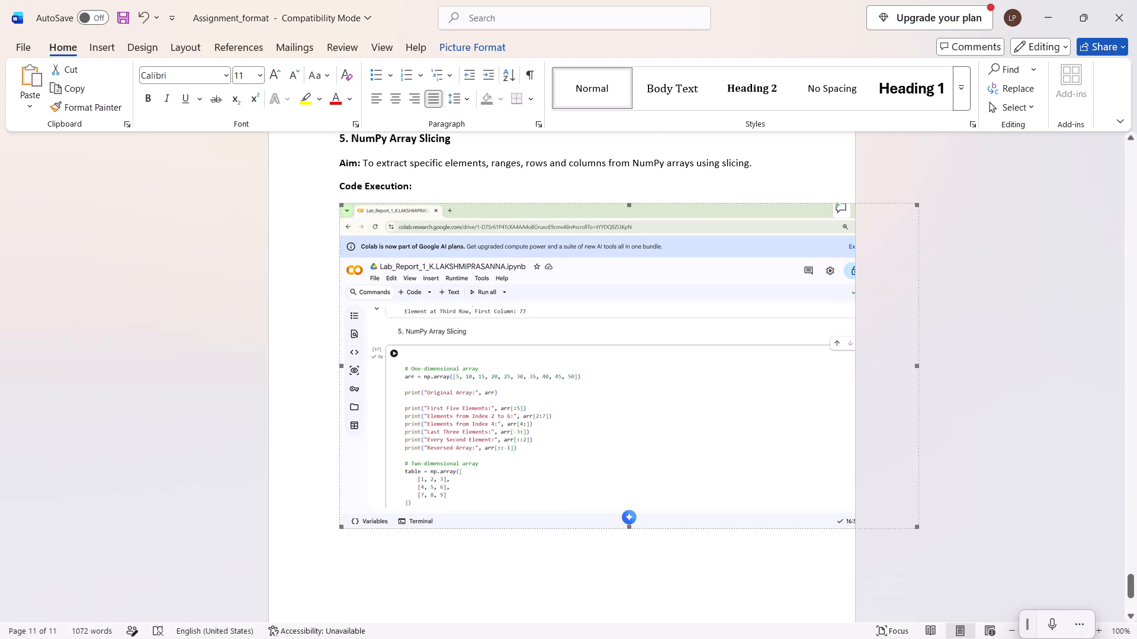
pyautogui.moveTo(341, 203); pyautogui.dragTo(530, 259)
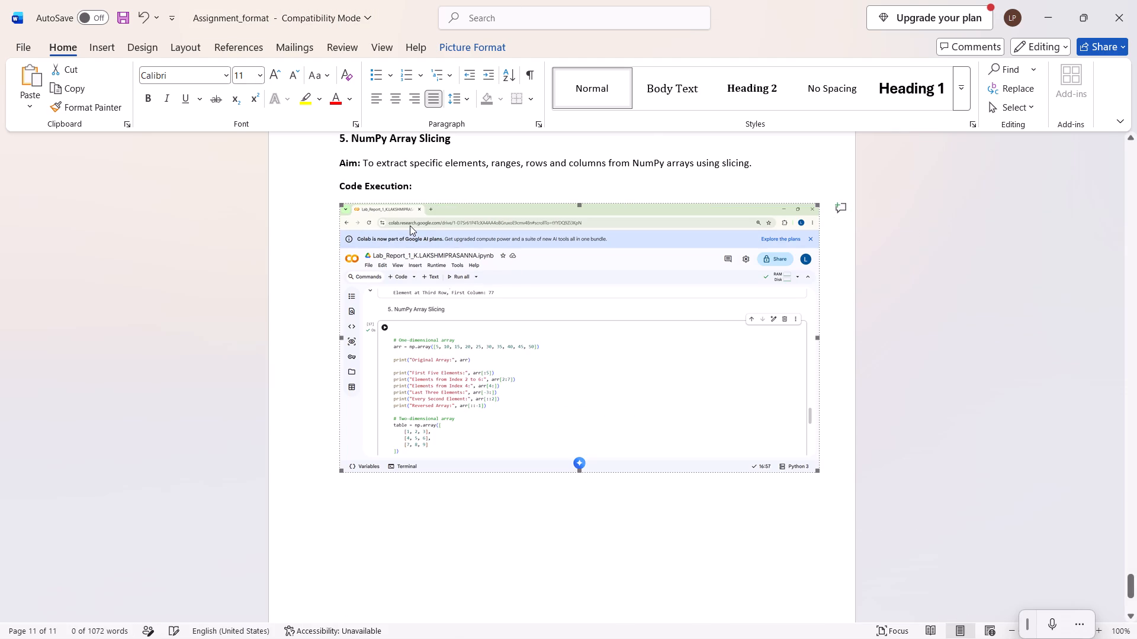
pyautogui.scroll(-3, 423, 233)
pyautogui.click(438, 391)
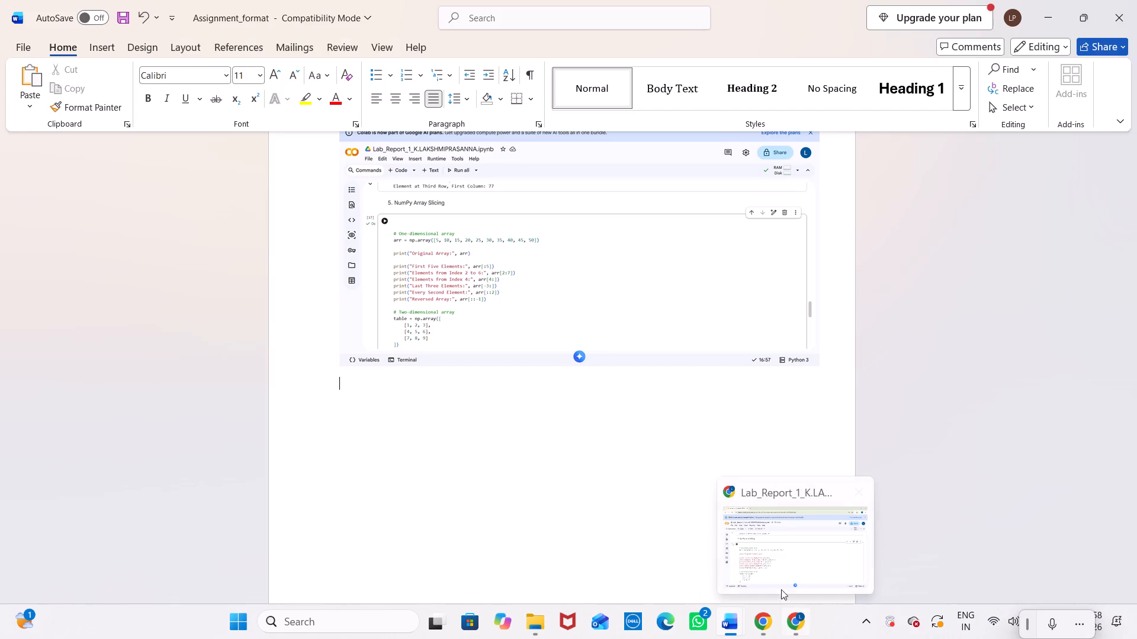
# Return to the Colab notebook and capture a full-screen screenshot of the remaining slicing code, through the "2x2 Matrix" print line.
pyautogui.click(778, 572)
pyautogui.scroll(-3, 778, 540)
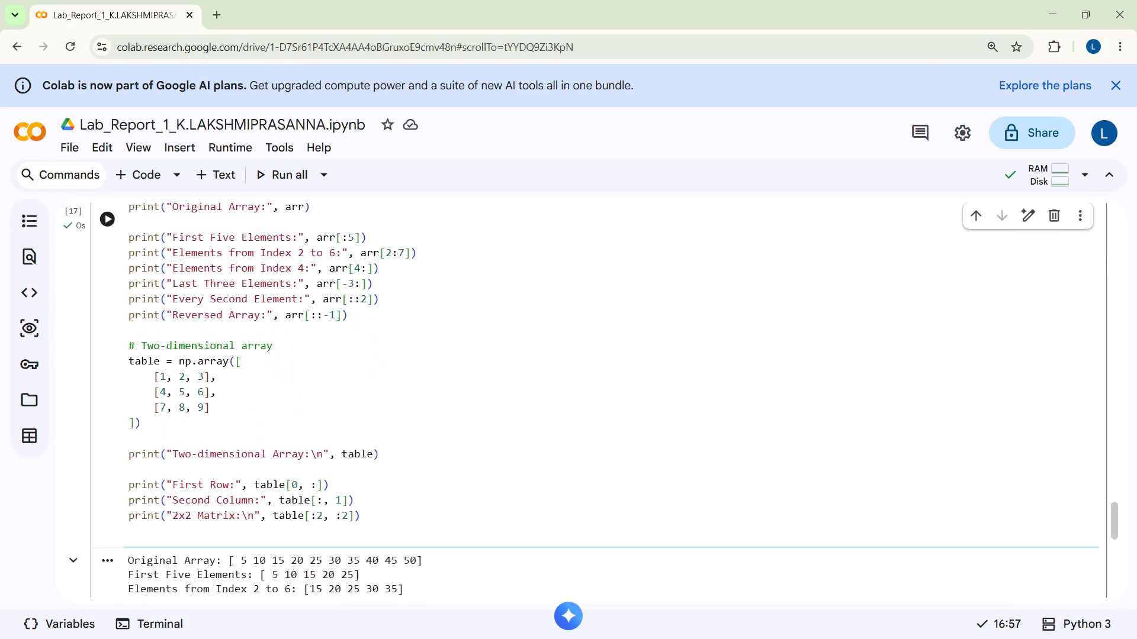
pyautogui.scroll(-2, 778, 540)
pyautogui.scroll(2, 778, 540)
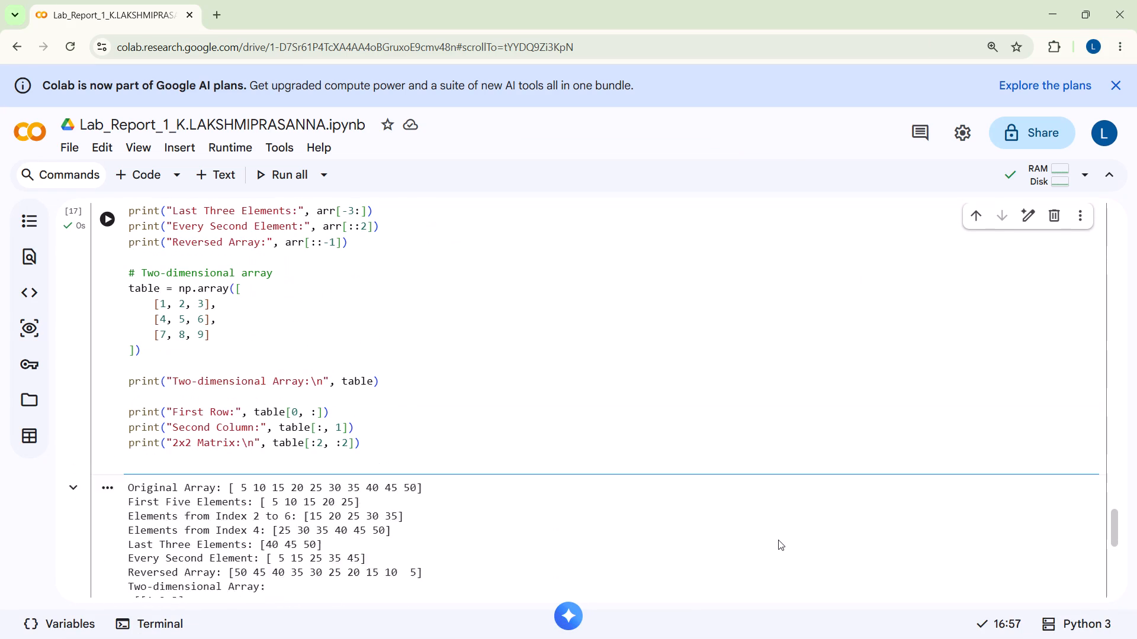
pyautogui.hotkey('ctrl', 'shift', '=')
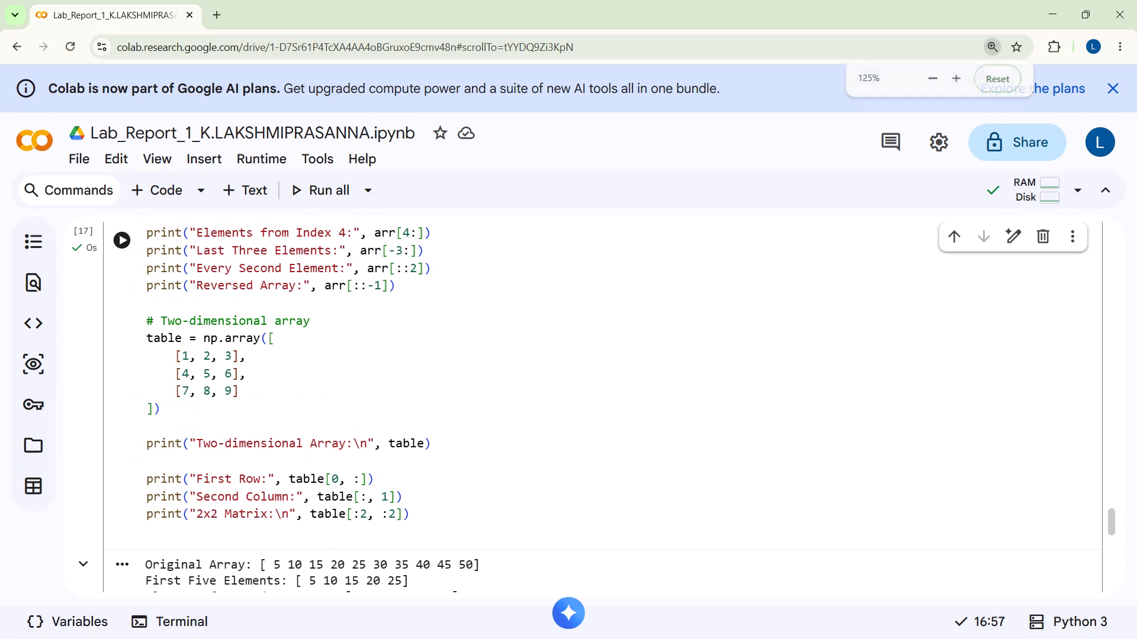
pyautogui.scroll(1, 638, 493)
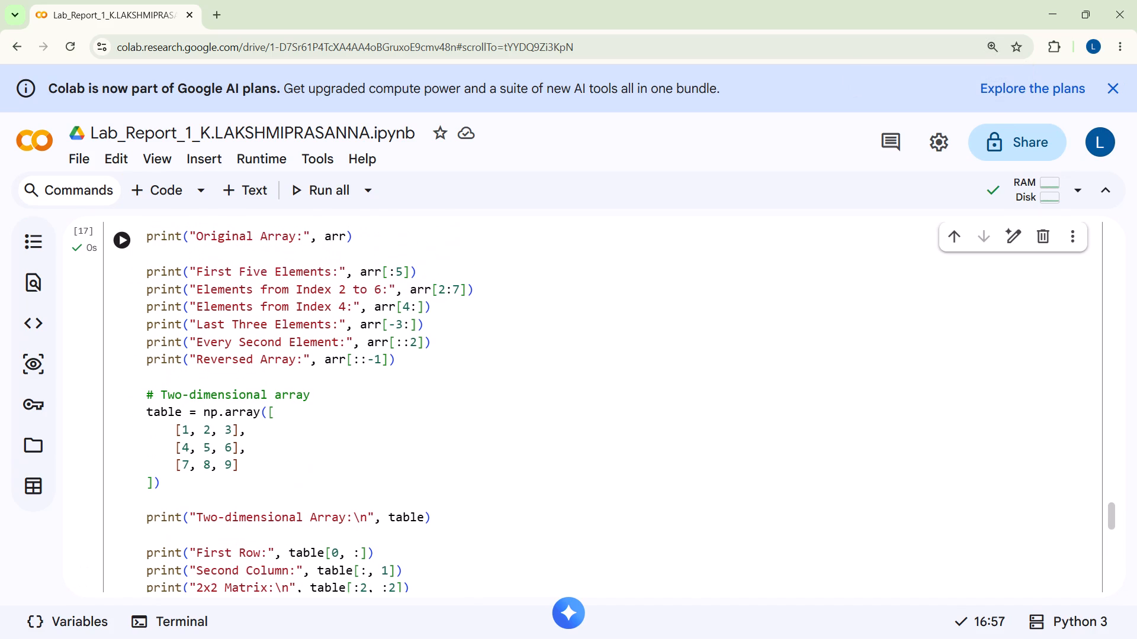
pyautogui.scroll(-1, 638, 493)
pyautogui.scroll(1, 638, 493)
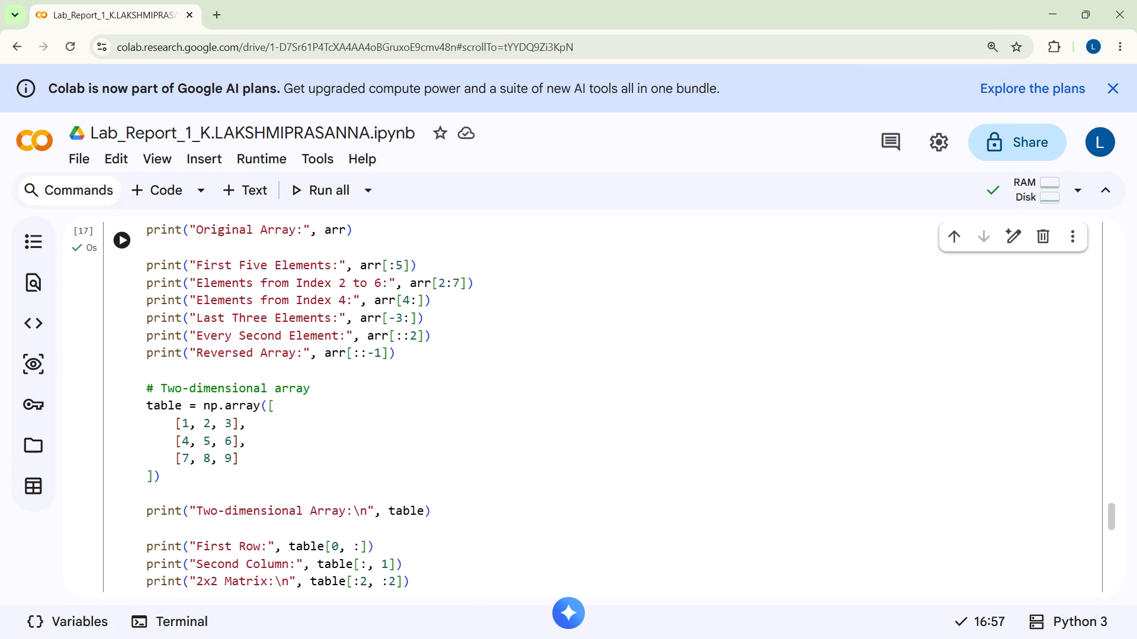
pyautogui.scroll(-1, 638, 493)
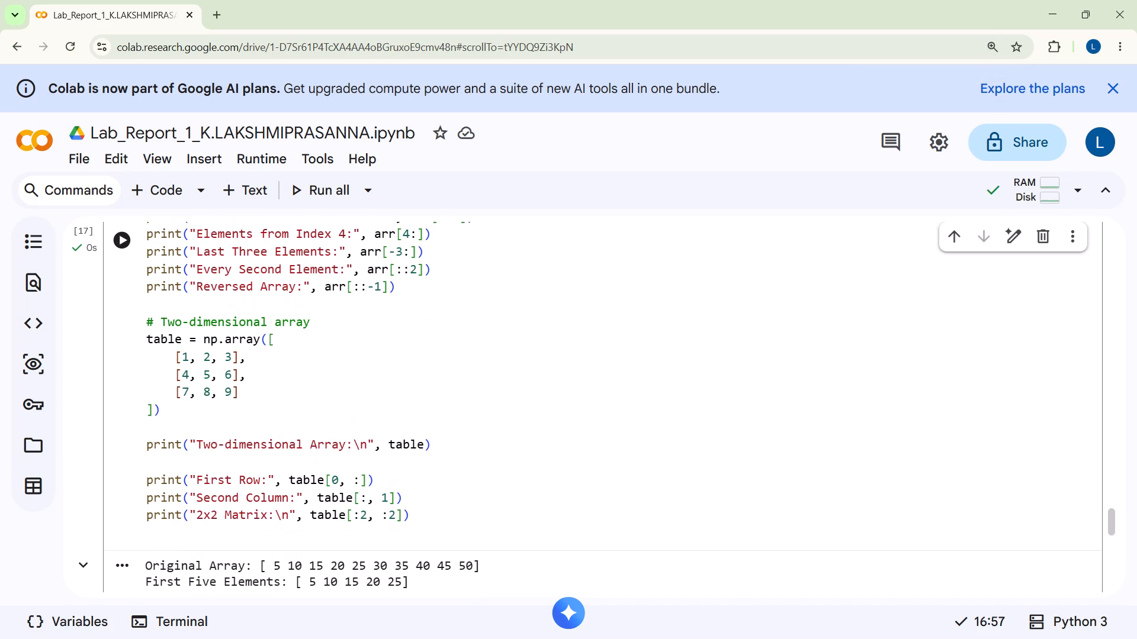
pyautogui.press('super+Print')
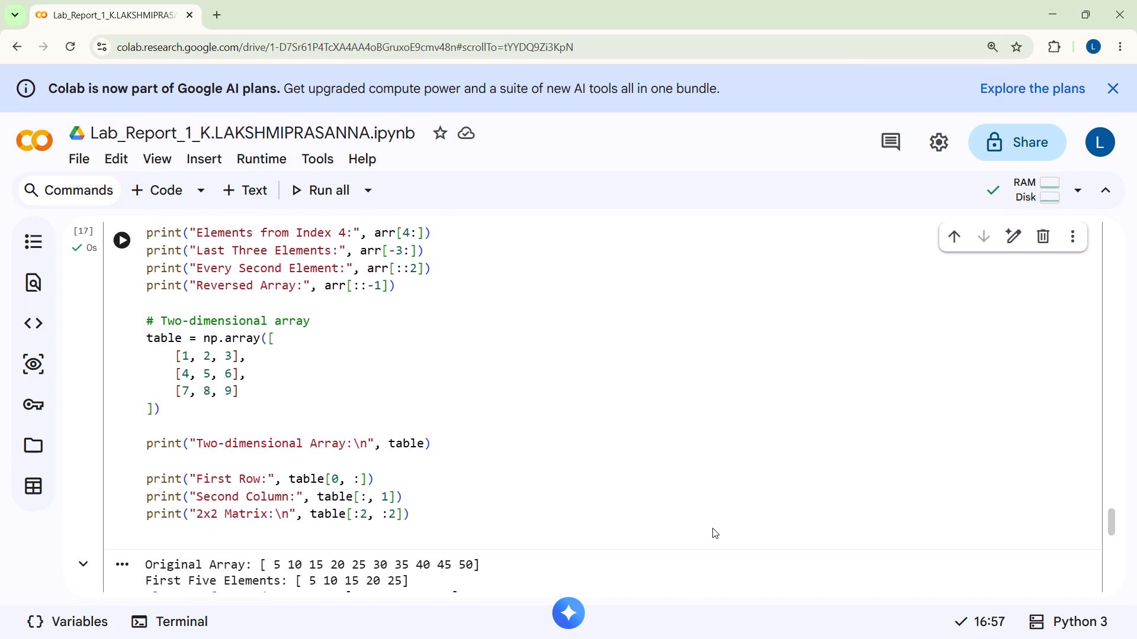
# Copy Screenshot (1108) from File Explorer and paste it below the first slicing screenshot in the Assignment_format document.
pyautogui.click(537, 624)
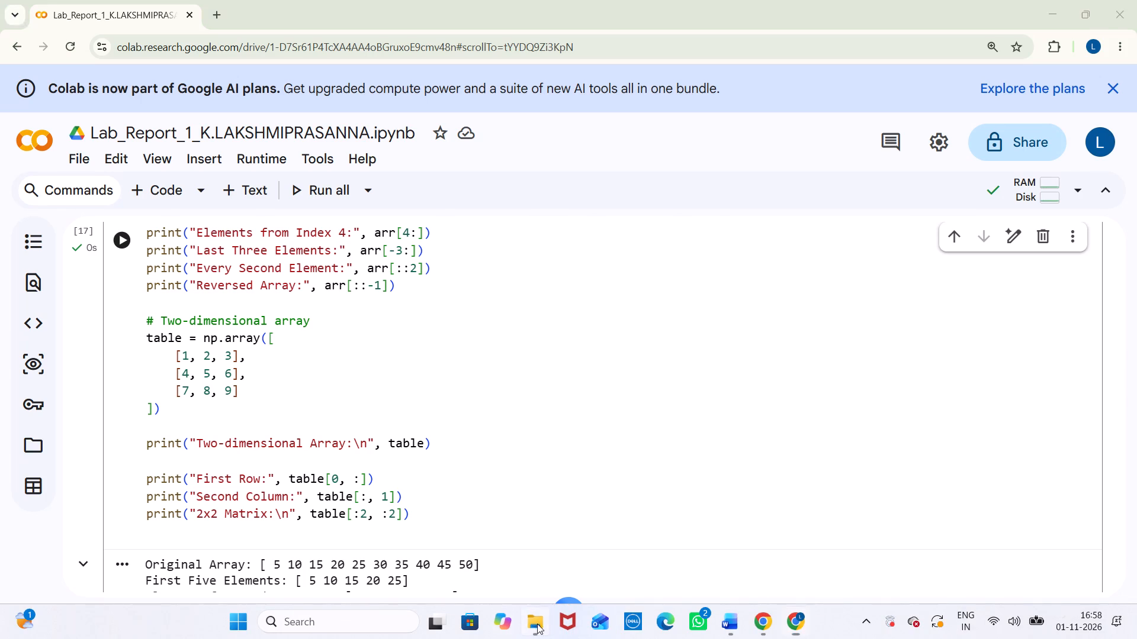
pyautogui.click(378, 376)
pyautogui.hotkey('ctrl', 'c')
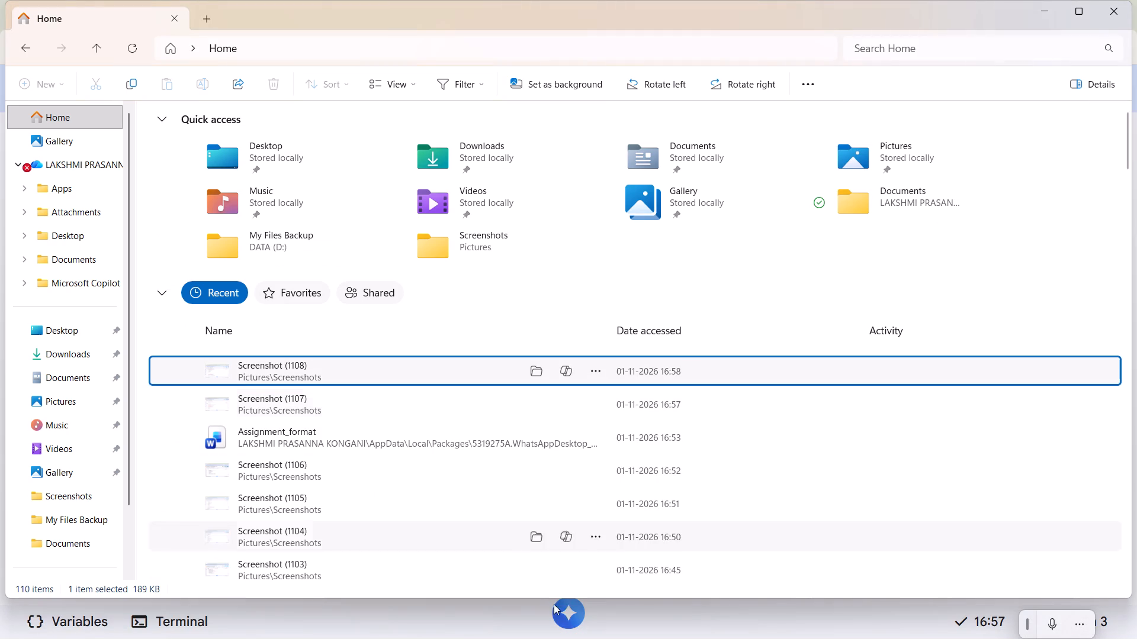
pyautogui.click(737, 625)
pyautogui.click(672, 573)
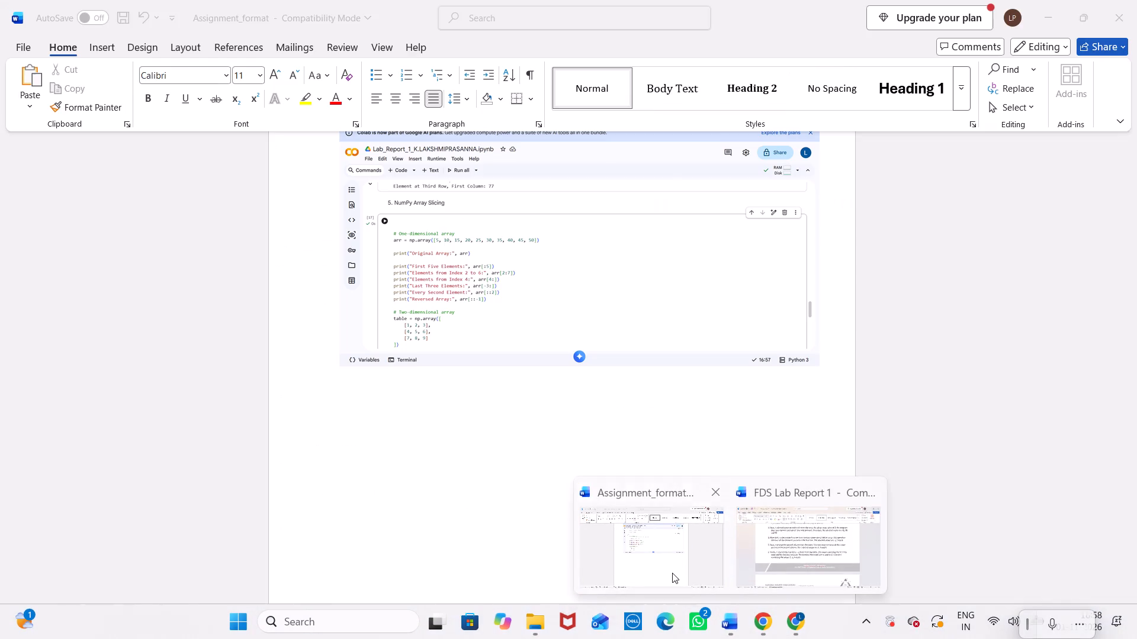
pyautogui.hotkey('ctrl', 'v')
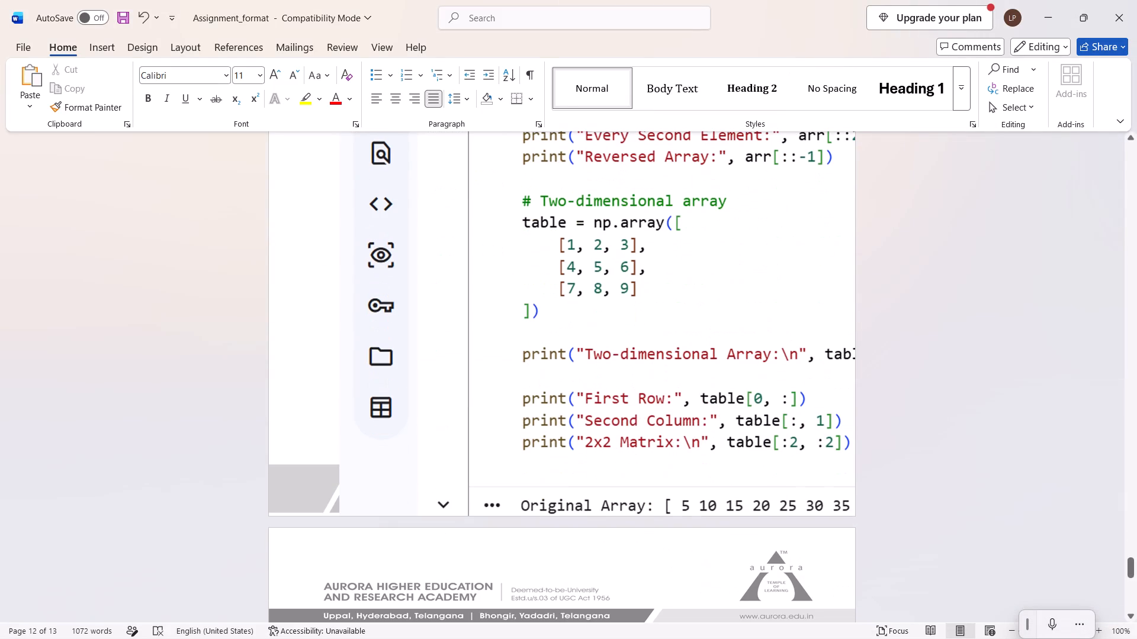
# Shrink the second slicing screenshot to about the width of the first one so both fit on the same page.
pyautogui.scroll(13, 523, 448)
pyautogui.click(451, 455)
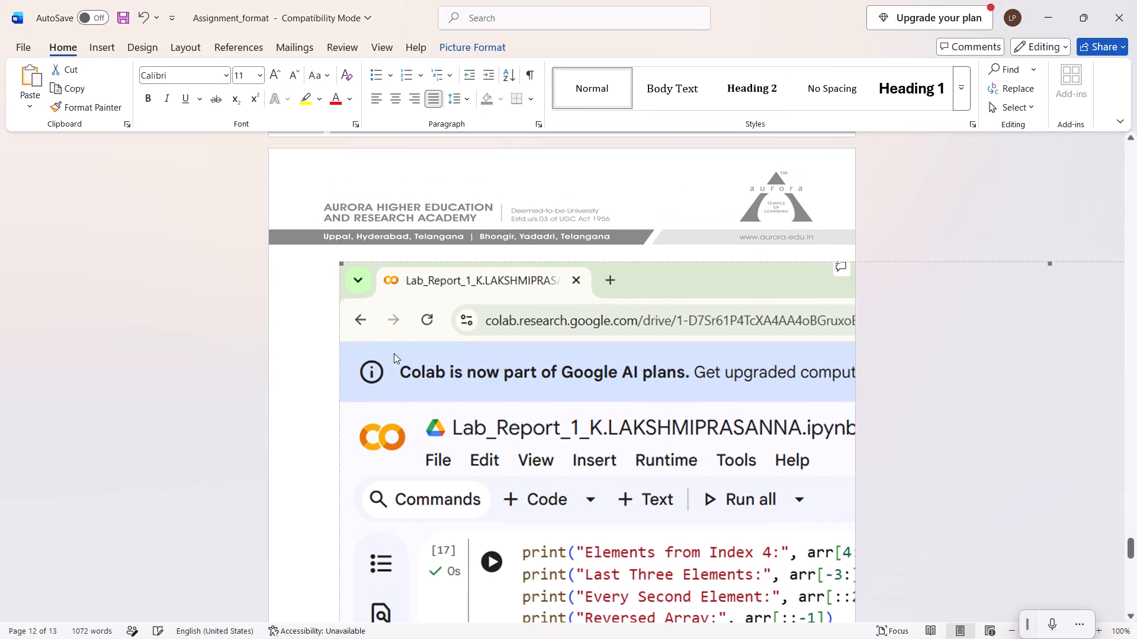
pyautogui.moveTo(339, 262); pyautogui.dragTo(637, 480)
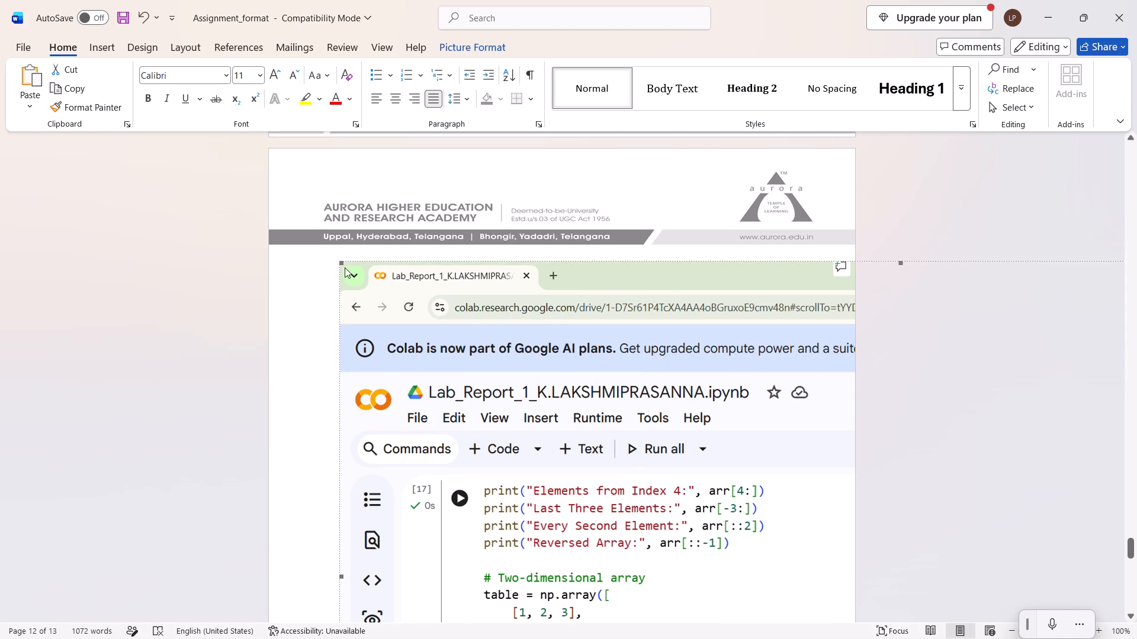
pyautogui.moveTo(342, 264); pyautogui.dragTo(830, 493)
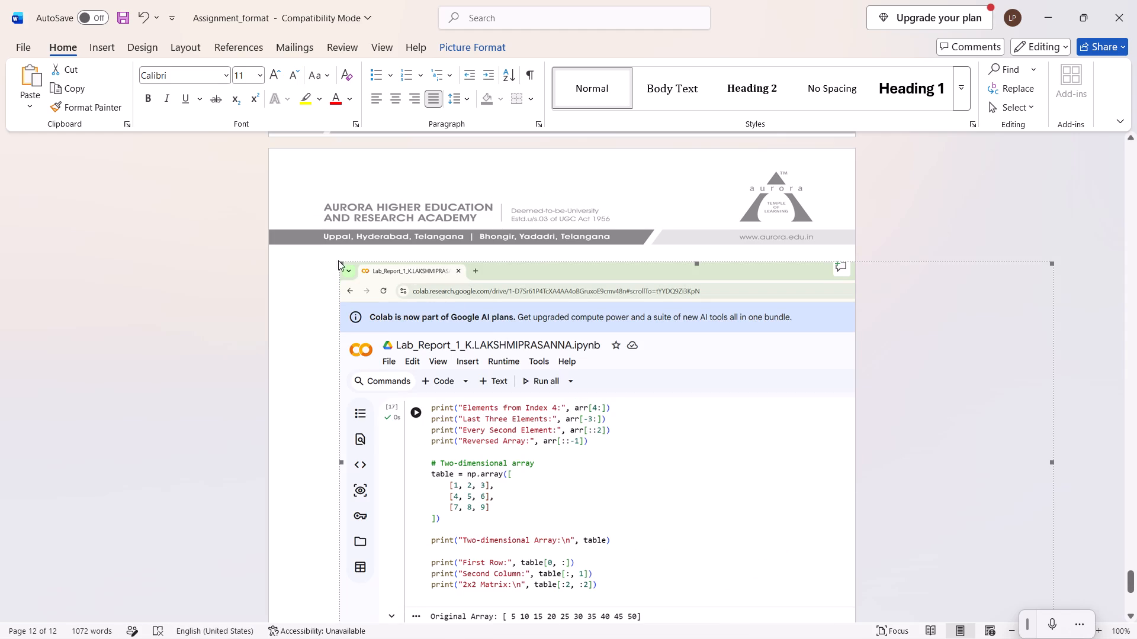
pyautogui.moveTo(343, 264); pyautogui.dragTo(681, 383)
pyautogui.scroll(3, 387, 333)
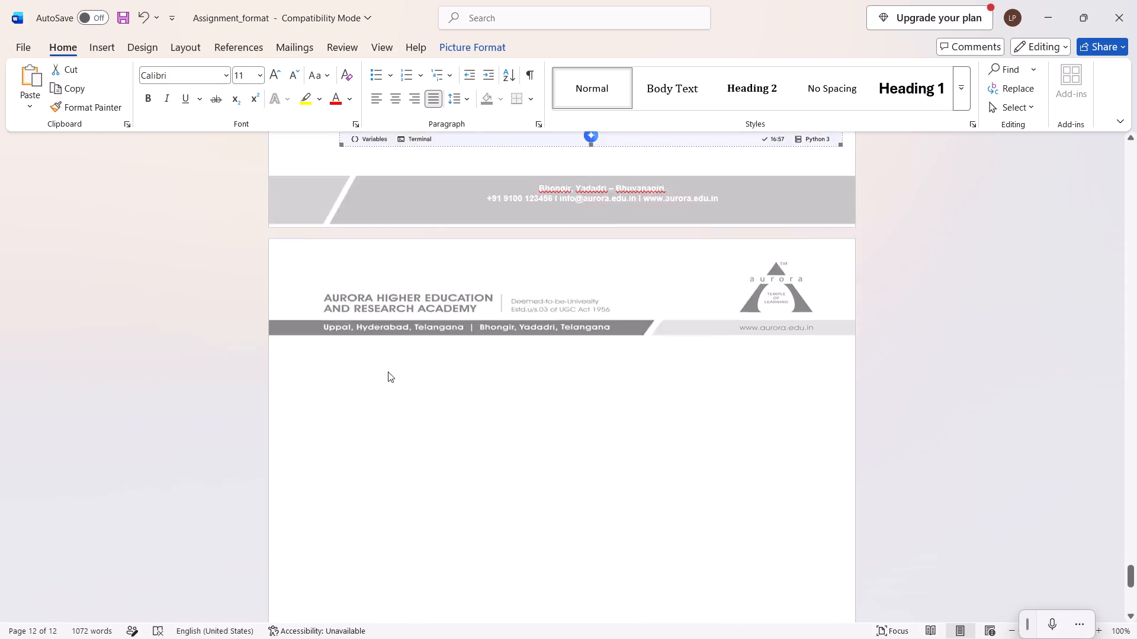
pyautogui.scroll(12, 388, 372)
pyautogui.scroll(1, 503, 456)
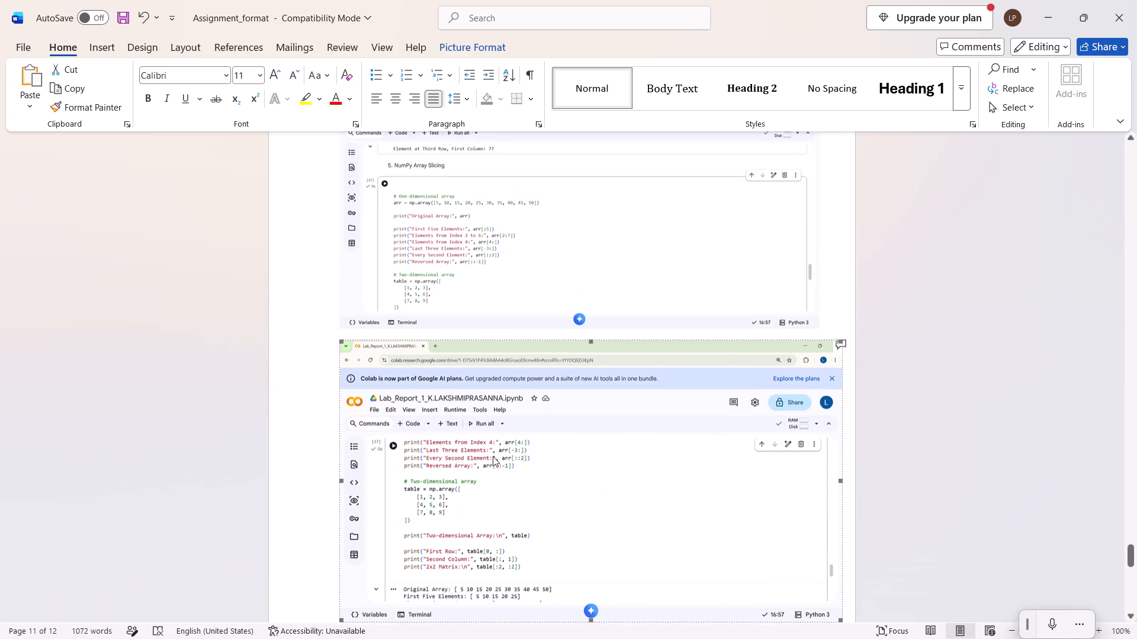
pyautogui.click(433, 456)
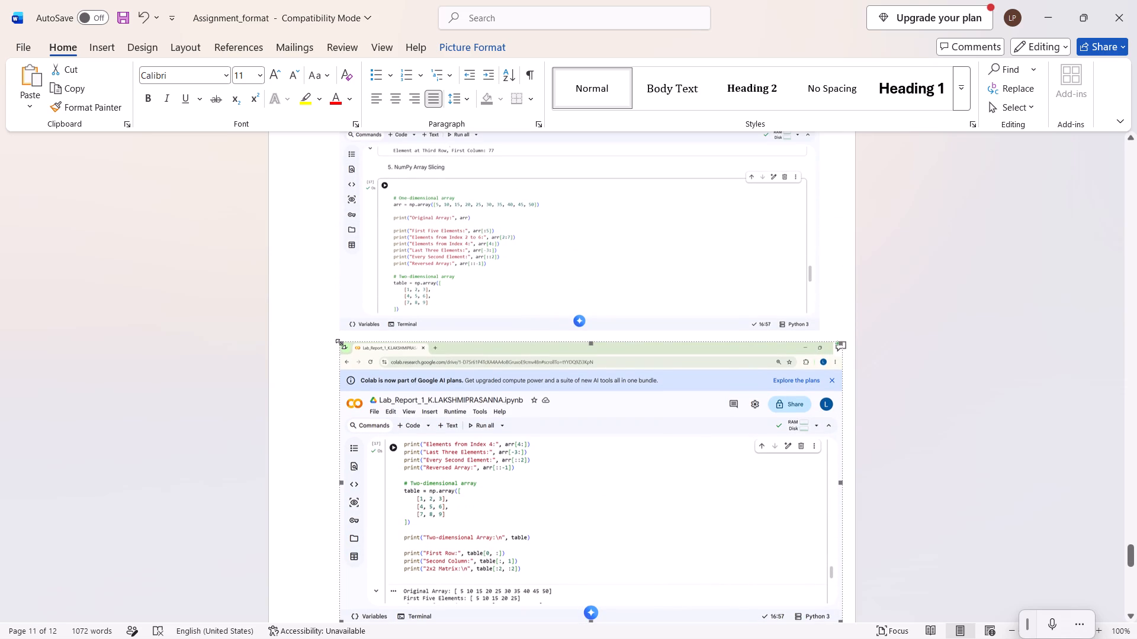
pyautogui.moveTo(341, 344); pyautogui.dragTo(404, 369)
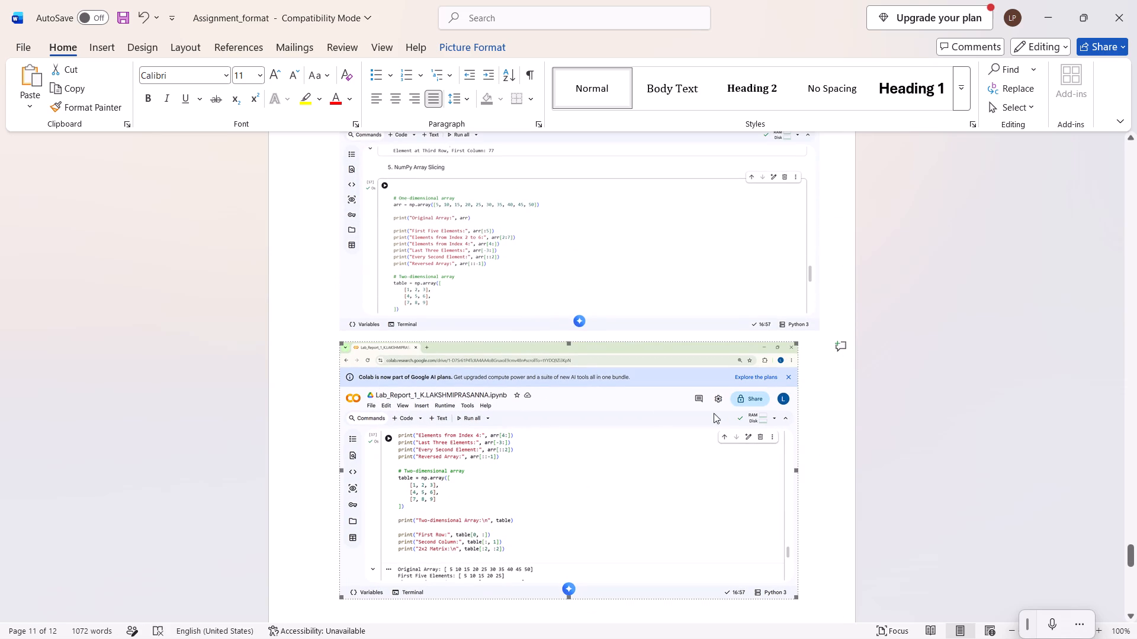
pyautogui.moveTo(794, 343); pyautogui.dragTo(820, 343)
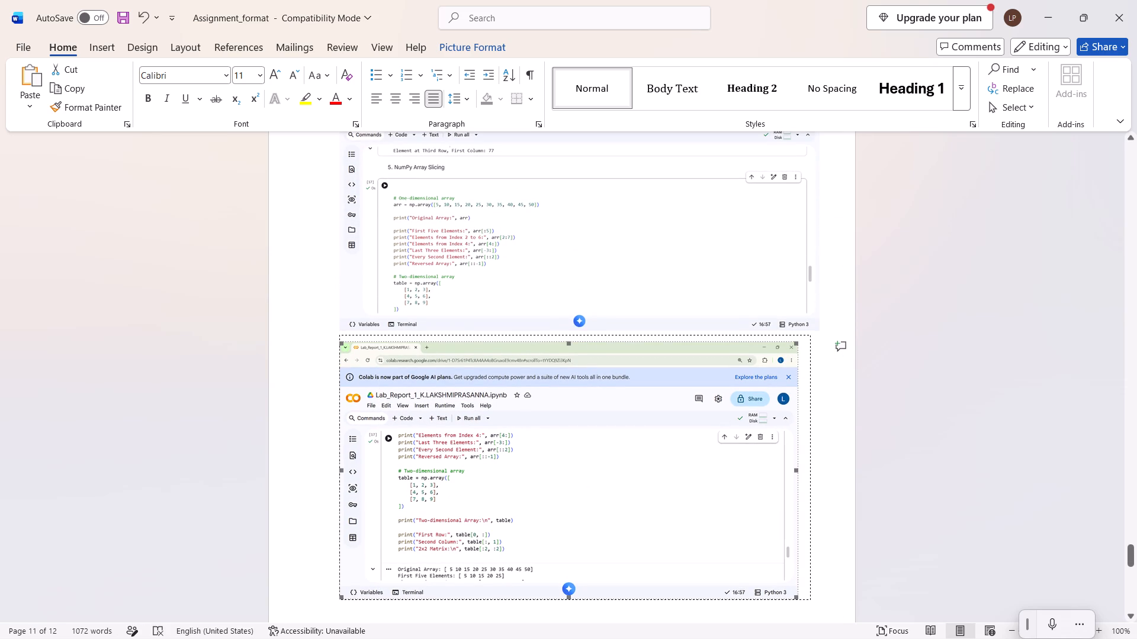
pyautogui.moveTo(820, 343); pyautogui.dragTo(807, 348)
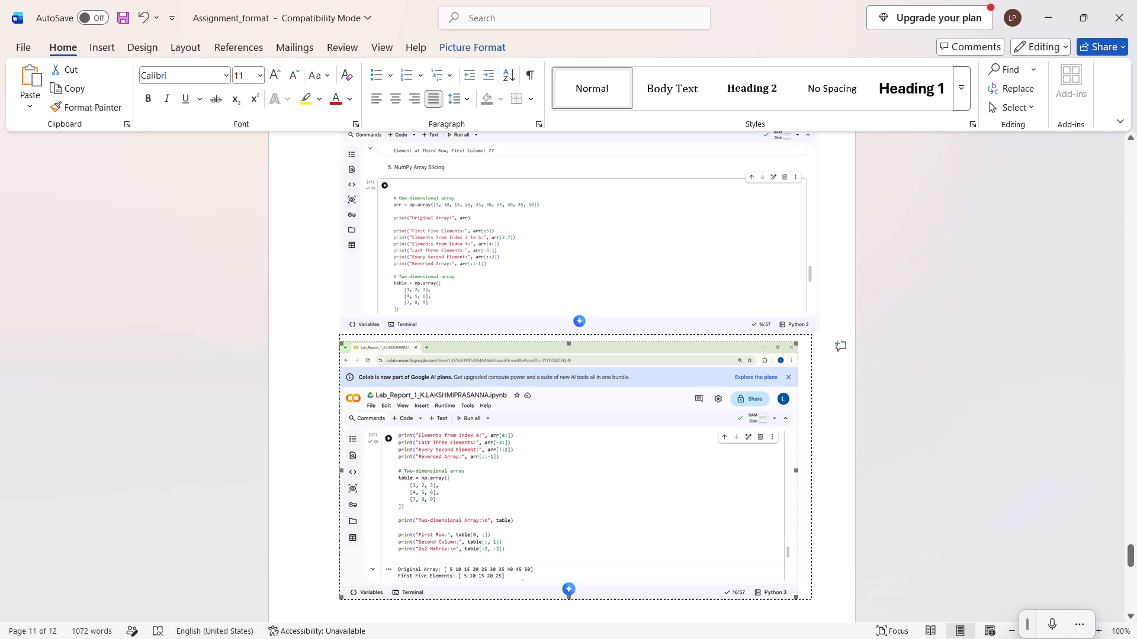
pyautogui.moveTo(807, 348); pyautogui.dragTo(811, 346)
# Add the label "OUTPUT" at the start of the blank page following the two slicing code screenshots.
pyautogui.scroll(2, 702, 414)
pyautogui.scroll(-12, 702, 414)
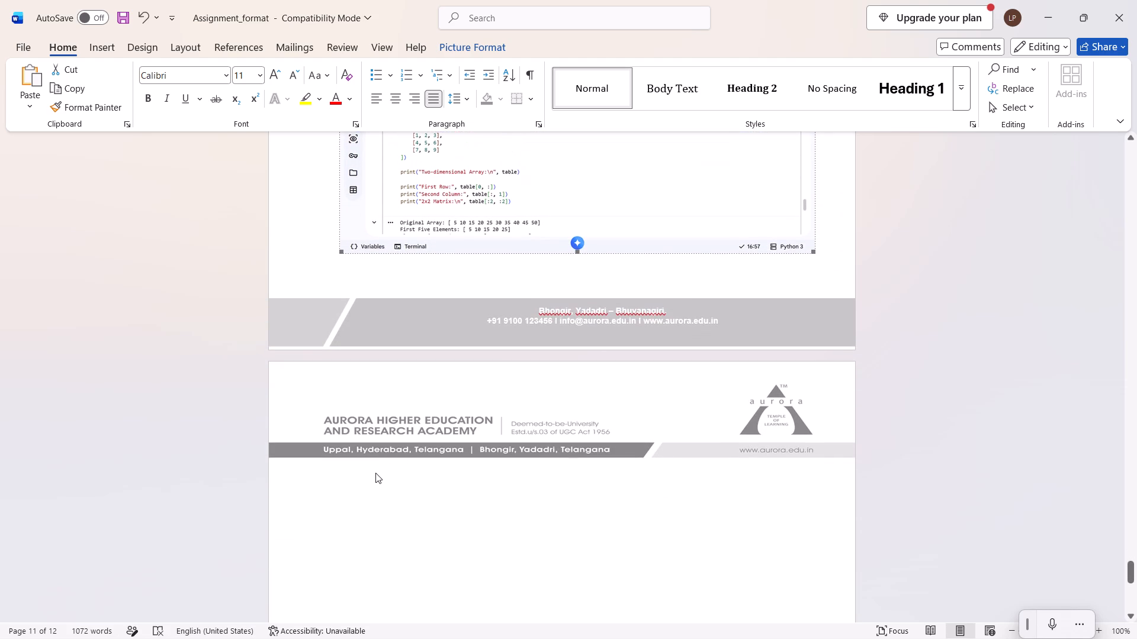
pyautogui.click(375, 473)
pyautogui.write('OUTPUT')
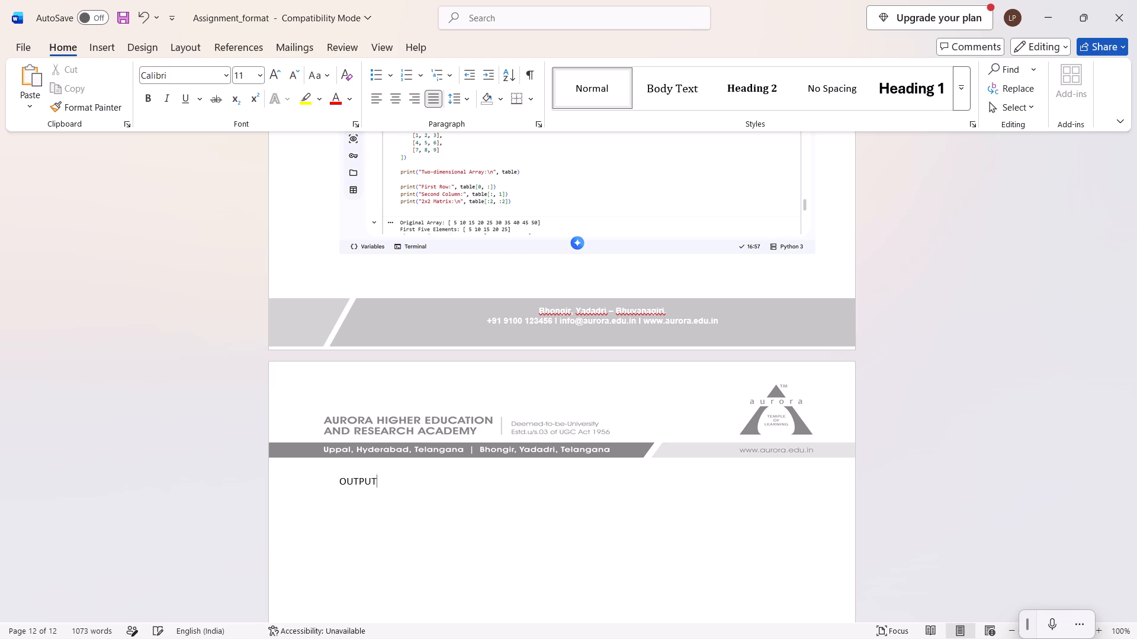
# Add a colon after the OUTPUT label, make the label bold, and start a new line below it.
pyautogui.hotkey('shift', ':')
pyautogui.moveTo(385, 483); pyautogui.dragTo(322, 477)
pyautogui.click(333, 455)
pyautogui.click(391, 480)
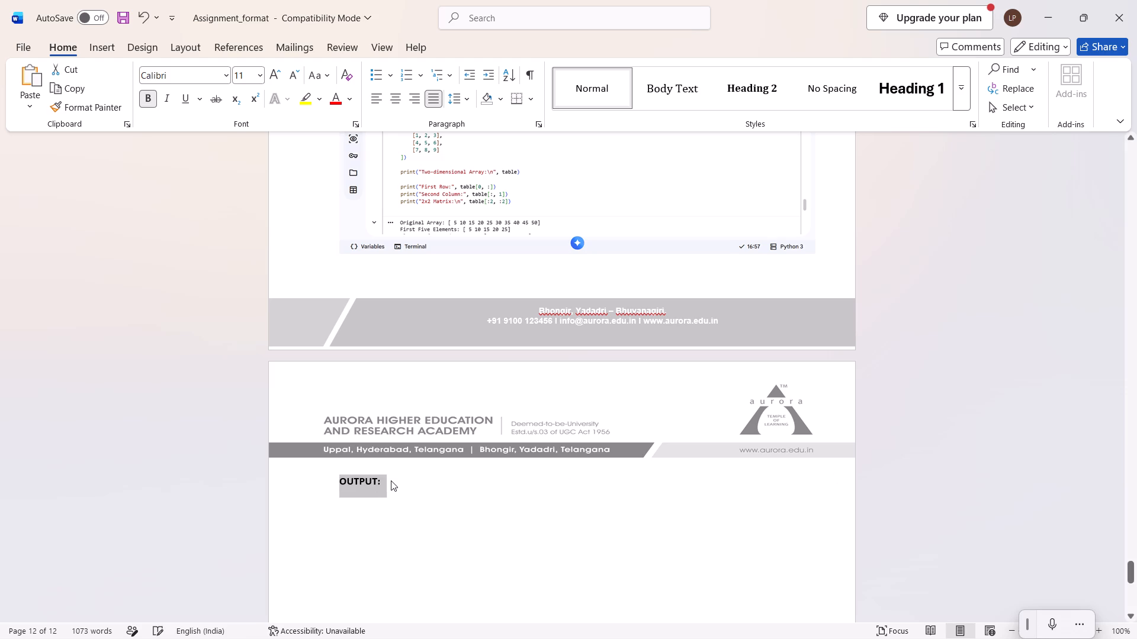
pyautogui.press('Return')
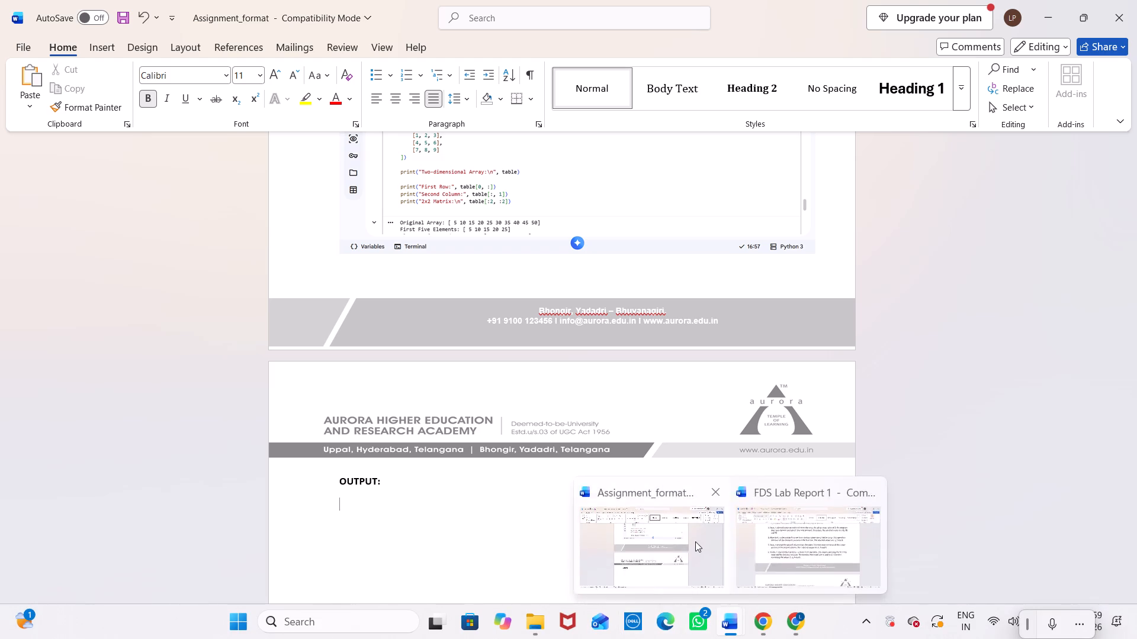
# Switch to the FDS Lab Report 1 document, look over its Array Slicing explanation points, and close it.
pyautogui.click(695, 541)
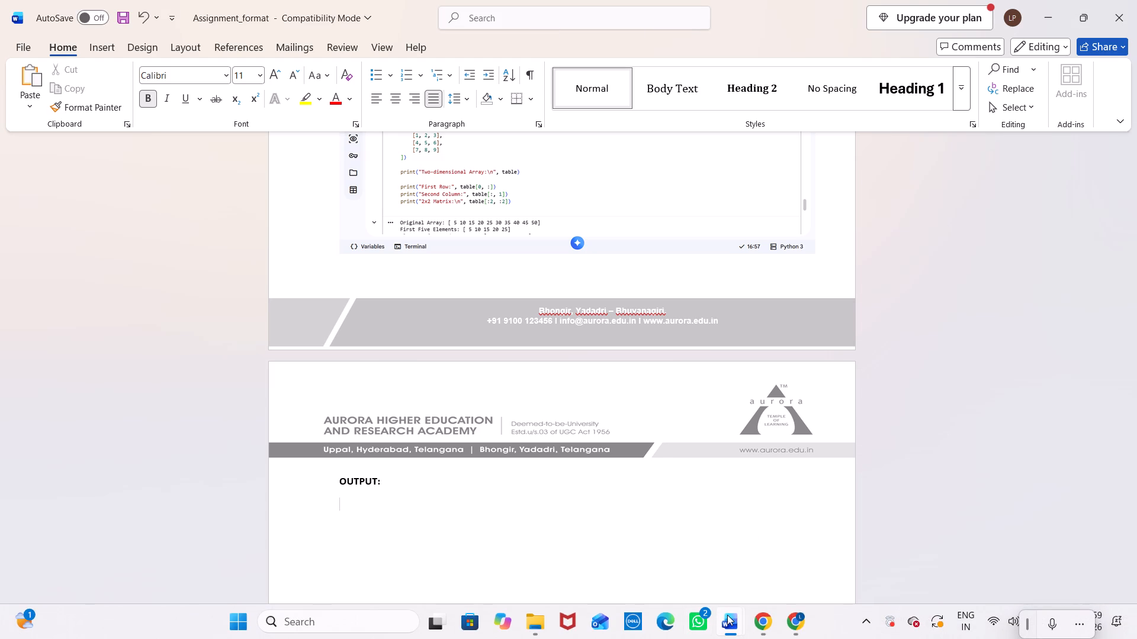
pyautogui.click(808, 557)
pyautogui.scroll(-4, 714, 485)
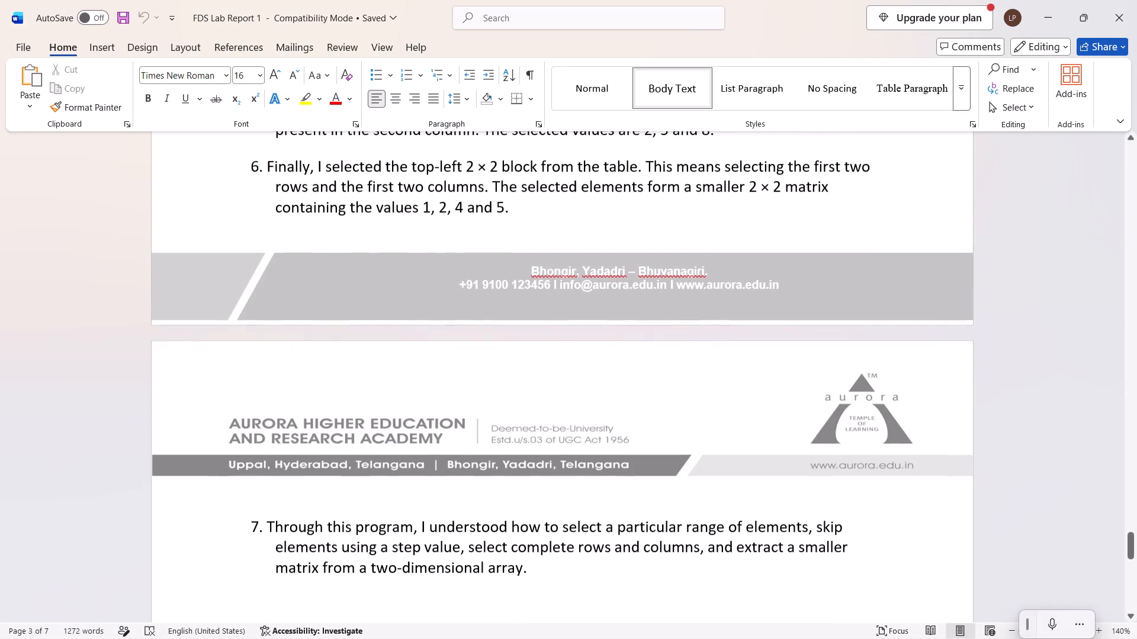
pyautogui.click(1136, 0)
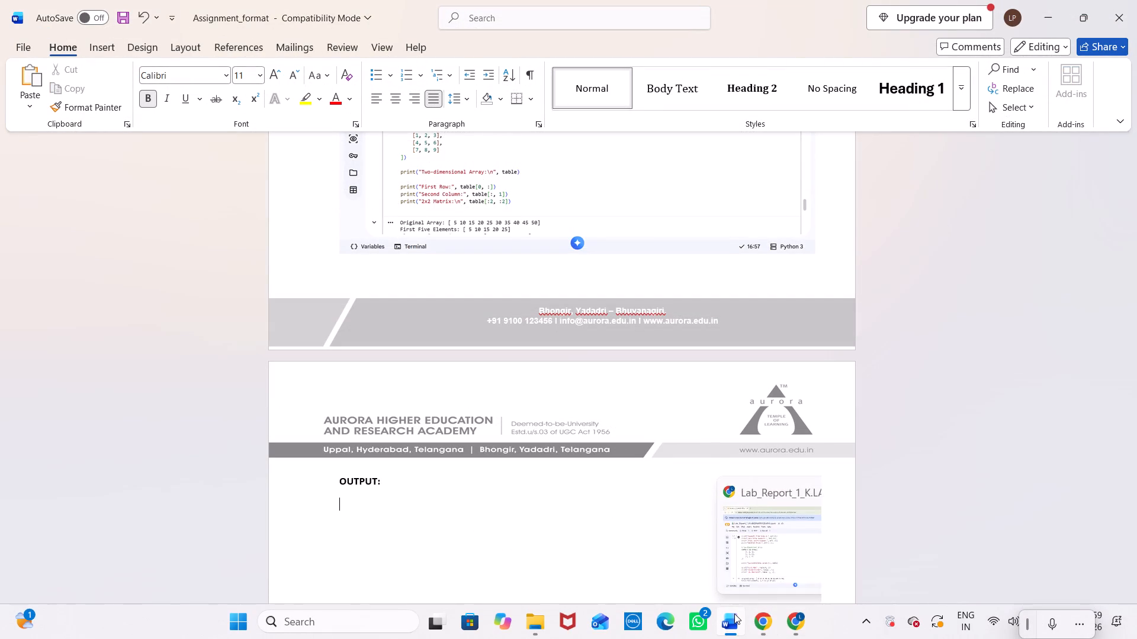
# Switch to the Colab notebook and capture a full-screen screenshot of the complete slicing output, through the 2x2 Matrix result.
pyautogui.click(795, 615)
pyautogui.scroll(-3, 593, 362)
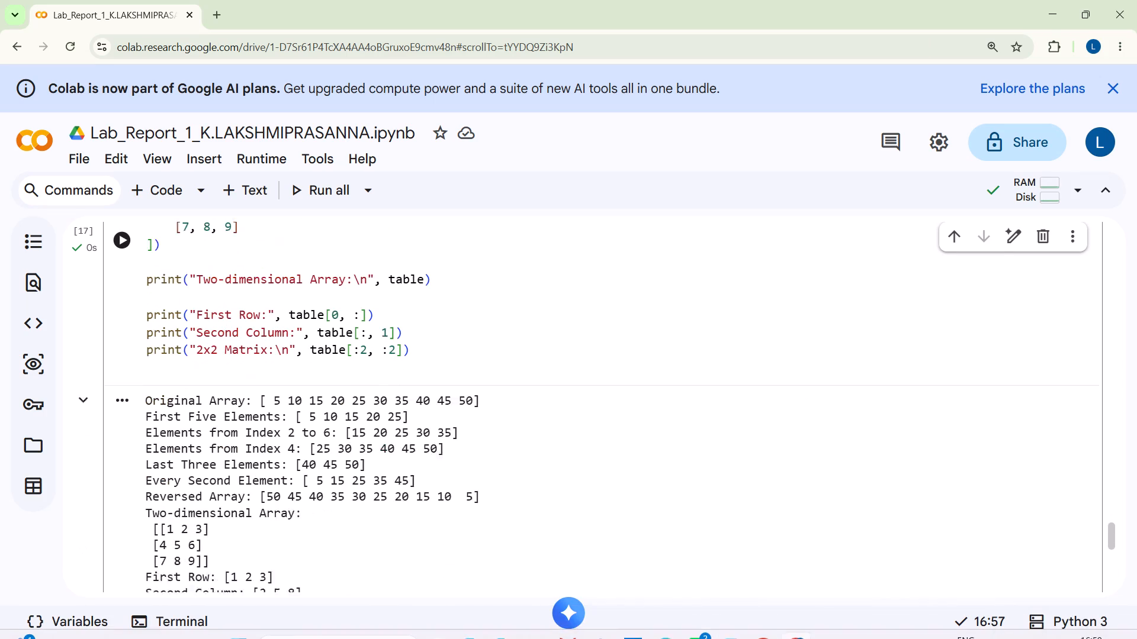
pyautogui.scroll(-1, 593, 362)
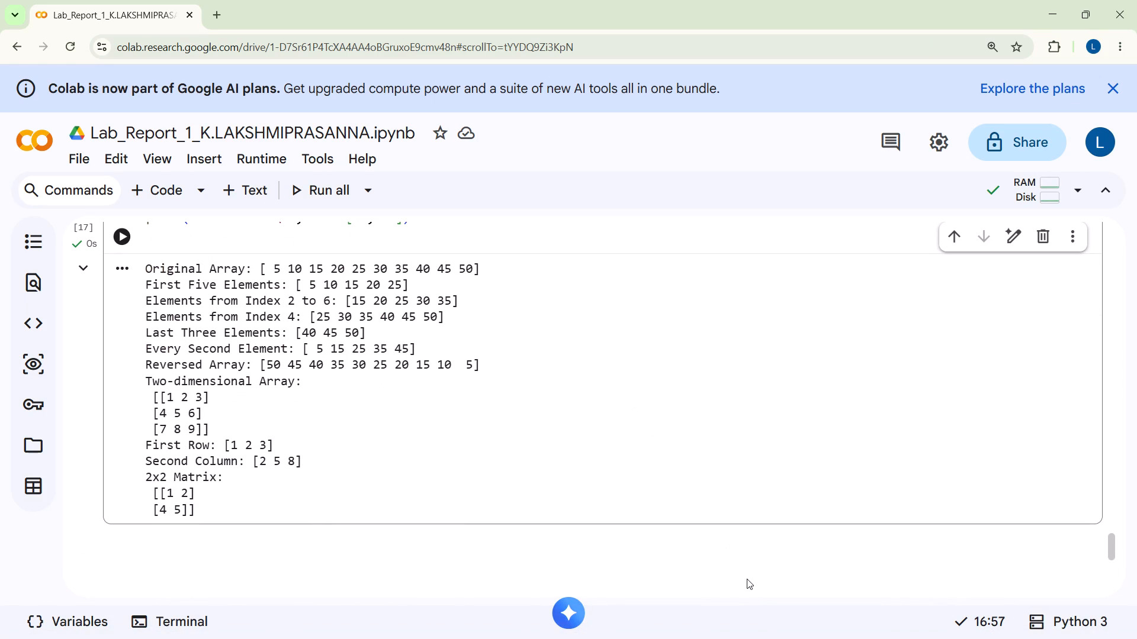
pyautogui.scroll(1, 744, 570)
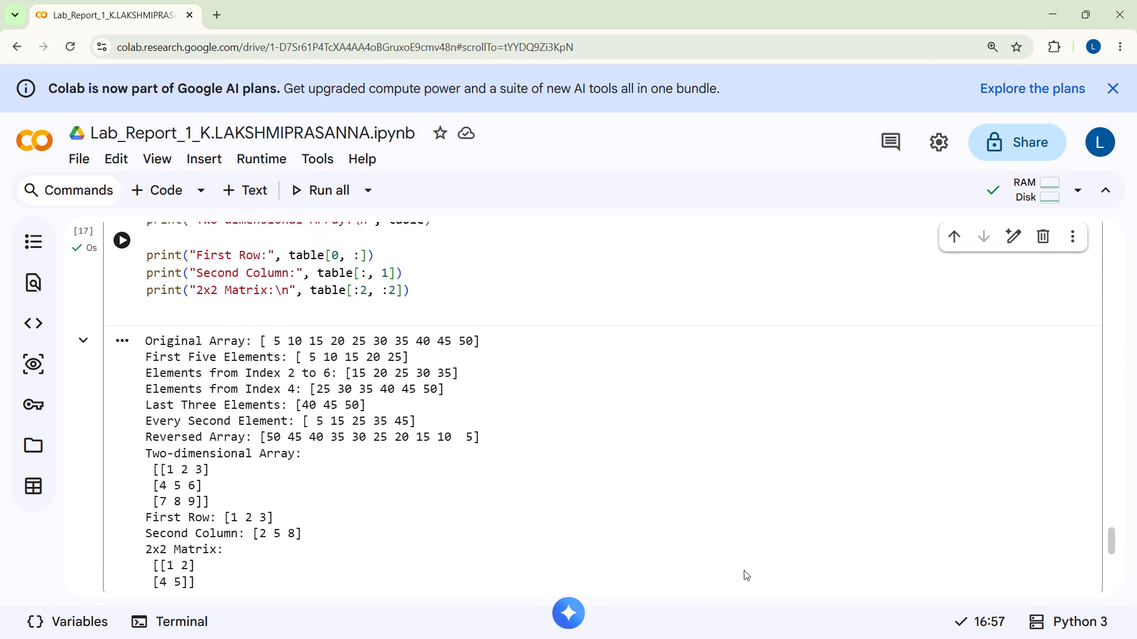
pyautogui.scroll(-1, 744, 570)
pyautogui.press('super+Print')
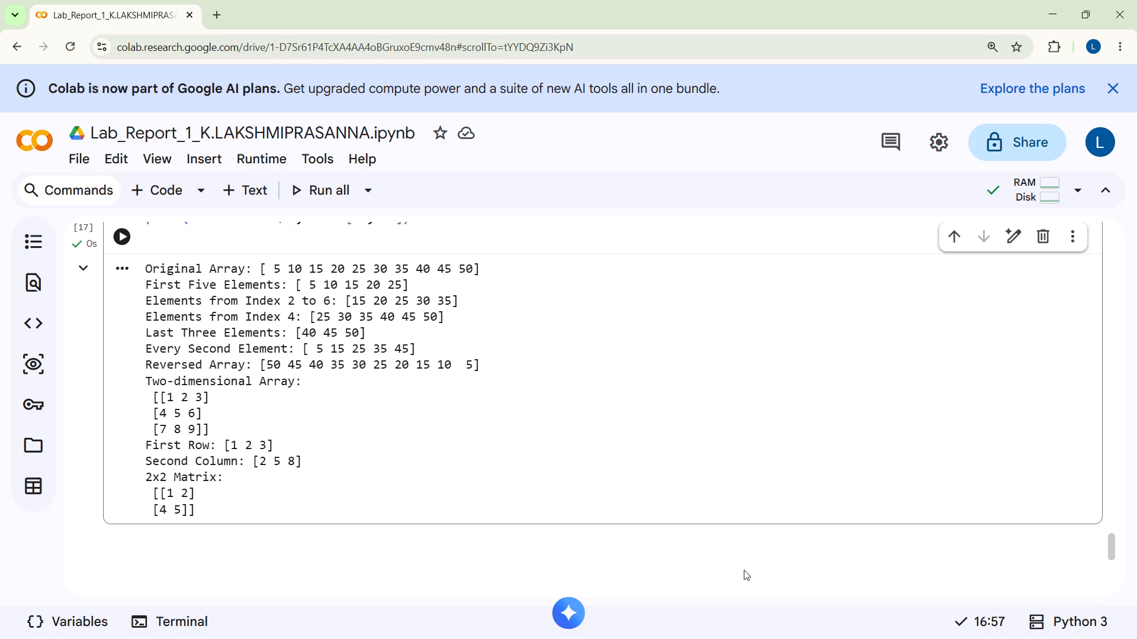
pyautogui.hotkey('ctrl', 'c')
# Copy Screenshot (1109) from File Explorer and paste it below the OUTPUT: label in the Assignment_format document.
pyautogui.click(548, 633)
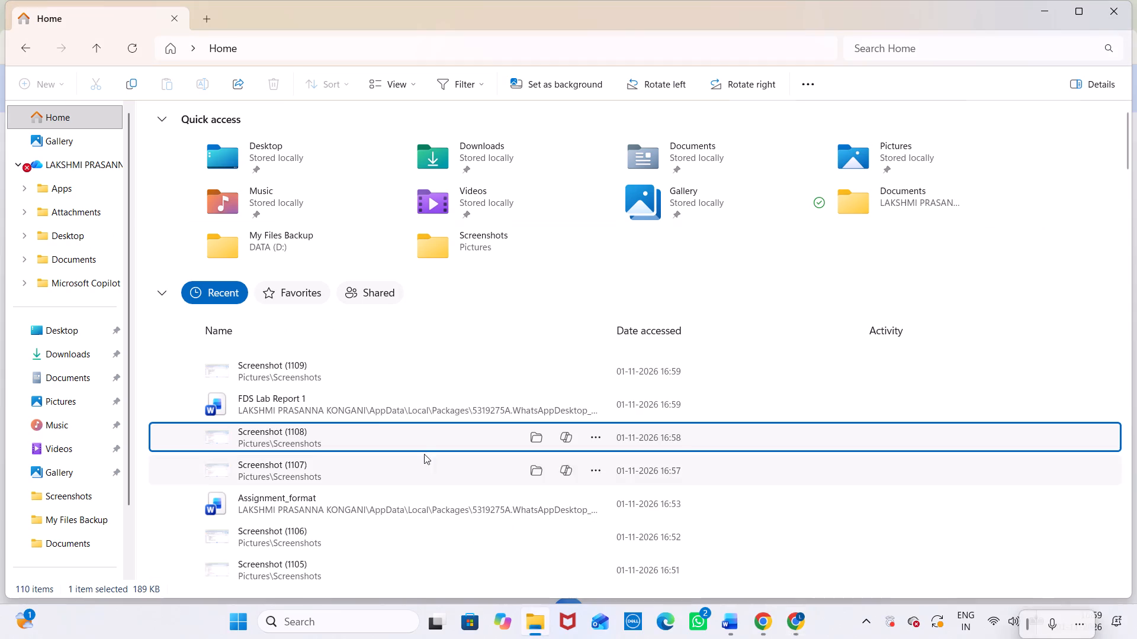
pyautogui.click(391, 379)
pyautogui.hotkey('ctrl', 'c')
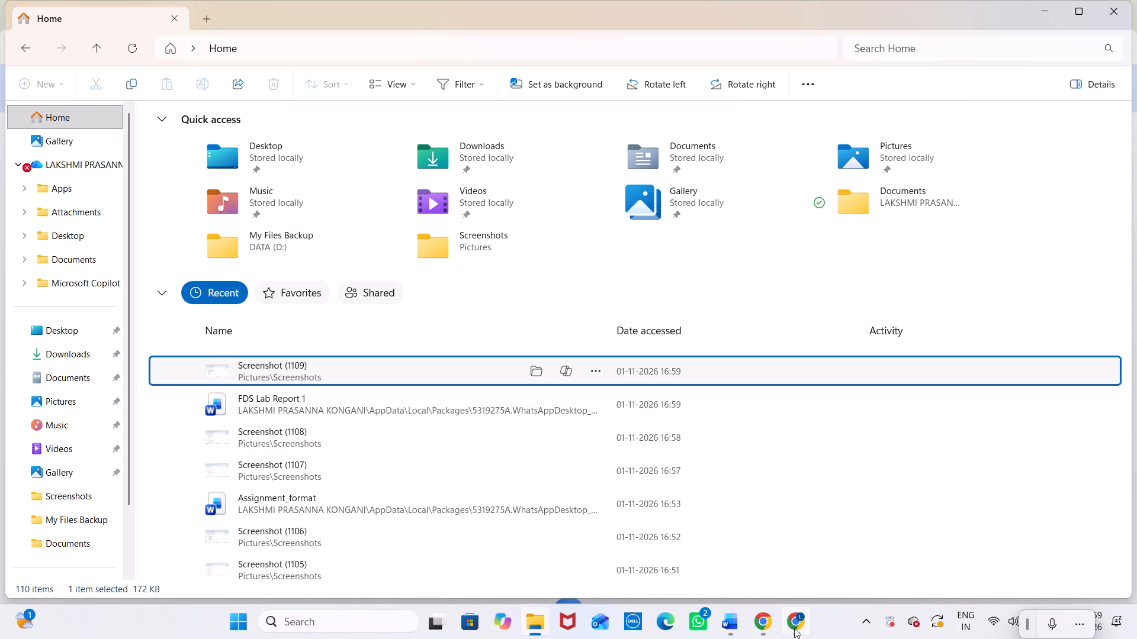
pyautogui.click(759, 553)
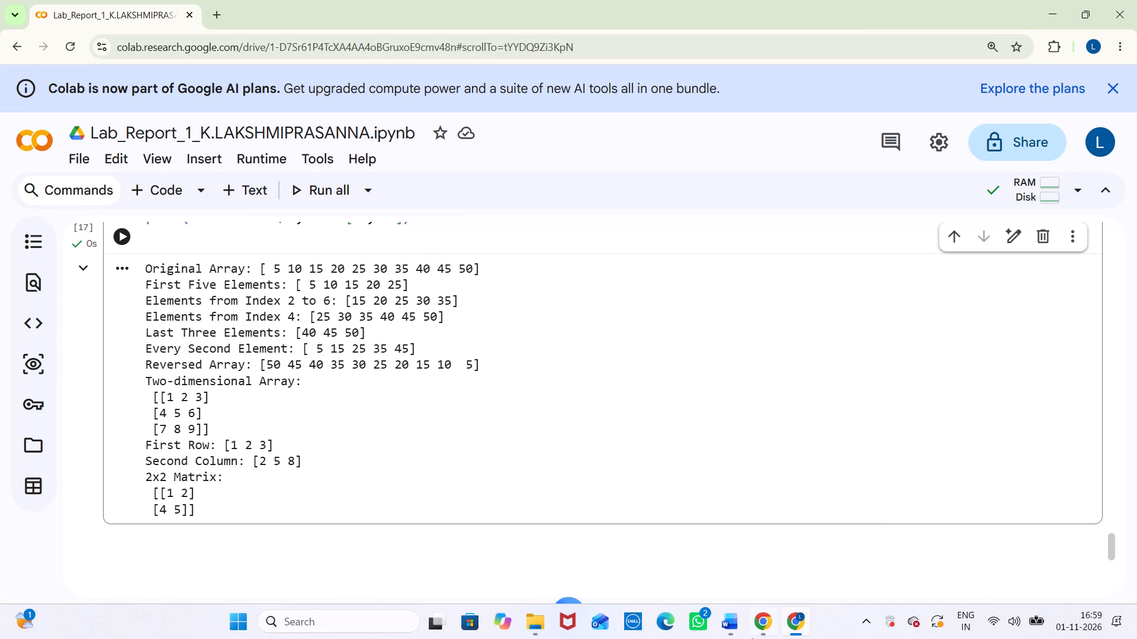
pyautogui.click(724, 567)
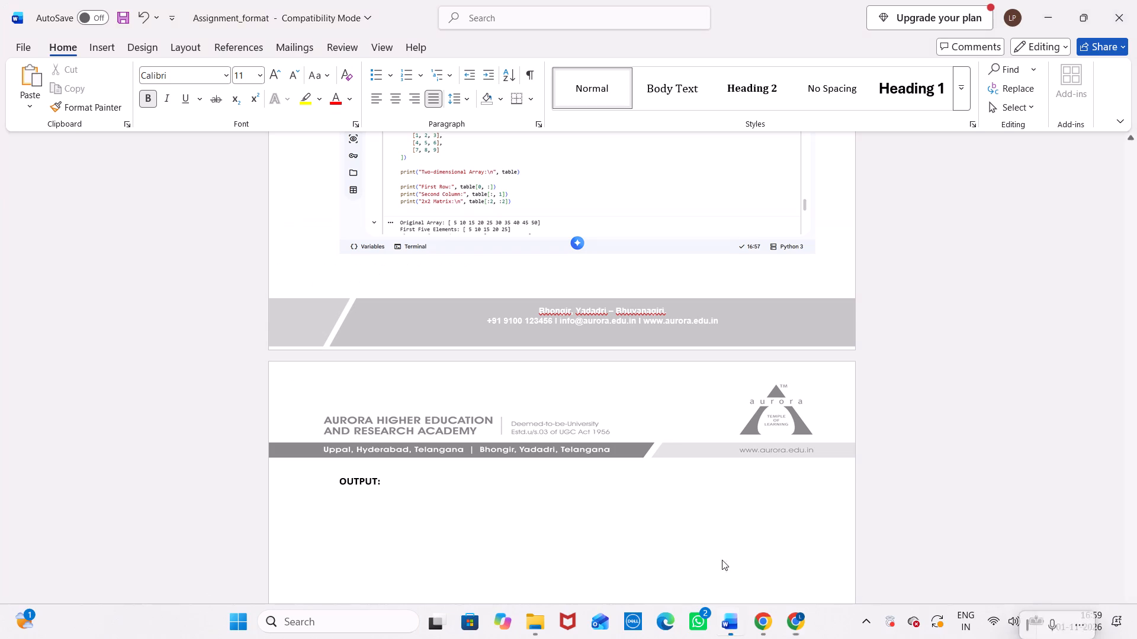
pyautogui.hotkey('ctrl', 'v')
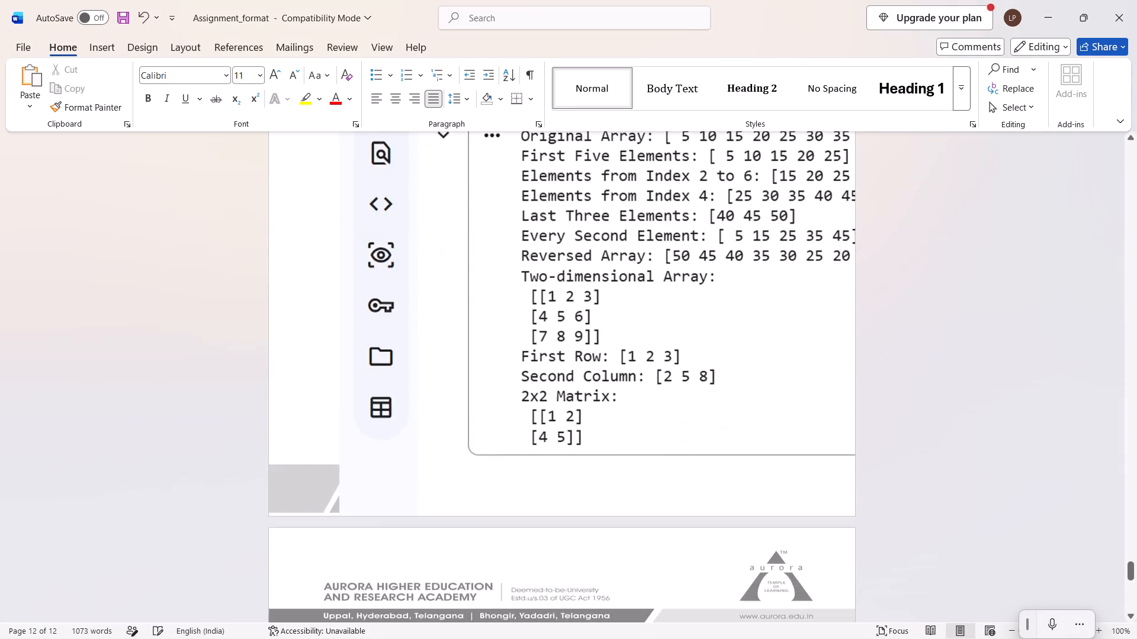
# Shrink the output screenshot proportionally until it fits within the page width directly under the OUTPUT: label.
pyautogui.scroll(5, 700, 523)
pyautogui.scroll(4, 586, 318)
pyautogui.scroll(2, 459, 314)
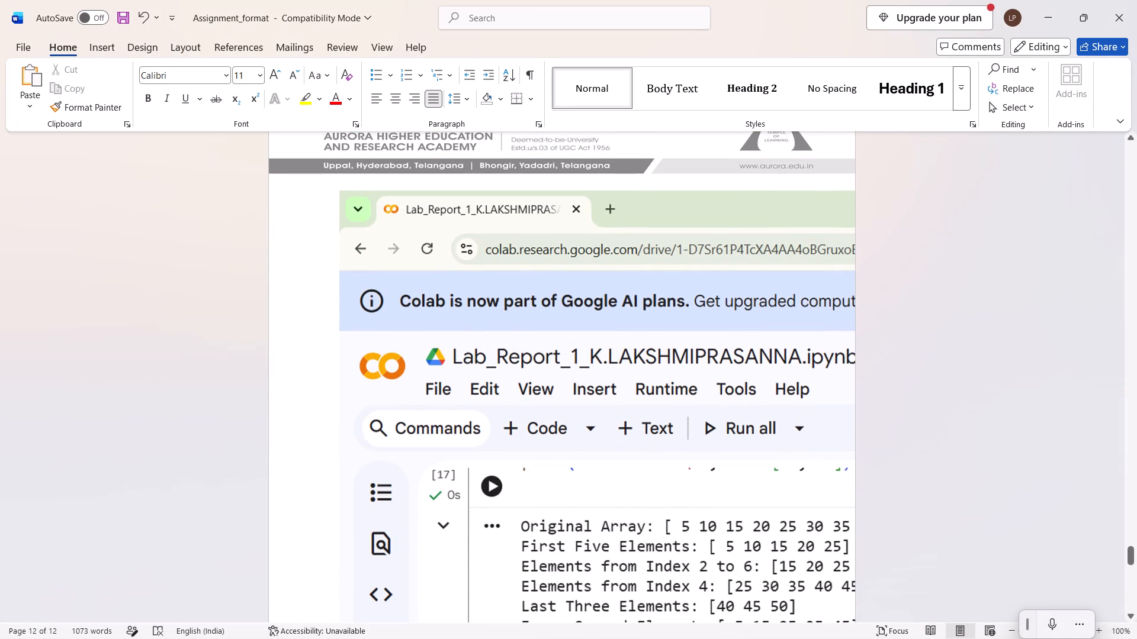
pyautogui.click(423, 327)
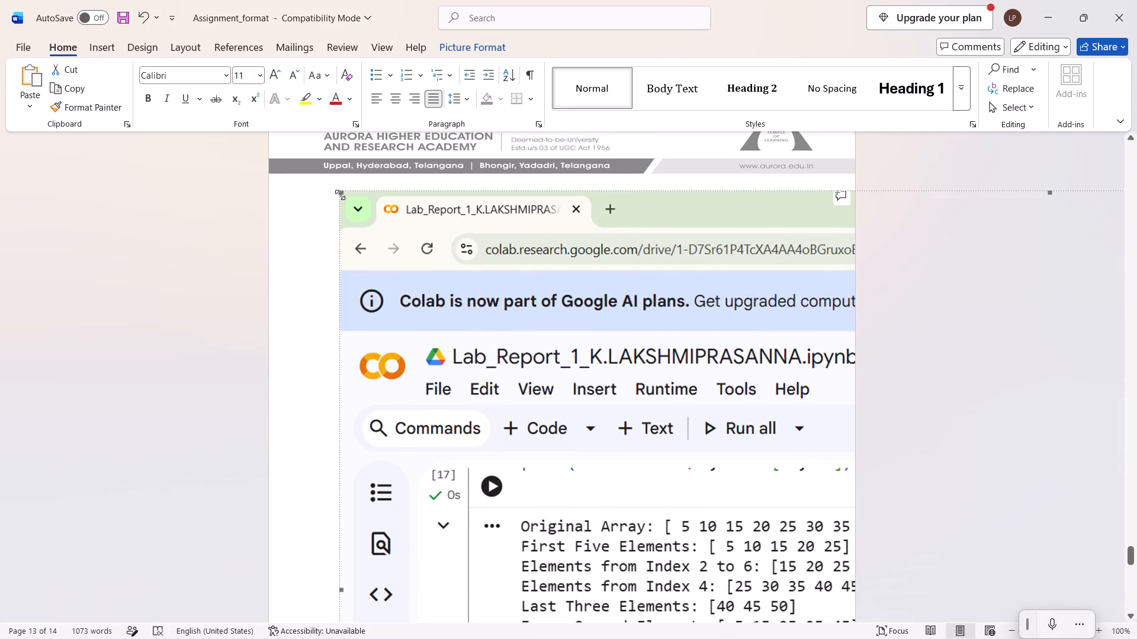
pyautogui.moveTo(340, 195); pyautogui.dragTo(603, 350)
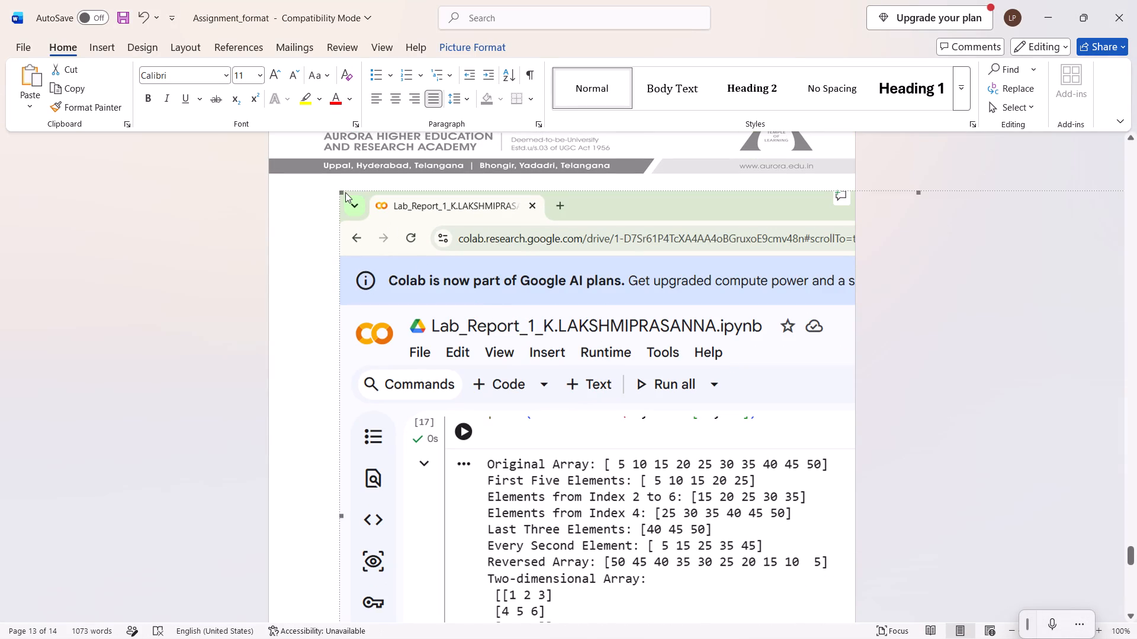
pyautogui.moveTo(341, 191); pyautogui.dragTo(592, 289)
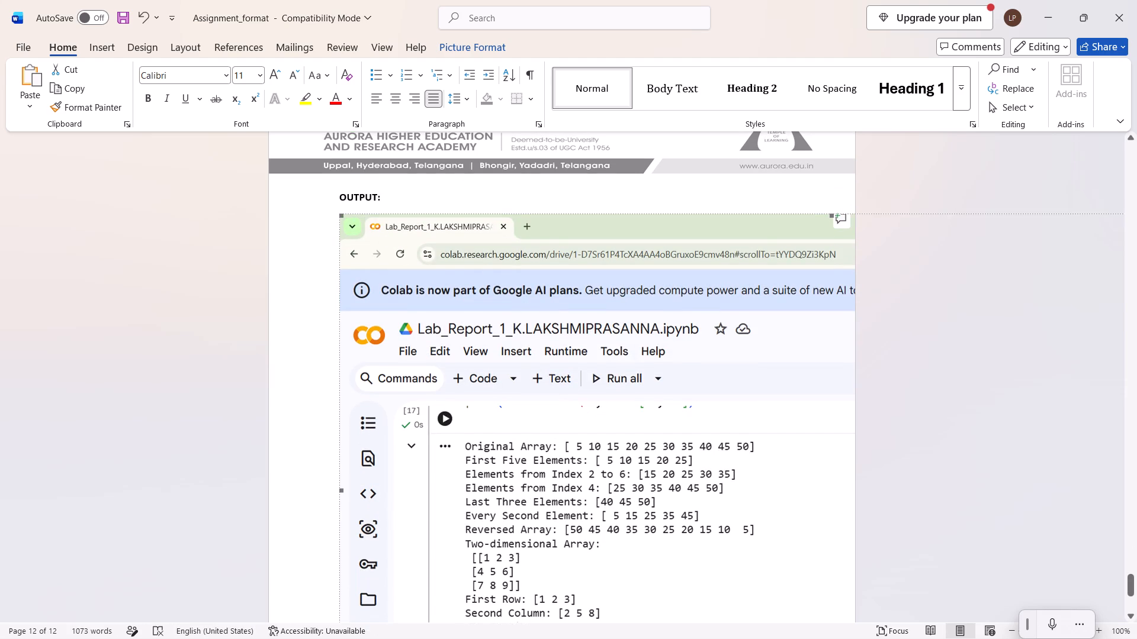
pyautogui.moveTo(341, 215); pyautogui.dragTo(390, 232)
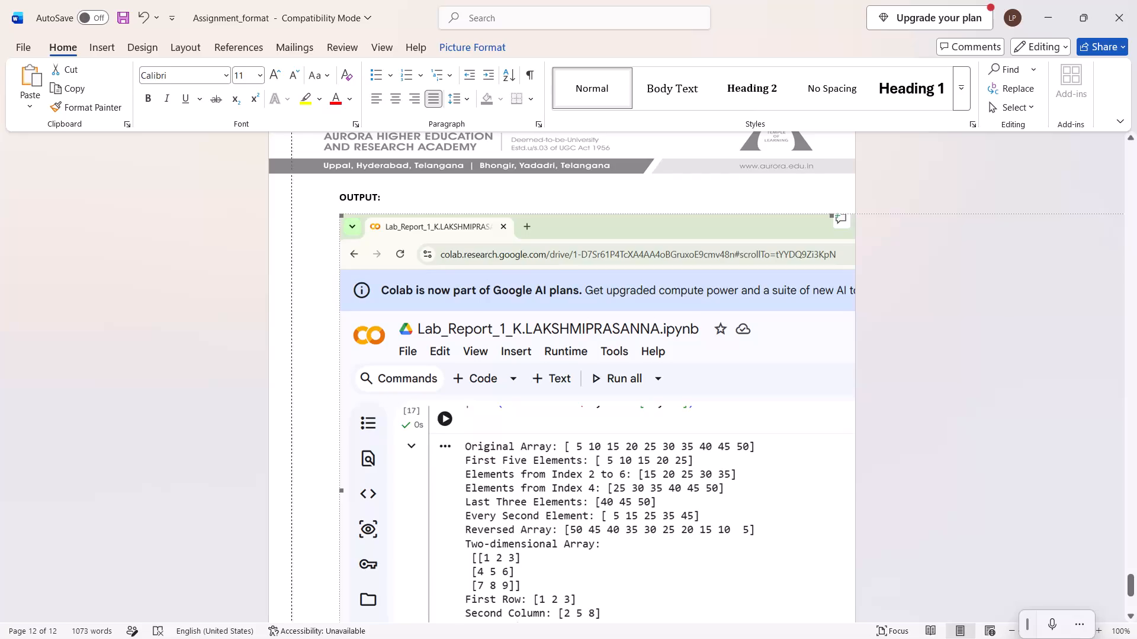
pyautogui.moveTo(390, 232); pyautogui.dragTo(467, 262)
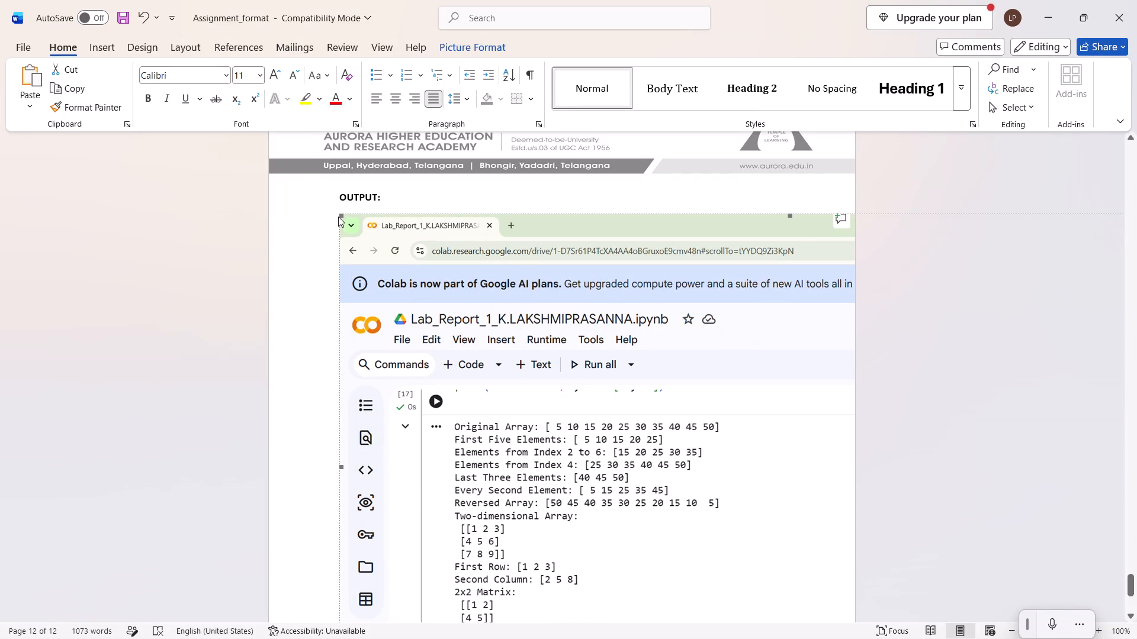
pyautogui.moveTo(339, 216); pyautogui.dragTo(478, 254)
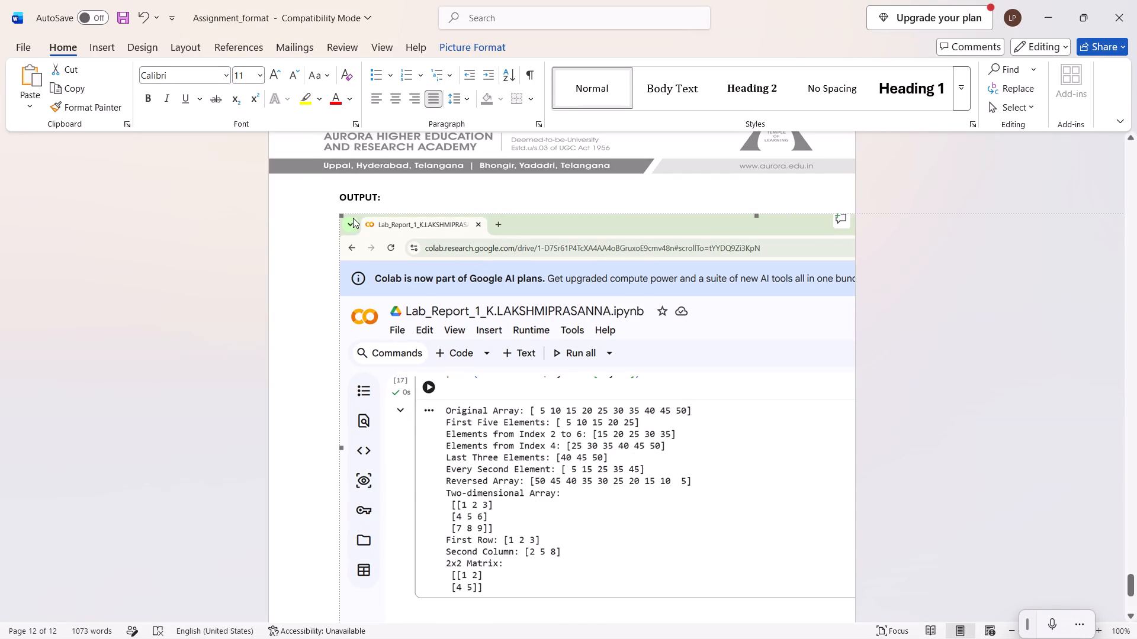
pyautogui.moveTo(342, 214); pyautogui.dragTo(509, 270)
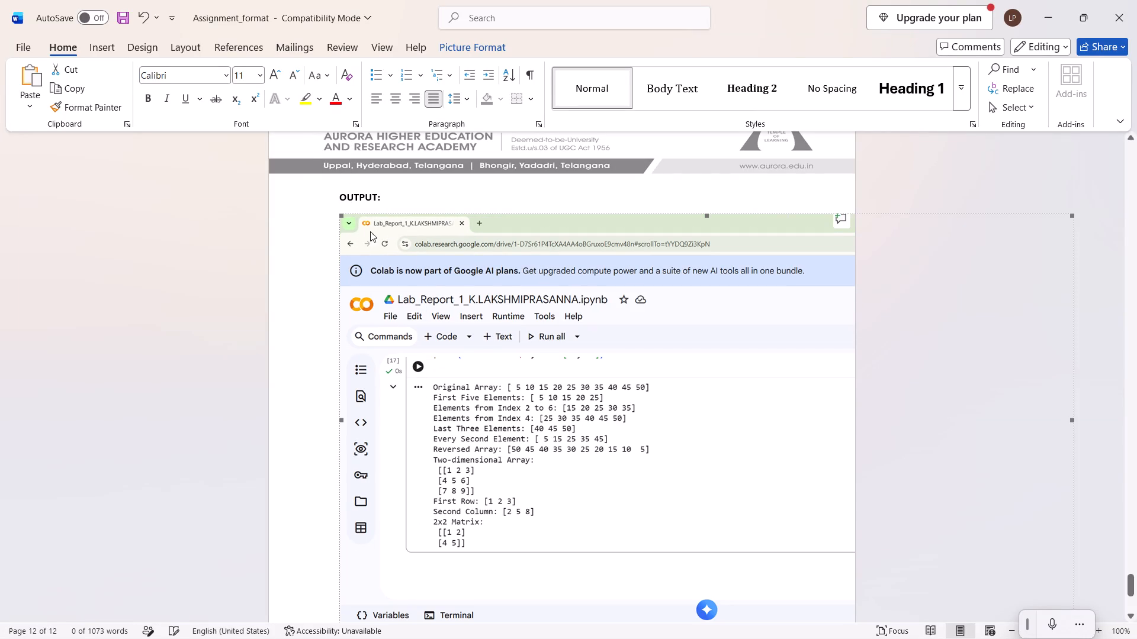
pyautogui.moveTo(342, 218); pyautogui.dragTo(467, 250)
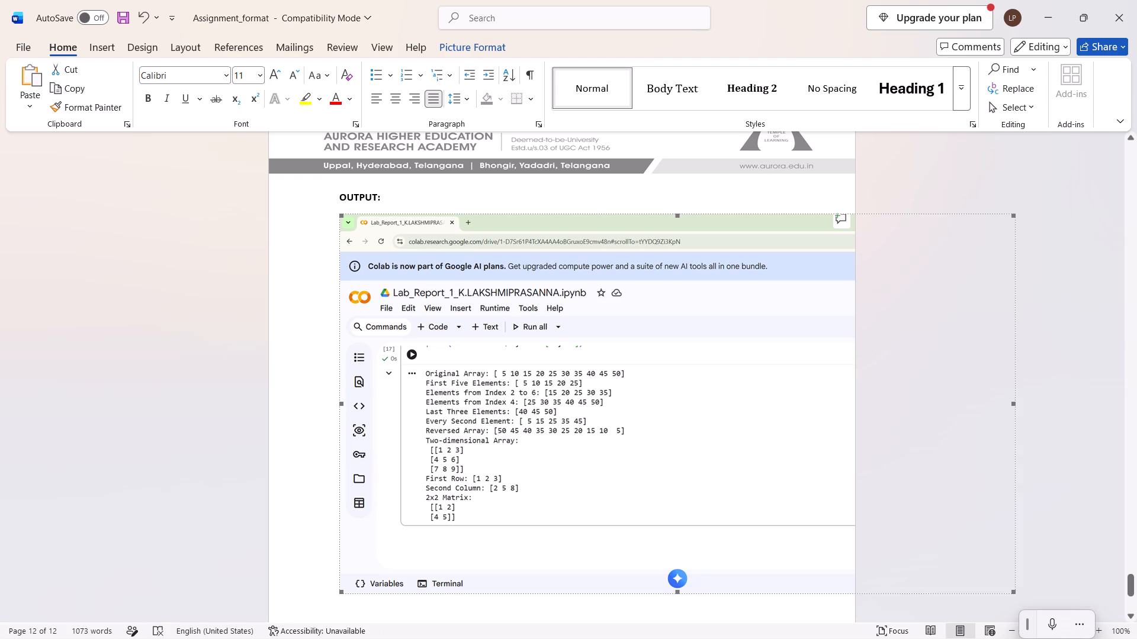
pyautogui.moveTo(343, 217); pyautogui.dragTo(467, 240)
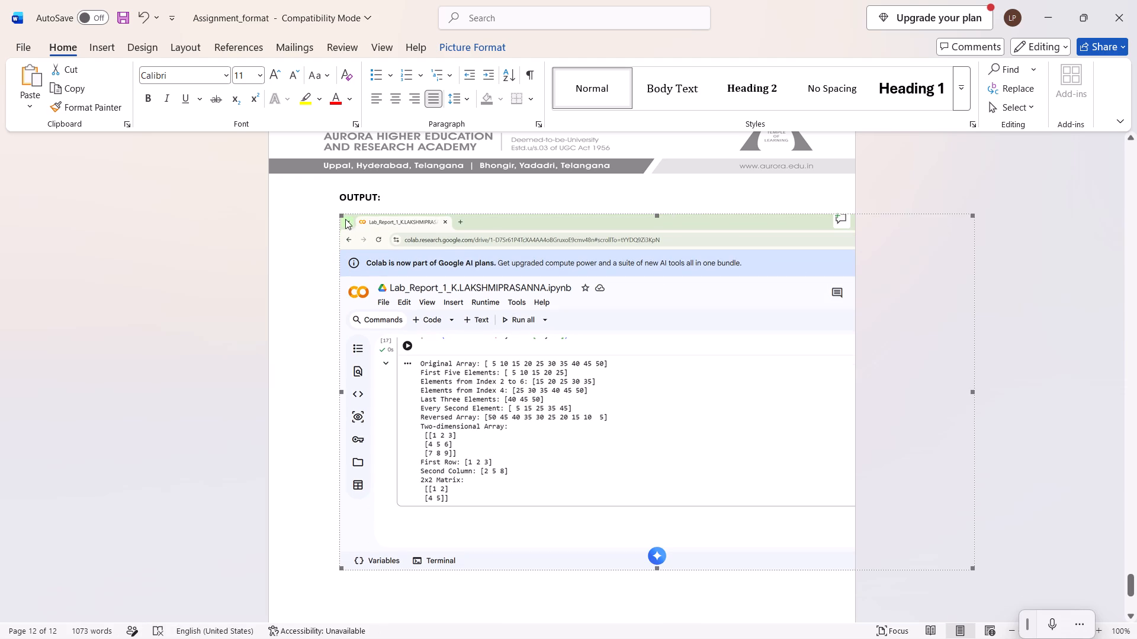
pyautogui.moveTo(340, 217); pyautogui.dragTo(504, 253)
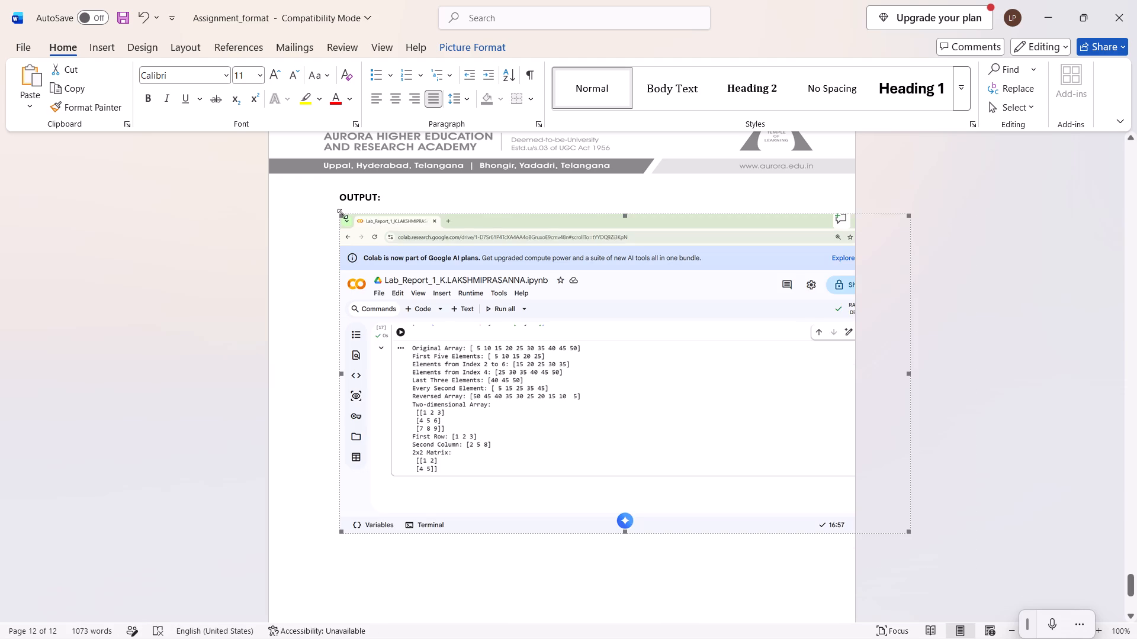
pyautogui.moveTo(341, 214); pyautogui.dragTo(487, 228)
pyautogui.moveTo(341, 217); pyautogui.dragTo(418, 226)
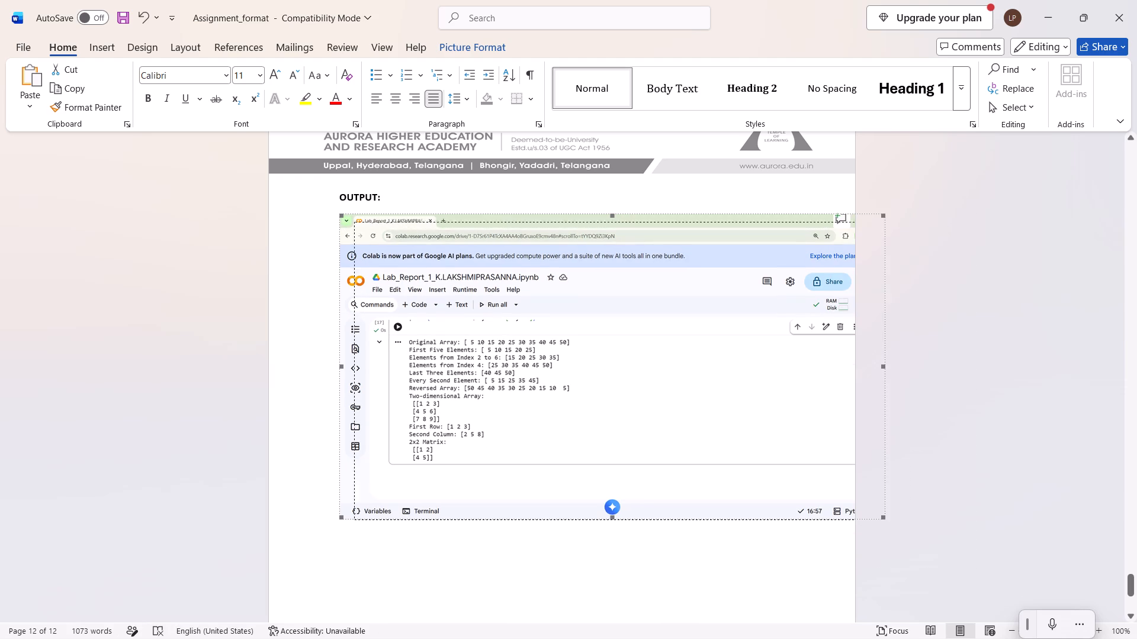
pyautogui.moveTo(418, 226); pyautogui.dragTo(459, 233)
pyautogui.click(339, 215)
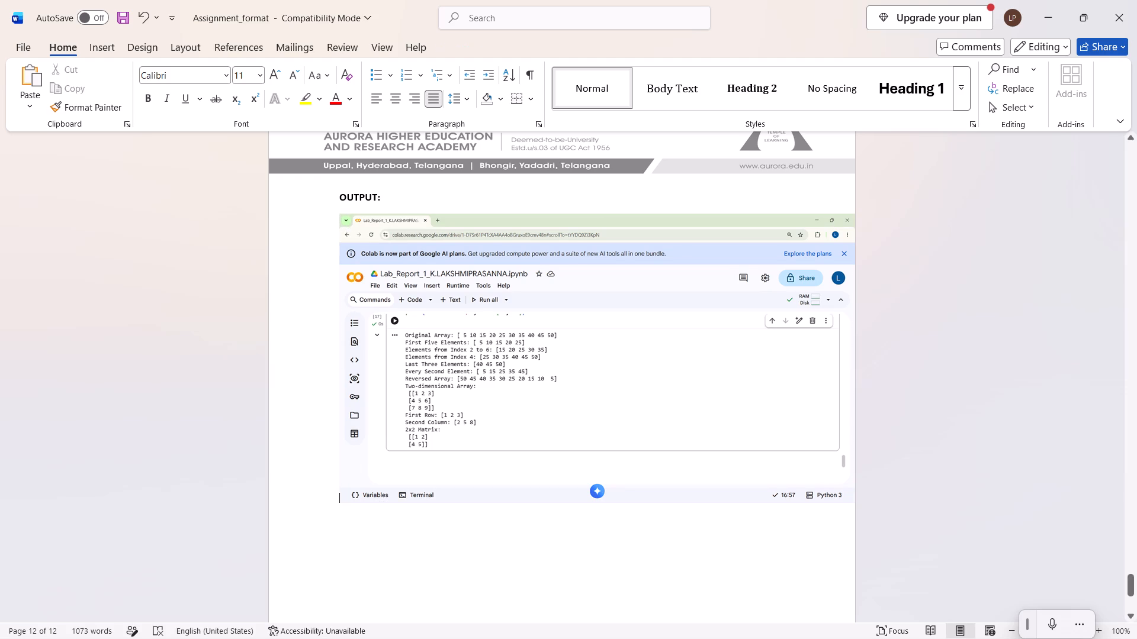
pyautogui.click(356, 231)
pyautogui.moveTo(340, 215); pyautogui.dragTo(402, 225)
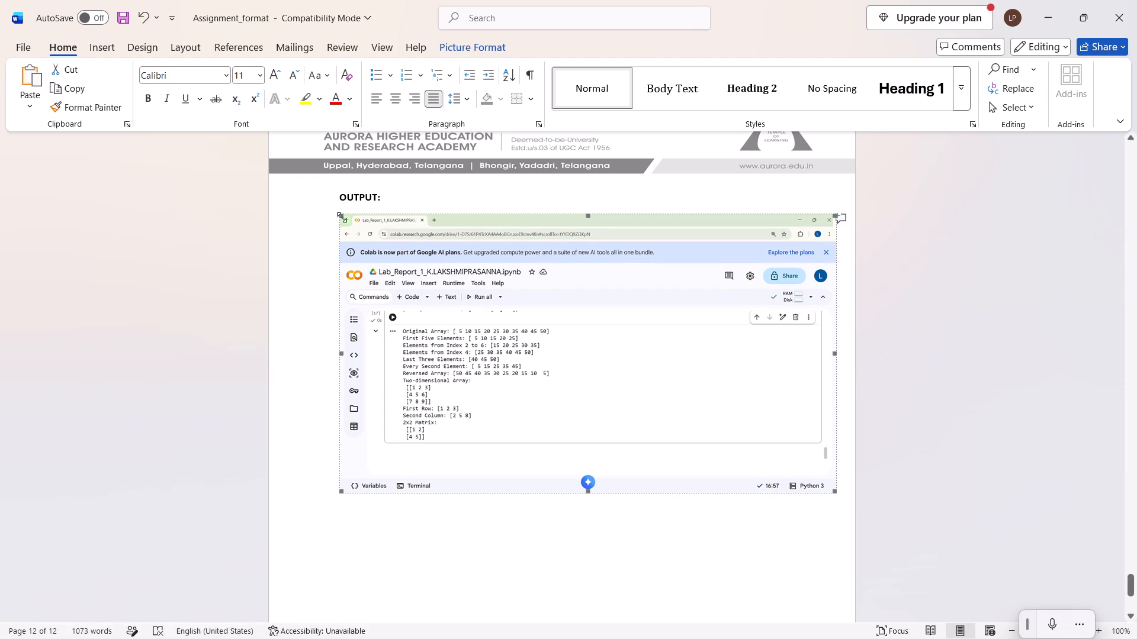
pyautogui.moveTo(342, 217); pyautogui.dragTo(390, 239)
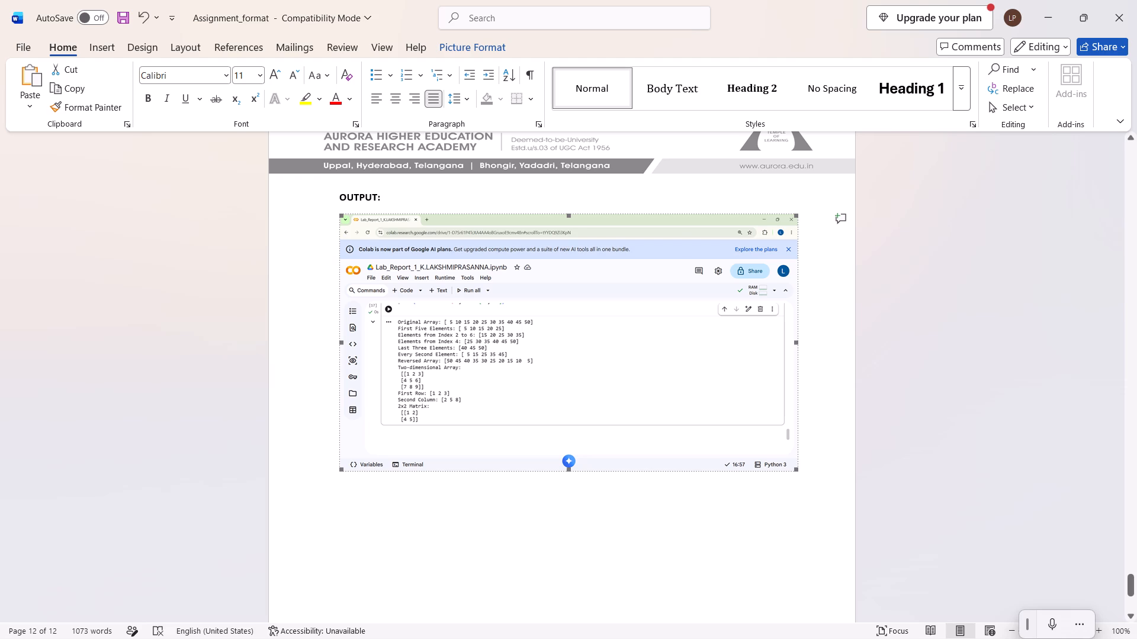
pyautogui.moveTo(794, 216); pyautogui.dragTo(806, 212)
# Add an empty line below the resized output screenshot.
pyautogui.scroll(3, 701, 252)
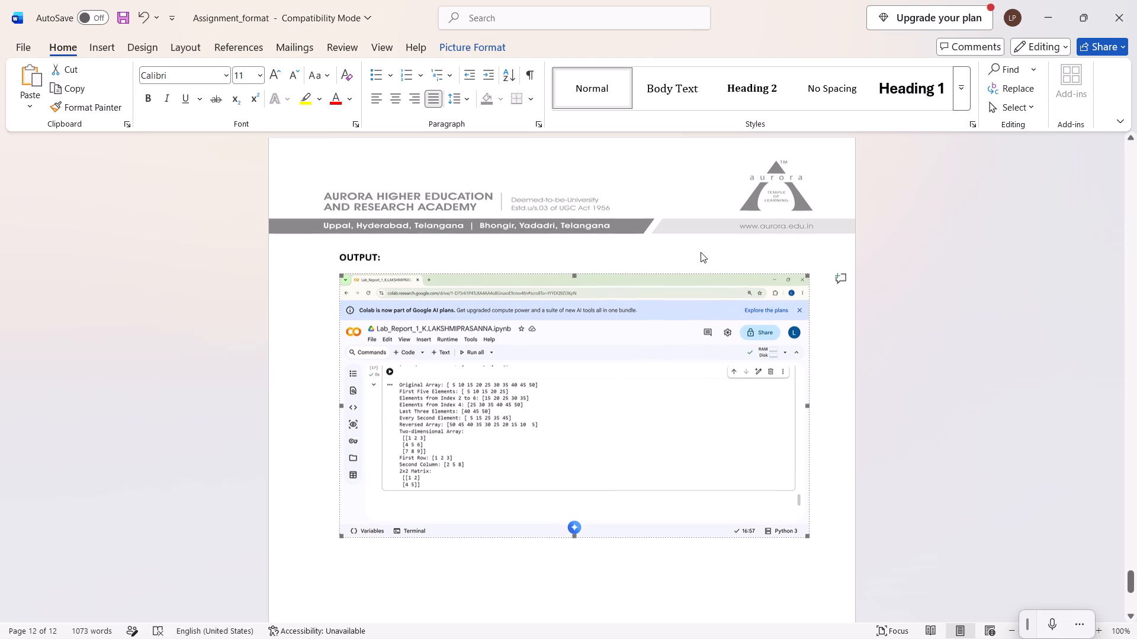
pyautogui.scroll(-6, 701, 252)
pyautogui.scroll(-3, 746, 271)
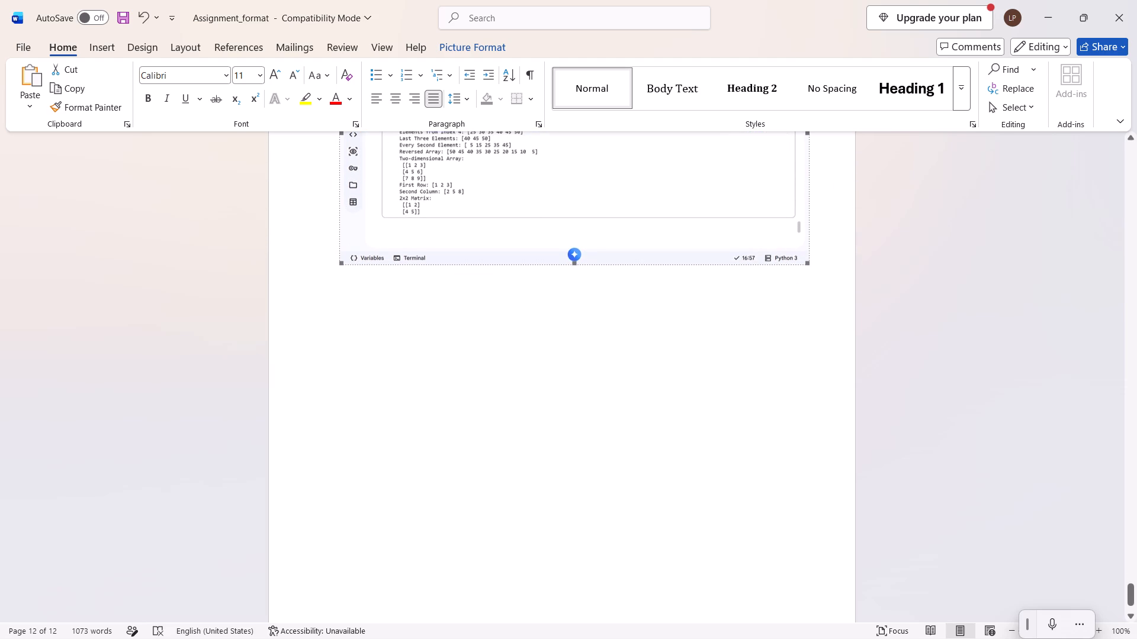
pyautogui.click(824, 261)
pyautogui.press('Return')
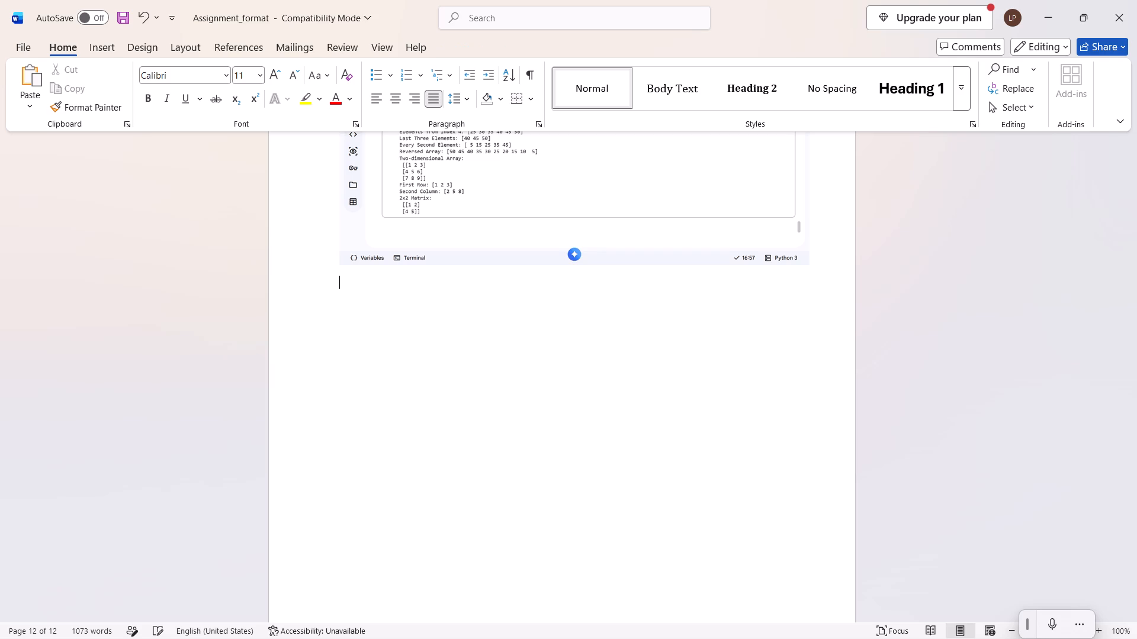
pyautogui.scroll(-2, 824, 267)
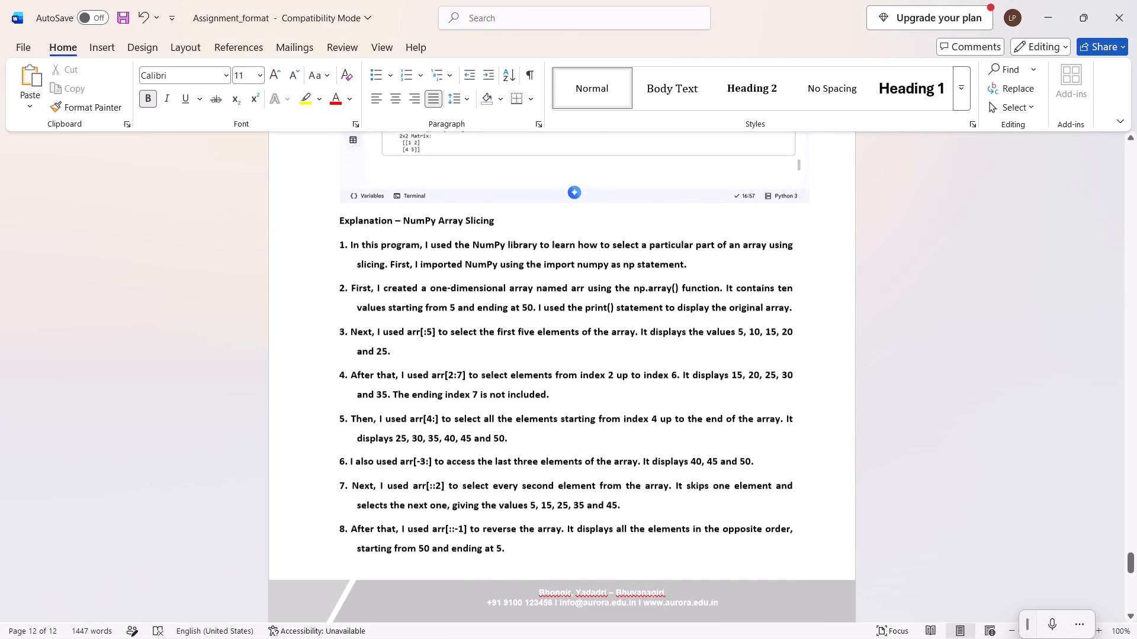
pyautogui.moveTo(339, 229); pyautogui.dragTo(482, 537)
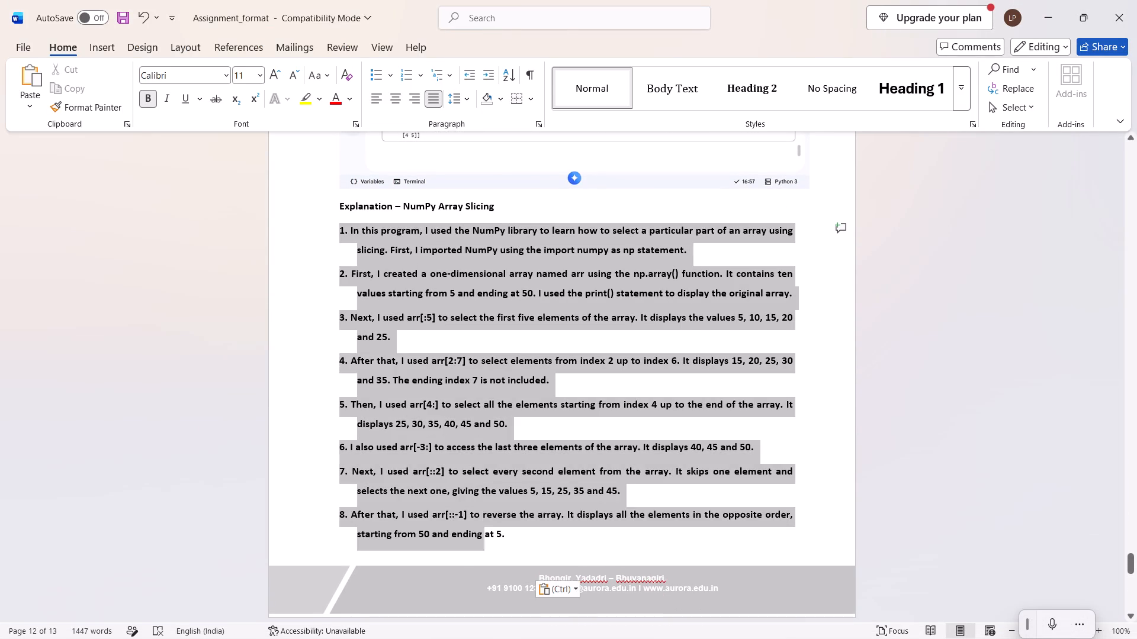
pyautogui.moveTo(482, 537); pyautogui.dragTo(545, 625)
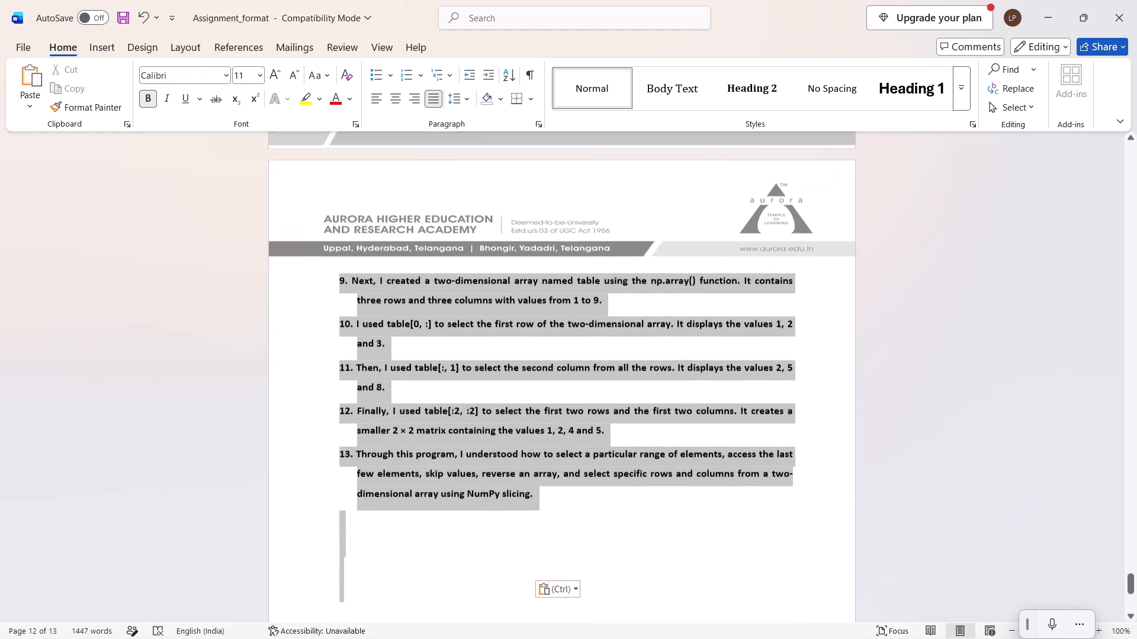
pyautogui.moveTo(545, 625); pyautogui.dragTo(559, 470)
pyautogui.click(383, 75)
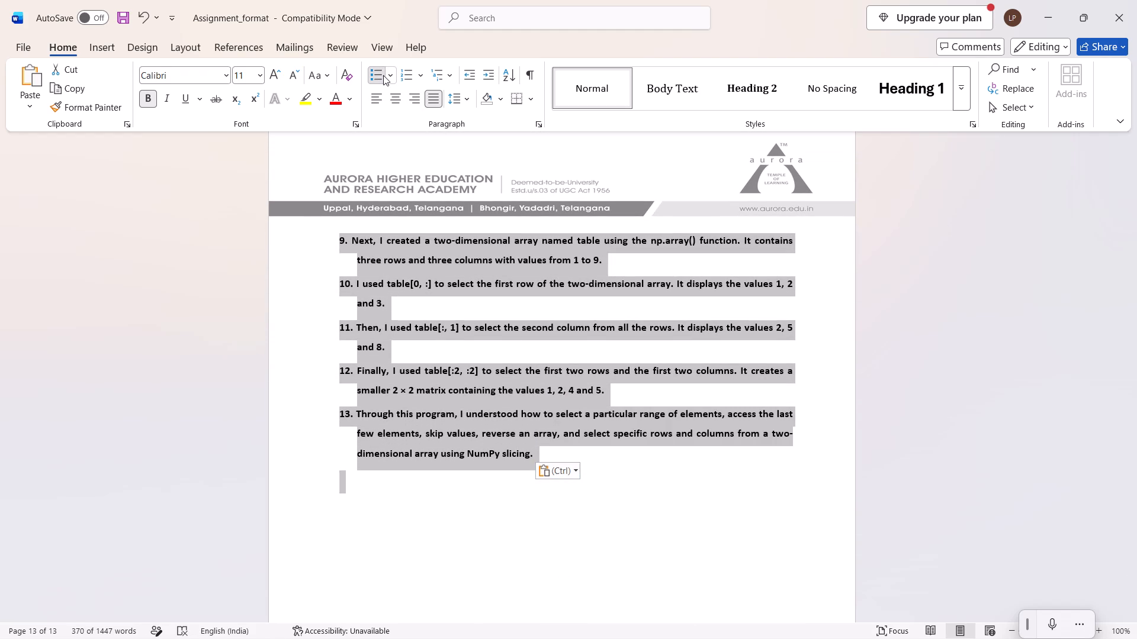
pyautogui.click(147, 105)
# Delete "– NumPy Array Slicing" from the explanation heading, leaving only "Explanation".
pyautogui.scroll(9, 474, 267)
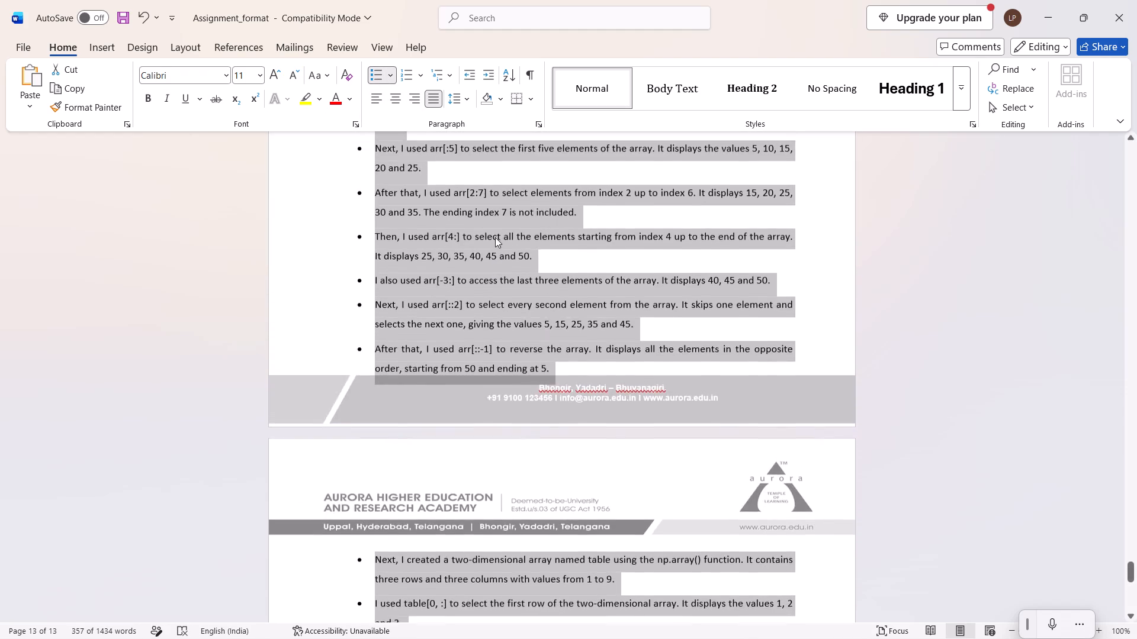
pyautogui.scroll(5, 495, 237)
pyautogui.click(537, 193)
pyautogui.moveTo(514, 192); pyautogui.dragTo(456, 192)
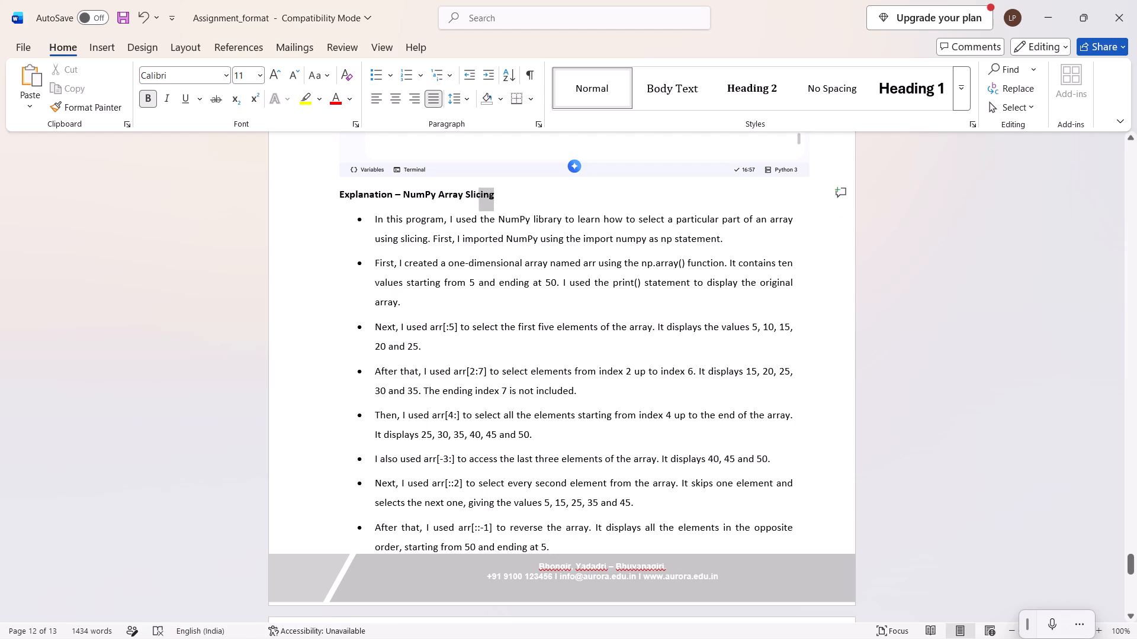
pyautogui.moveTo(456, 192); pyautogui.dragTo(398, 188)
pyautogui.press('BackSpace')
# Insert an empty line between the output screenshot and the Explanation heading.
pyautogui.click(812, 170)
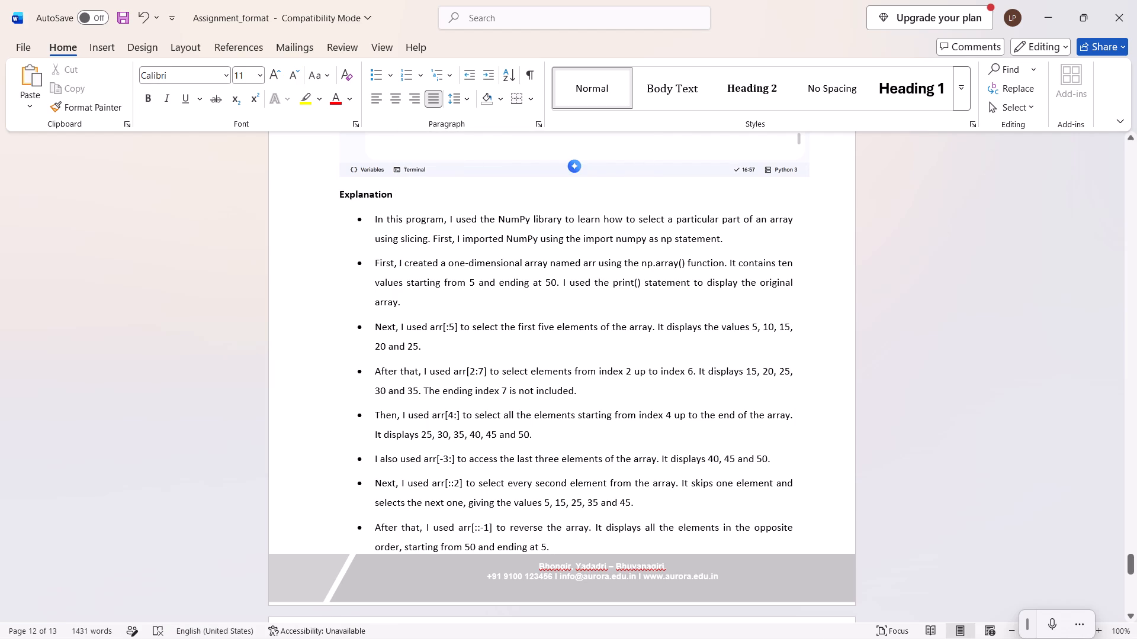
pyautogui.press('Return')
# Review the layout of the Array Slicing section, from its code screenshot through the last explanation bullet.
pyautogui.scroll(-4, 802, 181)
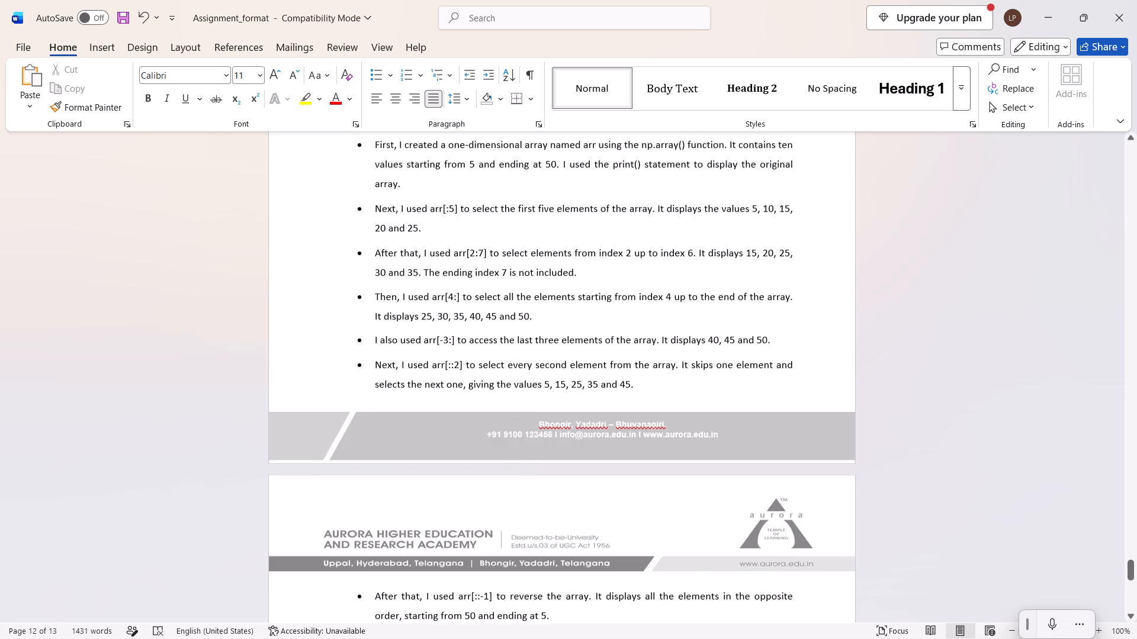
pyautogui.scroll(-3, 802, 181)
pyautogui.scroll(10, 802, 181)
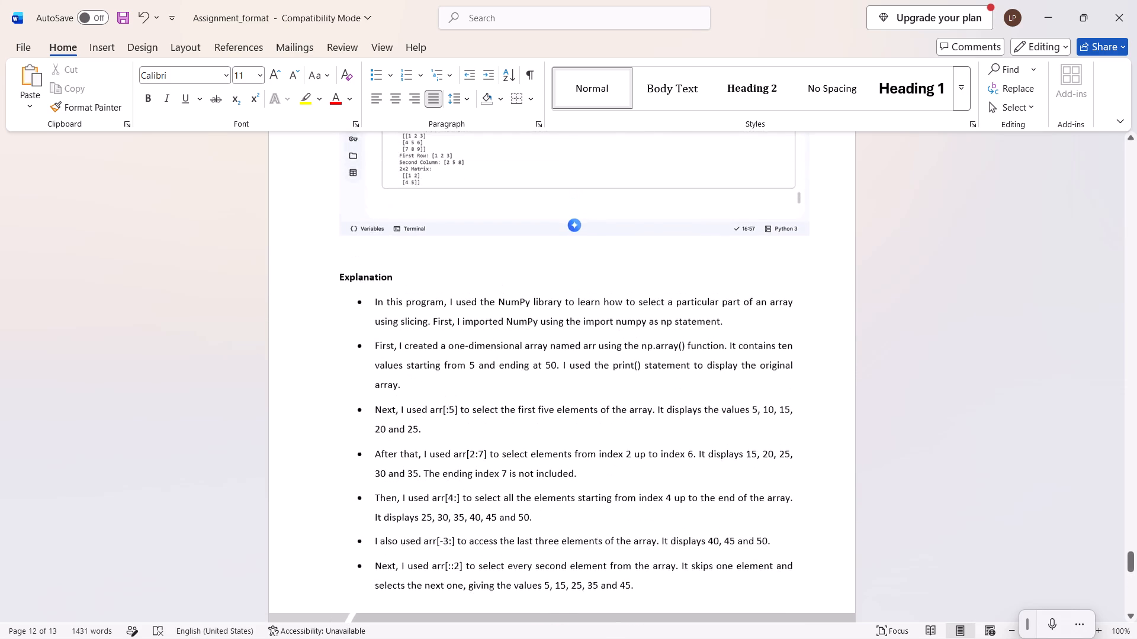
pyautogui.scroll(18, 802, 181)
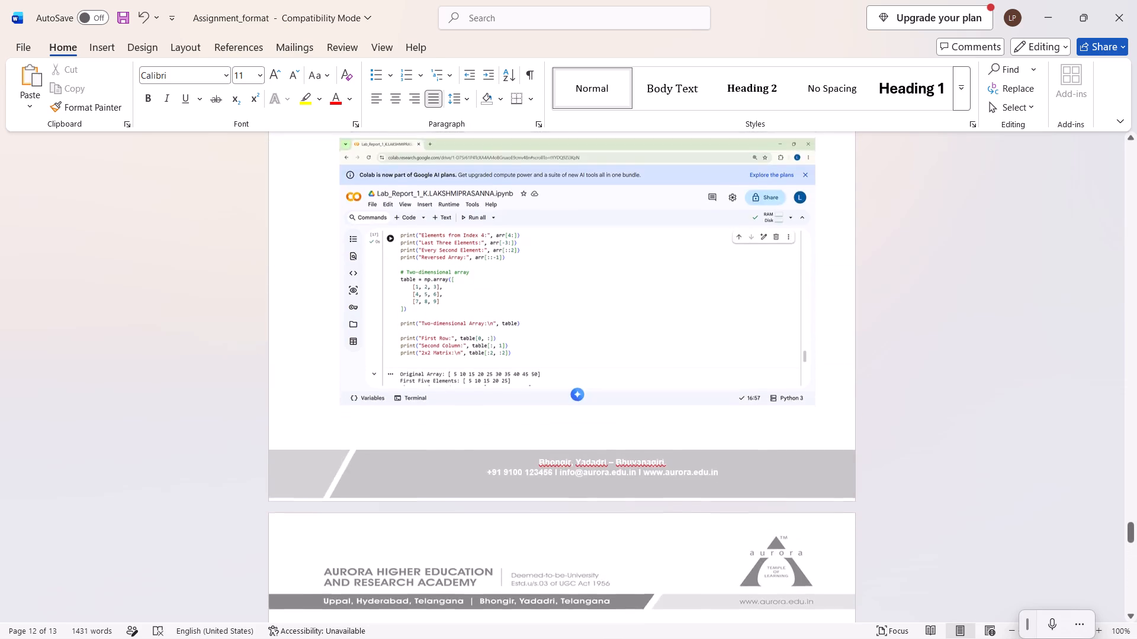
pyautogui.scroll(-4, 802, 181)
pyautogui.scroll(-20, 804, 180)
pyautogui.scroll(-7, 804, 180)
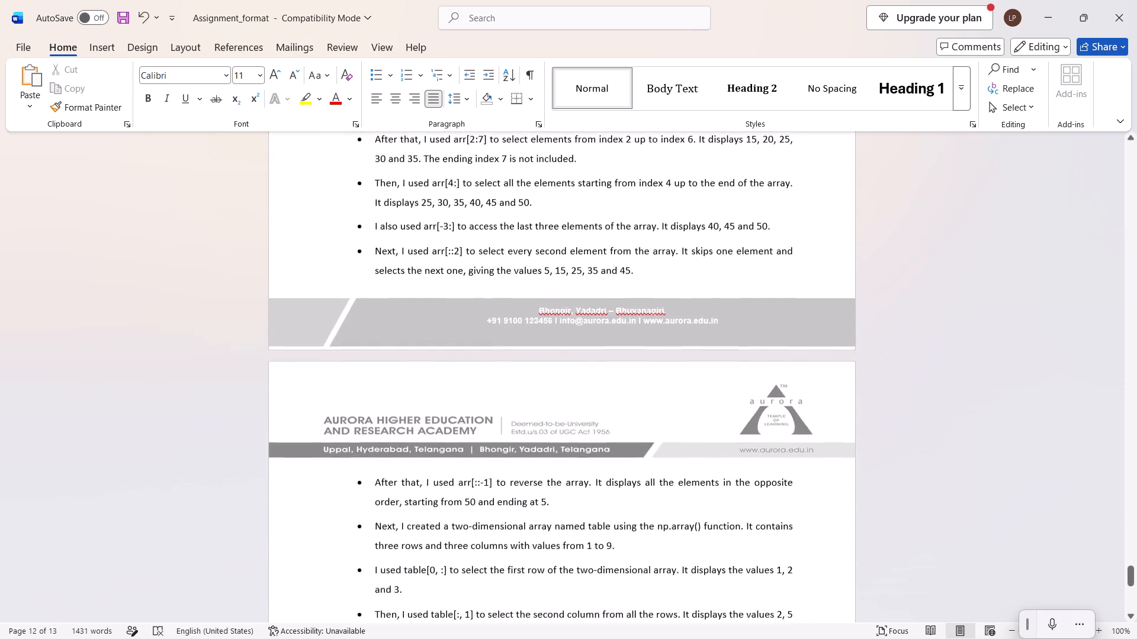
pyautogui.scroll(-13, 804, 180)
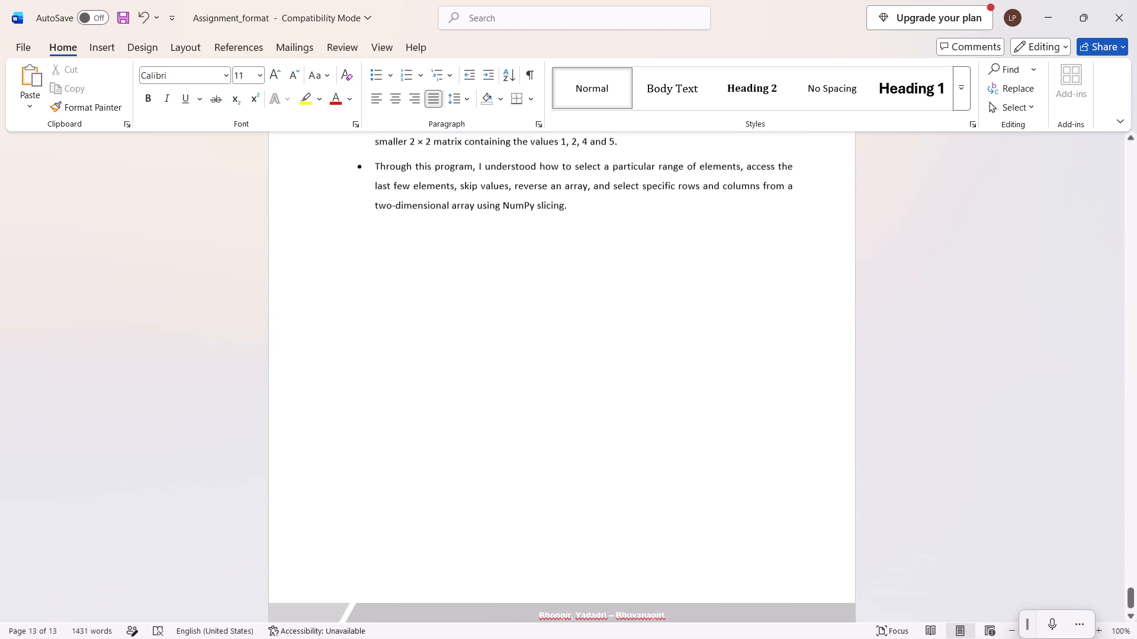
# Add the unbulleted label "GOOGLE COLAB LINK:" below the last explanation bullet, separated by an empty line.
pyautogui.scroll(2, 804, 180)
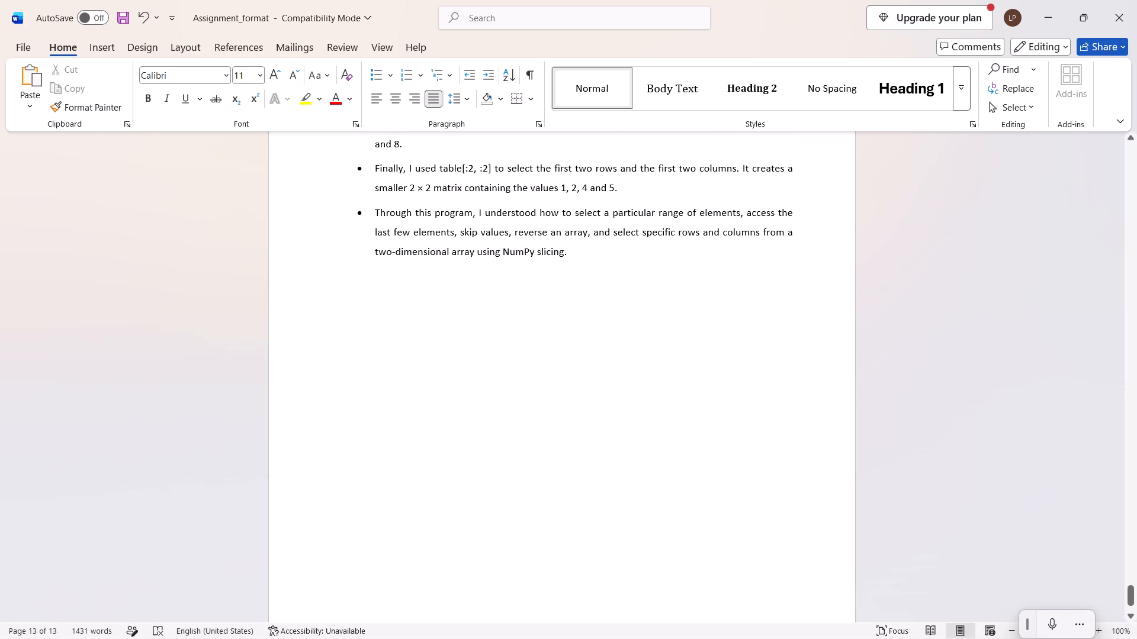
pyautogui.click(600, 256)
pyautogui.press('Return')
pyautogui.press('Return')
pyautogui.press('Return')
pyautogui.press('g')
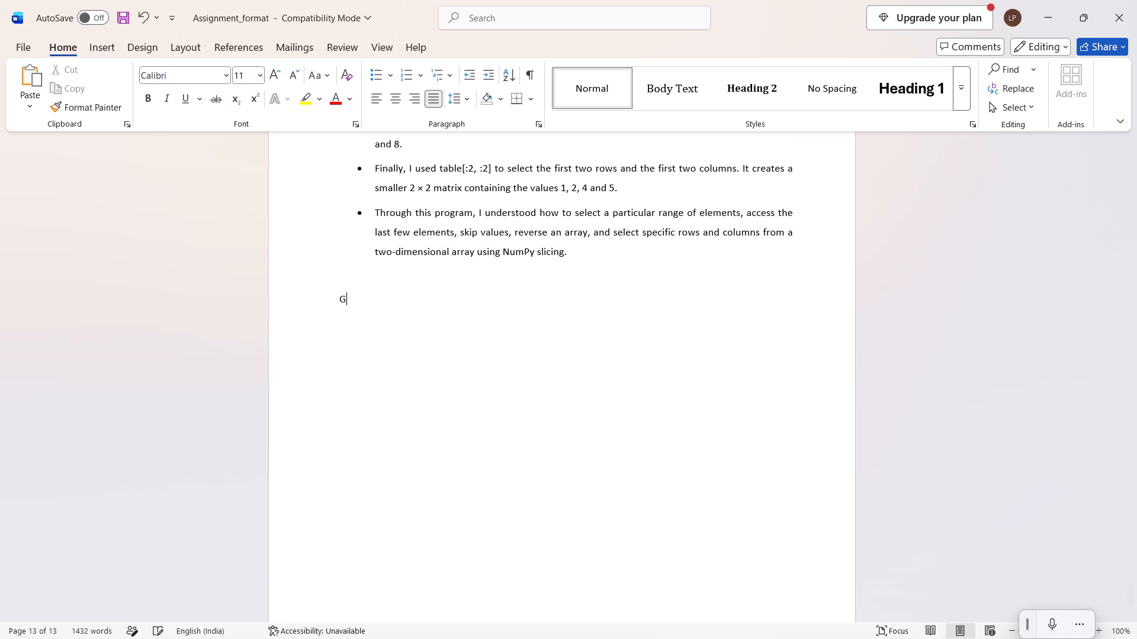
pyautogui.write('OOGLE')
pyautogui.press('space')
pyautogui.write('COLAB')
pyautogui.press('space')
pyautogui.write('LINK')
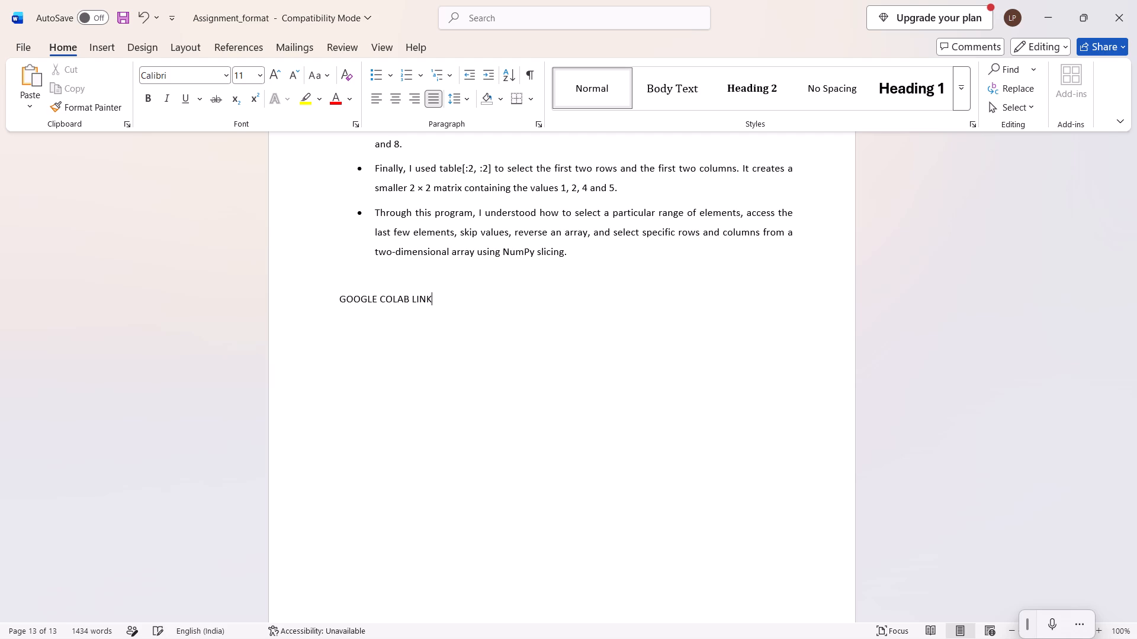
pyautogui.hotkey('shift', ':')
# Add a hyphen after "GOOGLE COLAB LINK:" and make the label bold.
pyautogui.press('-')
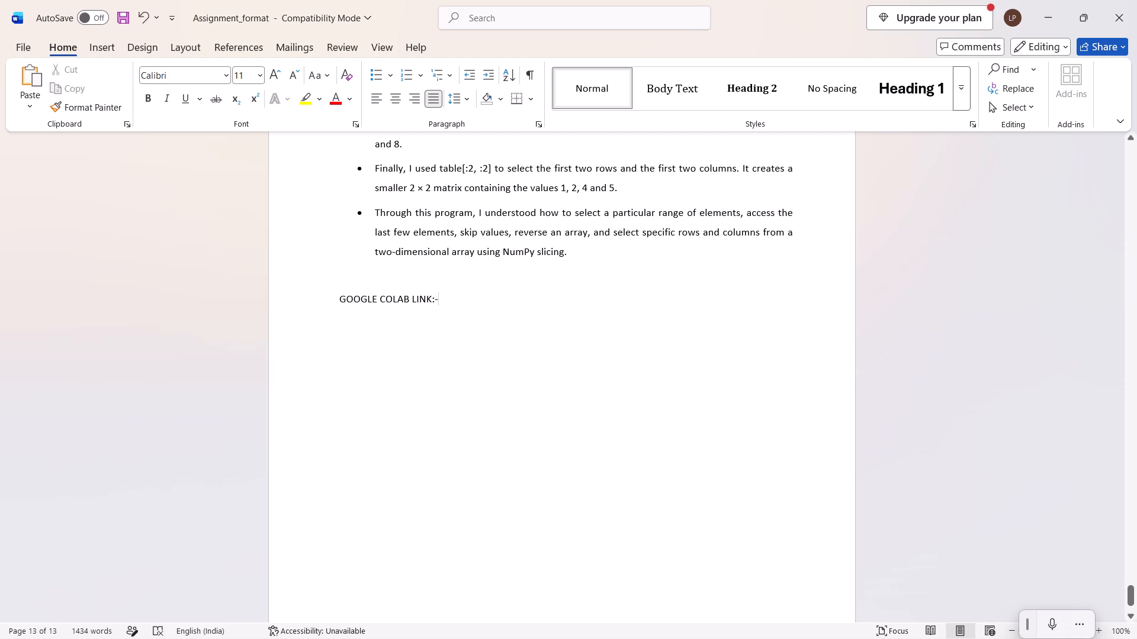
pyautogui.moveTo(459, 303); pyautogui.dragTo(344, 285)
pyautogui.click(361, 264)
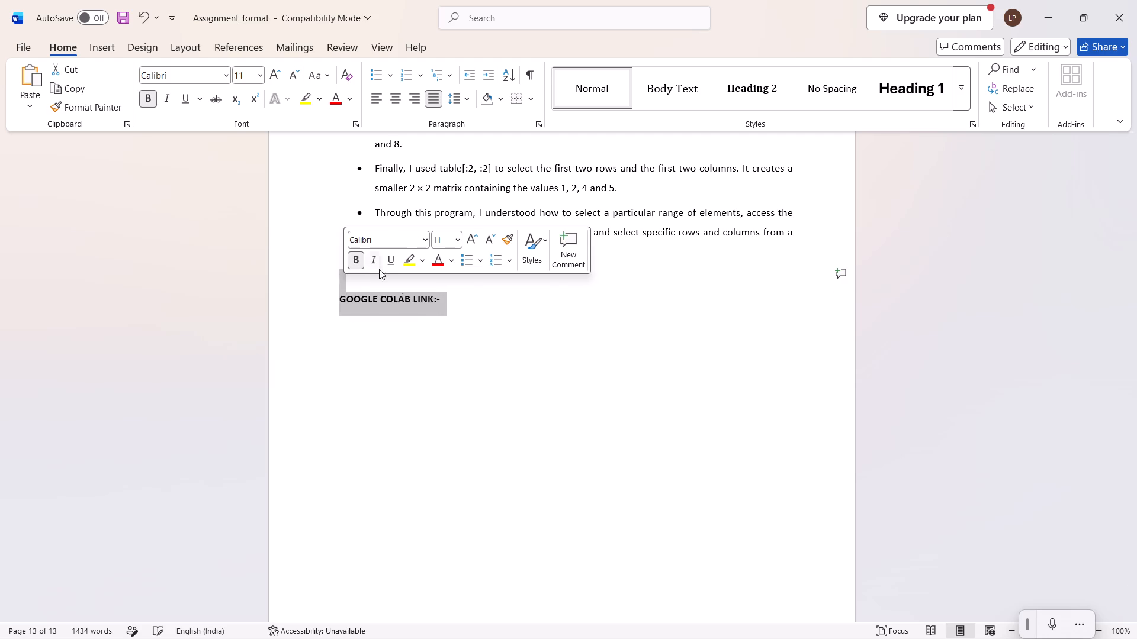
# Copy the Colab notebook's full address from Chrome and paste it in Word on the line below the GOOGLE COLAB LINK label.
pyautogui.click(510, 317)
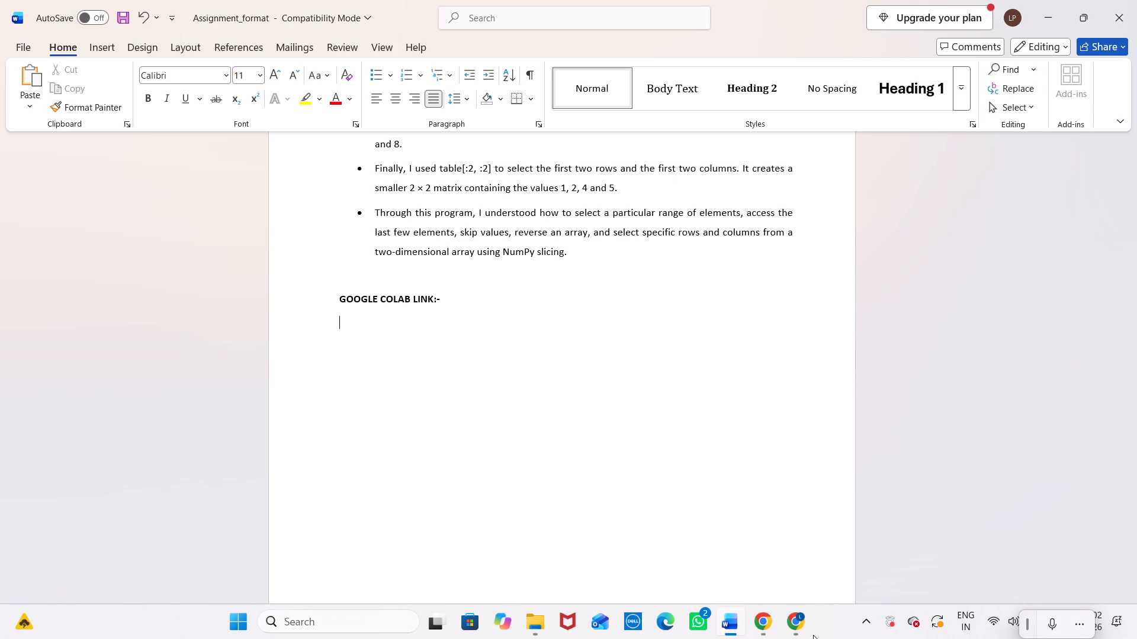
pyautogui.click(794, 547)
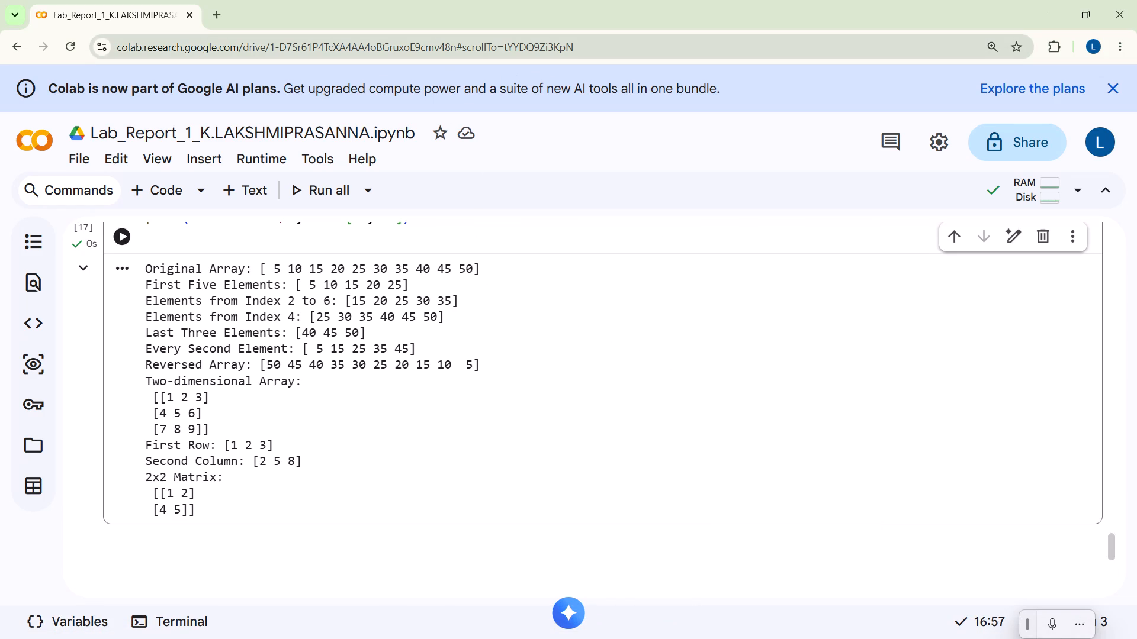
pyautogui.moveTo(592, 48); pyautogui.dragTo(123, 48)
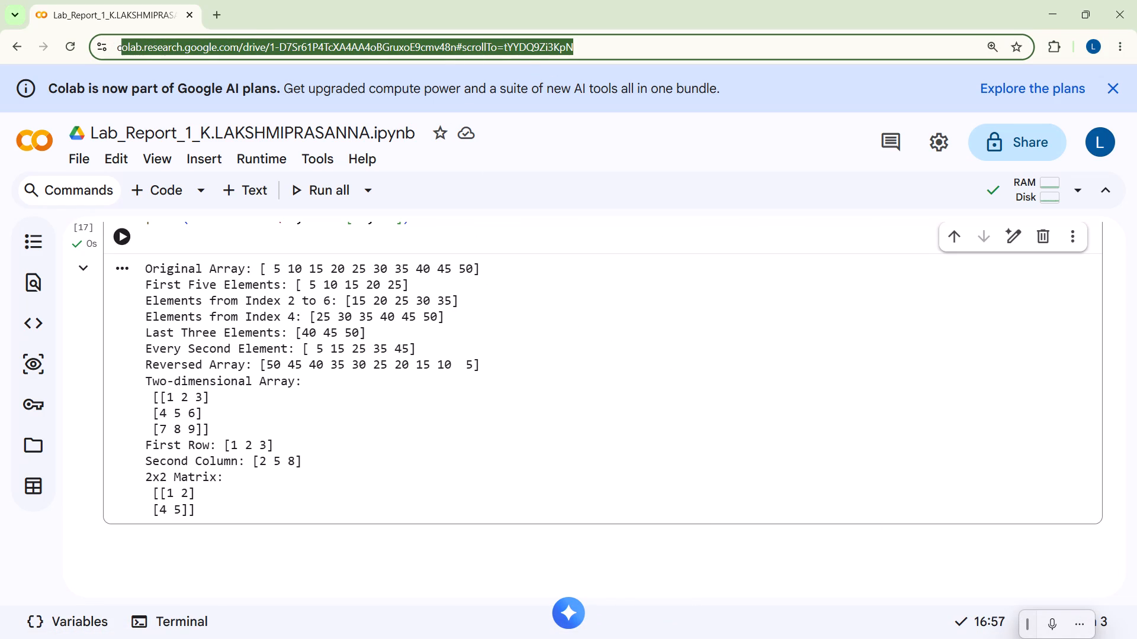
pyautogui.moveTo(123, 48); pyautogui.dragTo(116, 48)
pyautogui.hotkey('ctrl', 'c')
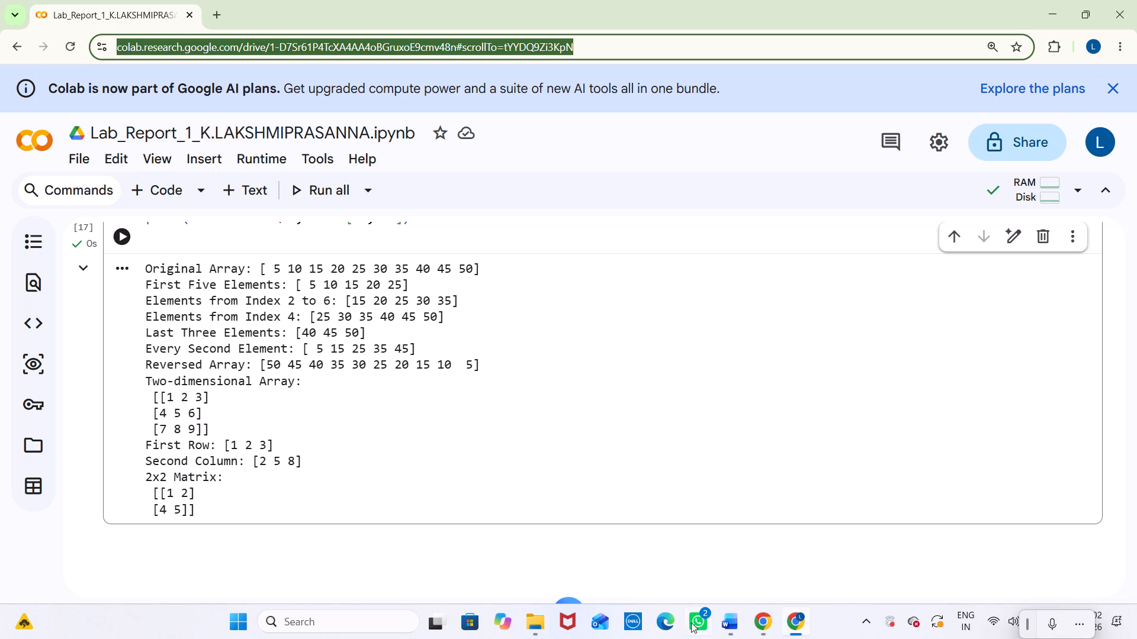
pyautogui.click(734, 624)
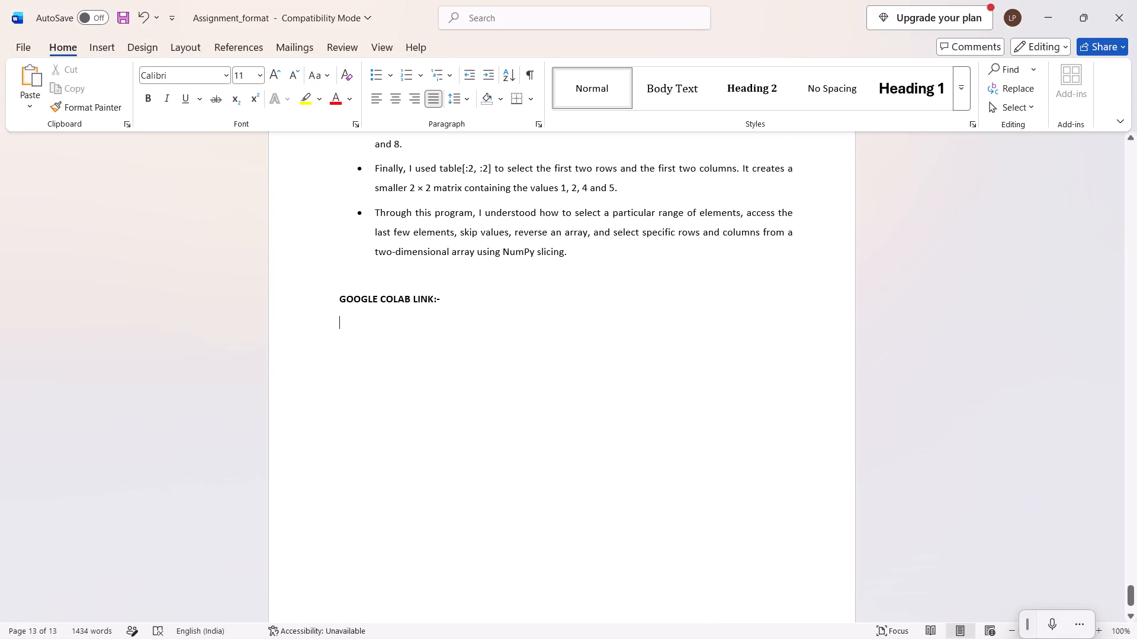
pyautogui.hotkey('ctrl', 'v')
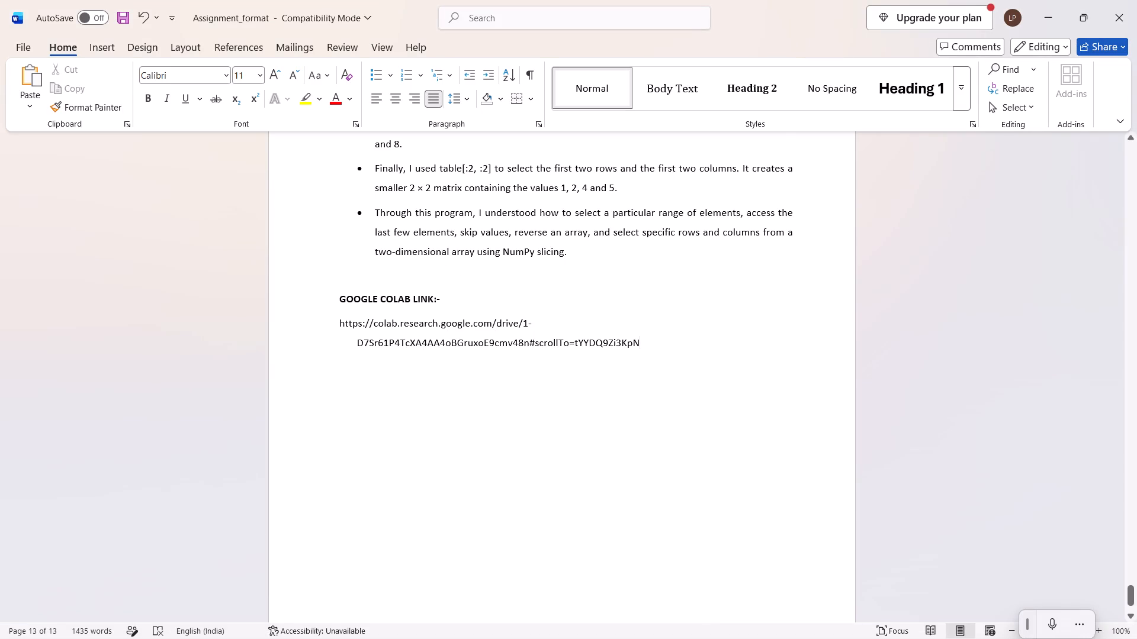
# Delete the hyphen after "drive/1" where the pasted Colab link wraps.
pyautogui.click(357, 347)
pyautogui.press('BackSpace')
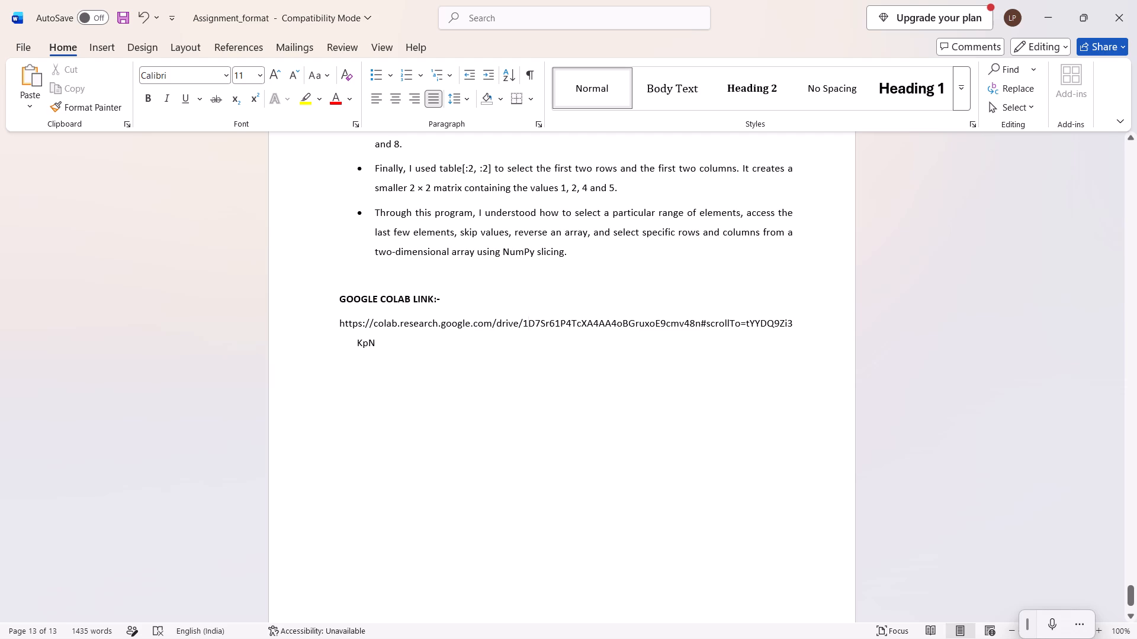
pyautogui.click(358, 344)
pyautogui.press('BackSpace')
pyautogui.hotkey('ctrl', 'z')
# Format the whole Colab link as blue, underlined text.
pyautogui.moveTo(338, 323); pyautogui.dragTo(396, 344)
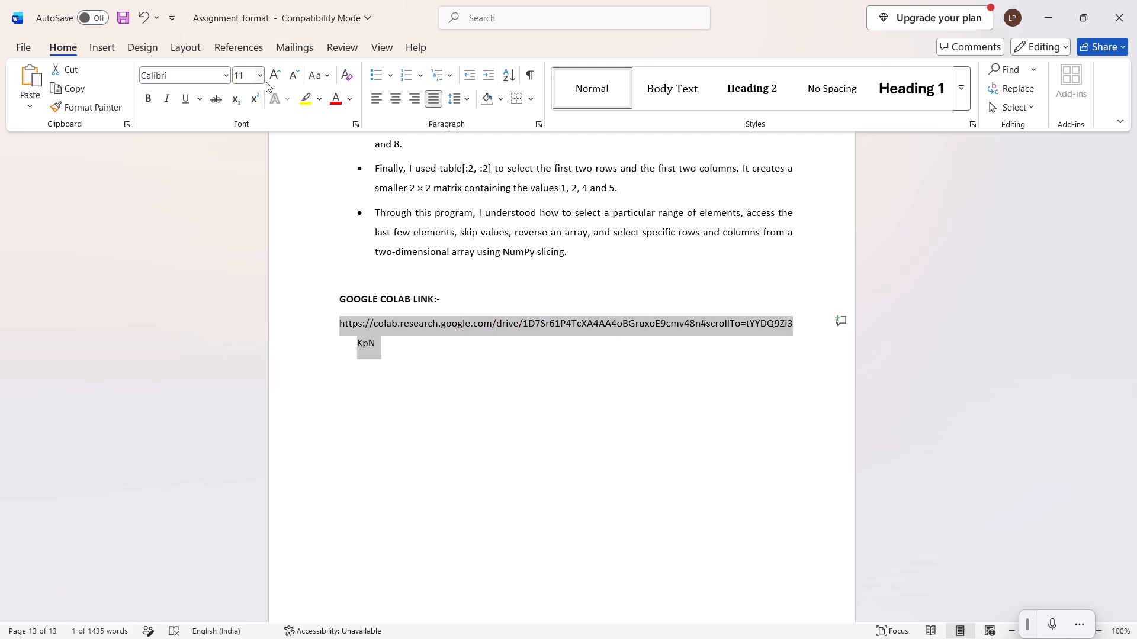
pyautogui.click(349, 97)
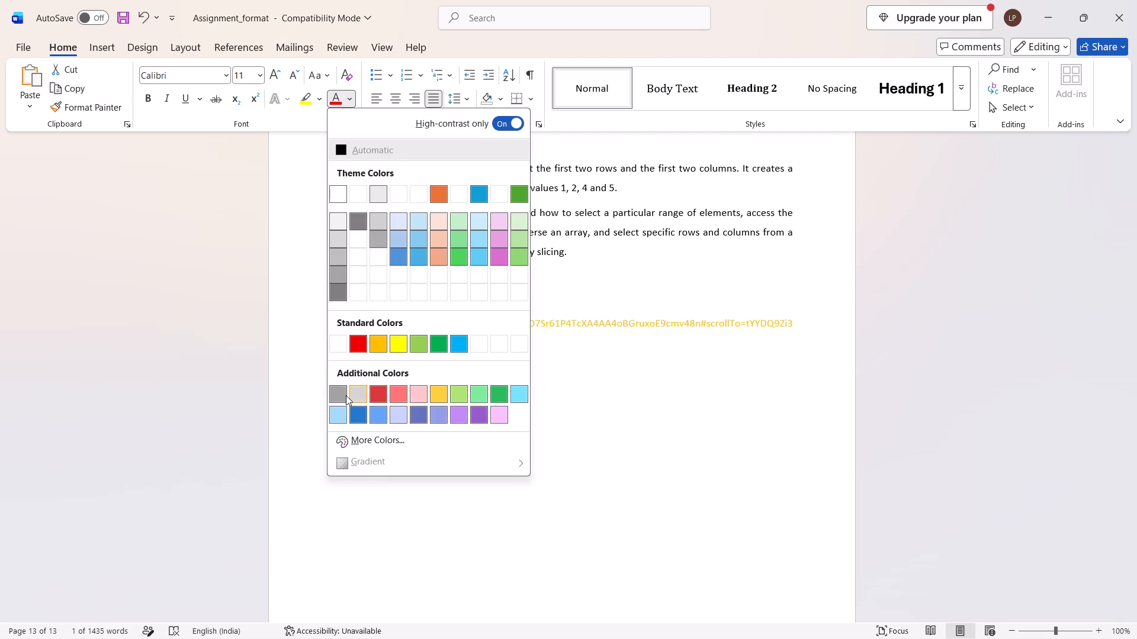
pyautogui.click(352, 409)
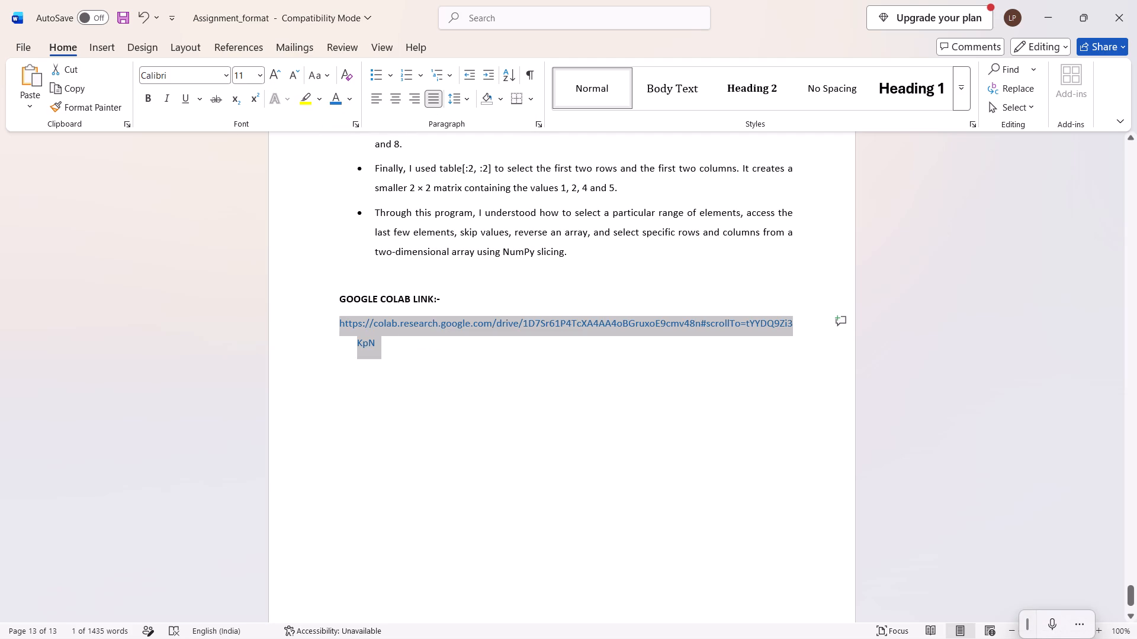
pyautogui.click(181, 97)
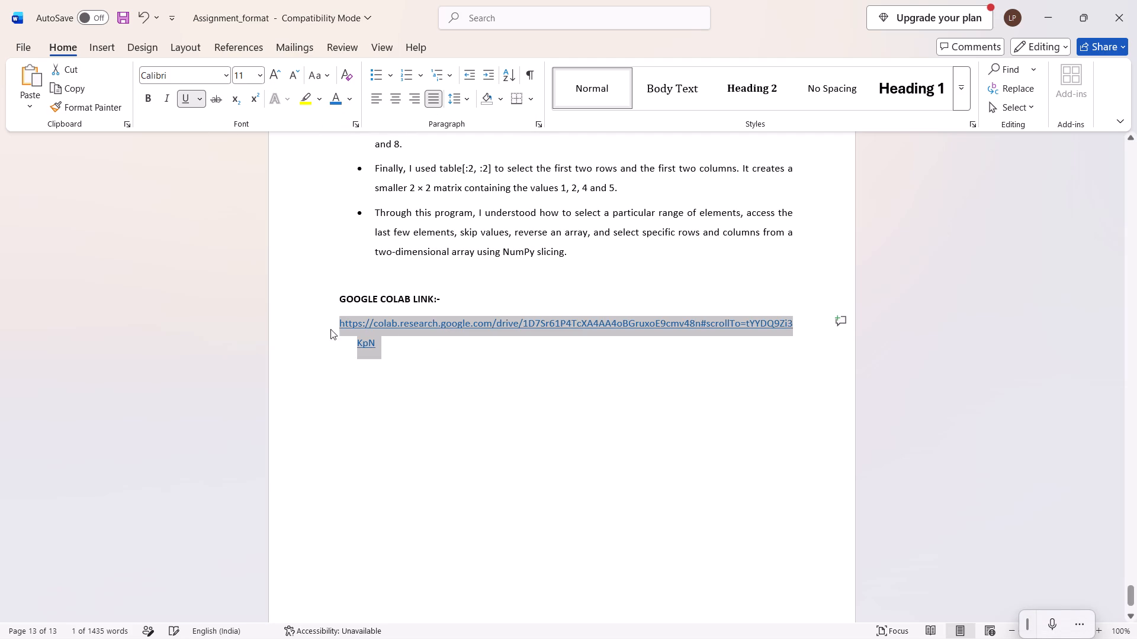
pyautogui.click(492, 428)
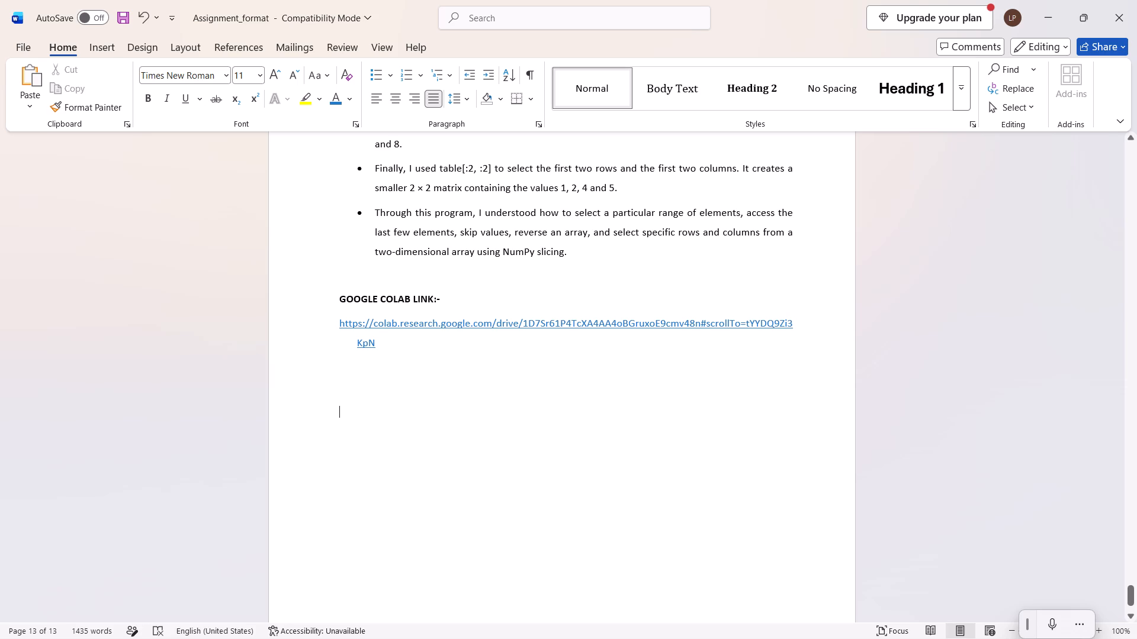
# Review the end of the report, from the Colab link back through the Array Slicing explanation to its output screenshot.
pyautogui.scroll(2, 672, 338)
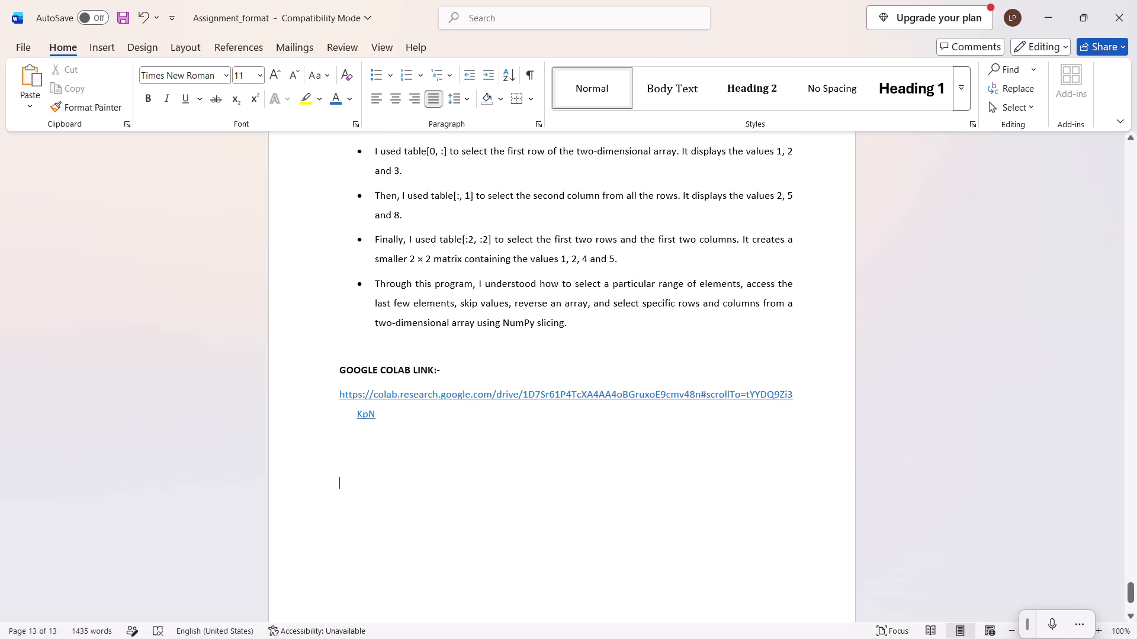
pyautogui.scroll(1, 672, 338)
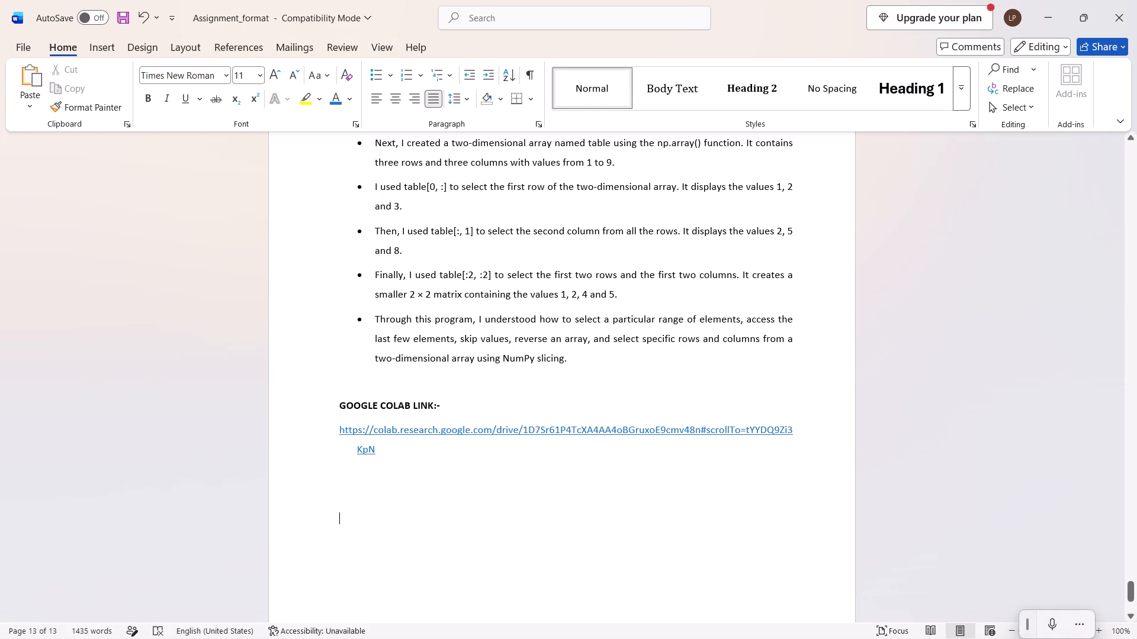
pyautogui.scroll(5, 501, 353)
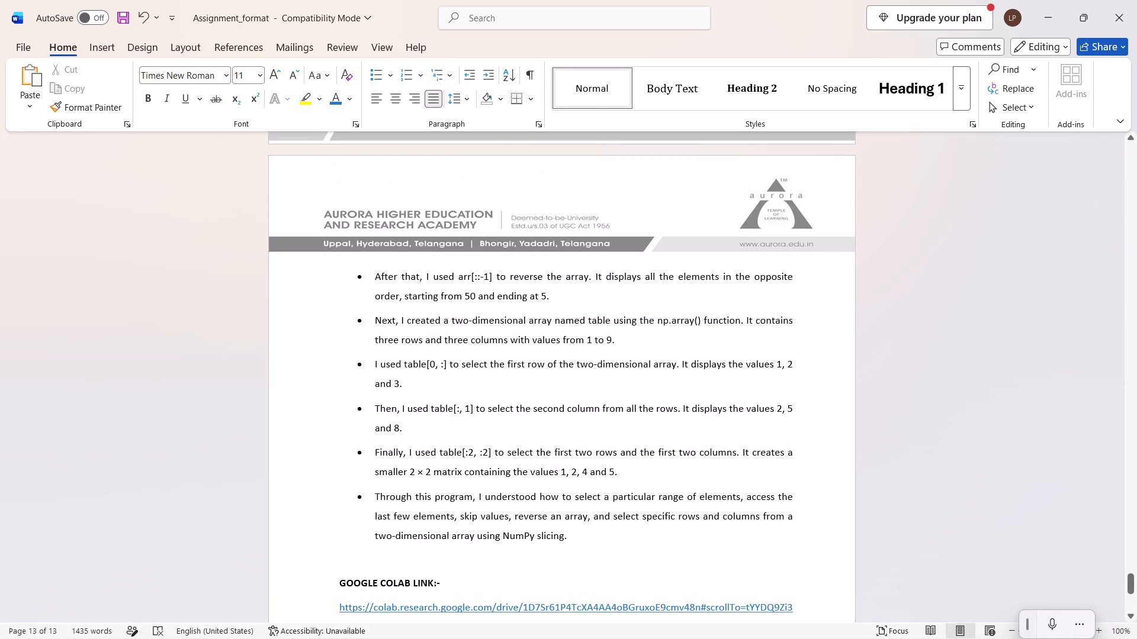
pyautogui.scroll(3, 512, 348)
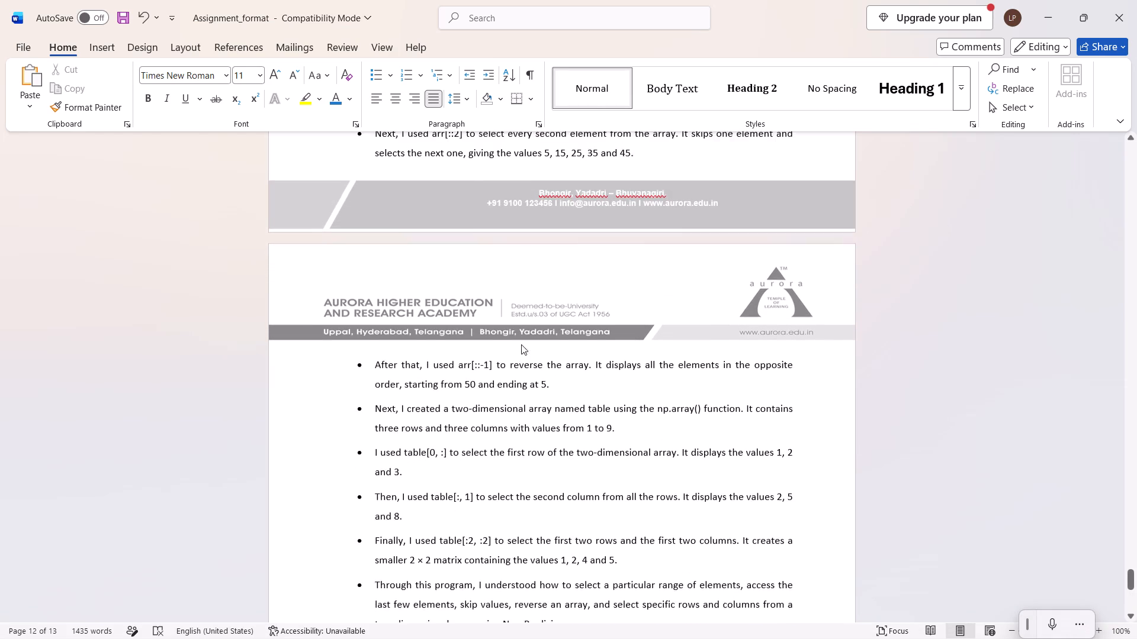
pyautogui.scroll(10, 525, 343)
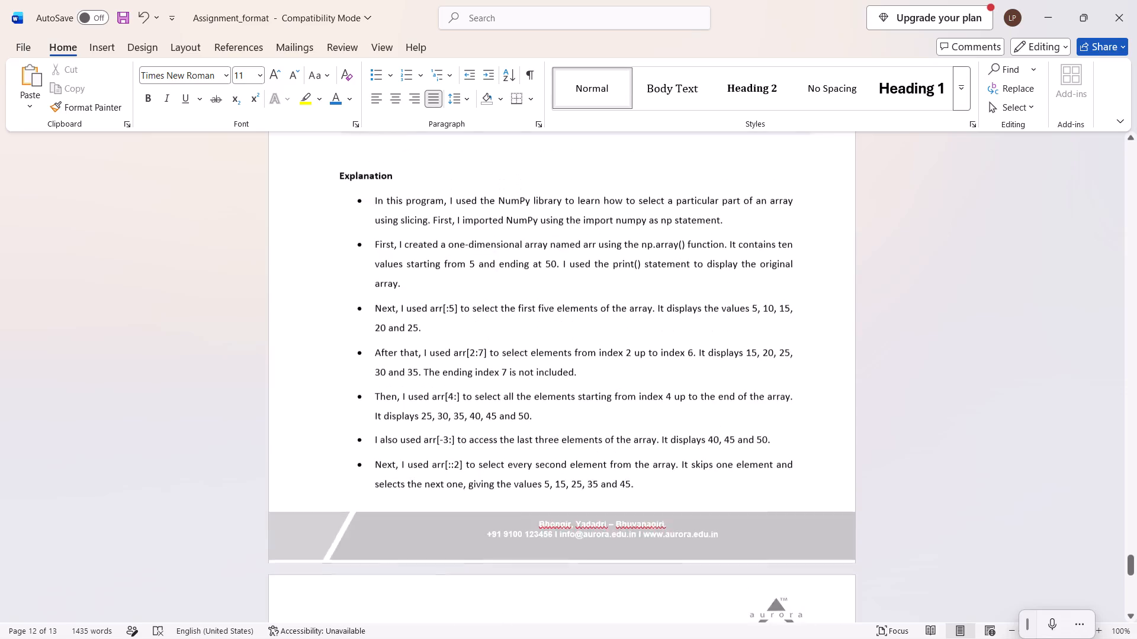
pyautogui.scroll(4, 529, 340)
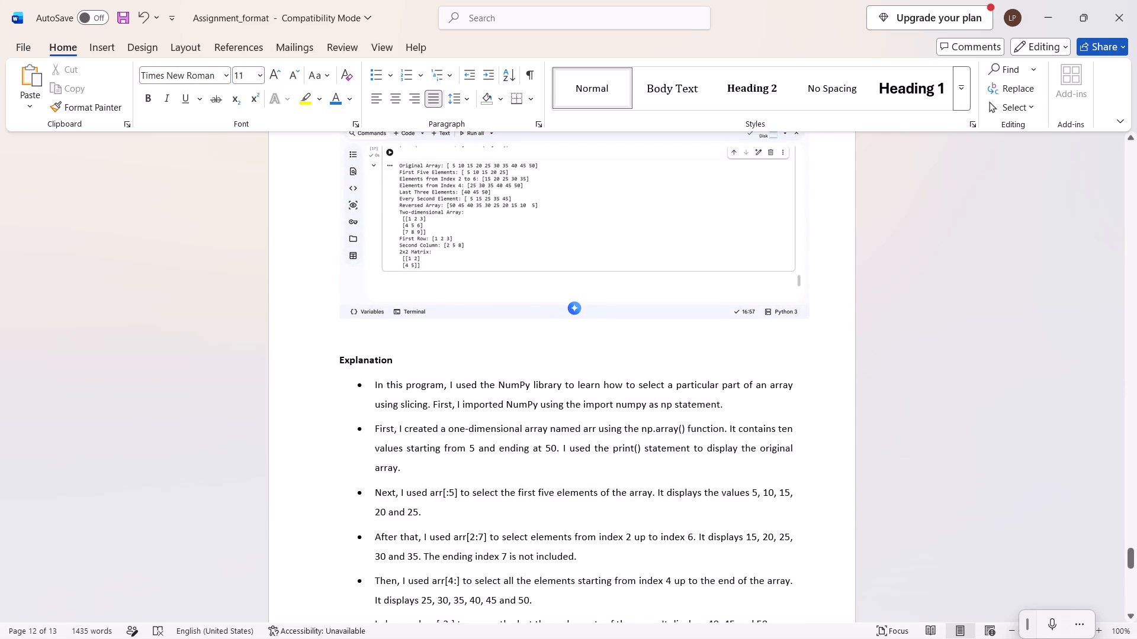
pyautogui.scroll(1, 622, 318)
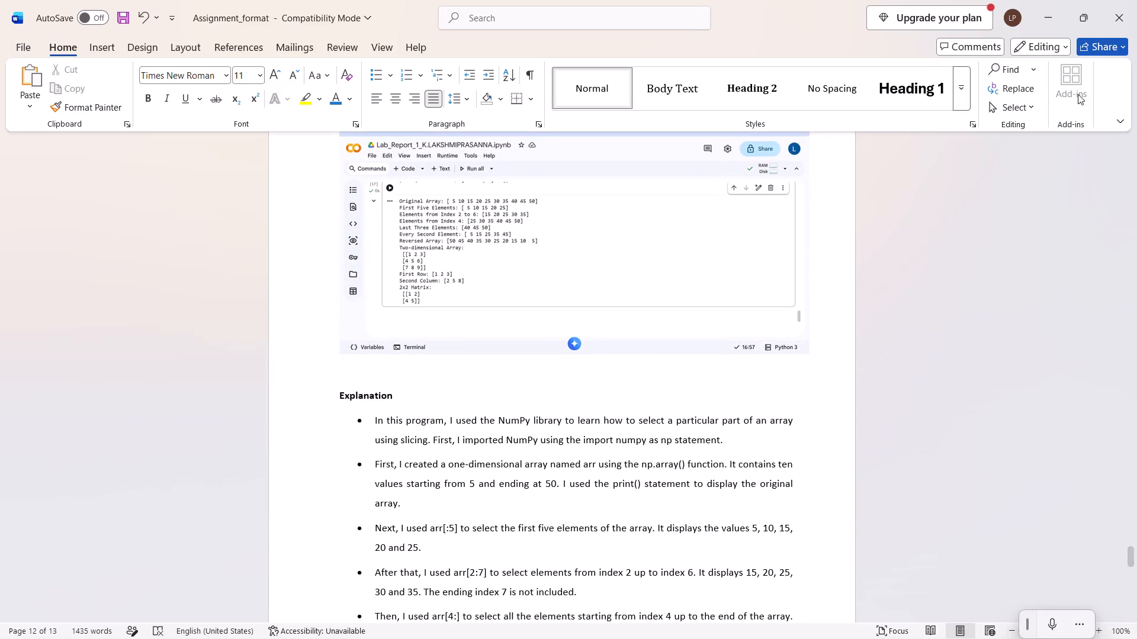
# Review the report from the first page's details table through the NumPy Array Creation code and output to its Explanation heading.
pyautogui.moveTo(1133, 551); pyautogui.dragTo(1136, 304)
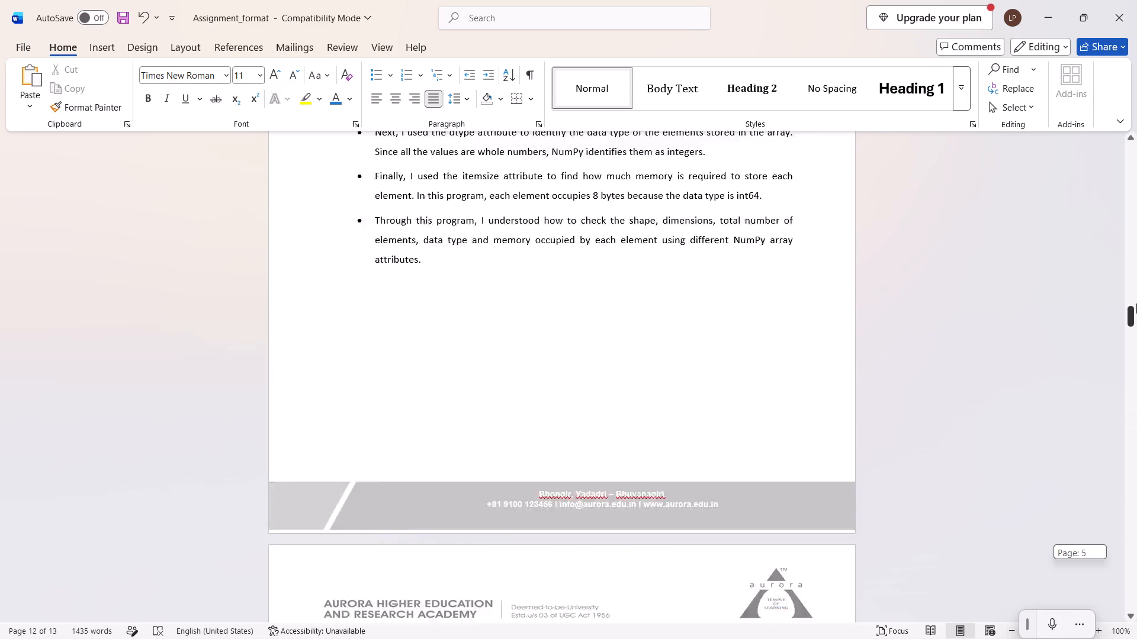
pyautogui.moveTo(1136, 304); pyautogui.dragTo(1136, 145)
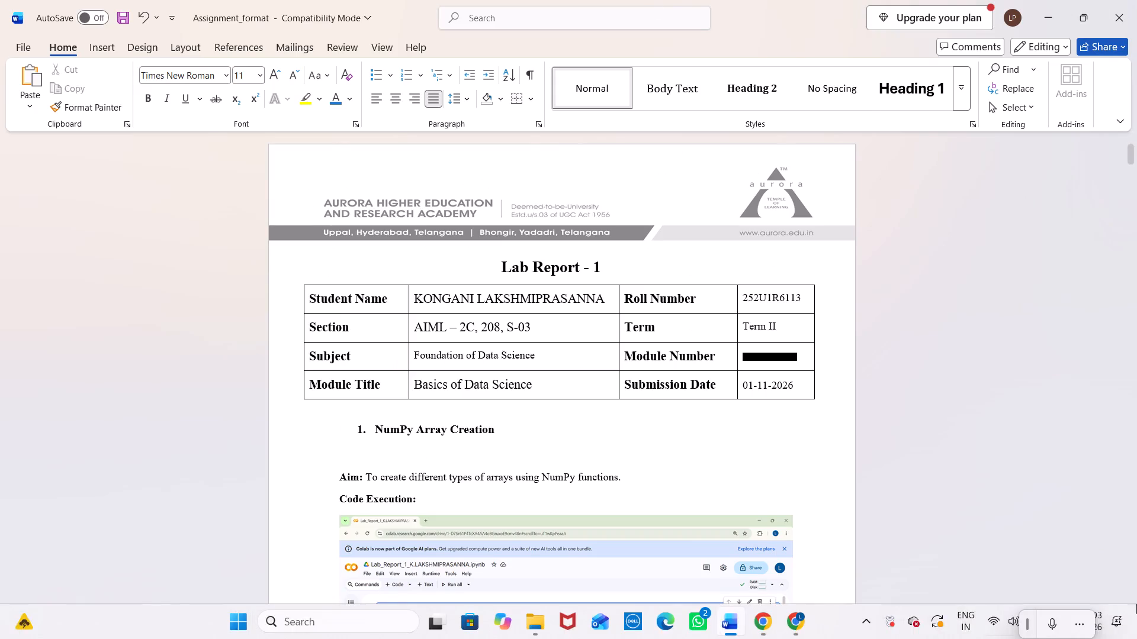
pyautogui.scroll(-1, 375, 453)
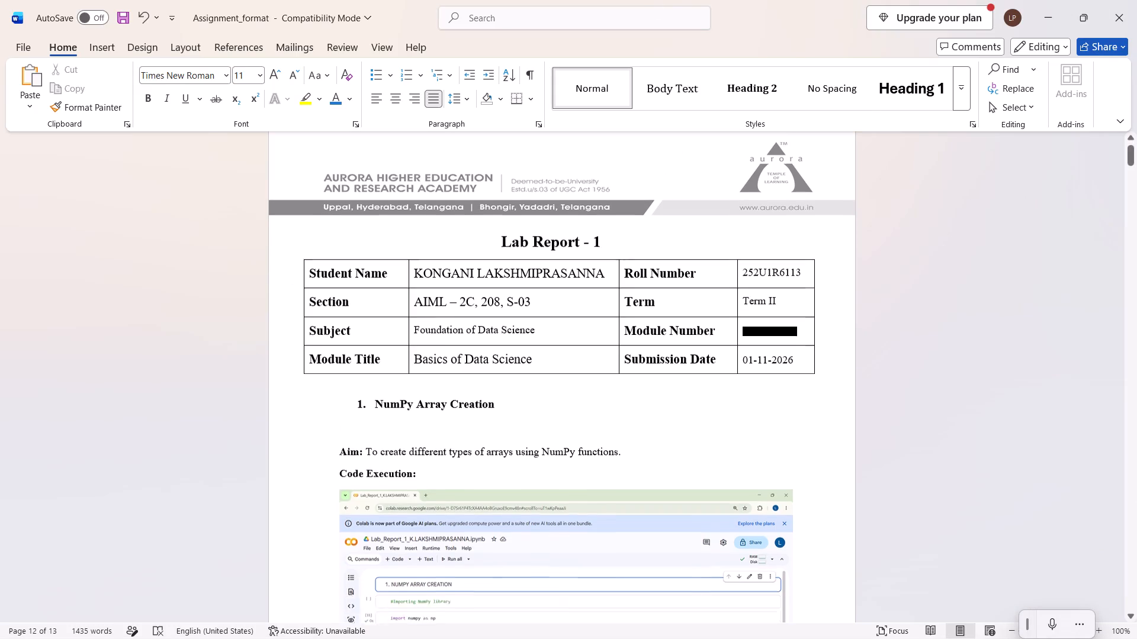
pyautogui.scroll(-2, 375, 453)
pyautogui.scroll(-1, 383, 361)
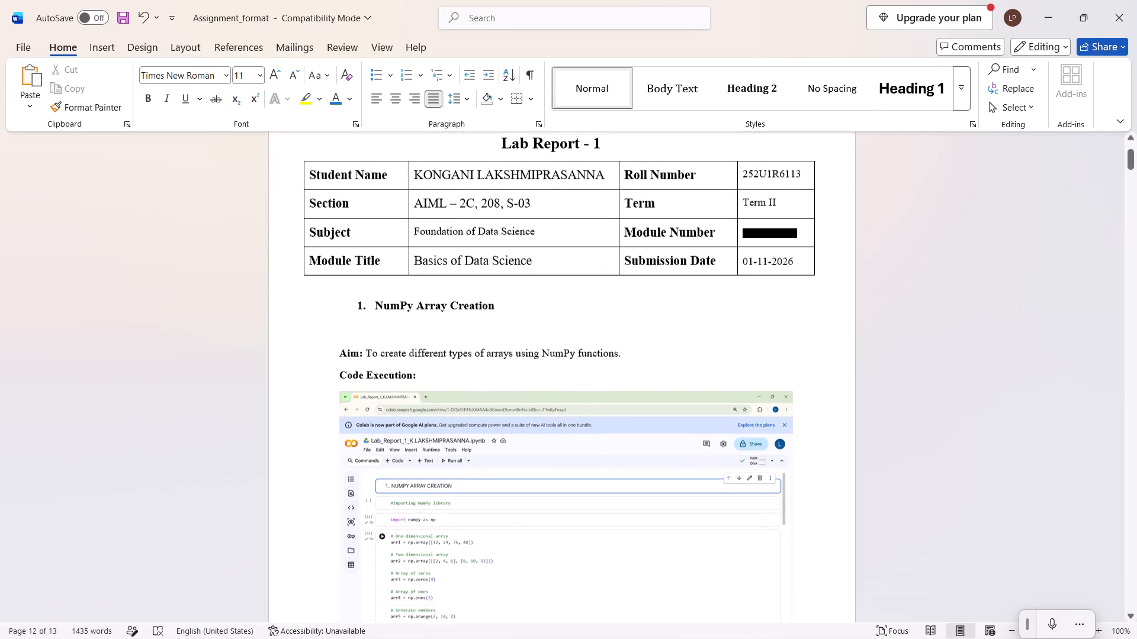
pyautogui.scroll(-2, 370, 325)
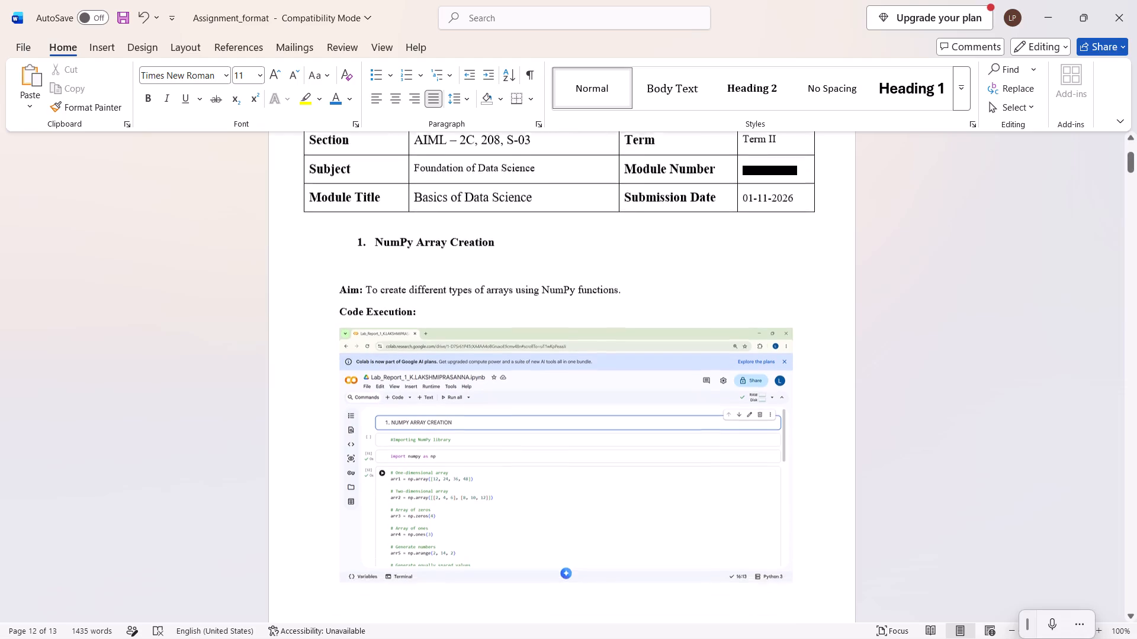
pyautogui.scroll(-3, 370, 325)
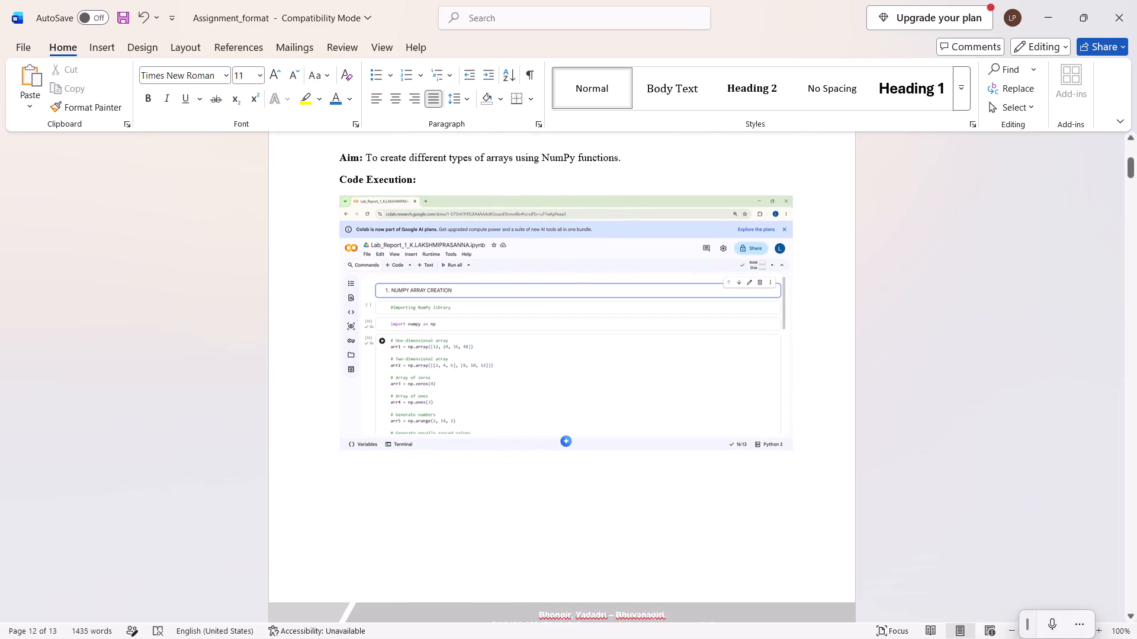
pyautogui.scroll(3, 352, 328)
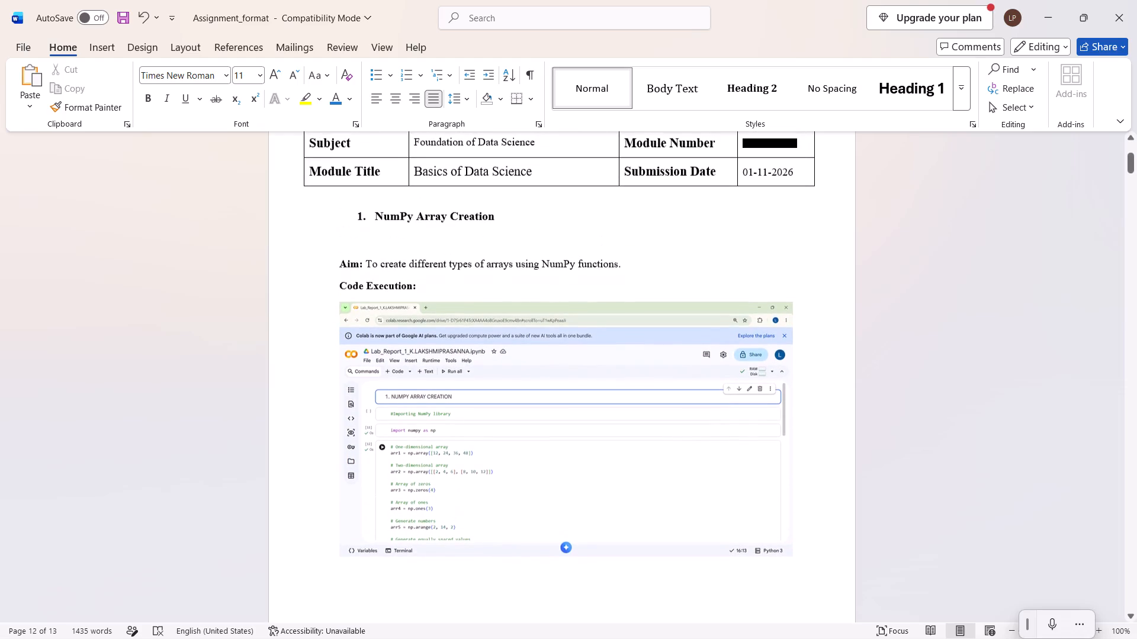
pyautogui.scroll(-3, 352, 328)
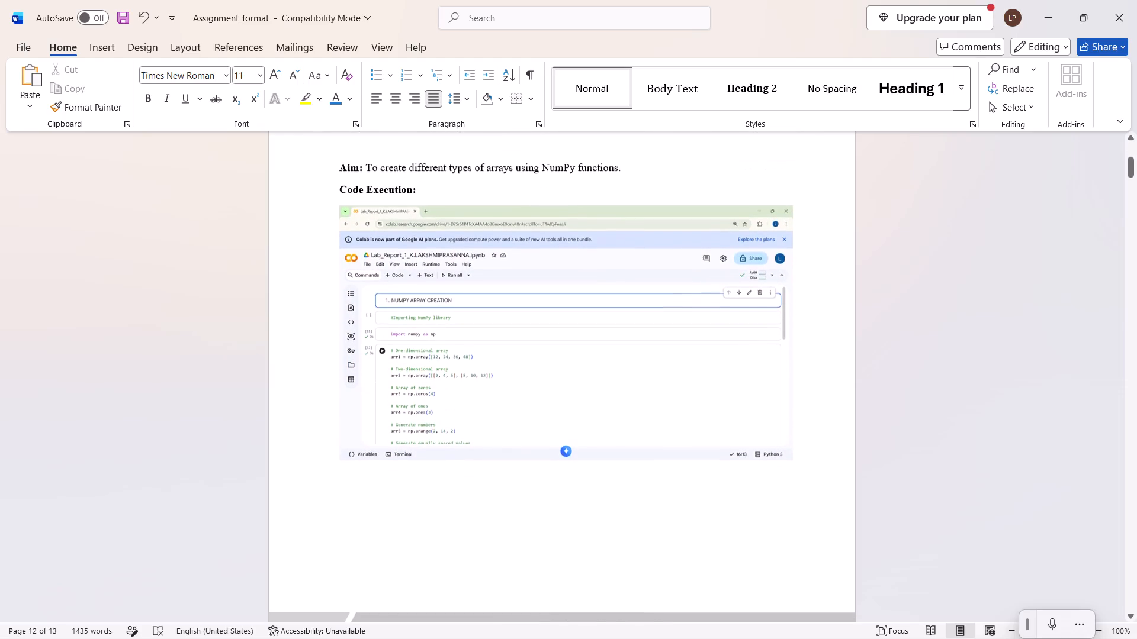
pyautogui.scroll(-2, 352, 328)
pyautogui.scroll(2, 352, 328)
pyautogui.scroll(-1, 352, 328)
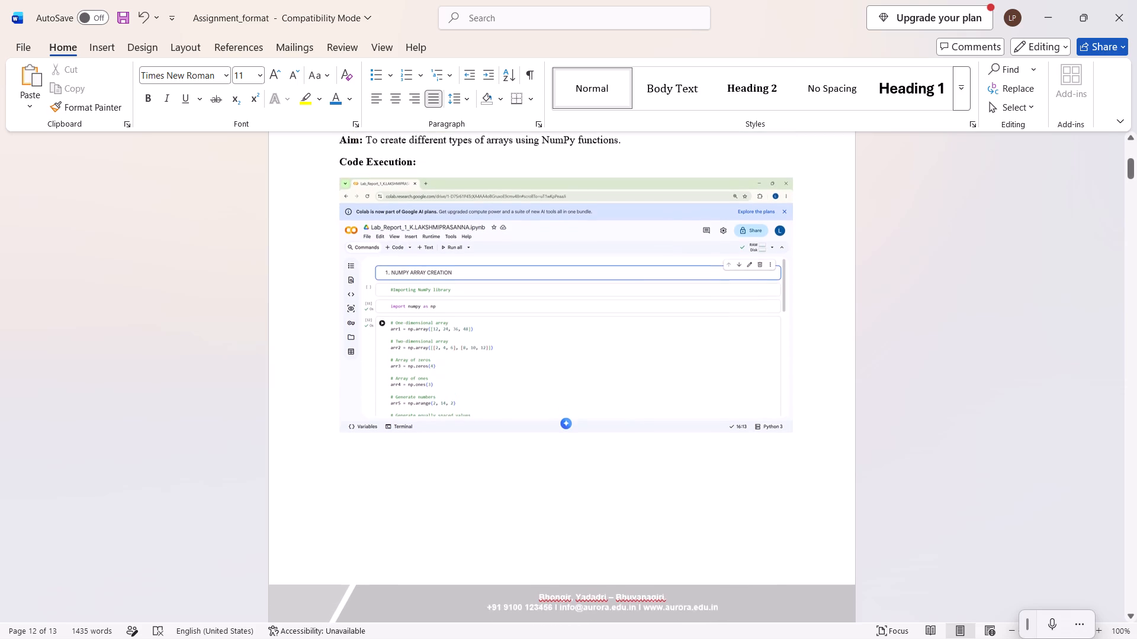
pyautogui.scroll(-19, 352, 328)
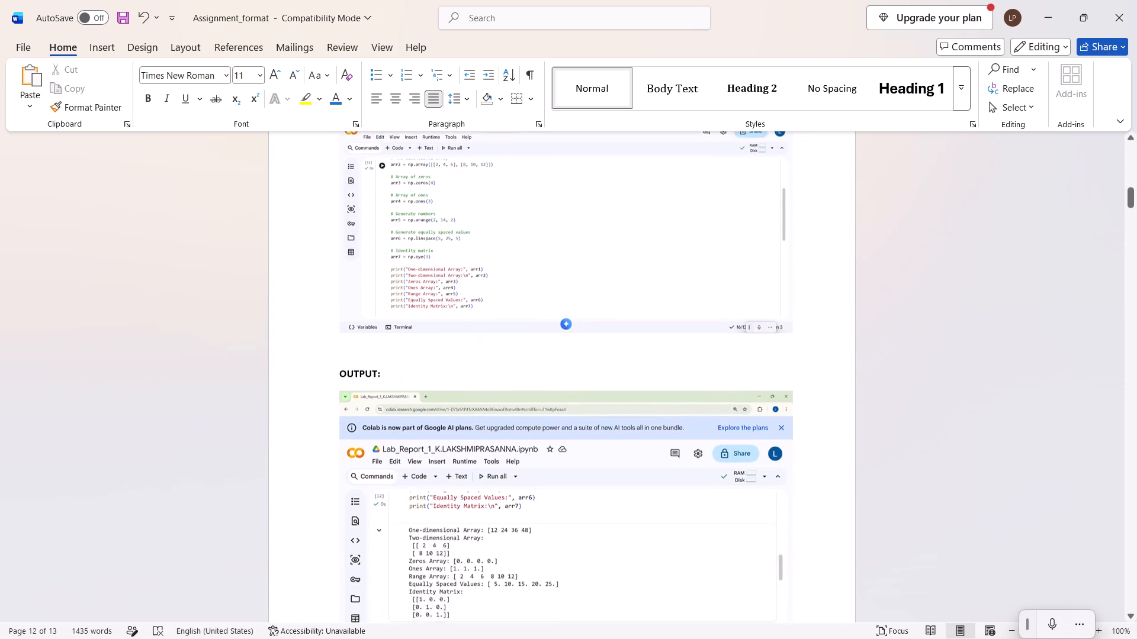
pyautogui.scroll(-16, 352, 328)
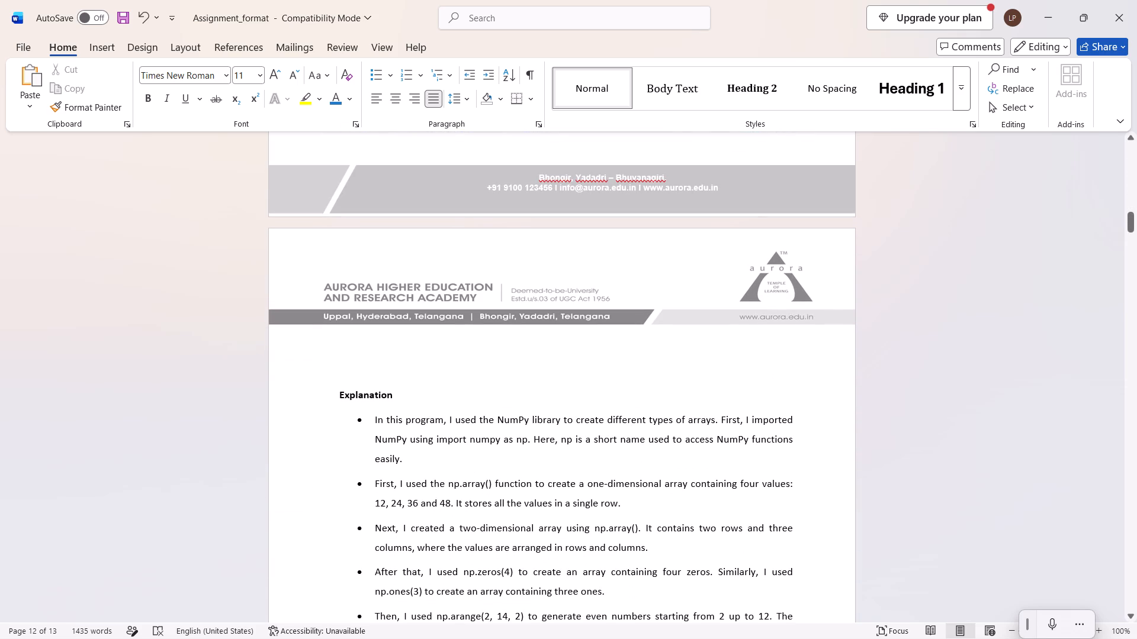
# Add a colon at the end of the Explanation heading in the NumPy Array Creation section.
pyautogui.click(397, 398)
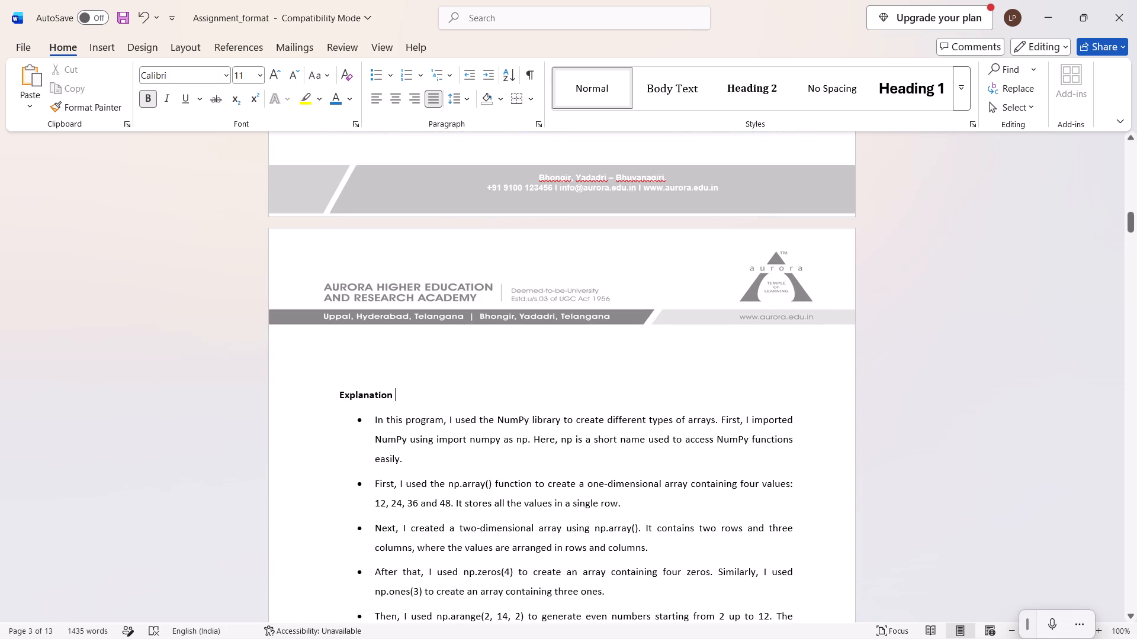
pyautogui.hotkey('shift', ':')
# Change the OUTPUT label in the NumPy Array Creation section to "Output", keeping its colon.
pyautogui.scroll(4, 400, 398)
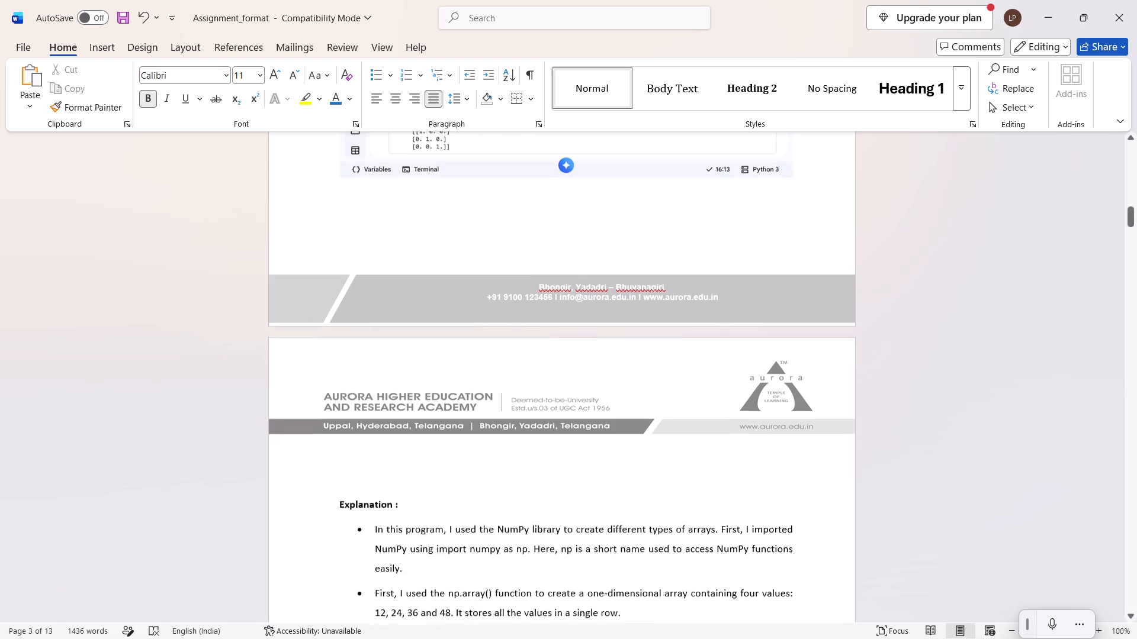
pyautogui.scroll(12, 400, 398)
pyautogui.click(361, 373)
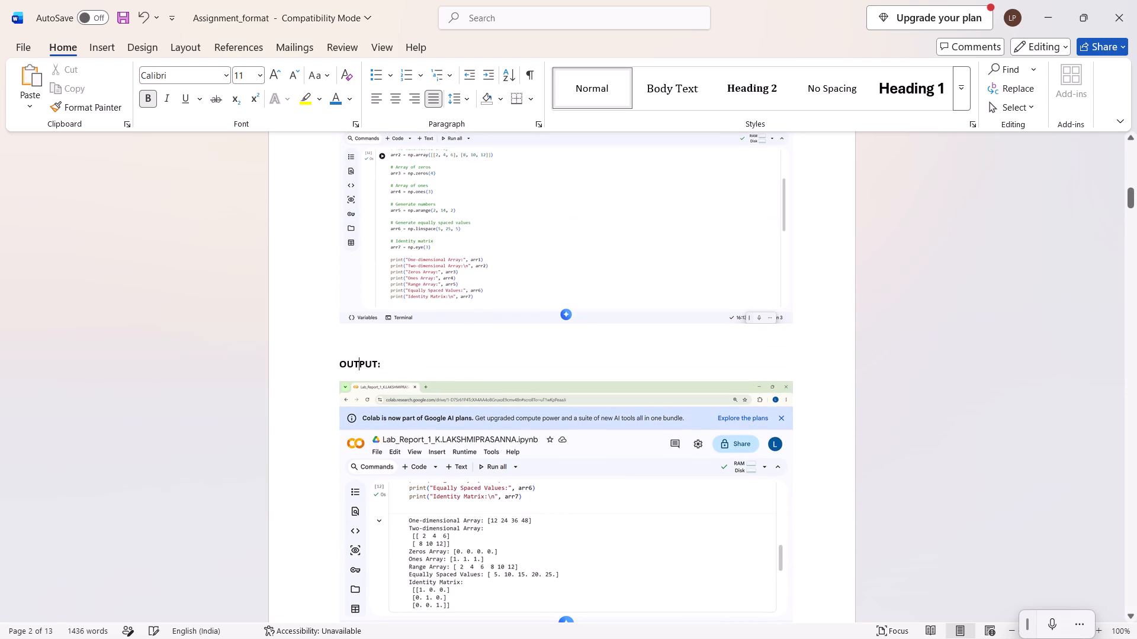
pyautogui.scroll(-17, 362, 369)
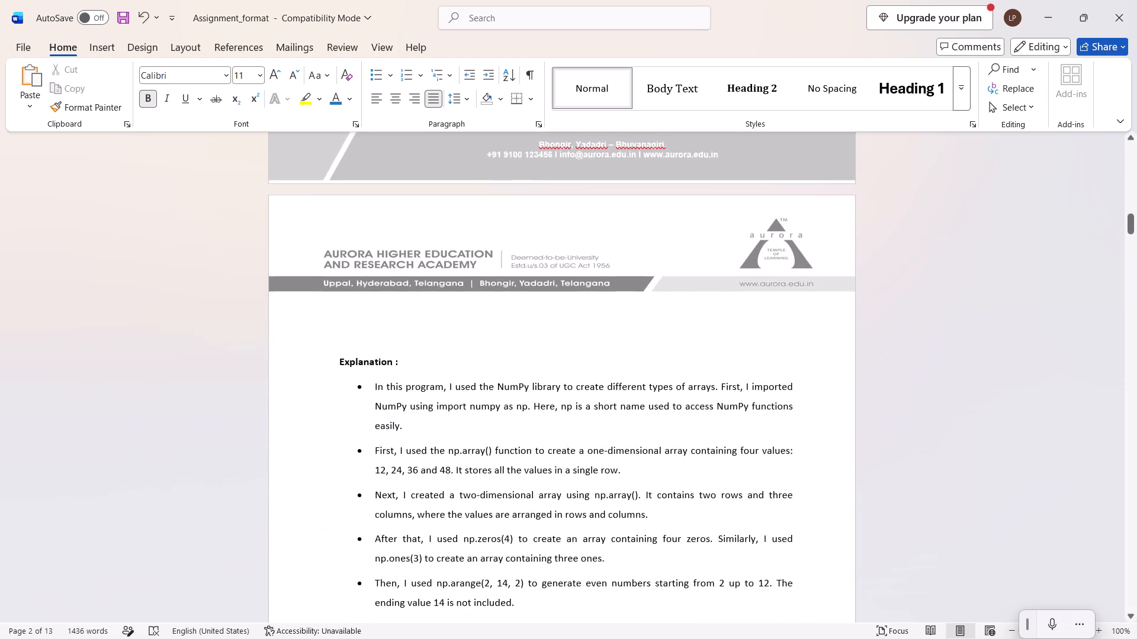
pyautogui.scroll(-1, 361, 375)
pyautogui.scroll(18, 361, 375)
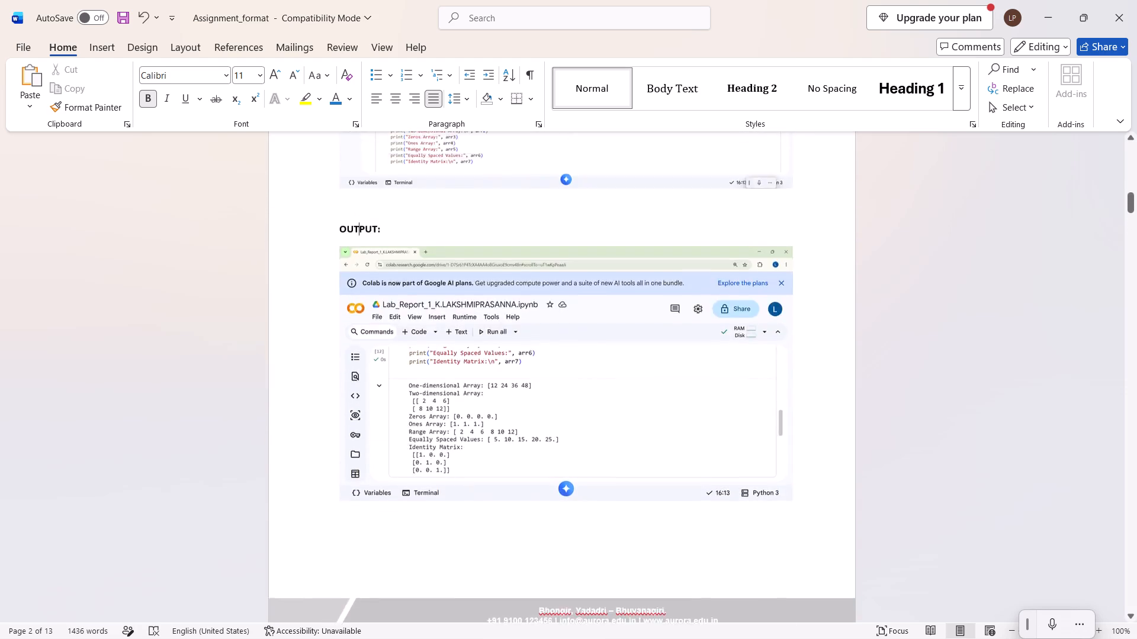
pyautogui.scroll(1, 362, 363)
pyautogui.click(375, 399)
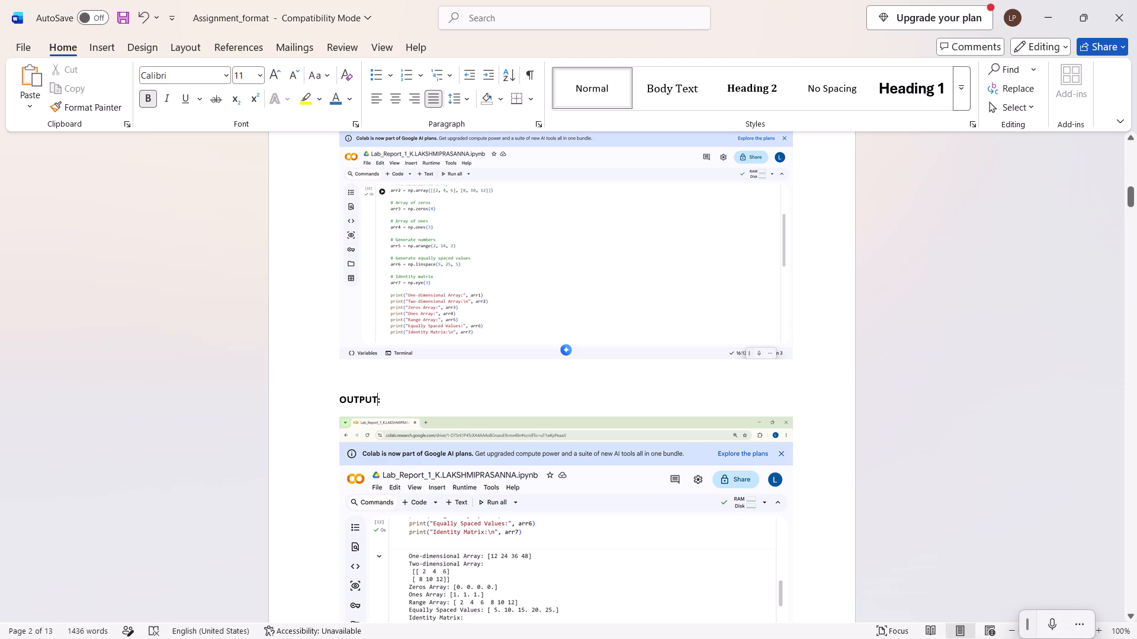
pyautogui.press('BackSpace')
pyautogui.press('BackSpace')
pyautogui.press('BackSpace')
pyautogui.press('BackSpace')
pyautogui.press('BackSpace')
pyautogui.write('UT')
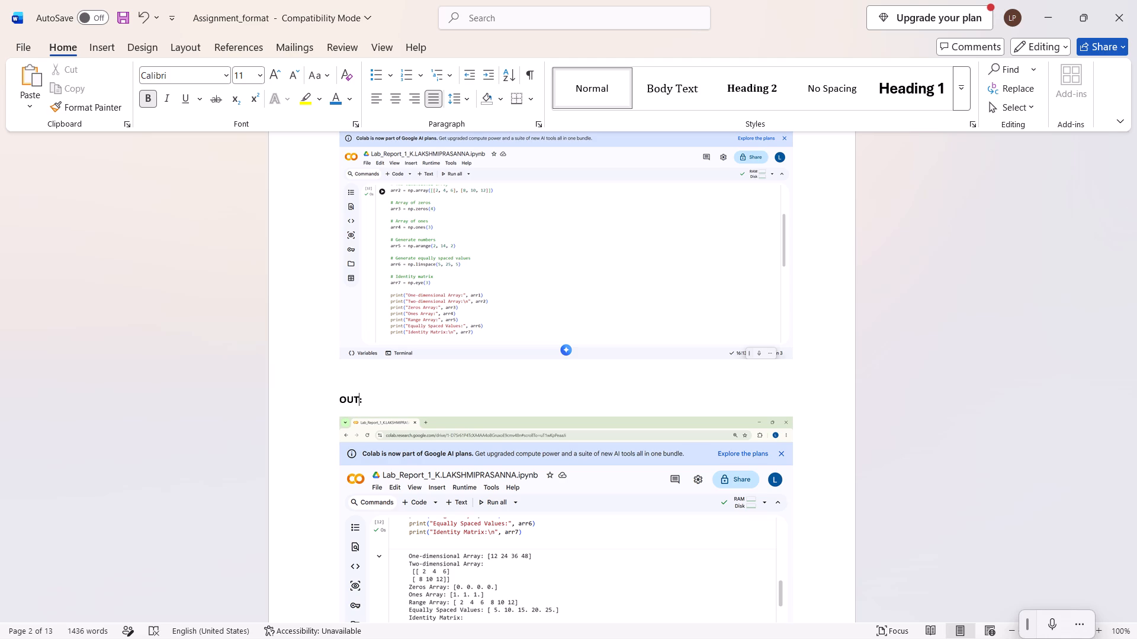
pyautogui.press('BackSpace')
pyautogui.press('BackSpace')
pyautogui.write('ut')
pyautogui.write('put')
# Change the OUTPUT label in the NumPy Array Attributes section to "Output", keeping its colon.
pyautogui.scroll(6, 371, 424)
pyautogui.scroll(17, 371, 424)
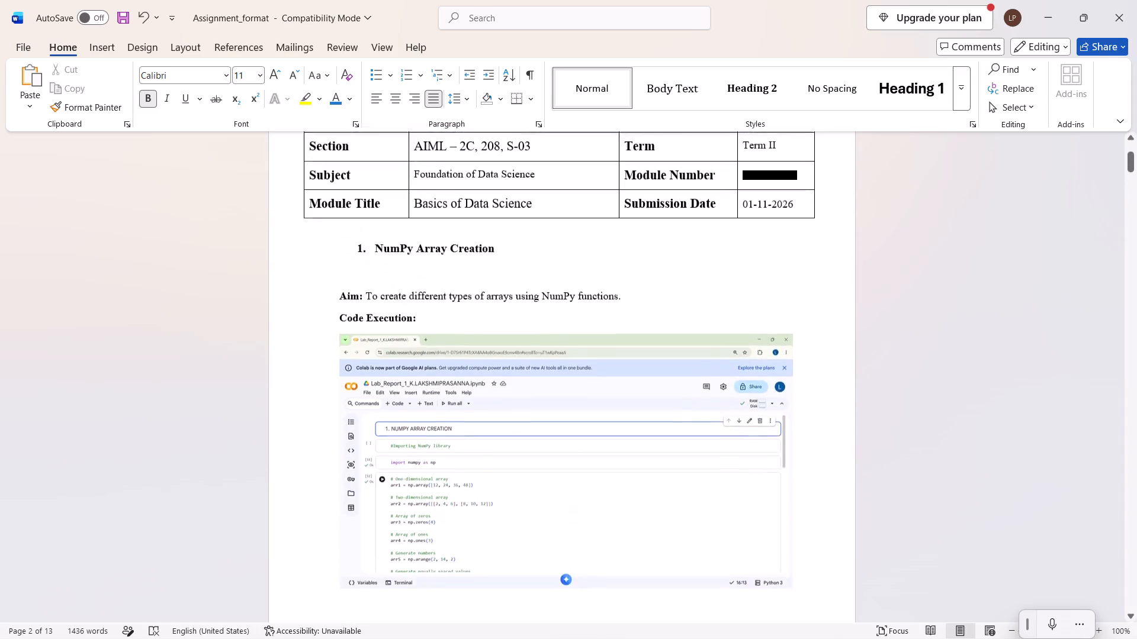
pyautogui.scroll(-20, 370, 425)
pyautogui.scroll(-4, 370, 425)
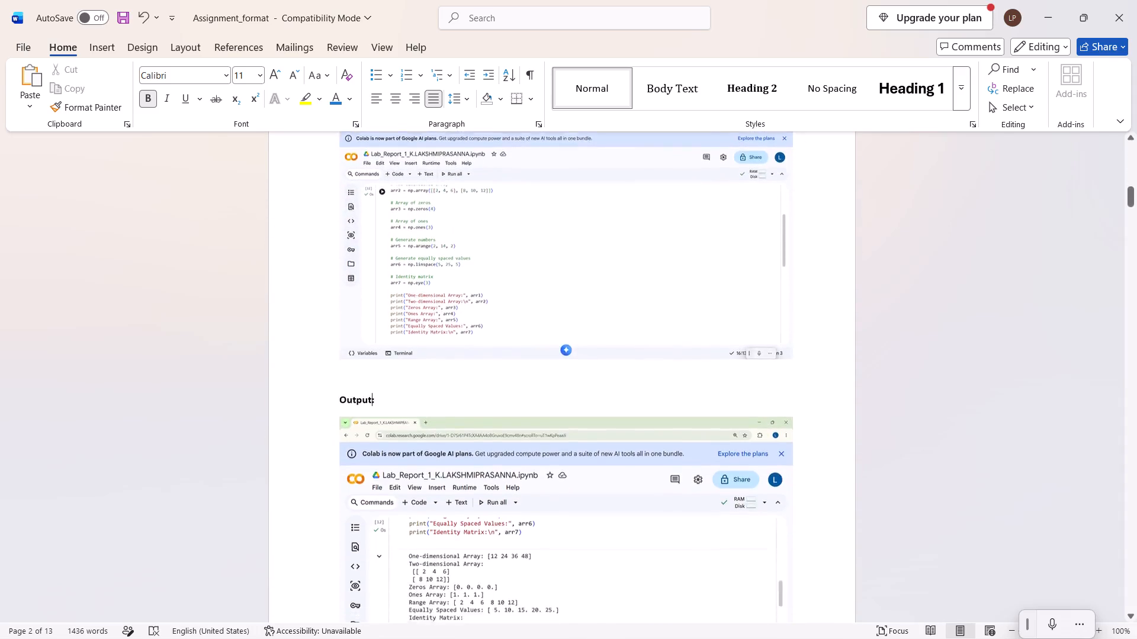
pyautogui.scroll(-6, 370, 425)
pyautogui.scroll(-18, 370, 425)
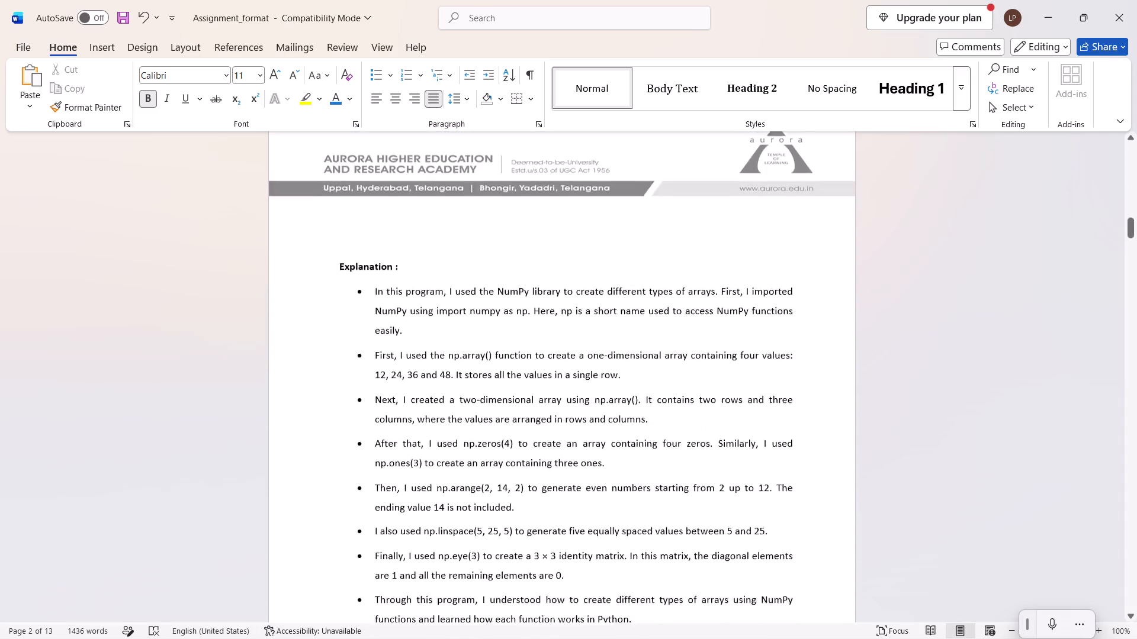
pyautogui.scroll(-17, 370, 425)
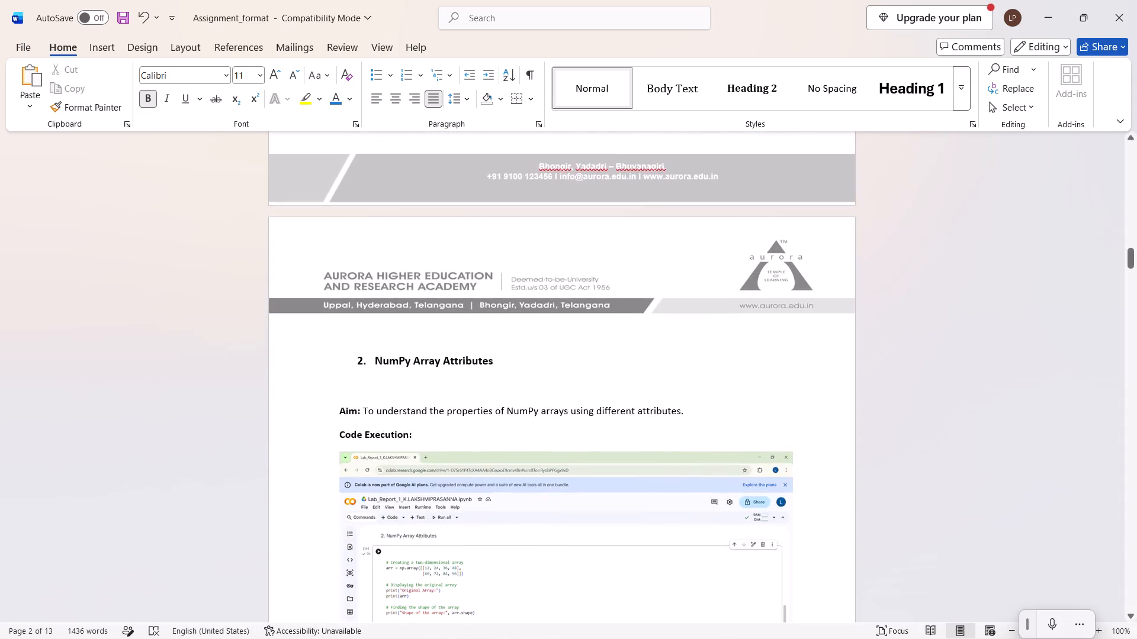
pyautogui.scroll(-9, 370, 425)
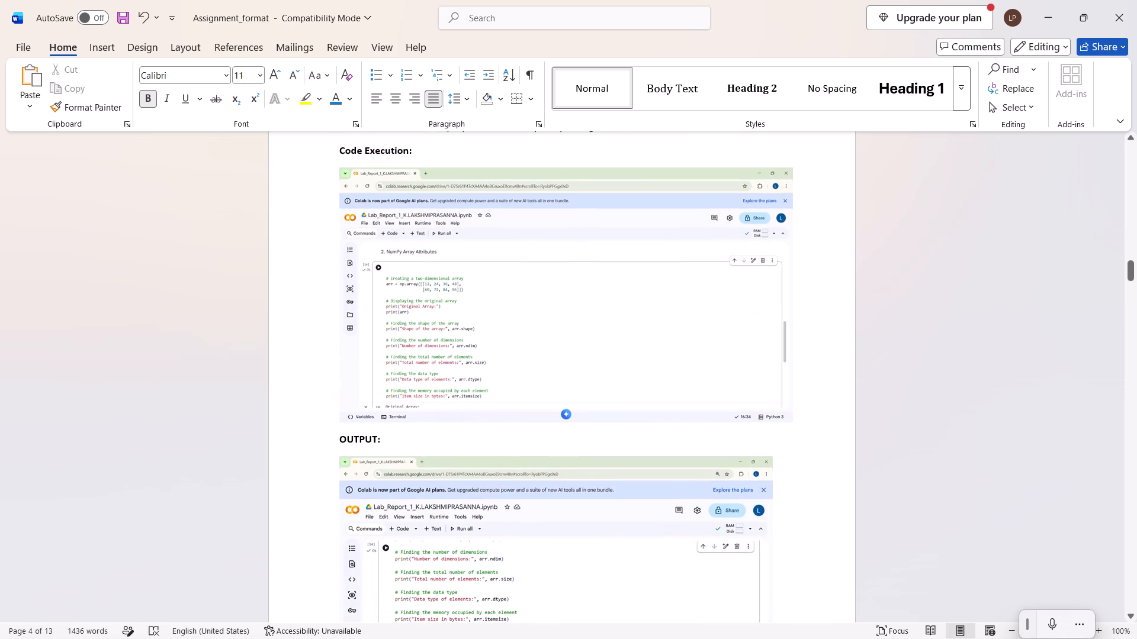
pyautogui.scroll(-6, 370, 425)
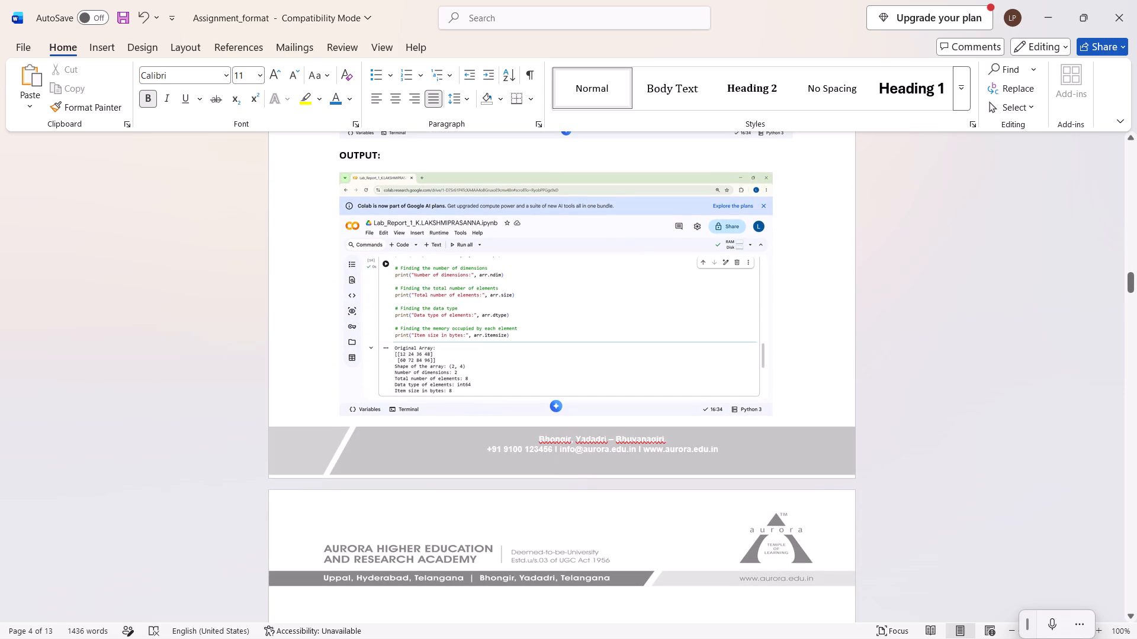
pyautogui.click(376, 160)
pyautogui.press('BackSpace')
pyautogui.press('BackSpace')
pyautogui.press('BackSpace')
pyautogui.press('BackSpace')
pyautogui.press('BackSpace')
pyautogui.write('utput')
# Add a colon directly after the word Explanation in the heading of the NumPy Array Attributes section.
pyautogui.scroll(-11, 374, 161)
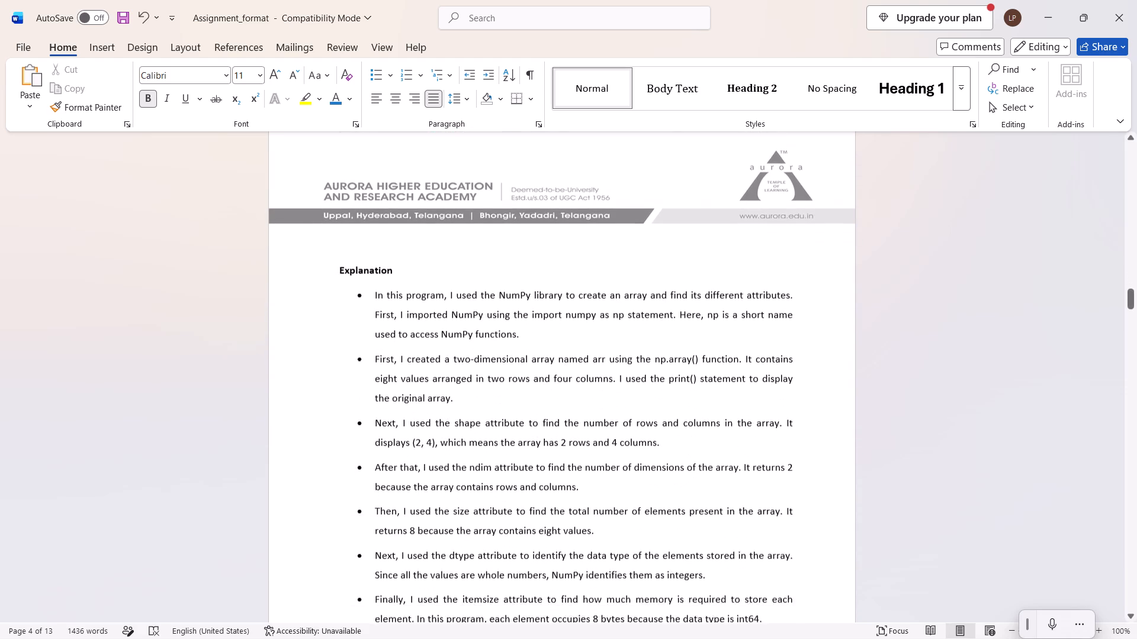
pyautogui.click(398, 242)
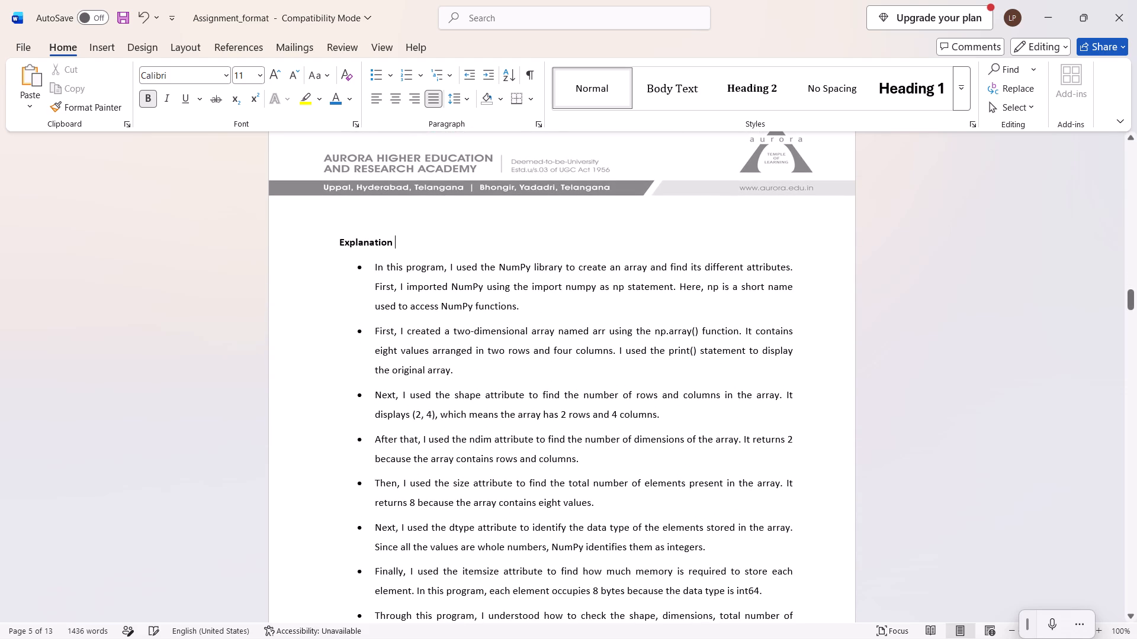
pyautogui.press('Left')
pyautogui.press('Return')
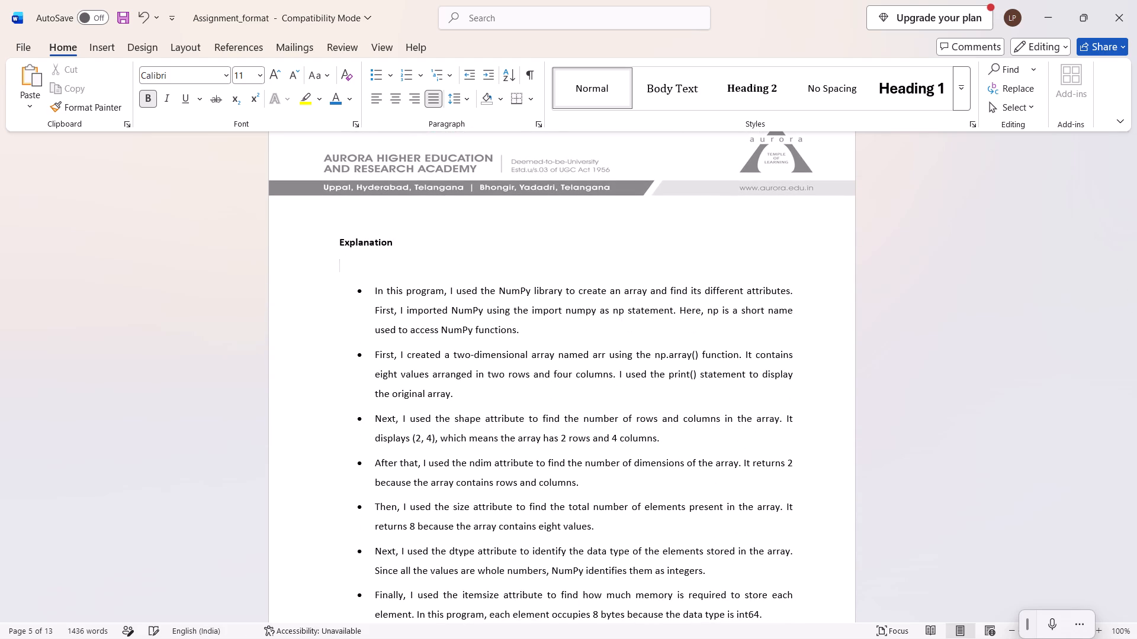
pyautogui.press('BackSpace')
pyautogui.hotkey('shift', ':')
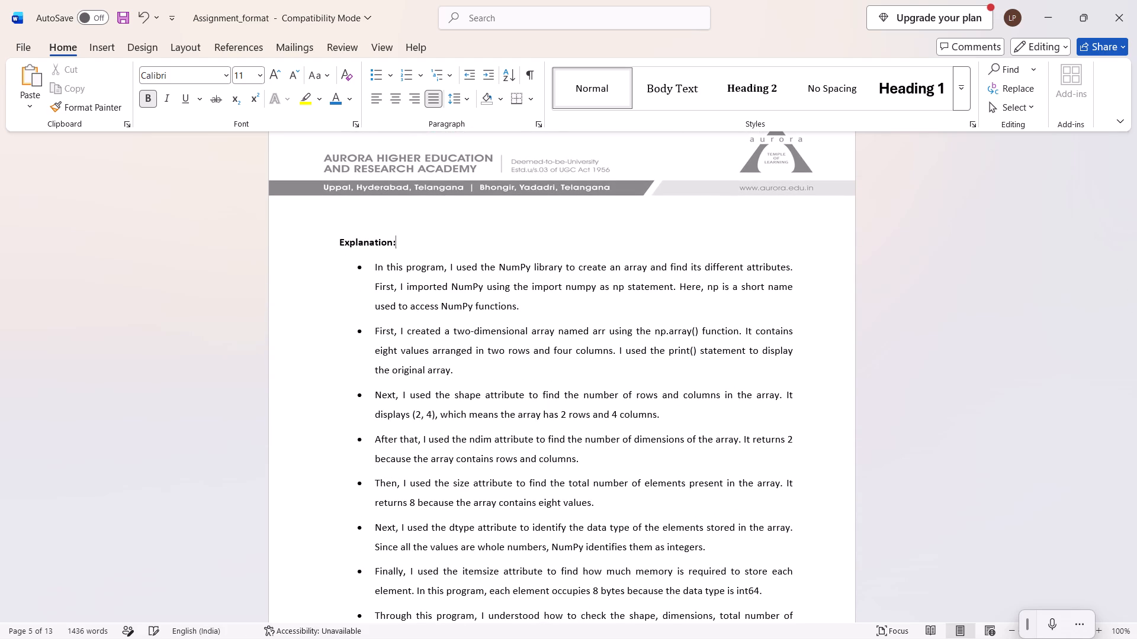
# Change the OUTPUT label in the NumPy Data Types section to "Output", keeping its colon.
pyautogui.scroll(-13, 396, 242)
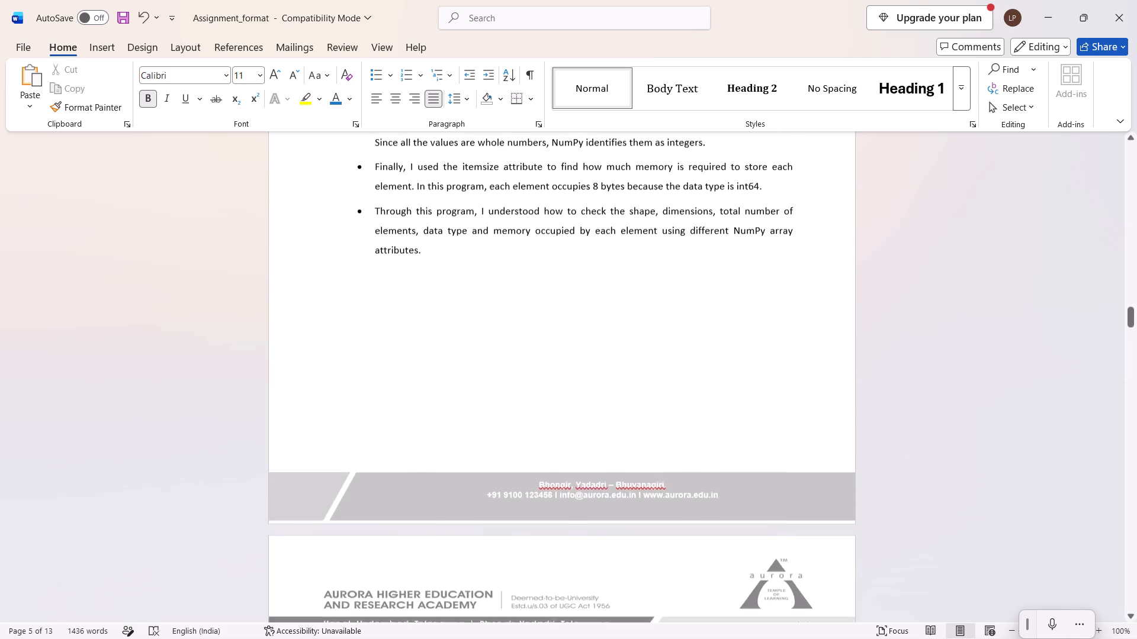
pyautogui.scroll(-12, 396, 243)
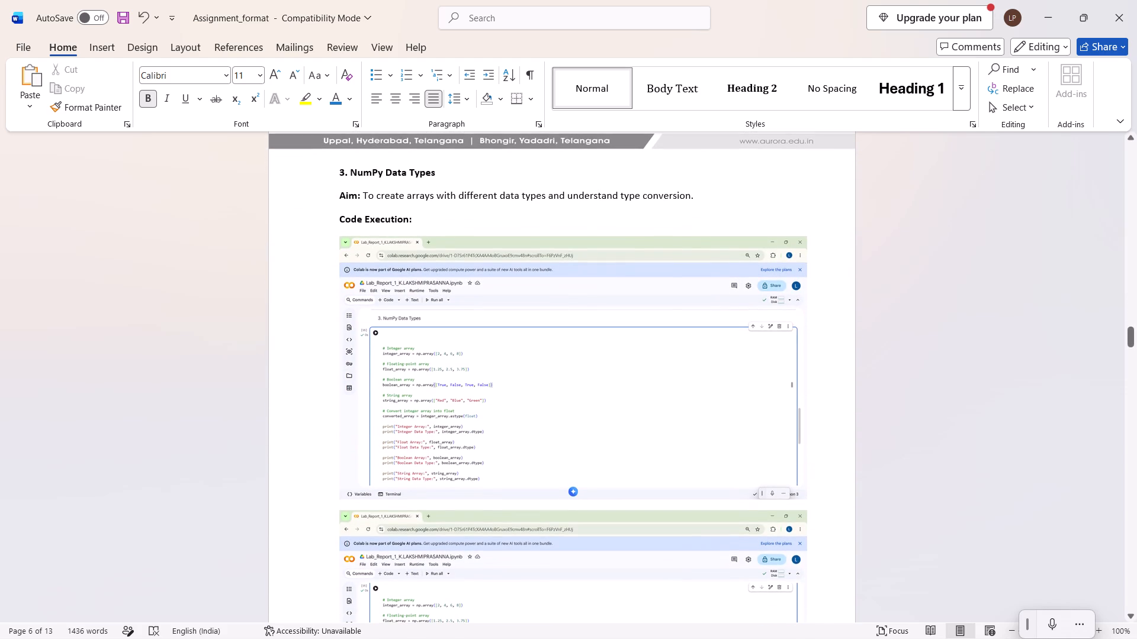
pyautogui.scroll(-20, 421, 226)
pyautogui.scroll(-1, 421, 226)
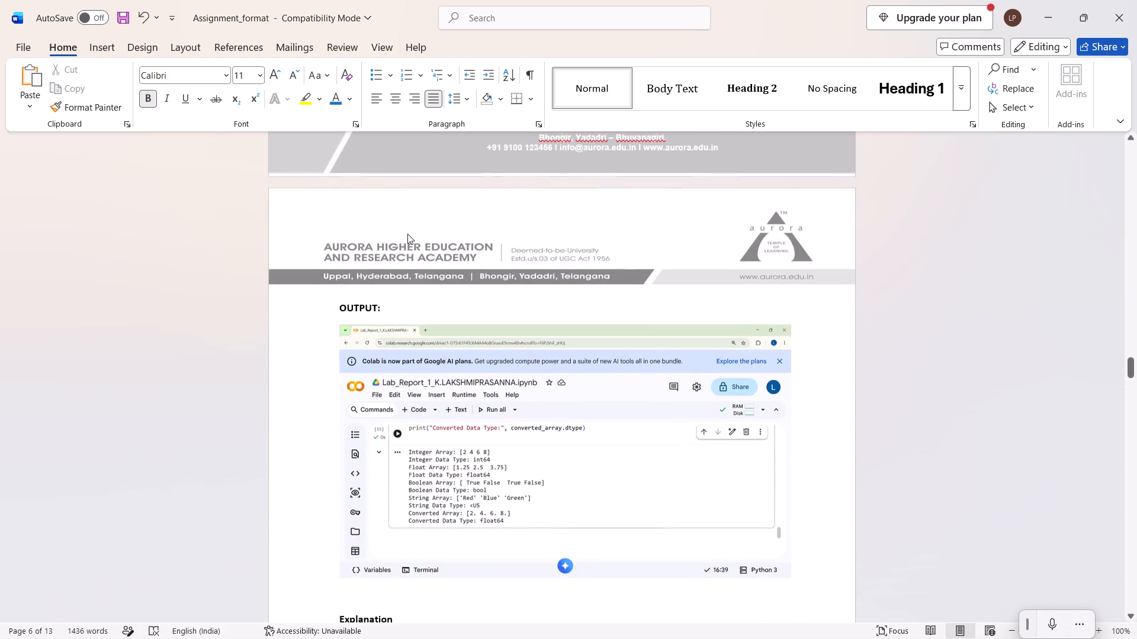
pyautogui.scroll(-2, 407, 234)
pyautogui.click(375, 201)
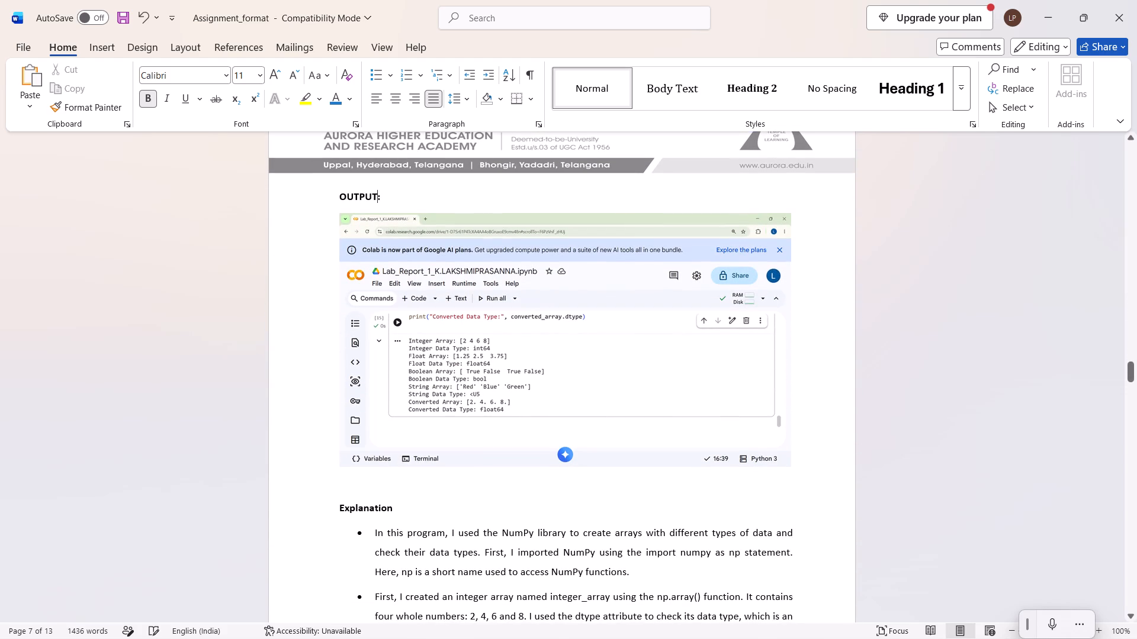
pyautogui.press('BackSpace')
pyautogui.press('BackSpace')
pyautogui.press('BackSpace')
pyautogui.press('BackSpace')
pyautogui.press('BackSpace')
pyautogui.press('BackSpace')
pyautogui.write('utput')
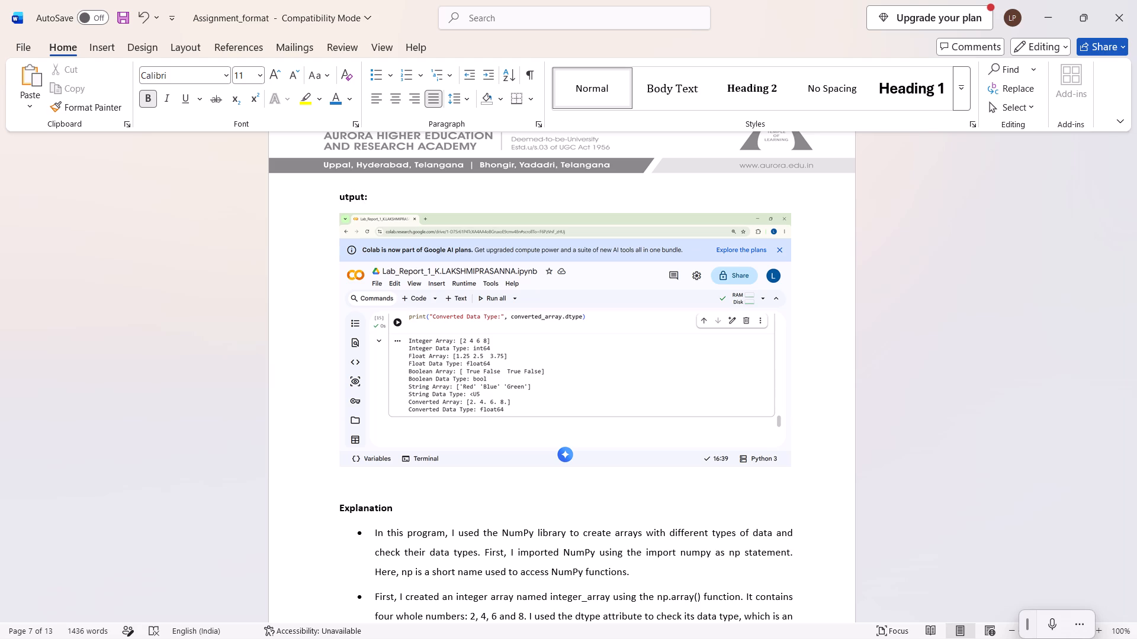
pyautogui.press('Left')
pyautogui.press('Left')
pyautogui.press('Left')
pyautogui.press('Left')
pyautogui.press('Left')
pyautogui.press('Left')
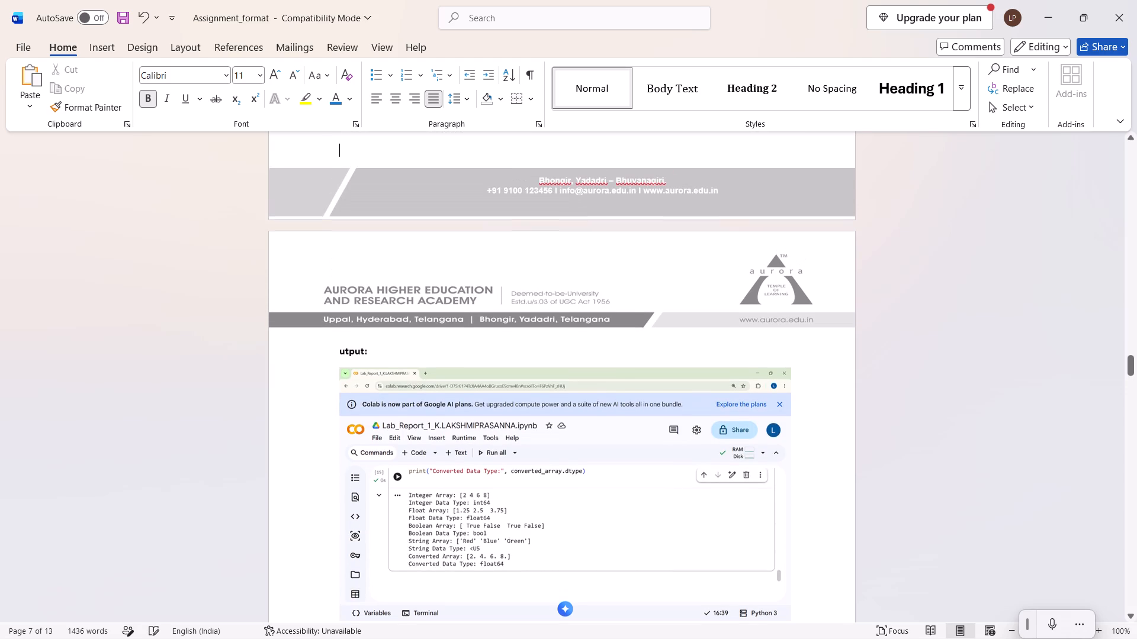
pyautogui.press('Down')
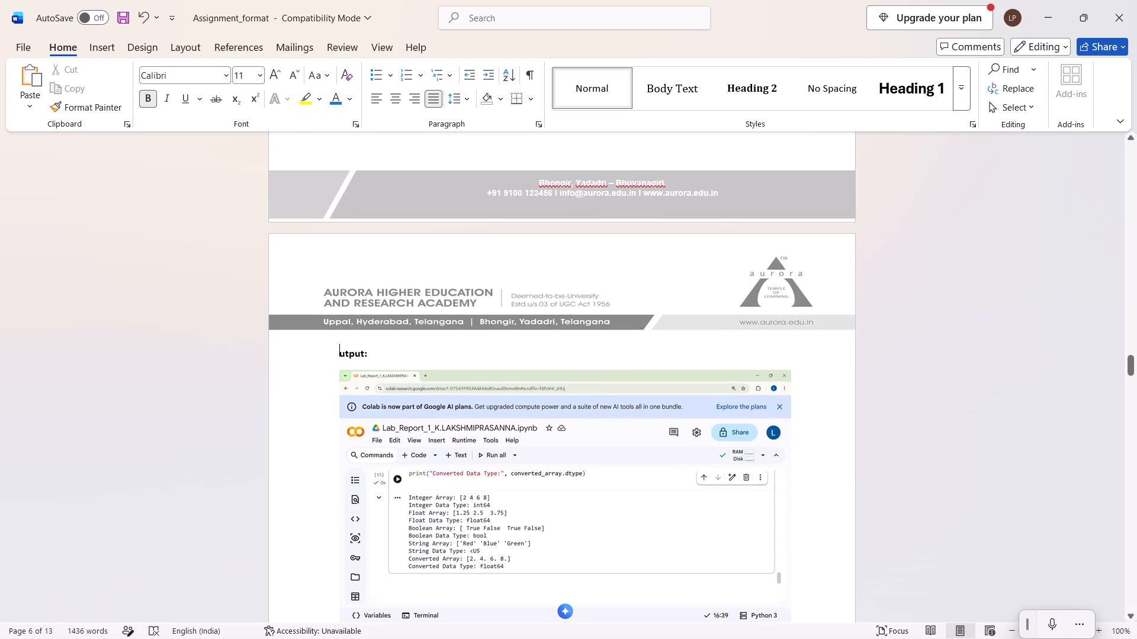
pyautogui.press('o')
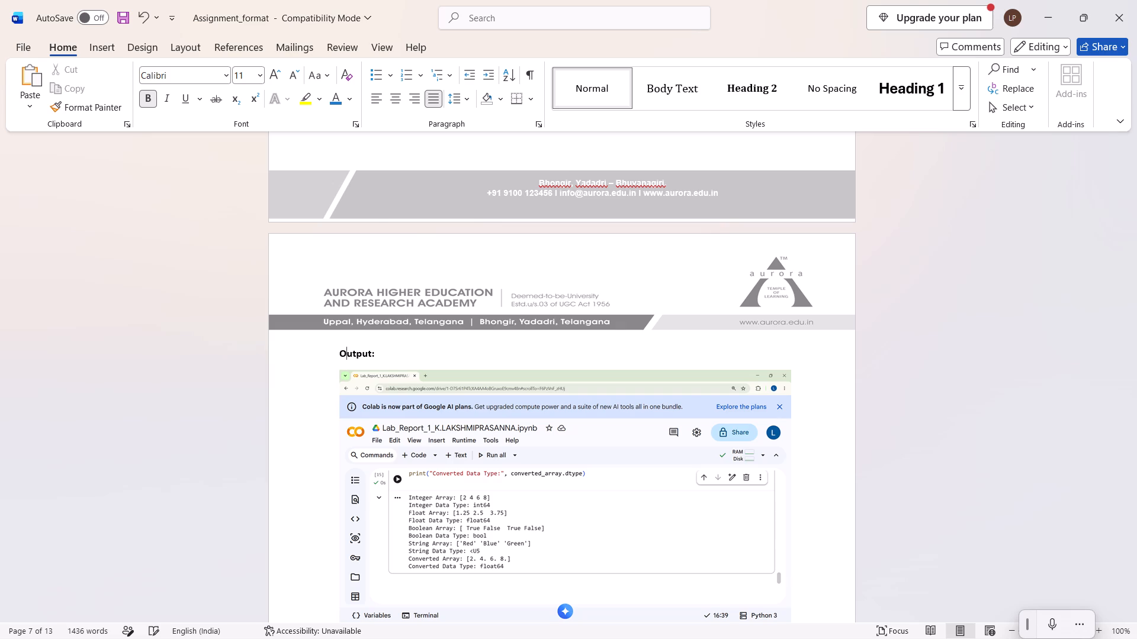
# Add a colon directly after the word Explanation in the heading of the NumPy Data Types section.
pyautogui.scroll(4, 377, 218)
pyautogui.scroll(-4, 377, 218)
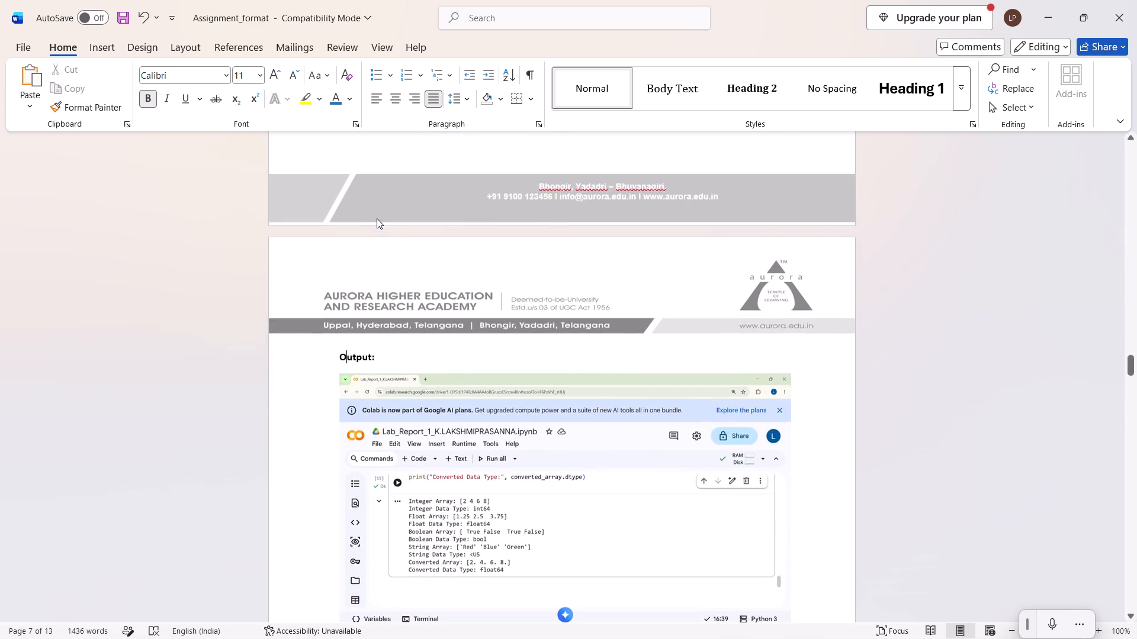
pyautogui.scroll(-8, 377, 218)
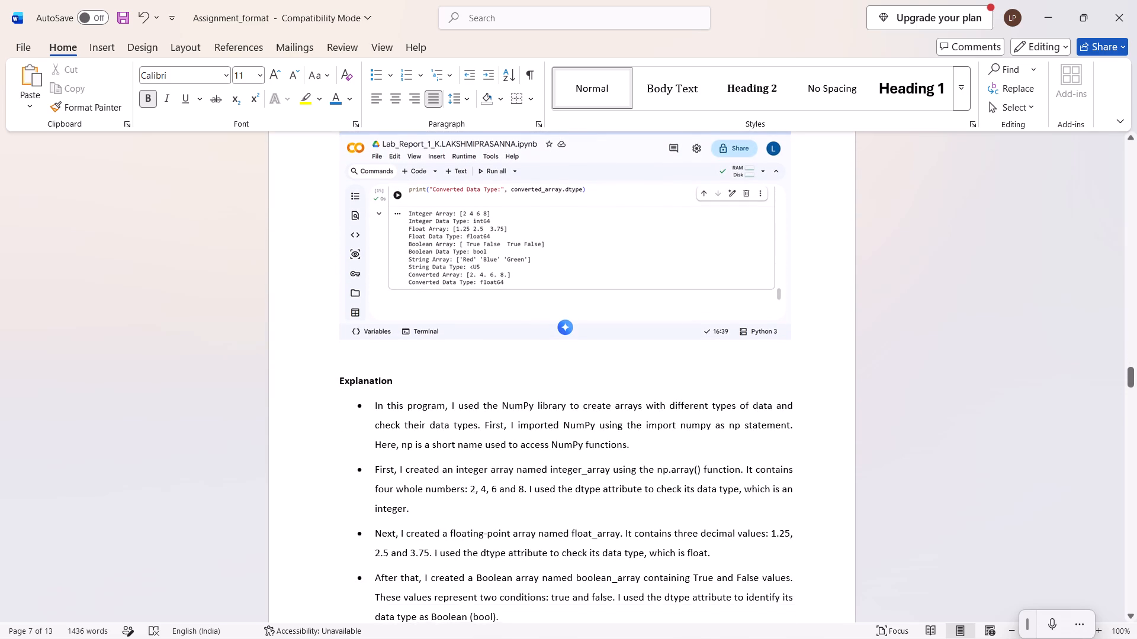
pyautogui.scroll(-1, 377, 218)
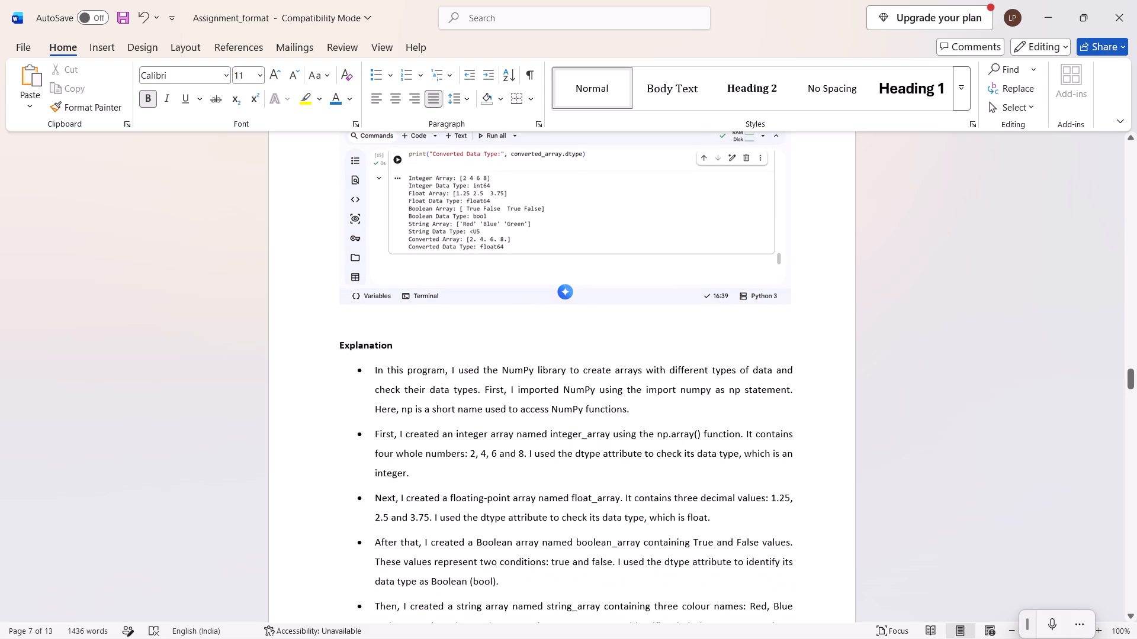
pyautogui.scroll(-2, 377, 218)
pyautogui.click(394, 281)
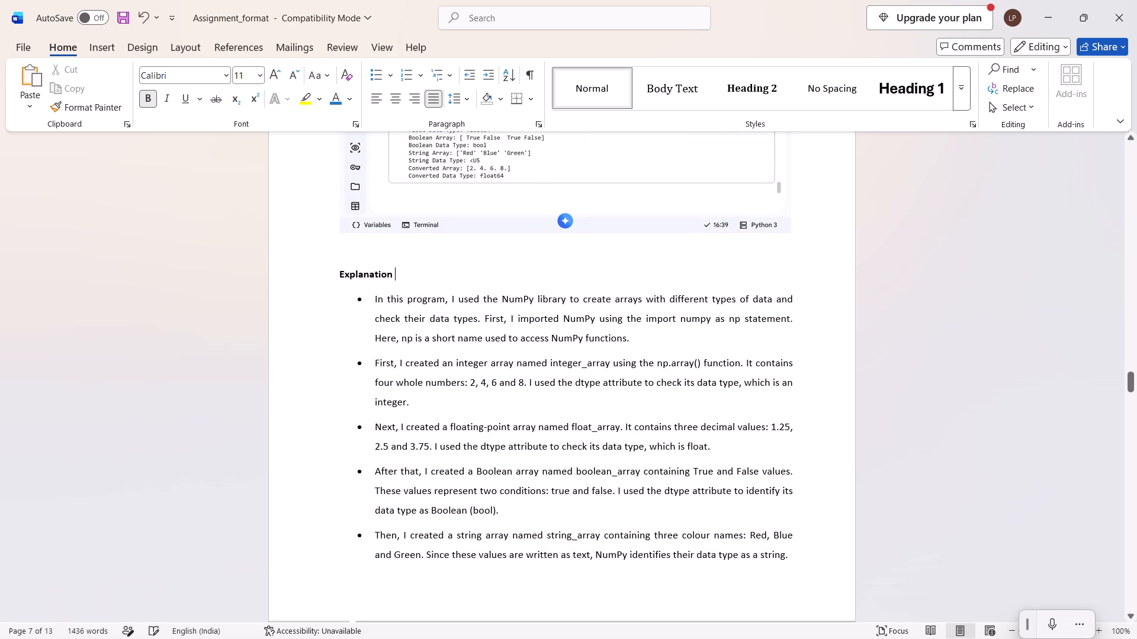
pyautogui.press('Left')
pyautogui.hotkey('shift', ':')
# Change the OUTPUT label in the NumPy Array Indexing section to "Output", keeping its colon.
pyautogui.scroll(-17, 400, 294)
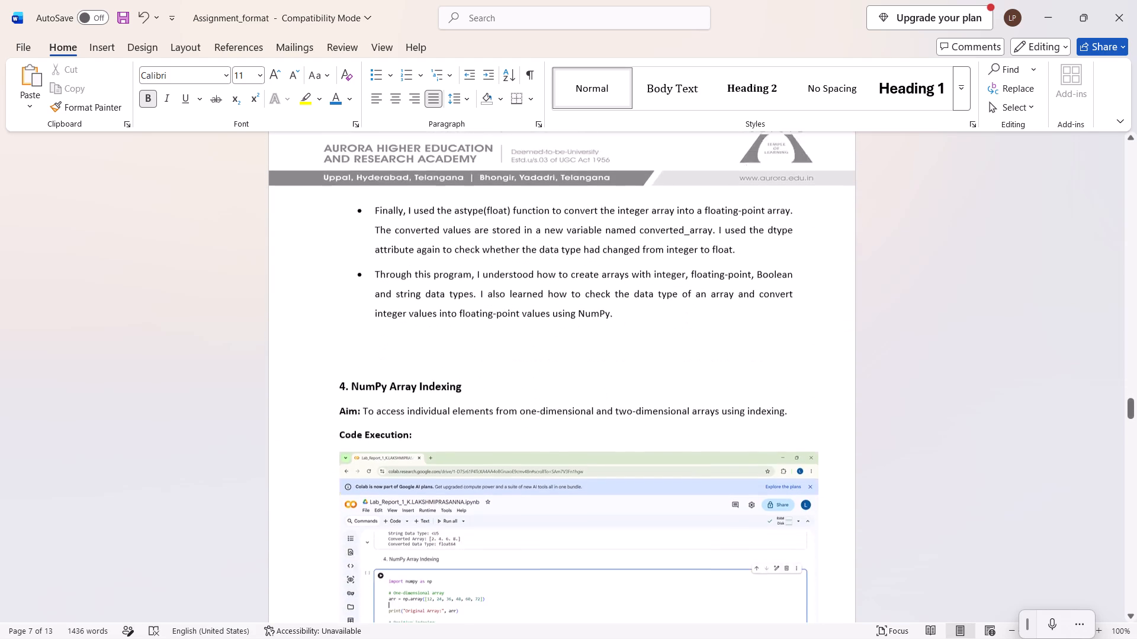
pyautogui.scroll(-4, 403, 294)
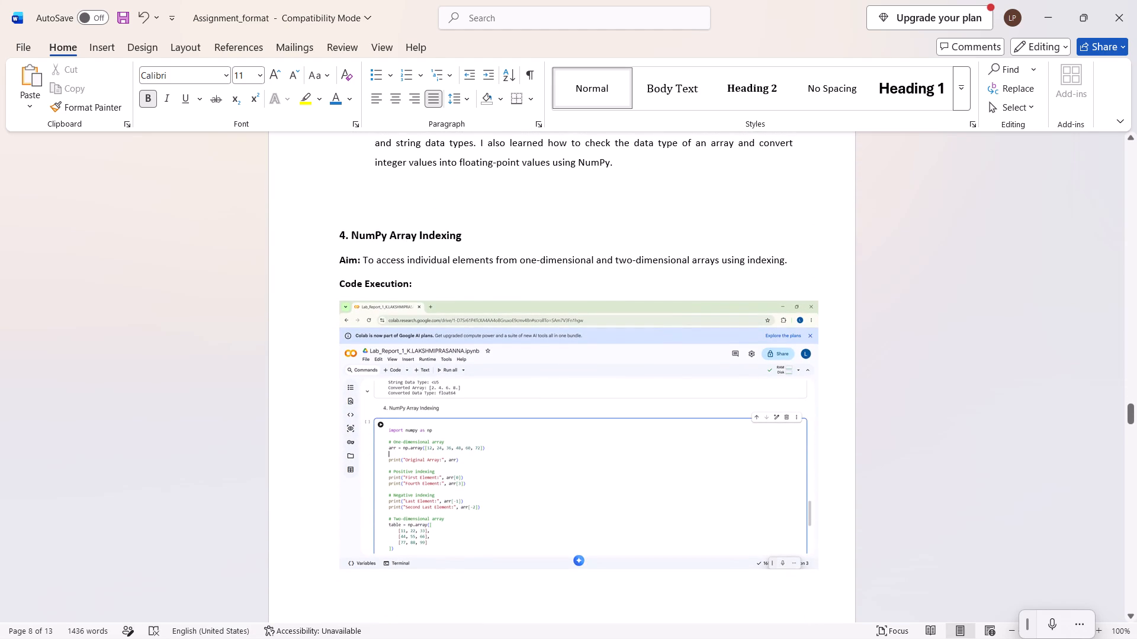
pyautogui.scroll(-2, 441, 248)
pyautogui.scroll(2, 441, 248)
pyautogui.scroll(-11, 415, 262)
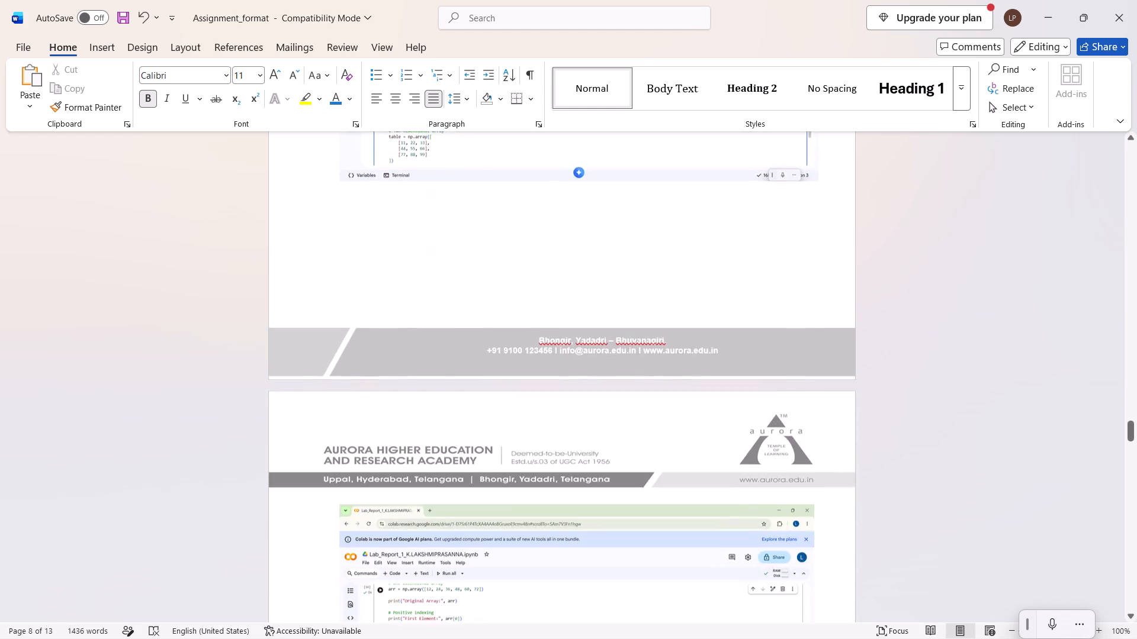
pyautogui.scroll(-14, 415, 262)
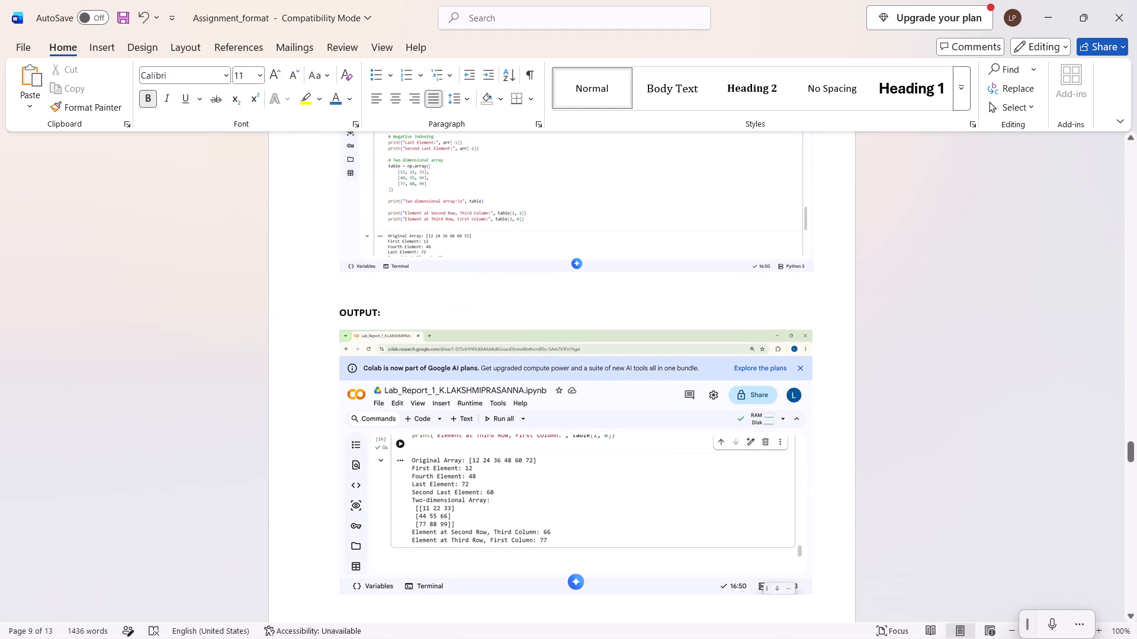
pyautogui.click(378, 316)
pyautogui.press('BackSpace')
pyautogui.press('BackSpace')
pyautogui.press('BackSpace')
pyautogui.press('BackSpace')
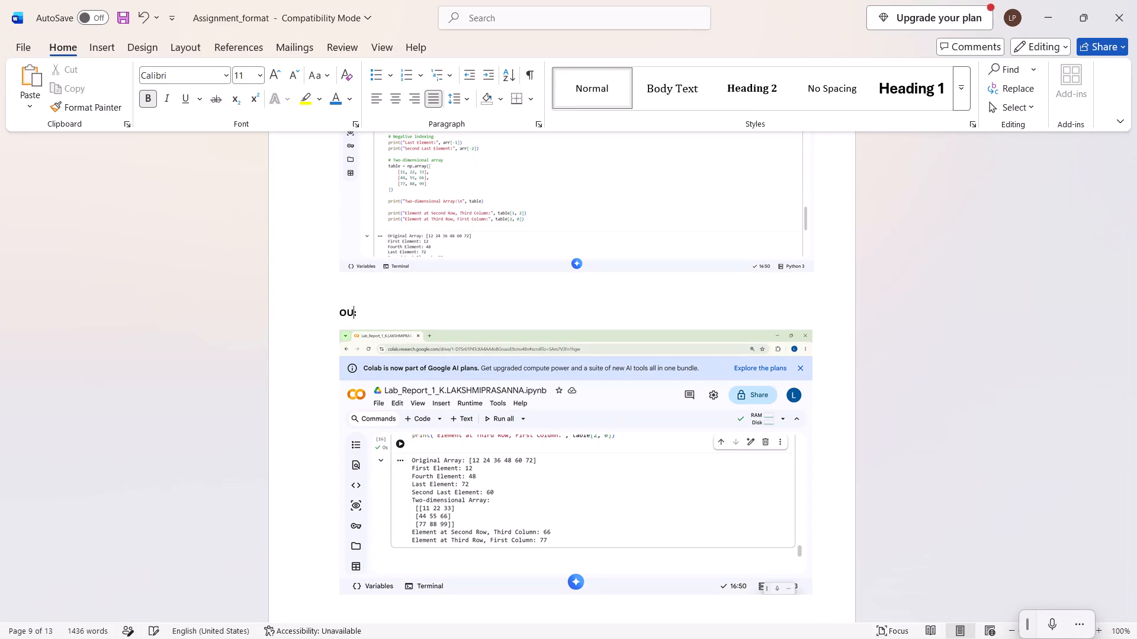
pyautogui.press('BackSpace')
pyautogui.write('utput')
# Add a colon directly after the word Explanation in the heading of the NumPy Array Indexing section.
pyautogui.scroll(-14, 381, 338)
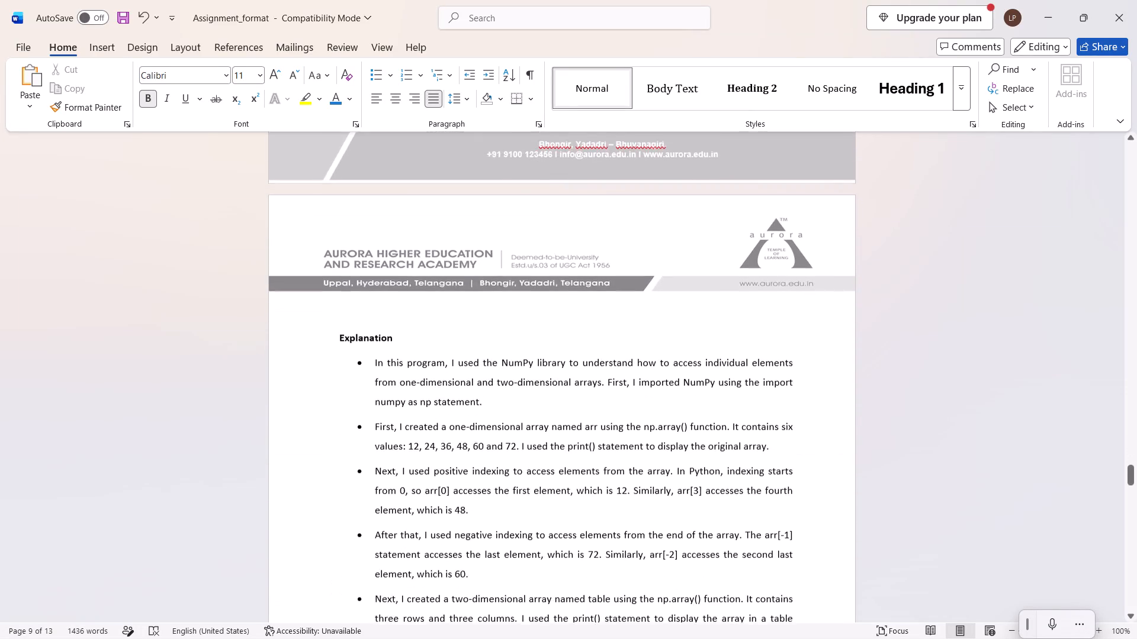
pyautogui.scroll(-4, 381, 338)
pyautogui.click(396, 244)
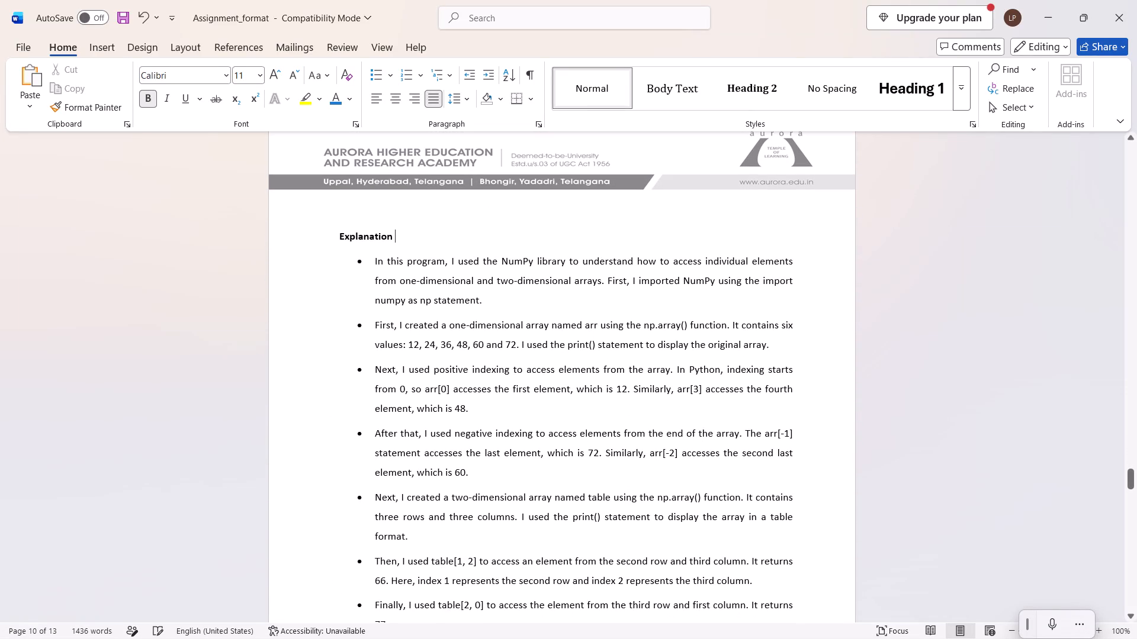
pyautogui.press('Left')
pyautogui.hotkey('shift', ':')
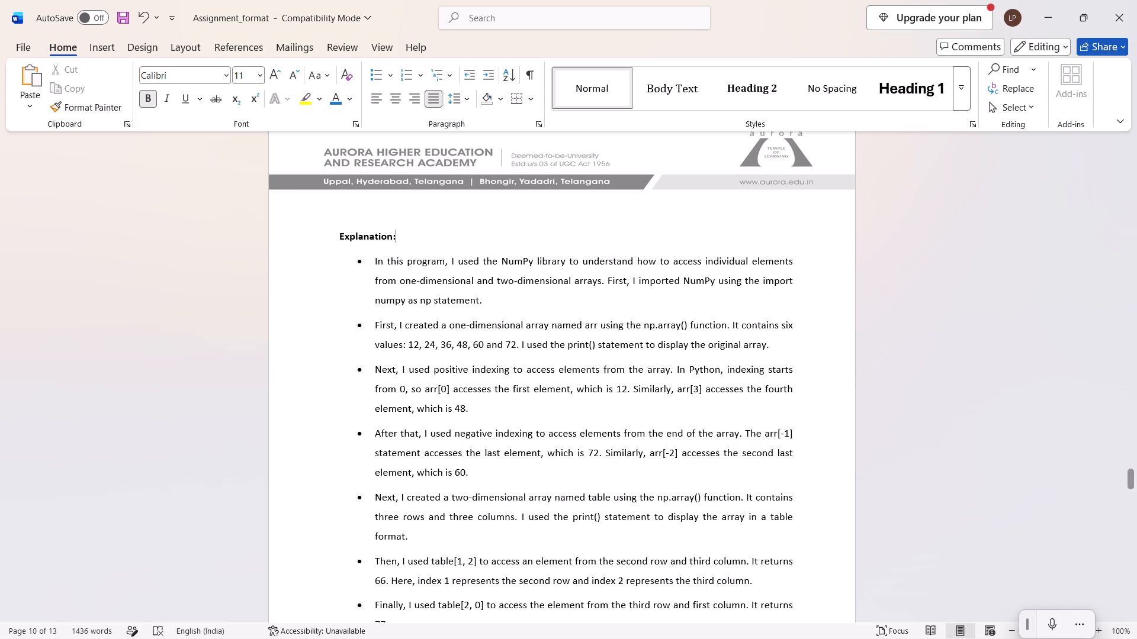
# Change the OUTPUT label in the NumPy Array Slicing section to "Output", keeping its colon.
pyautogui.scroll(-19, 391, 251)
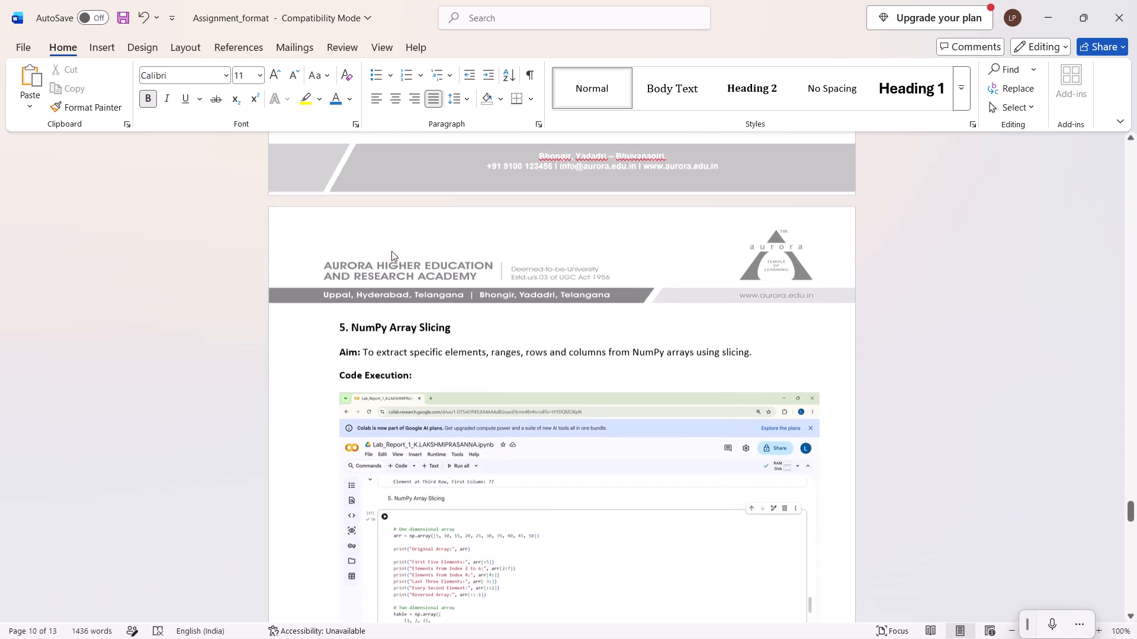
pyautogui.scroll(-5, 391, 251)
pyautogui.scroll(-19, 391, 251)
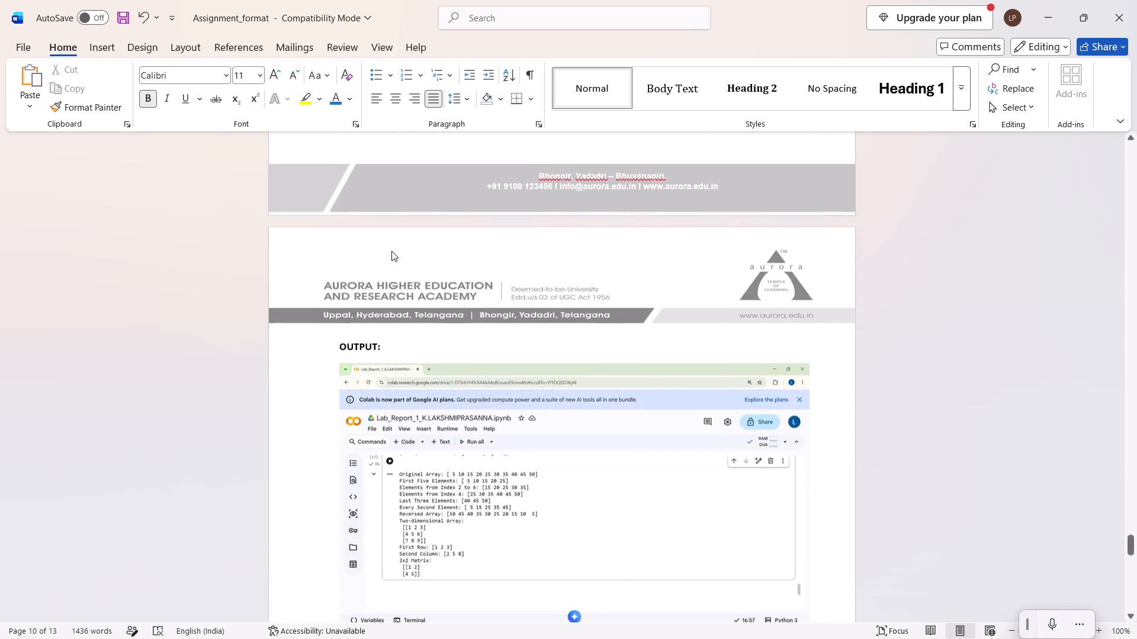
pyautogui.scroll(-3, 391, 251)
pyautogui.click(375, 262)
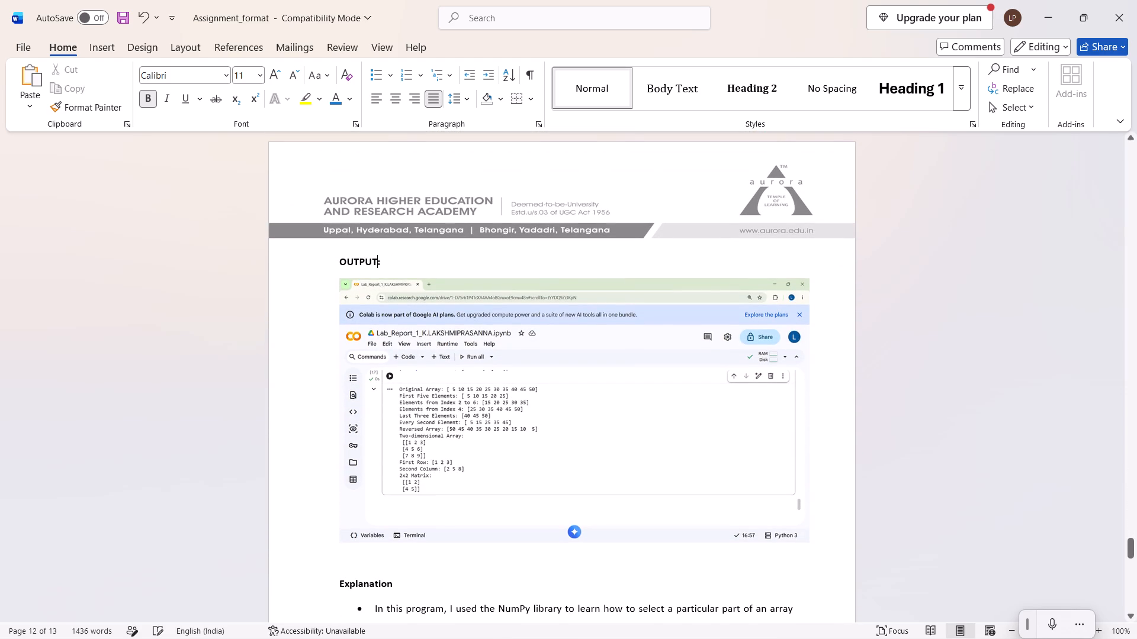
pyautogui.press('BackSpace')
pyautogui.press('BackSpace')
pyautogui.press('BackSpace')
pyautogui.press('BackSpace')
pyautogui.press('BackSpace')
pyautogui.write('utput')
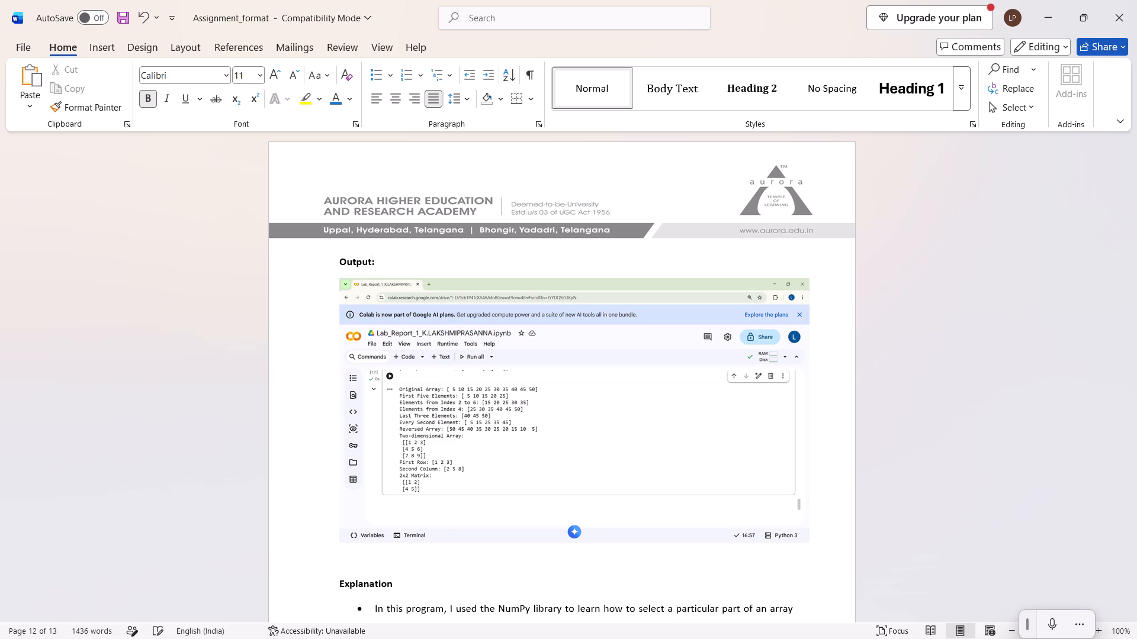
# Add a colon at the end of the Explanation heading in the NumPy Array Slicing section.
pyautogui.scroll(-6, 372, 336)
pyautogui.click(390, 370)
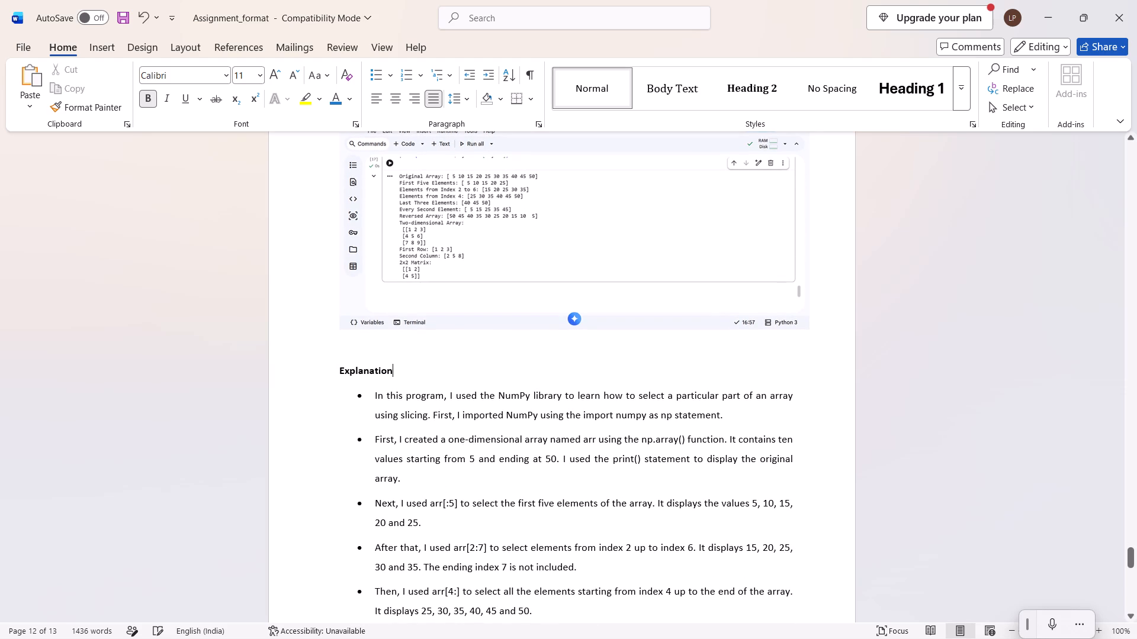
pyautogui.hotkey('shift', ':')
# Set the font size of the "NumPy Array Creation" section heading on the first page to 14.
pyautogui.scroll(1, 407, 406)
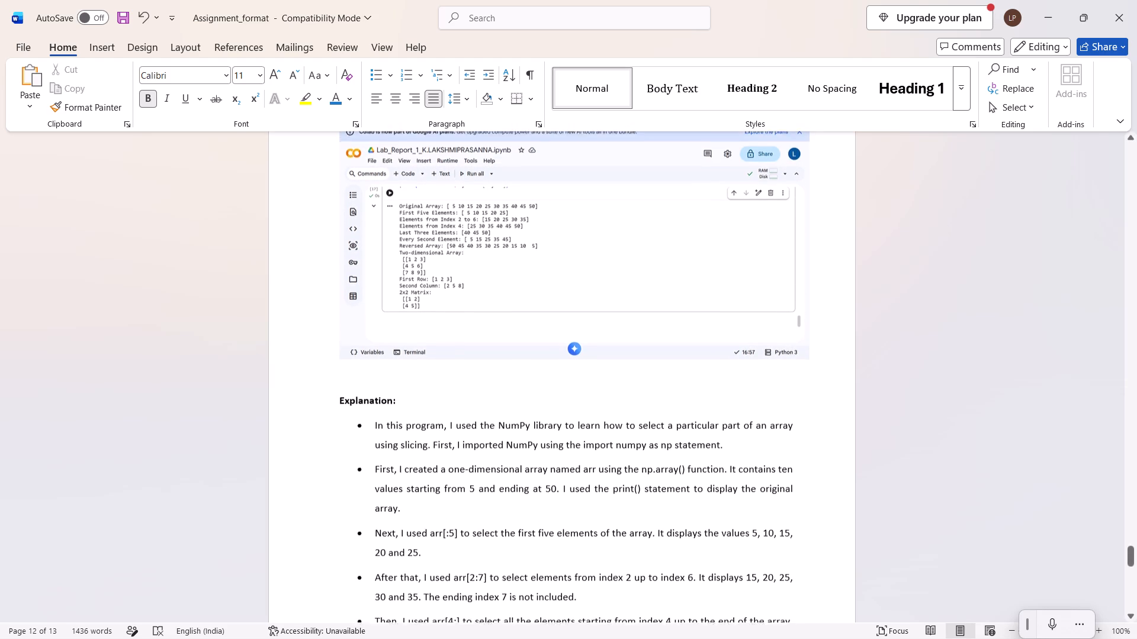
pyautogui.scroll(4, 407, 406)
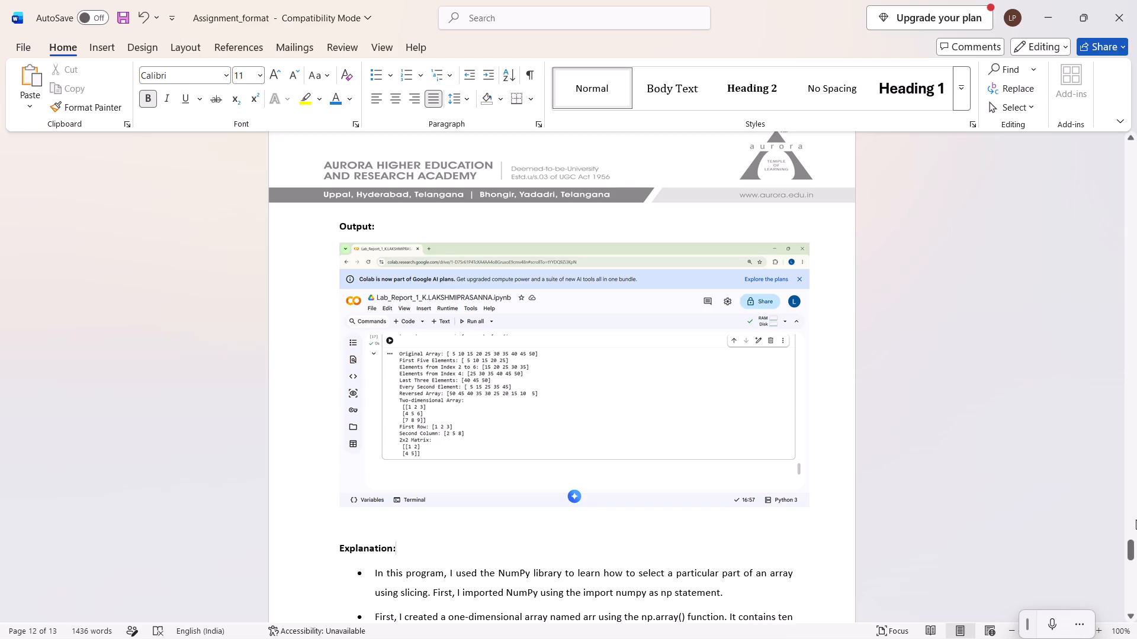
pyautogui.moveTo(1128, 544); pyautogui.dragTo(1049, 153)
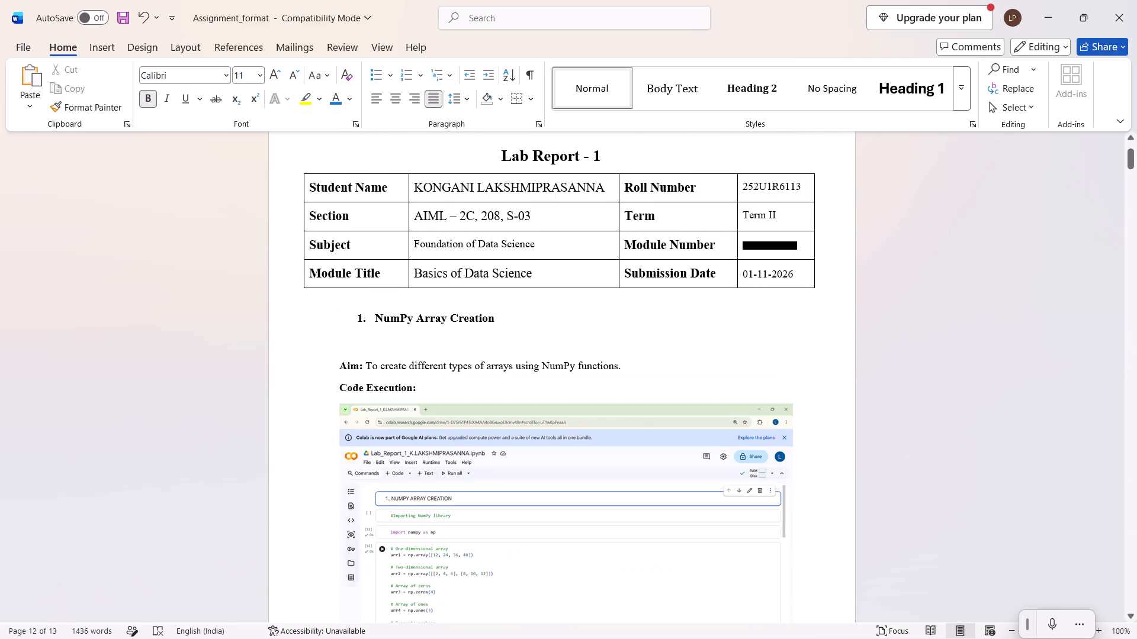
pyautogui.scroll(-2, 628, 394)
pyautogui.moveTo(349, 247); pyautogui.dragTo(522, 254)
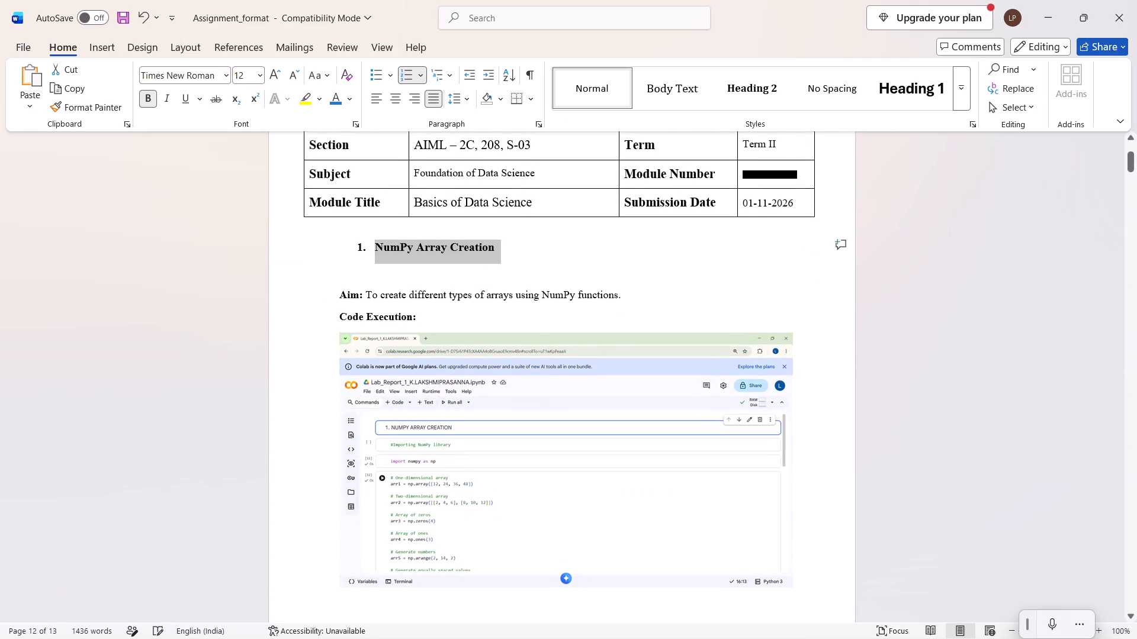
pyautogui.click(259, 70)
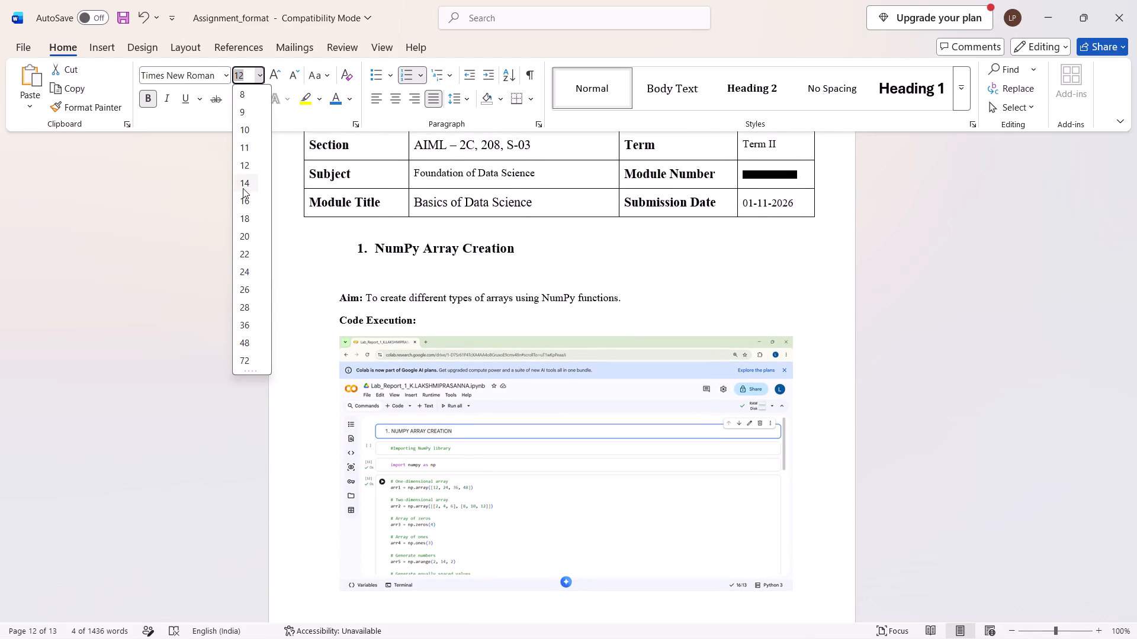
pyautogui.click(243, 188)
pyautogui.click(594, 263)
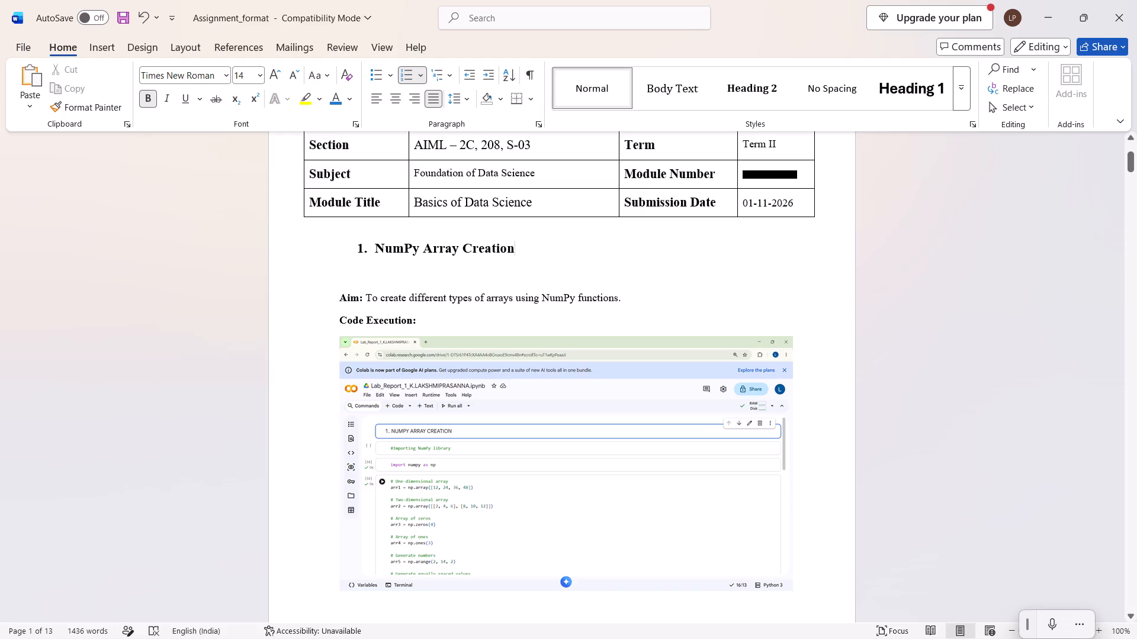
# Set the font size of the bold "Aim:" label in the NumPy Array Creation section to 12.
pyautogui.moveTo(364, 301); pyautogui.dragTo(342, 298)
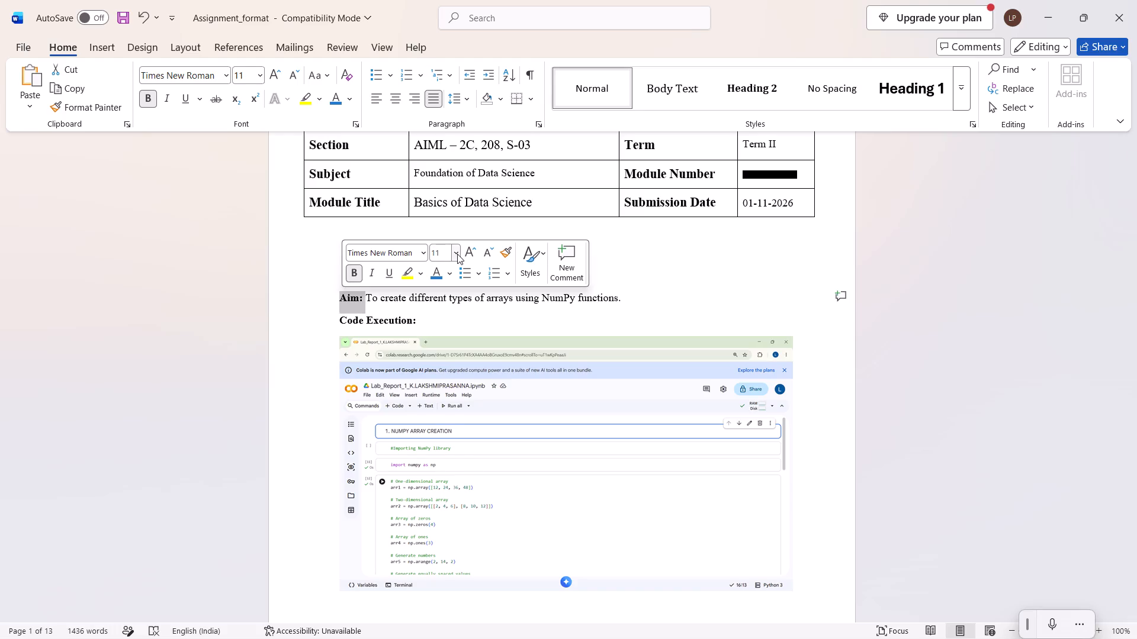
pyautogui.click(457, 254)
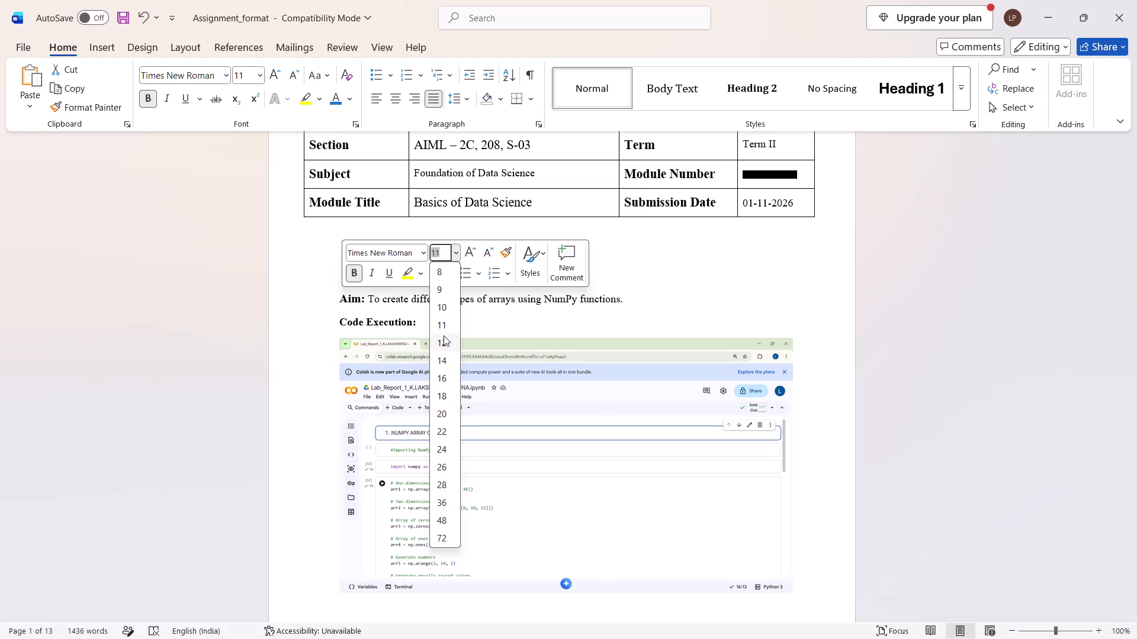
pyautogui.click(444, 335)
pyautogui.click(702, 285)
pyautogui.scroll(-1, 599, 325)
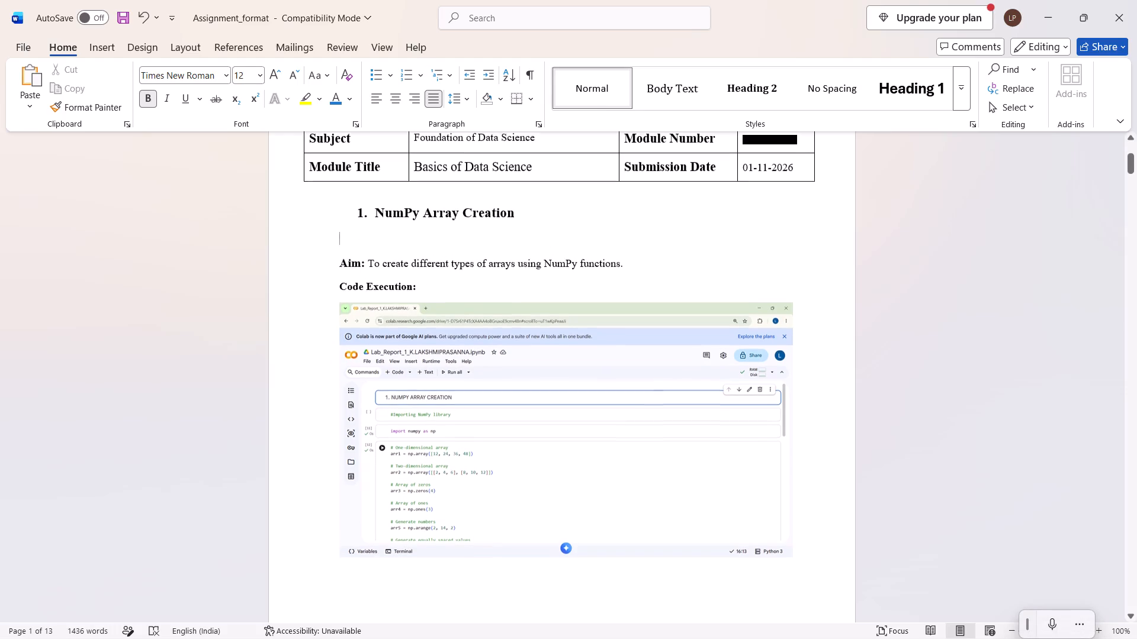
# Set the font size of the "Code Execution:" label in the NumPy Array Creation section to 12.
pyautogui.moveTo(421, 287); pyautogui.dragTo(343, 290)
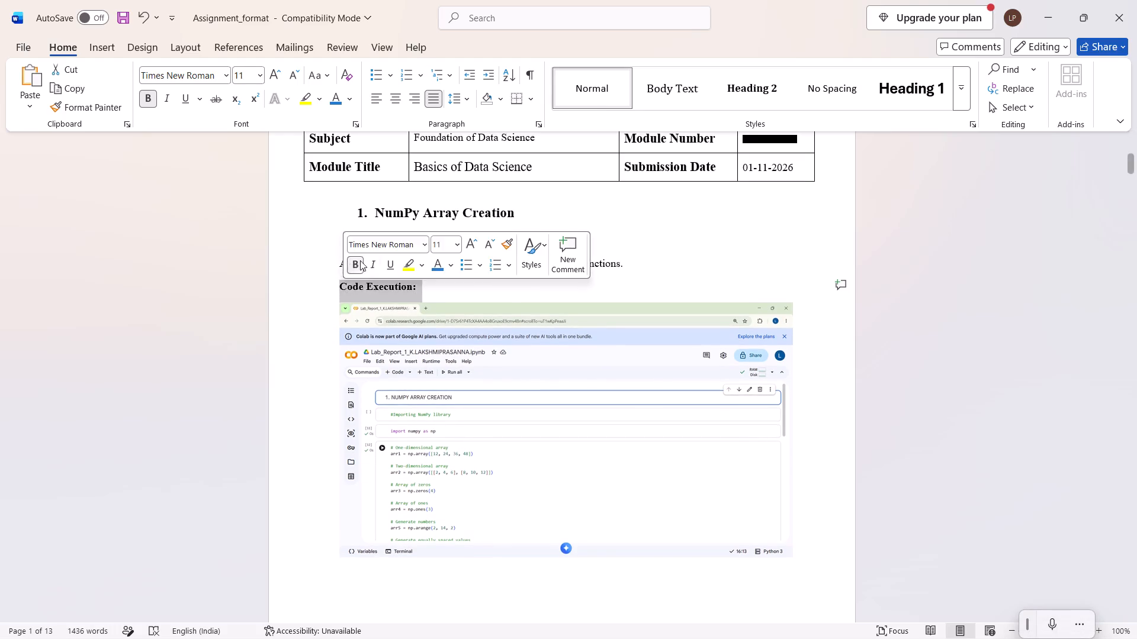
pyautogui.click(456, 244)
pyautogui.click(444, 333)
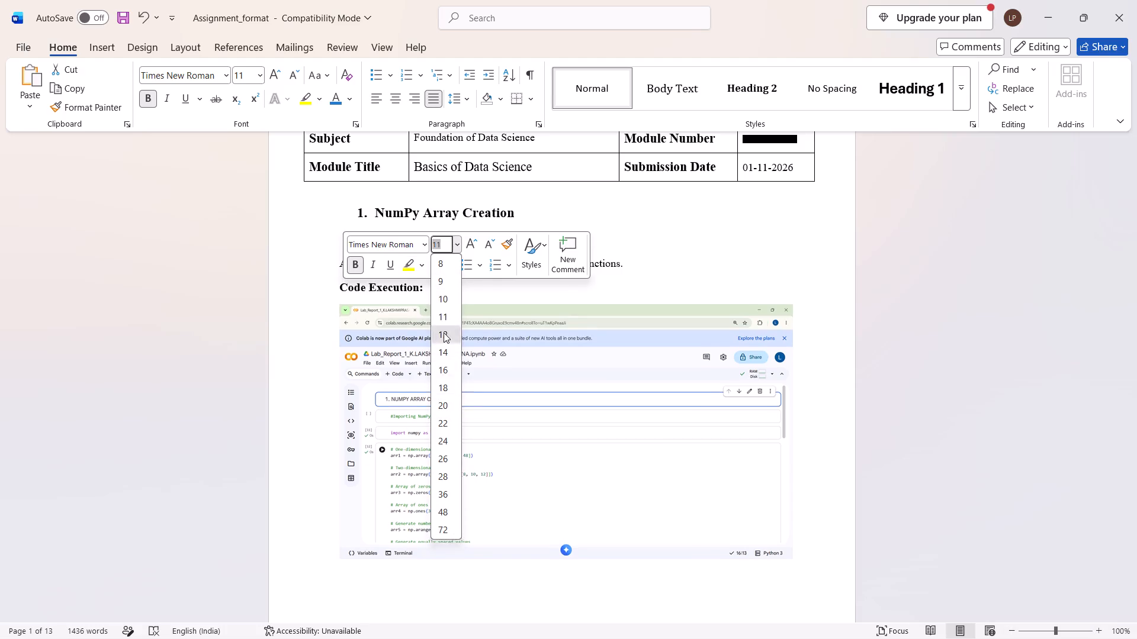
pyautogui.click(703, 229)
# Format the "Output:" label in the NumPy Array Creation section as Times New Roman, size 12.
pyautogui.scroll(-10, 596, 299)
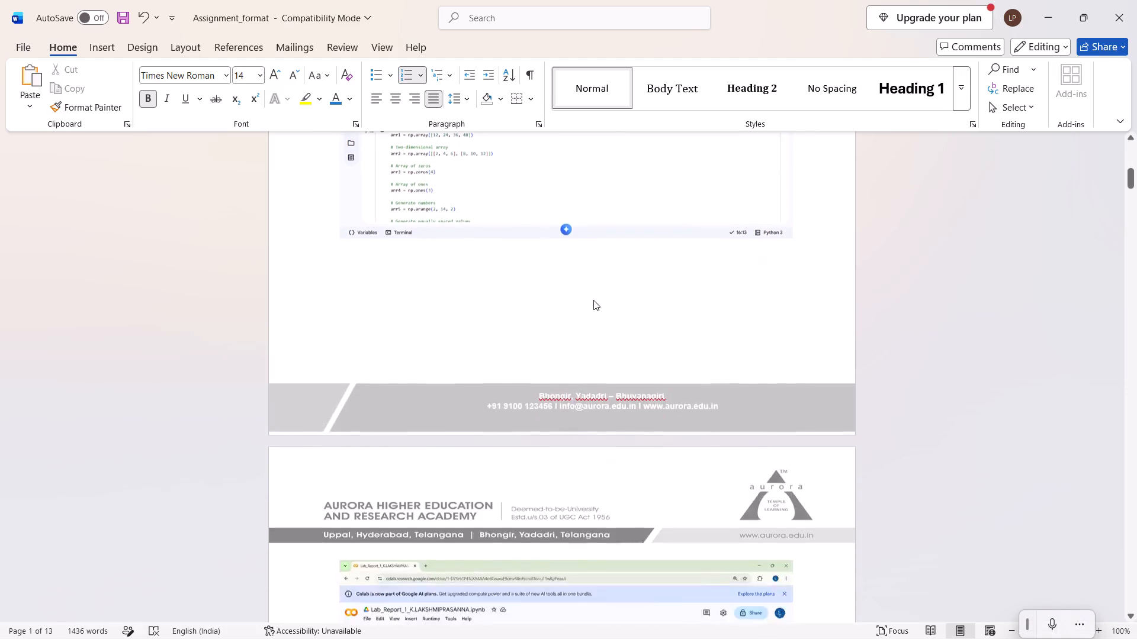
pyautogui.scroll(-15, 593, 300)
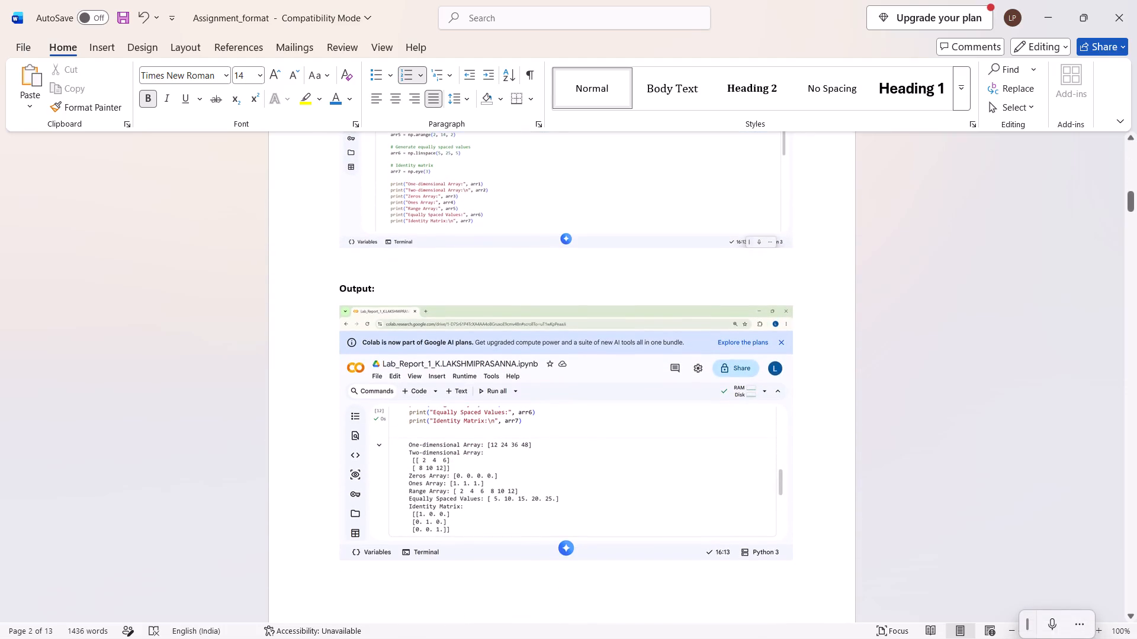
pyautogui.moveTo(383, 292); pyautogui.dragTo(340, 291)
pyautogui.click(221, 79)
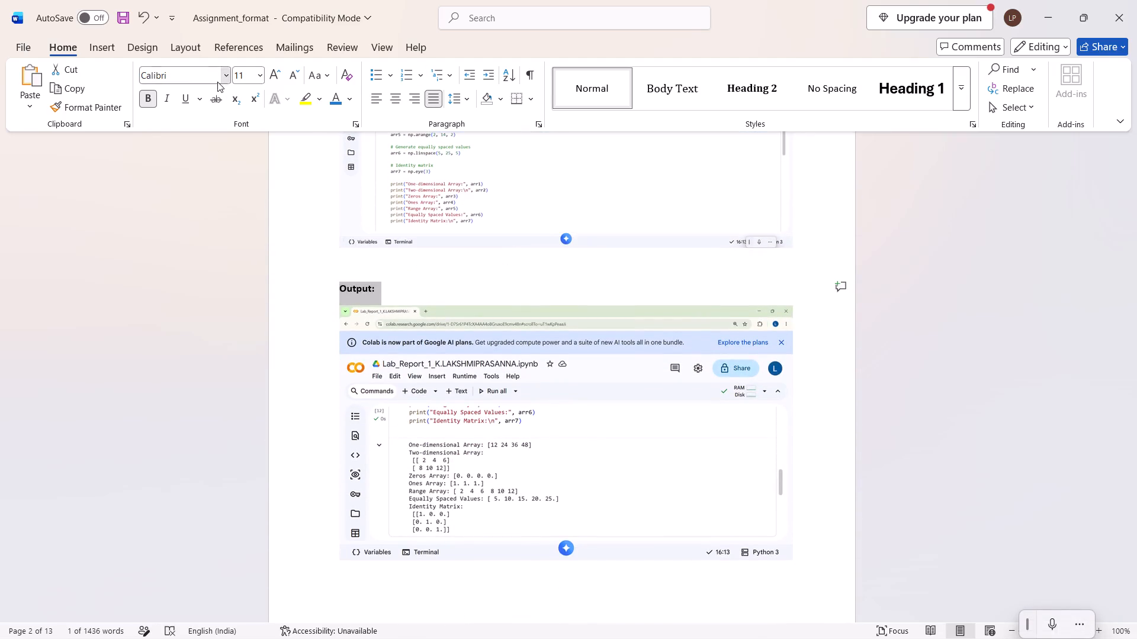
pyautogui.click(220, 180)
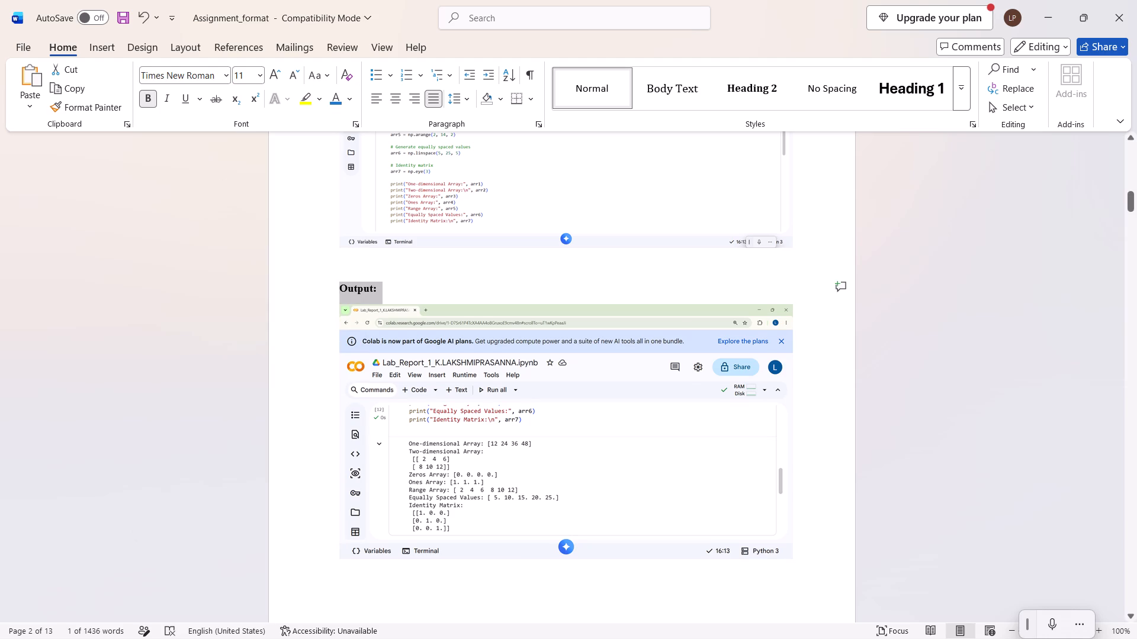
pyautogui.click(255, 77)
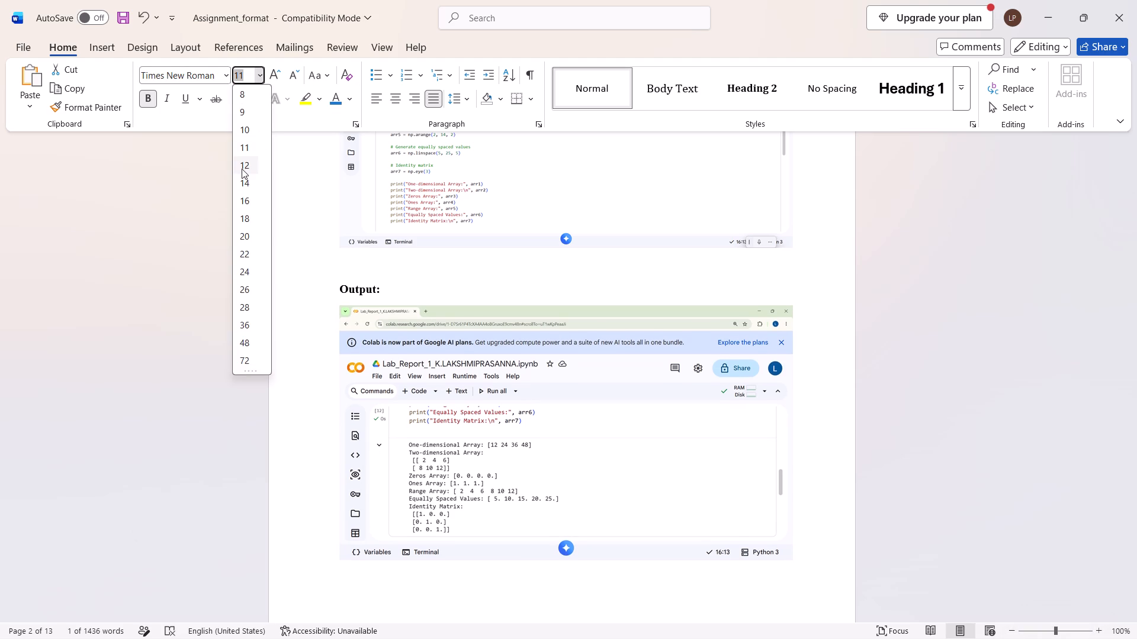
pyautogui.click(242, 169)
pyautogui.click(467, 280)
# Format the "Explanation :" heading in the NumPy Array Creation section as Times New Roman, size 12.
pyautogui.scroll(-4, 463, 281)
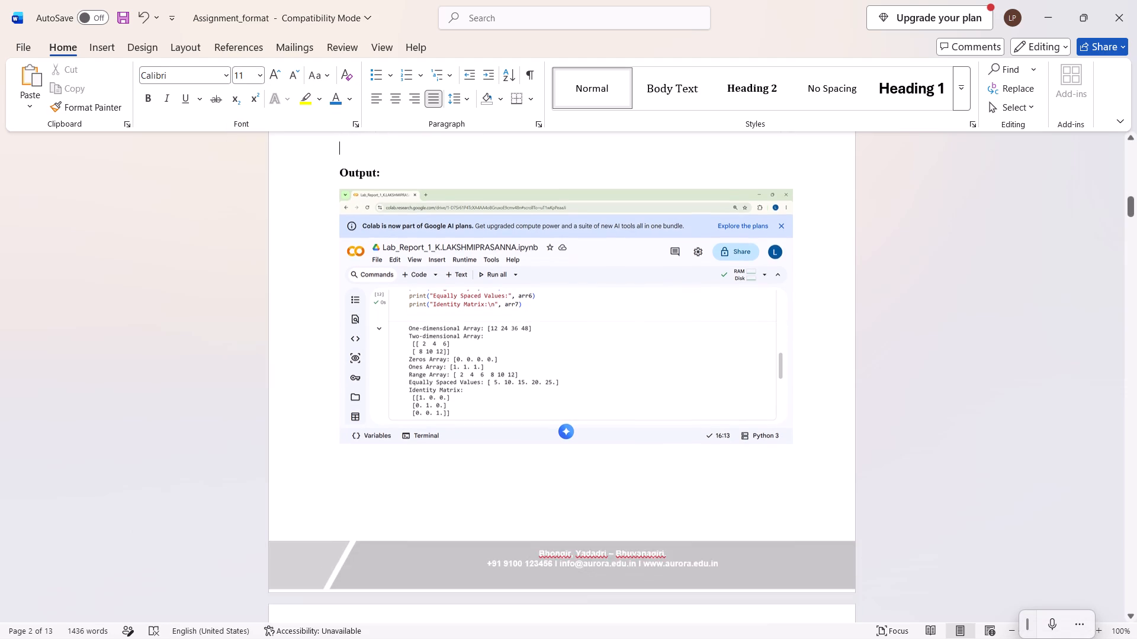
pyautogui.scroll(-16, 462, 278)
pyautogui.moveTo(408, 175); pyautogui.dragTo(404, 175)
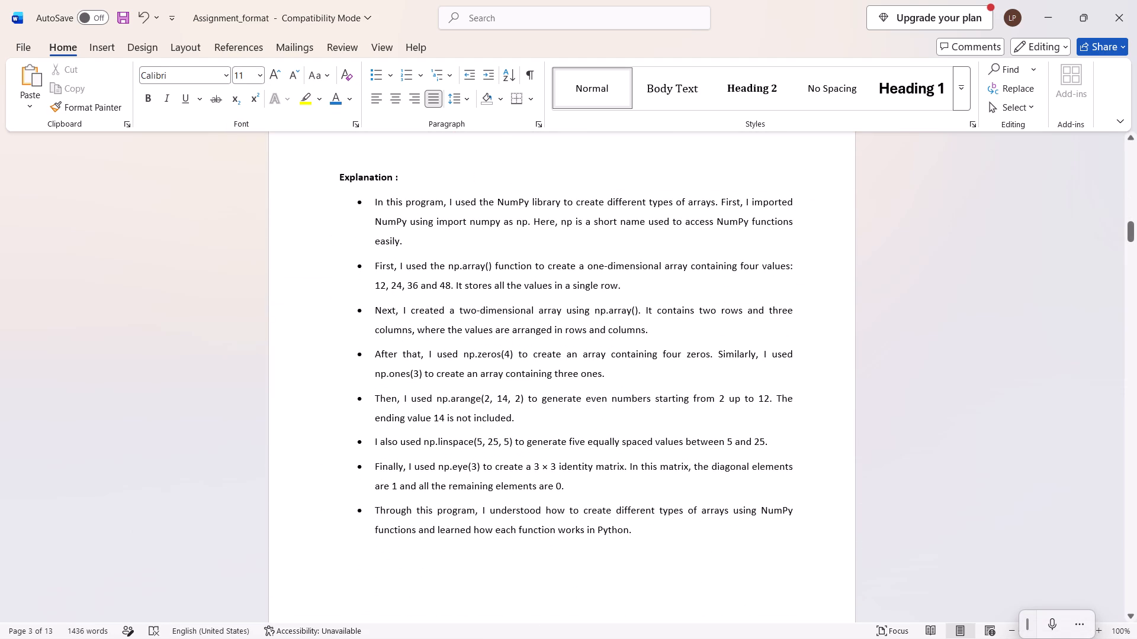
pyautogui.moveTo(404, 175); pyautogui.dragTo(340, 179)
pyautogui.click(225, 78)
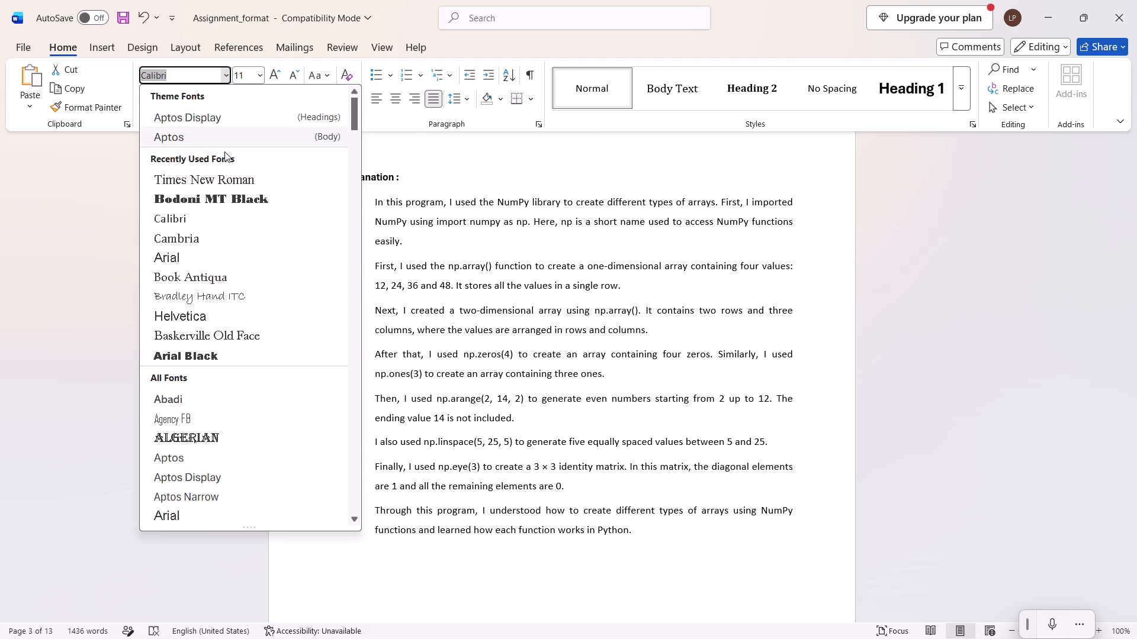
pyautogui.click(223, 183)
pyautogui.click(254, 78)
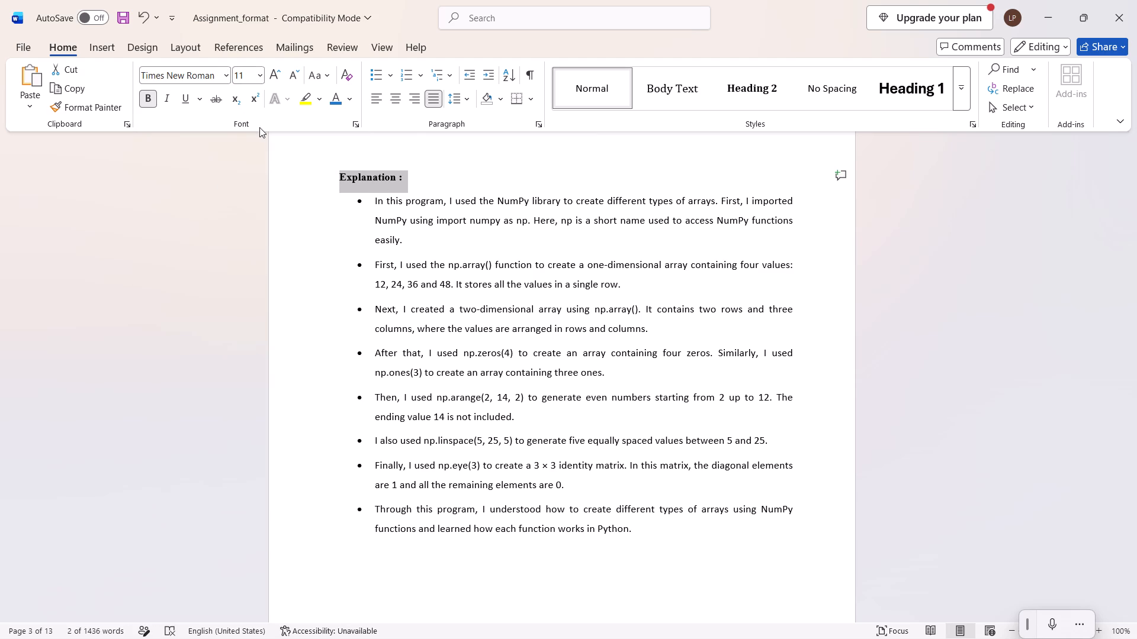
pyautogui.click(263, 75)
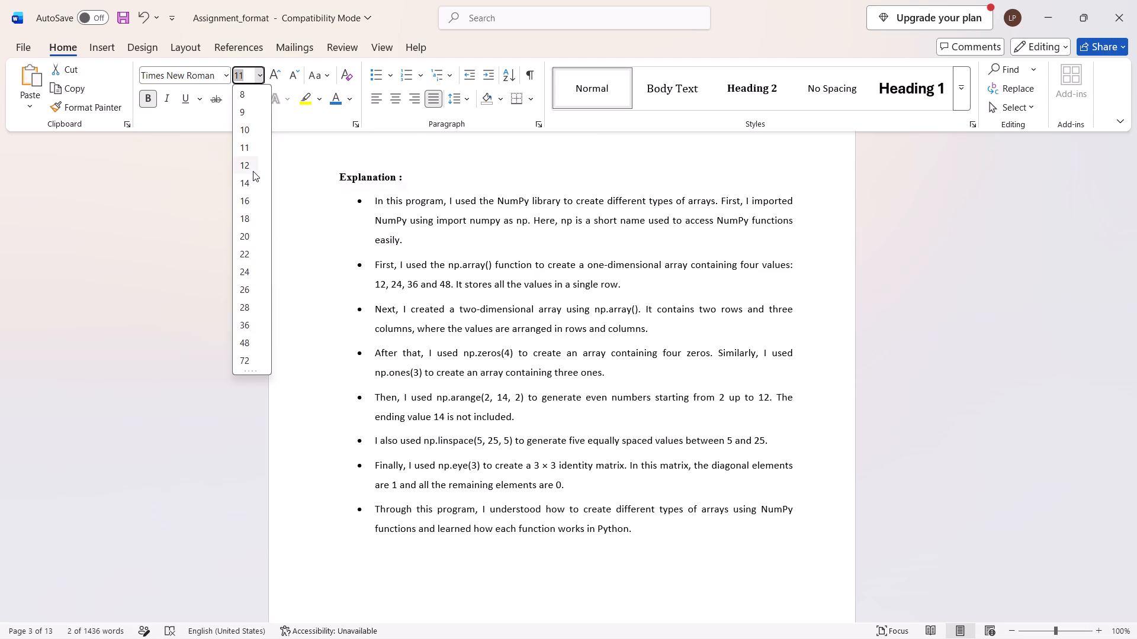
pyautogui.click(253, 171)
pyautogui.click(551, 177)
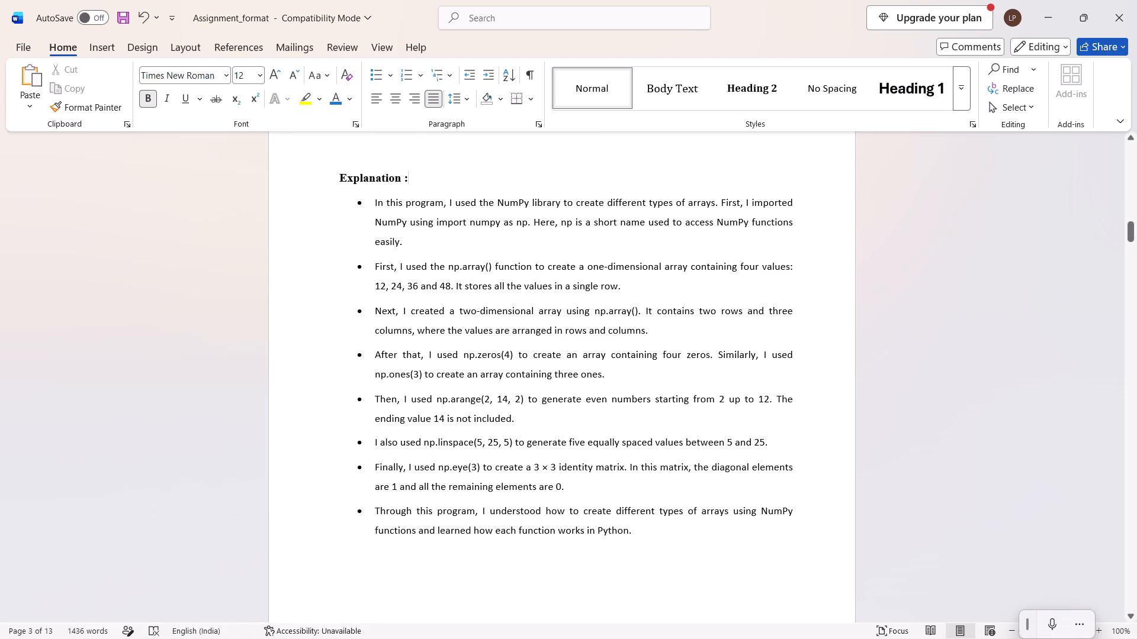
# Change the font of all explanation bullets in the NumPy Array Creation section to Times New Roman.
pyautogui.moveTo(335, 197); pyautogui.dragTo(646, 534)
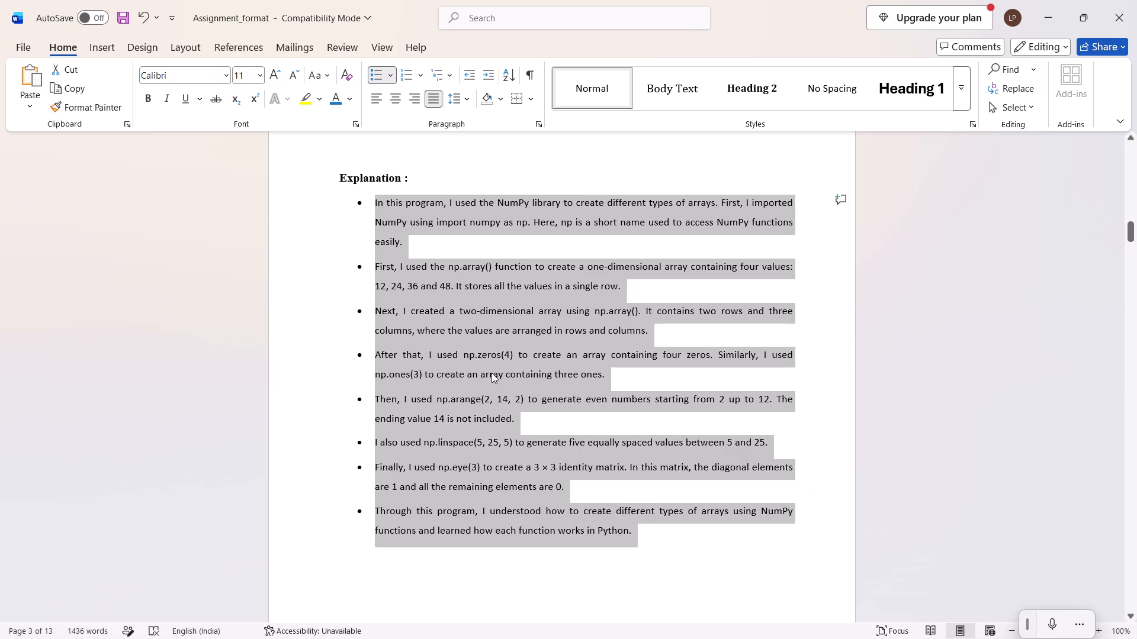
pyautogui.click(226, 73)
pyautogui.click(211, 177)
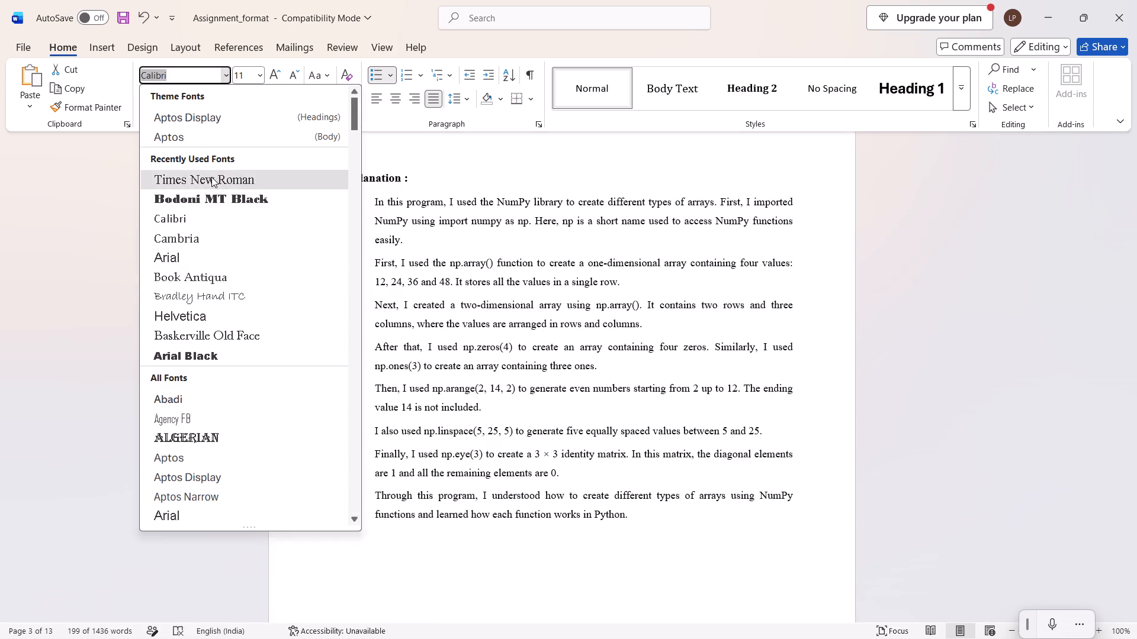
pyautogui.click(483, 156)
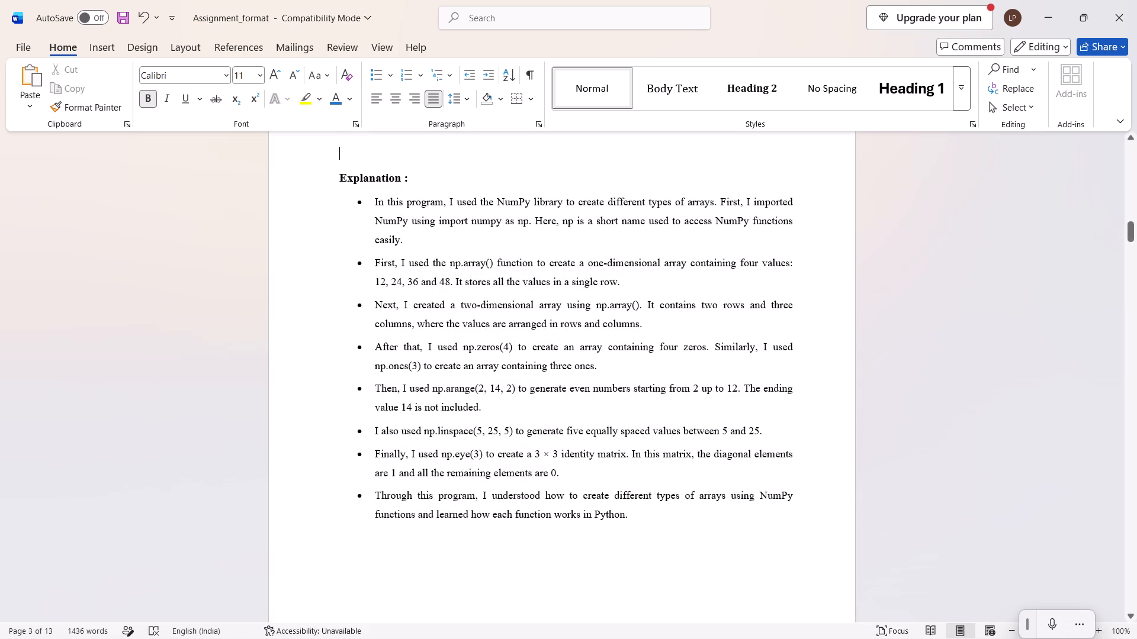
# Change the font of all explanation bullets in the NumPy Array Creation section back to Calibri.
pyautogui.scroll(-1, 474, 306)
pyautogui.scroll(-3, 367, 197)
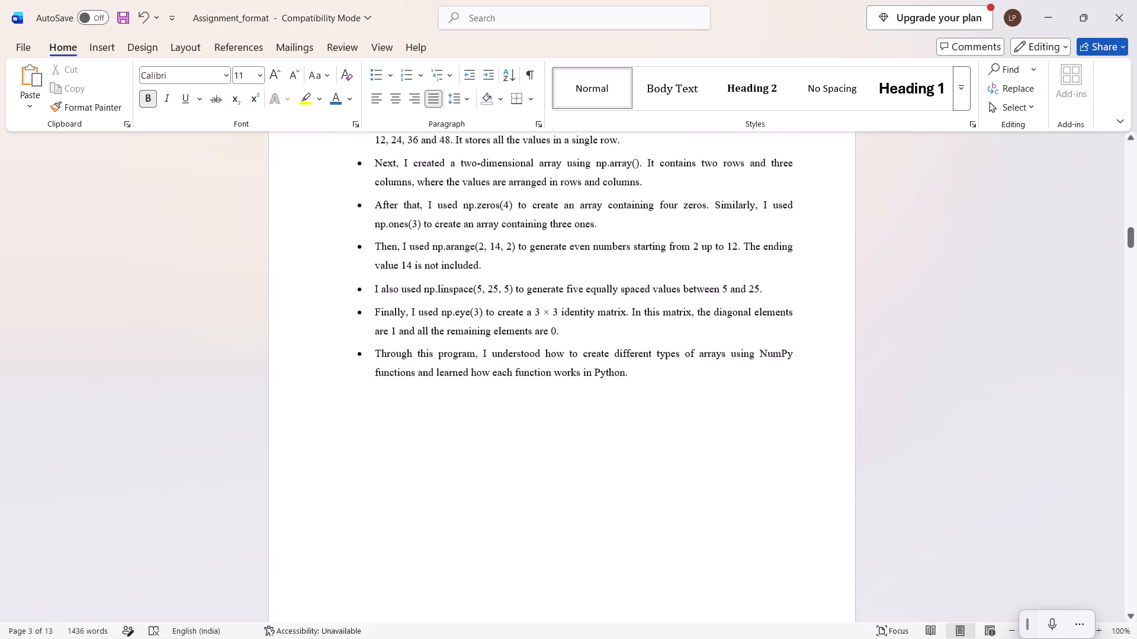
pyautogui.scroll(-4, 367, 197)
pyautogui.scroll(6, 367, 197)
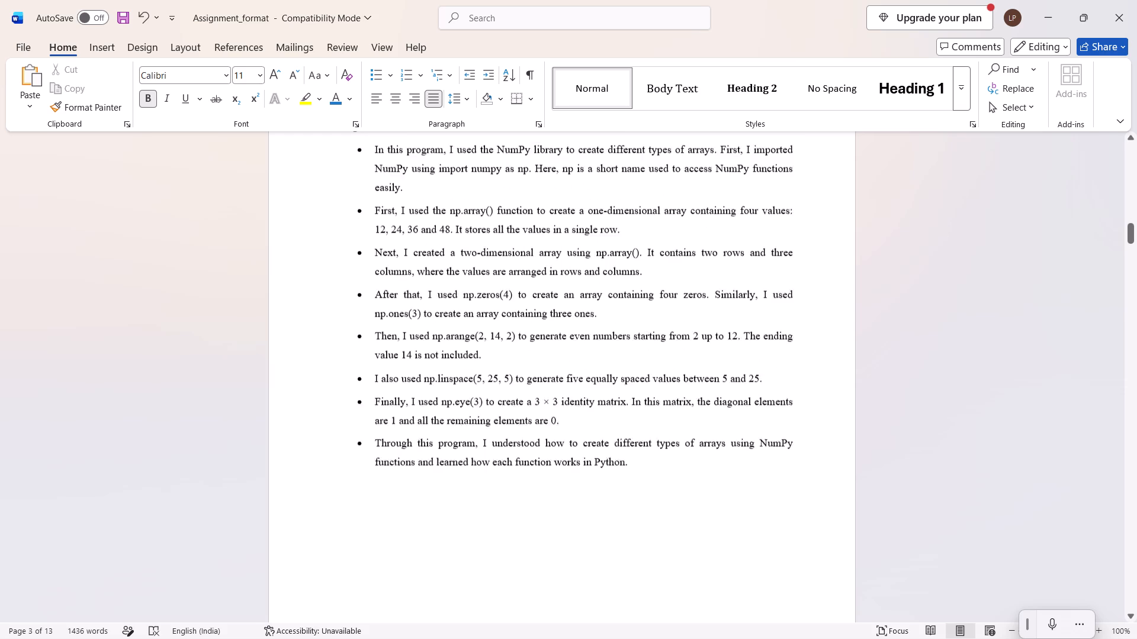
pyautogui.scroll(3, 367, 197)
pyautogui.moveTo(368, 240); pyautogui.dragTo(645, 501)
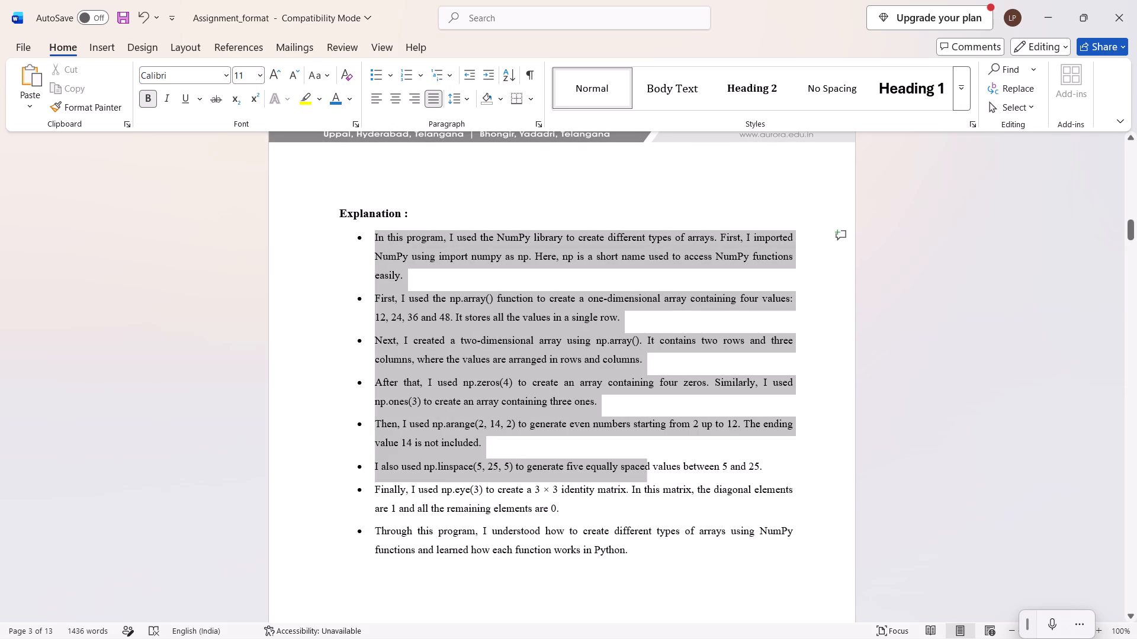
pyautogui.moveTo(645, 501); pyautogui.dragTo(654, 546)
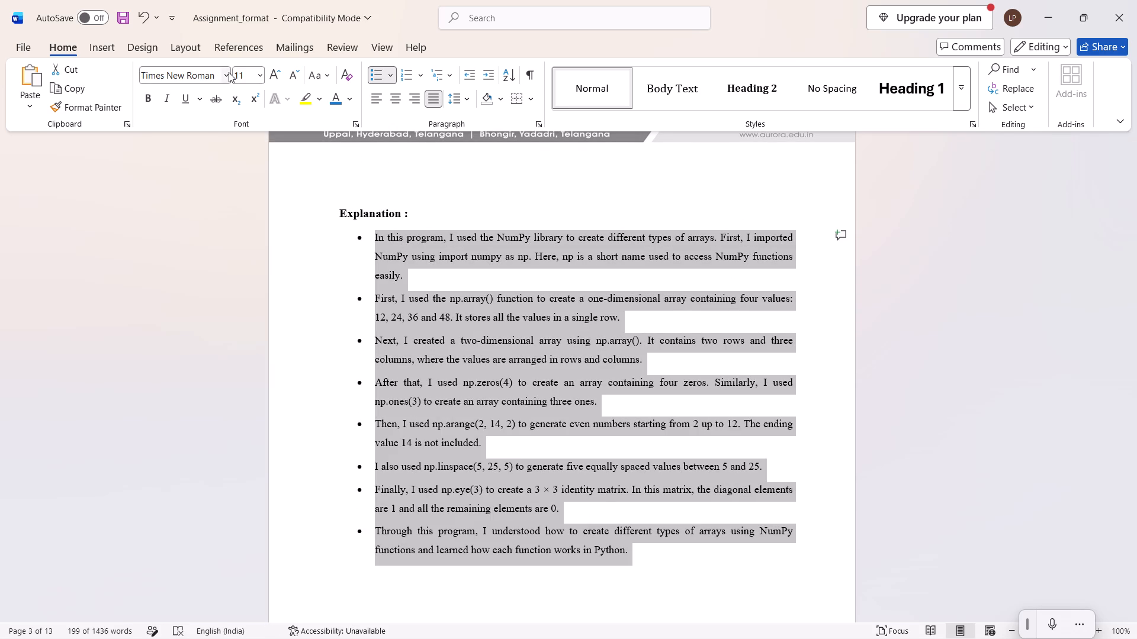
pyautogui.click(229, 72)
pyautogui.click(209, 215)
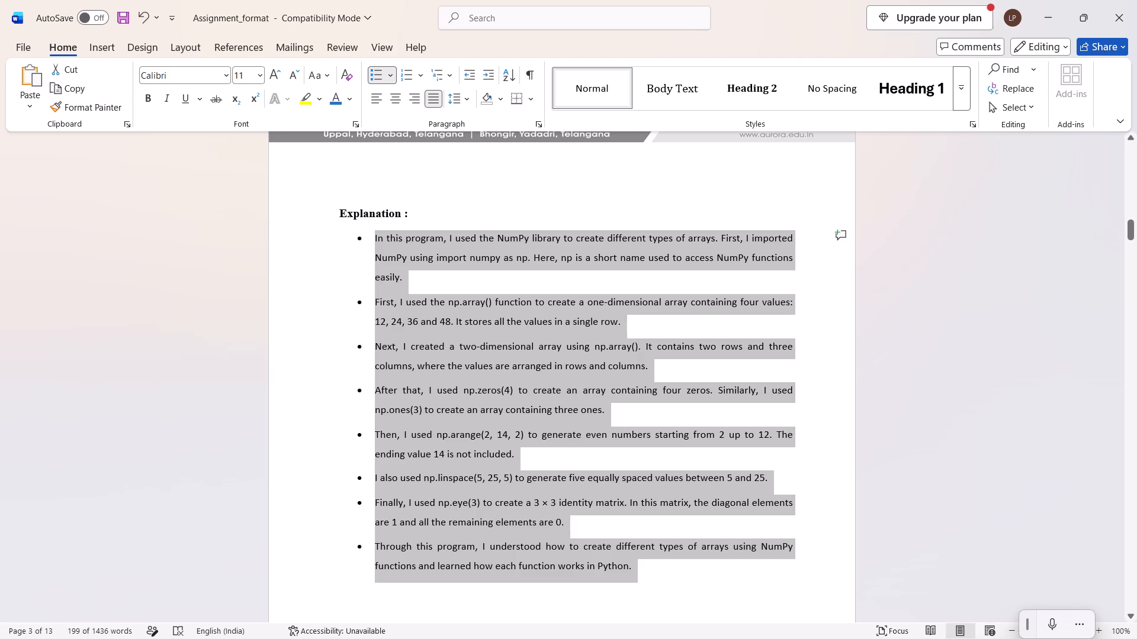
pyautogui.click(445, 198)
# Set the font size of all explanation bullets in the NumPy Array Creation section to 12.
pyautogui.scroll(-12, 446, 198)
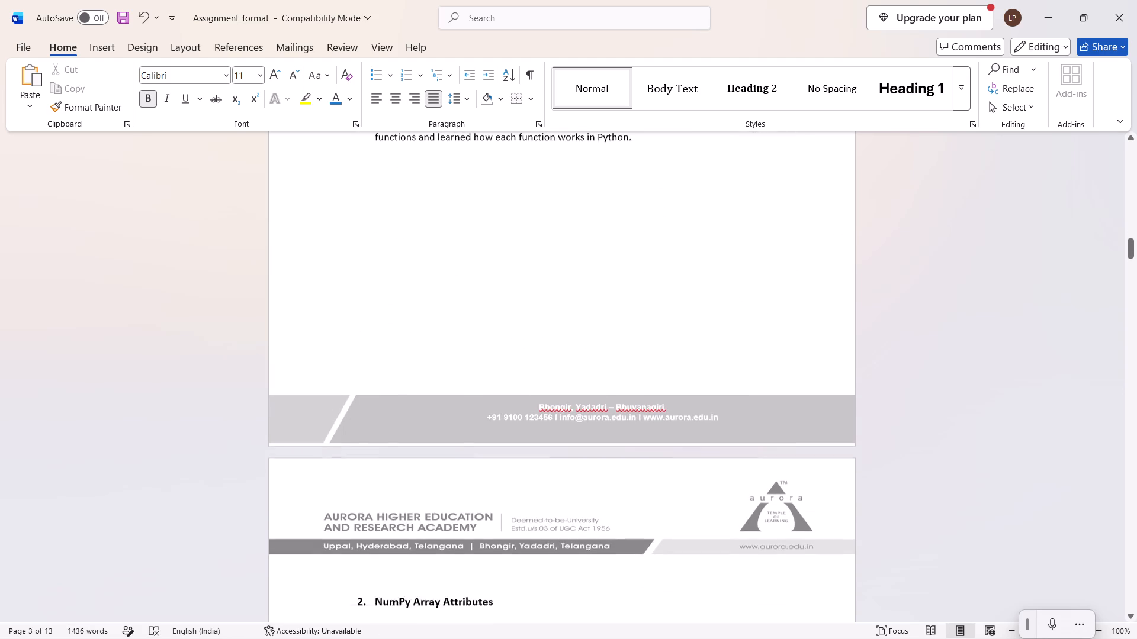
pyautogui.scroll(-3, 446, 198)
pyautogui.scroll(13, 446, 198)
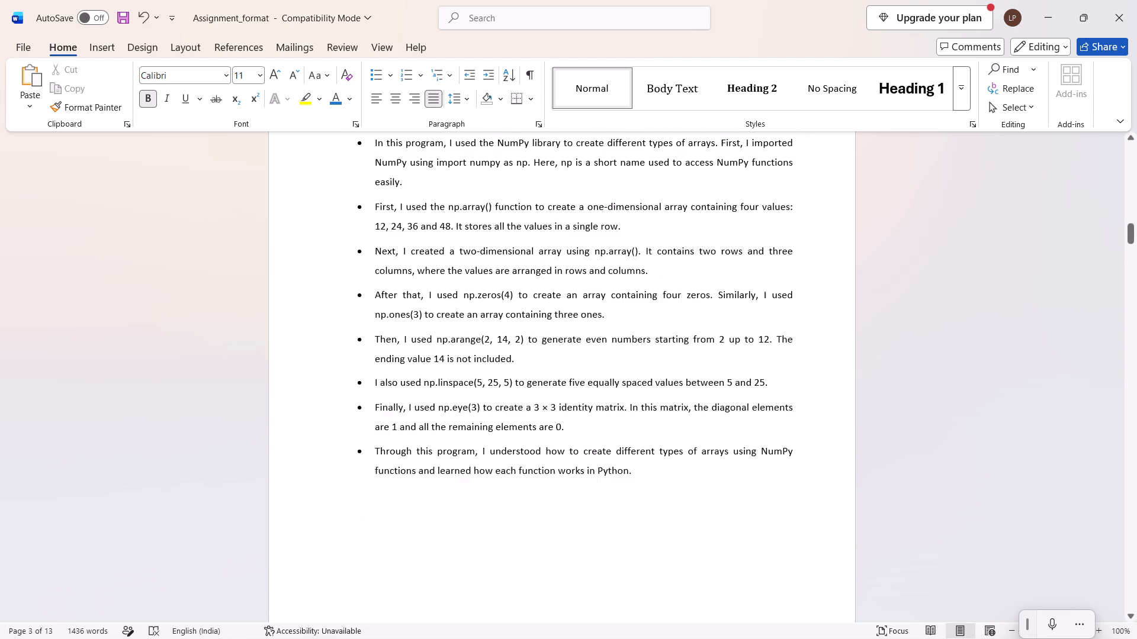
pyautogui.scroll(1, 446, 199)
pyautogui.moveTo(645, 543); pyautogui.dragTo(419, 348)
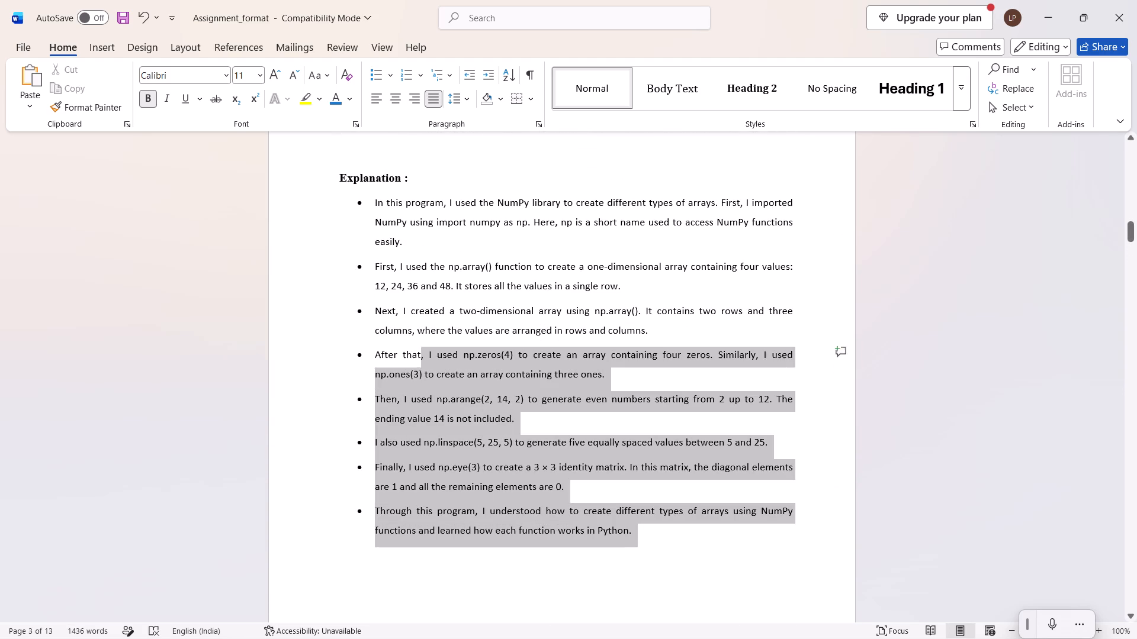
pyautogui.moveTo(419, 348); pyautogui.dragTo(365, 206)
pyautogui.click(258, 75)
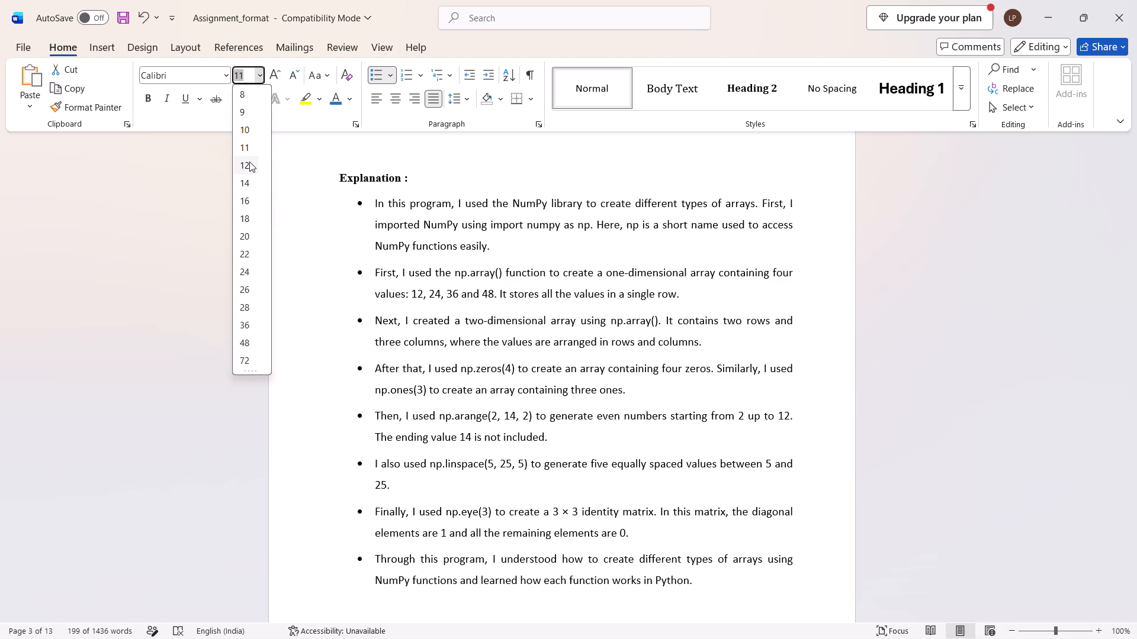
pyautogui.click(249, 162)
pyautogui.scroll(-15, 407, 264)
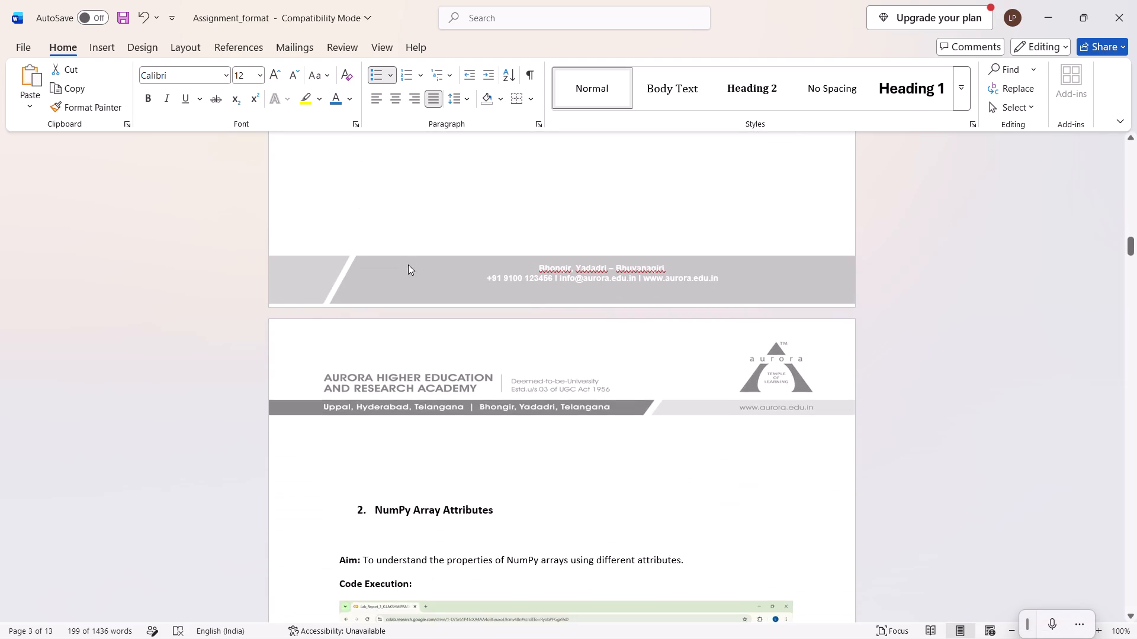
pyautogui.scroll(20, 408, 264)
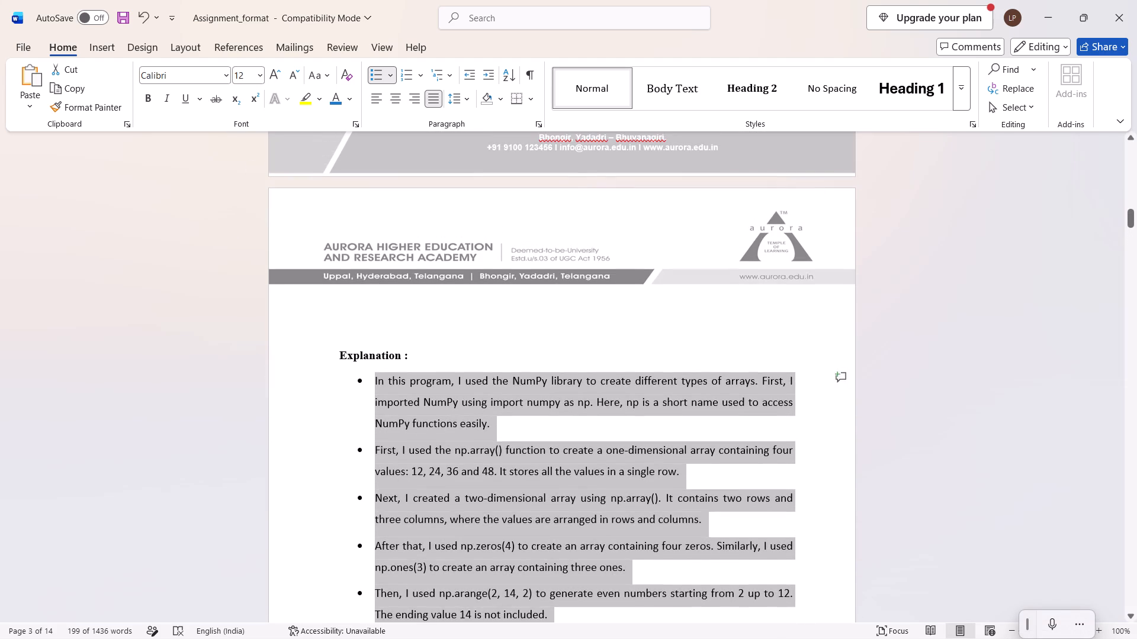
pyautogui.click(455, 338)
# Insert ten blank lines after the code screenshot in the NumPy Array Attributes section to push the "Output:" label onto the following page.
pyautogui.scroll(-20, 455, 338)
pyautogui.scroll(-5, 455, 338)
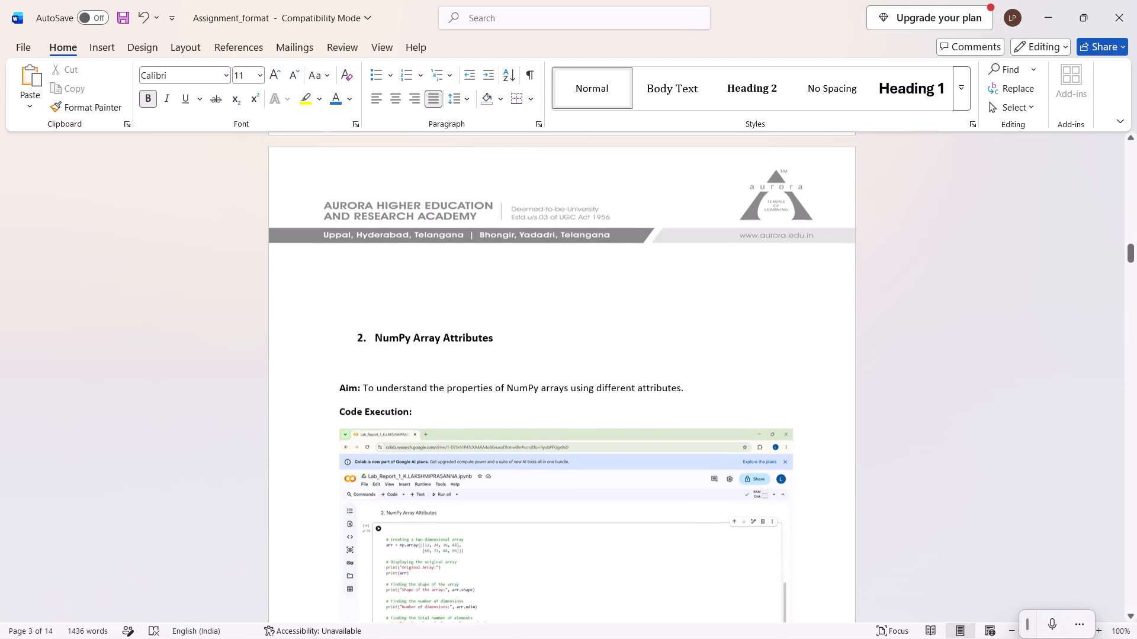
pyautogui.scroll(-3, 457, 312)
pyautogui.click(378, 209)
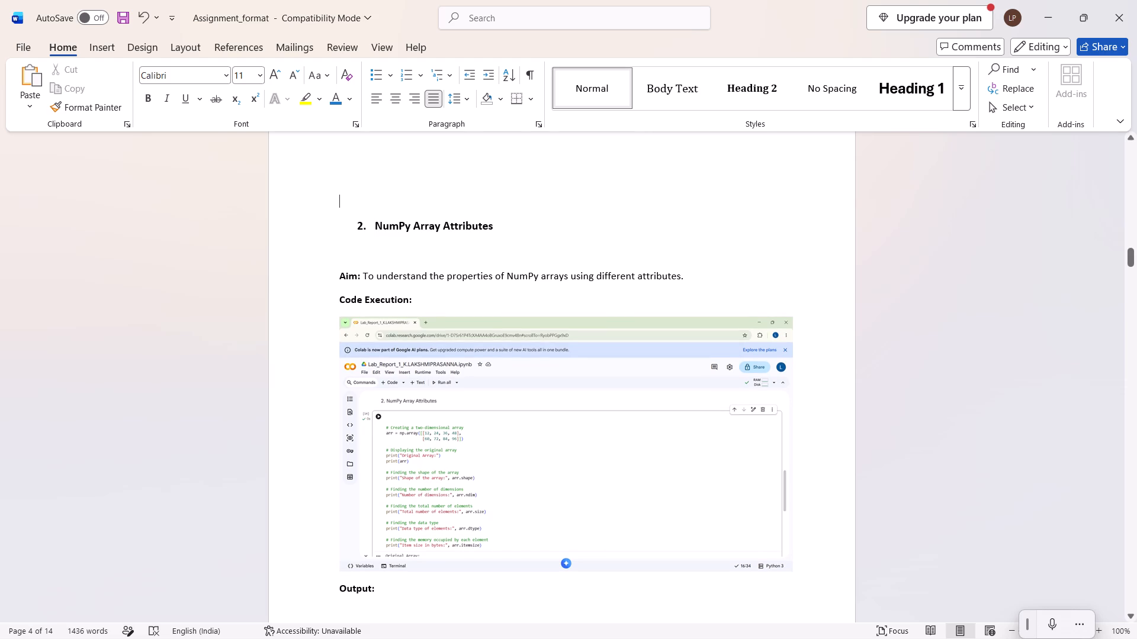
pyautogui.scroll(-12, 378, 209)
pyautogui.scroll(6, 394, 305)
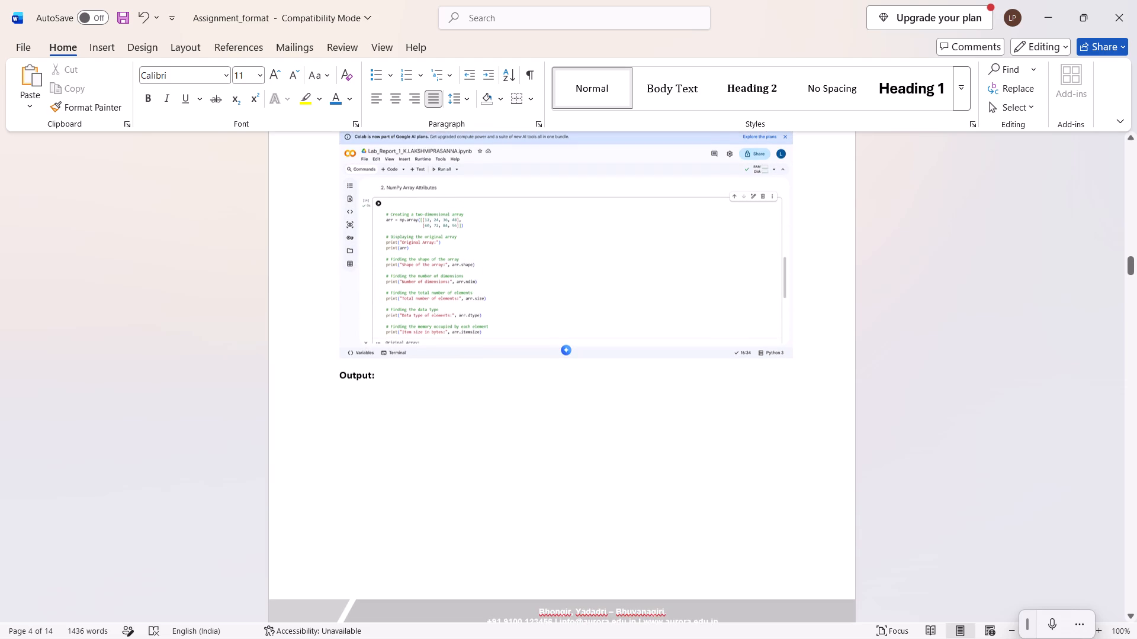
pyautogui.click(801, 360)
pyautogui.press('Return')
pyautogui.press('Return')
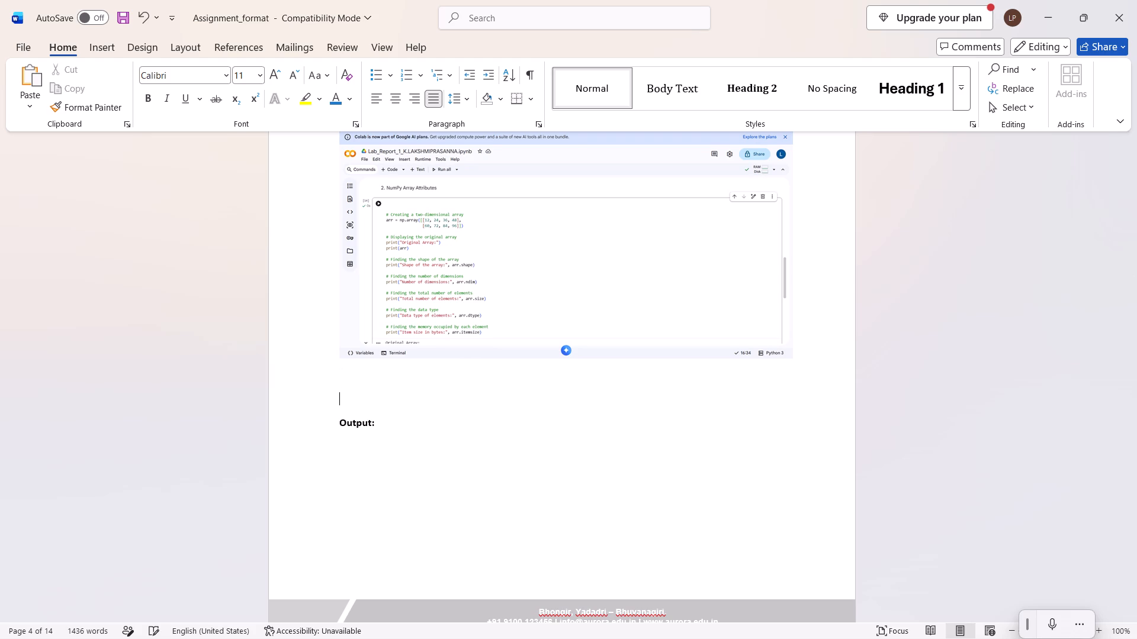
pyautogui.press('Return')
pyautogui.press('Return')
pyautogui.press('Return')
pyautogui.press('Return')
pyautogui.press('Return')
pyautogui.press('Return')
pyautogui.press('Return')
pyautogui.press('Return')
# Delete blank lines above the "NumPy Array Attributes" heading to move it closer to the page header.
pyautogui.scroll(7, 778, 373)
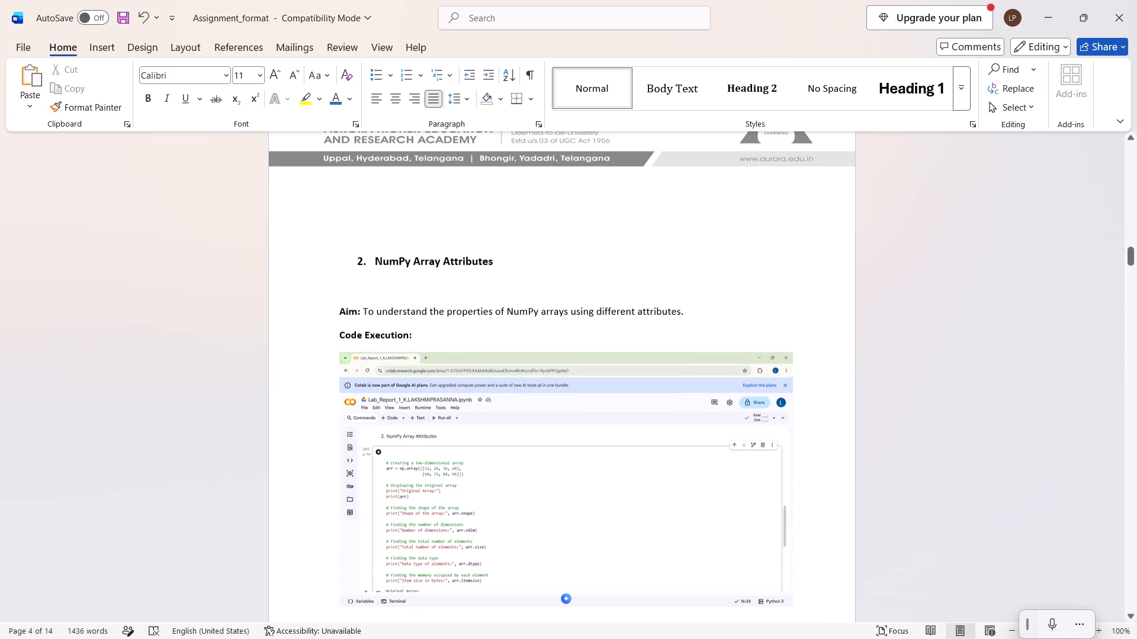
pyautogui.click(405, 232)
pyautogui.press('BackSpace')
pyautogui.press('BackSpace')
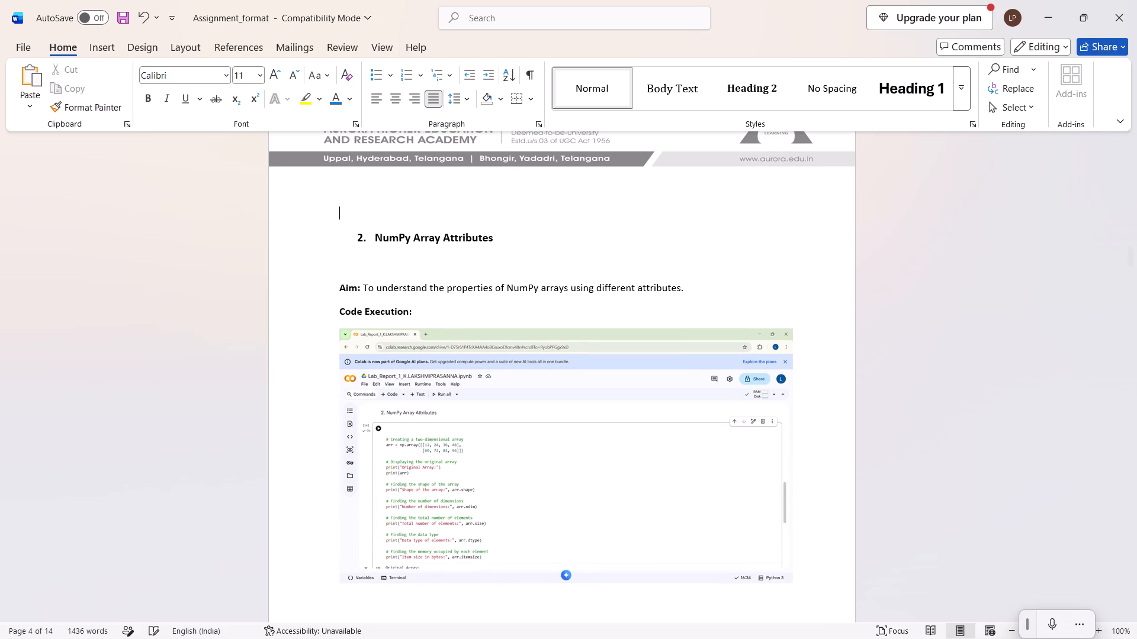
pyautogui.press('BackSpace')
pyautogui.scroll(3, 405, 232)
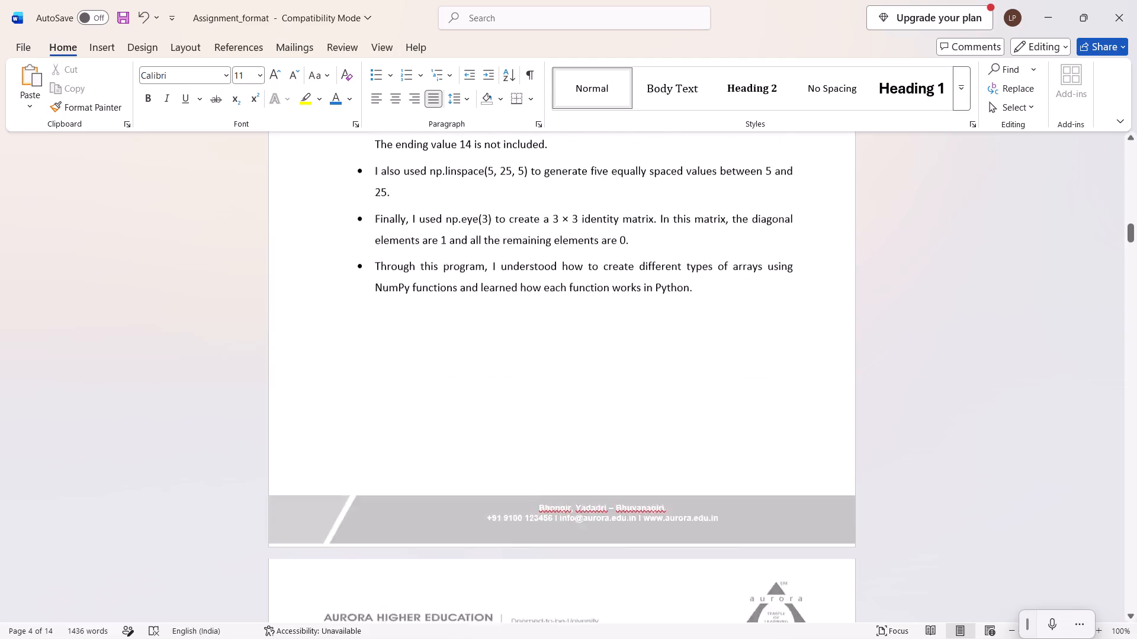
# Review the page layout and formatting from the start of the report through the NumPy Array Attributes section.
pyautogui.scroll(12, 405, 232)
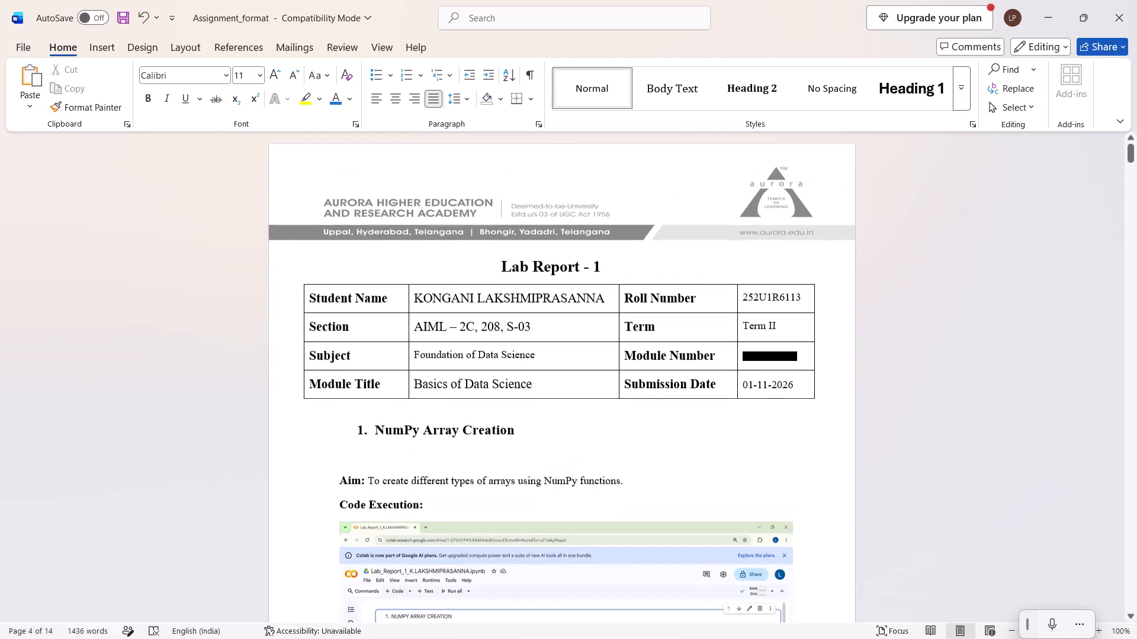
pyautogui.scroll(-7, 405, 232)
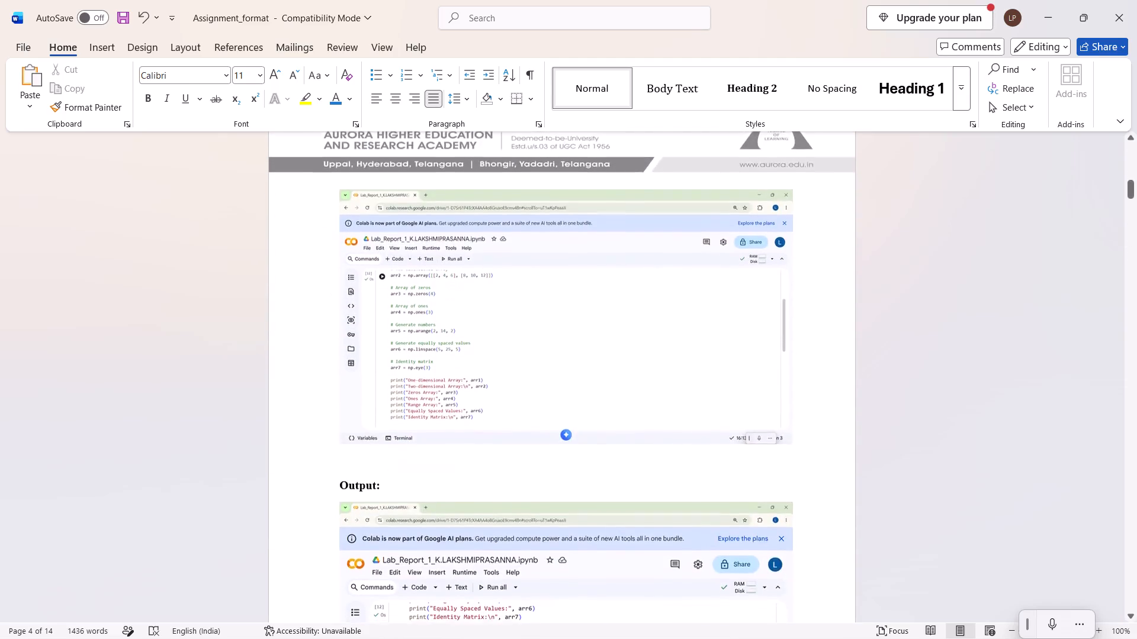
pyautogui.scroll(-8, 405, 232)
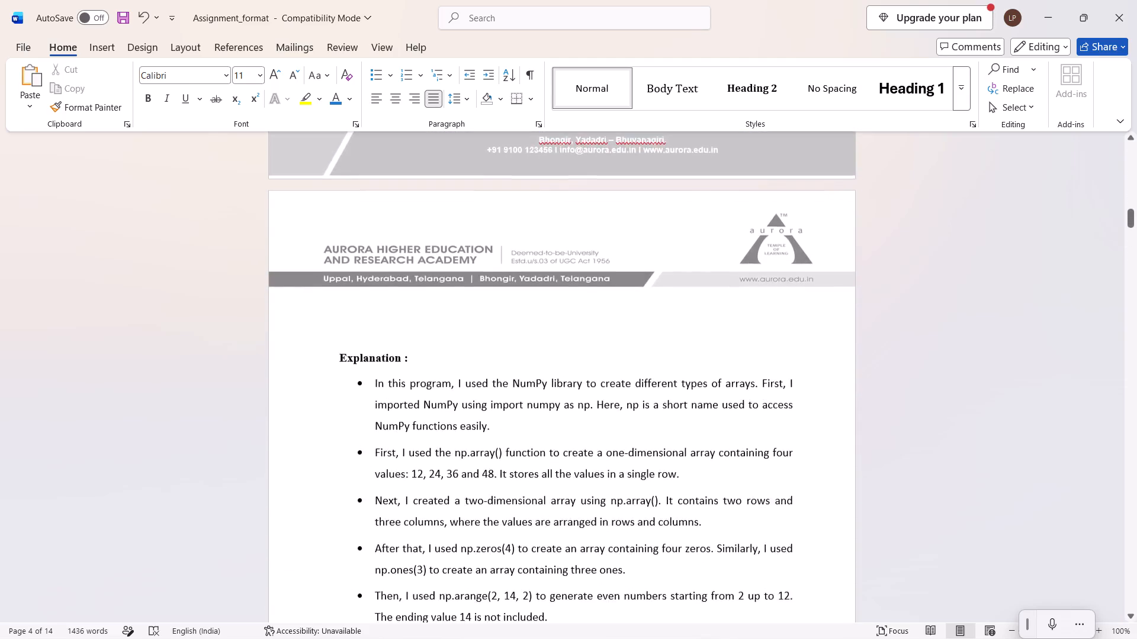
pyautogui.scroll(-6, 405, 232)
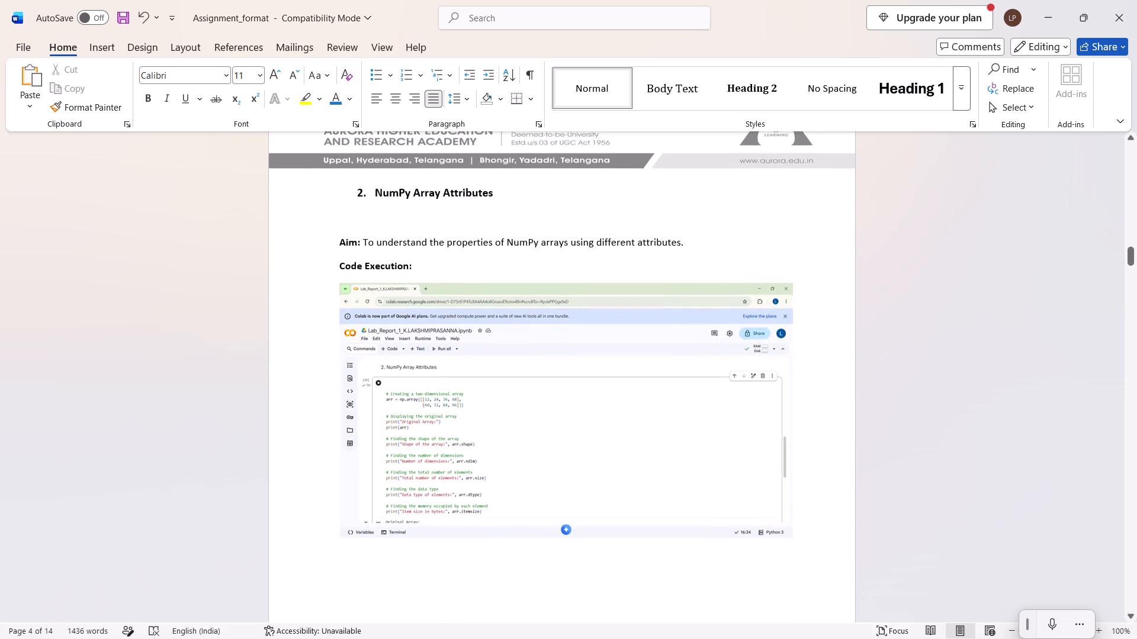
pyautogui.scroll(2, 405, 232)
pyautogui.scroll(-2, 405, 232)
# Format the "Aim:" label in the NumPy Array Attributes section as Times New Roman, size 12.
pyautogui.moveTo(361, 243); pyautogui.dragTo(333, 242)
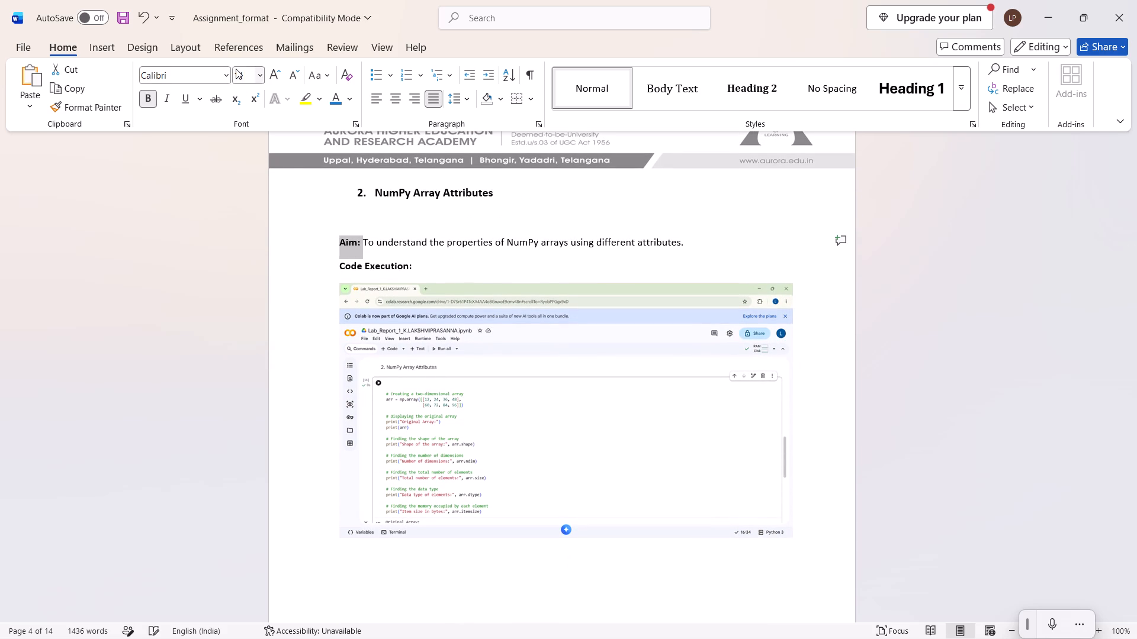
pyautogui.click(230, 72)
pyautogui.click(191, 195)
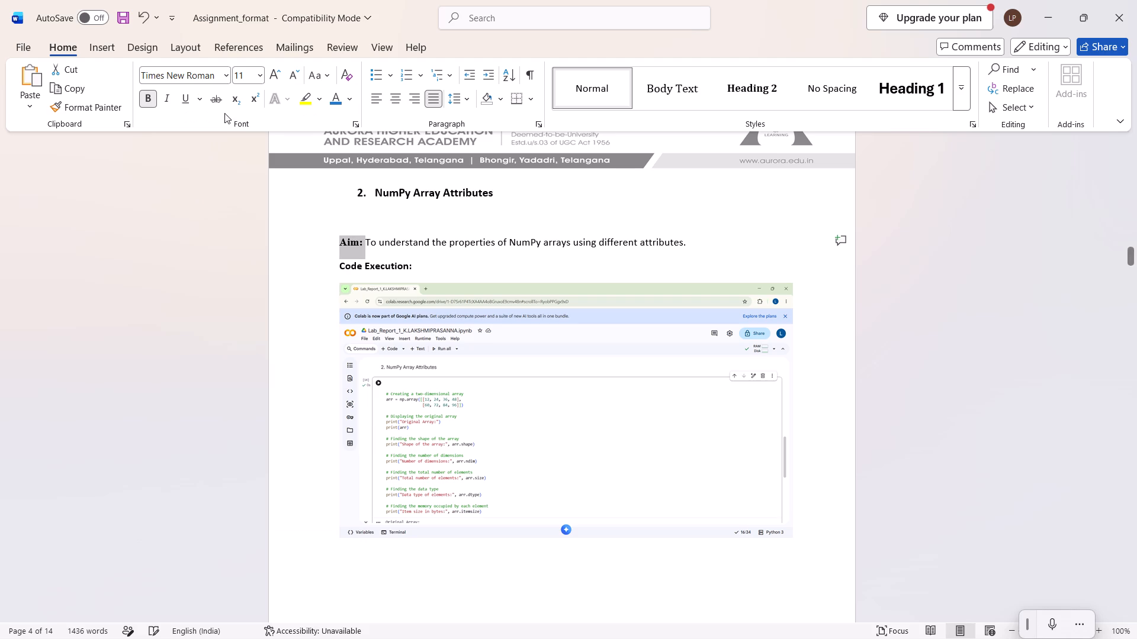
pyautogui.click(256, 79)
pyautogui.click(246, 160)
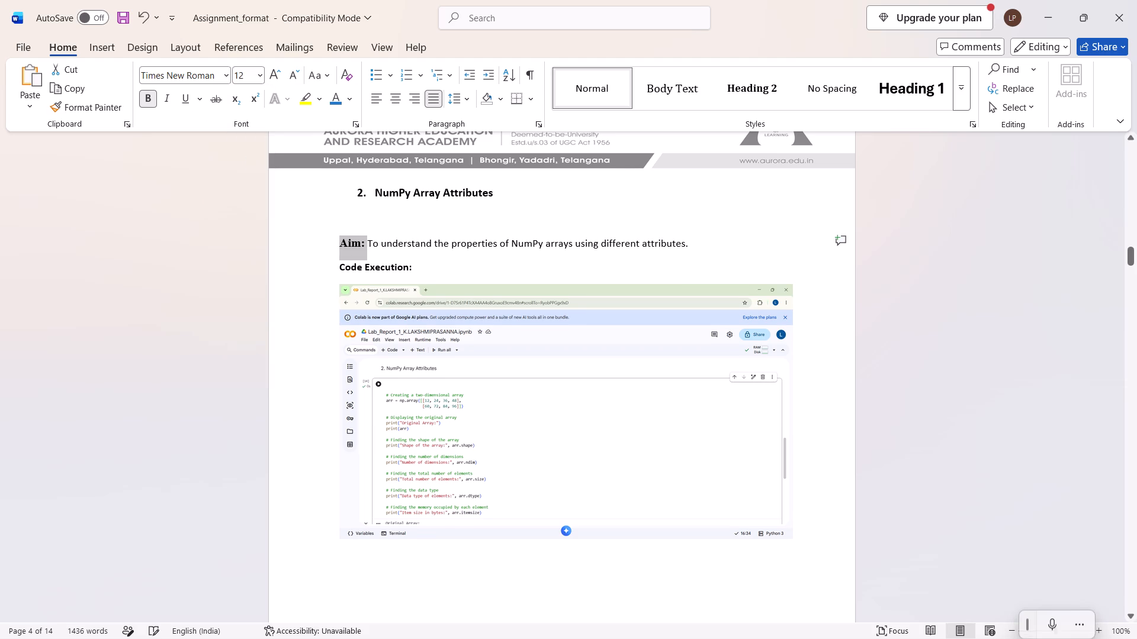
# Format the "Code Execution:" label in the NumPy Array Attributes section as Times New Roman, size 12.
pyautogui.click(462, 270)
pyautogui.moveTo(422, 264); pyautogui.dragTo(333, 259)
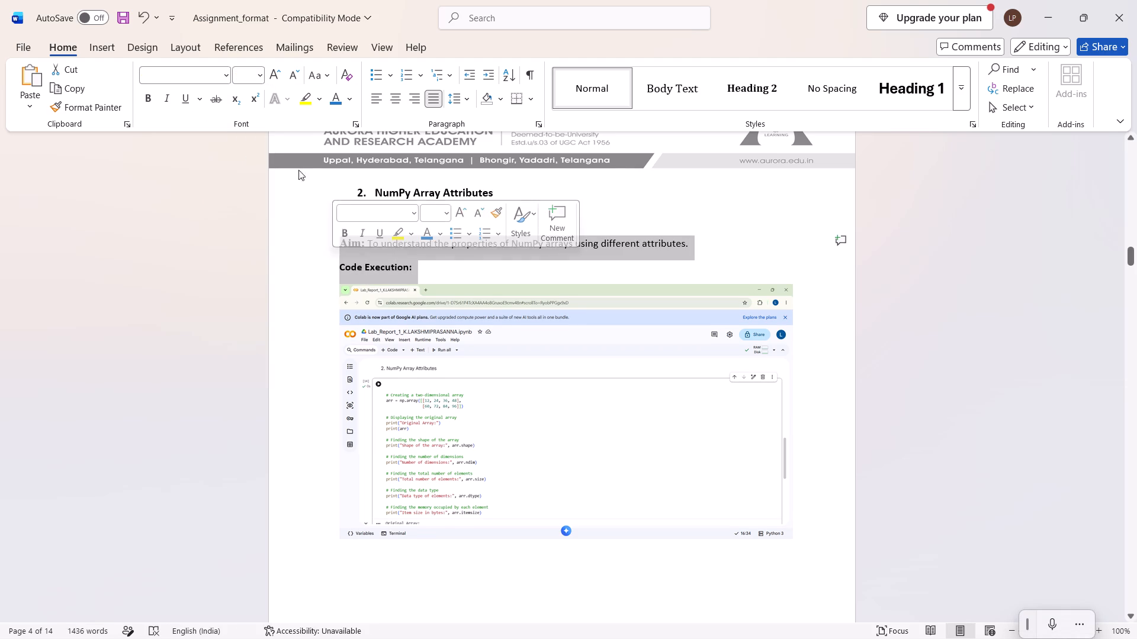
pyautogui.click(439, 276)
pyautogui.moveTo(434, 274); pyautogui.dragTo(336, 257)
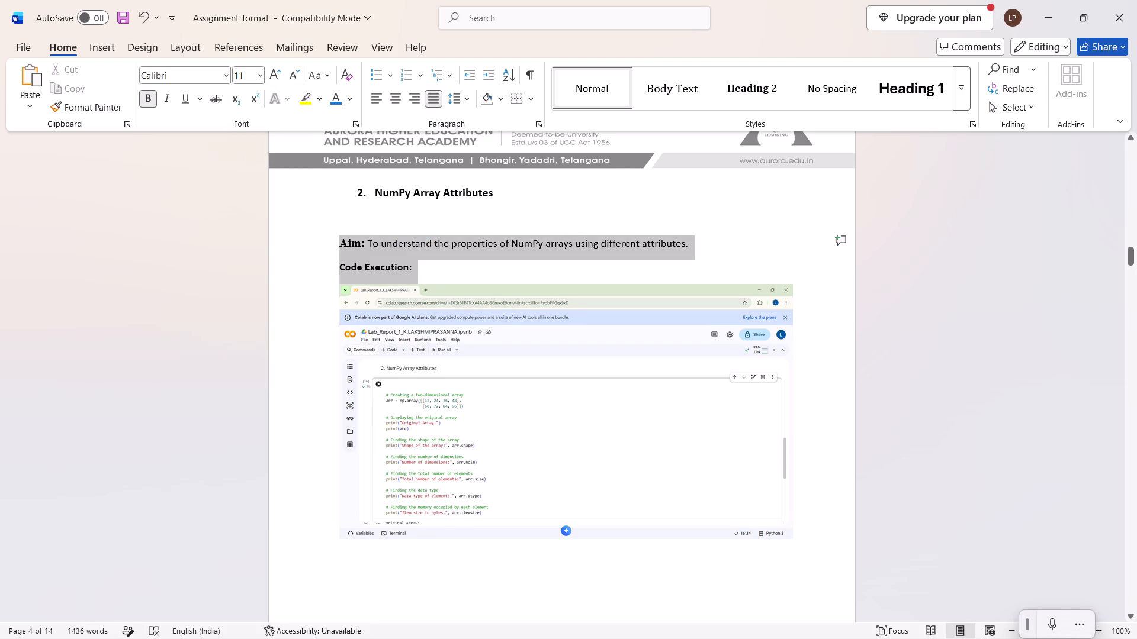
pyautogui.moveTo(336, 257); pyautogui.dragTo(334, 269)
pyautogui.click(225, 79)
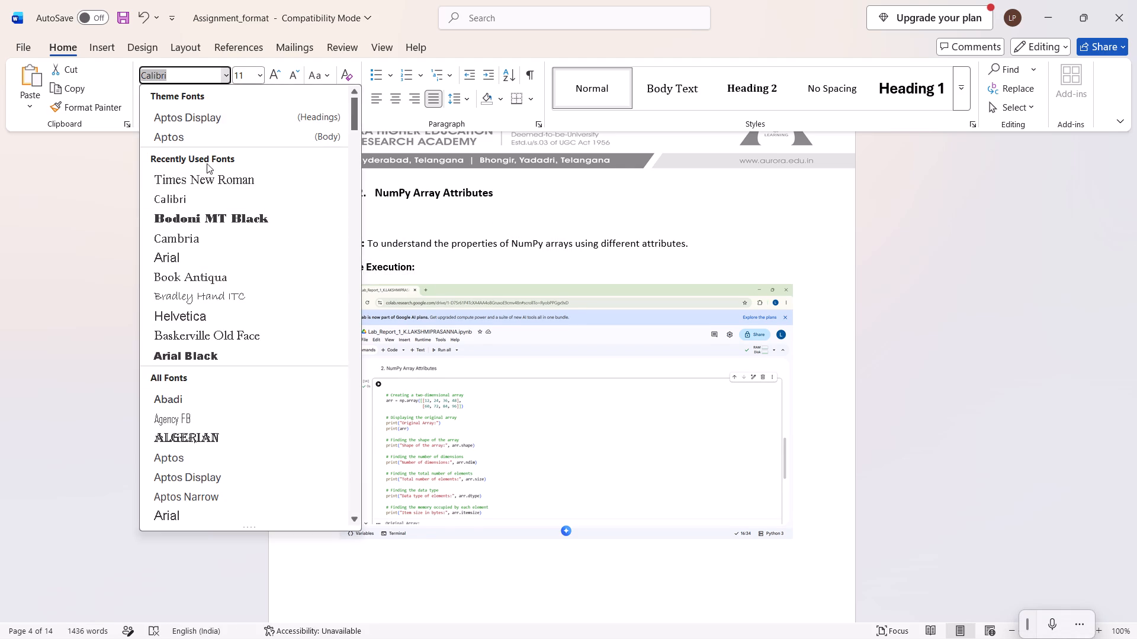
pyautogui.click(207, 181)
pyautogui.click(255, 78)
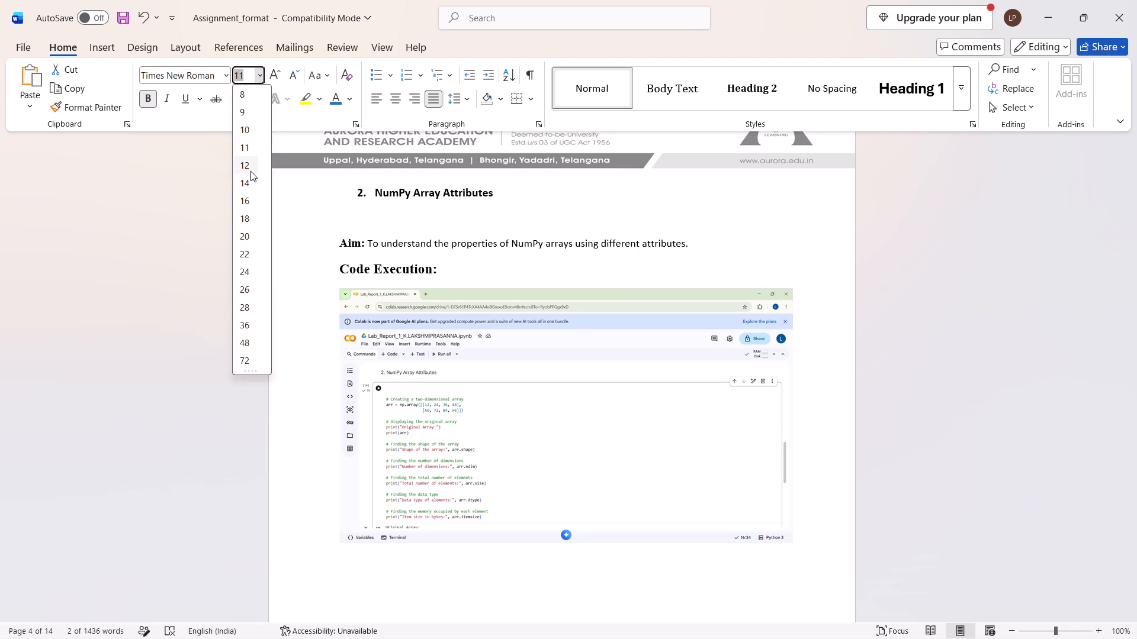
pyautogui.click(250, 166)
pyautogui.click(510, 267)
# Delete the blank lines above the "Output:" label in the NumPy Array Attributes section, leaving one below the code screenshot.
pyautogui.scroll(-4, 462, 330)
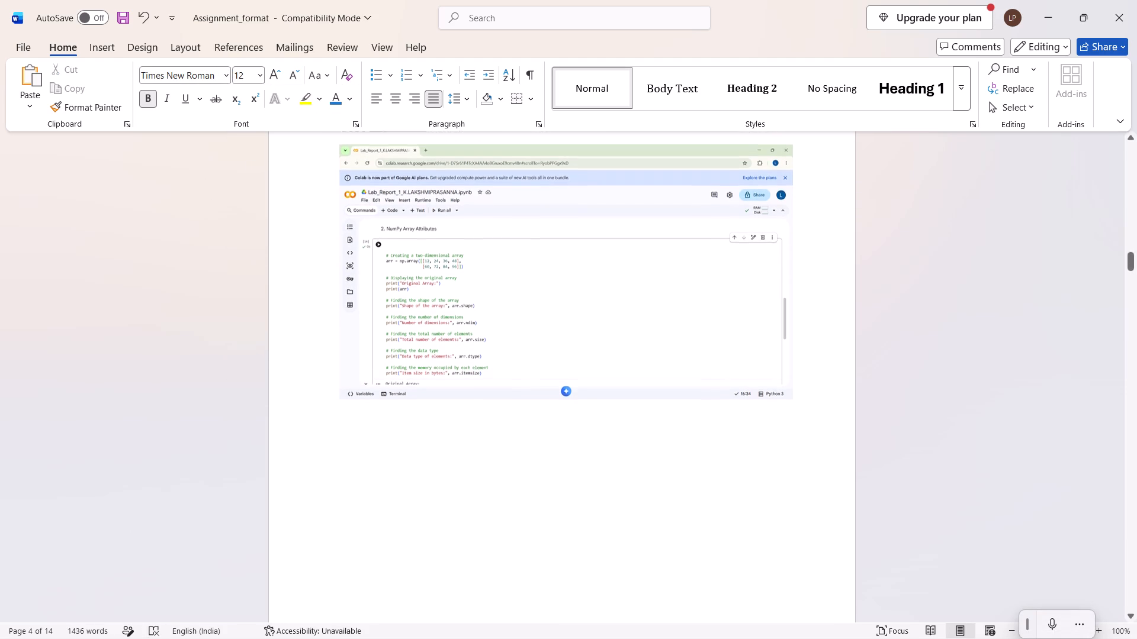
pyautogui.scroll(-5, 462, 329)
pyautogui.click(359, 445)
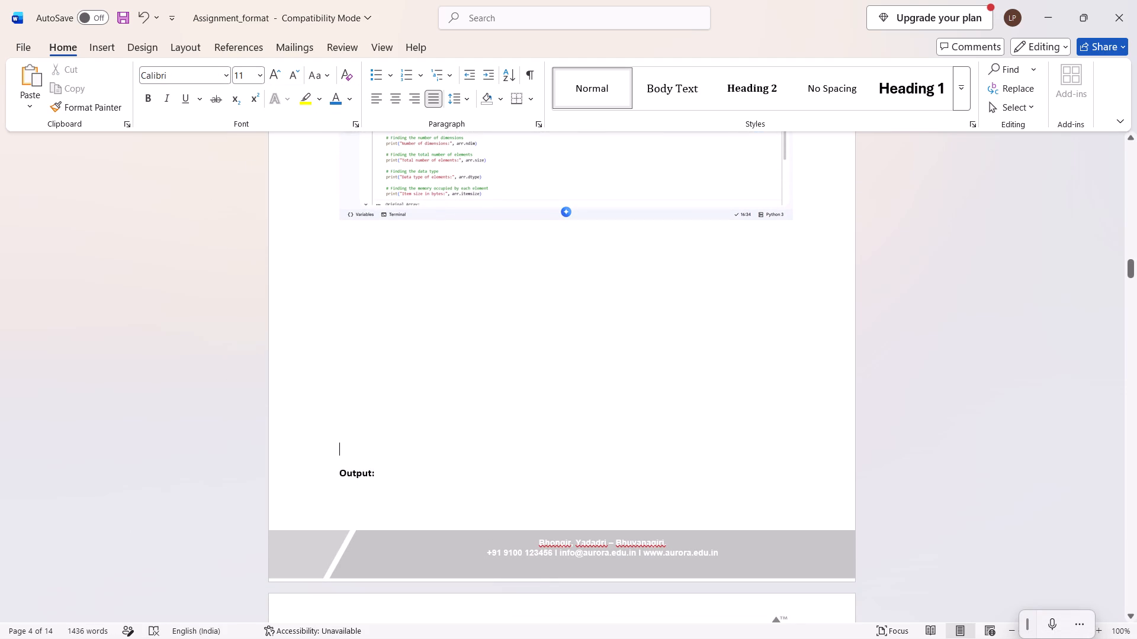
pyautogui.press('BackSpace')
pyautogui.press('BackSpace')
pyautogui.press('BackSpace')
pyautogui.press('BackSpace')
pyautogui.press('BackSpace')
pyautogui.press('BackSpace')
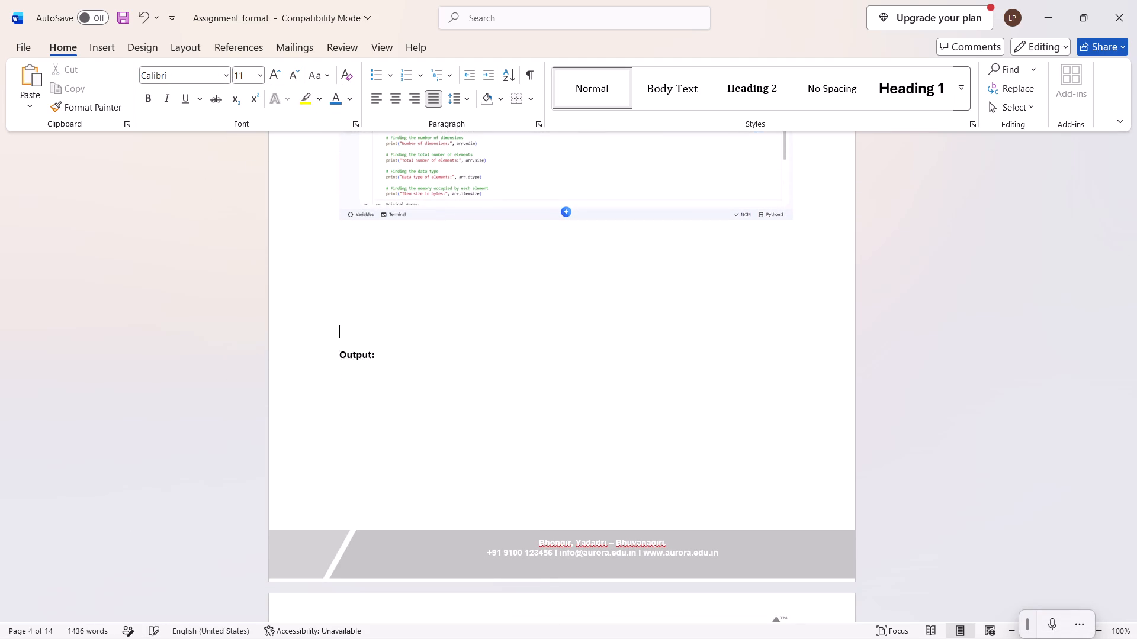
pyautogui.press('BackSpace')
pyautogui.press('BackSpace')
pyautogui.press('BackSpace')
pyautogui.press('BackSpace')
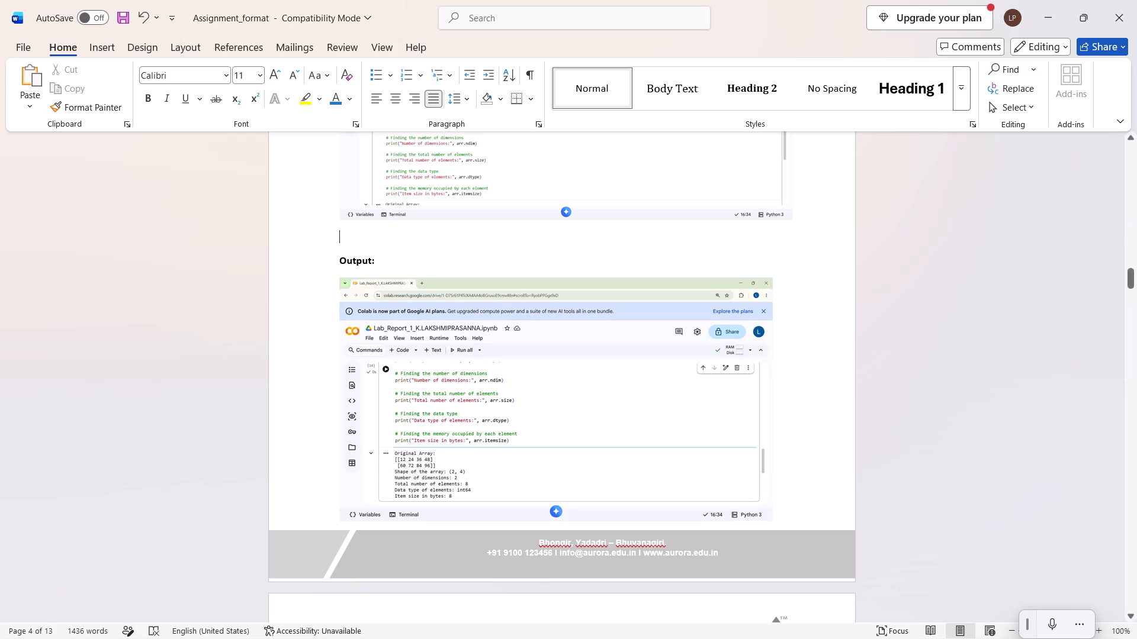
# Format the "Output:" label in the NumPy Array Attributes section as Times New Roman, size 12.
pyautogui.moveTo(384, 262); pyautogui.dragTo(323, 262)
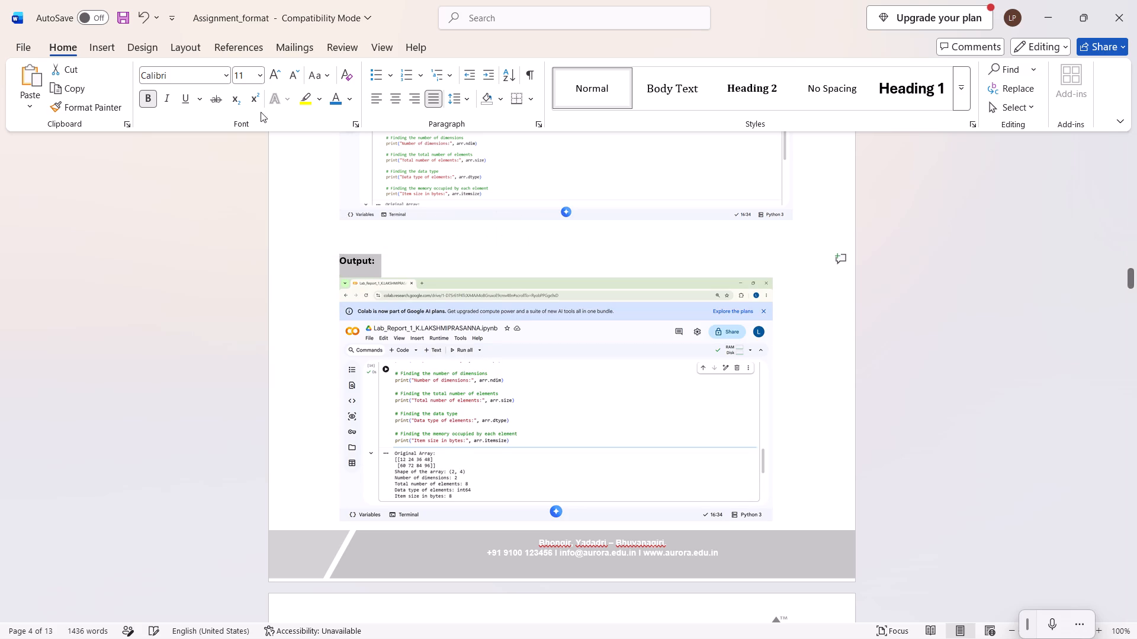
pyautogui.click(261, 76)
pyautogui.click(242, 166)
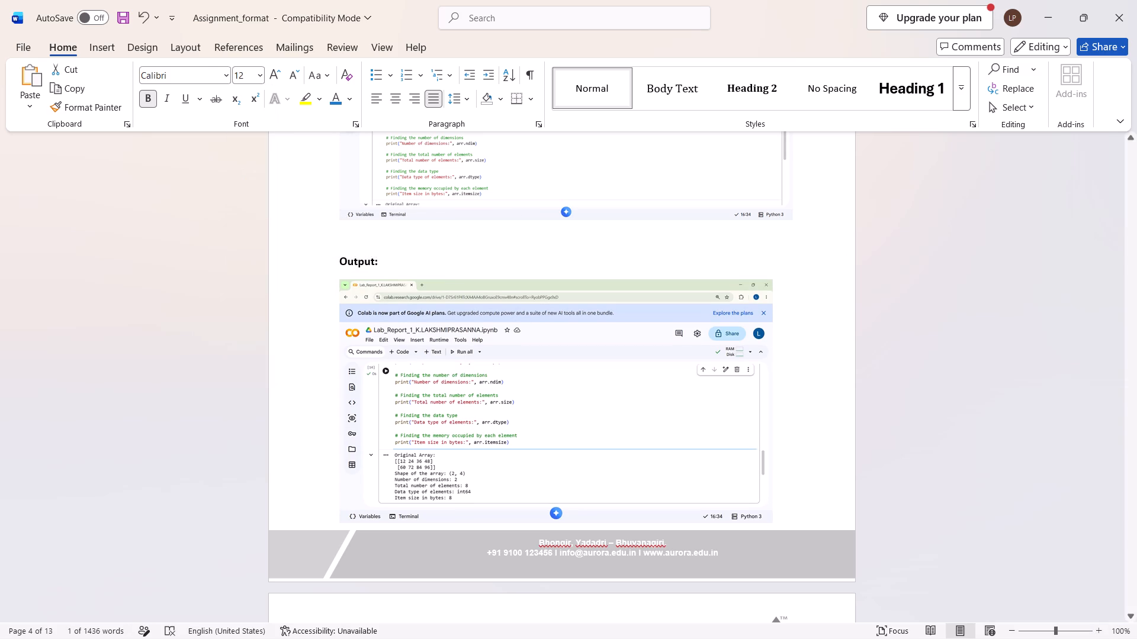
pyautogui.click(221, 74)
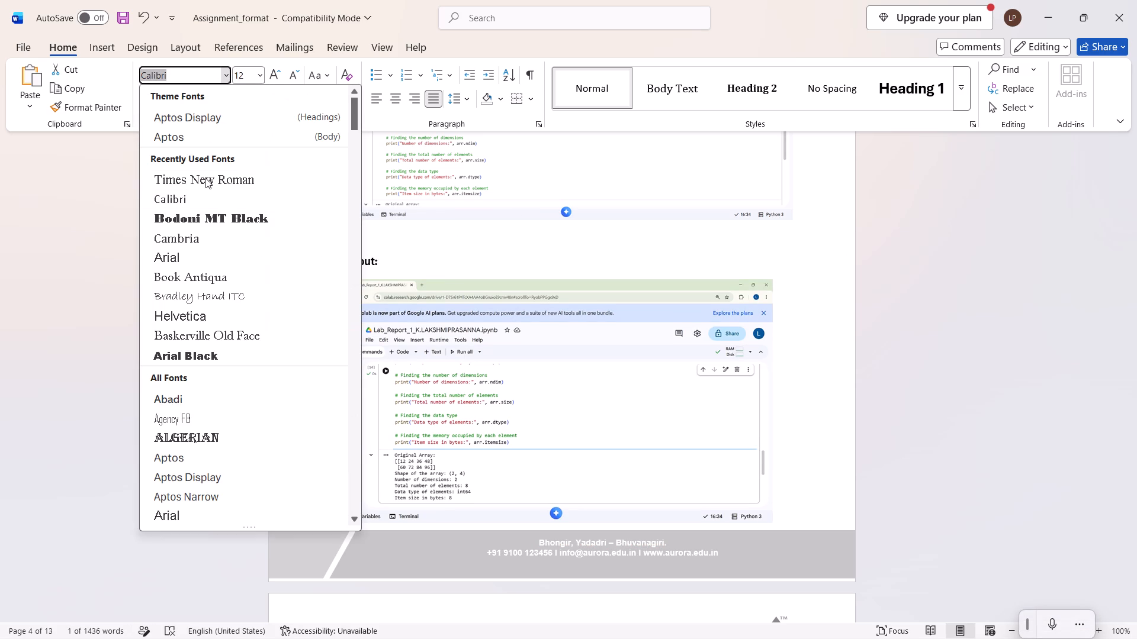
pyautogui.click(205, 178)
pyautogui.click(452, 240)
# Format the "Explanation:" label in the NumPy Array Attributes section as Times New Roman, size 12.
pyautogui.scroll(-5, 452, 254)
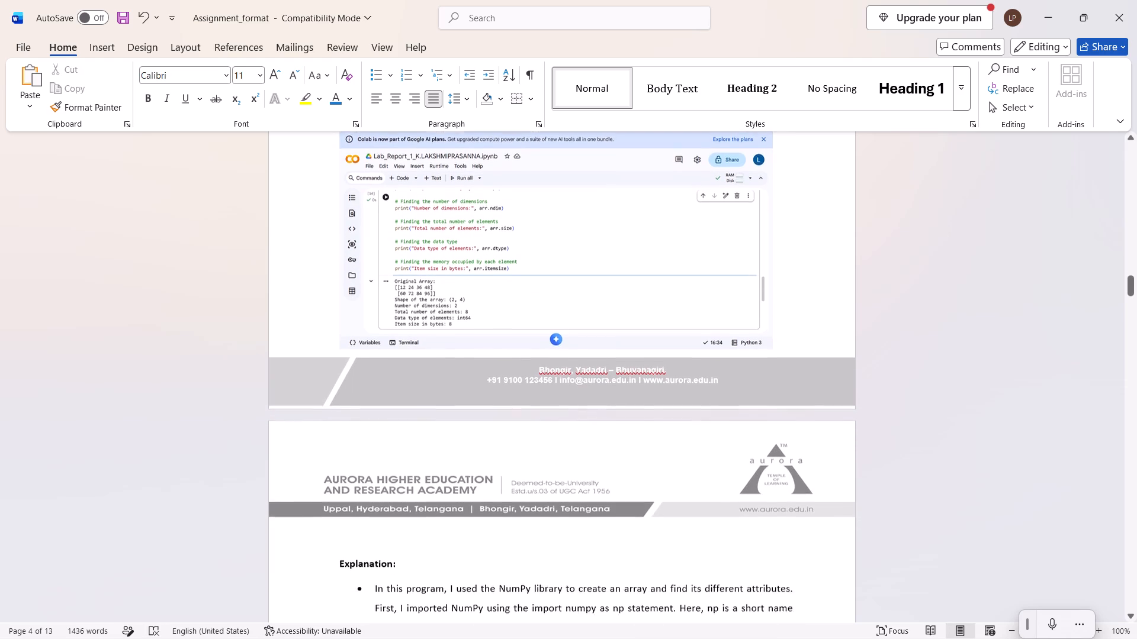
pyautogui.scroll(-10, 452, 254)
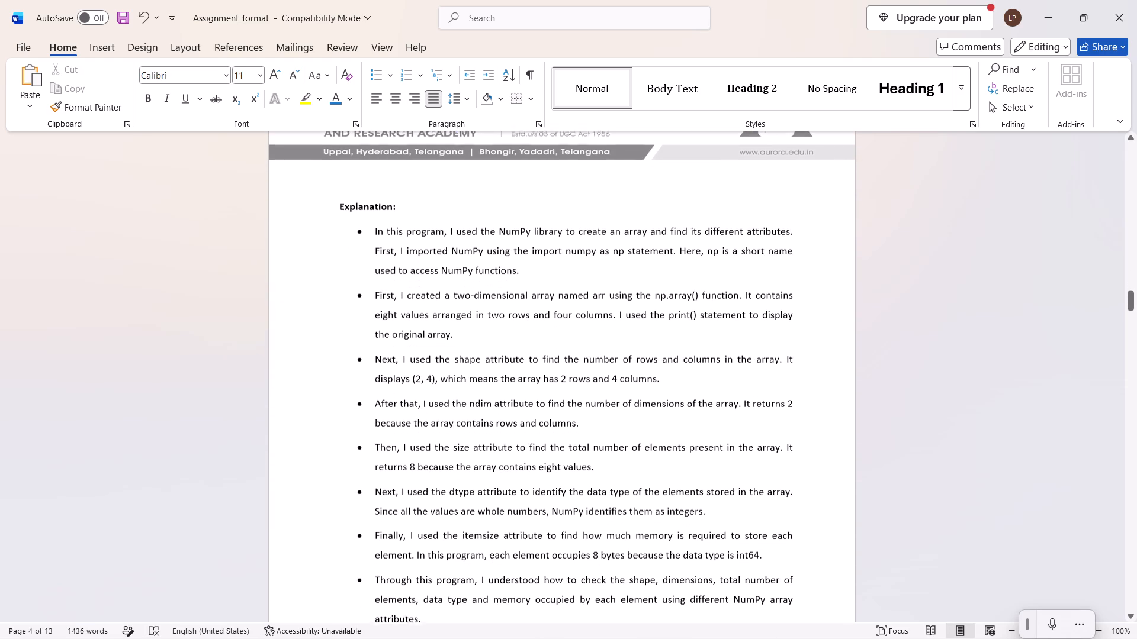
pyautogui.moveTo(400, 206); pyautogui.dragTo(338, 202)
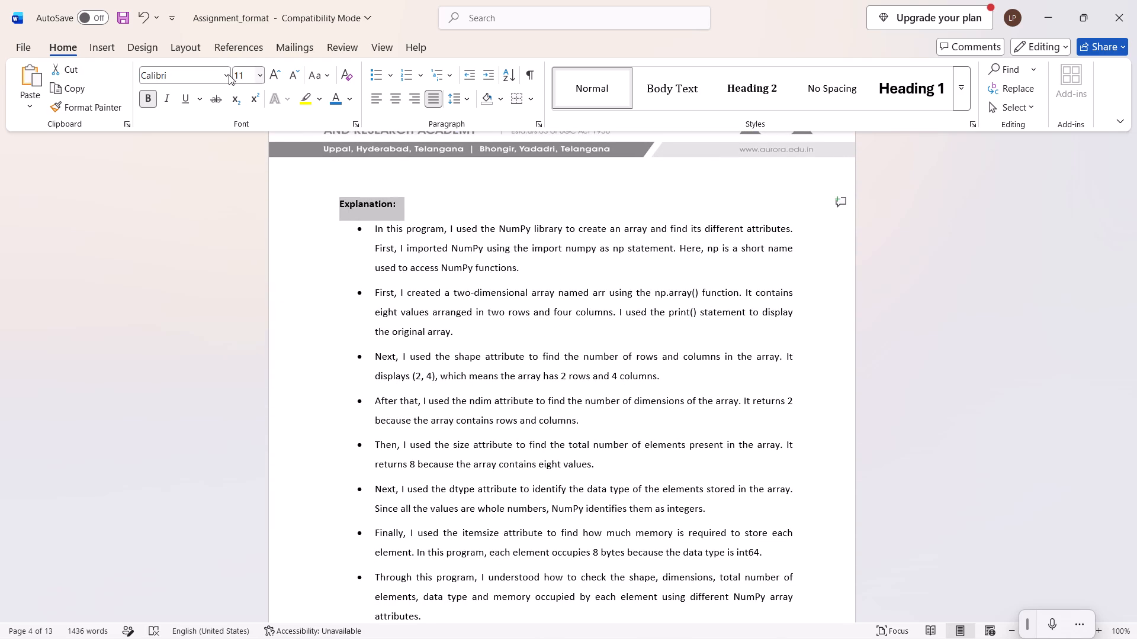
pyautogui.click(224, 74)
pyautogui.click(203, 173)
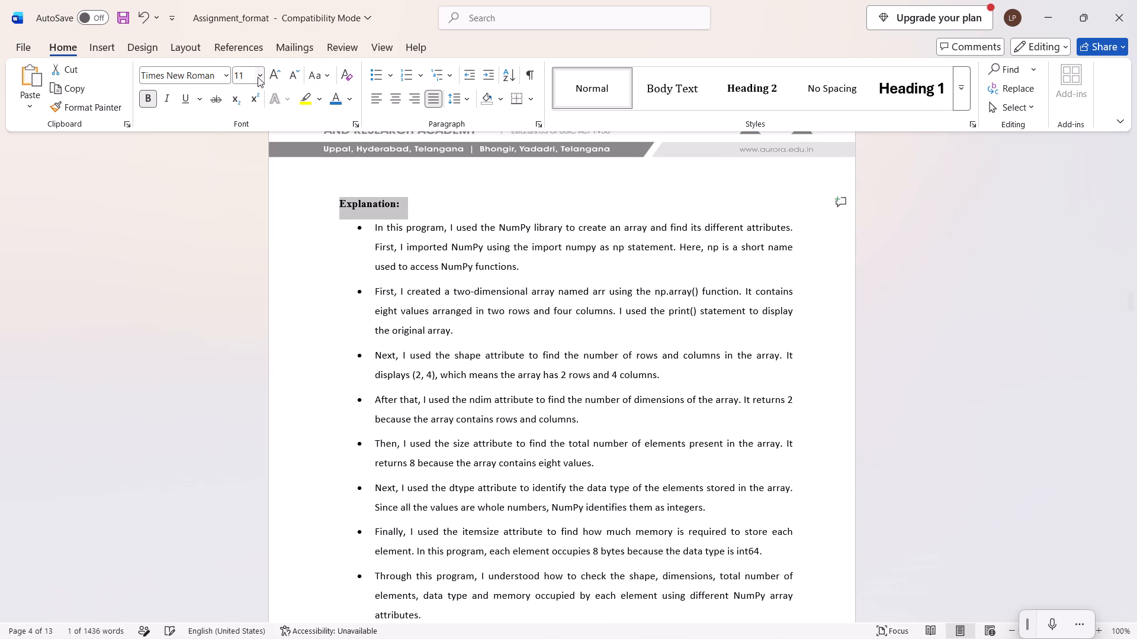
pyautogui.click(258, 77)
pyautogui.click(256, 160)
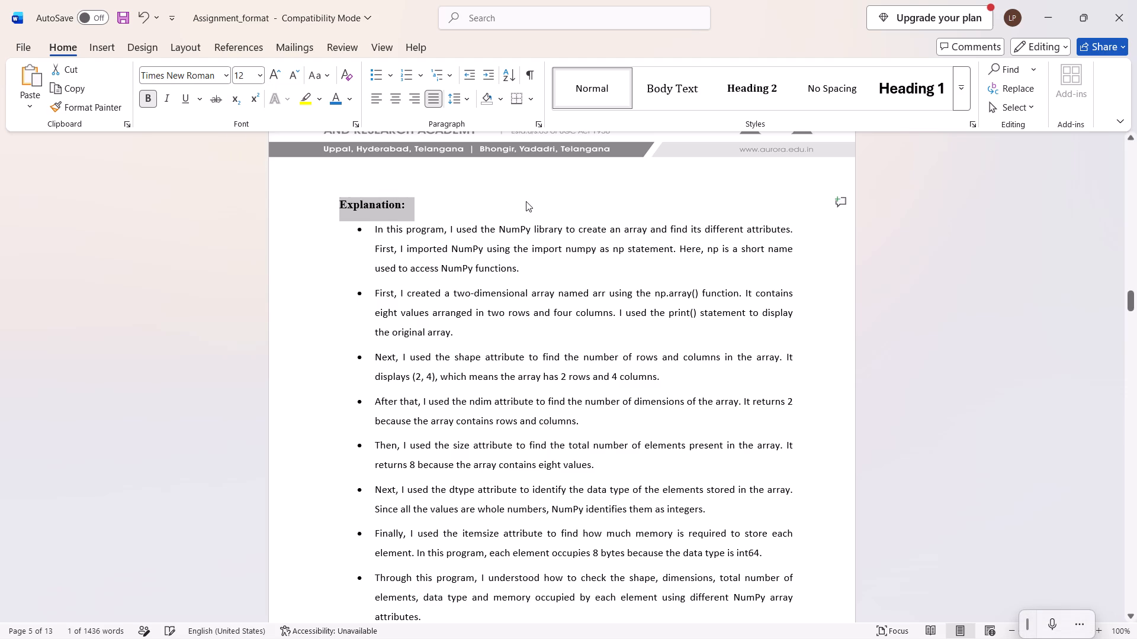
pyautogui.click(526, 201)
# Compare the explanation bullets of the NumPy Array Attributes section with those of the NumPy Array Creation section.
pyautogui.scroll(-5, 526, 201)
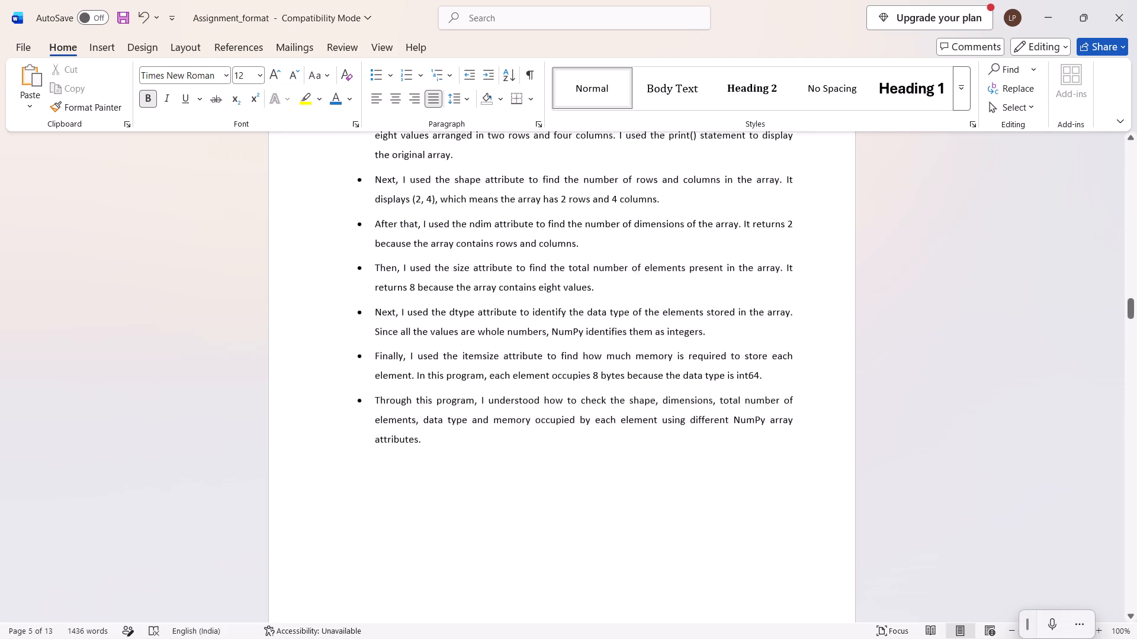
pyautogui.scroll(3, 506, 192)
pyautogui.scroll(-4, 506, 192)
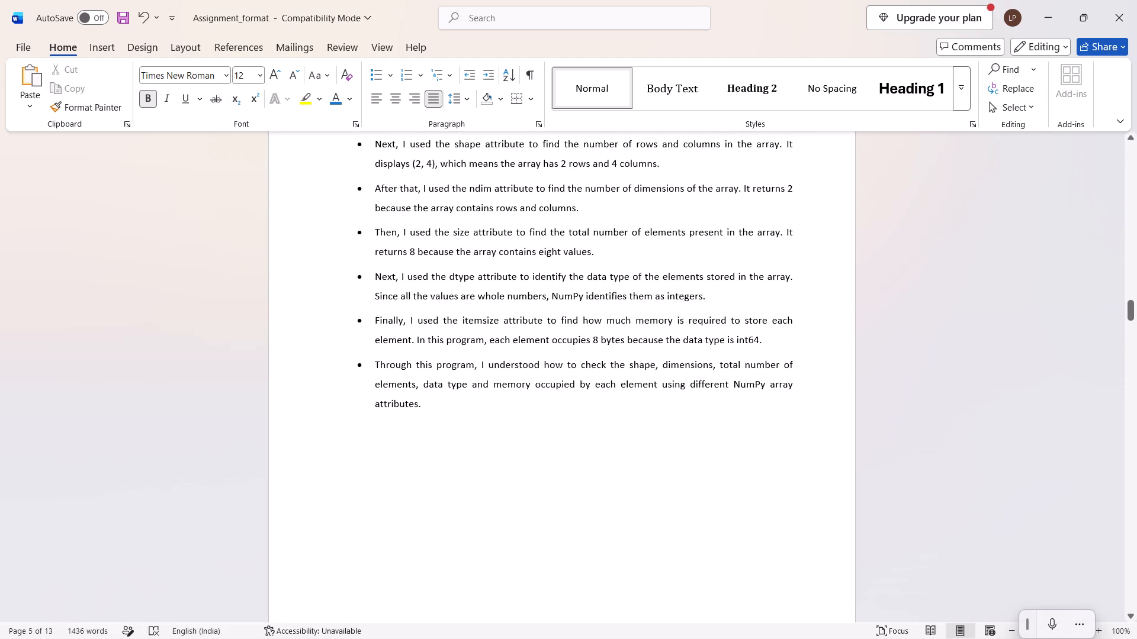
pyautogui.scroll(20, 506, 192)
pyautogui.scroll(6, 506, 192)
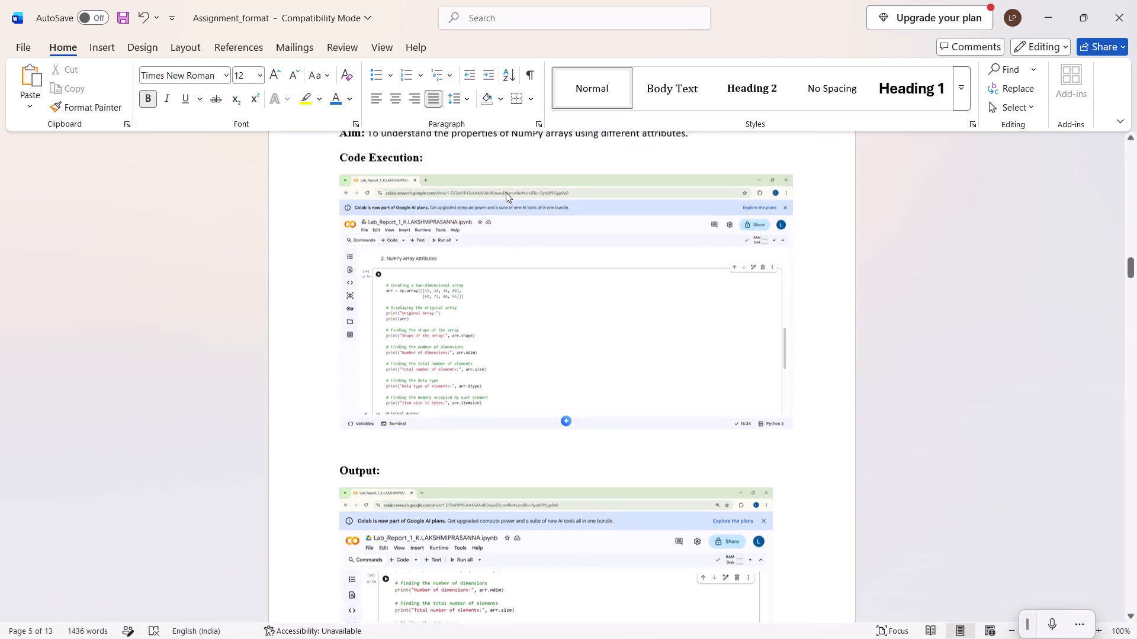
pyautogui.scroll(20, 506, 192)
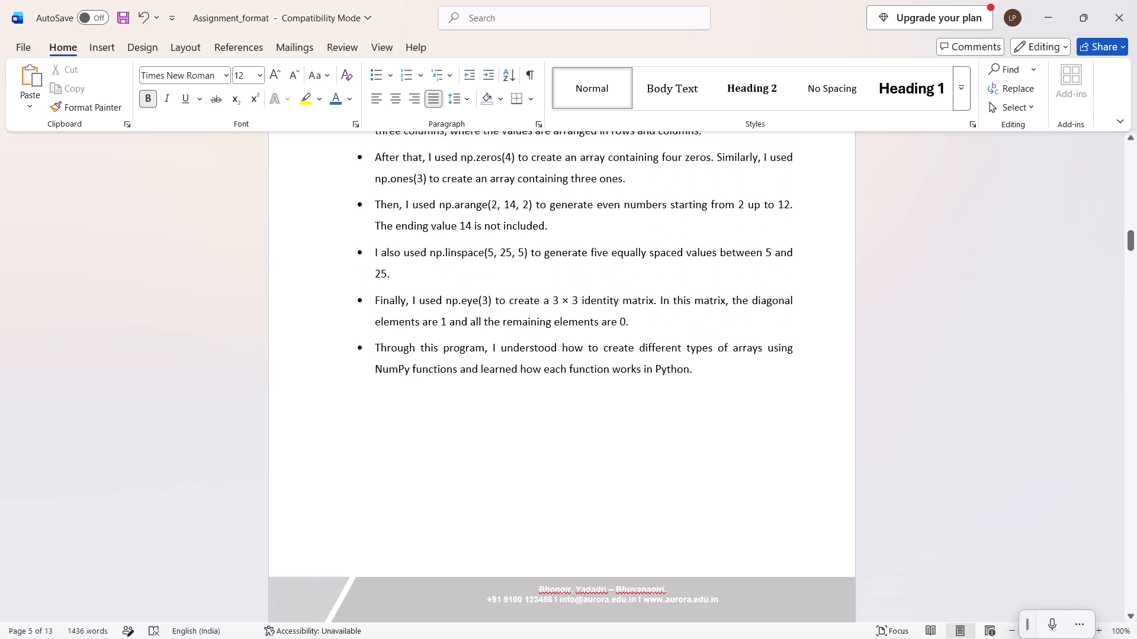
pyautogui.scroll(7, 506, 192)
pyautogui.scroll(-3, 506, 192)
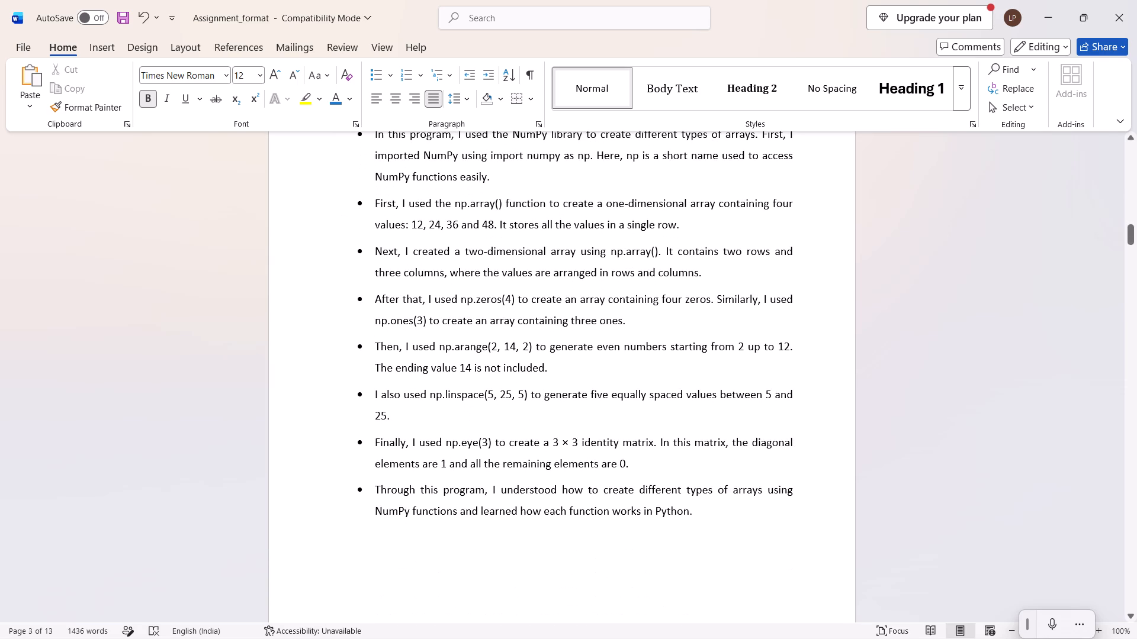
# Set the font size of all explanation bullets in the NumPy Array Creation section to 11.
pyautogui.moveTo(704, 511); pyautogui.dragTo(389, 126)
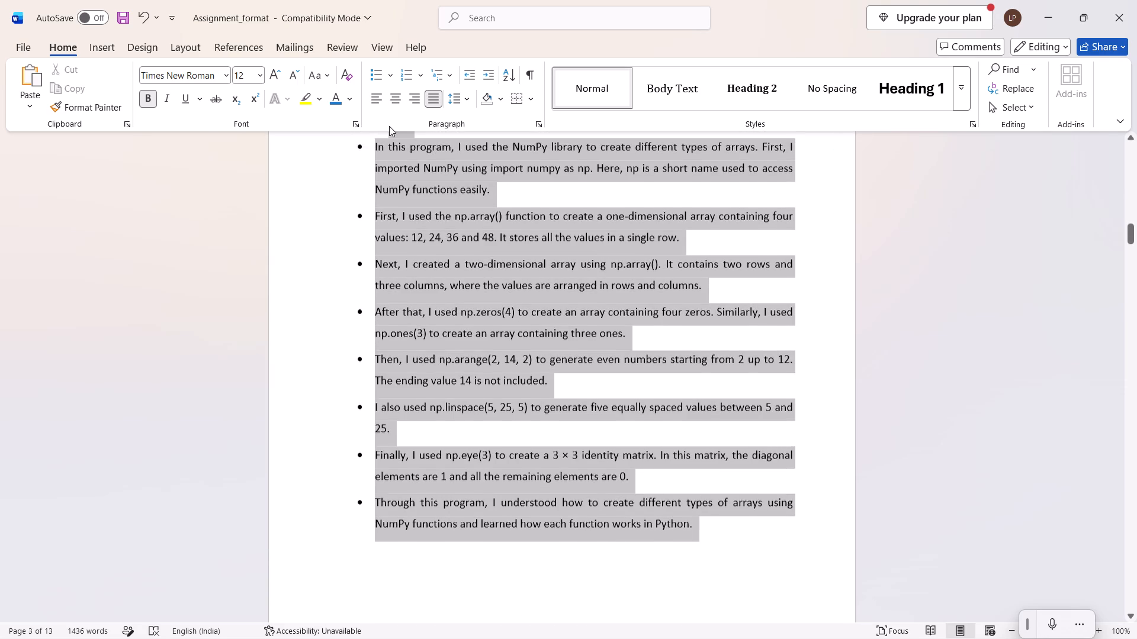
pyautogui.moveTo(389, 126); pyautogui.dragTo(377, 212)
pyautogui.click(377, 212)
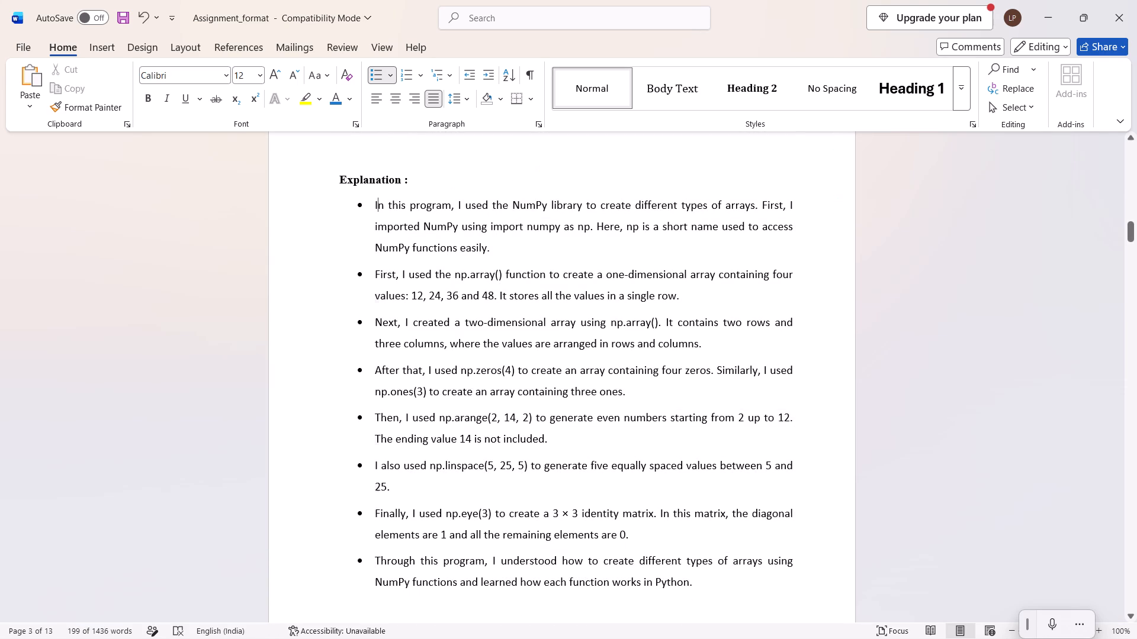
pyautogui.moveTo(368, 208); pyautogui.dragTo(712, 579)
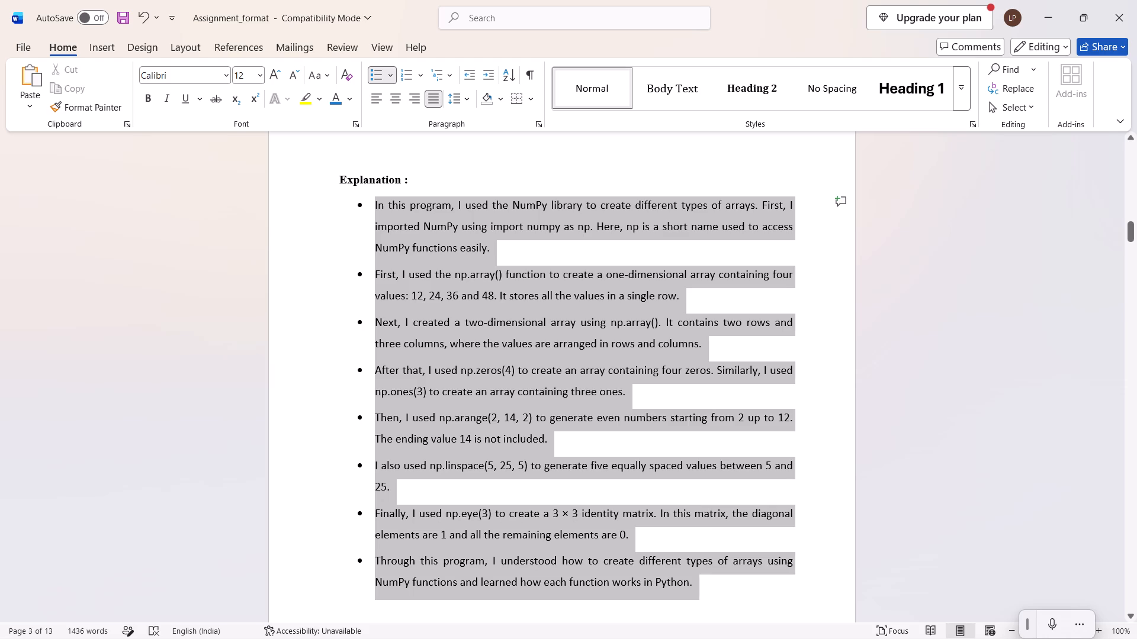
pyautogui.moveTo(712, 579); pyautogui.dragTo(711, 579)
pyautogui.click(253, 76)
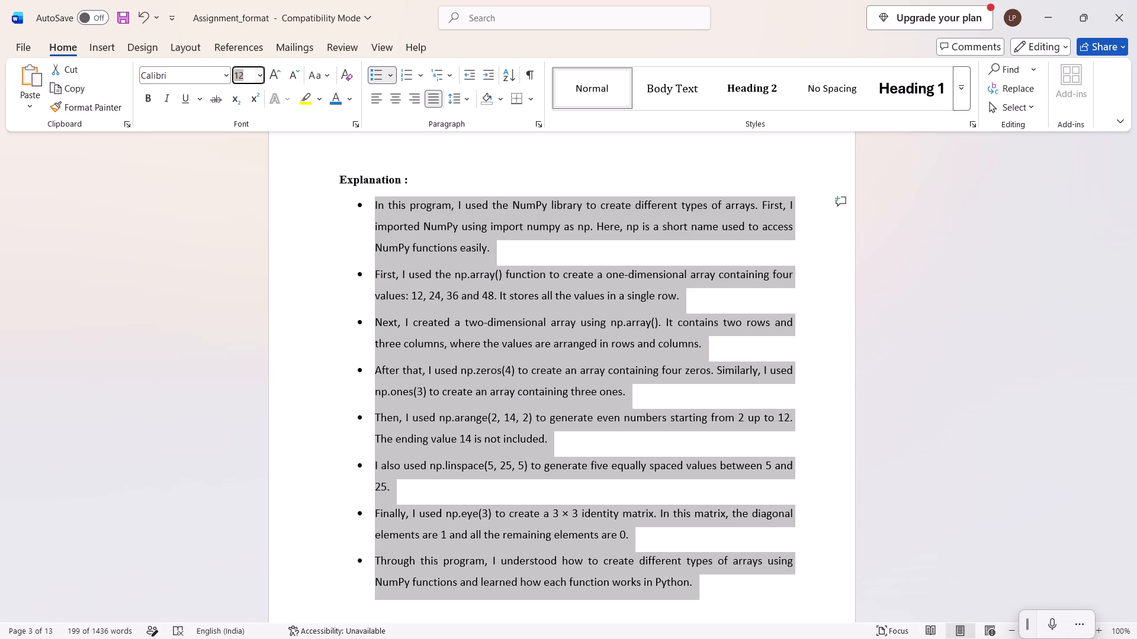
pyautogui.click(259, 72)
pyautogui.click(255, 146)
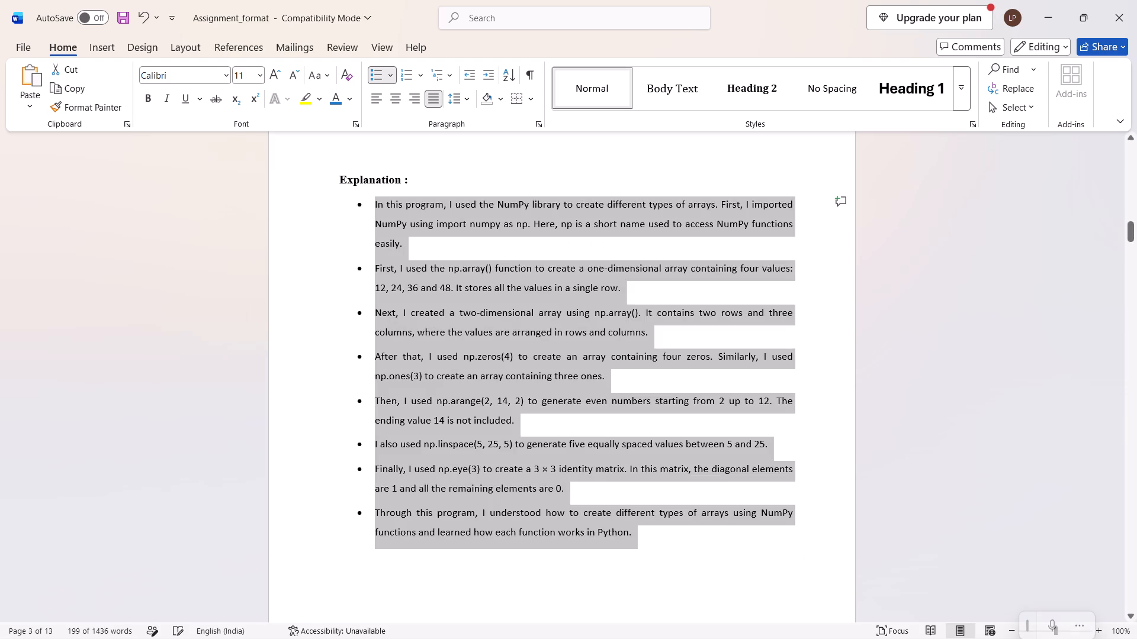
pyautogui.click(494, 182)
pyautogui.scroll(-10, 491, 189)
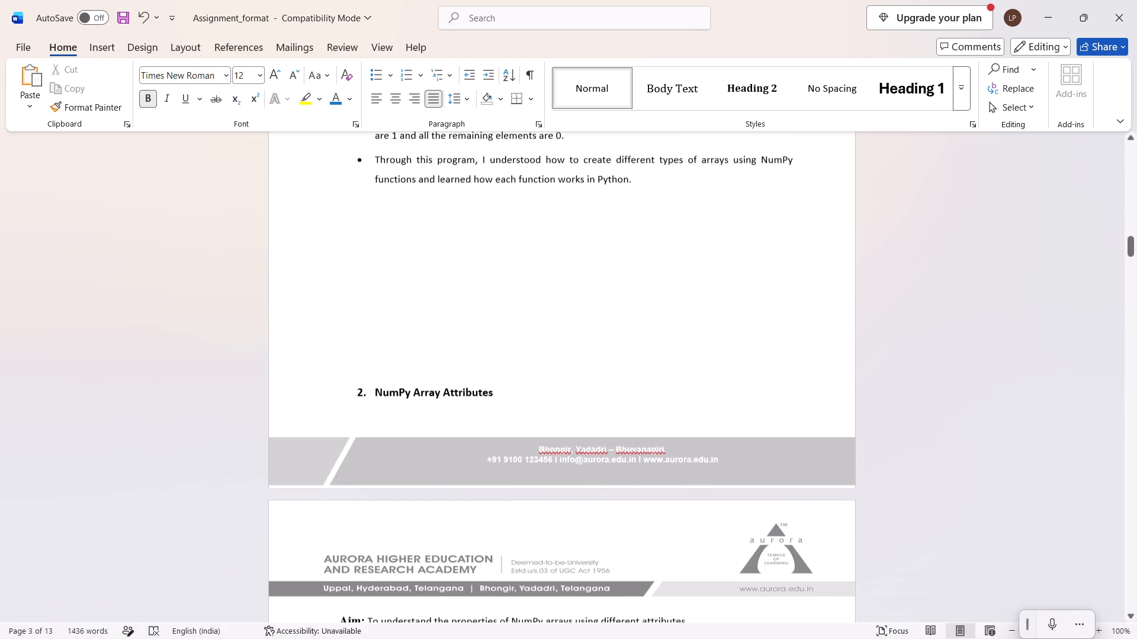
# Insert two blank lines above the "NumPy Array Attributes" heading to move it to the top of the following page.
pyautogui.click(424, 328)
pyautogui.press('Return')
pyautogui.press('Return')
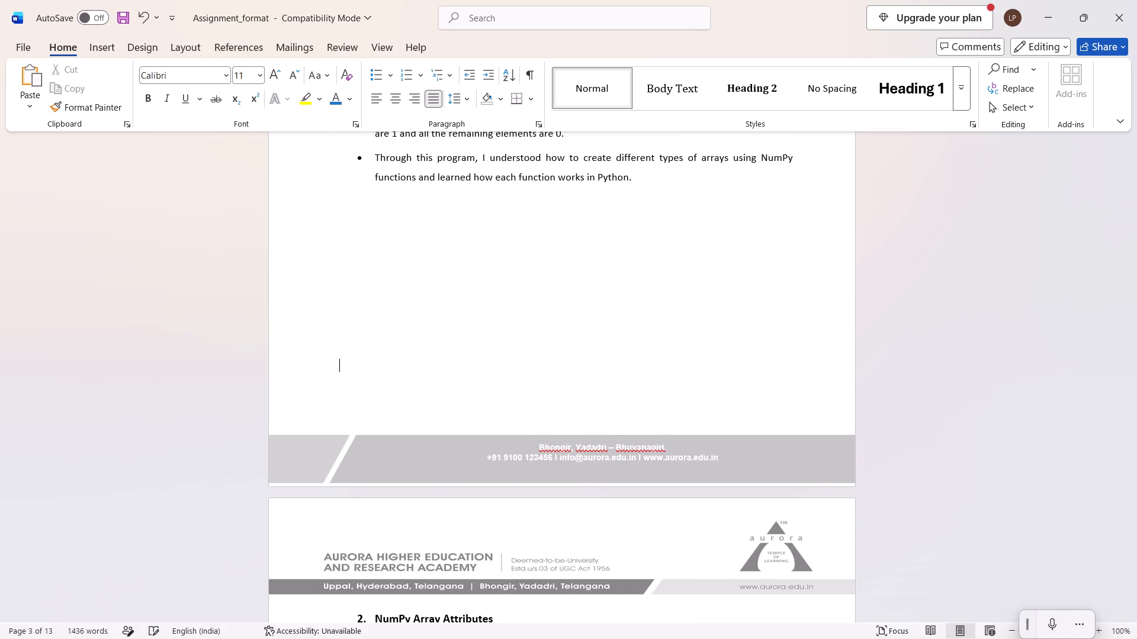
# Review the page layout and the heading and label formatting from the NumPy Array Creation section through the NumPy Data Types section.
pyautogui.scroll(17, 424, 328)
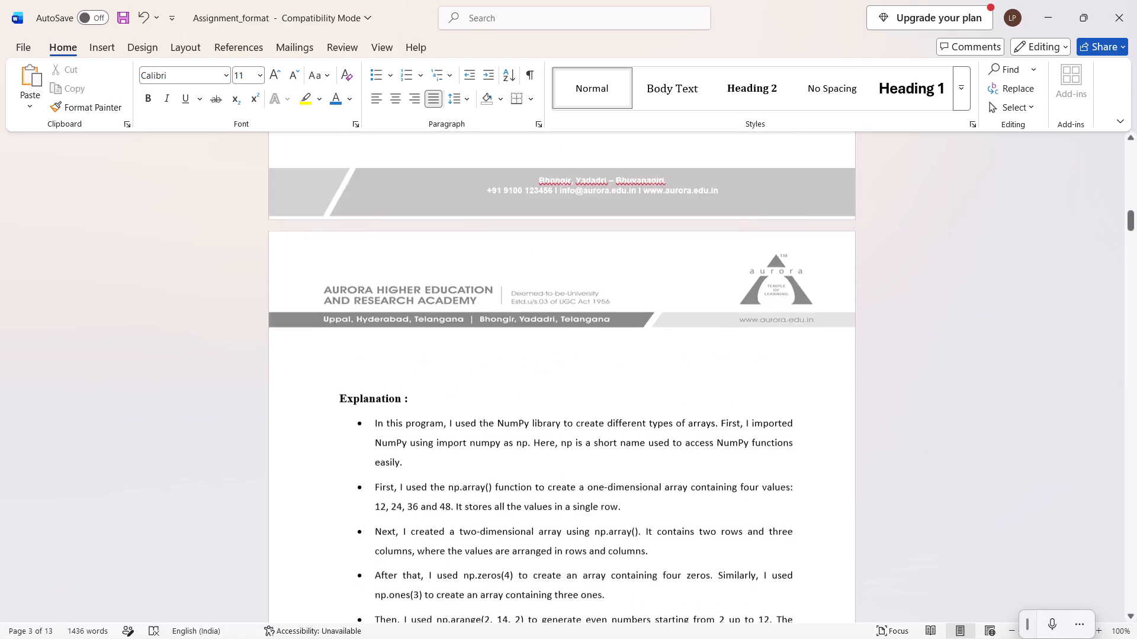
pyautogui.scroll(17, 424, 328)
pyautogui.scroll(15, 427, 328)
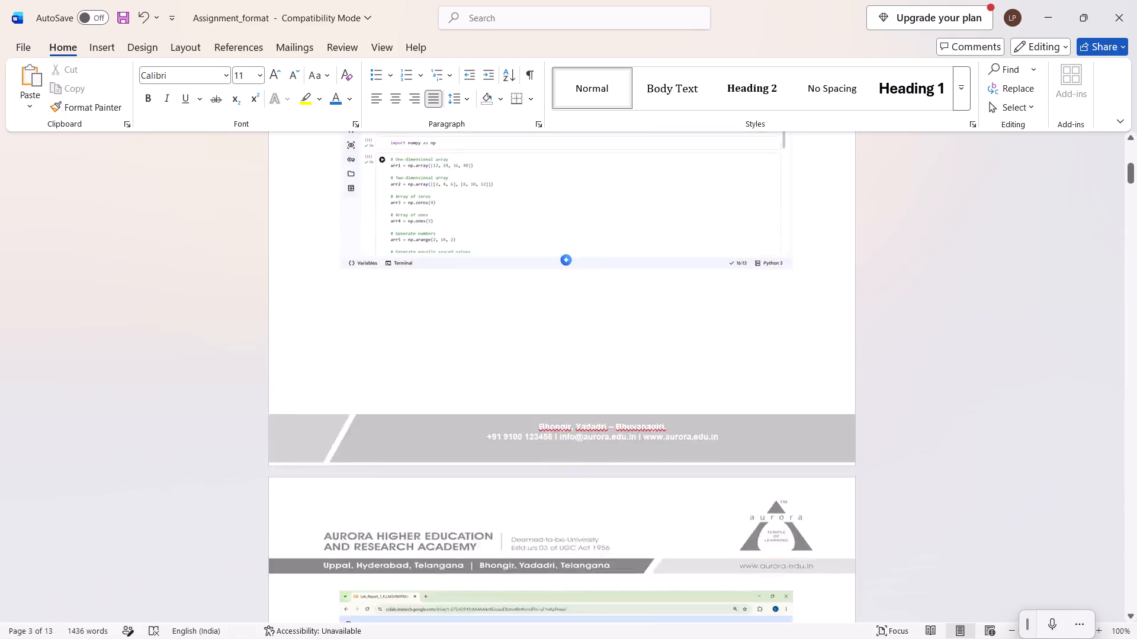
pyautogui.scroll(12, 427, 328)
pyautogui.scroll(-18, 427, 328)
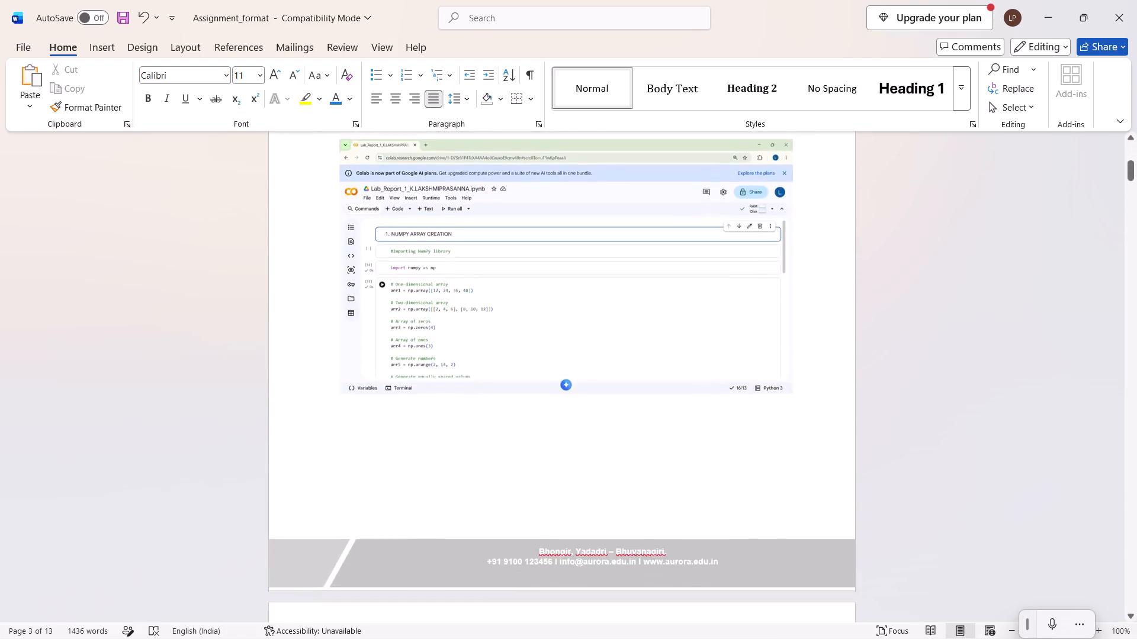
pyautogui.scroll(-20, 427, 328)
pyautogui.scroll(-13, 427, 328)
pyautogui.scroll(-8, 425, 329)
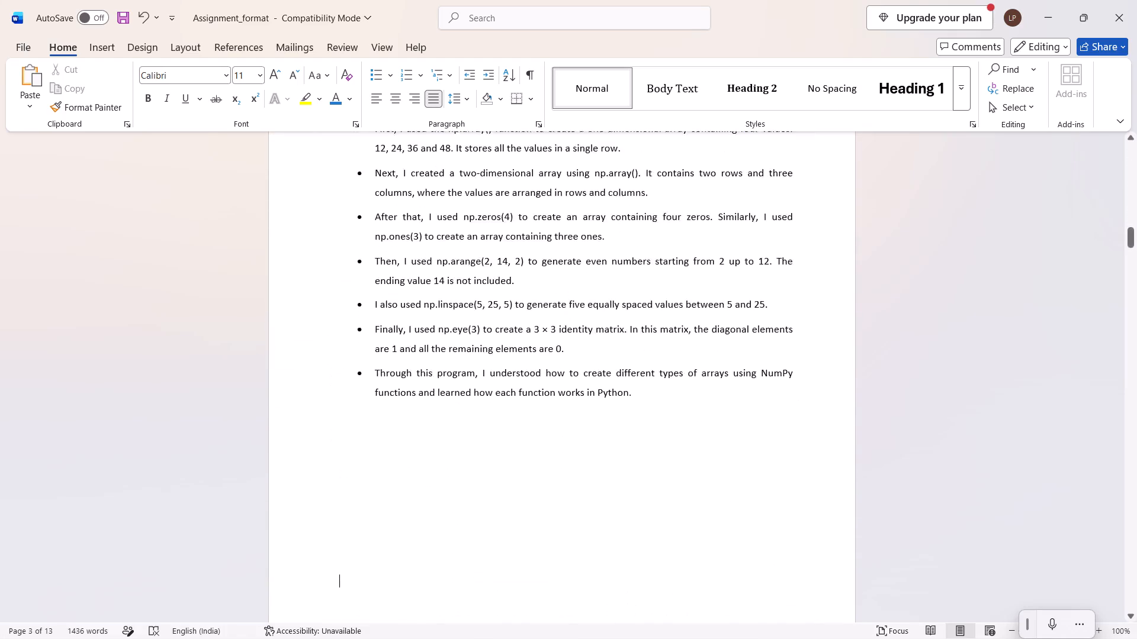
pyautogui.scroll(-17, 425, 329)
pyautogui.scroll(3, 425, 329)
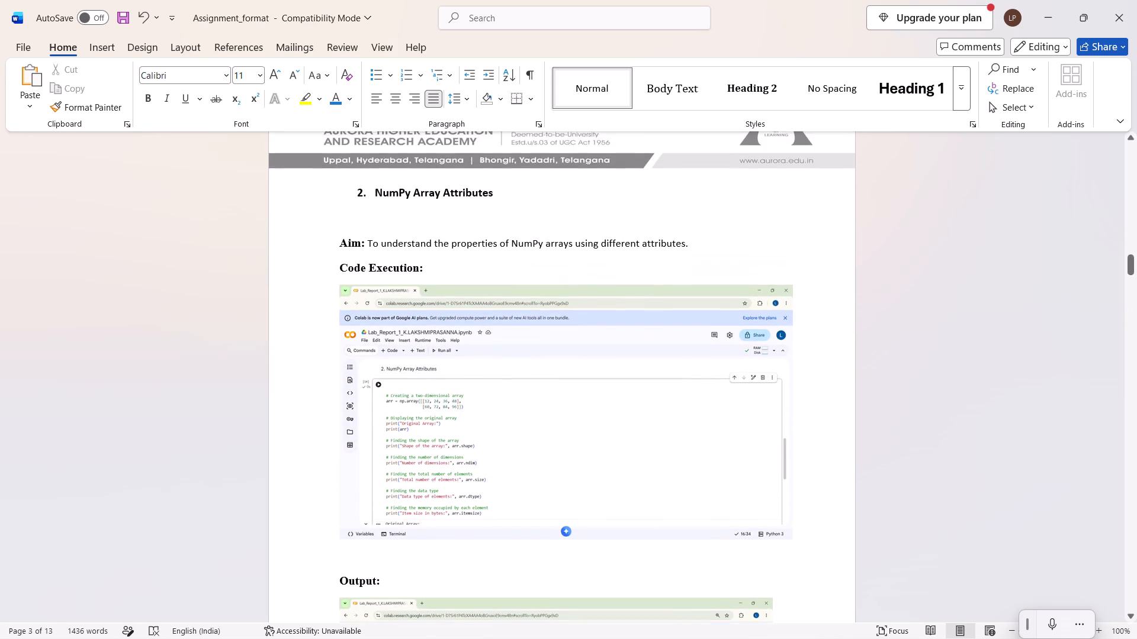
pyautogui.scroll(-4, 425, 329)
pyautogui.scroll(4, 425, 329)
pyautogui.scroll(-14, 425, 329)
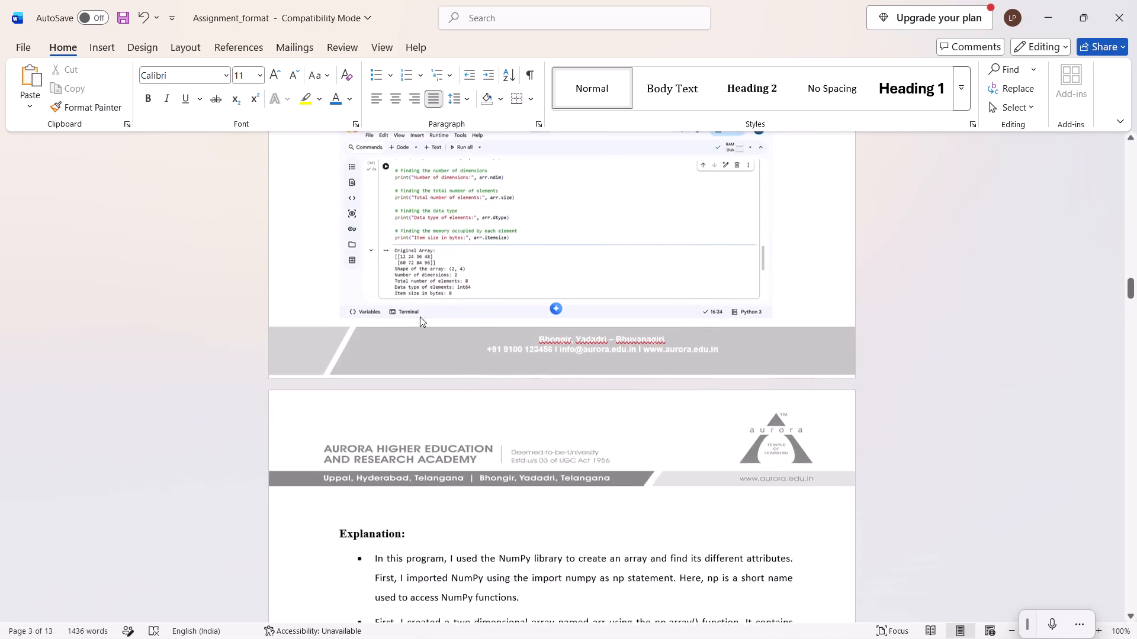
pyautogui.scroll(-15, 420, 317)
pyautogui.scroll(-10, 420, 317)
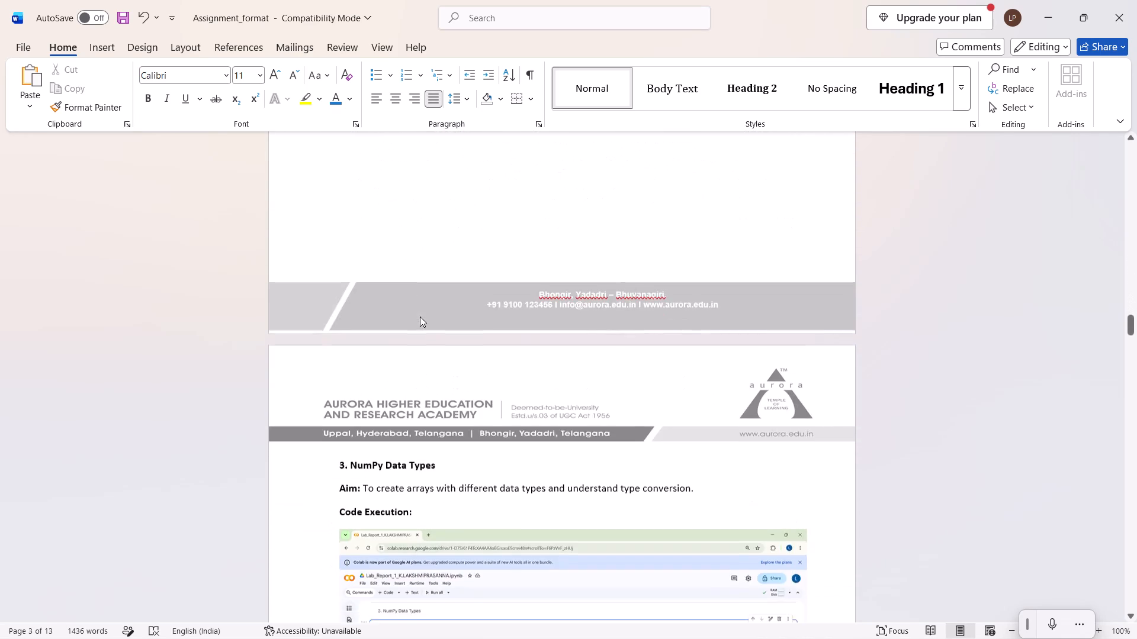
pyautogui.scroll(-18, 420, 317)
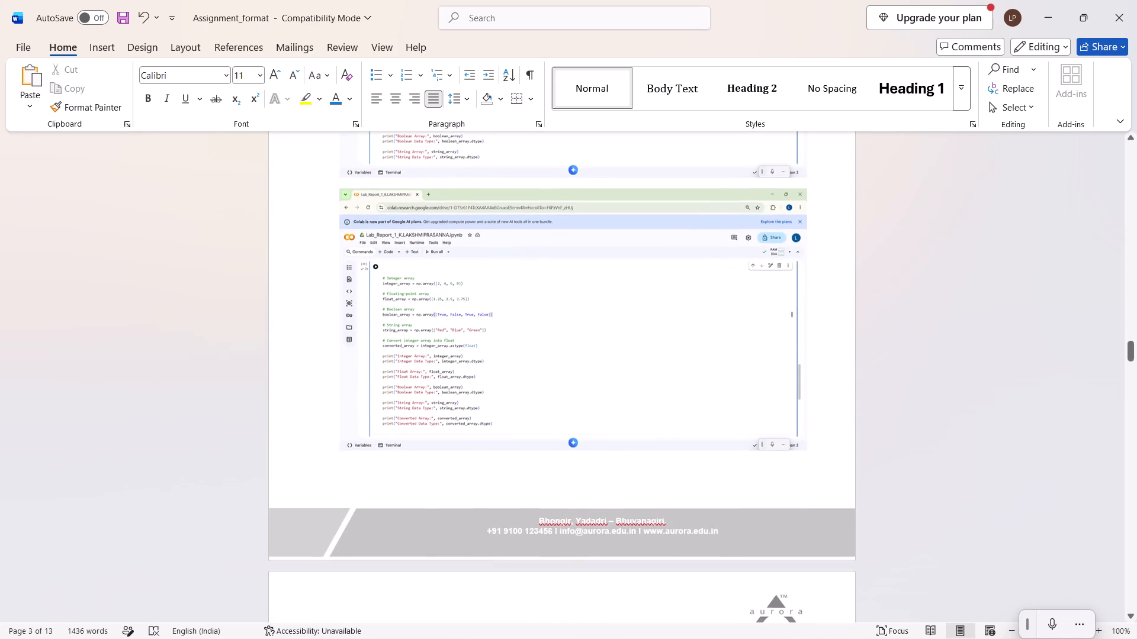
pyautogui.scroll(-8, 420, 317)
pyautogui.scroll(19, 420, 317)
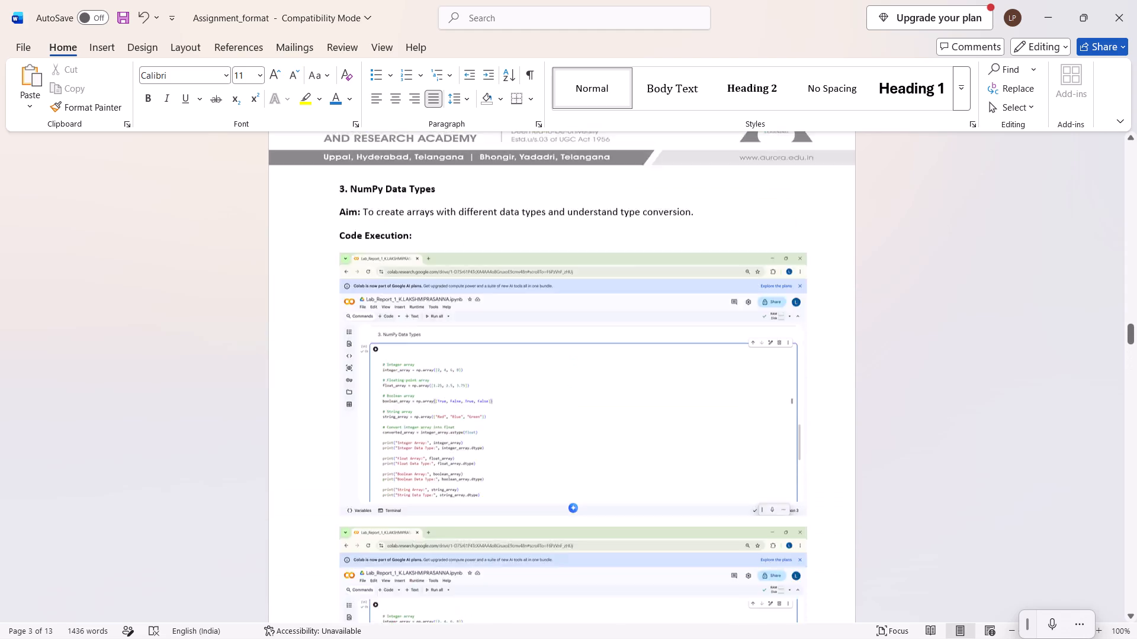
pyautogui.scroll(7, 420, 317)
pyautogui.scroll(-3, 420, 317)
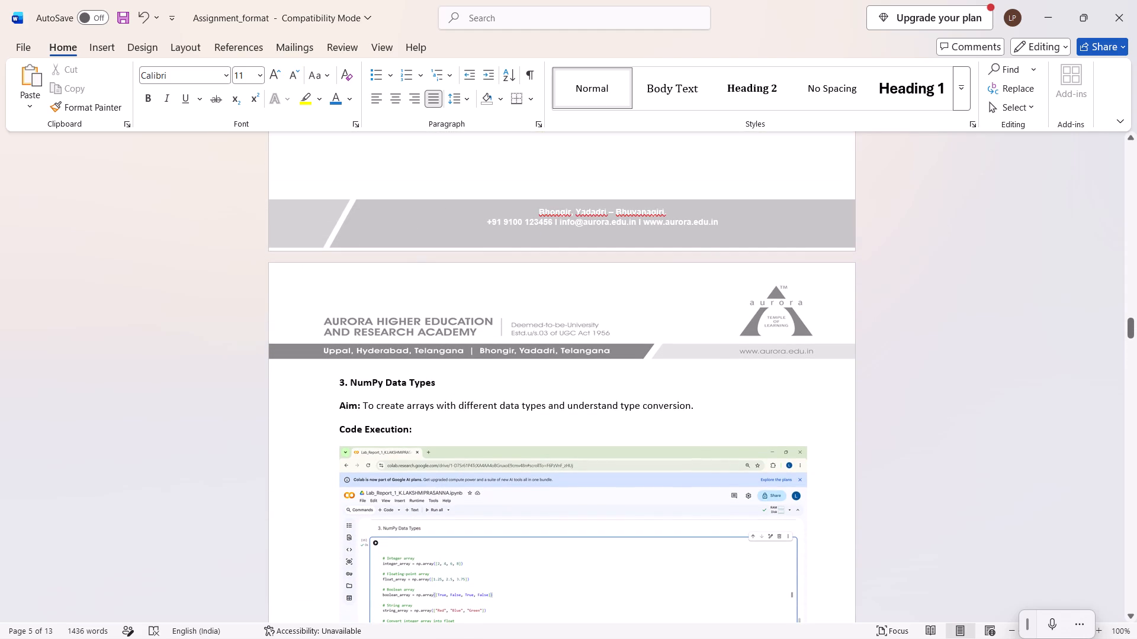
# Format the "NumPy Array Attributes" heading as Times New Roman, size 14.
pyautogui.scroll(20, 439, 382)
pyautogui.scroll(9, 439, 382)
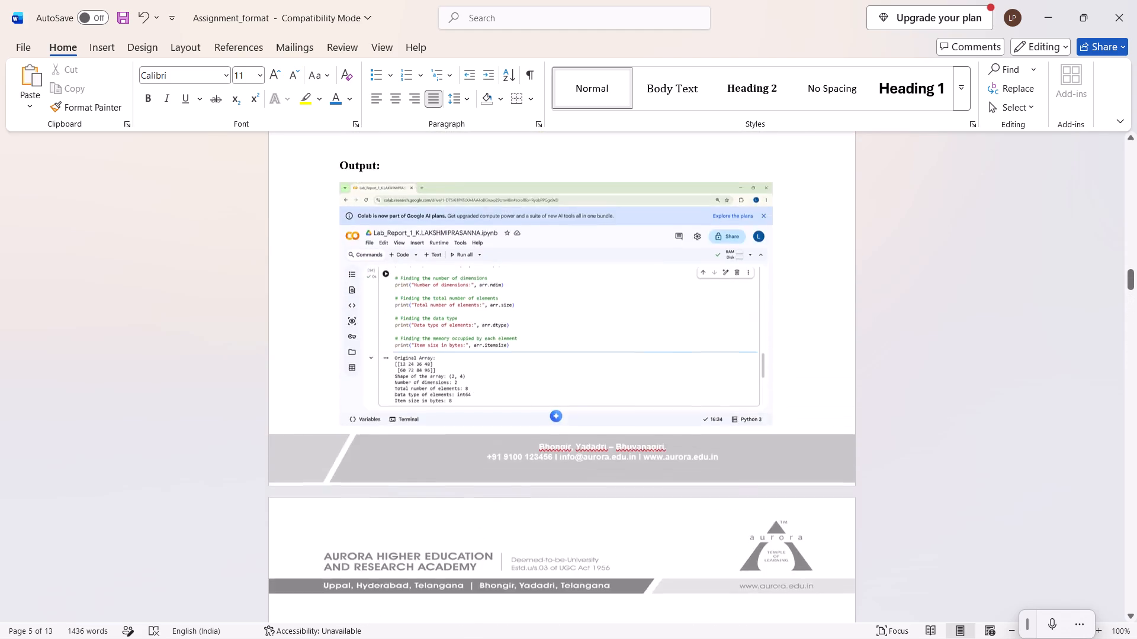
pyautogui.scroll(20, 430, 385)
pyautogui.scroll(1, 430, 385)
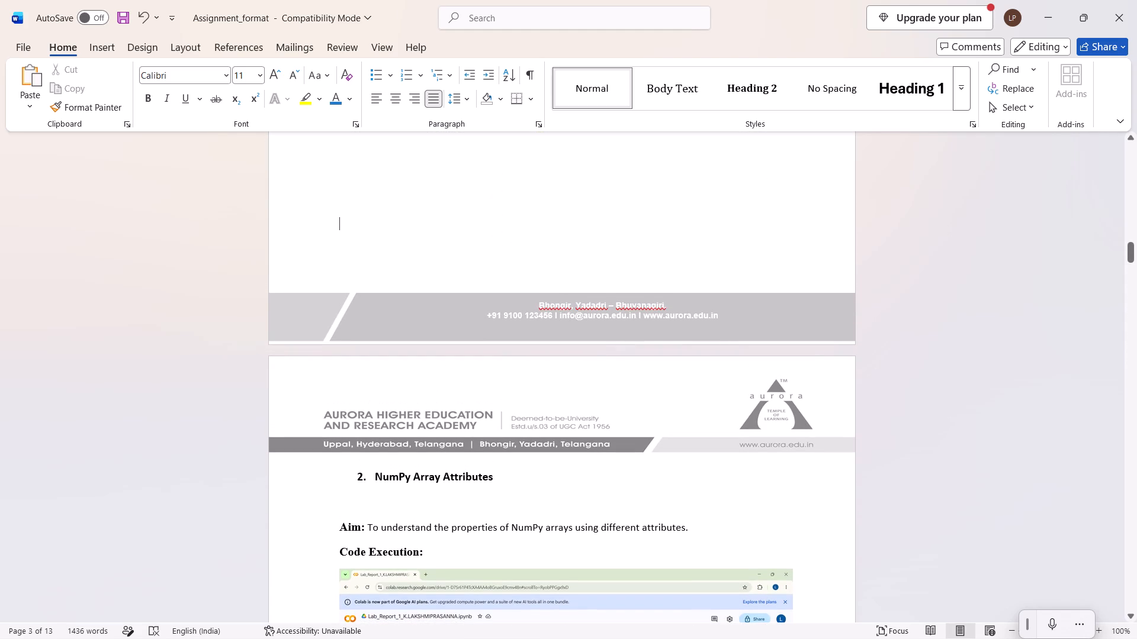
pyautogui.click(500, 475)
pyautogui.scroll(-3, 500, 481)
pyautogui.moveTo(506, 377); pyautogui.dragTo(335, 376)
pyautogui.click(227, 72)
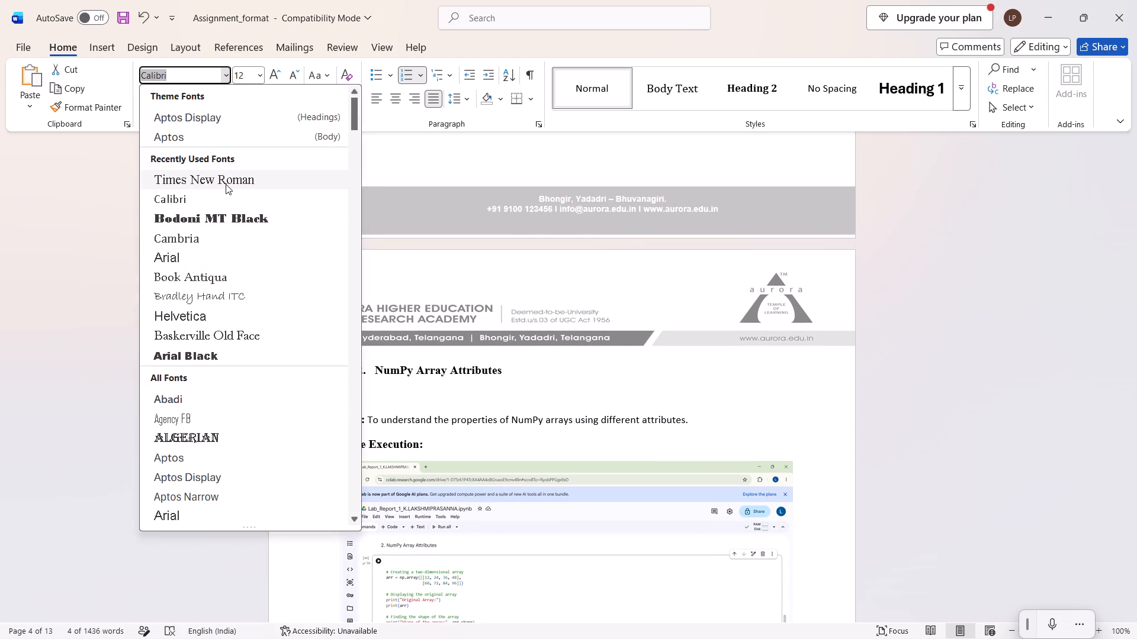
pyautogui.click(226, 184)
pyautogui.click(566, 370)
pyautogui.scroll(-3, 566, 370)
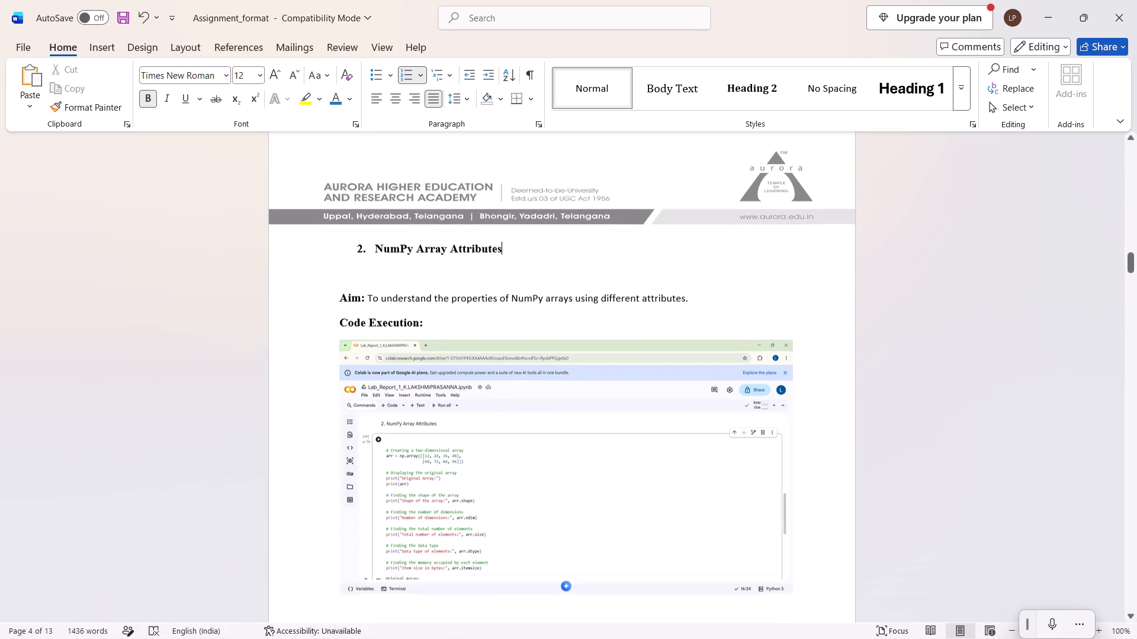
pyautogui.scroll(-3, 566, 370)
pyautogui.scroll(2, 566, 370)
pyautogui.moveTo(508, 225); pyautogui.dragTo(334, 234)
pyautogui.click(256, 73)
pyautogui.click(255, 177)
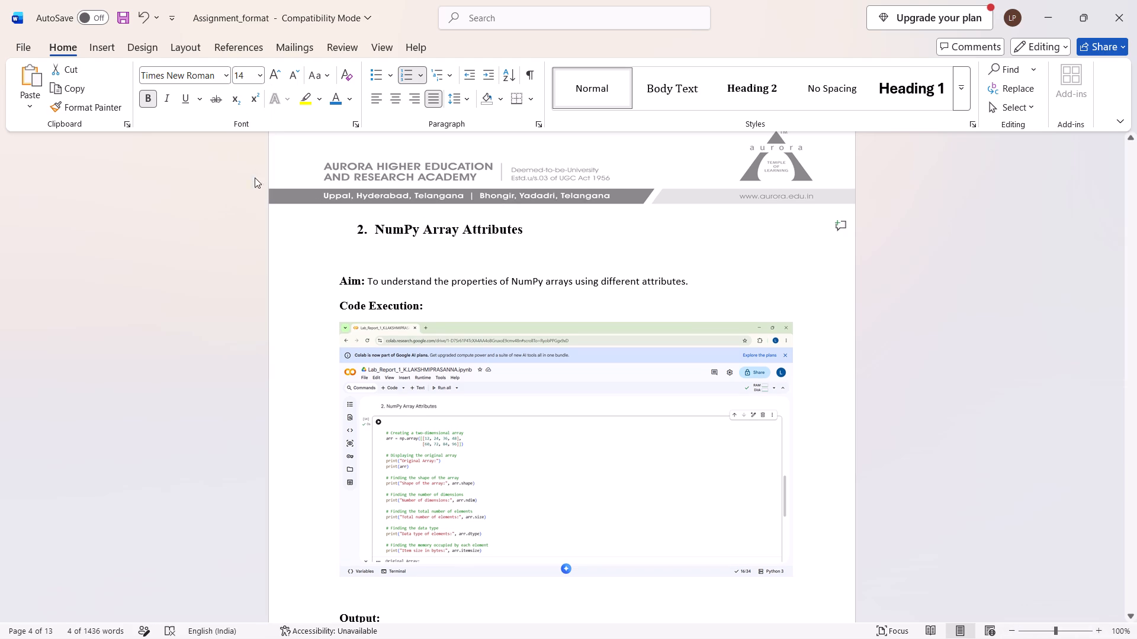
pyautogui.click(596, 221)
# Format the "NumPy Data Types" heading text, without its number, as Times New Roman, size 14.
pyautogui.scroll(-11, 596, 246)
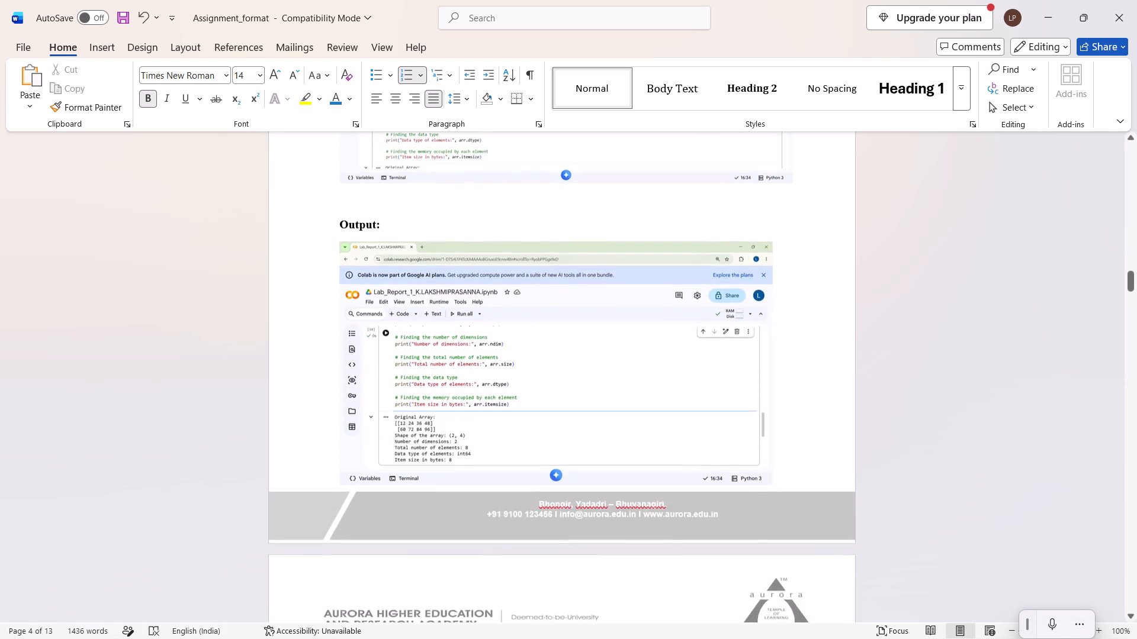
pyautogui.scroll(-18, 595, 254)
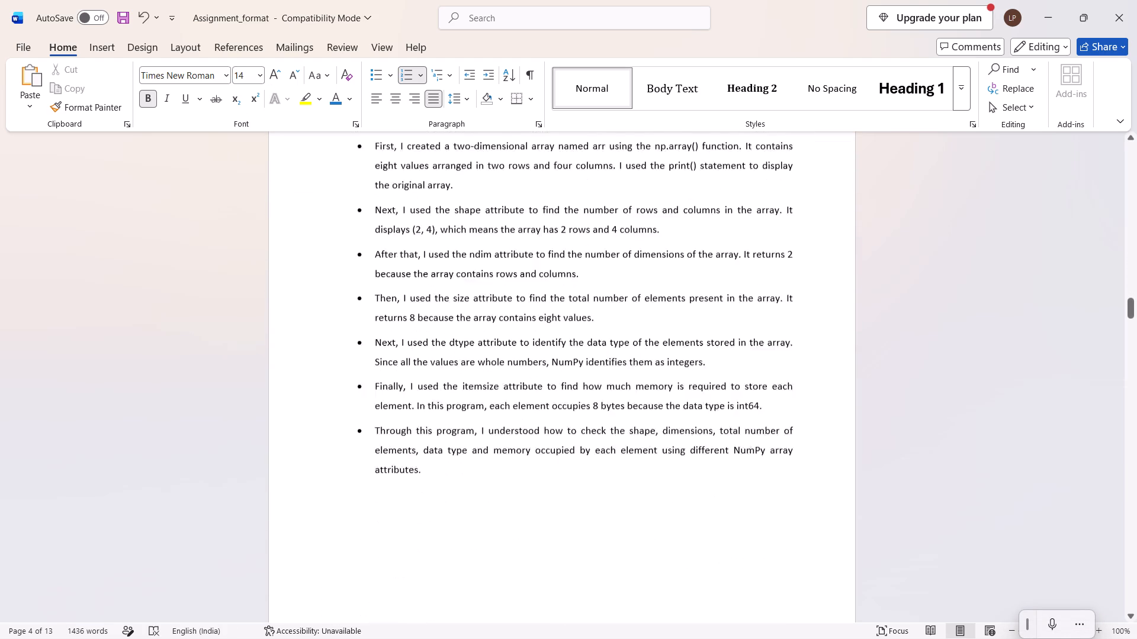
pyautogui.scroll(-14, 595, 255)
pyautogui.moveTo(471, 375); pyautogui.dragTo(366, 379)
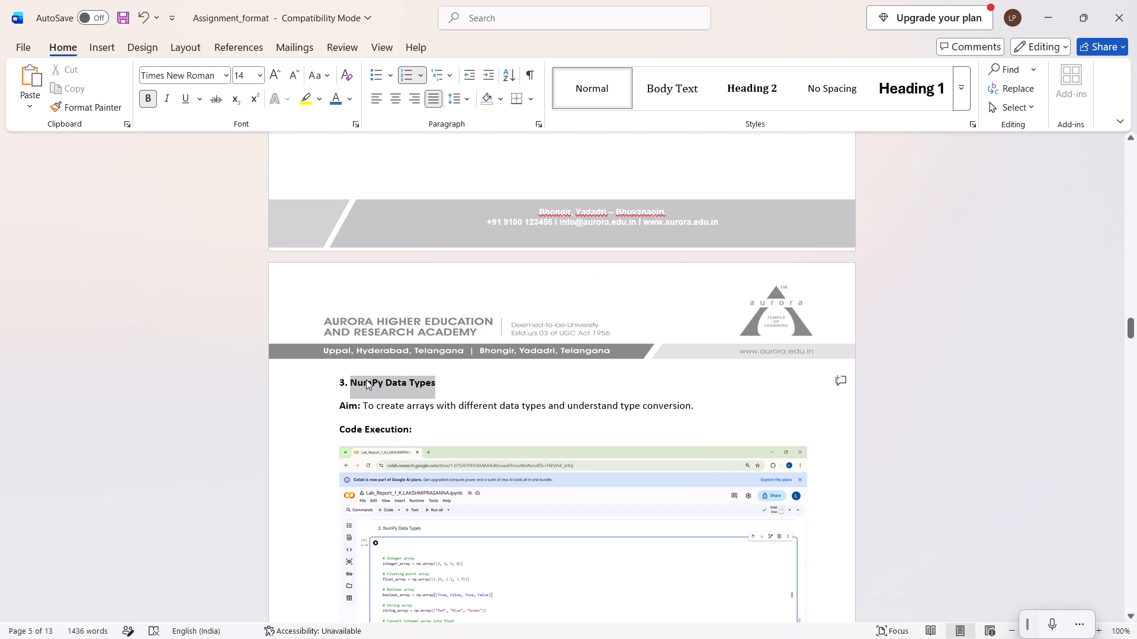
pyautogui.moveTo(366, 379); pyautogui.dragTo(358, 379)
pyautogui.click(257, 75)
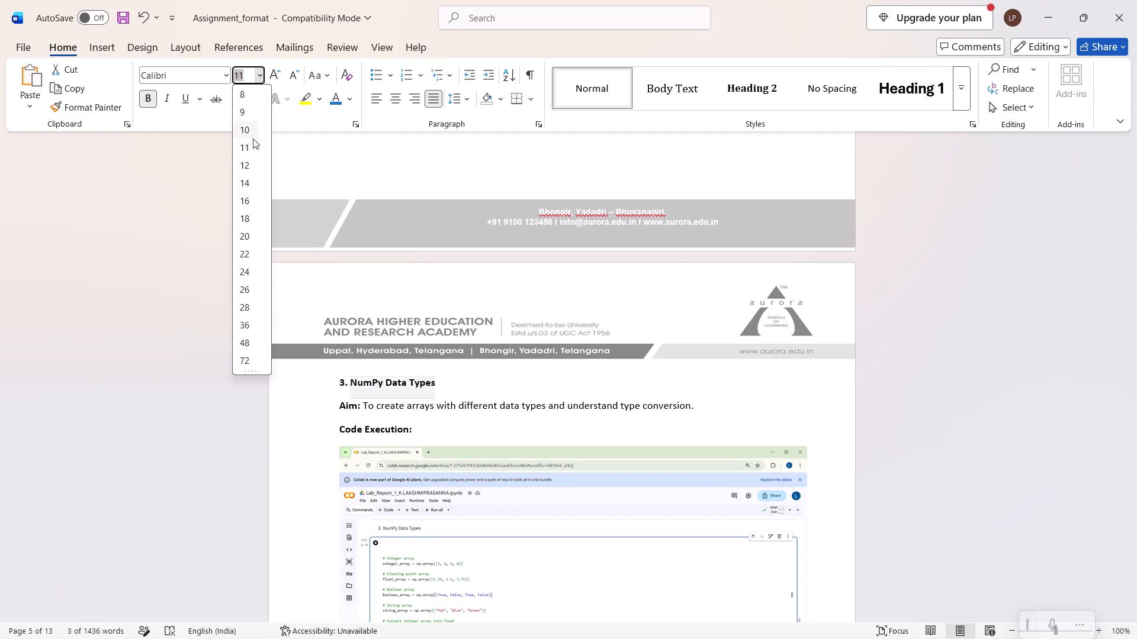
pyautogui.click(253, 181)
pyautogui.click(223, 78)
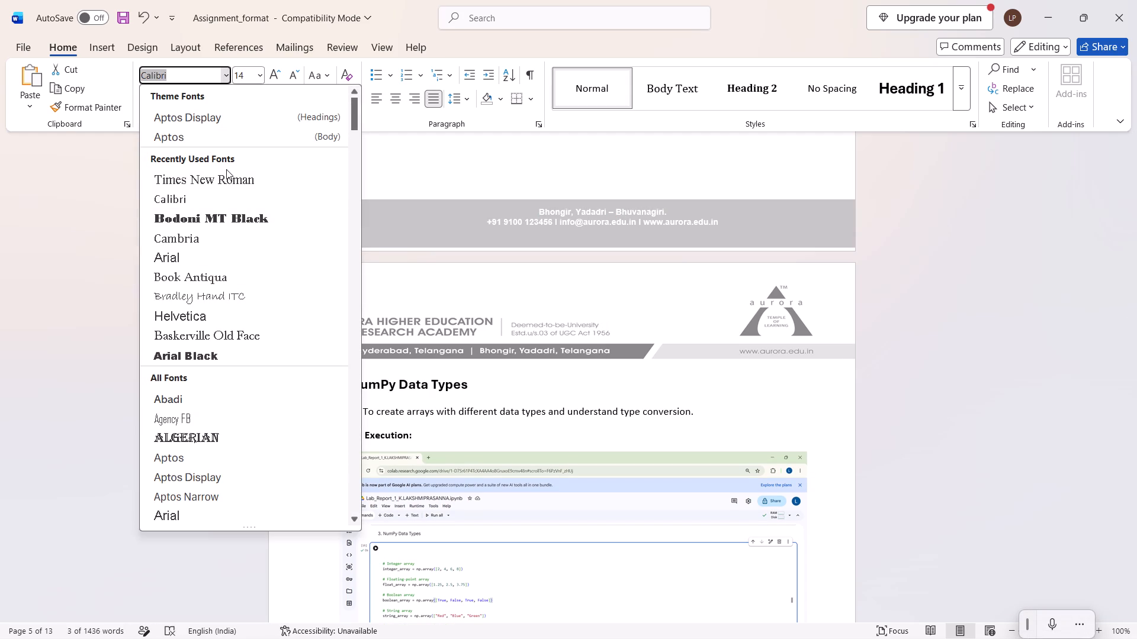
pyautogui.click(226, 169)
pyautogui.click(229, 181)
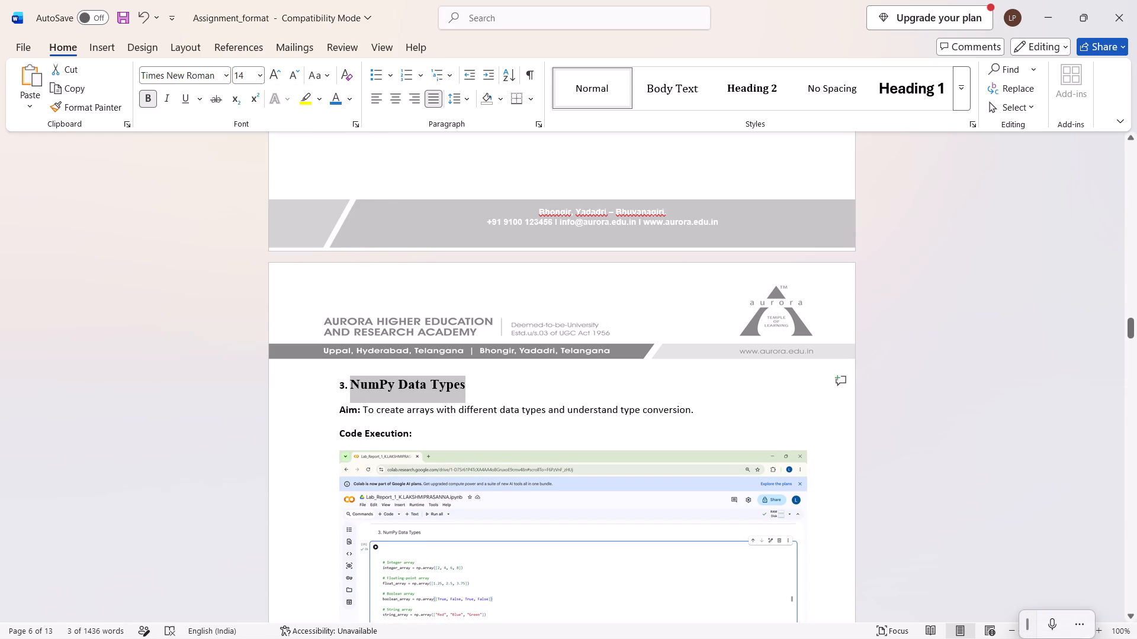
# Change the font of the "Aim:" label in the NumPy Data Types section to Times New Roman.
pyautogui.scroll(-2, 552, 398)
pyautogui.click(422, 351)
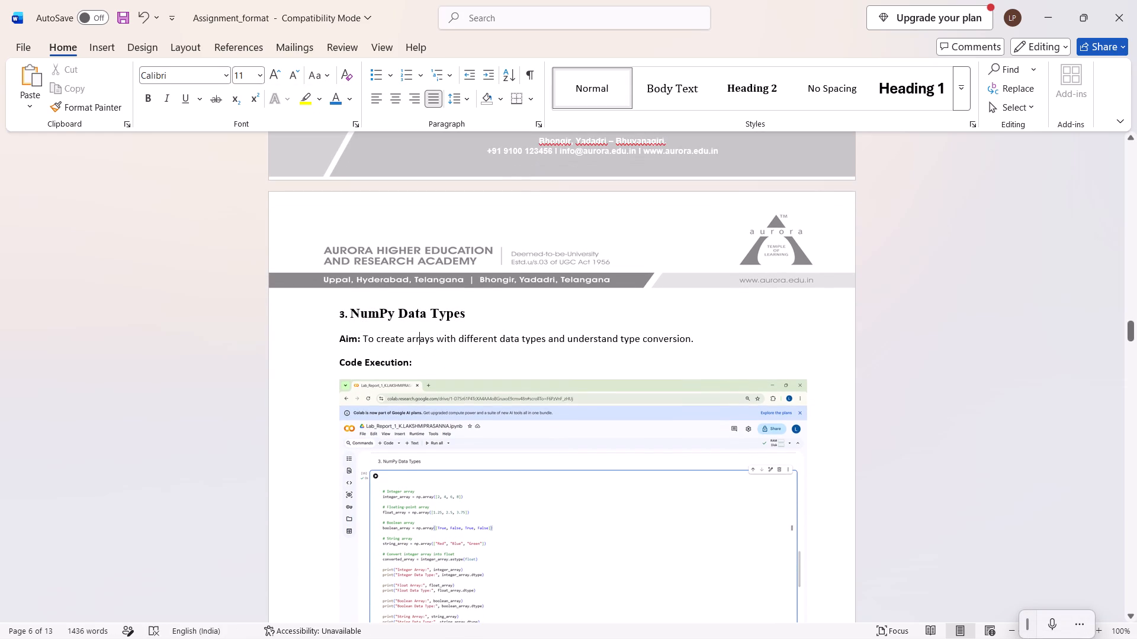
pyautogui.moveTo(363, 342); pyautogui.dragTo(342, 344)
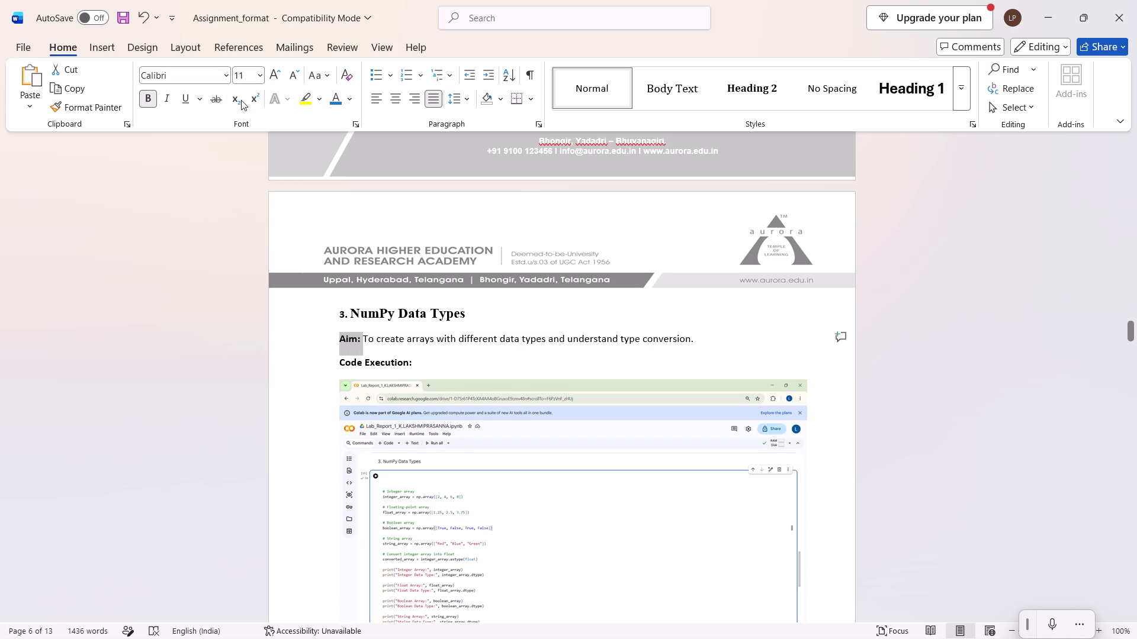
pyautogui.click(220, 76)
pyautogui.click(218, 77)
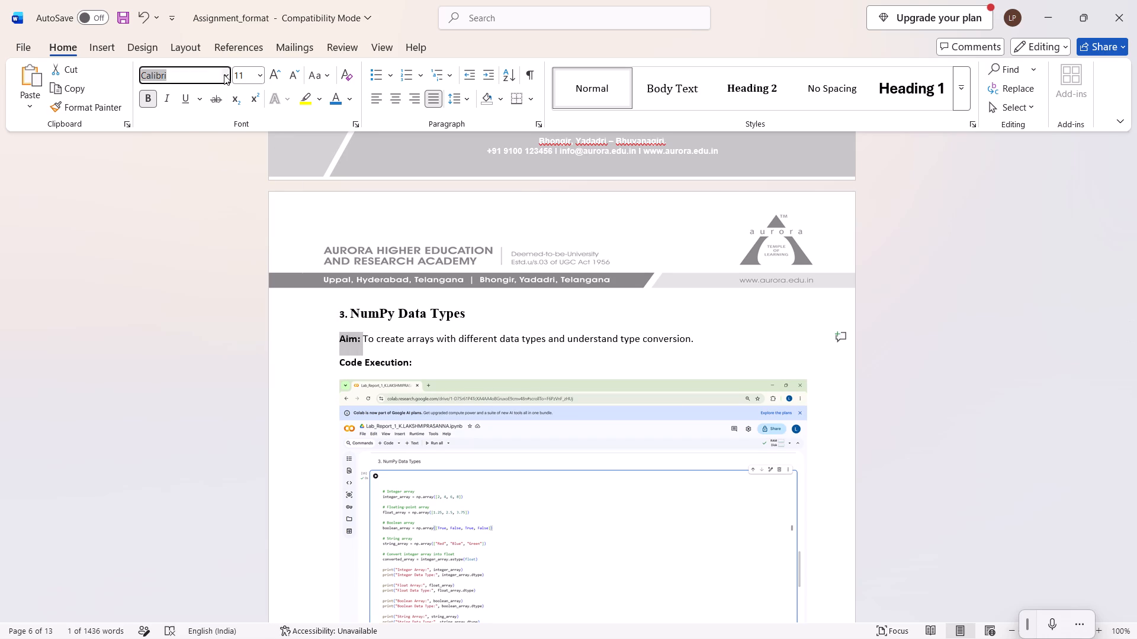
pyautogui.click(224, 75)
pyautogui.click(218, 176)
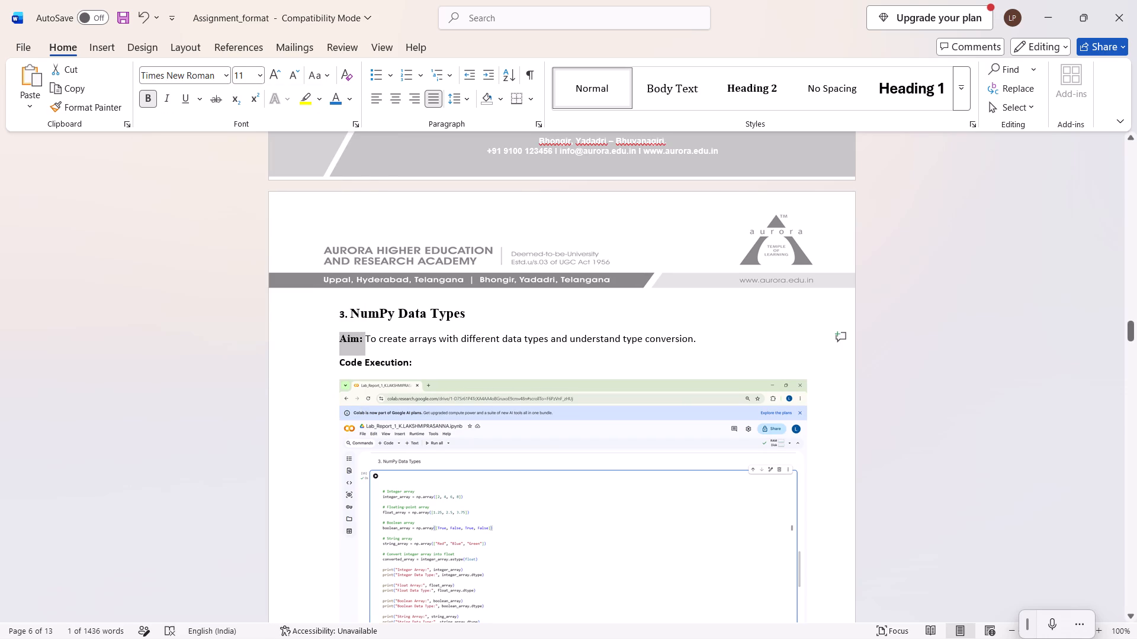
# Format the "Code Execution:" label in the NumPy Data Types section as Times New Roman, size 12.
pyautogui.moveTo(423, 364); pyautogui.dragTo(325, 357)
pyautogui.click(226, 80)
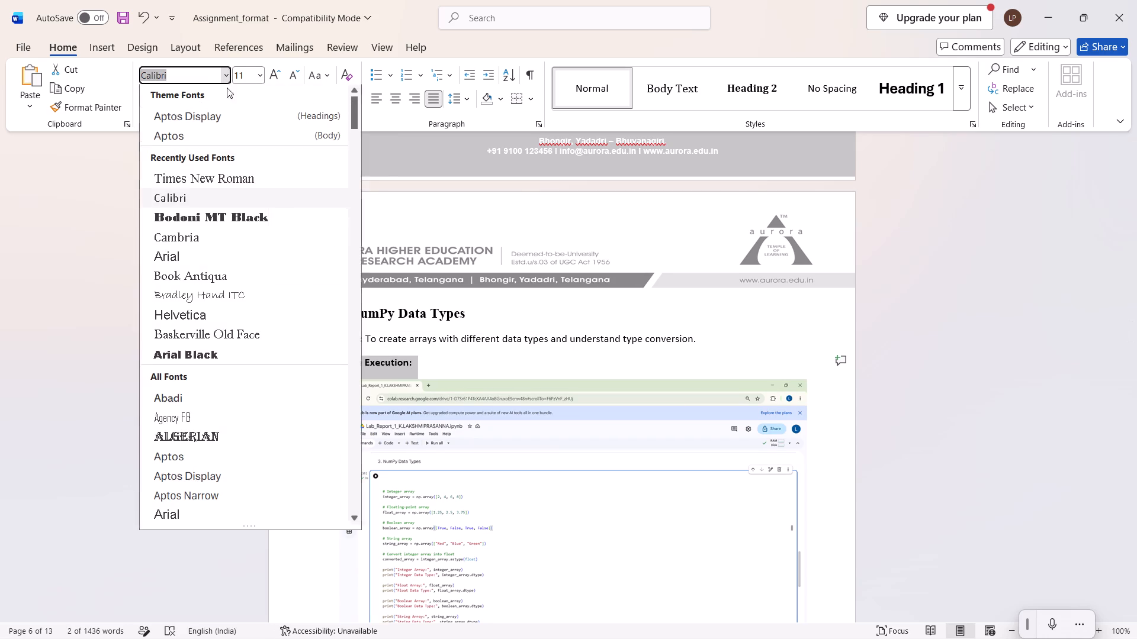
pyautogui.click(220, 174)
pyautogui.click(256, 72)
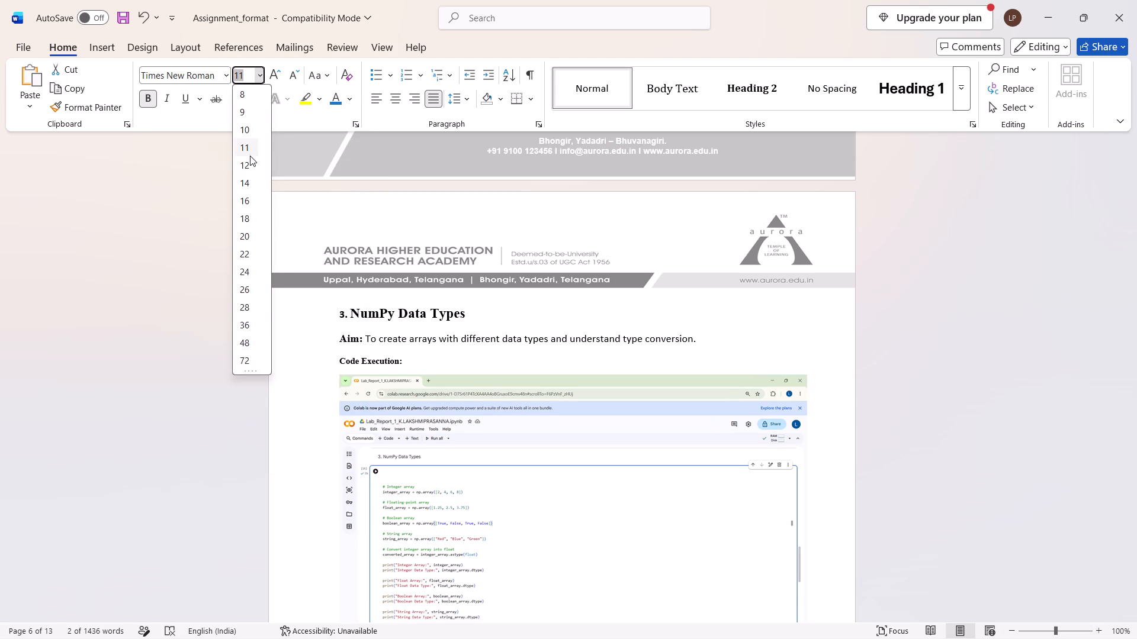
pyautogui.click(250, 164)
# Set the font size of the "Aim:" label in the NumPy Data Types section to 12.
pyautogui.moveTo(364, 342); pyautogui.dragTo(334, 336)
pyautogui.click(256, 70)
pyautogui.click(252, 164)
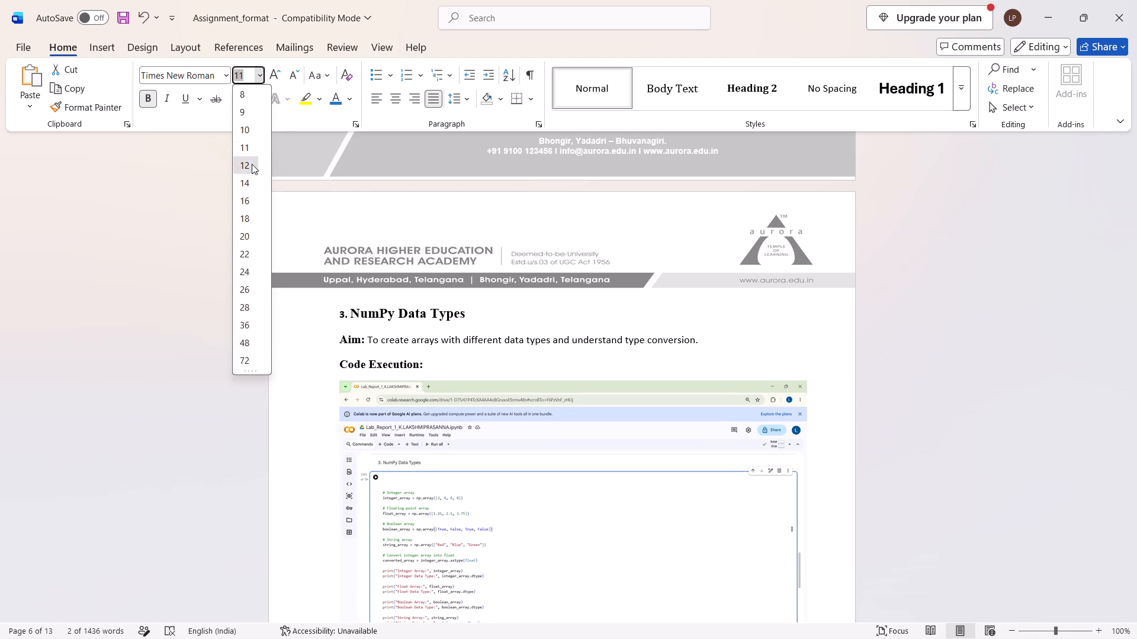
pyautogui.click(509, 362)
# Format the "Output:" label in the NumPy Data Types section as Times New Roman, size 12.
pyautogui.scroll(-4, 491, 341)
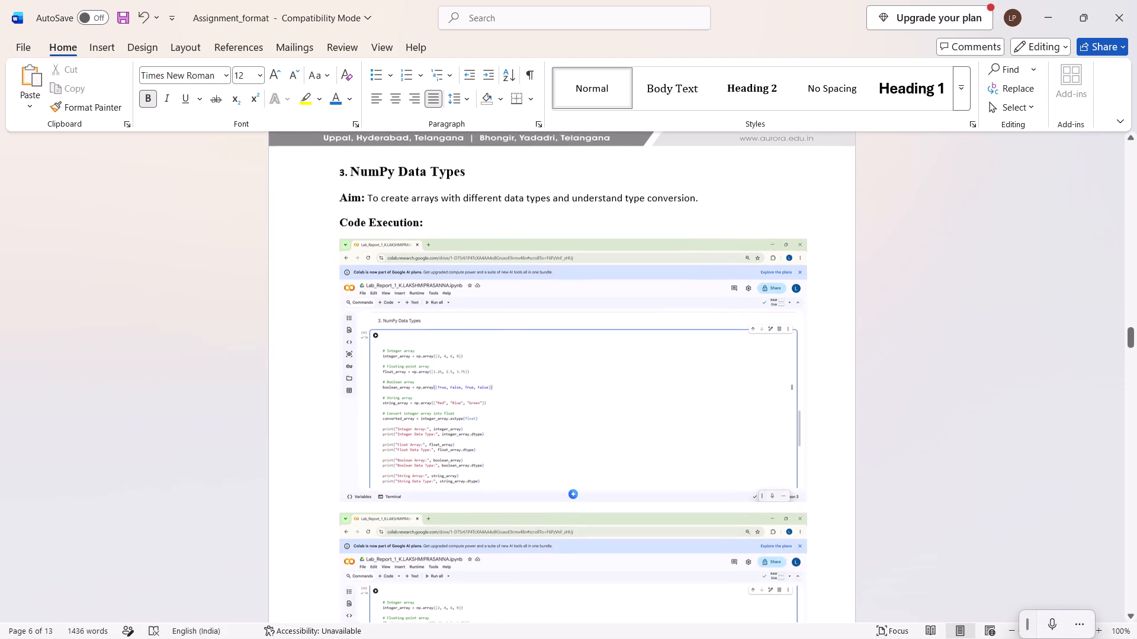
pyautogui.scroll(-17, 489, 328)
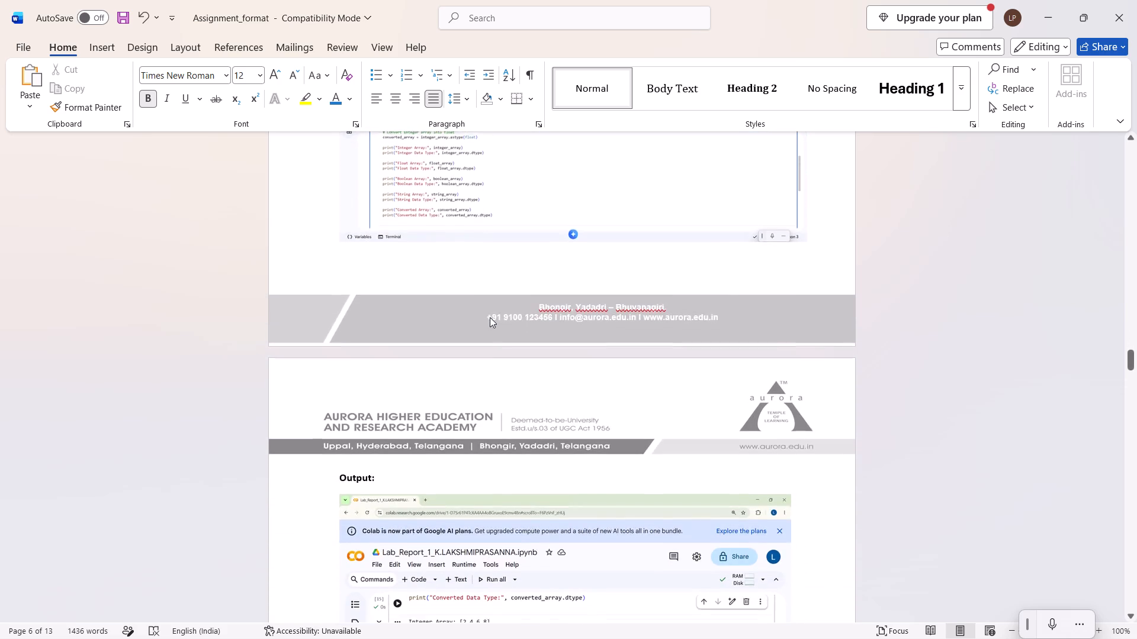
pyautogui.scroll(-4, 490, 317)
pyautogui.moveTo(390, 267); pyautogui.dragTo(313, 267)
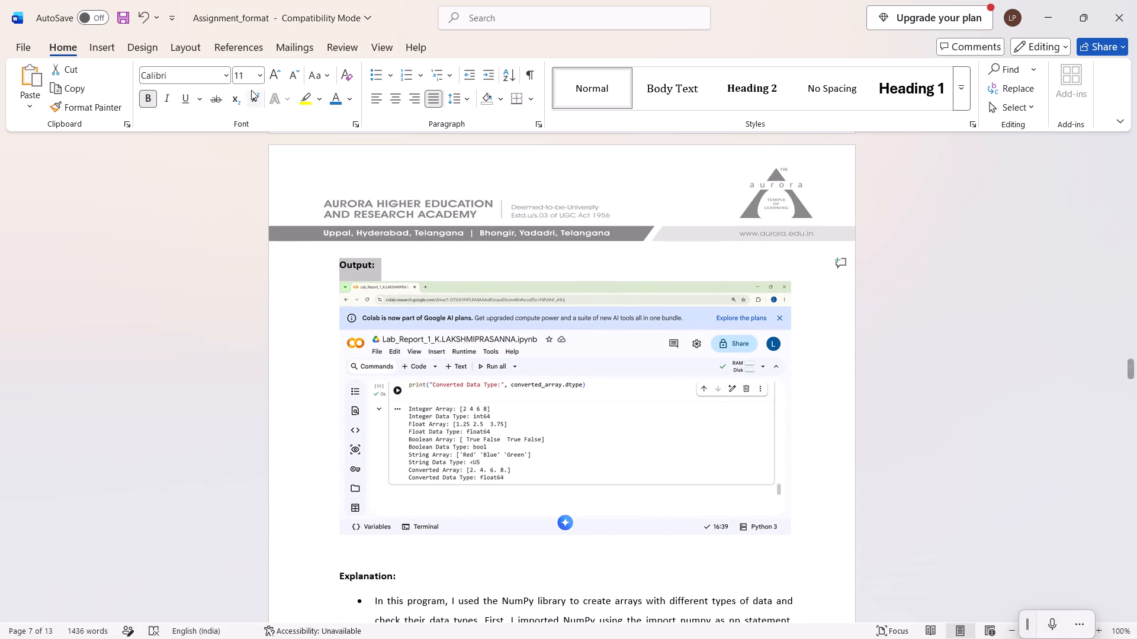
pyautogui.click(227, 75)
pyautogui.click(212, 175)
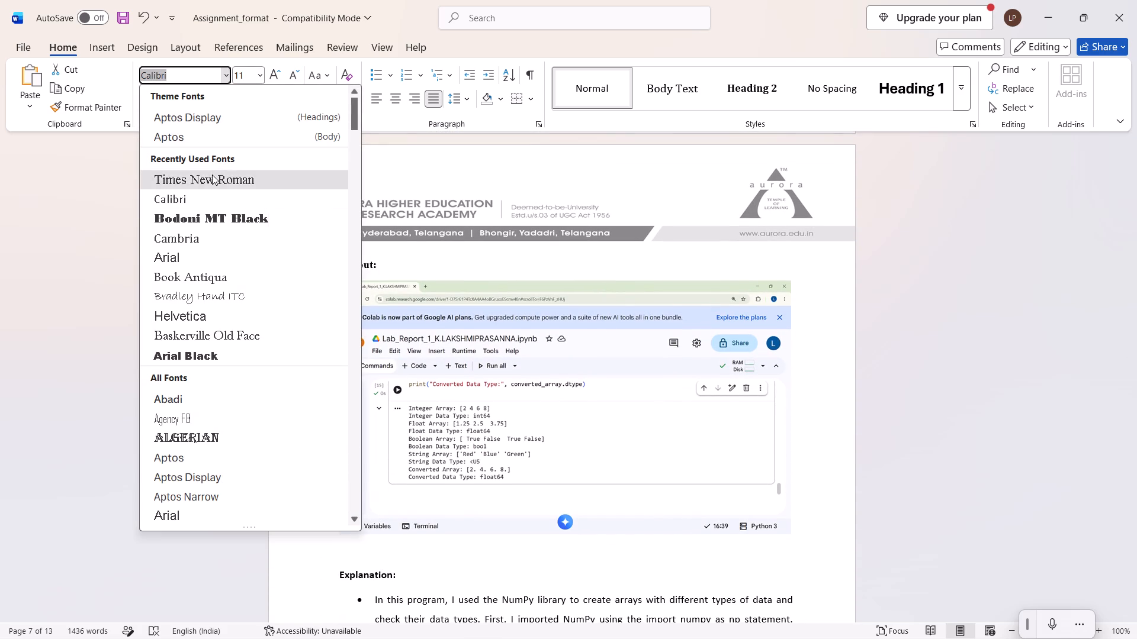
pyautogui.click(264, 78)
pyautogui.click(242, 166)
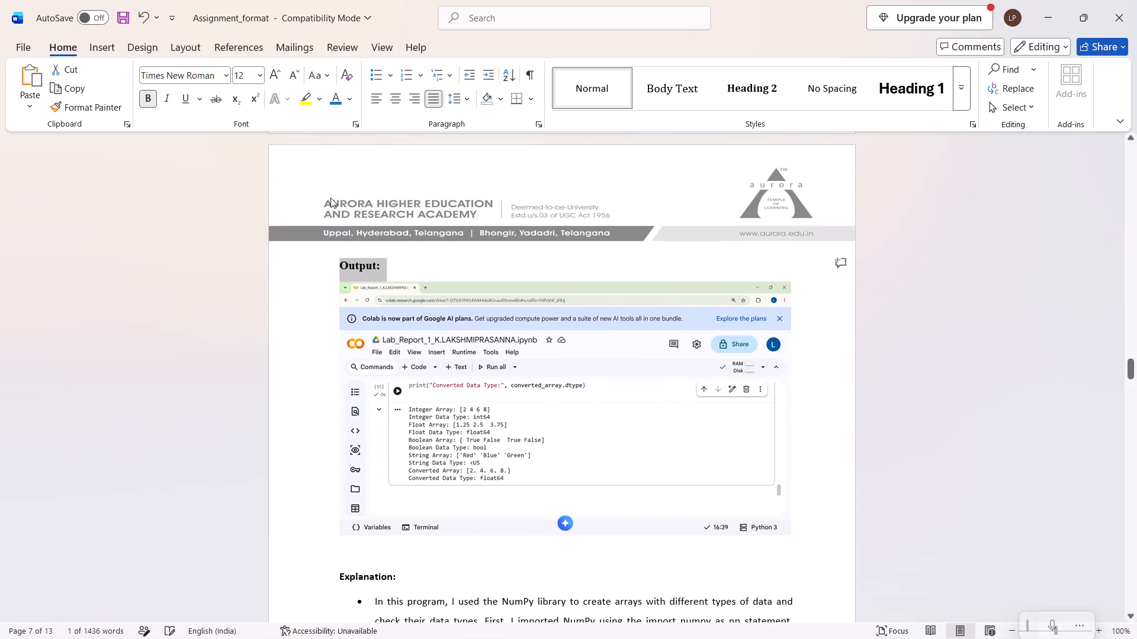
# Format the "Explanation:" label in the NumPy Data Types section as Times New Roman, size 12.
pyautogui.scroll(-8, 460, 258)
pyautogui.click(462, 283)
pyautogui.moveTo(412, 293); pyautogui.dragTo(340, 293)
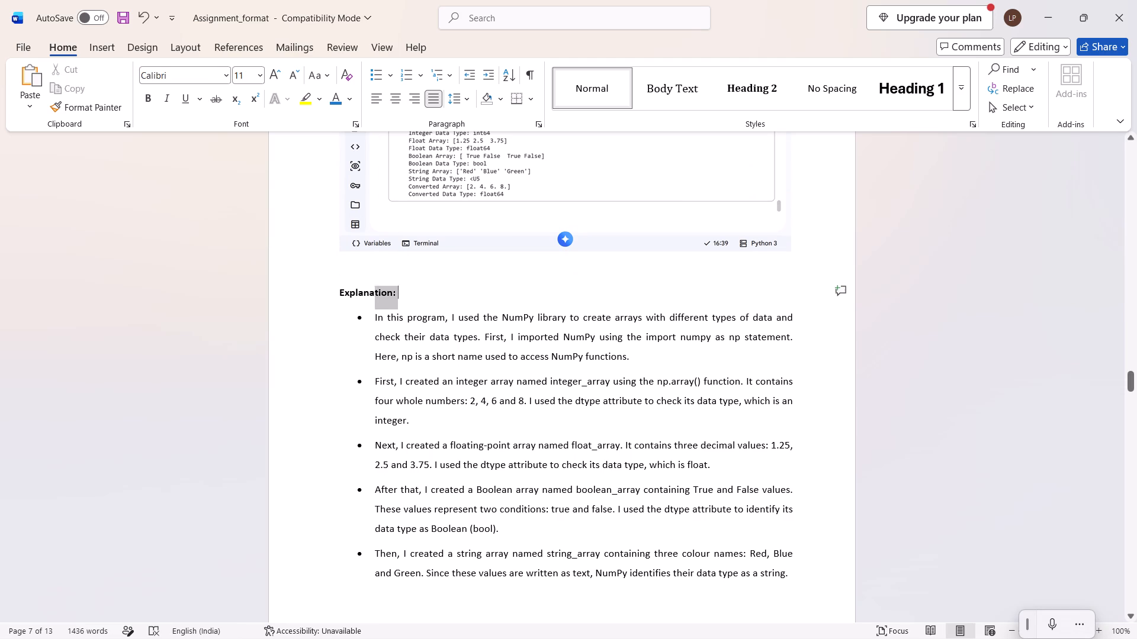
pyautogui.moveTo(340, 293); pyautogui.dragTo(319, 293)
pyautogui.click(229, 74)
pyautogui.click(202, 178)
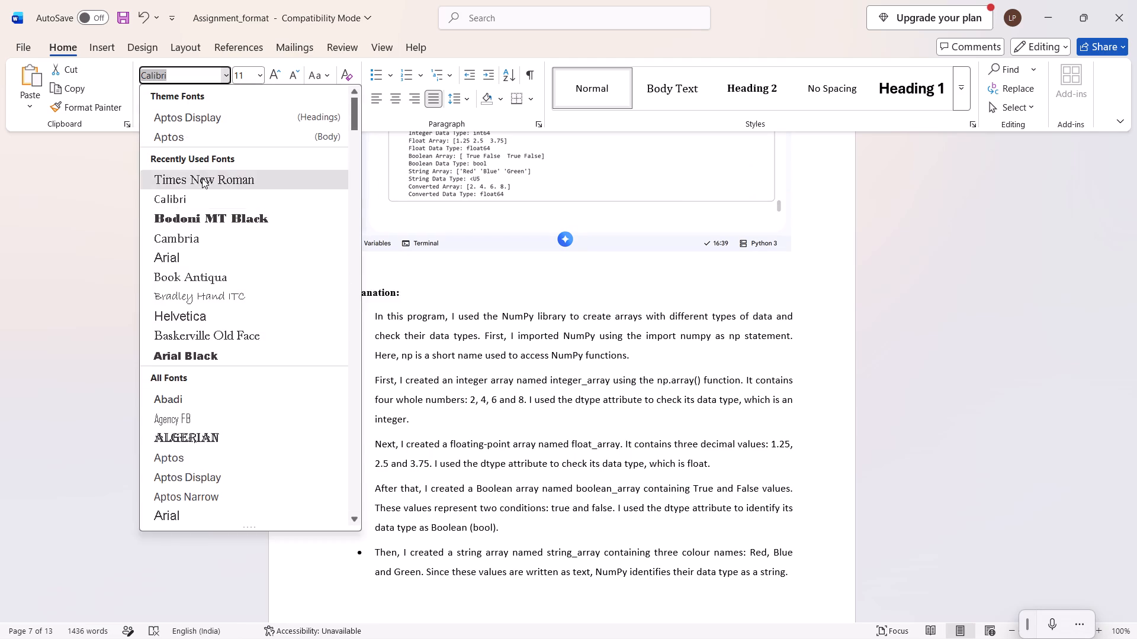
pyautogui.click(254, 73)
pyautogui.click(264, 80)
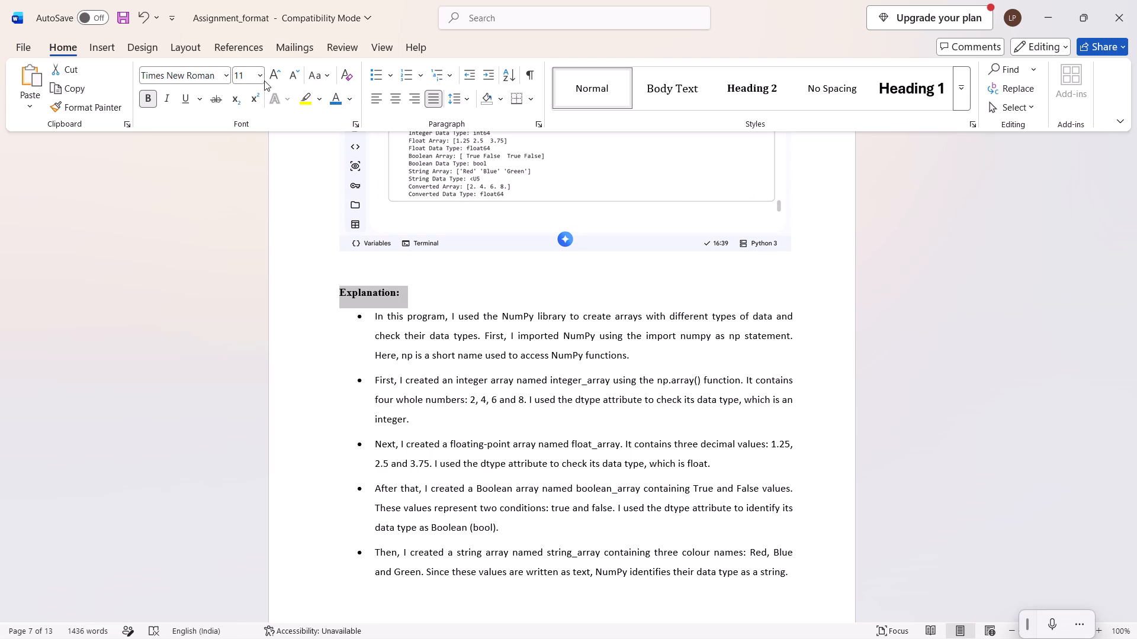
pyautogui.click(255, 72)
pyautogui.click(250, 163)
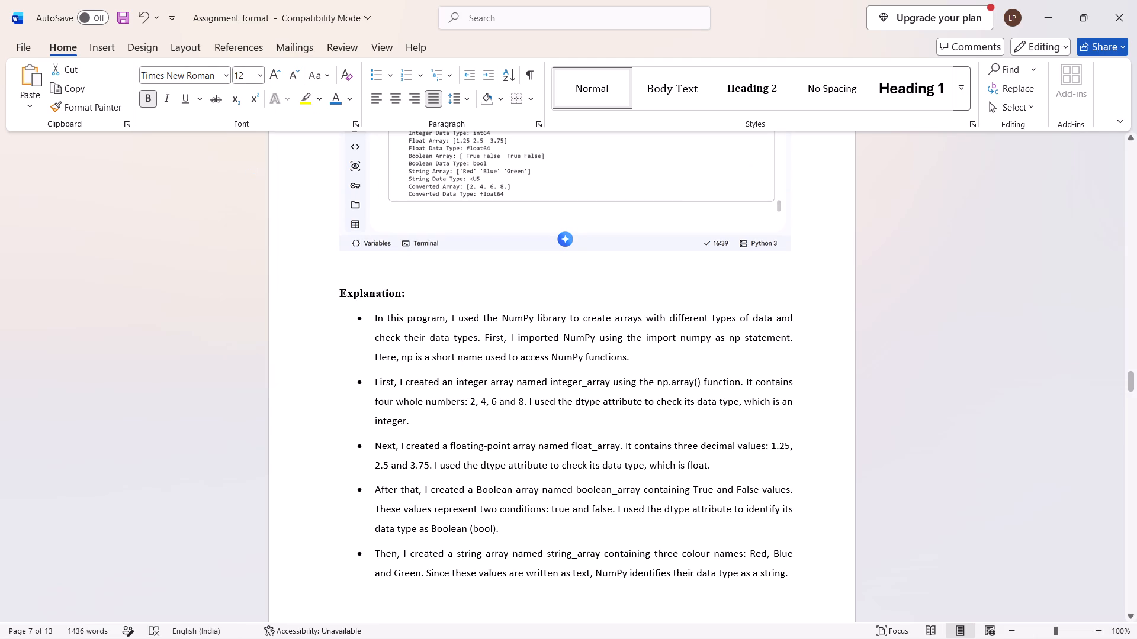
pyautogui.click(480, 286)
# Review the output and explanation pages of the NumPy Data Types section to check their formatting and layout.
pyautogui.scroll(-5, 480, 286)
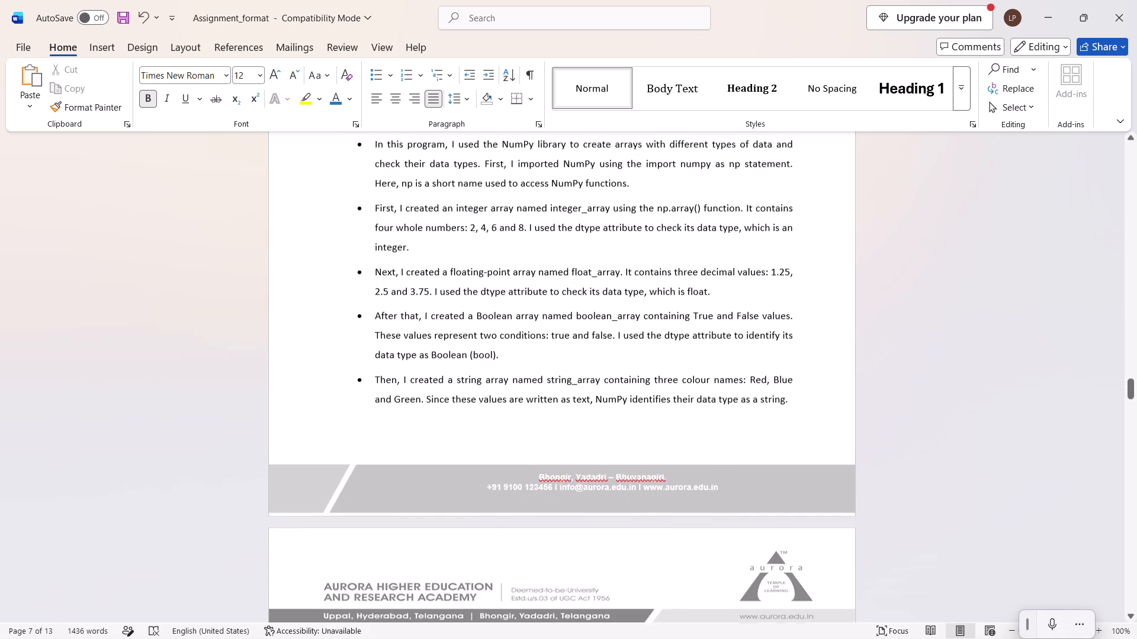
pyautogui.scroll(5, 492, 271)
pyautogui.scroll(-13, 492, 271)
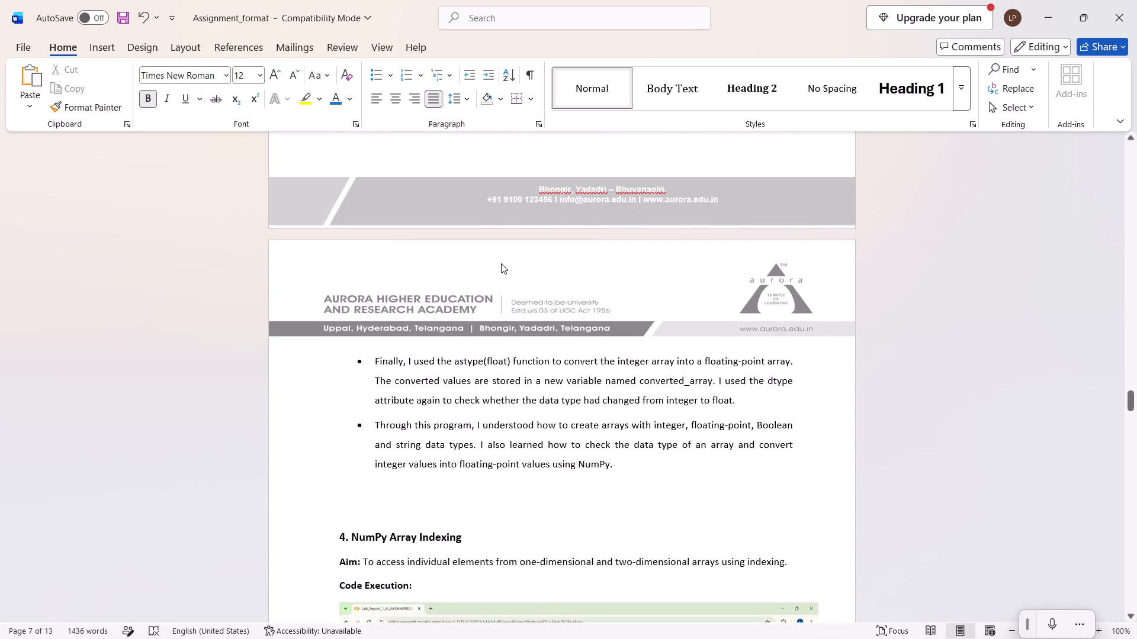
pyautogui.scroll(17, 501, 263)
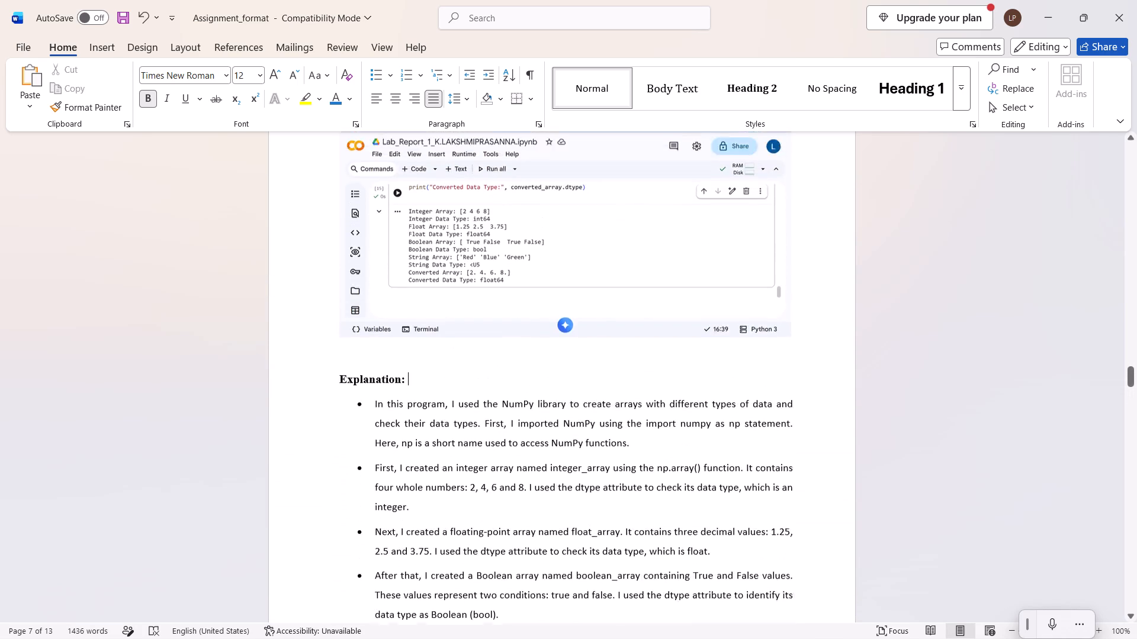
pyautogui.scroll(8, 503, 262)
# Format the "4. NumPy Array Indexing" heading as Times New Roman, size 14.
pyautogui.scroll(-18, 505, 262)
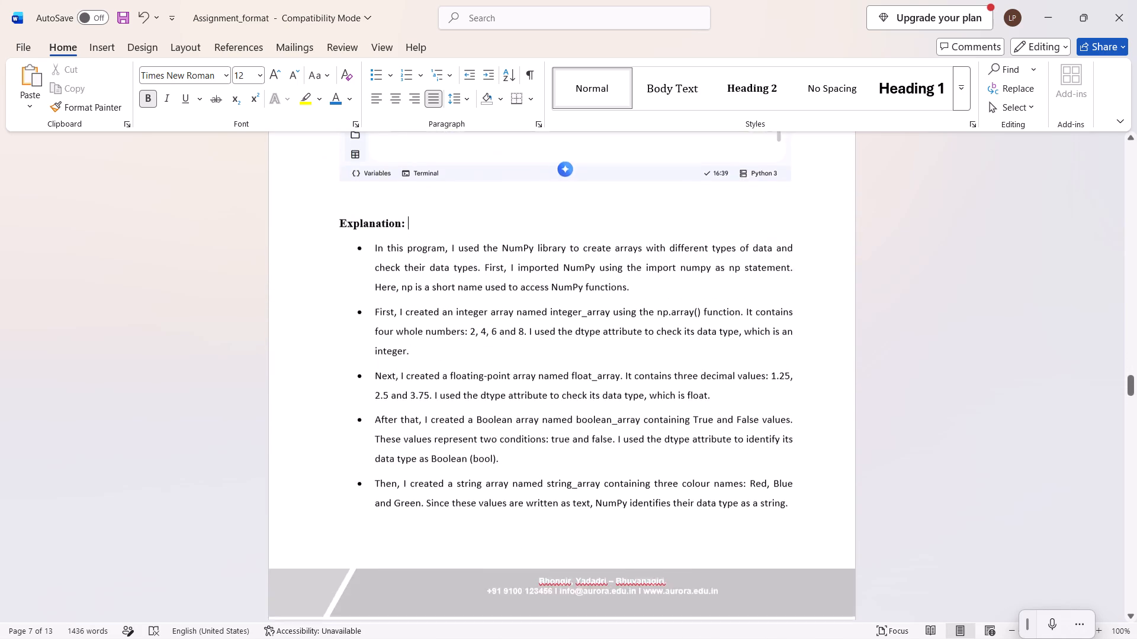
pyautogui.scroll(-15, 508, 259)
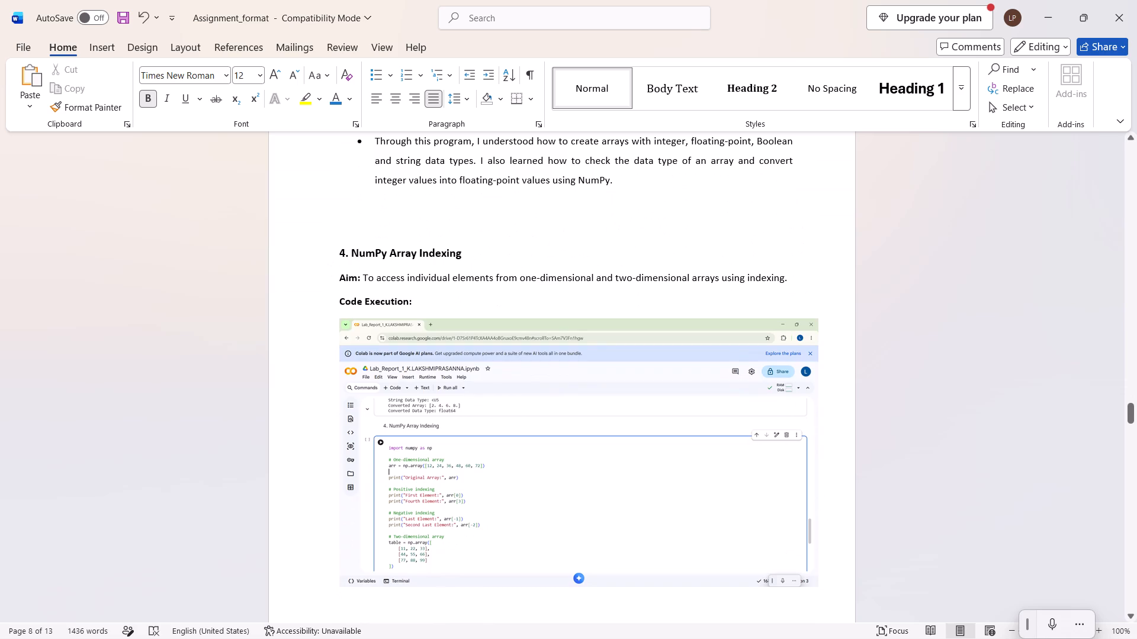
pyautogui.scroll(-1, 476, 249)
pyautogui.moveTo(476, 218); pyautogui.dragTo(303, 218)
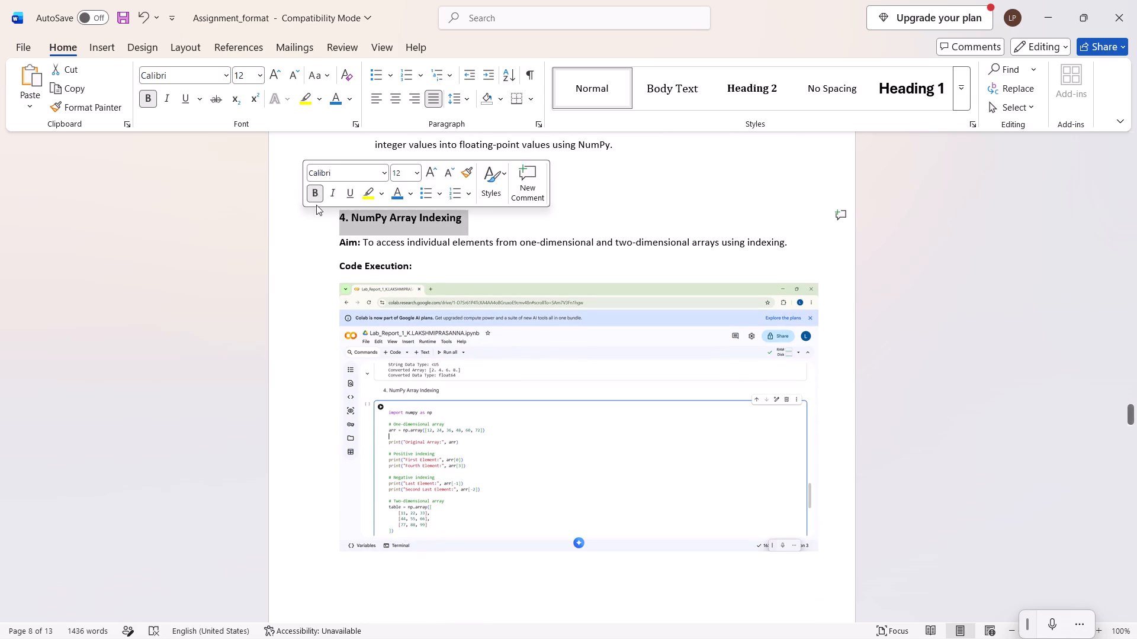
pyautogui.click(224, 74)
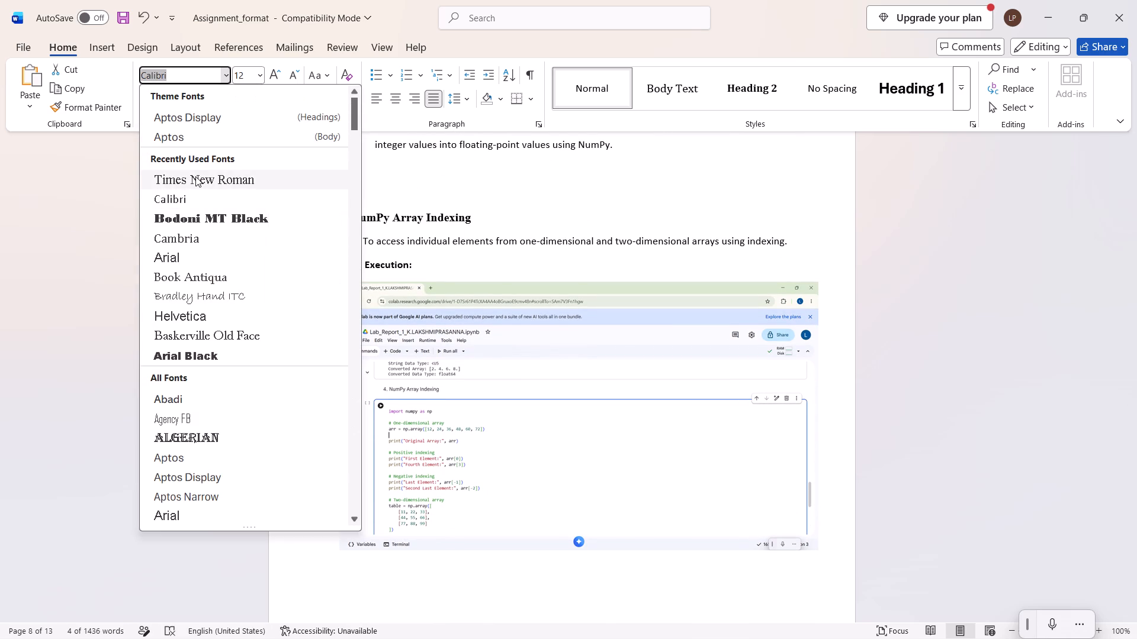
pyautogui.click(195, 176)
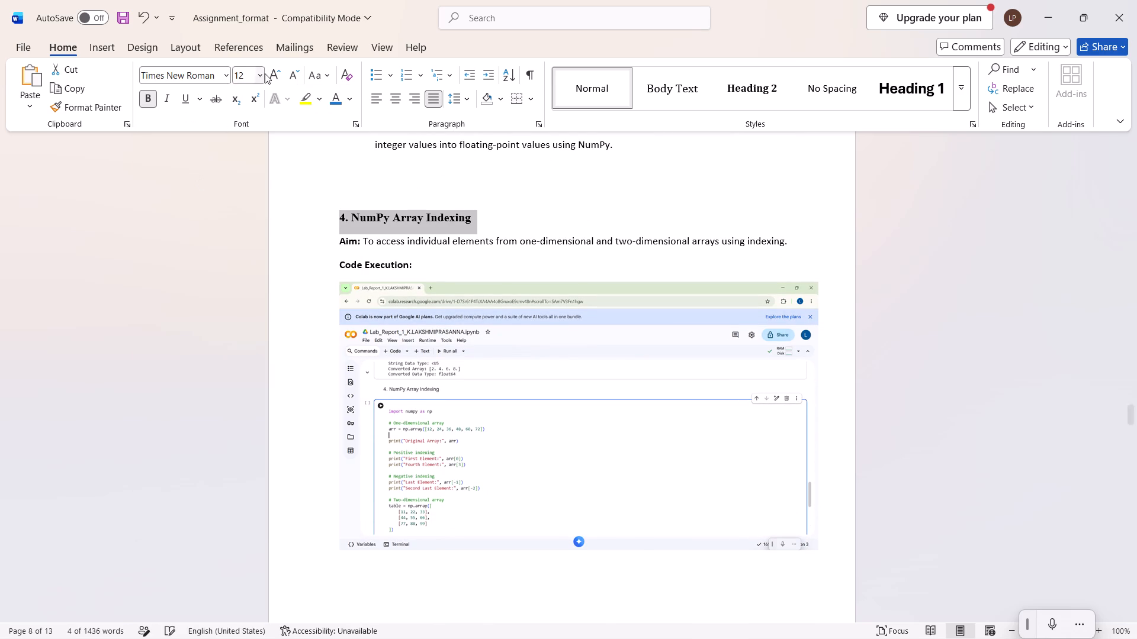
pyautogui.click(261, 72)
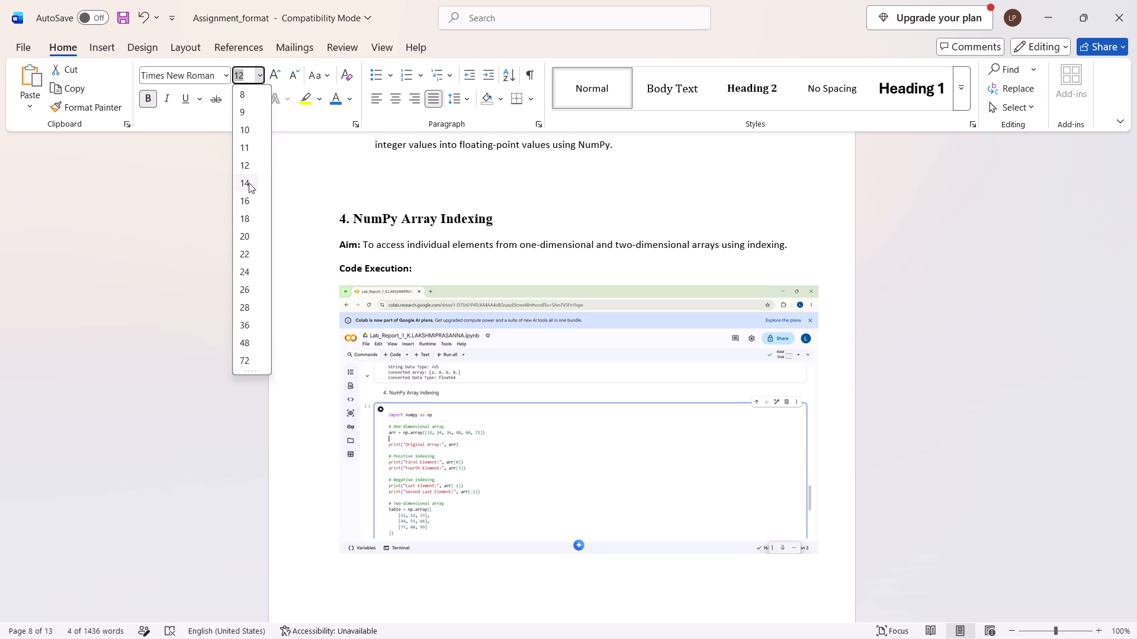
pyautogui.click(249, 183)
pyautogui.click(545, 208)
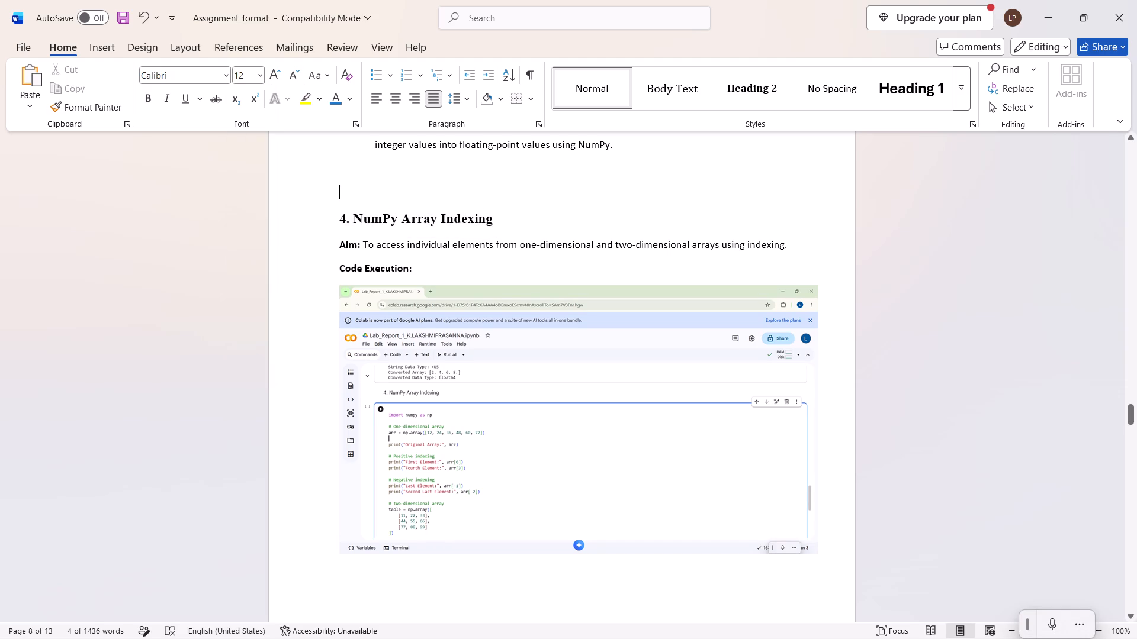
# Format the "Aim:" label in the NumPy Array Indexing section as Times New Roman, size 12.
pyautogui.moveTo(359, 248); pyautogui.dragTo(305, 248)
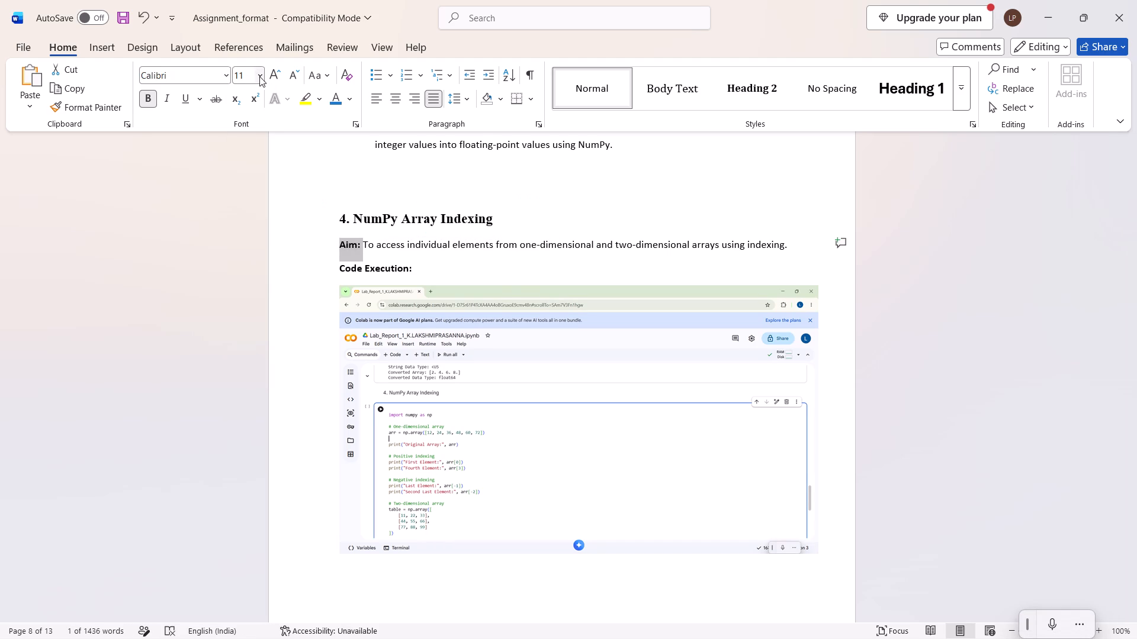
pyautogui.click(226, 78)
pyautogui.click(213, 173)
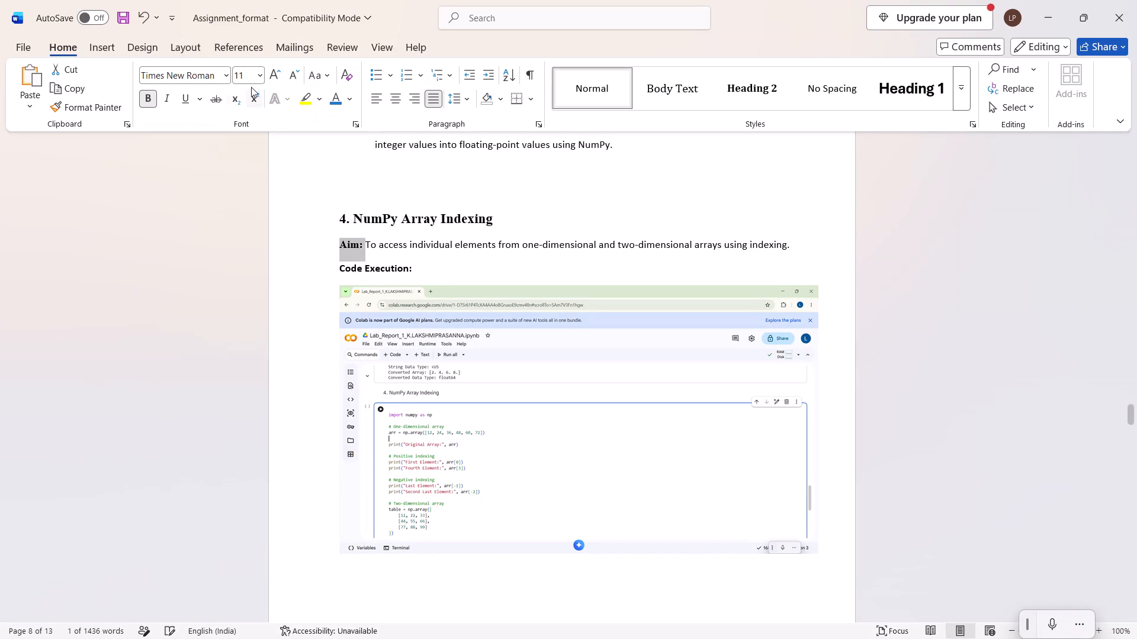
pyautogui.click(258, 76)
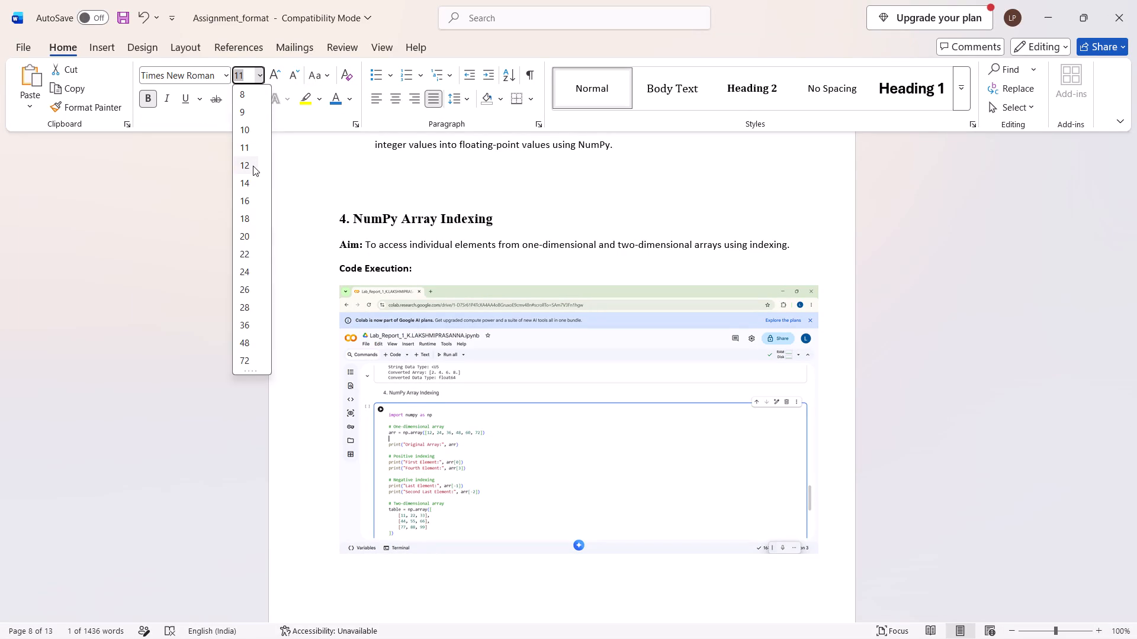
pyautogui.click(253, 166)
# Format the "Code Execution:" label in the NumPy Array Indexing section as Times New Roman, size 12.
pyautogui.moveTo(421, 273); pyautogui.dragTo(357, 263)
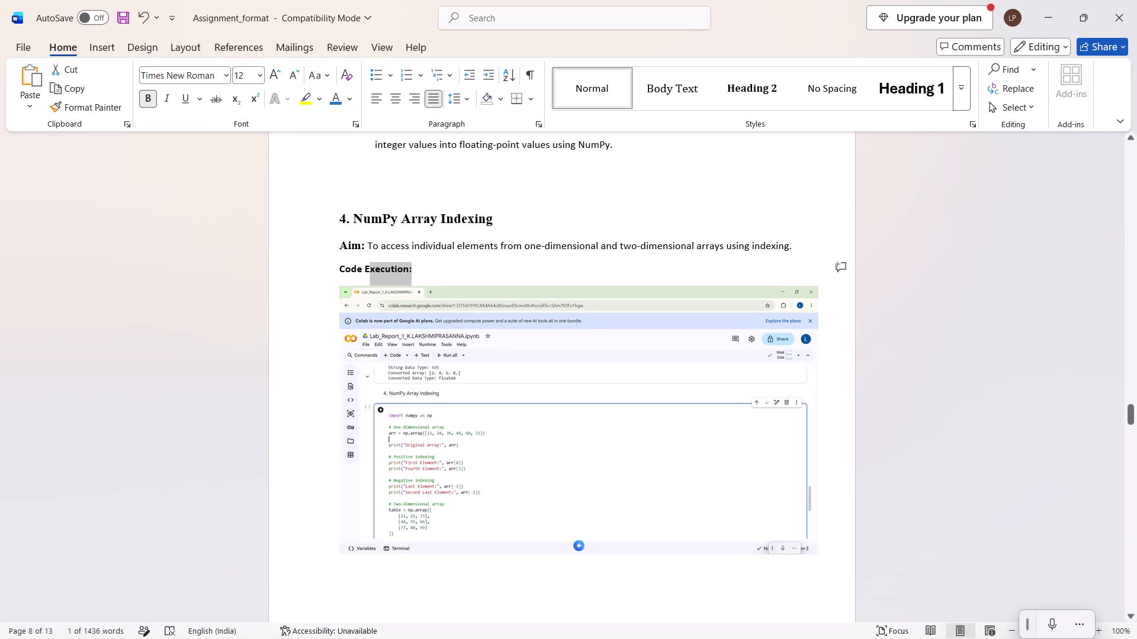
pyautogui.moveTo(357, 263); pyautogui.dragTo(332, 263)
pyautogui.click(224, 72)
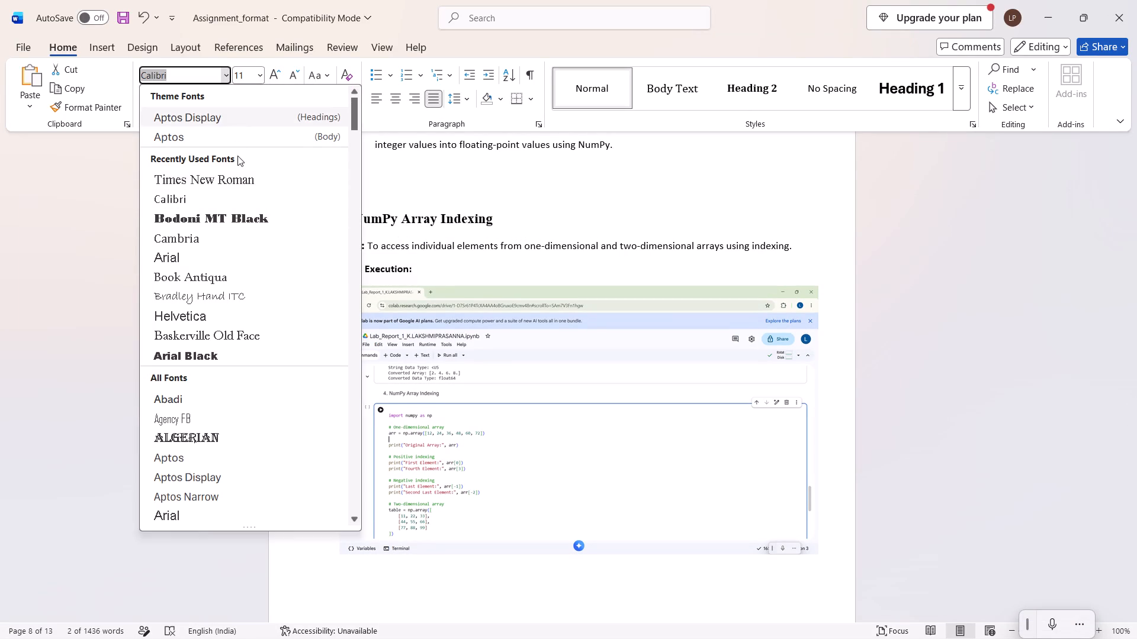
pyautogui.click(240, 173)
pyautogui.click(260, 75)
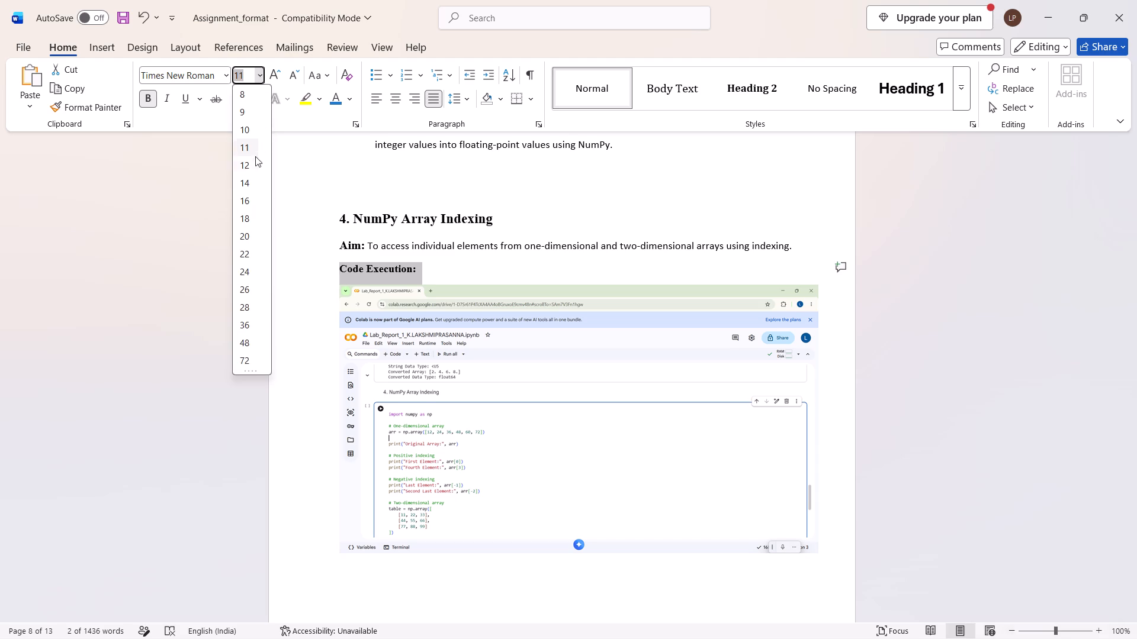
pyautogui.click(253, 166)
pyautogui.click(512, 264)
# Format the "Output:" label in the NumPy Array Indexing section as Times New Roman, size 12.
pyautogui.scroll(-6, 511, 263)
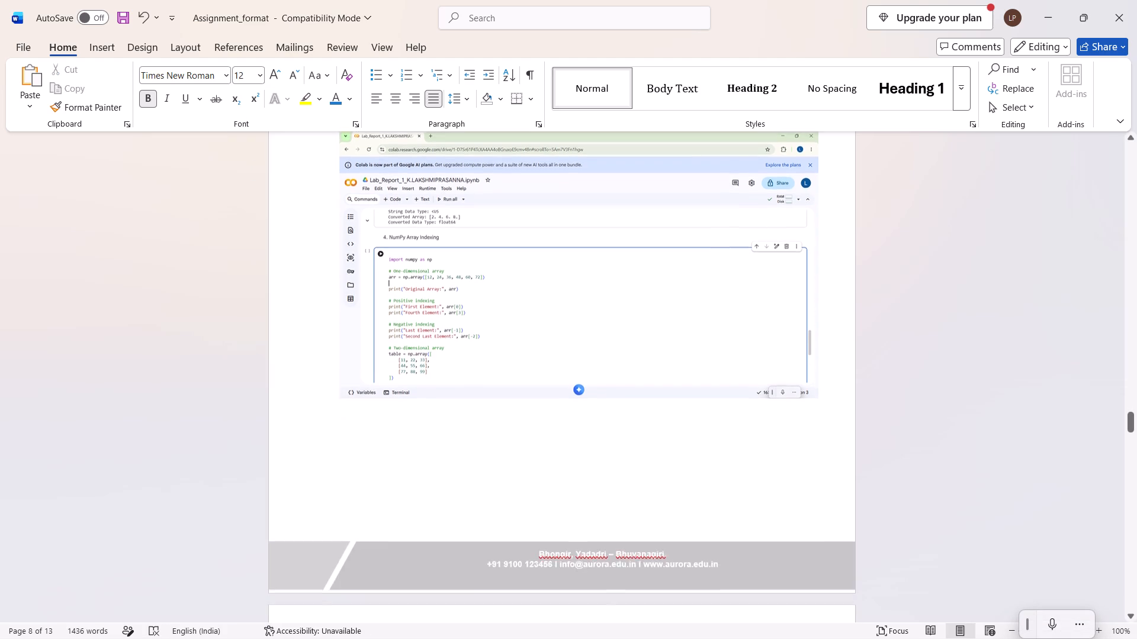
pyautogui.scroll(-18, 510, 263)
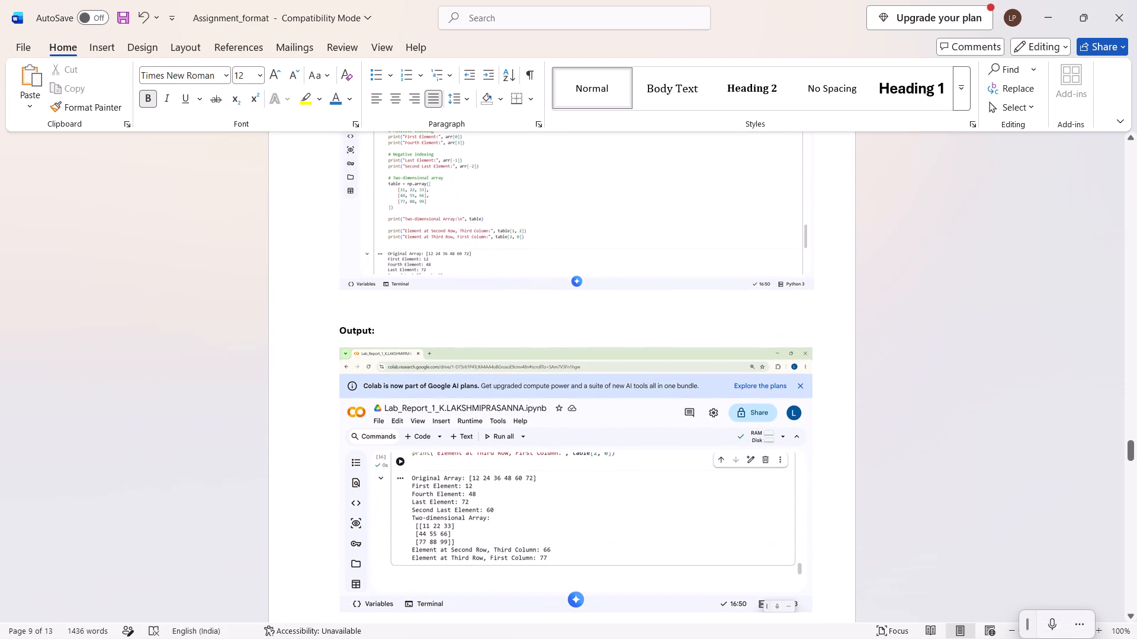
pyautogui.moveTo(384, 328); pyautogui.dragTo(311, 328)
pyautogui.click(224, 77)
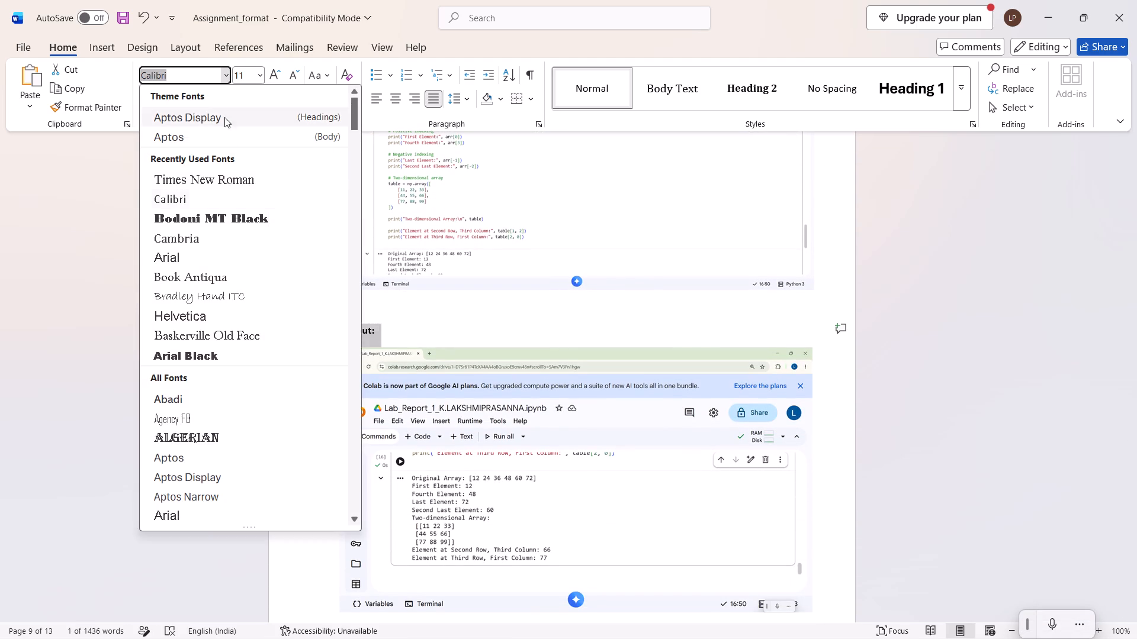
pyautogui.click(224, 175)
pyautogui.click(256, 78)
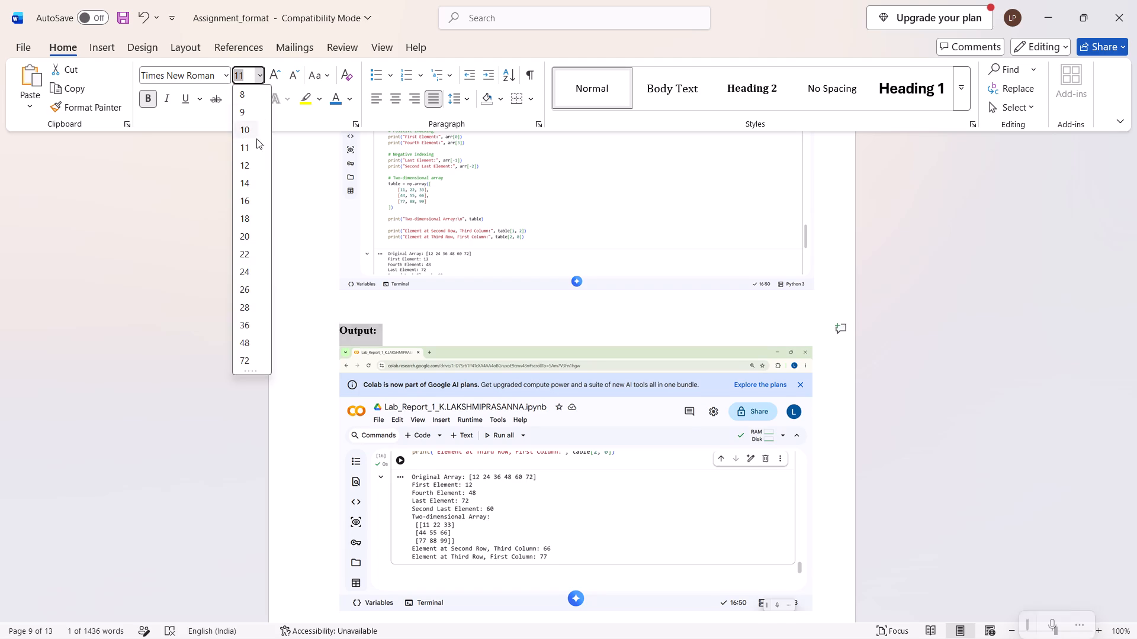
pyautogui.click(247, 166)
pyautogui.click(480, 323)
# Format the "Explanation:" label in the NumPy Array Indexing section as Times New Roman, size 12.
pyautogui.scroll(-5, 480, 323)
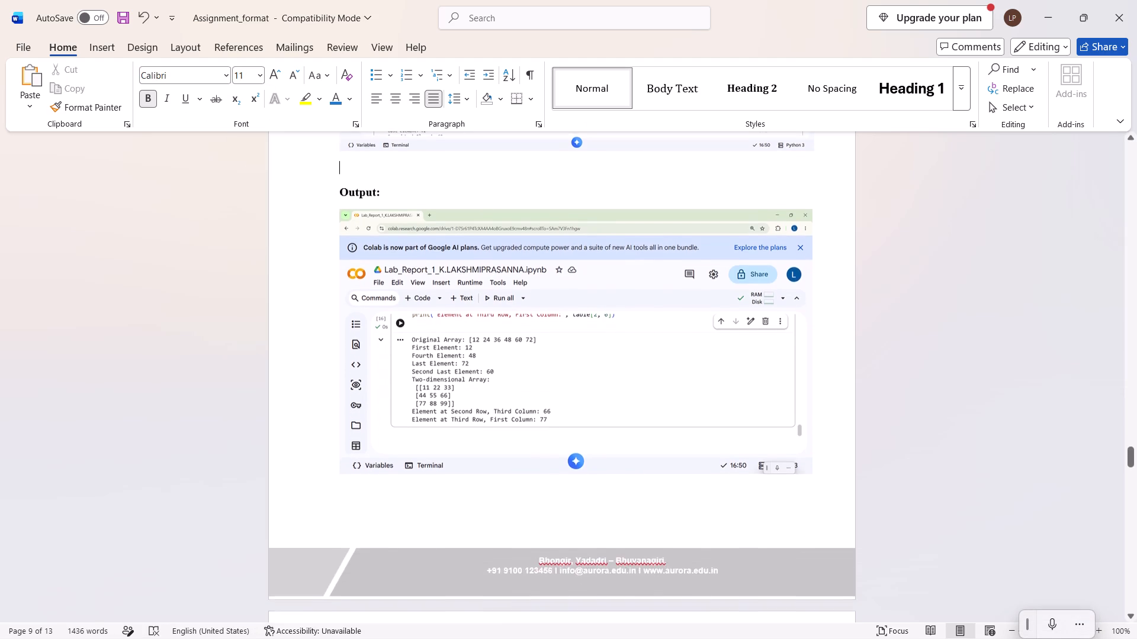
pyautogui.scroll(-12, 480, 322)
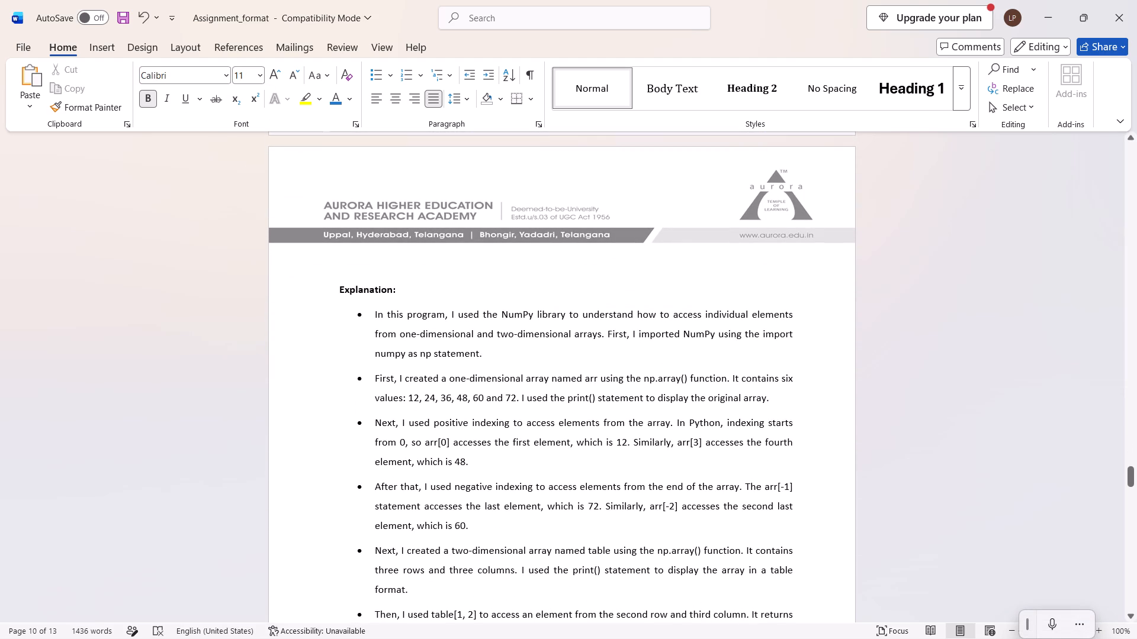
pyautogui.moveTo(402, 288); pyautogui.dragTo(340, 288)
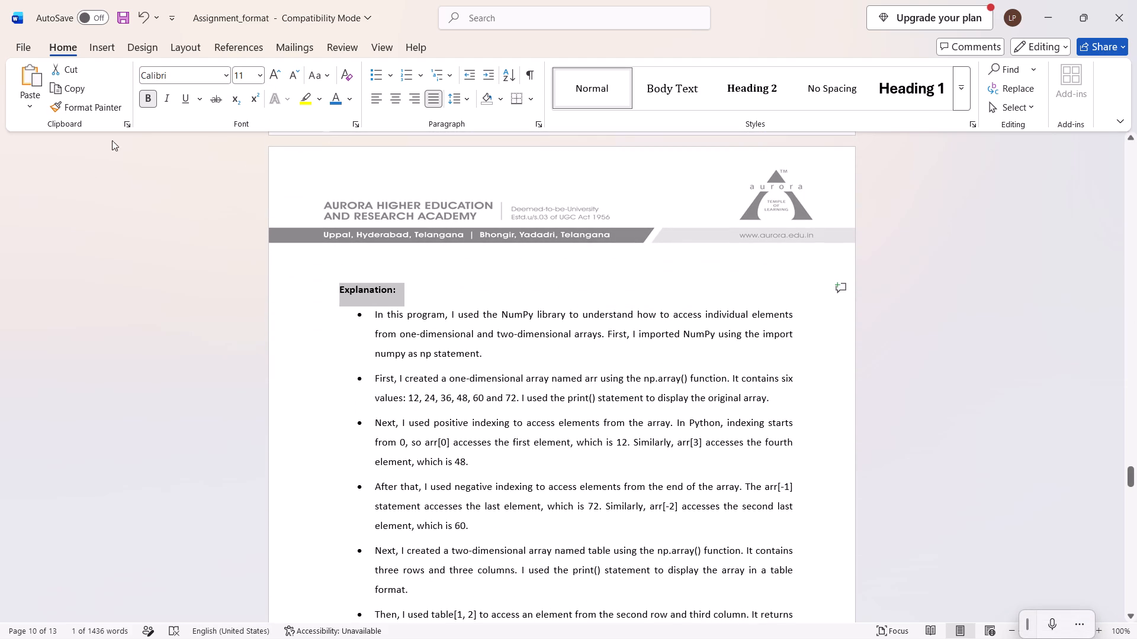
pyautogui.click(224, 73)
pyautogui.click(208, 180)
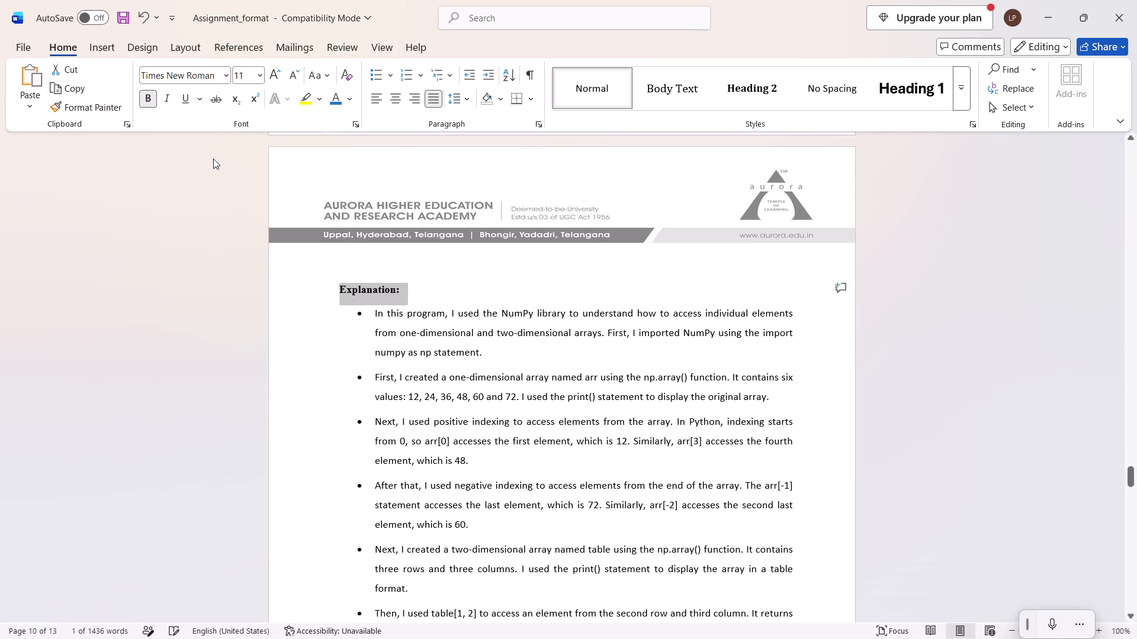
pyautogui.click(257, 76)
pyautogui.click(250, 164)
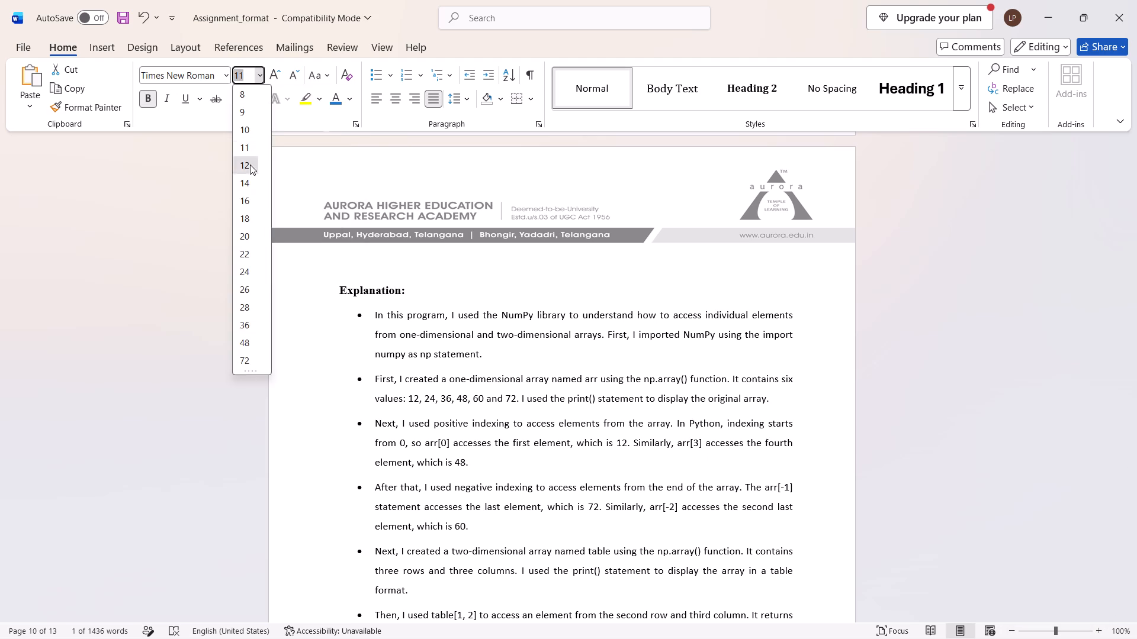
pyautogui.click(460, 286)
# Format the "5. NumPy Array Slicing" heading as Times New Roman, size 14.
pyautogui.scroll(-9, 460, 285)
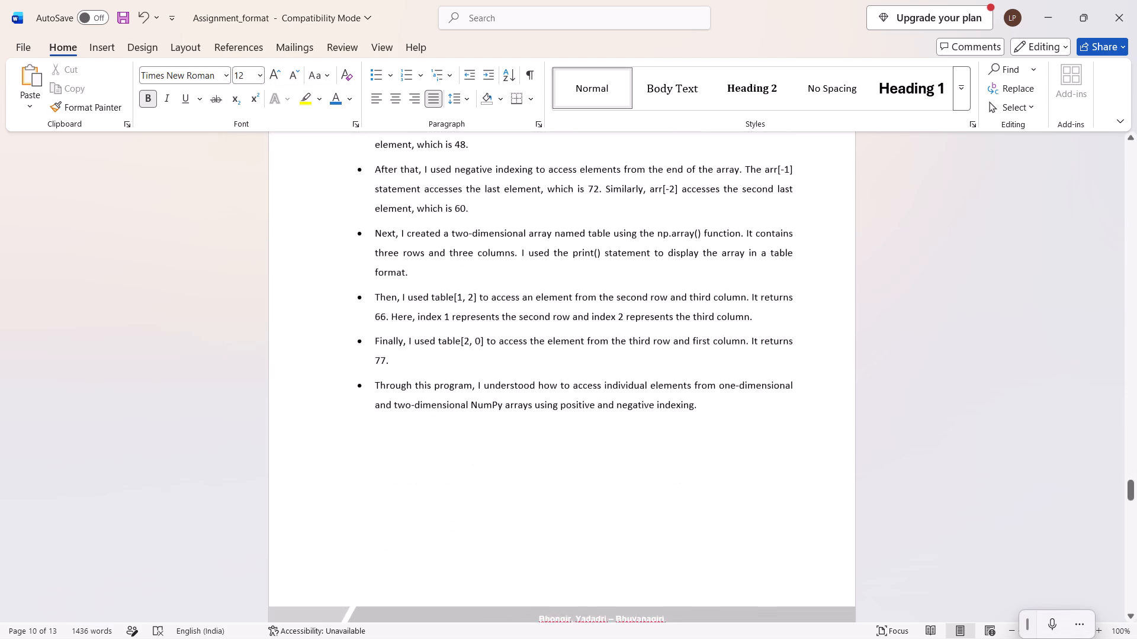
pyautogui.scroll(-14, 459, 281)
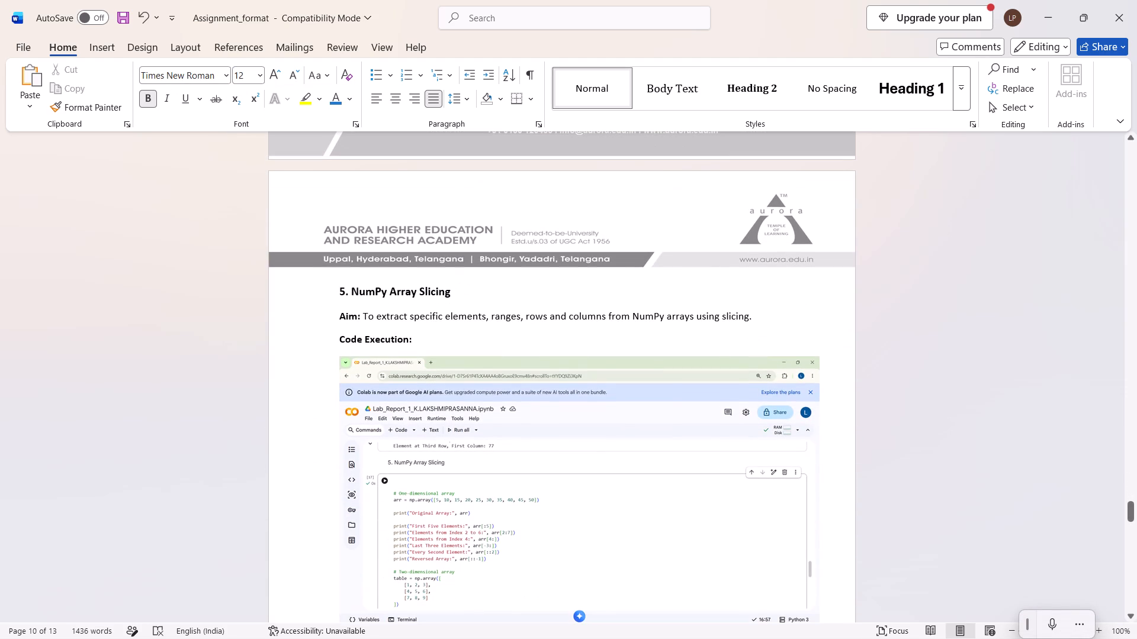
pyautogui.moveTo(459, 292); pyautogui.dragTo(329, 298)
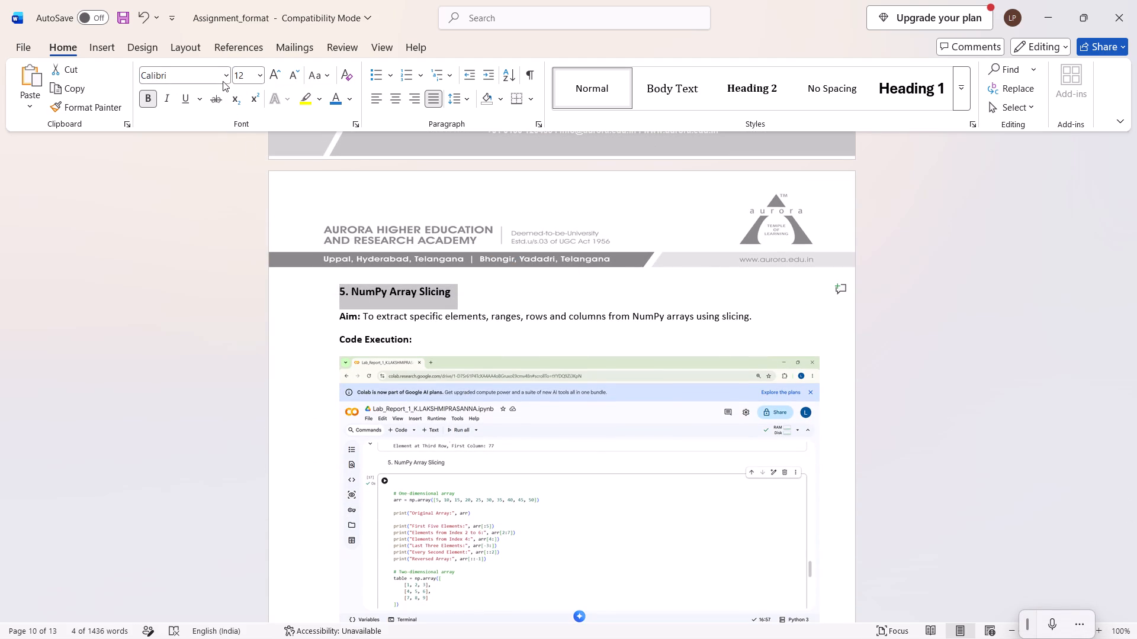
pyautogui.click(224, 80)
pyautogui.click(214, 174)
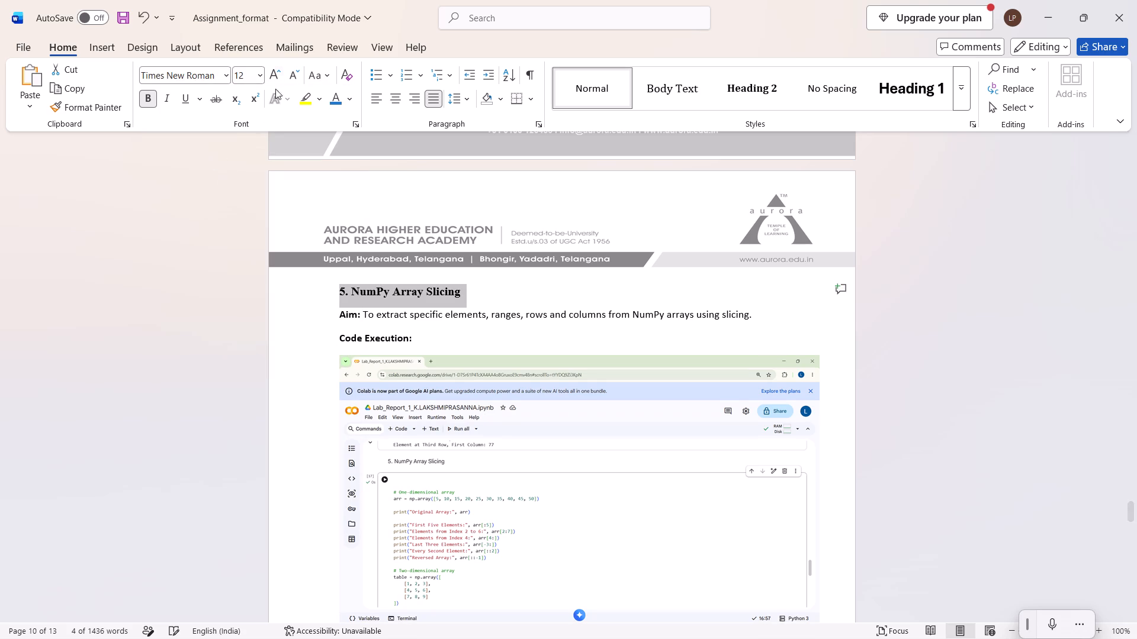
pyautogui.click(257, 70)
pyautogui.click(250, 182)
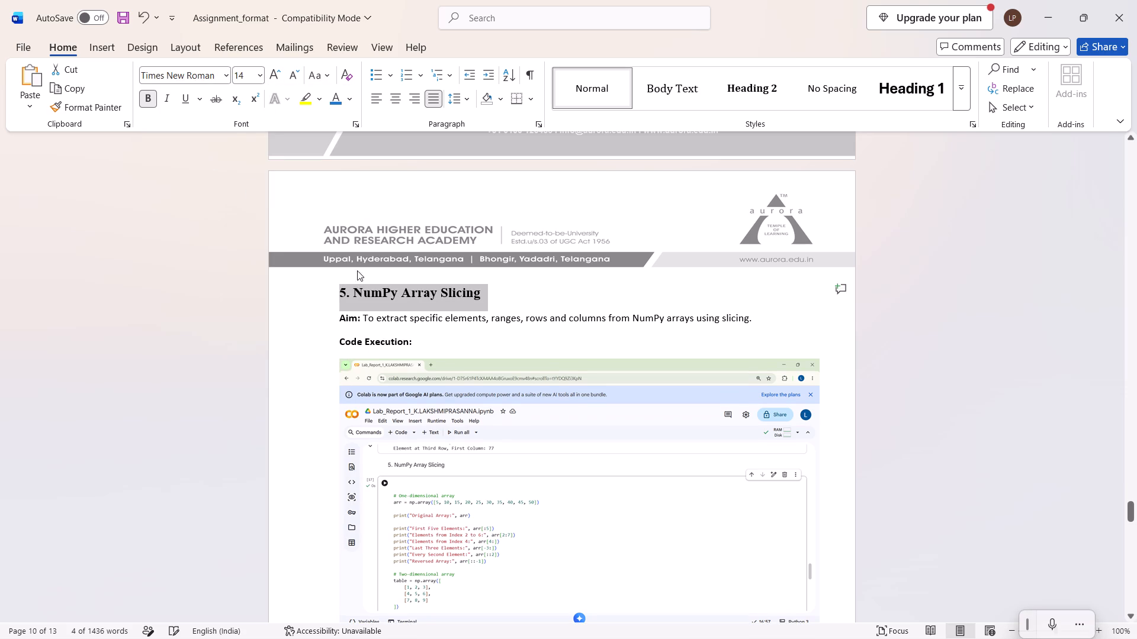
pyautogui.click(386, 327)
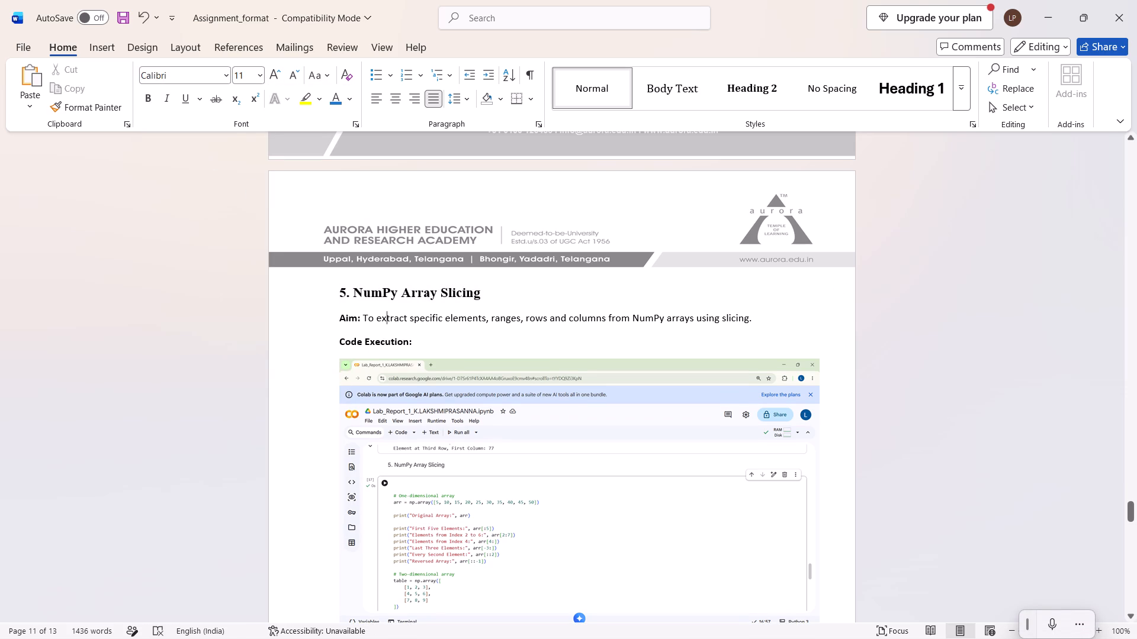
# Format the "Aim:" label in the NumPy Array Slicing section as Times New Roman, size 12.
pyautogui.moveTo(362, 320); pyautogui.dragTo(336, 319)
pyautogui.click(226, 73)
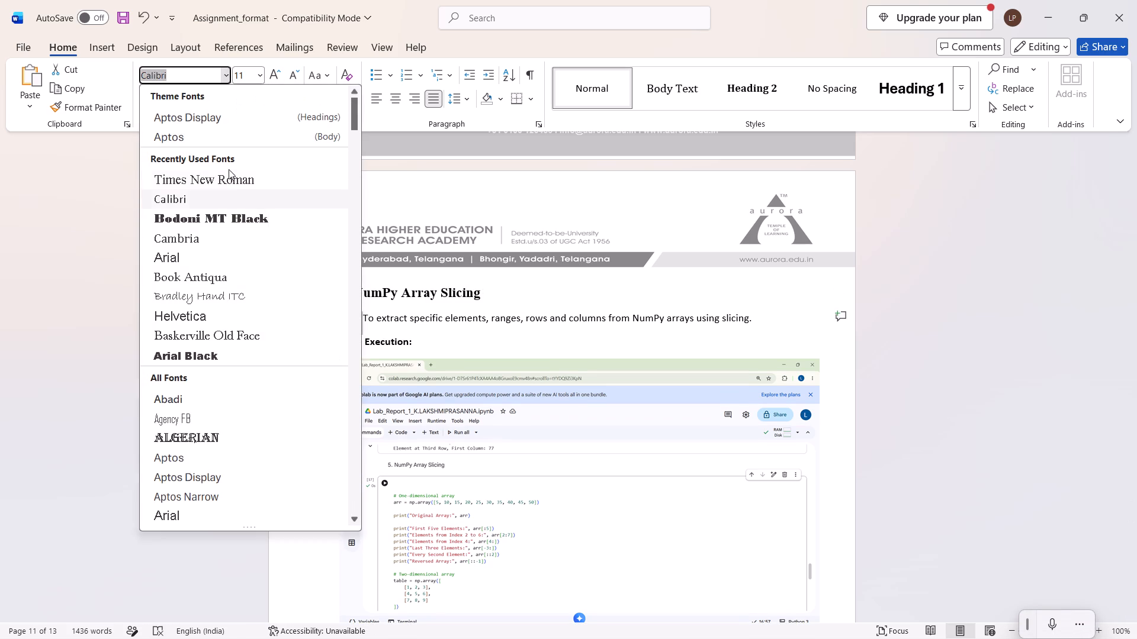
pyautogui.click(229, 180)
pyautogui.click(262, 77)
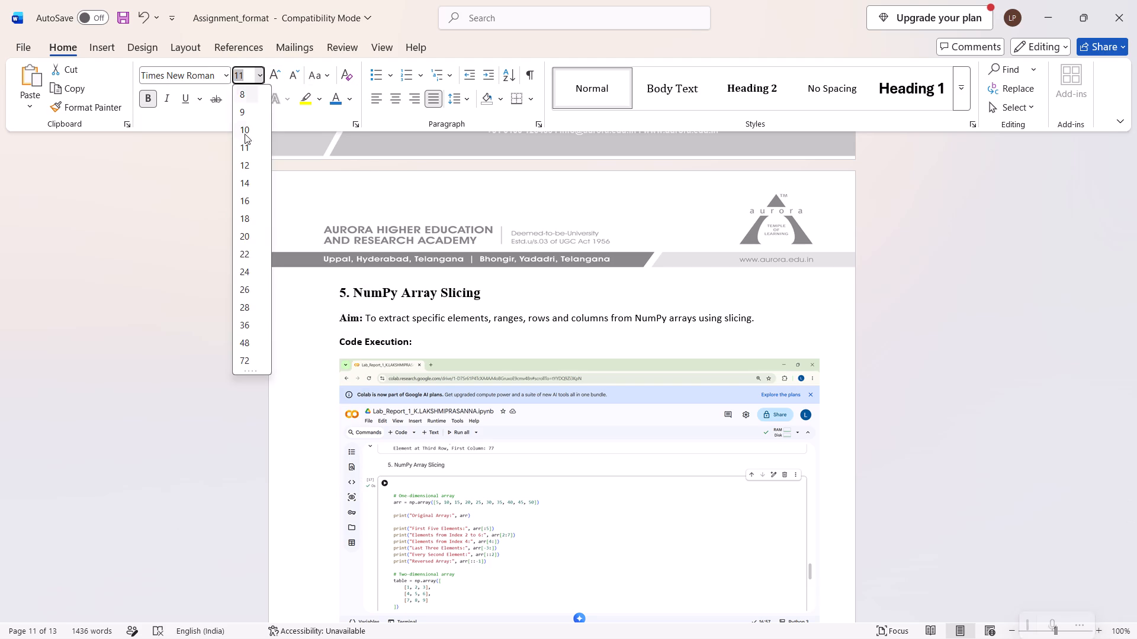
pyautogui.click(245, 169)
# Format the "Code Execution:" label in the NumPy Array Slicing section as Times New Roman, size 12.
pyautogui.moveTo(423, 346); pyautogui.dragTo(349, 338)
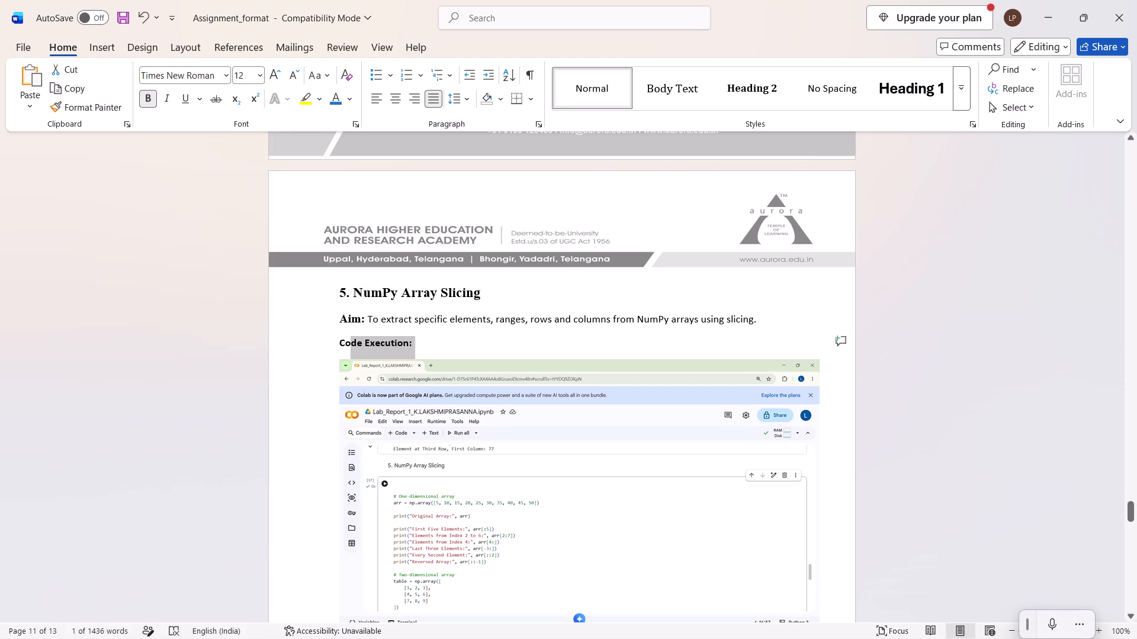
pyautogui.moveTo(349, 338); pyautogui.dragTo(336, 335)
pyautogui.click(225, 76)
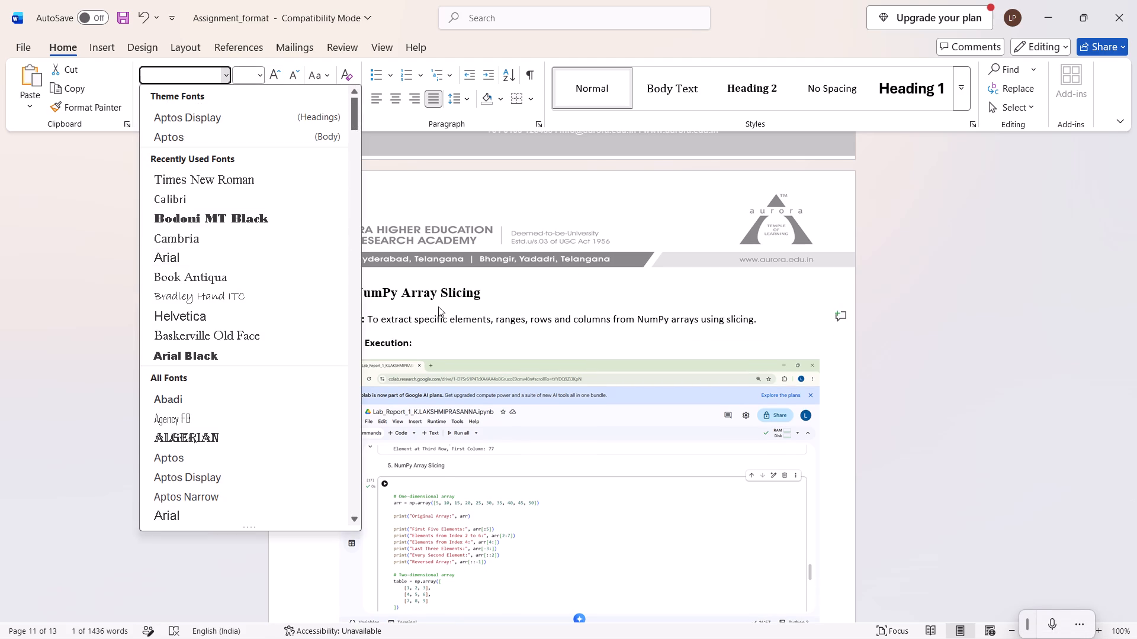
pyautogui.click(492, 351)
pyautogui.click(456, 339)
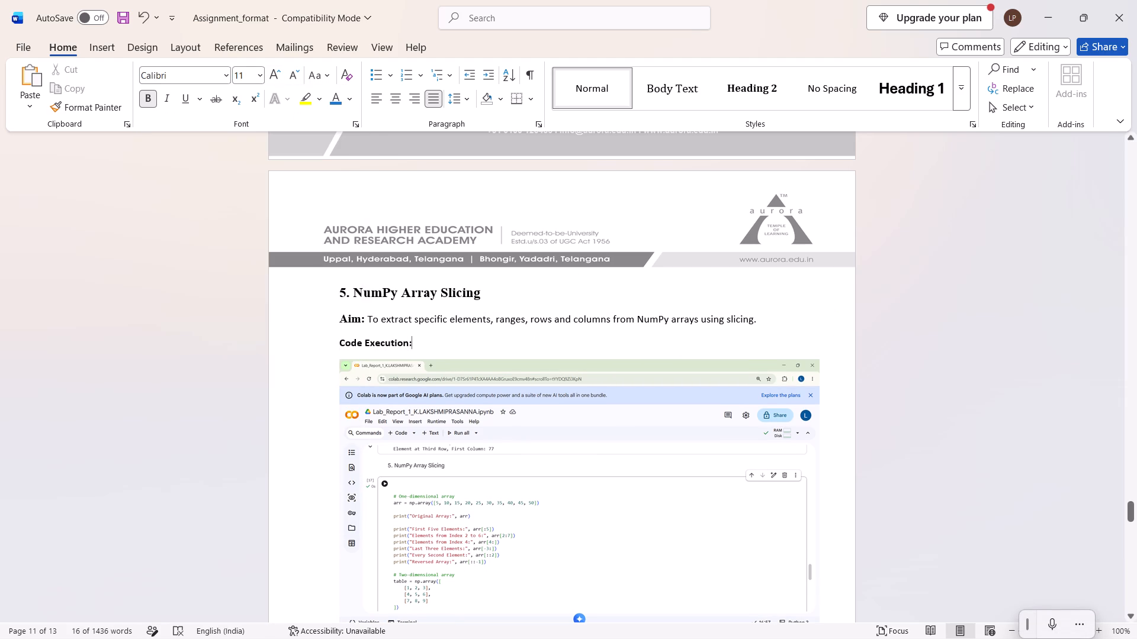
pyautogui.moveTo(437, 340); pyautogui.dragTo(339, 340)
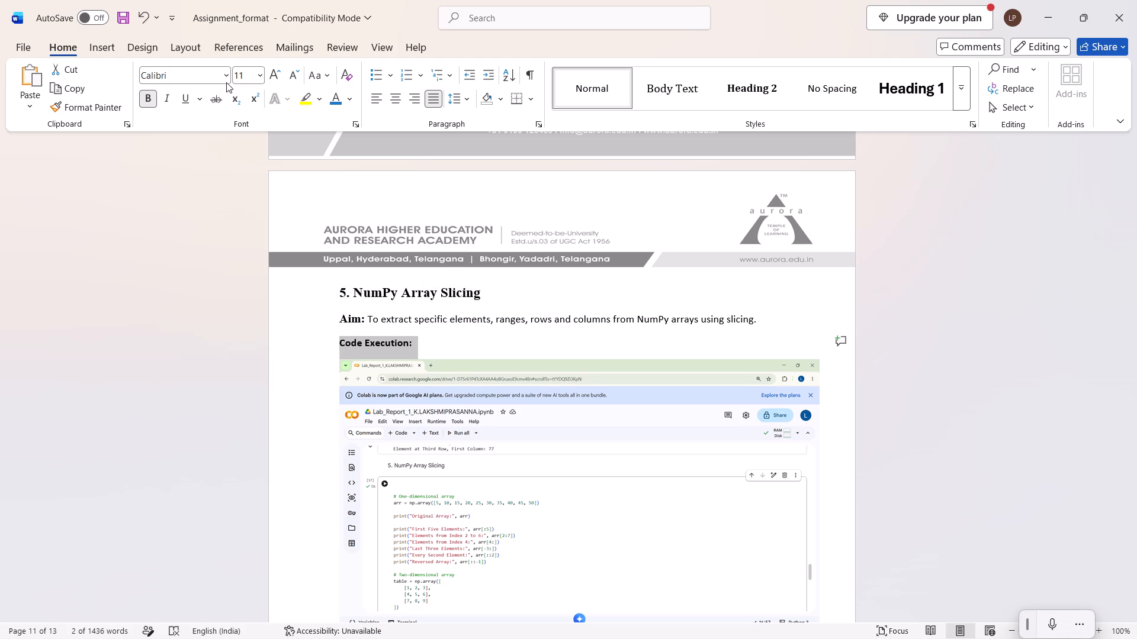
pyautogui.click(226, 80)
pyautogui.click(225, 179)
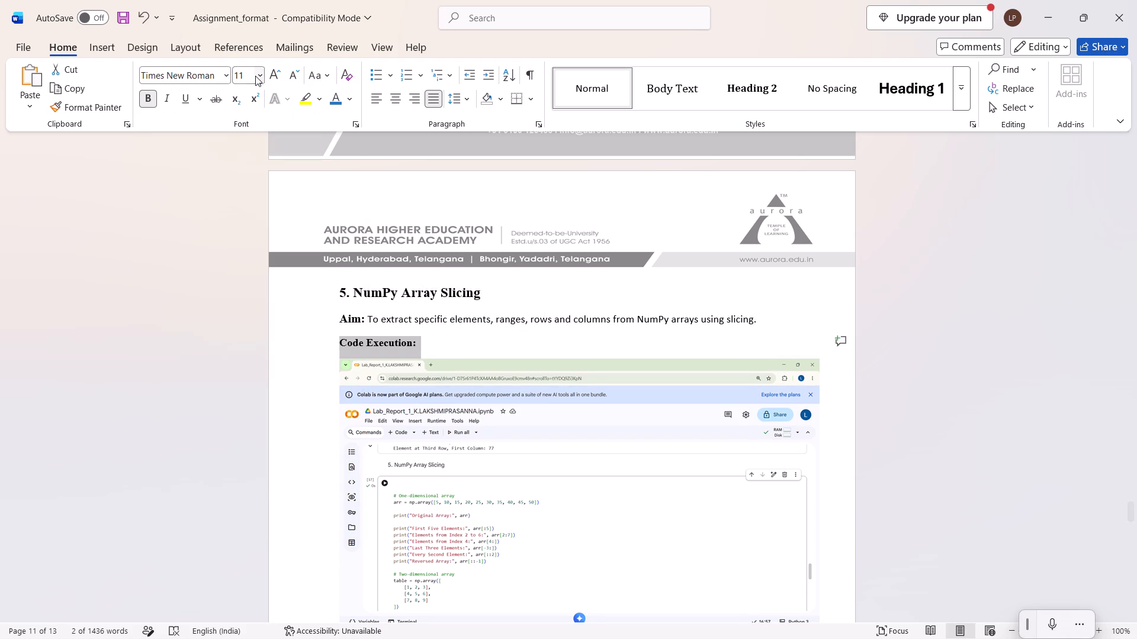
pyautogui.click(255, 76)
pyautogui.click(253, 163)
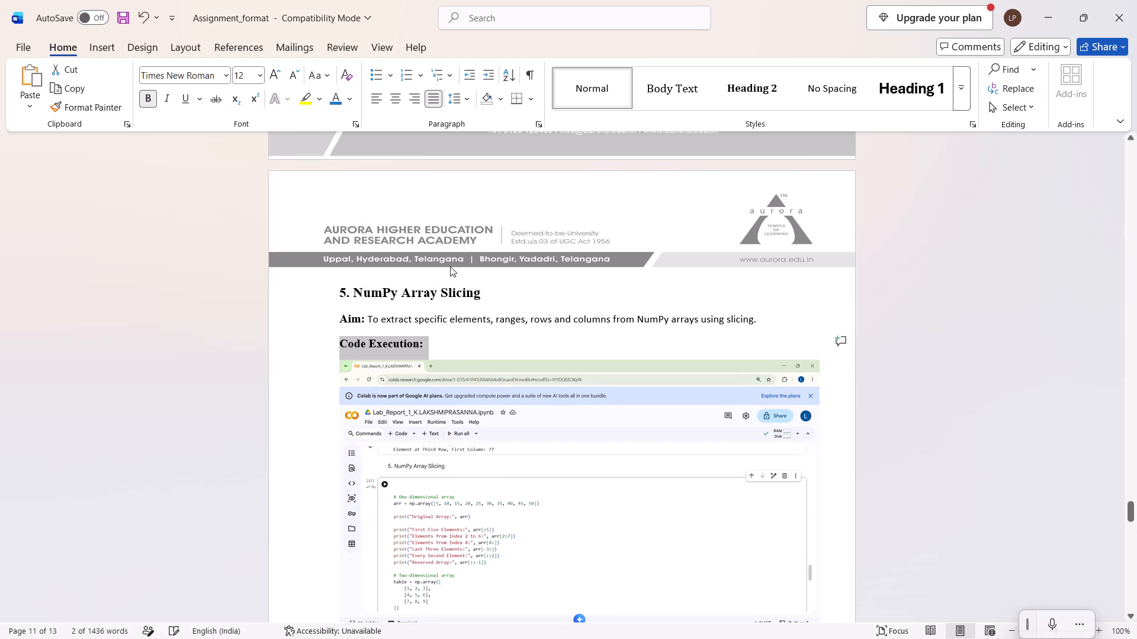
pyautogui.click(536, 337)
# Format the "Output:" label in the NumPy Array Slicing section as Times New Roman, size 12.
pyautogui.scroll(-14, 534, 336)
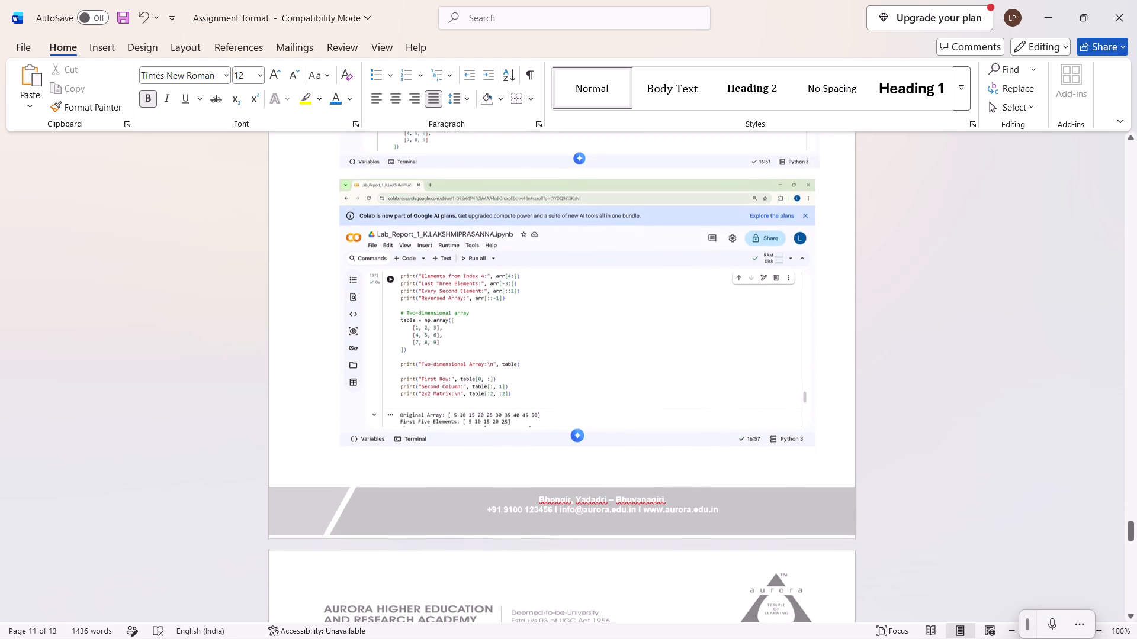
pyautogui.scroll(-9, 532, 327)
pyautogui.moveTo(394, 340); pyautogui.dragTo(323, 335)
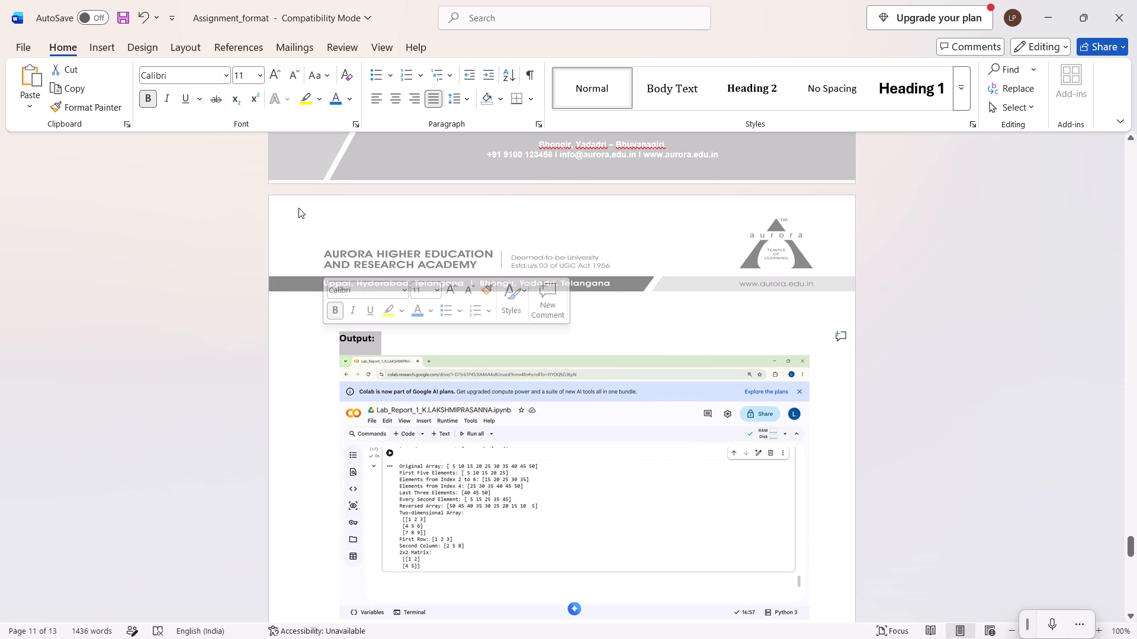
pyautogui.click(227, 69)
pyautogui.click(217, 175)
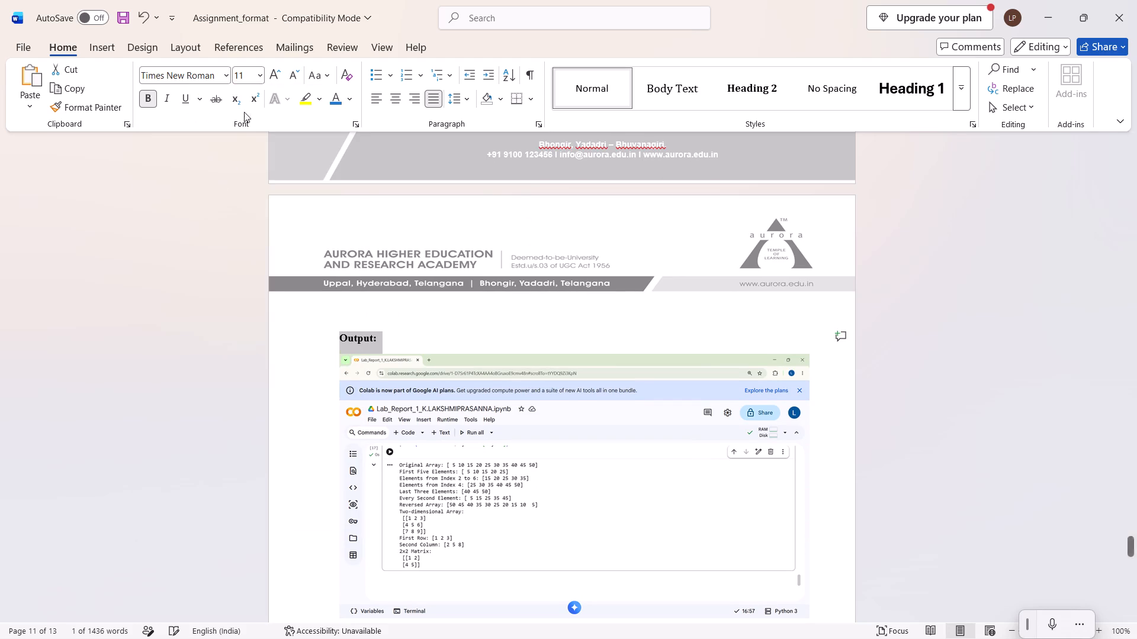
pyautogui.click(255, 73)
pyautogui.click(255, 161)
# Format the "Explanation:" label in the NumPy Array Slicing section as Times New Roman, size 12.
pyautogui.scroll(-3, 343, 204)
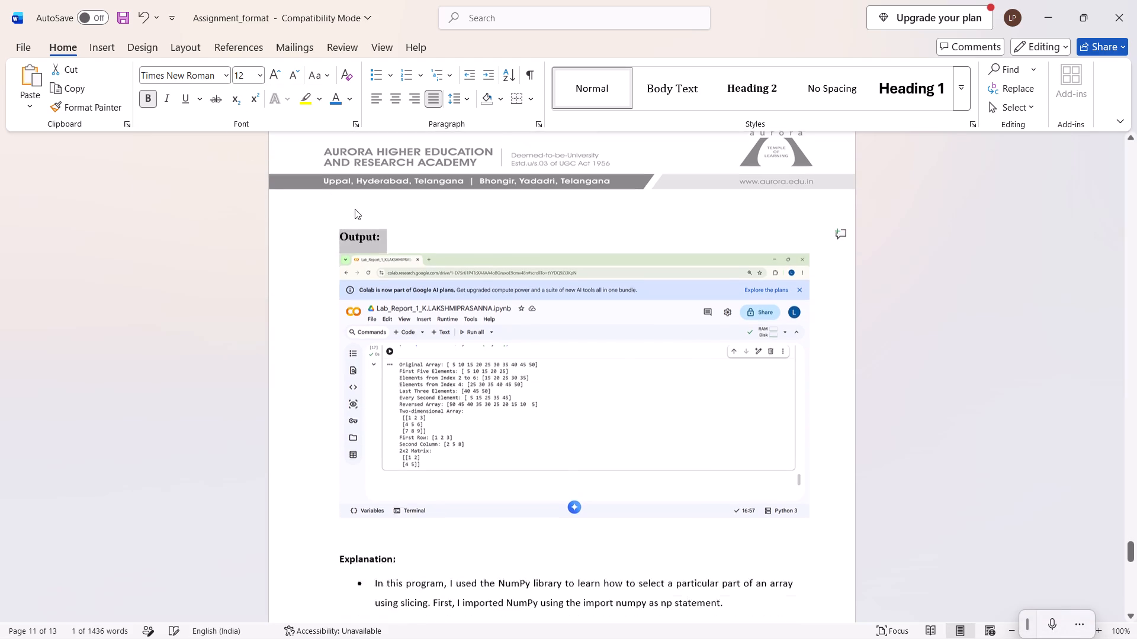
pyautogui.scroll(-10, 355, 209)
pyautogui.moveTo(400, 195); pyautogui.dragTo(345, 200)
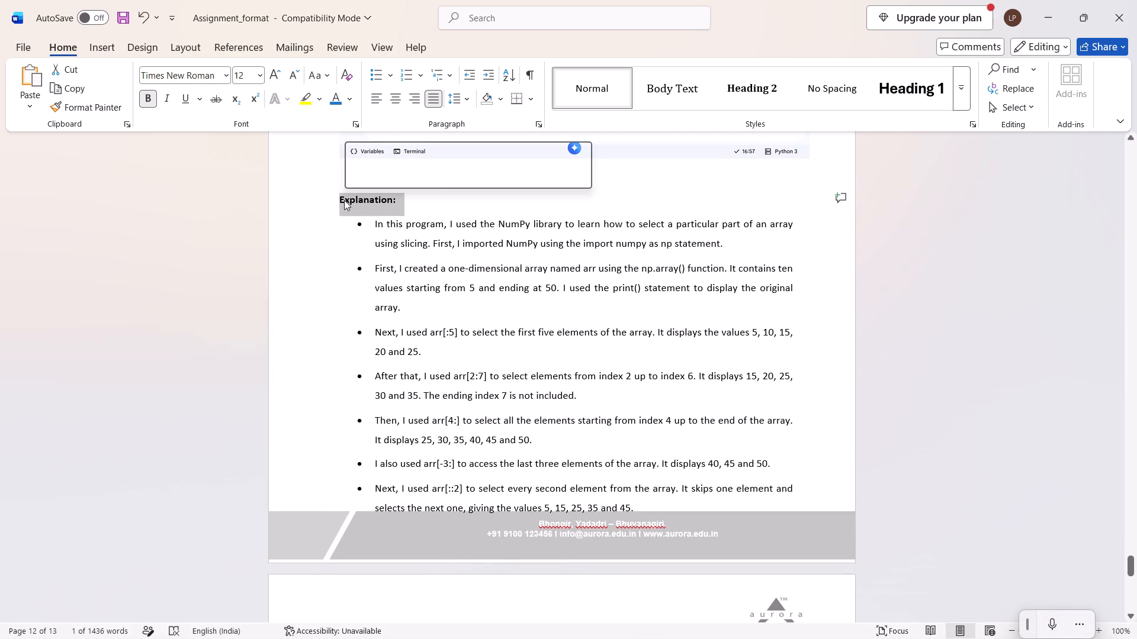
pyautogui.click(226, 76)
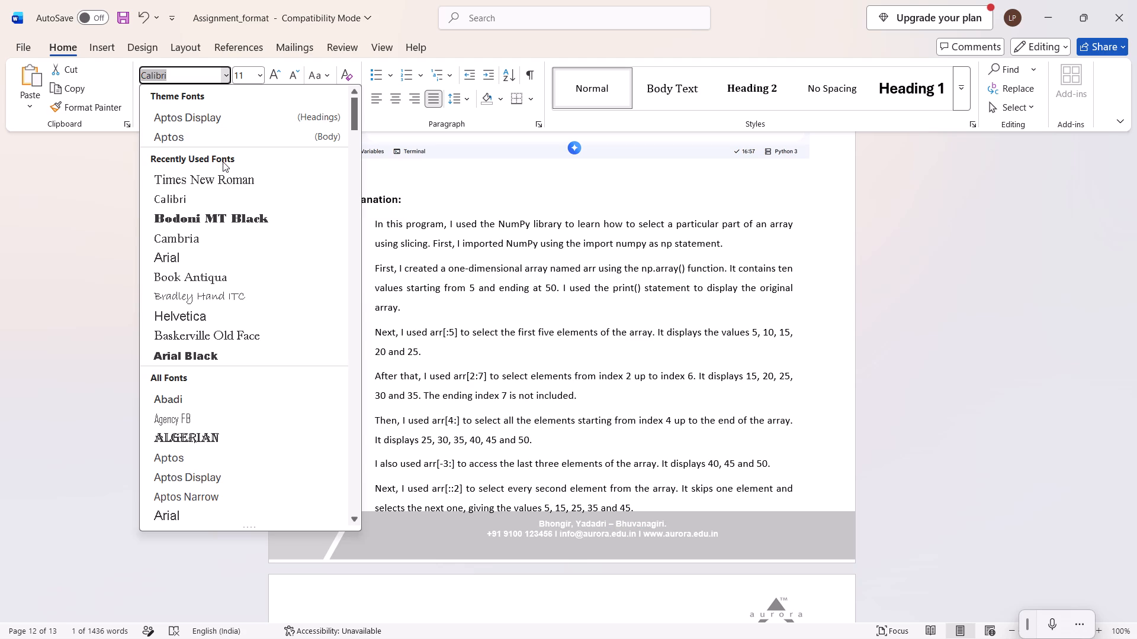
pyautogui.click(224, 179)
pyautogui.click(254, 77)
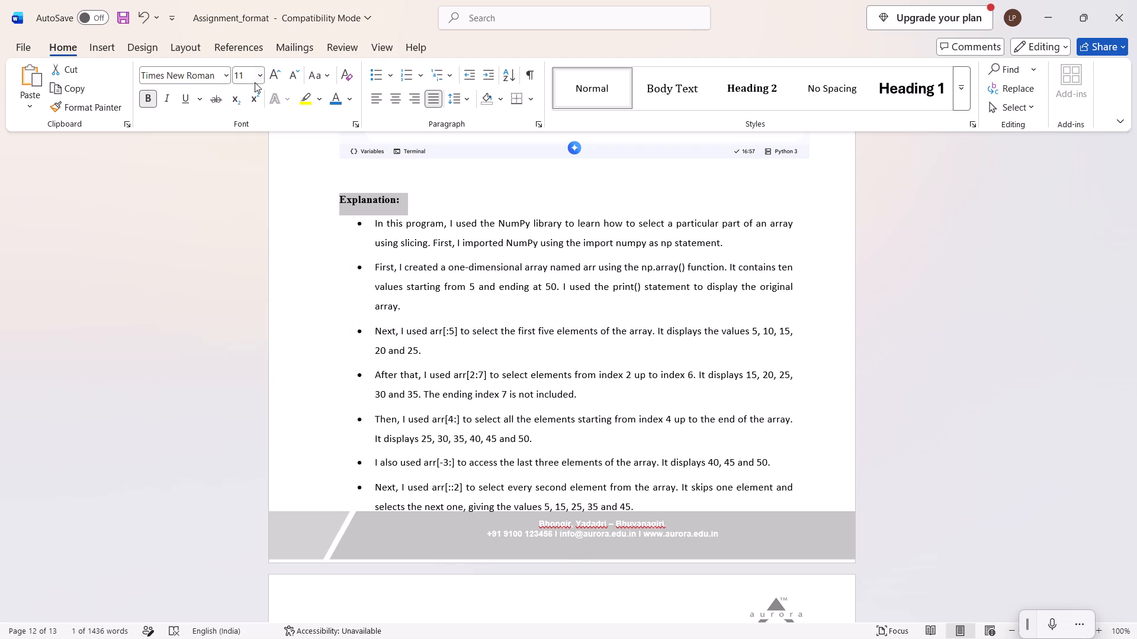
pyautogui.click(264, 75)
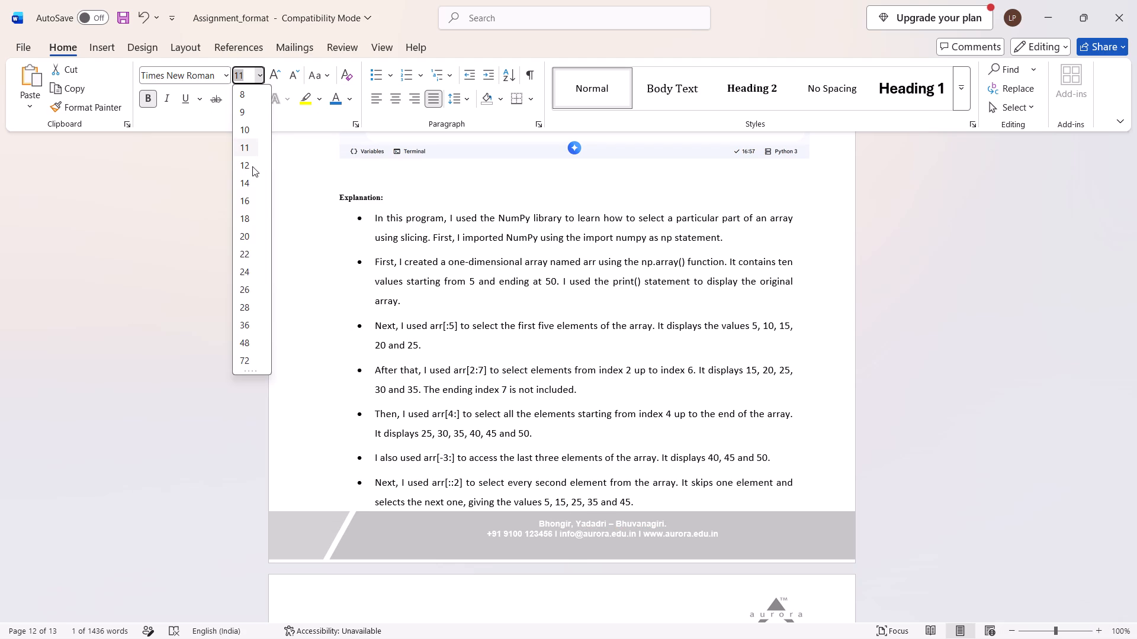
pyautogui.click(250, 162)
pyautogui.click(454, 193)
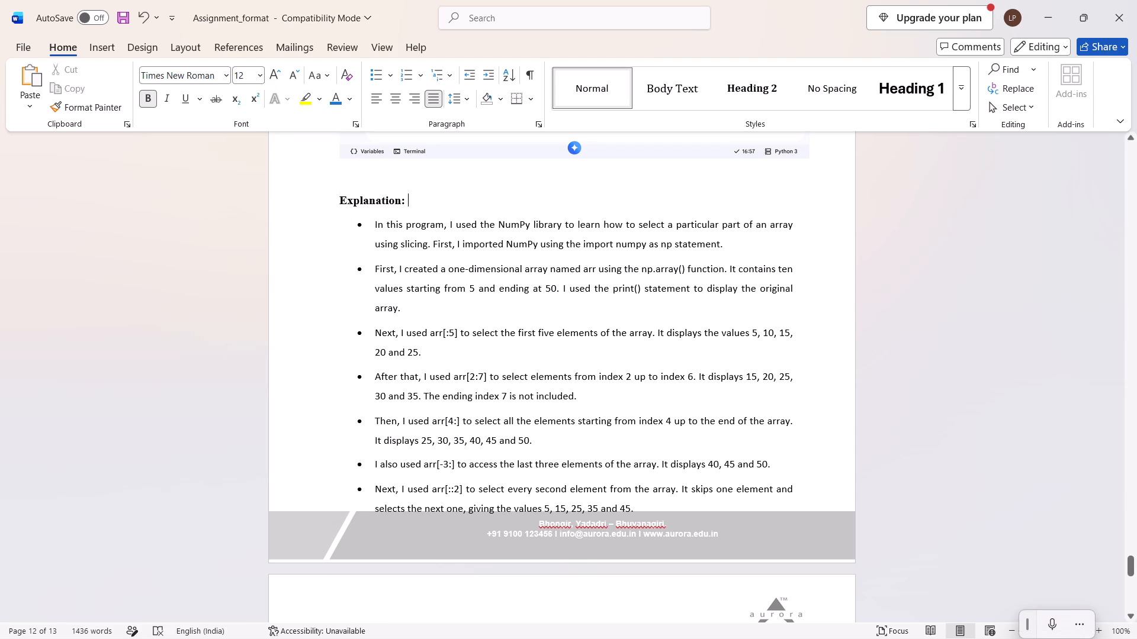
# Insert an unbulleted blank line after the arr[-3:] bullet so the arr[::2] bullet starts on the next page.
pyautogui.scroll(-3, 590, 315)
pyautogui.click(782, 357)
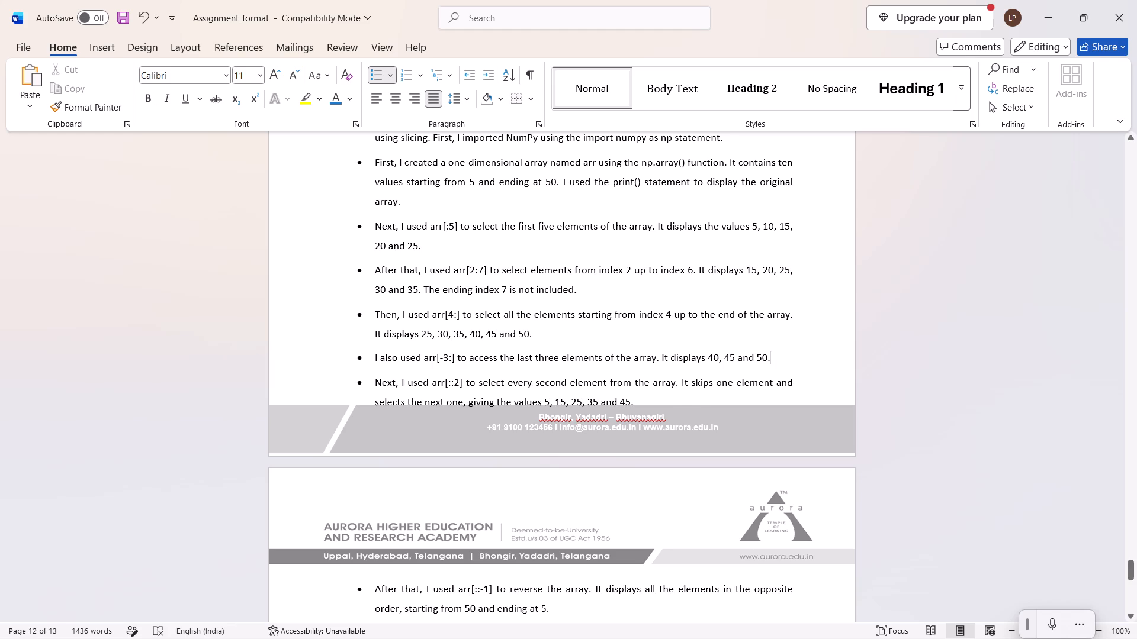
pyautogui.press('Return')
pyautogui.press('BackSpace')
# Check the last page after the slicing bullets, and look back through the report's sections to the title table.
pyautogui.scroll(-1, 782, 357)
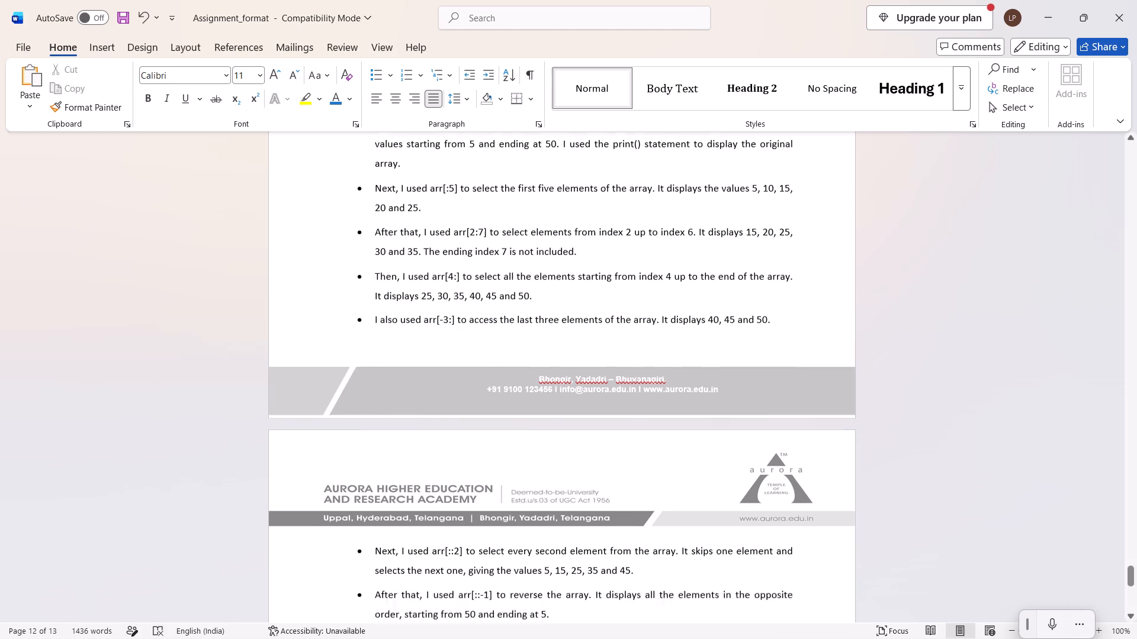
pyautogui.scroll(-2, 782, 357)
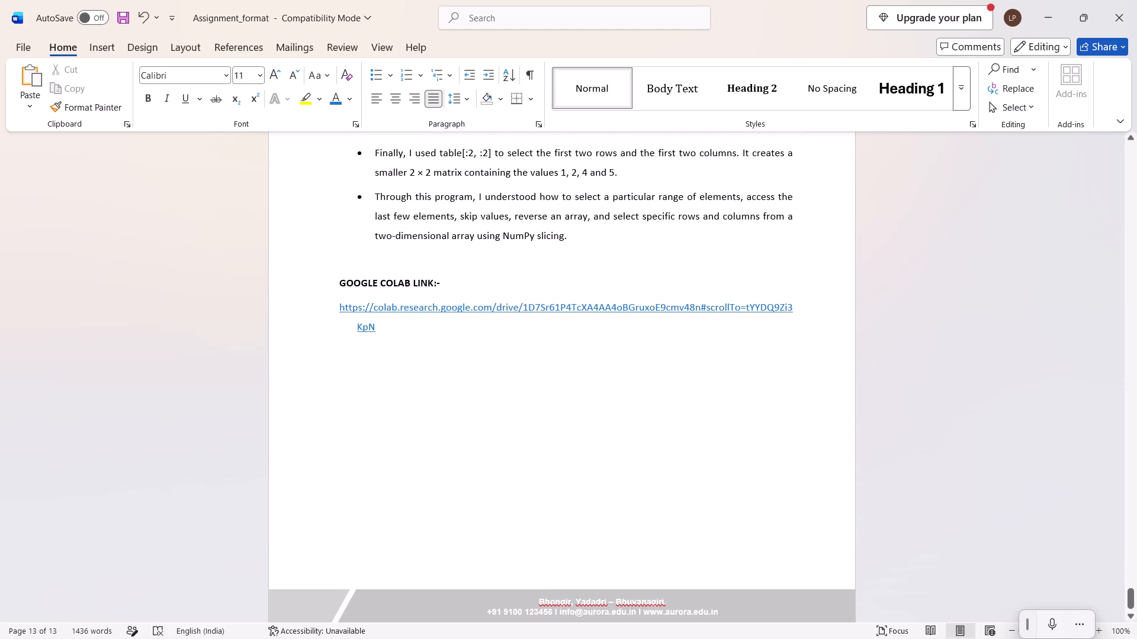
pyautogui.scroll(7, 782, 357)
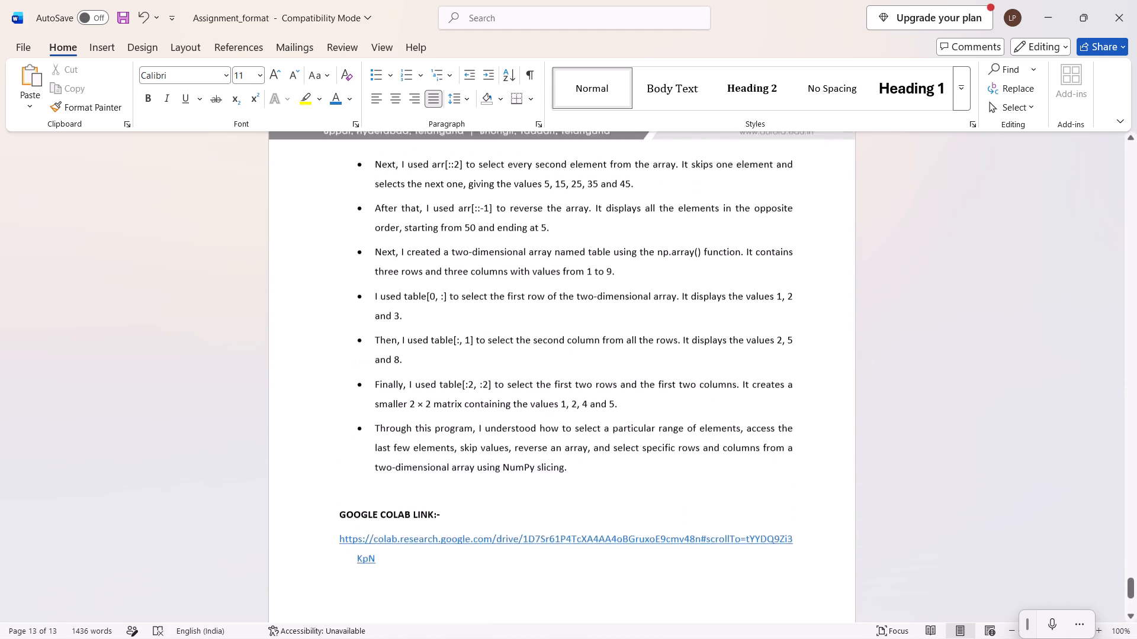
pyautogui.scroll(3, 782, 357)
pyautogui.scroll(20, 782, 357)
pyautogui.scroll(11, 782, 357)
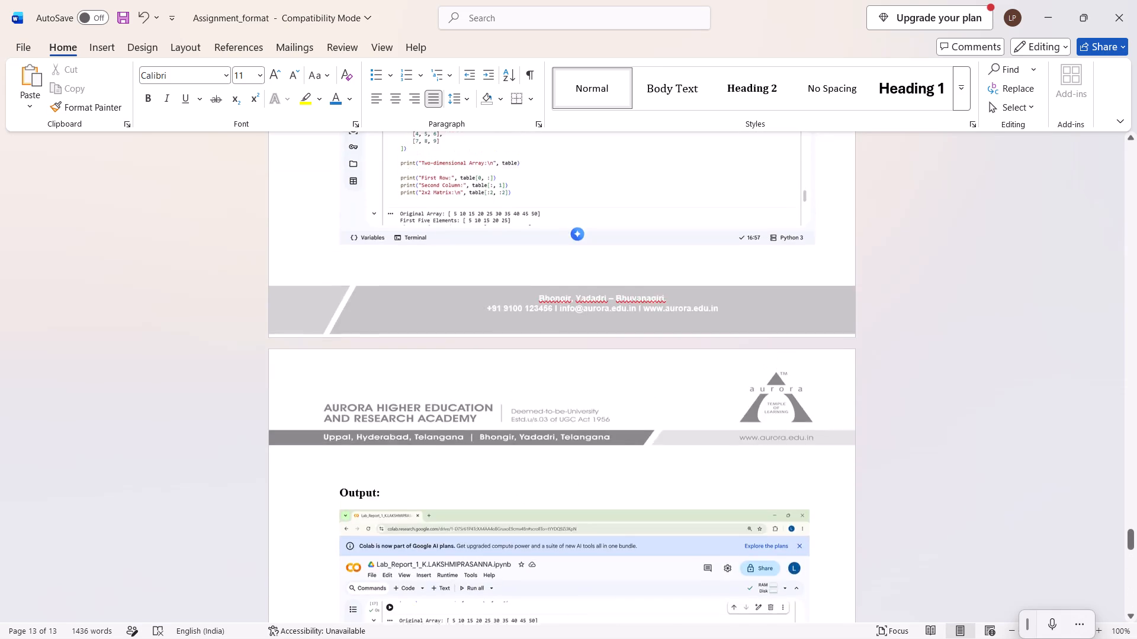
pyautogui.scroll(20, 782, 357)
pyautogui.scroll(7, 782, 357)
pyautogui.scroll(14, 782, 357)
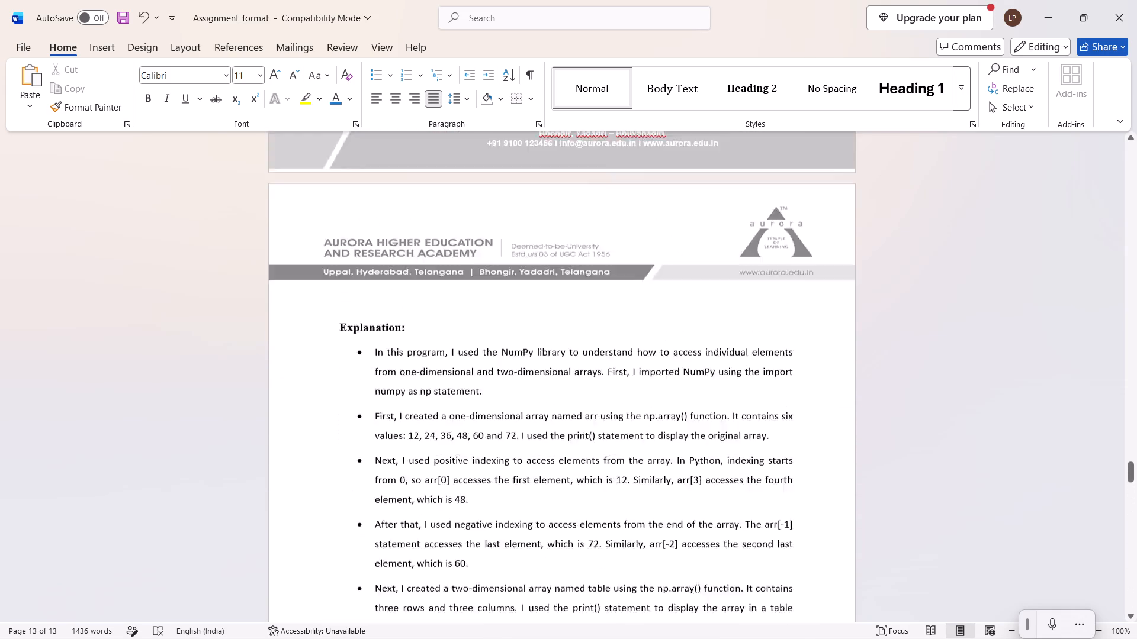
pyautogui.scroll(20, 782, 357)
pyautogui.scroll(20, 782, 357)
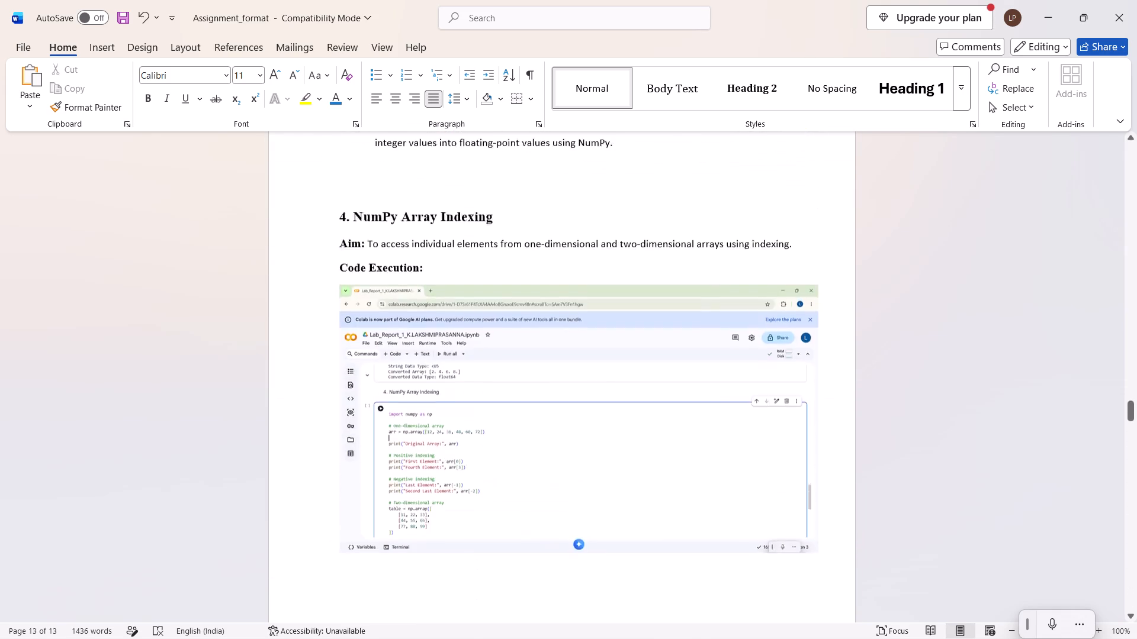
pyautogui.scroll(20, 782, 357)
pyautogui.scroll(20, 782, 357)
pyautogui.scroll(2, 782, 357)
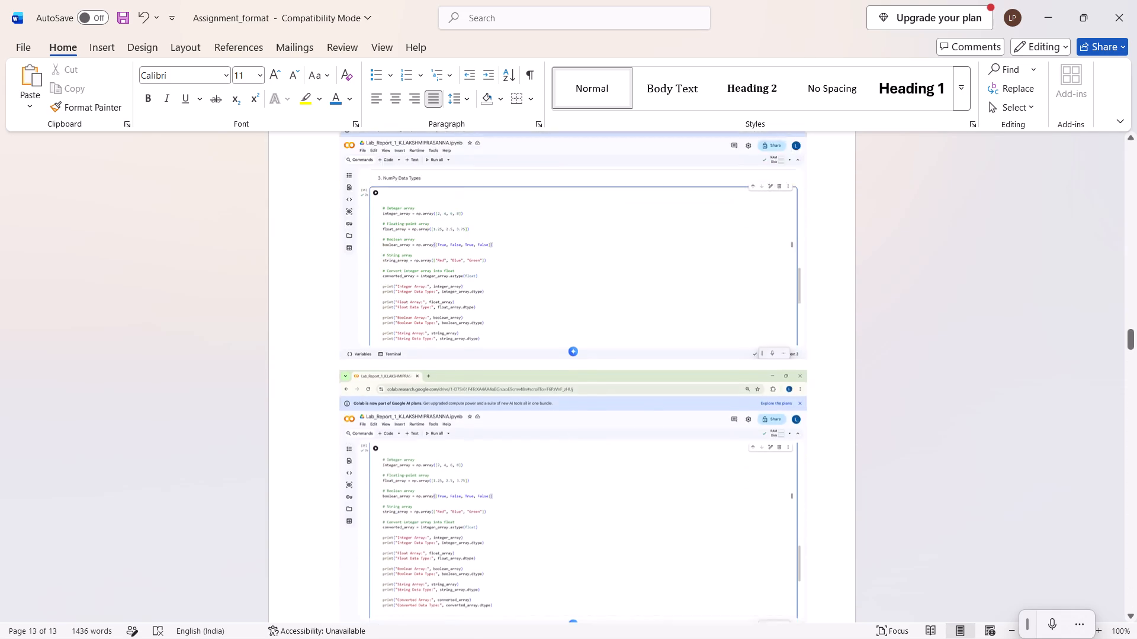
pyautogui.scroll(20, 782, 357)
pyautogui.scroll(20, 782, 357)
pyautogui.scroll(2, 782, 357)
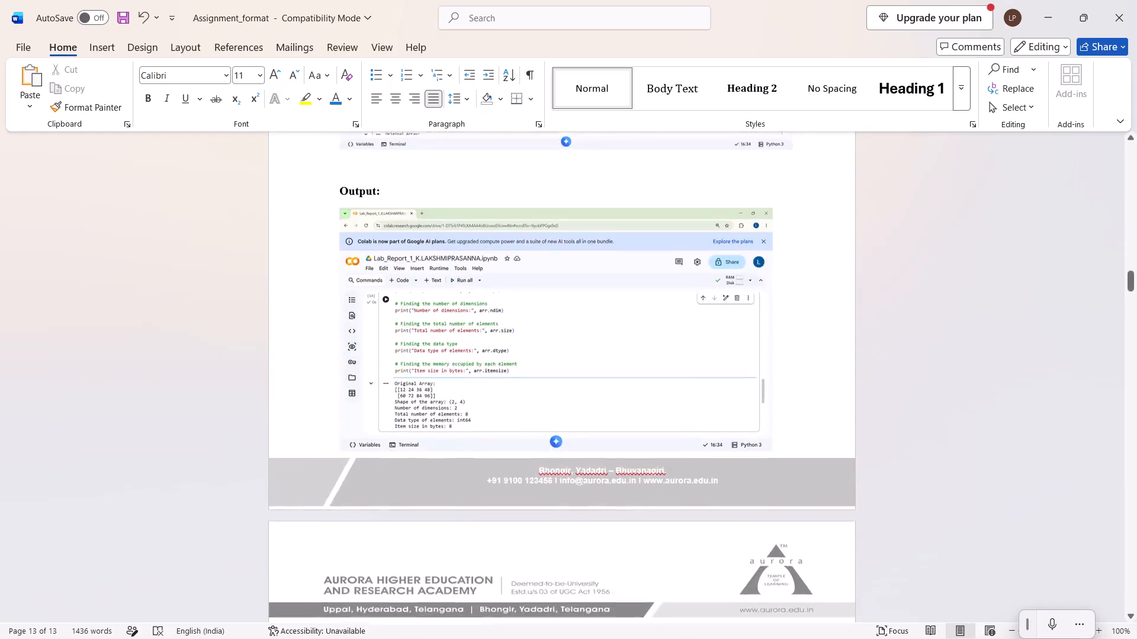
pyautogui.scroll(20, 782, 357)
pyautogui.scroll(8, 782, 357)
pyautogui.scroll(-1, 782, 357)
pyautogui.scroll(8, 782, 357)
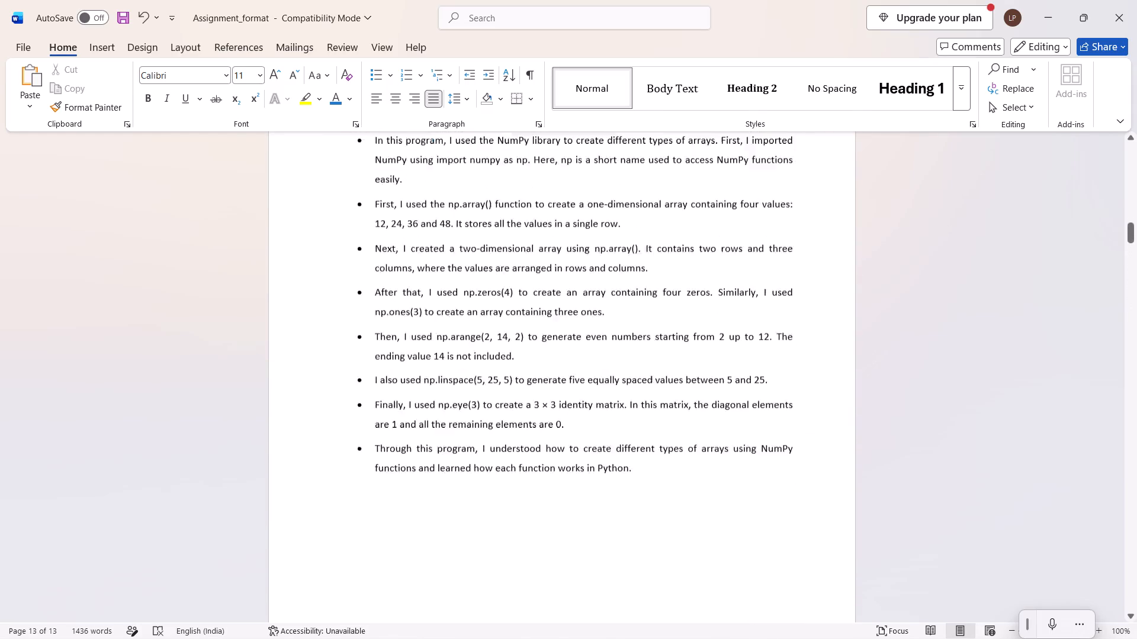
pyautogui.scroll(20, 782, 357)
pyautogui.scroll(12, 782, 357)
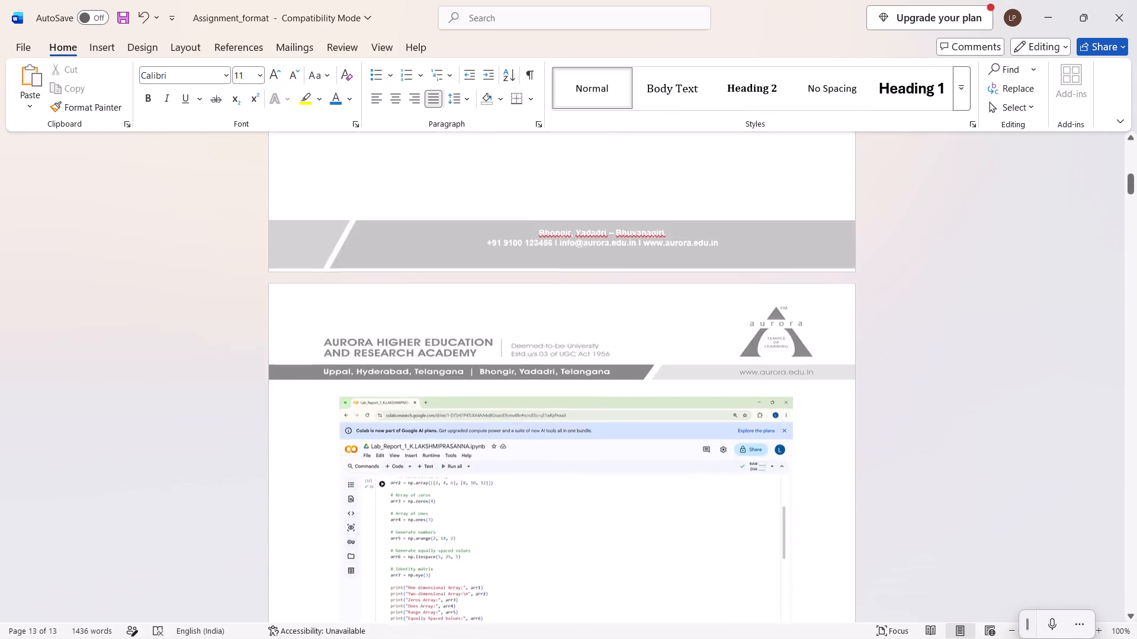
pyautogui.scroll(20, 782, 357)
pyautogui.scroll(2, 782, 357)
# Review the whole report's page layout in order, from the Lab Report - 1 title table to the Google Colab link.
pyautogui.scroll(-4, 782, 357)
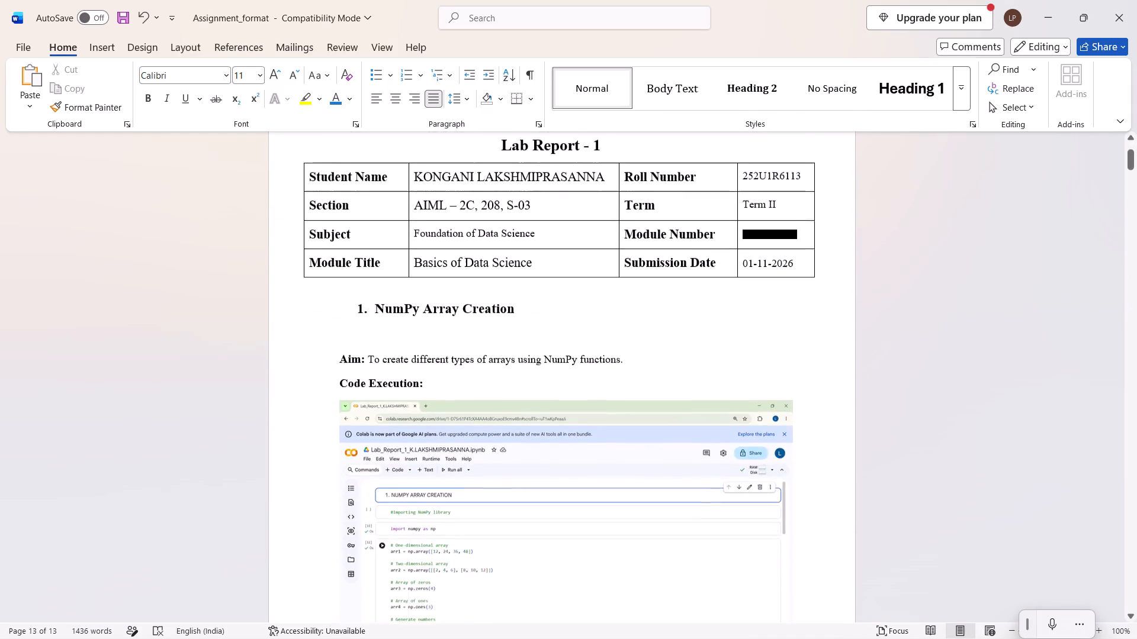
pyautogui.scroll(-5, 782, 357)
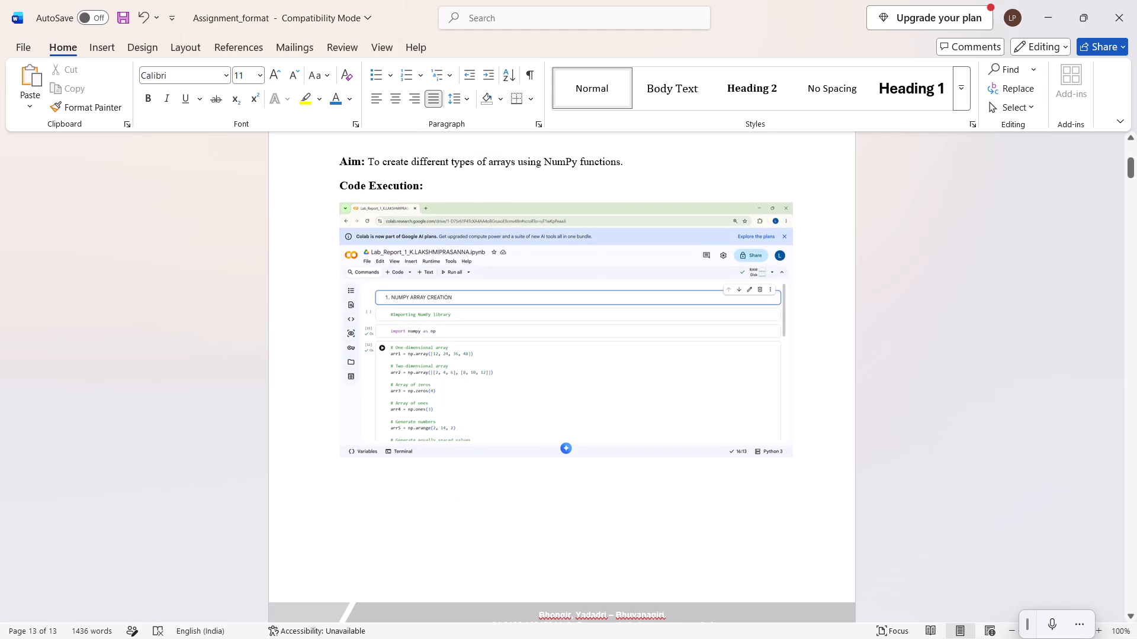
pyautogui.scroll(-10, 782, 357)
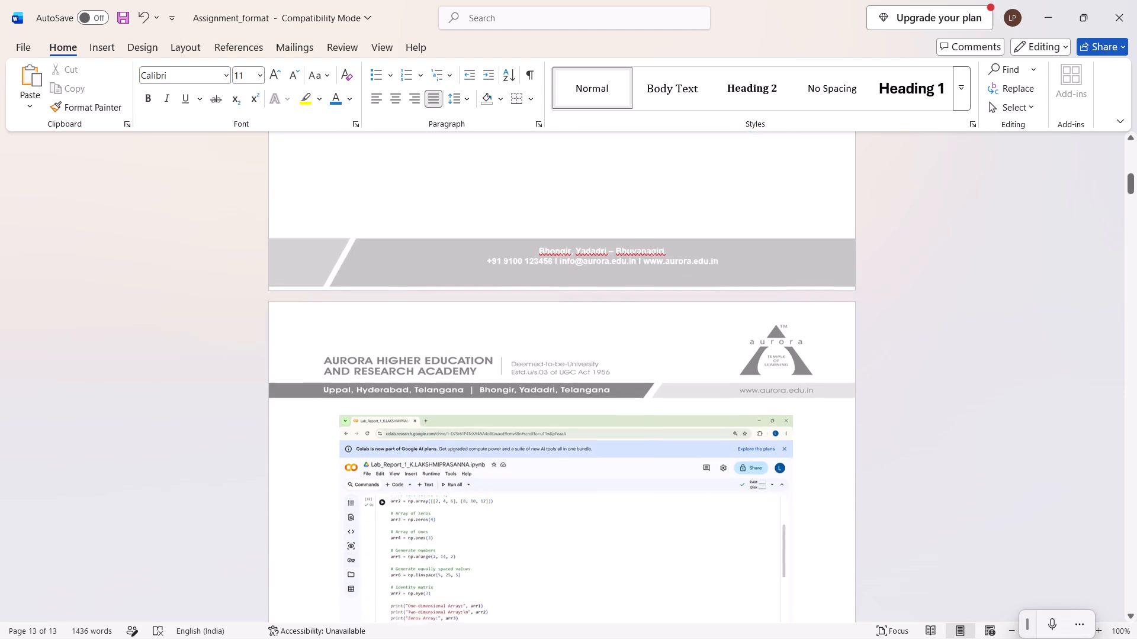
pyautogui.scroll(-17, 781, 356)
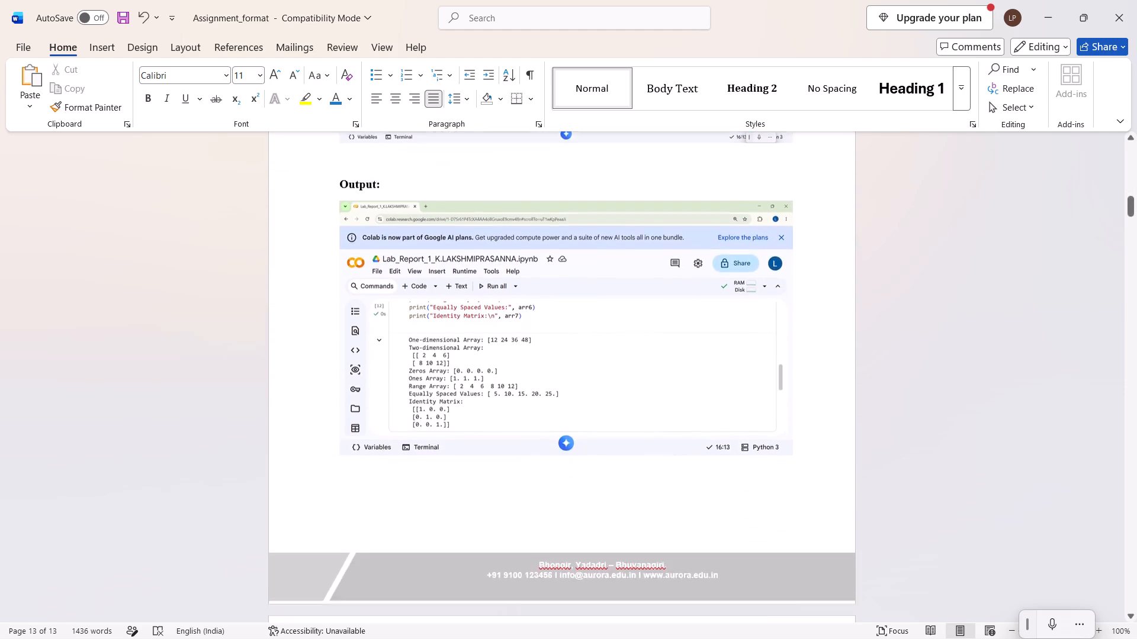
pyautogui.scroll(-7, 781, 356)
pyautogui.scroll(-18, 781, 354)
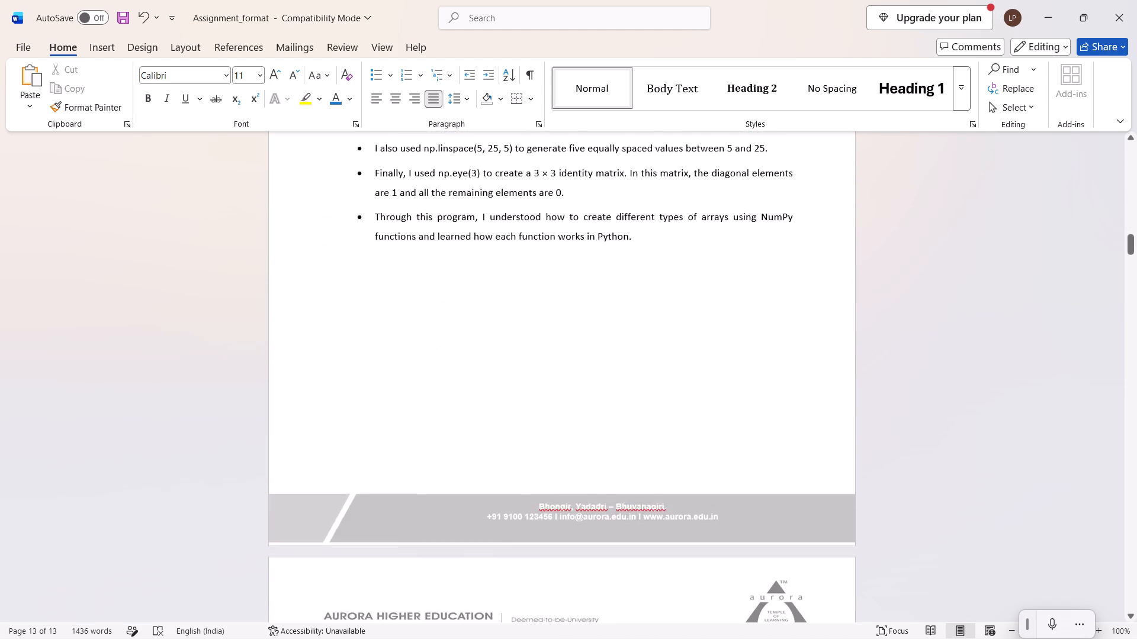
pyautogui.scroll(-18, 781, 354)
pyautogui.scroll(-4, 781, 354)
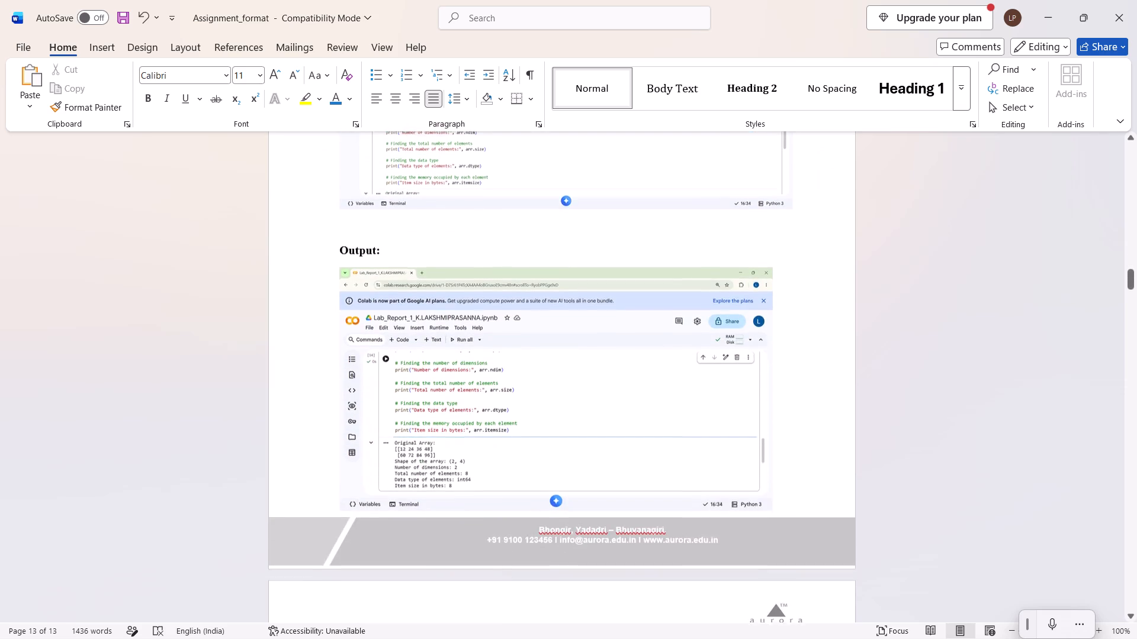
pyautogui.scroll(-20, 781, 354)
pyautogui.scroll(-7, 781, 354)
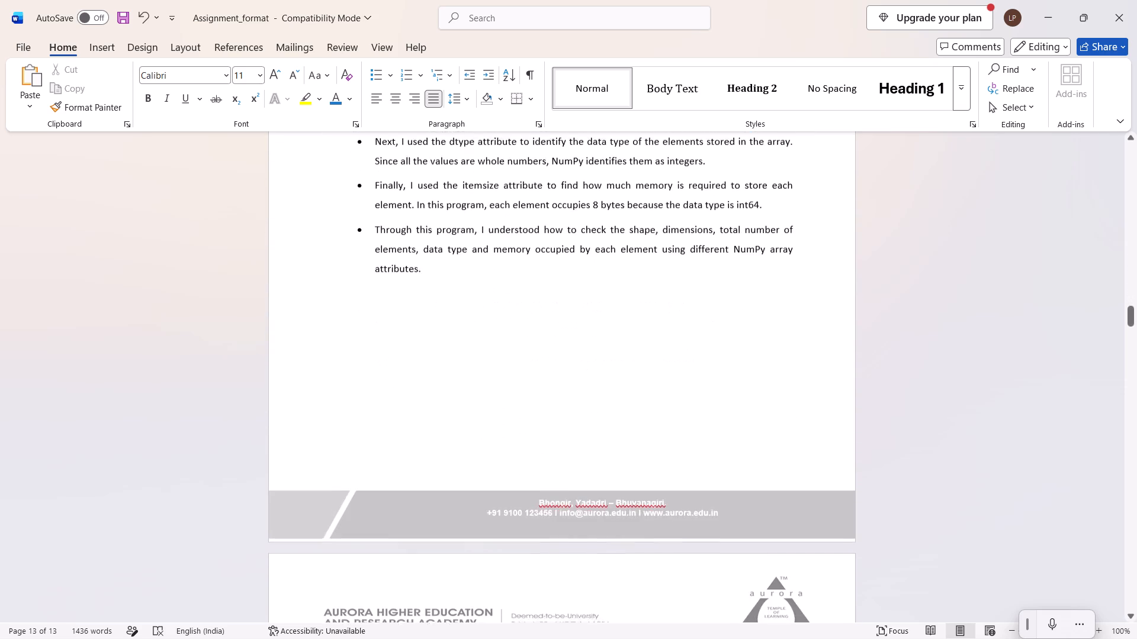
pyautogui.scroll(-12, 781, 353)
pyautogui.scroll(-14, 781, 351)
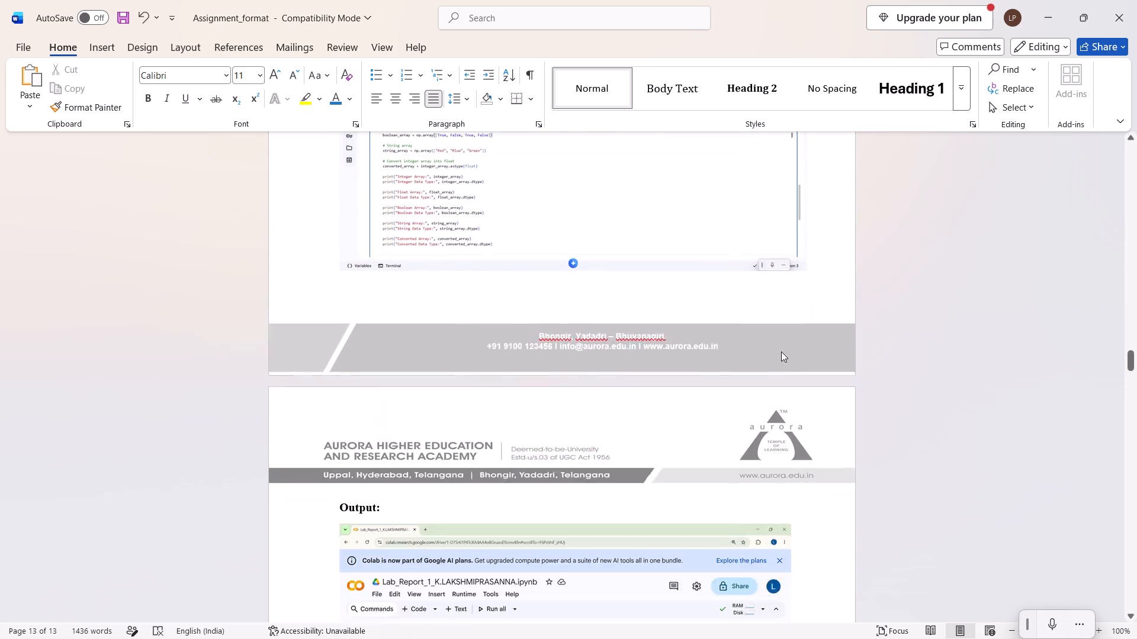
pyautogui.scroll(-11, 781, 351)
pyautogui.scroll(-20, 781, 345)
pyautogui.scroll(-18, 781, 345)
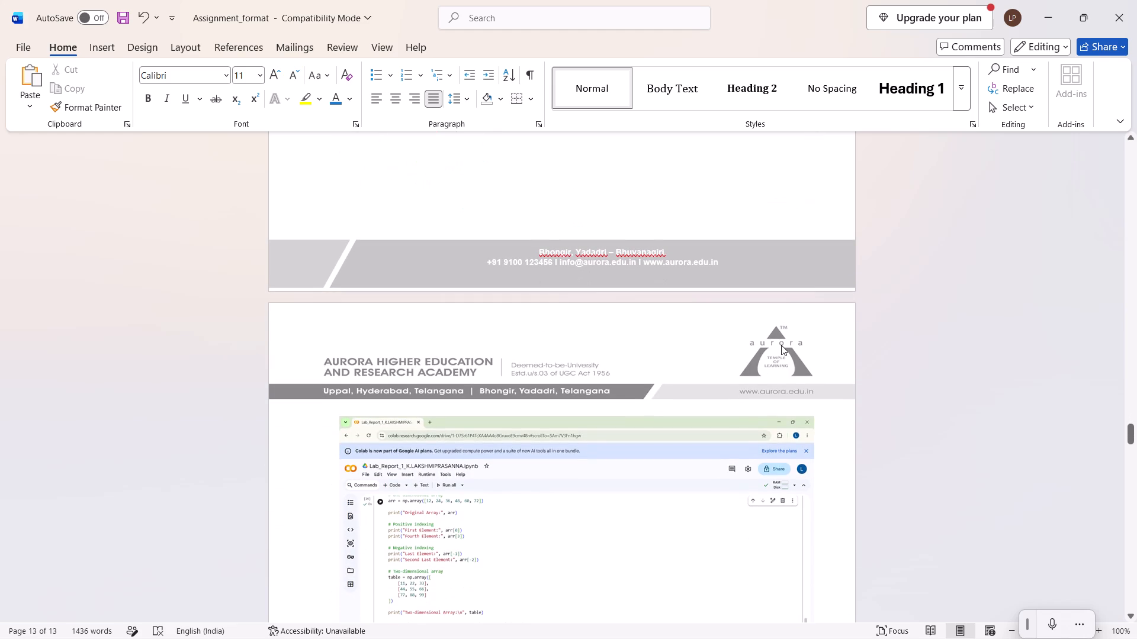
pyautogui.scroll(-9, 781, 345)
pyautogui.scroll(-13, 781, 345)
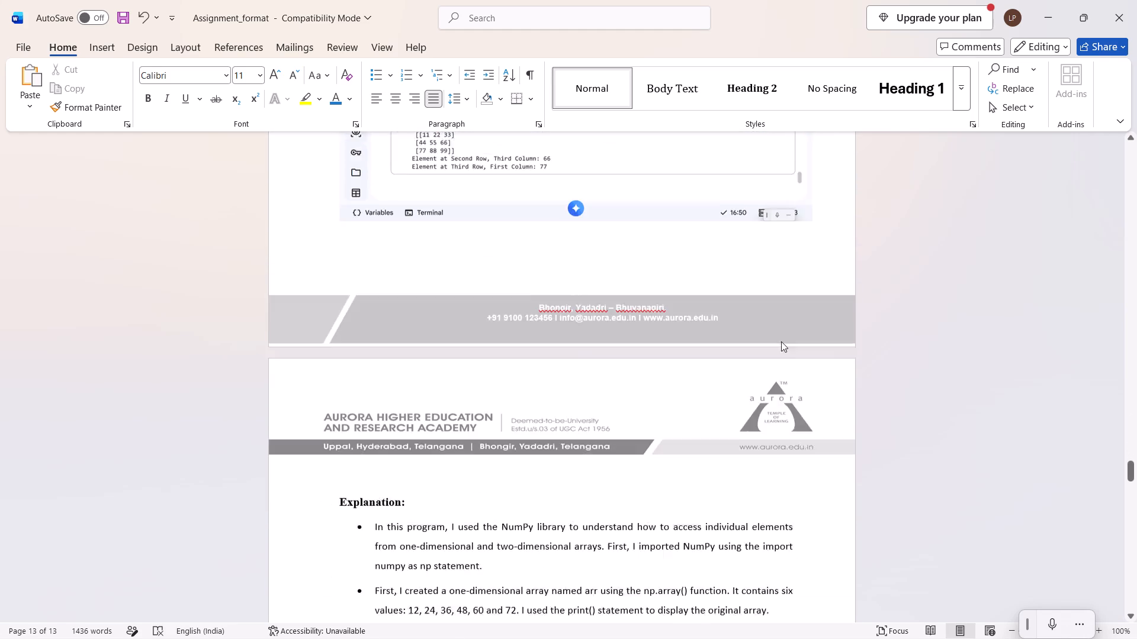
pyautogui.scroll(-20, 781, 341)
pyautogui.scroll(-13, 781, 341)
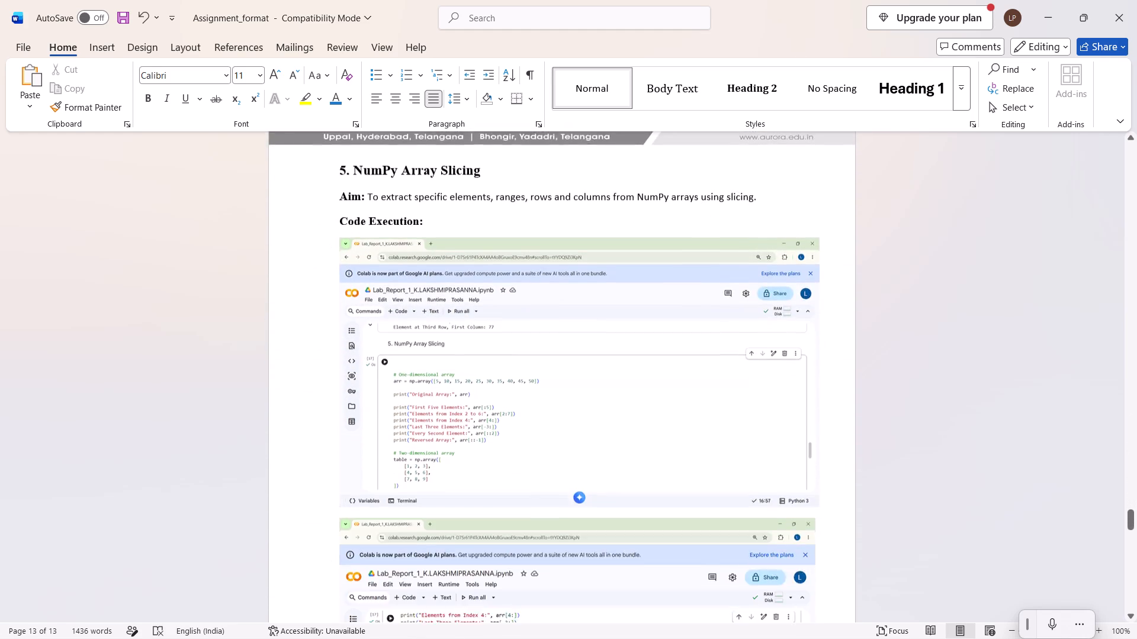
pyautogui.scroll(-20, 781, 335)
pyautogui.scroll(-13, 781, 335)
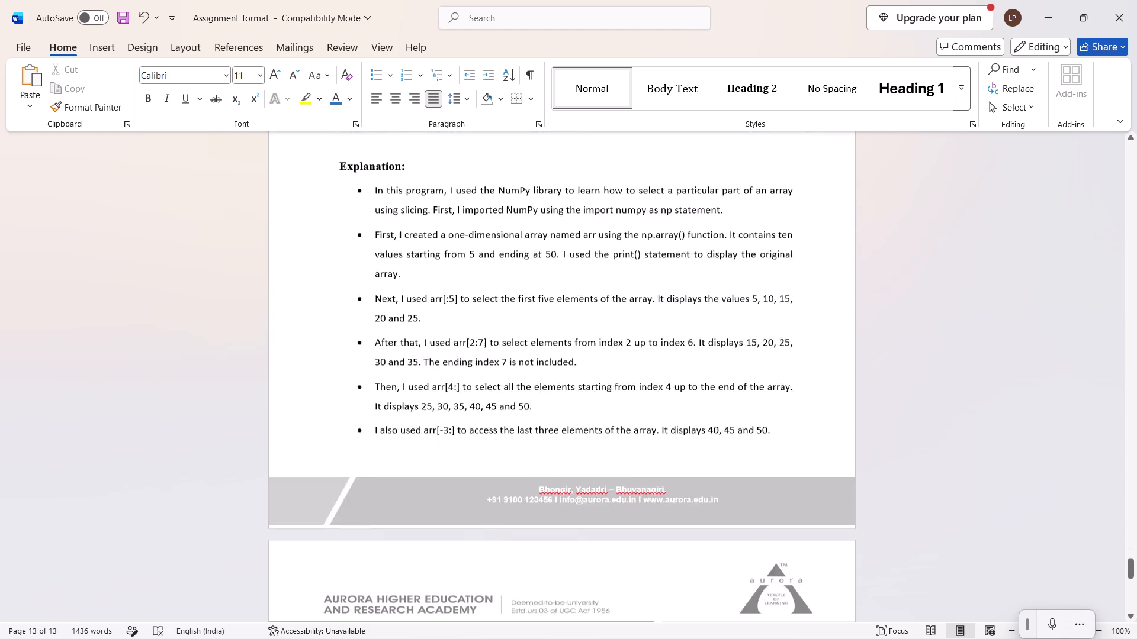
pyautogui.scroll(-20, 781, 332)
pyautogui.scroll(-11, 781, 332)
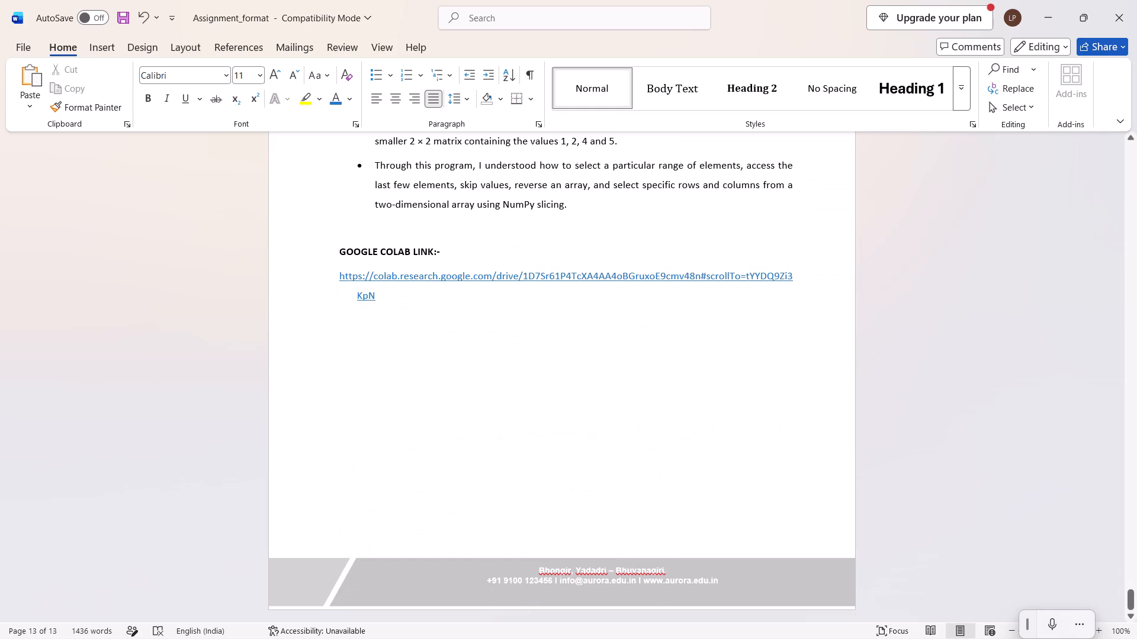
# Export the report as a PDF in Documents, named with the roll number and student name followed by _FDS_LAB_REPORT_1.
pyautogui.click(21, 49)
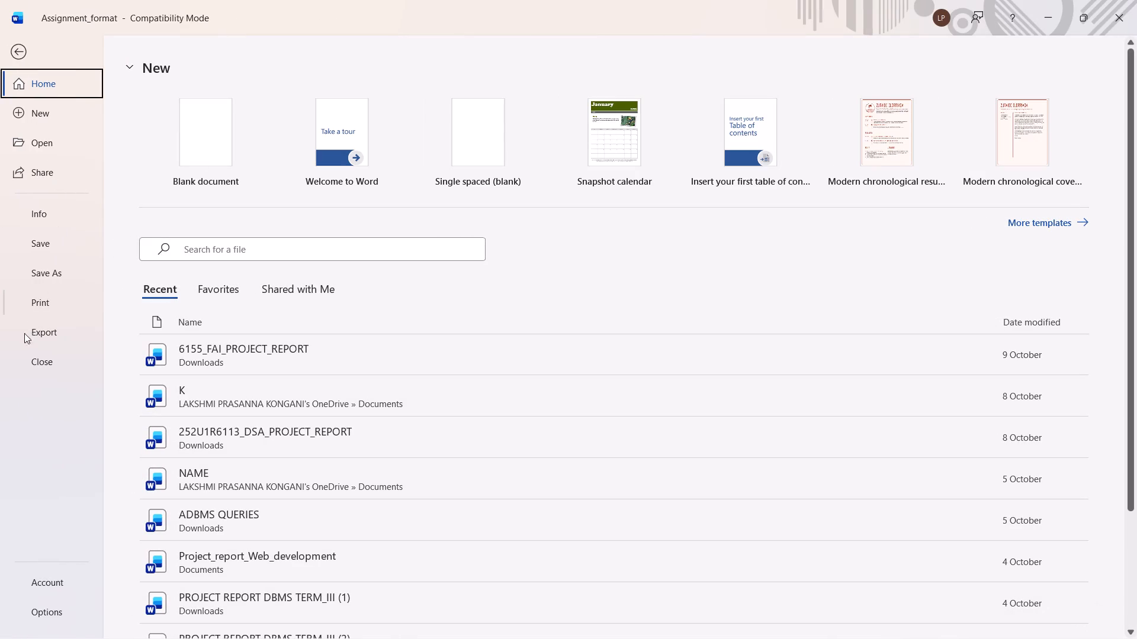
pyautogui.click(46, 337)
pyautogui.click(399, 220)
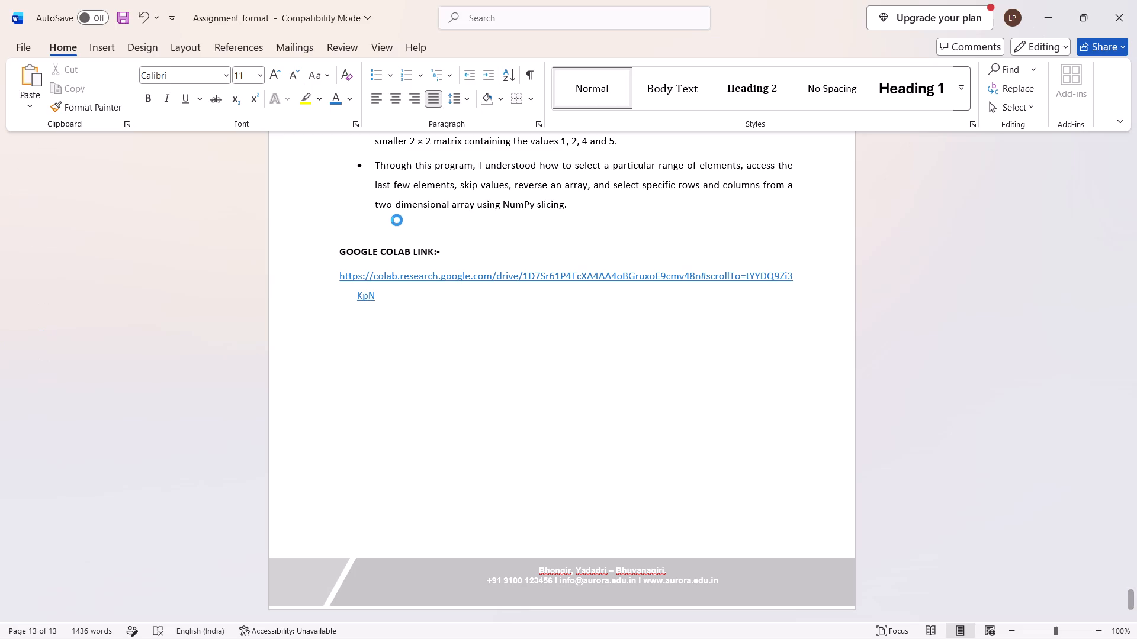
pyautogui.click(268, 253)
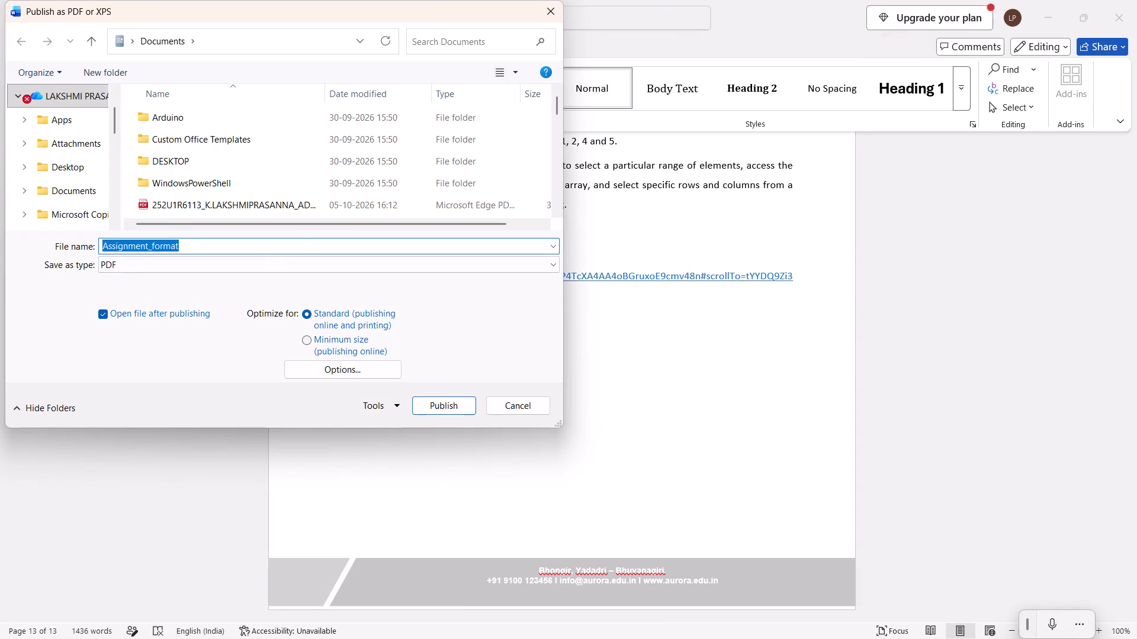
pyautogui.click(269, 248)
pyautogui.press('BackSpace')
pyautogui.press('BackSpace')
pyautogui.press('BackSpace')
pyautogui.press('BackSpace')
pyautogui.press('BackSpace')
pyautogui.press('BackSpace')
pyautogui.press('BackSpace')
pyautogui.press('BackSpace')
pyautogui.press('BackSpace')
pyautogui.press('BackSpace')
pyautogui.press('BackSpace')
pyautogui.press('BackSpace')
pyautogui.press('BackSpace')
pyautogui.press('BackSpace')
pyautogui.press('BackSpace')
pyautogui.press('BackSpace')
pyautogui.press('BackSpace')
pyautogui.press('BackSpace')
pyautogui.press('BackSpace')
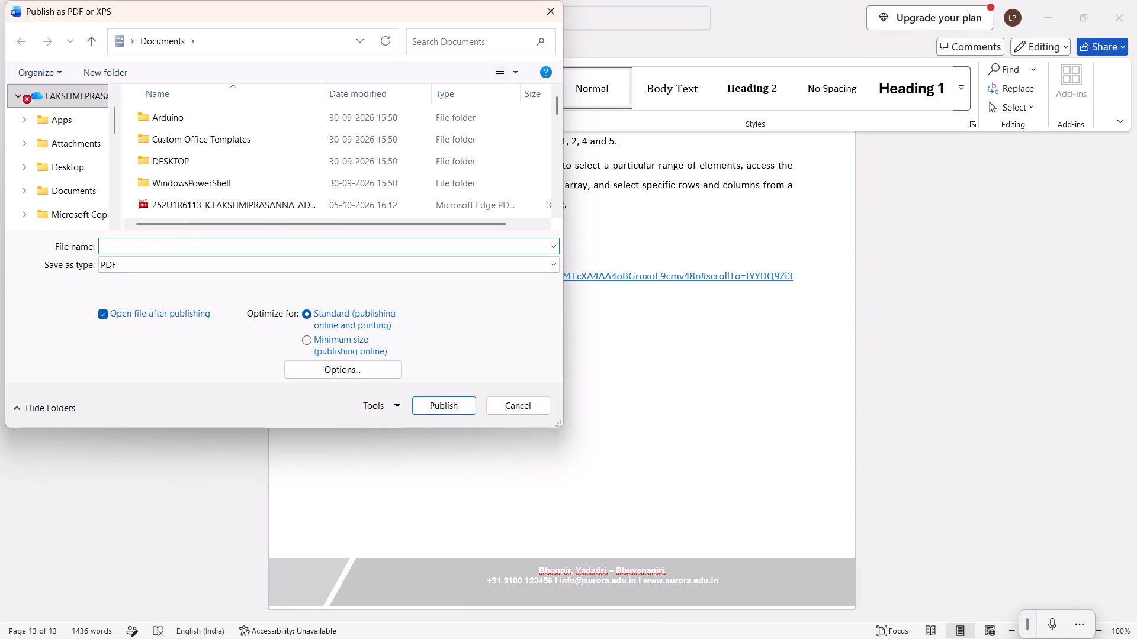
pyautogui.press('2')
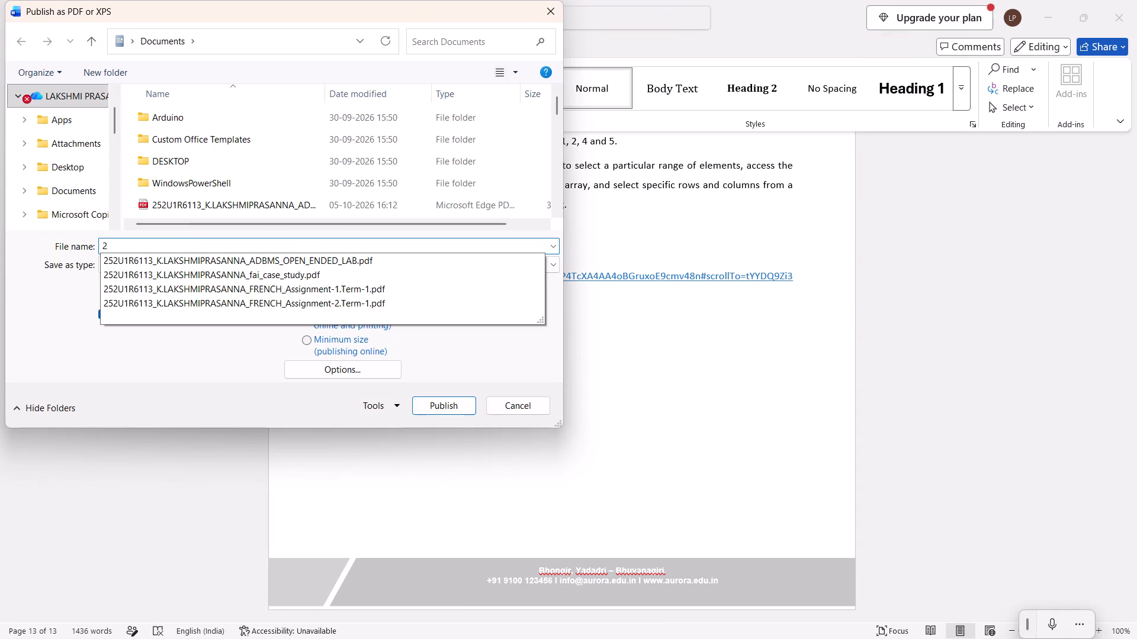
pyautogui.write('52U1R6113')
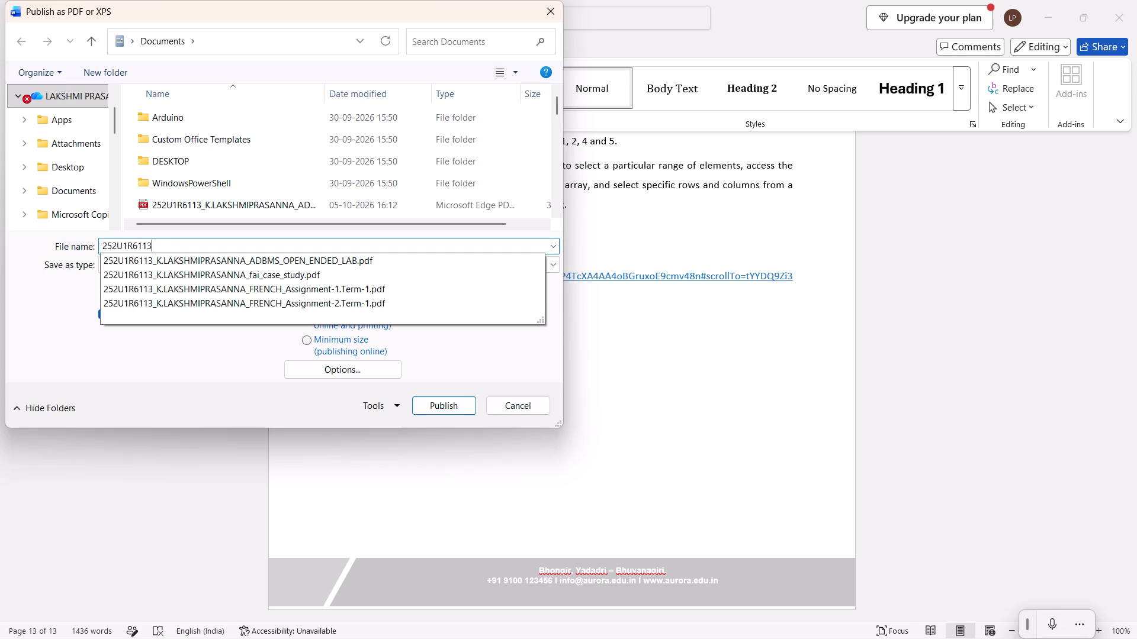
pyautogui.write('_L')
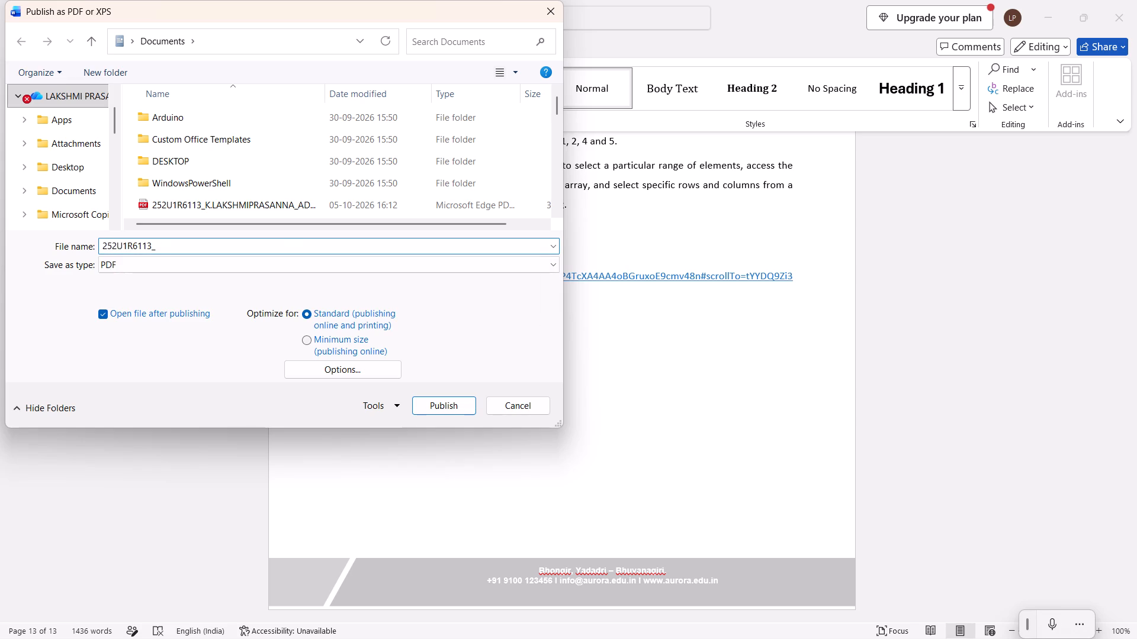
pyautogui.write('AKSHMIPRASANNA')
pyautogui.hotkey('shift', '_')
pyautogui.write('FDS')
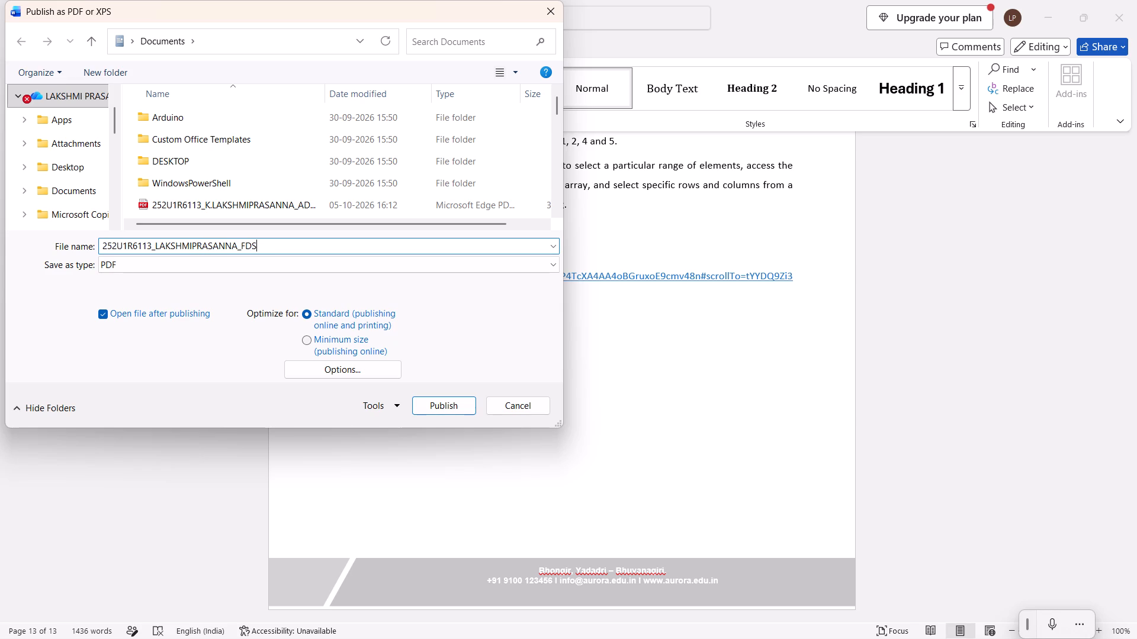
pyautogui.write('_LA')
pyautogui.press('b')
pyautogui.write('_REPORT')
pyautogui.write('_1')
pyautogui.click(448, 410)
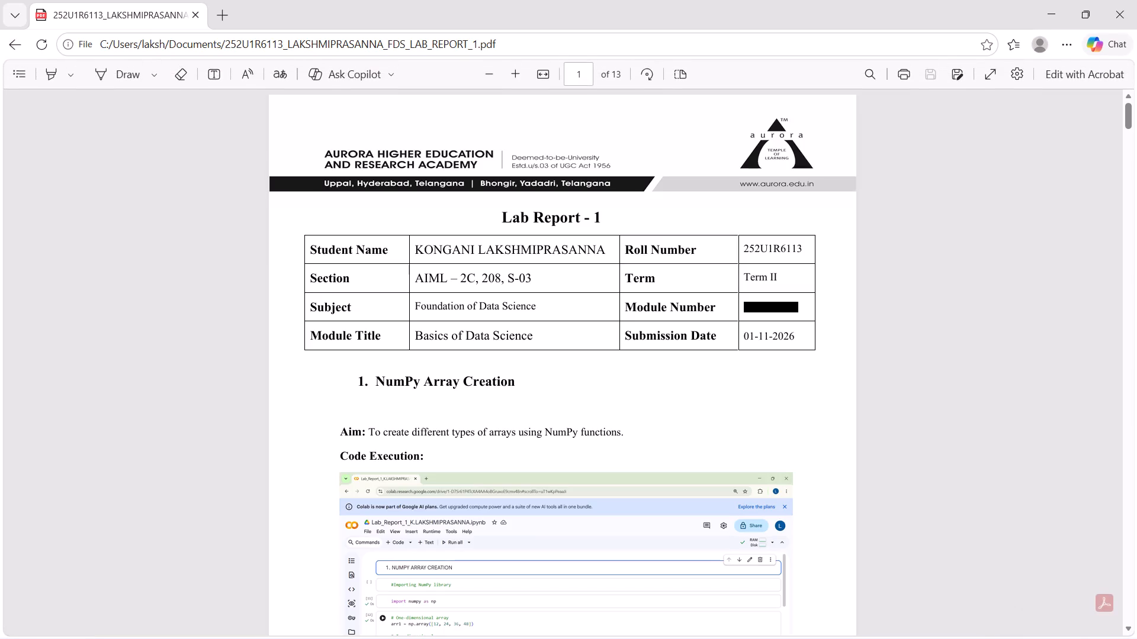
# Review the exported PDF's pages in order, from the Lab Report - 1 title table to the Google Colab link.
pyautogui.scroll(-1, 600, 260)
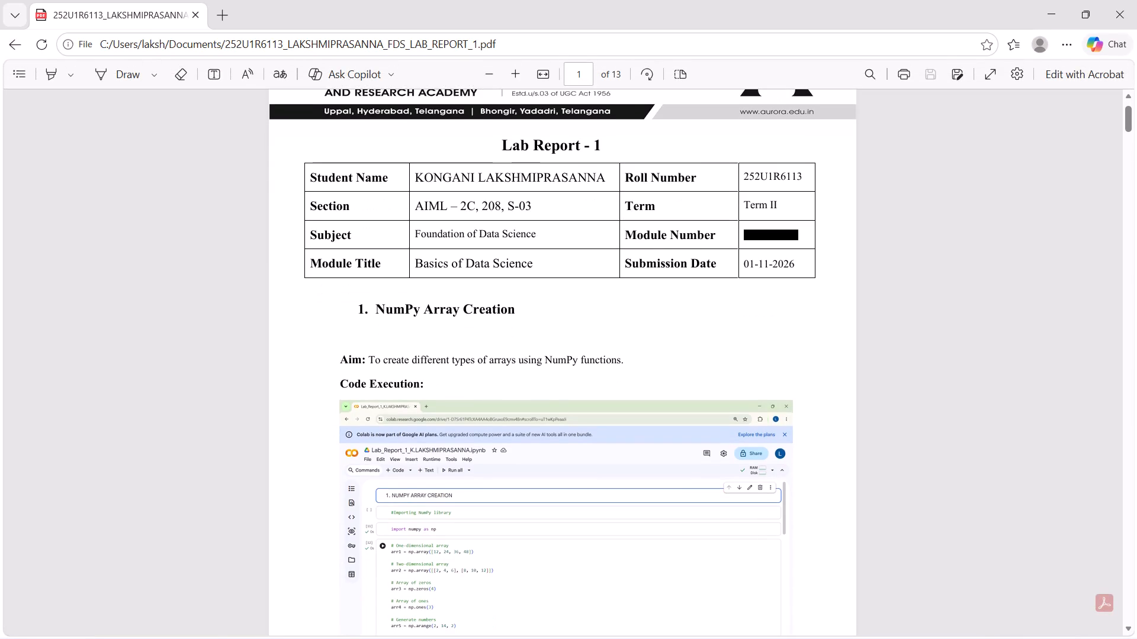
pyautogui.scroll(-1, 600, 260)
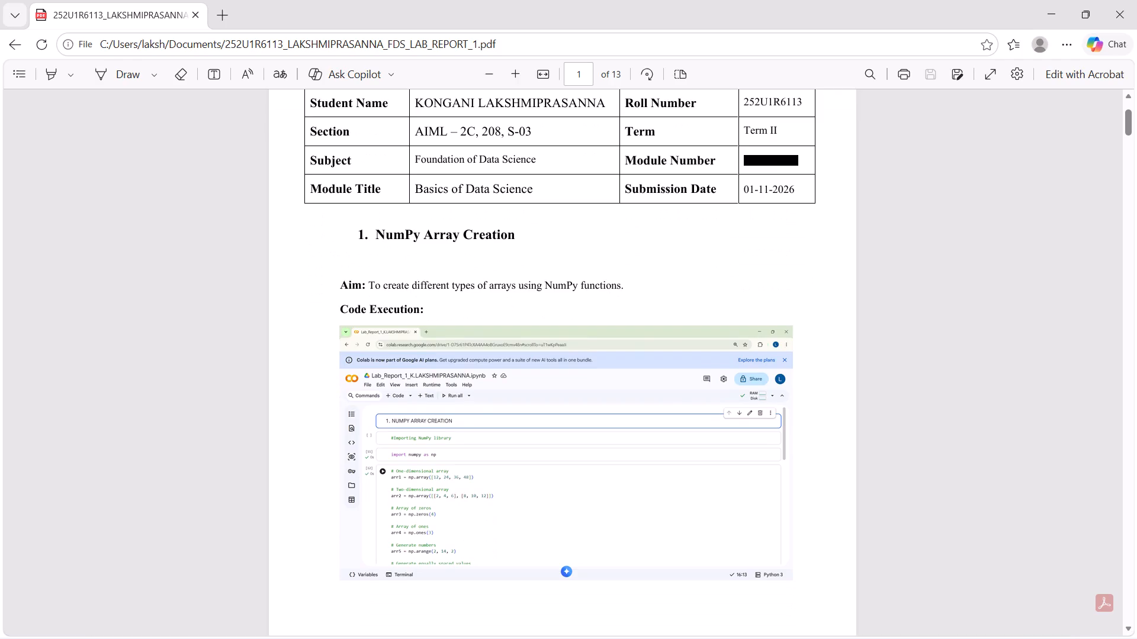
pyautogui.scroll(-1, 601, 258)
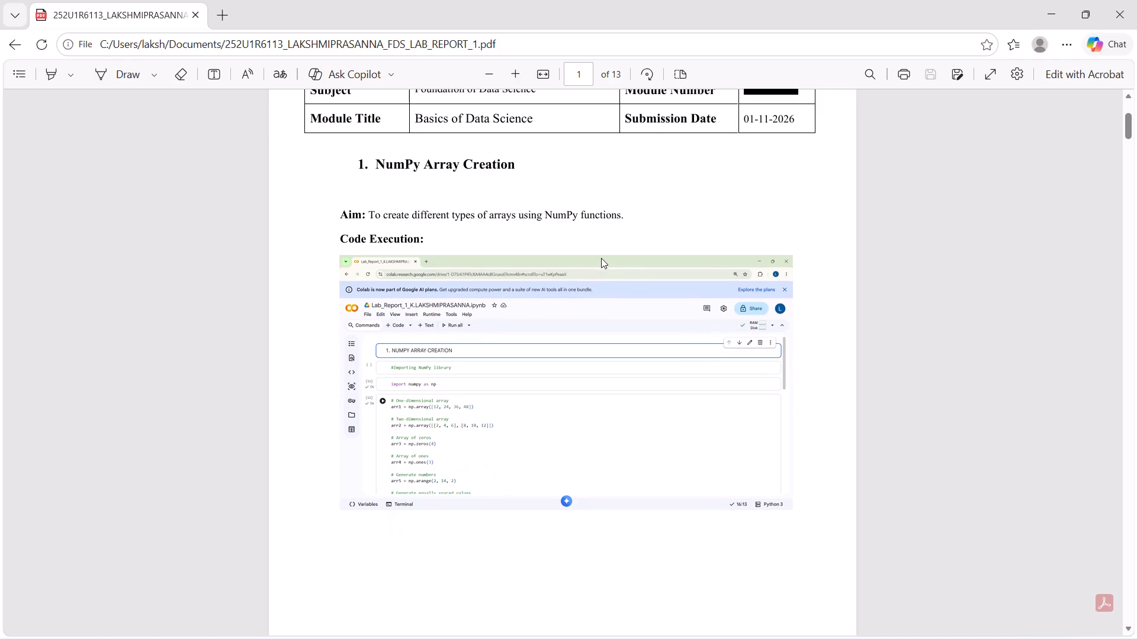
pyautogui.scroll(1, 602, 258)
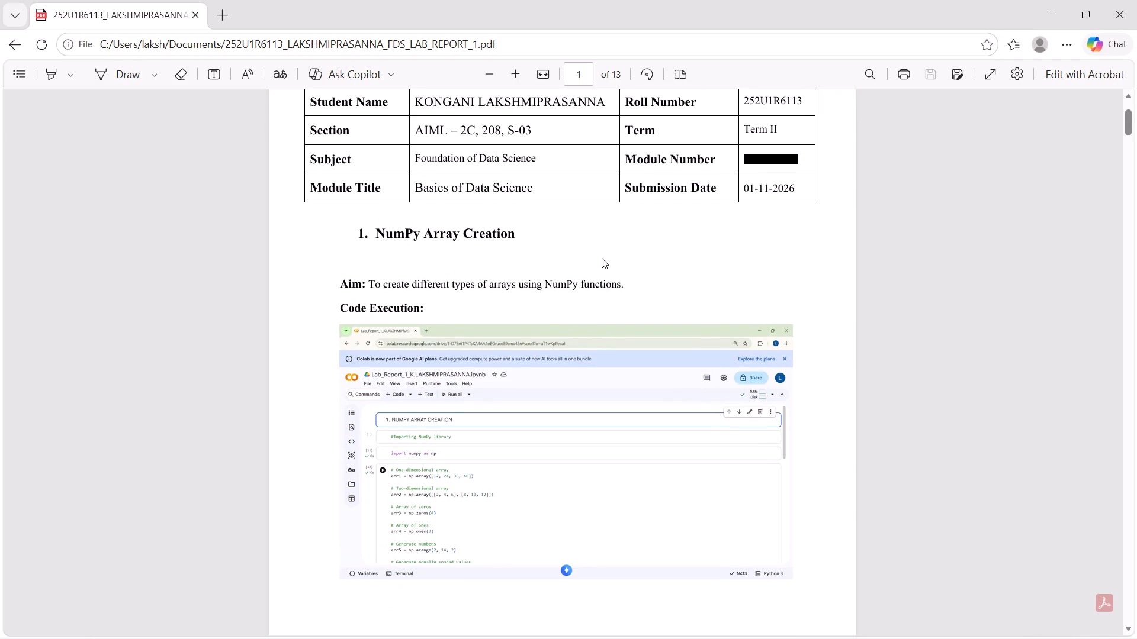
pyautogui.scroll(-3, 602, 258)
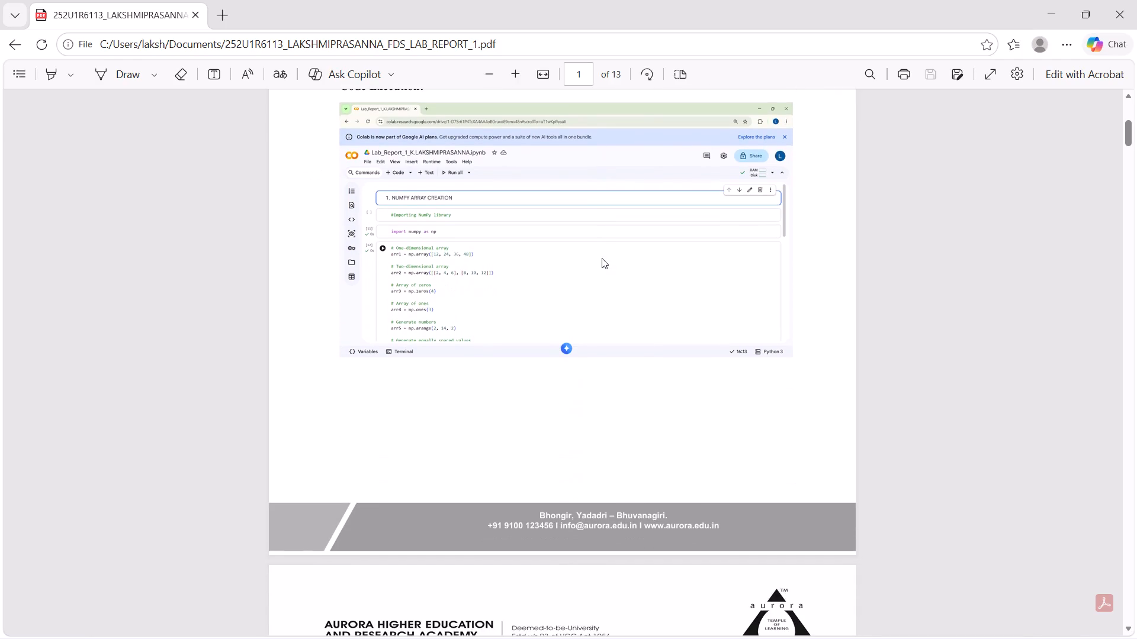
pyautogui.scroll(-1, 602, 258)
pyautogui.scroll(1, 602, 258)
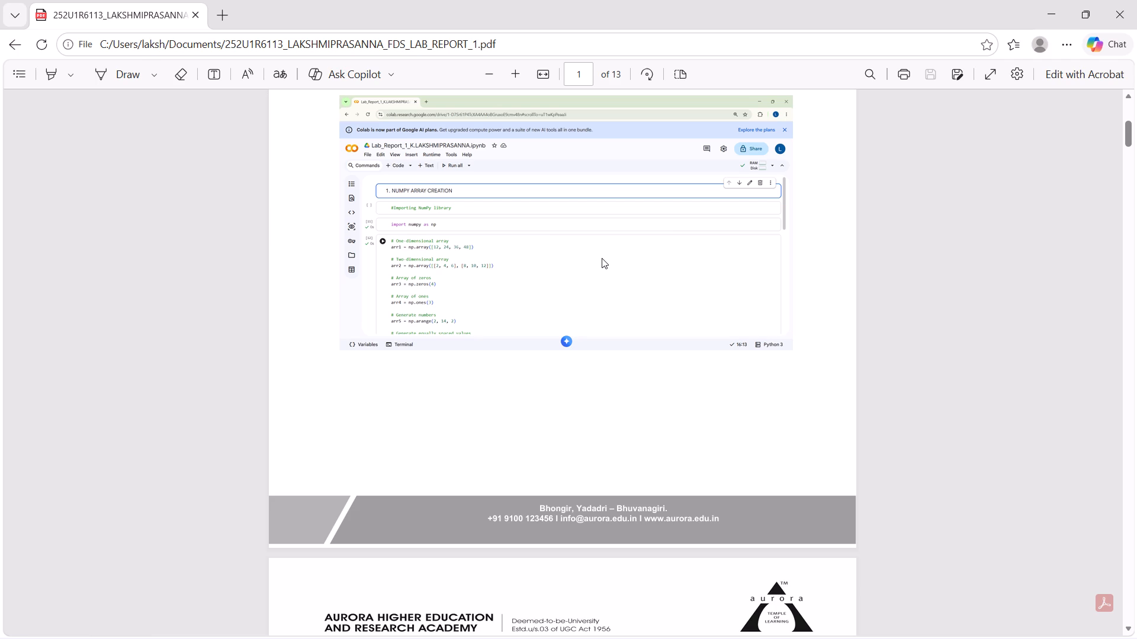
pyautogui.scroll(-7, 602, 258)
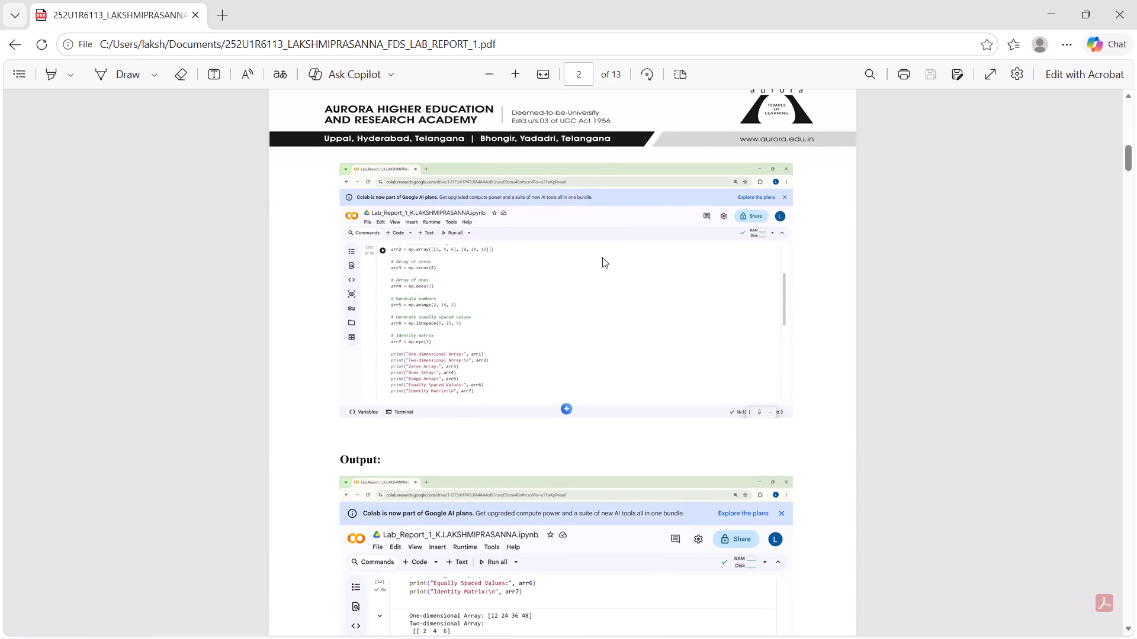
pyautogui.scroll(-7, 602, 257)
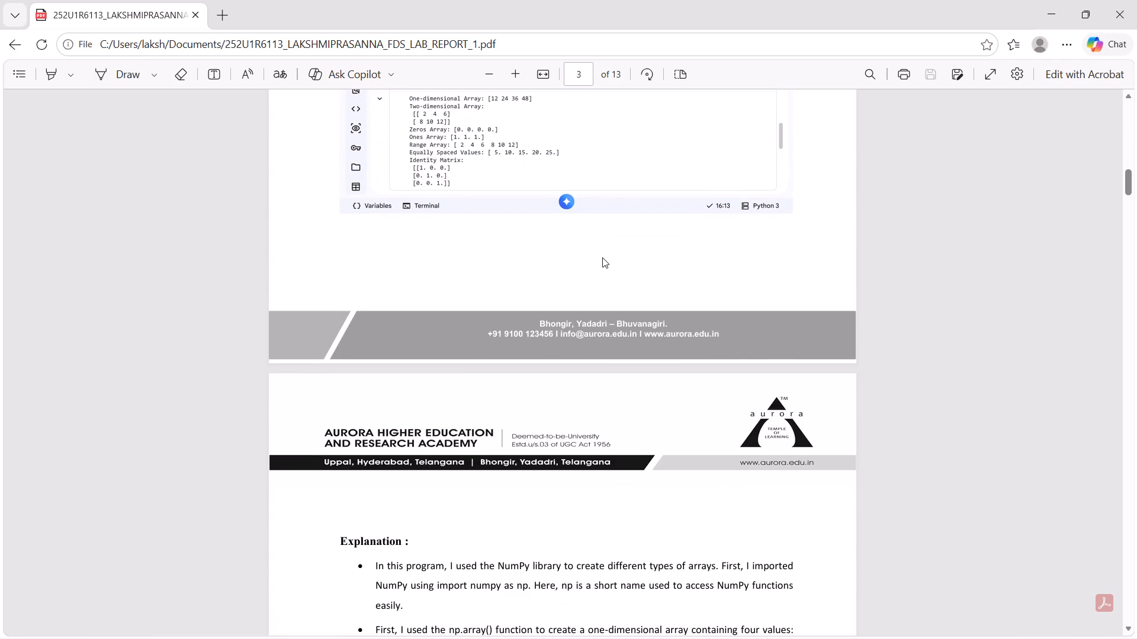
pyautogui.scroll(-18, 602, 257)
pyautogui.scroll(-4, 602, 257)
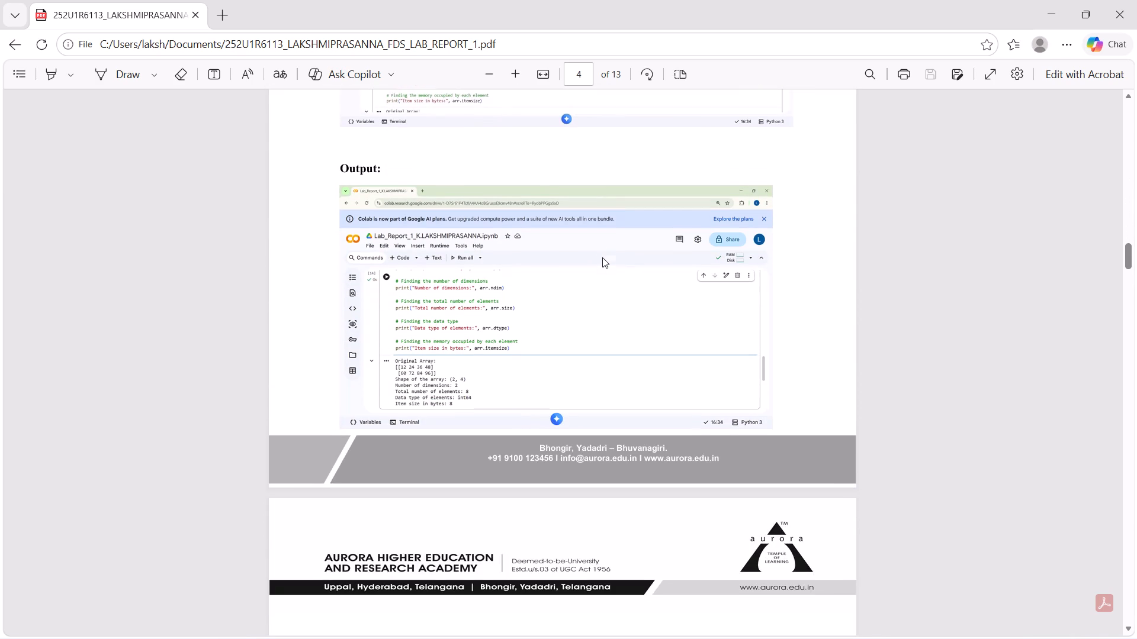
pyautogui.scroll(-10, 602, 257)
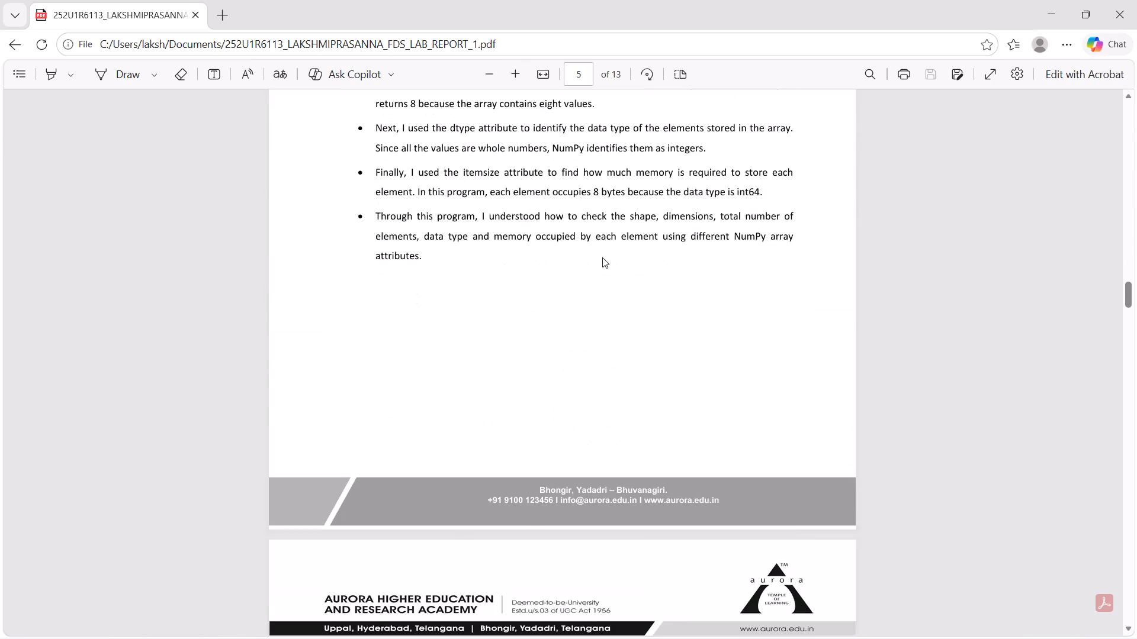
pyautogui.scroll(-20, 602, 257)
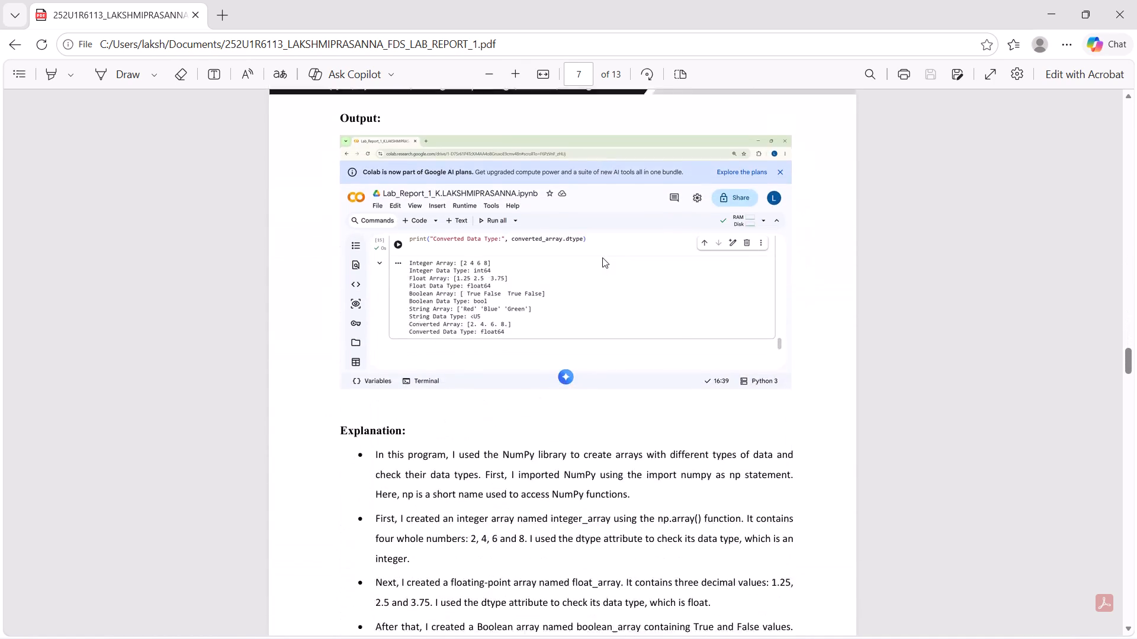
pyautogui.scroll(-5, 602, 257)
pyautogui.scroll(-20, 602, 257)
pyautogui.scroll(-2, 602, 257)
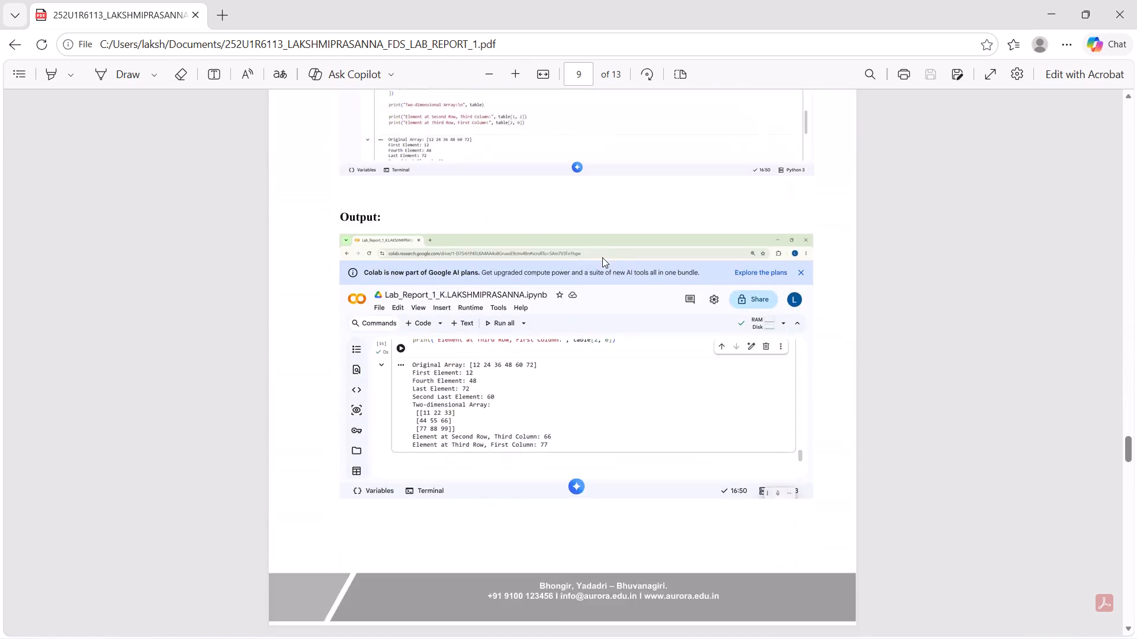
pyautogui.scroll(-20, 602, 257)
pyautogui.scroll(-13, 602, 257)
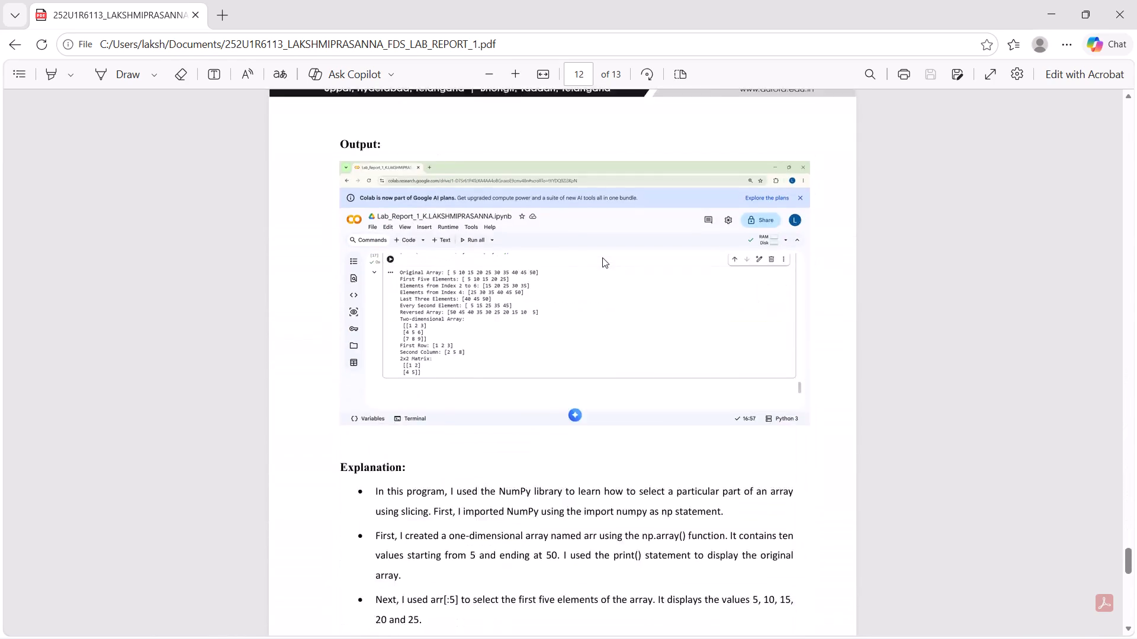
pyautogui.scroll(-20, 602, 257)
pyautogui.scroll(-2, 602, 257)
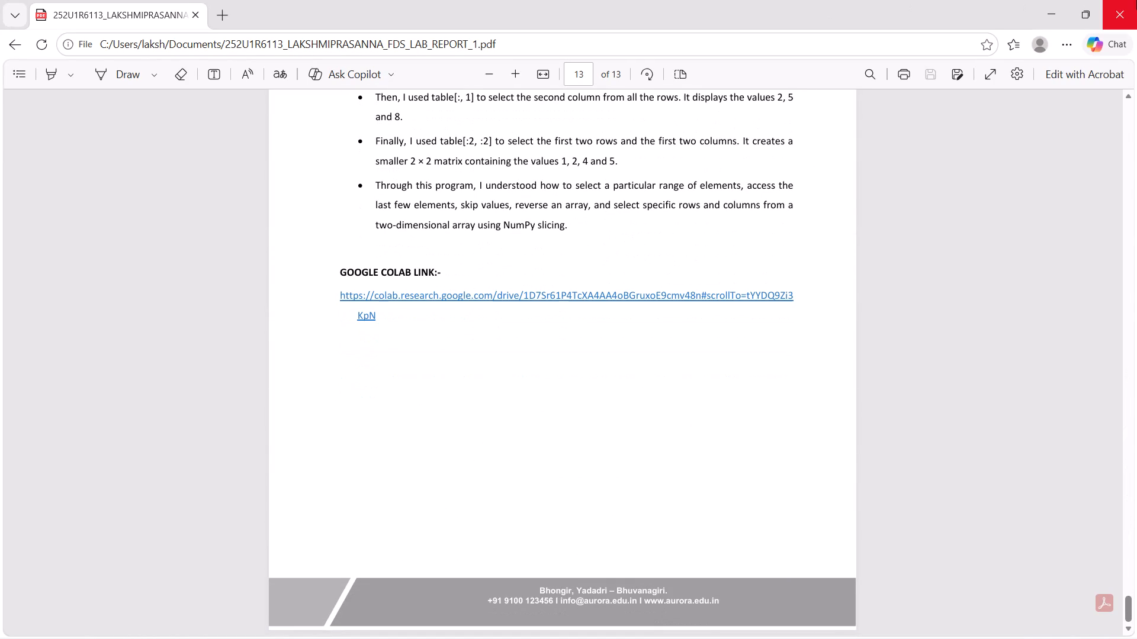
# Close the exported PDF, the Word report, the Colab notebook, the ChatGPT conversation and the File Explorer window.
pyautogui.click(1136, 0)
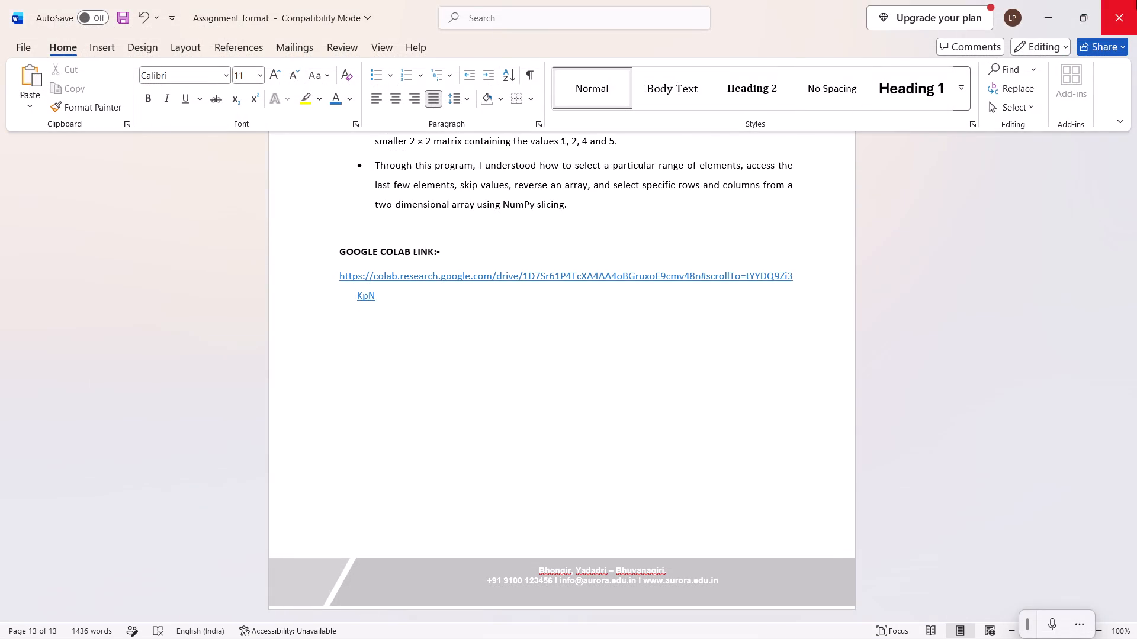
pyautogui.click(1136, 0)
pyautogui.click(791, 424)
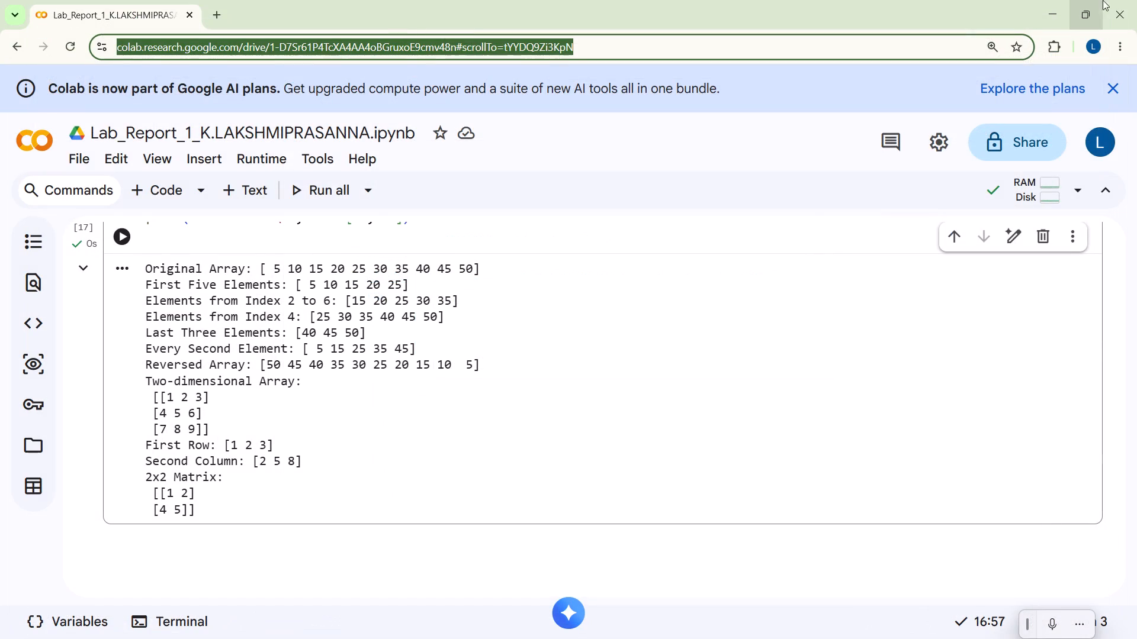
pyautogui.click(1136, 0)
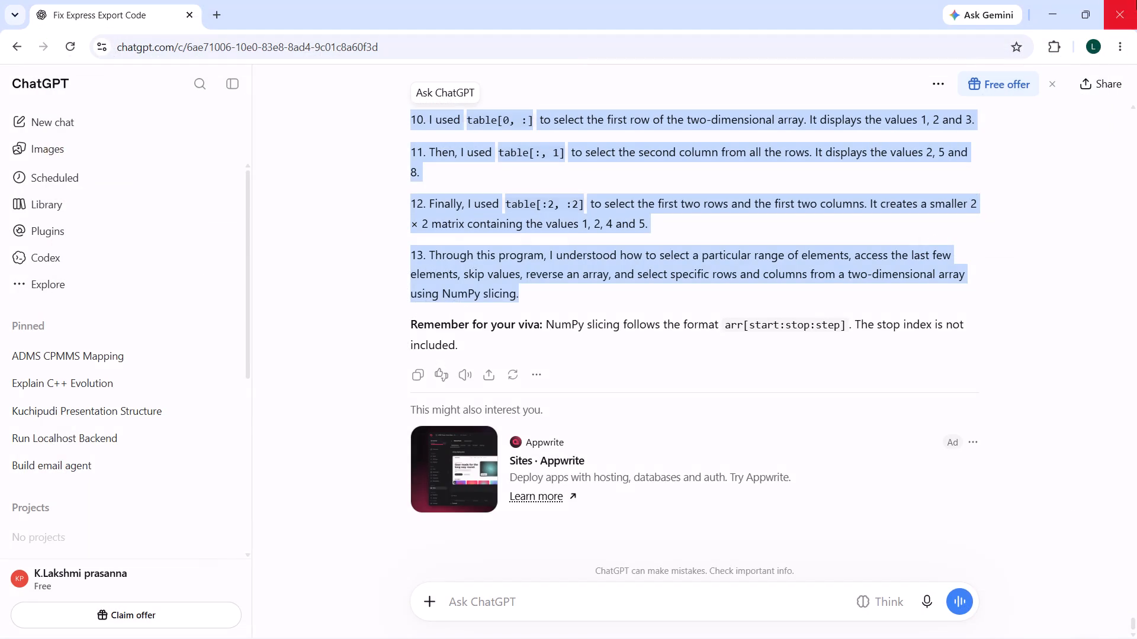
pyautogui.click(1136, 0)
pyautogui.click(1136, 0)
pyautogui.click(1119, 10)
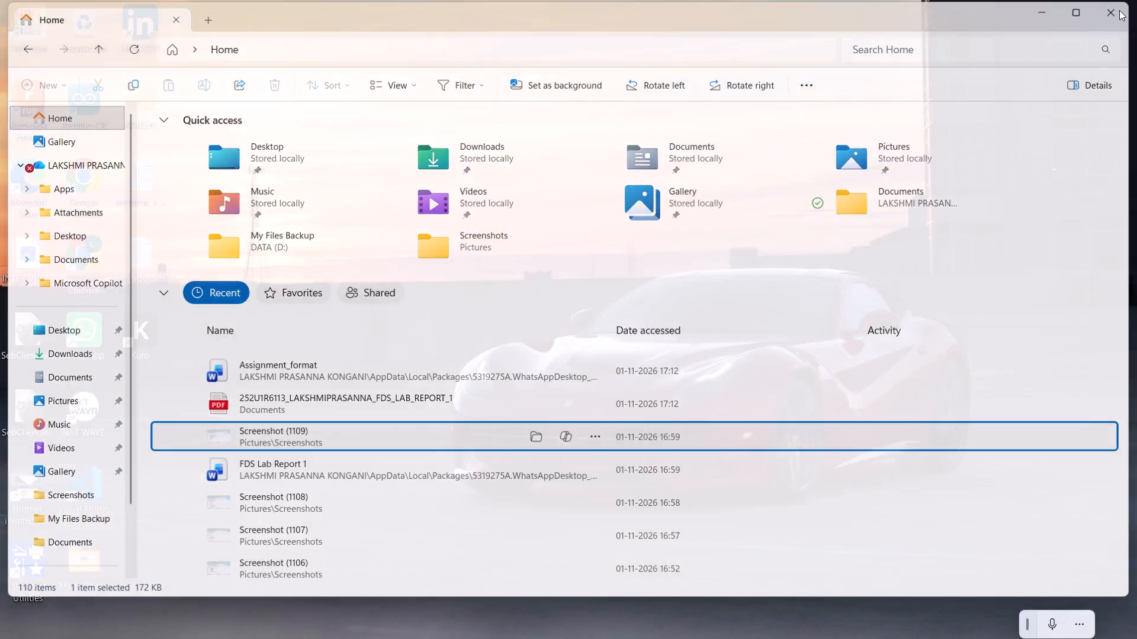
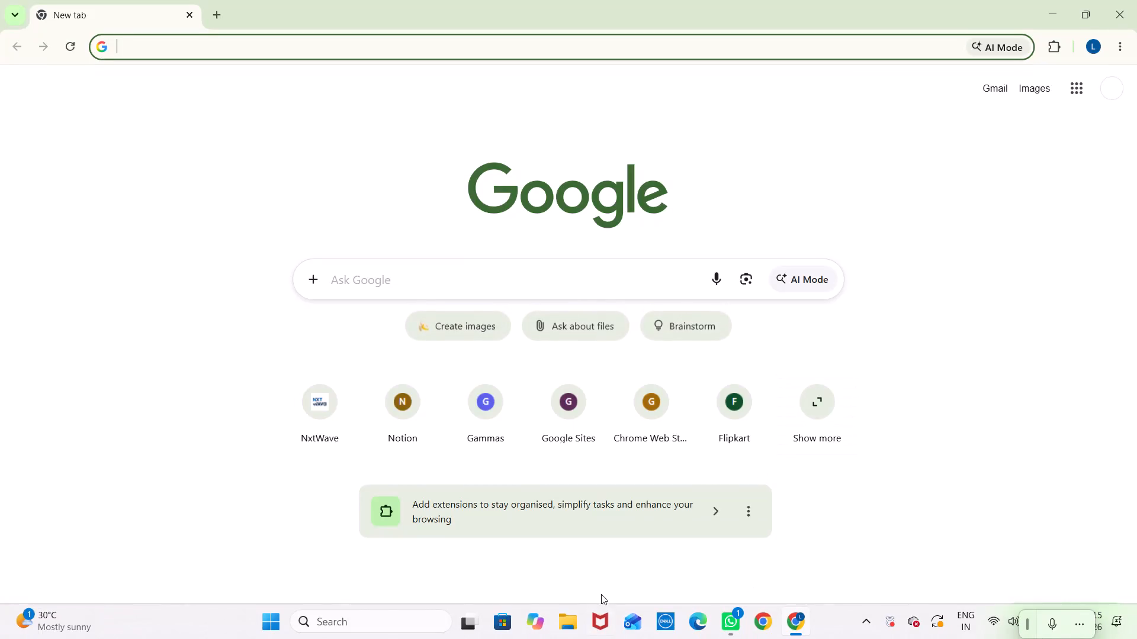
# In File Explorer, copy the recently exported FDS_LAB_REPORT_1 PDF into the My Files Backup folder on DATA (D:), and close the window.
pyautogui.click(582, 638)
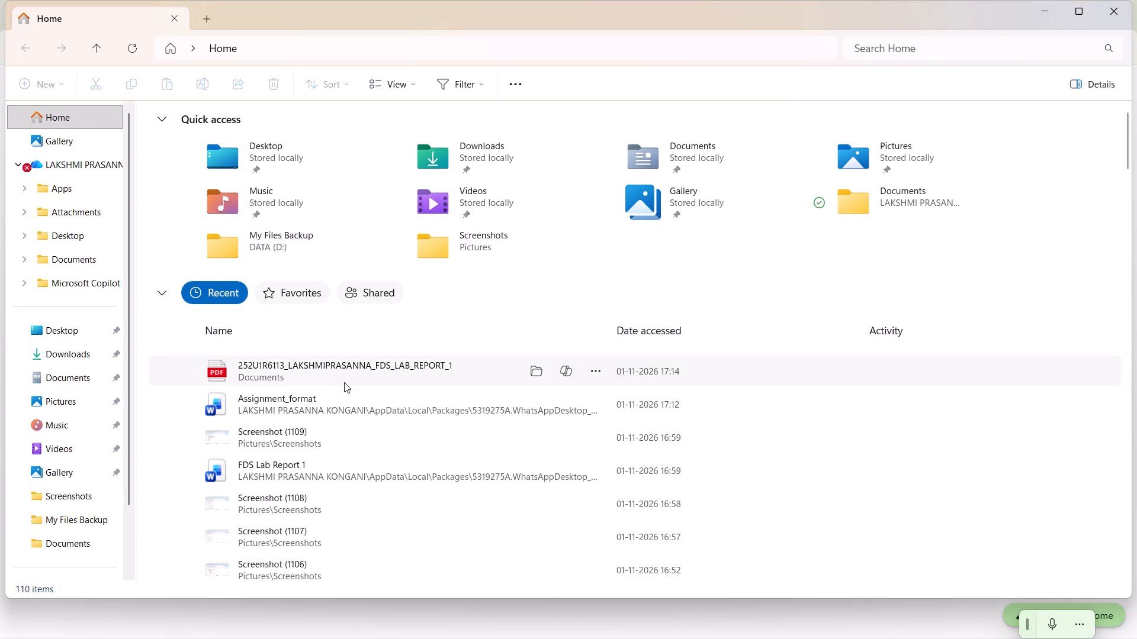
pyautogui.click(365, 377)
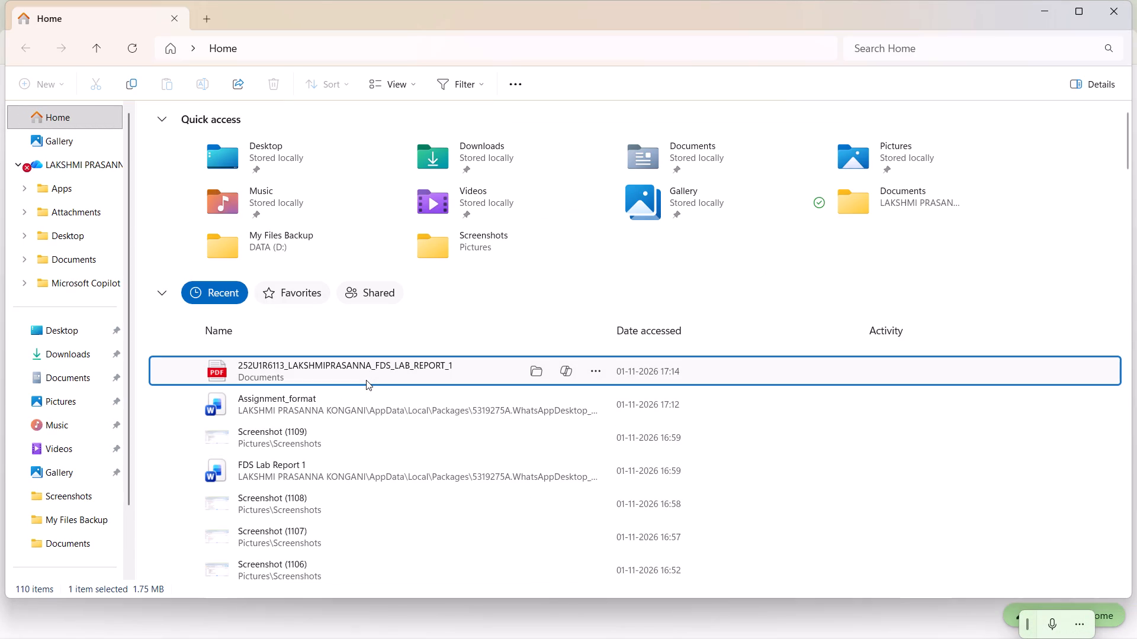
pyautogui.hotkey('ctrl', 'c')
pyautogui.click(73, 526)
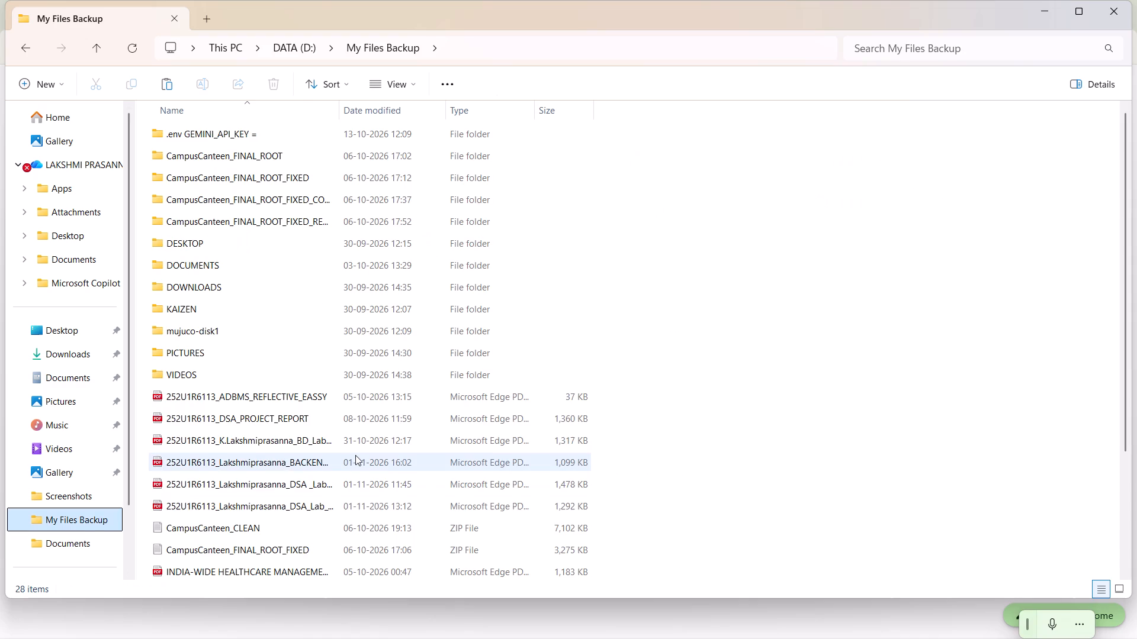
pyautogui.hotkey('ctrl', 'v')
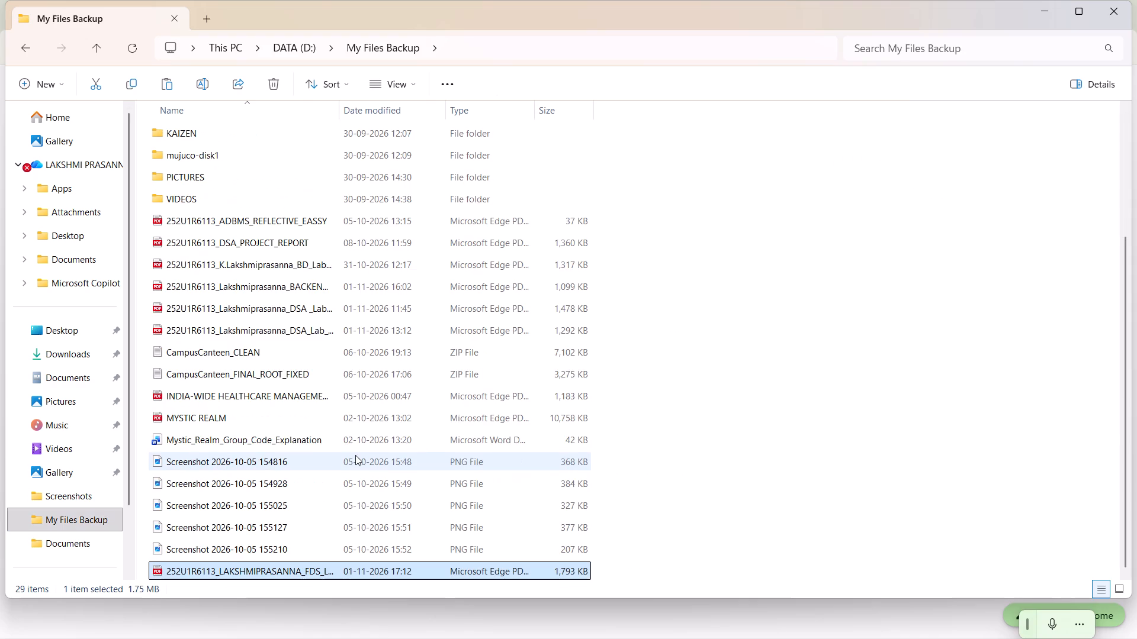
pyautogui.click(1128, 8)
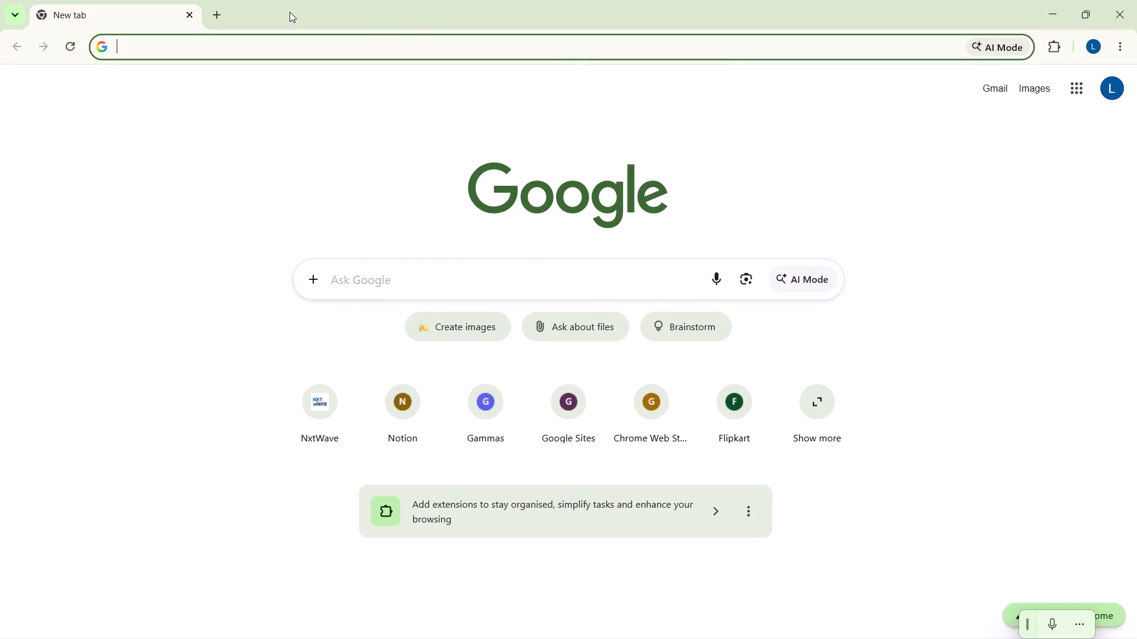
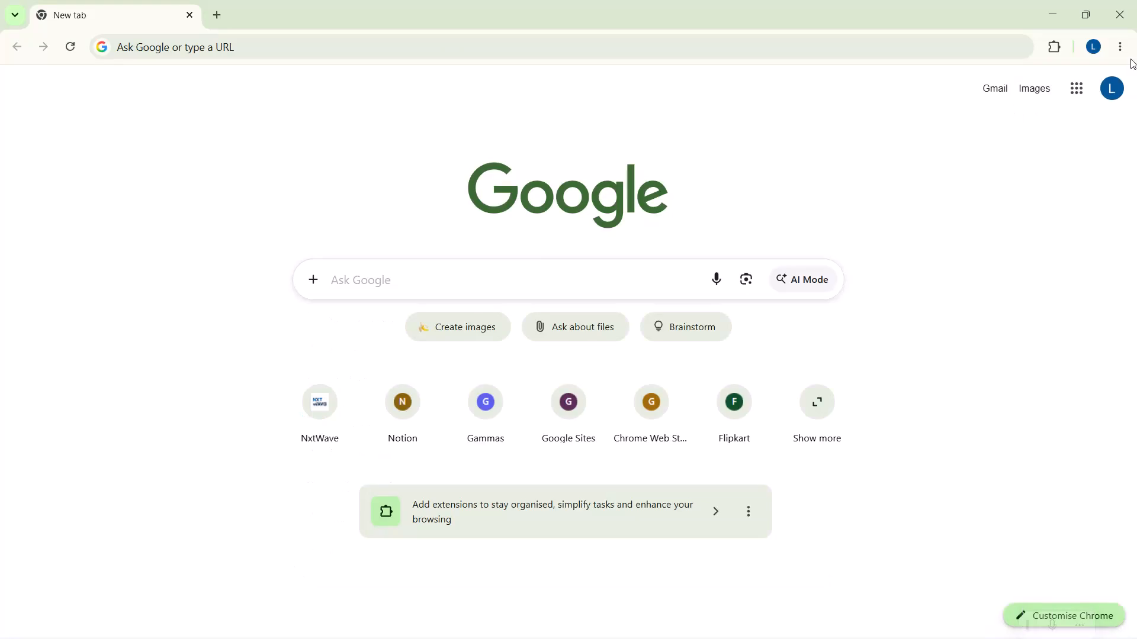
# Reopen the recently closed Aurora University assessments page and bring the Foundations of Data Science lab report entries into view.
pyautogui.click(1119, 50)
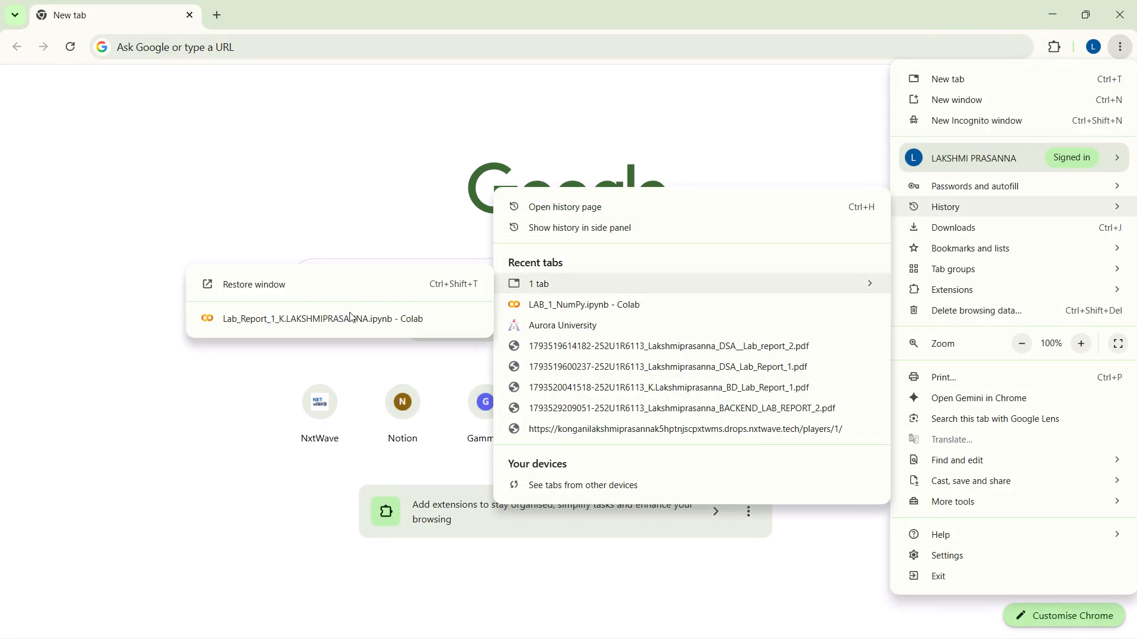
pyautogui.click(531, 331)
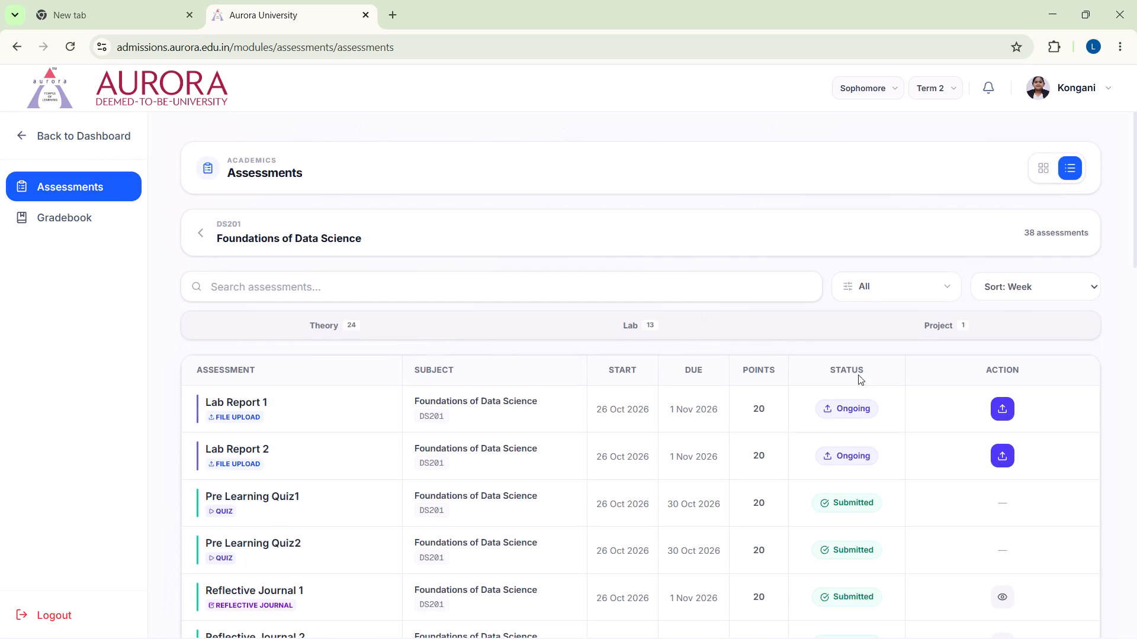
pyautogui.scroll(-1, 454, 304)
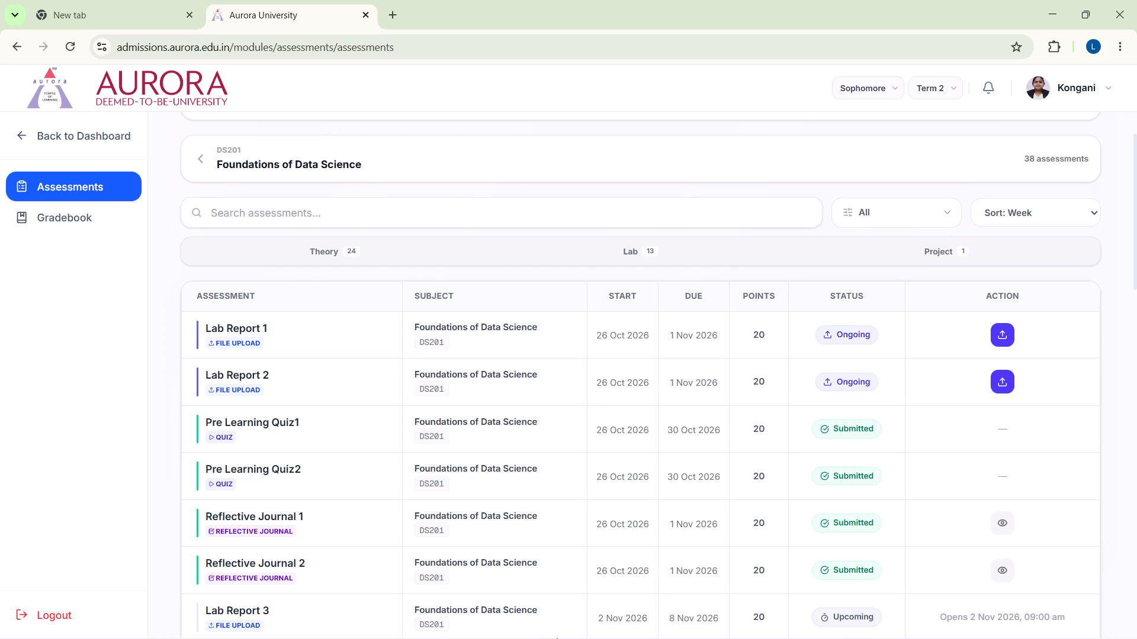
# Switch to File Explorer and open the exported FDS Lab Report 1 PDF from Documents.
pyautogui.click(563, 617)
pyautogui.doubleClick(322, 360)
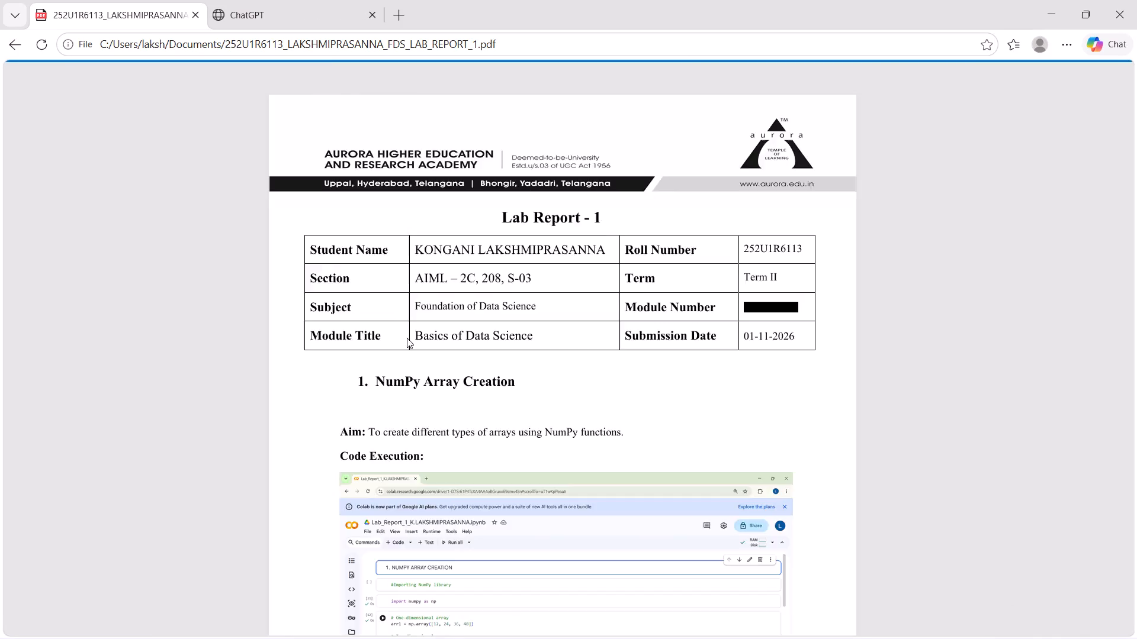
# Review the exported PDF in reverse order, from the Google Colab link on page 13 back to the data types output on page 7.
pyautogui.scroll(-1, 409, 337)
pyautogui.scroll(4, 409, 337)
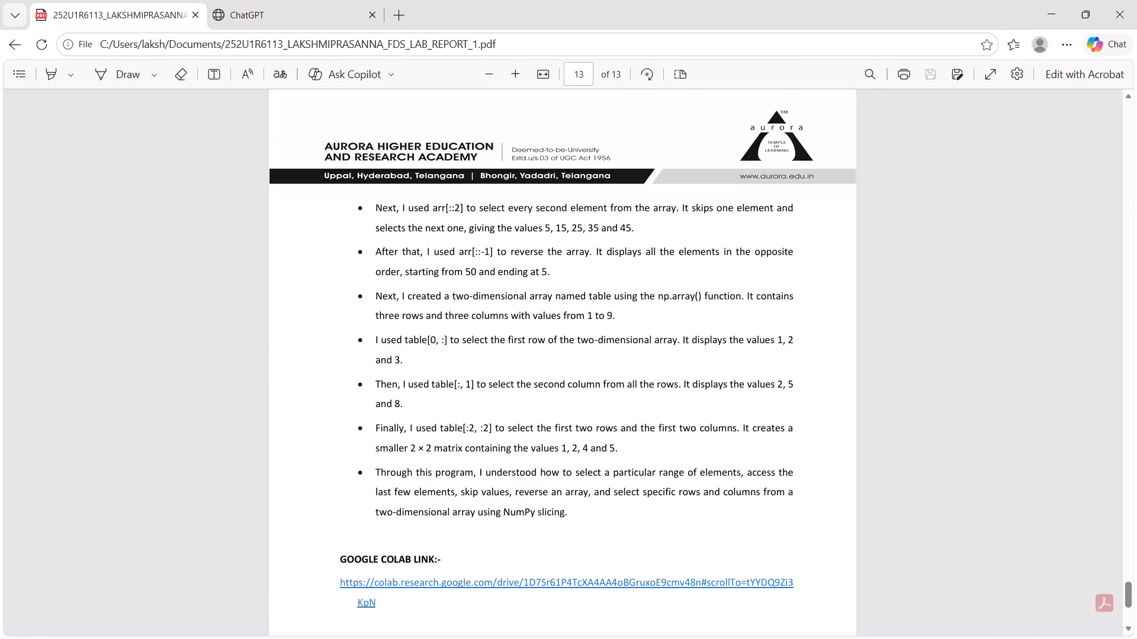
pyautogui.scroll(3, 411, 336)
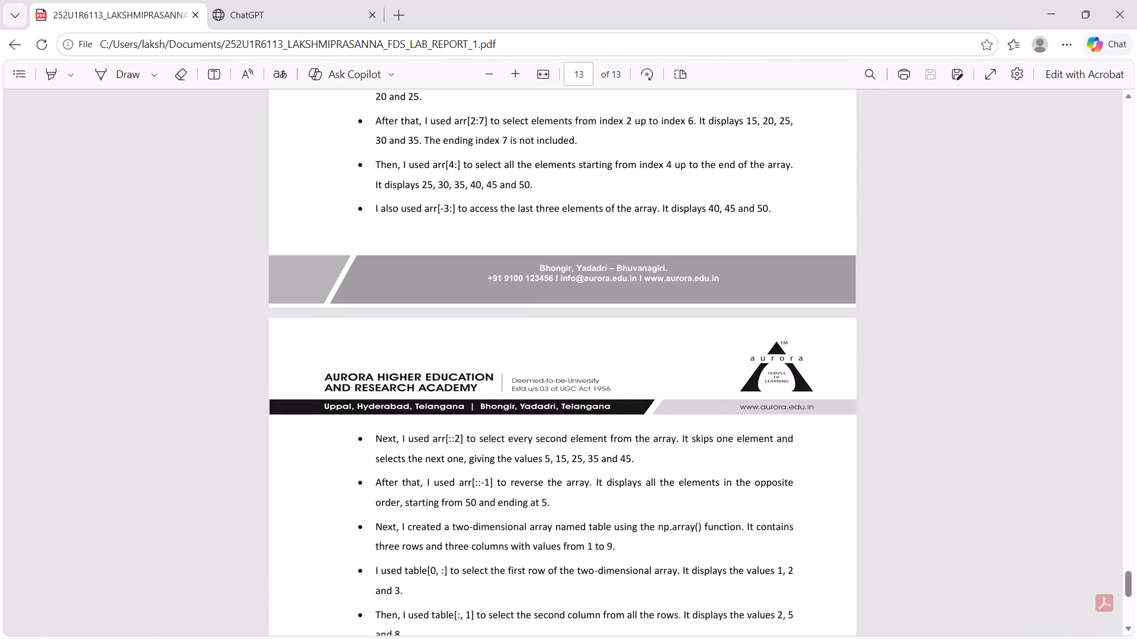
pyautogui.scroll(3, 412, 335)
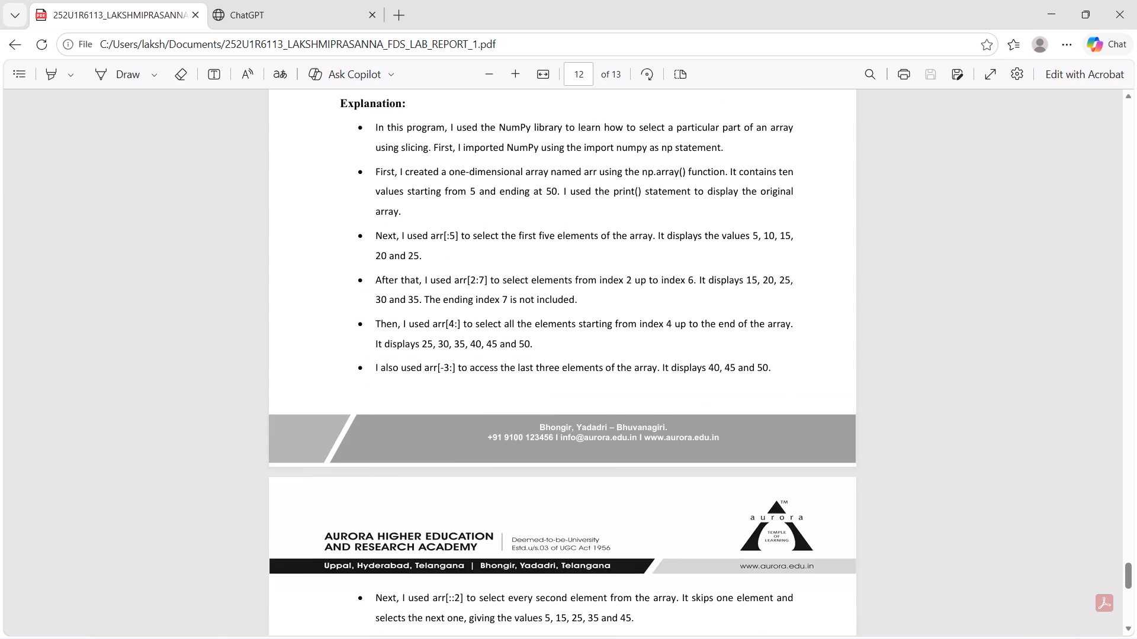
pyautogui.scroll(13, 412, 335)
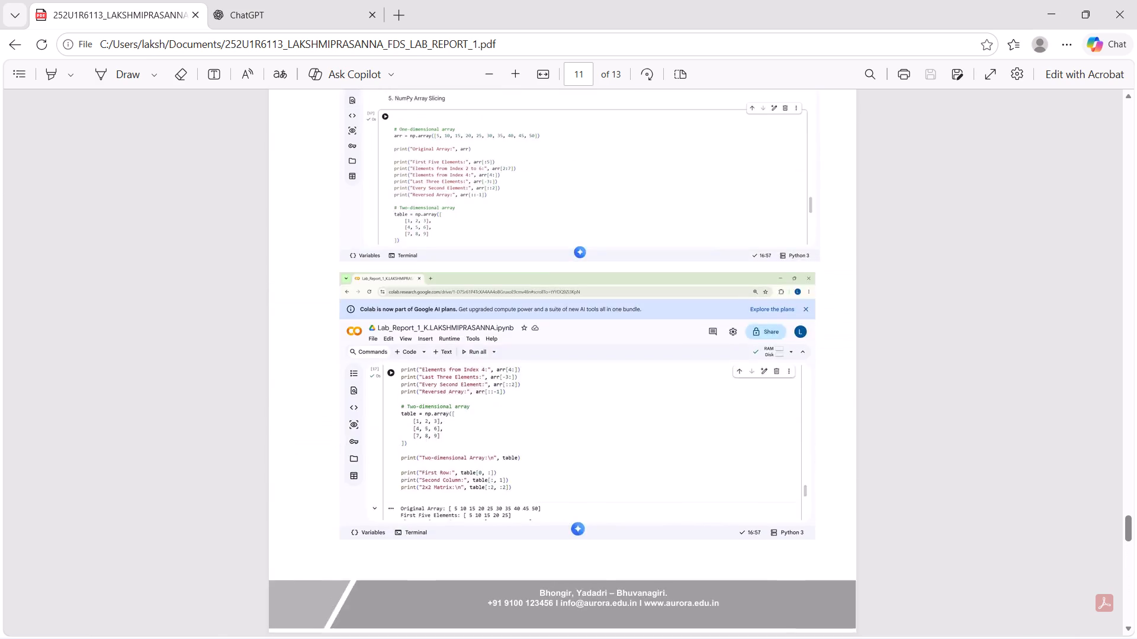
pyautogui.scroll(16, 412, 335)
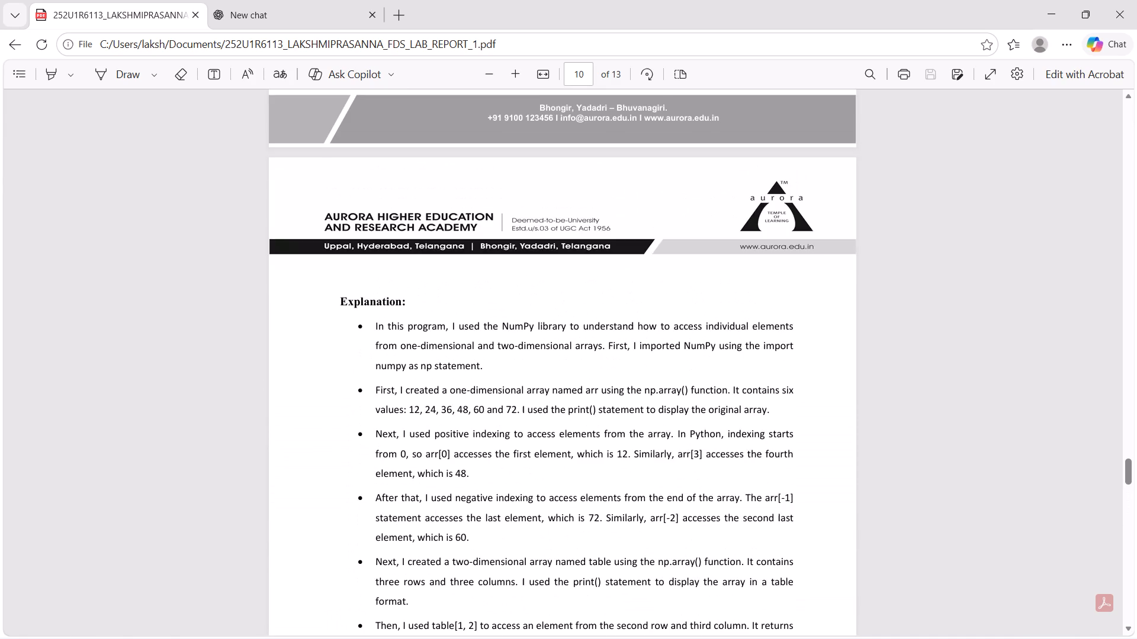
pyautogui.scroll(15, 412, 335)
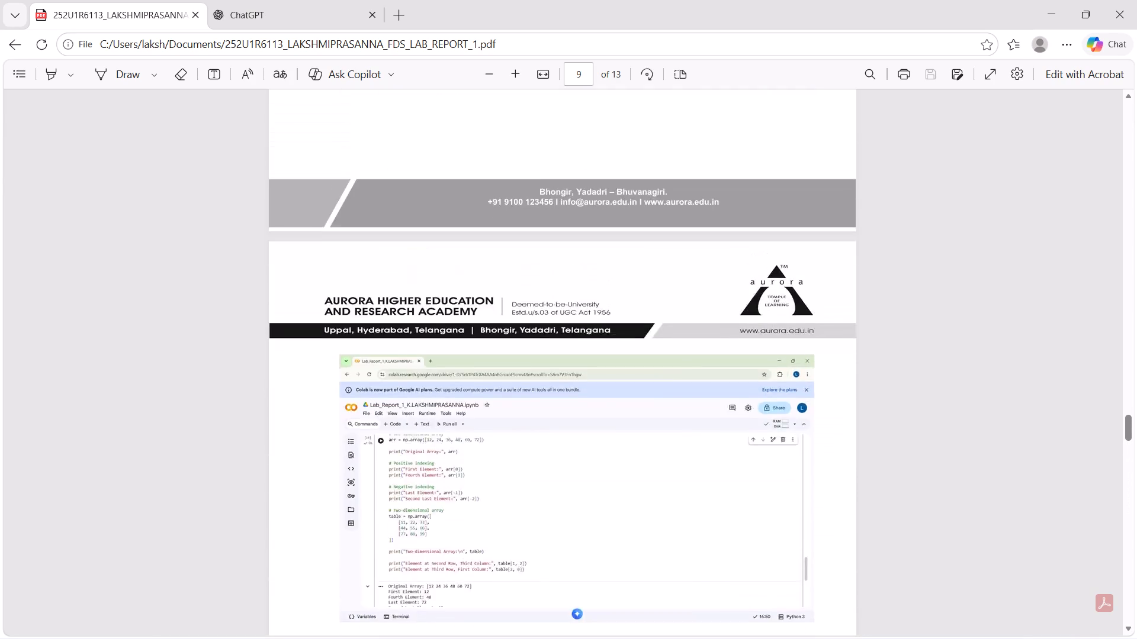
pyautogui.scroll(20, 412, 335)
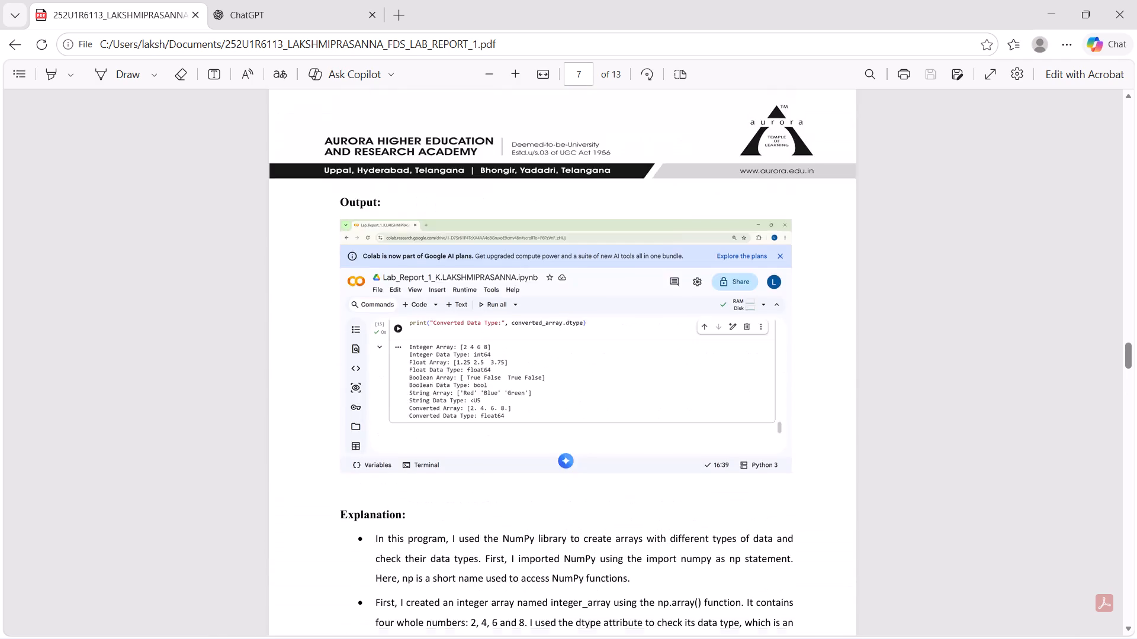
pyautogui.scroll(12, 412, 335)
# Close the exported PDF and the File Explorer window, leaving the university's Foundations of Data Science assessments page in front.
pyautogui.click(1136, 0)
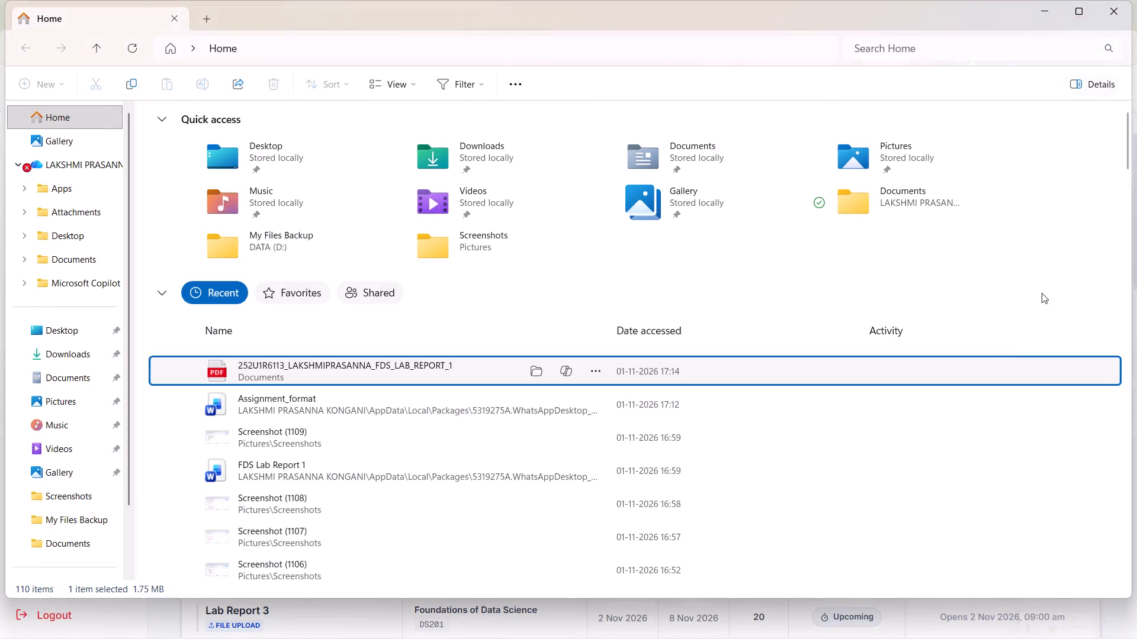
pyautogui.click(1121, 7)
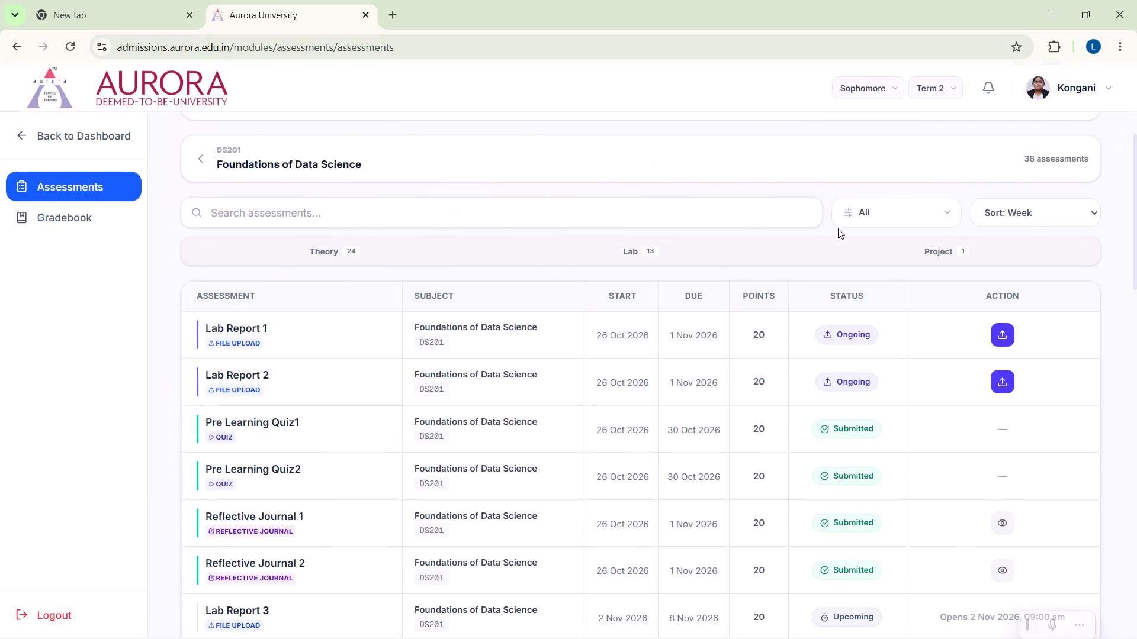
# Upload the exported FDS_LAB_REPORT_1 PDF from the recent files as the Lab Report 1 submission for Foundations of Data Science.
pyautogui.click(1004, 331)
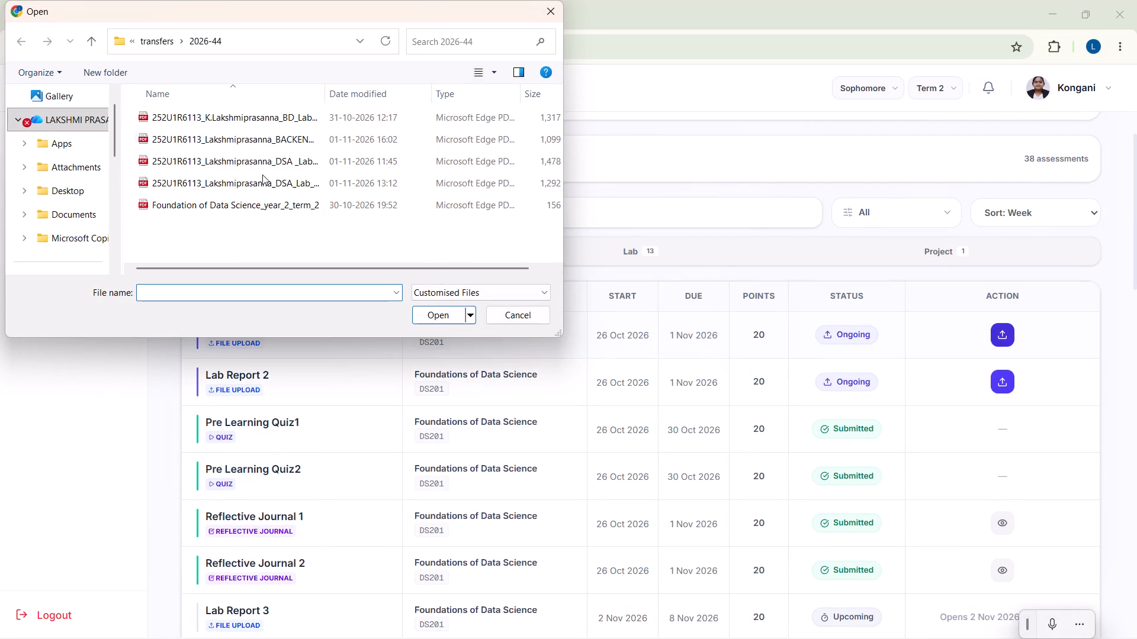
pyautogui.scroll(2, 58, 165)
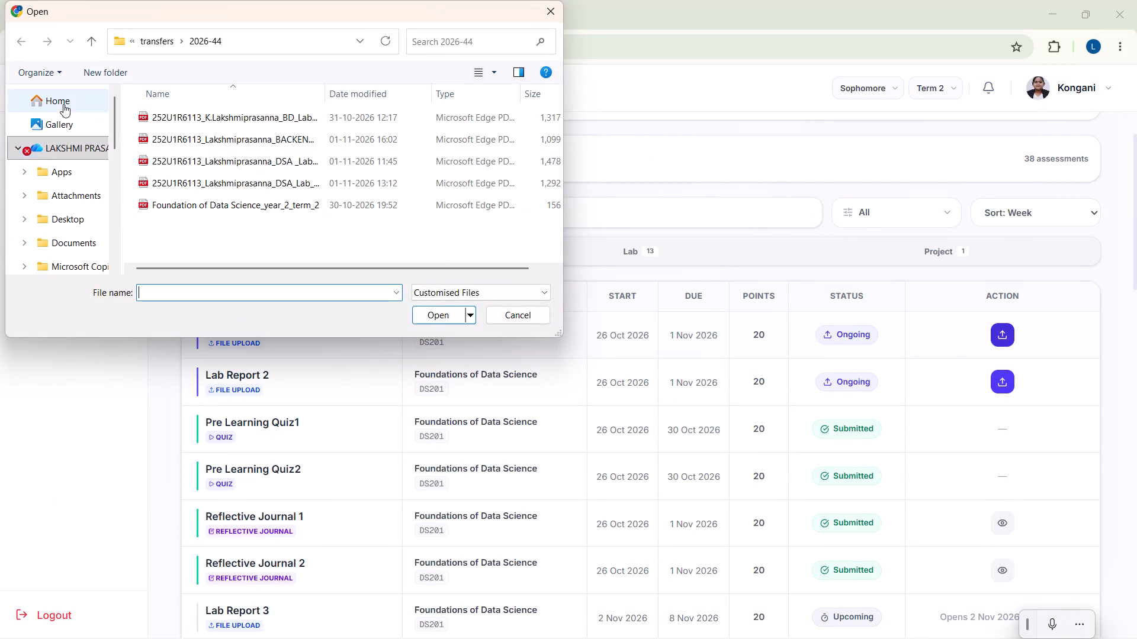
pyautogui.click(65, 99)
pyautogui.scroll(-3, 213, 143)
pyautogui.click(278, 213)
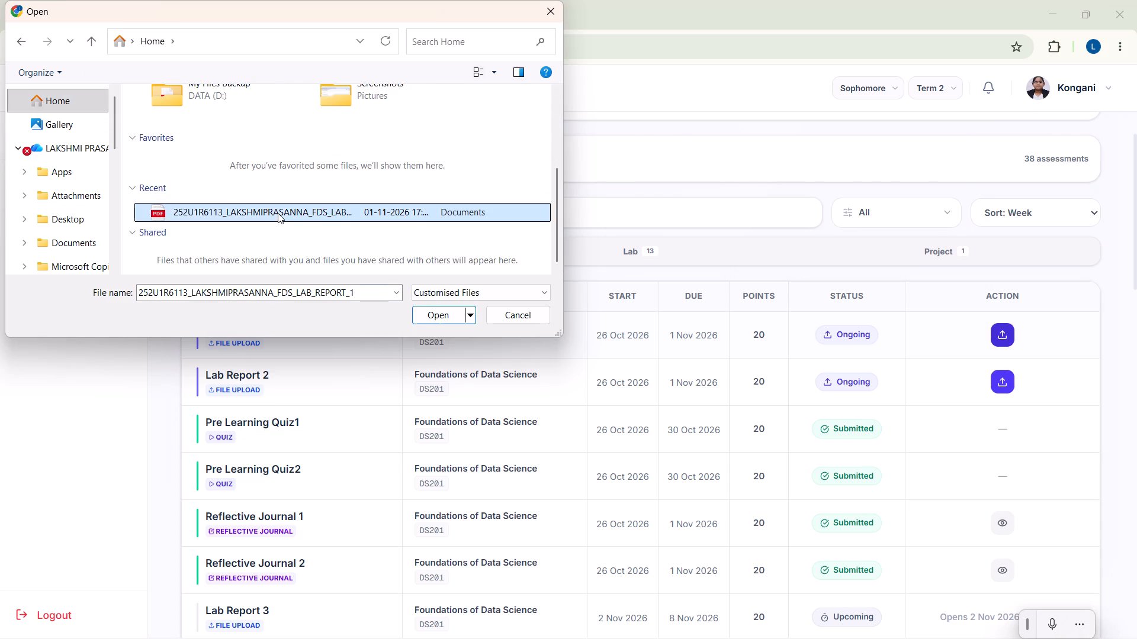
pyautogui.click(433, 318)
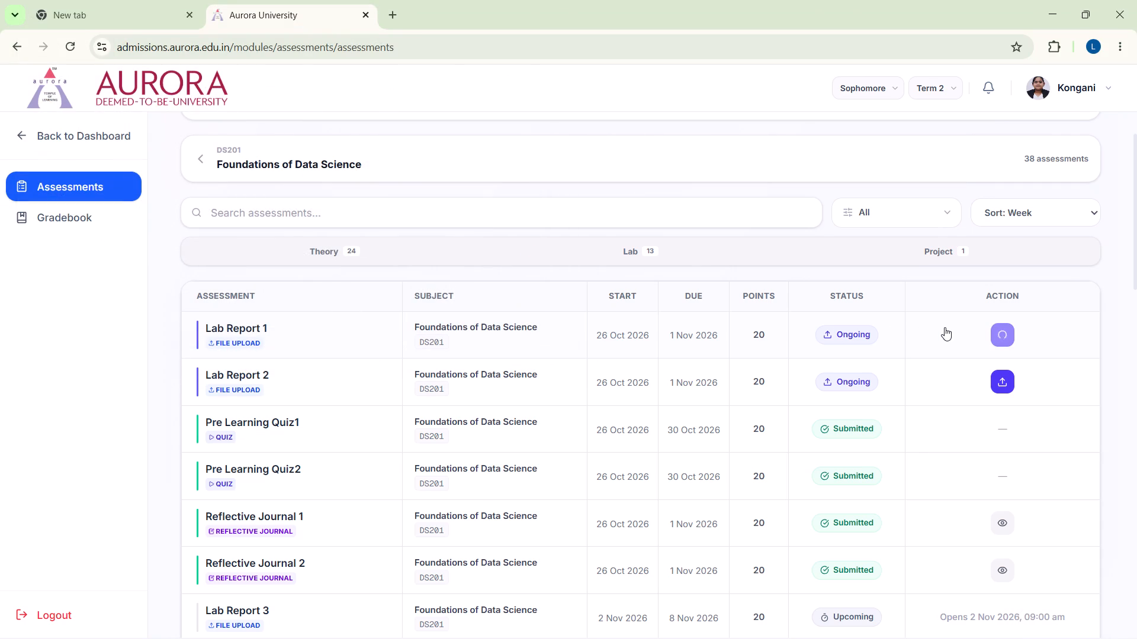
# Open the submitted Lab Report 1 file, check its pages from the title table to the NumPy Array Indexing section, and close it.
pyautogui.click(984, 333)
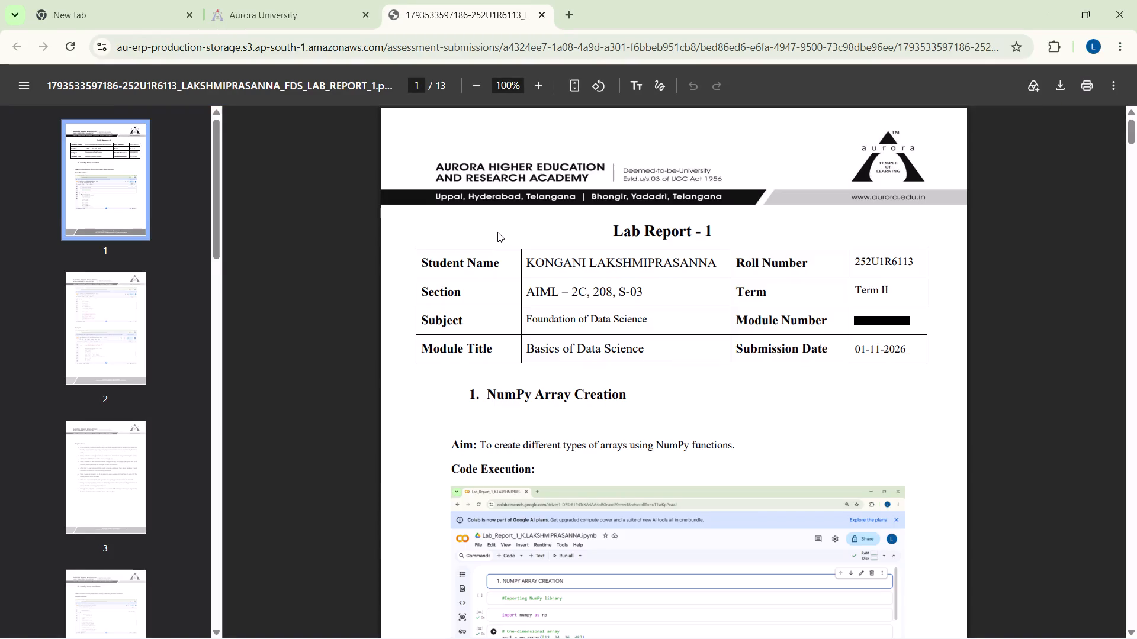
pyautogui.scroll(-1, 497, 232)
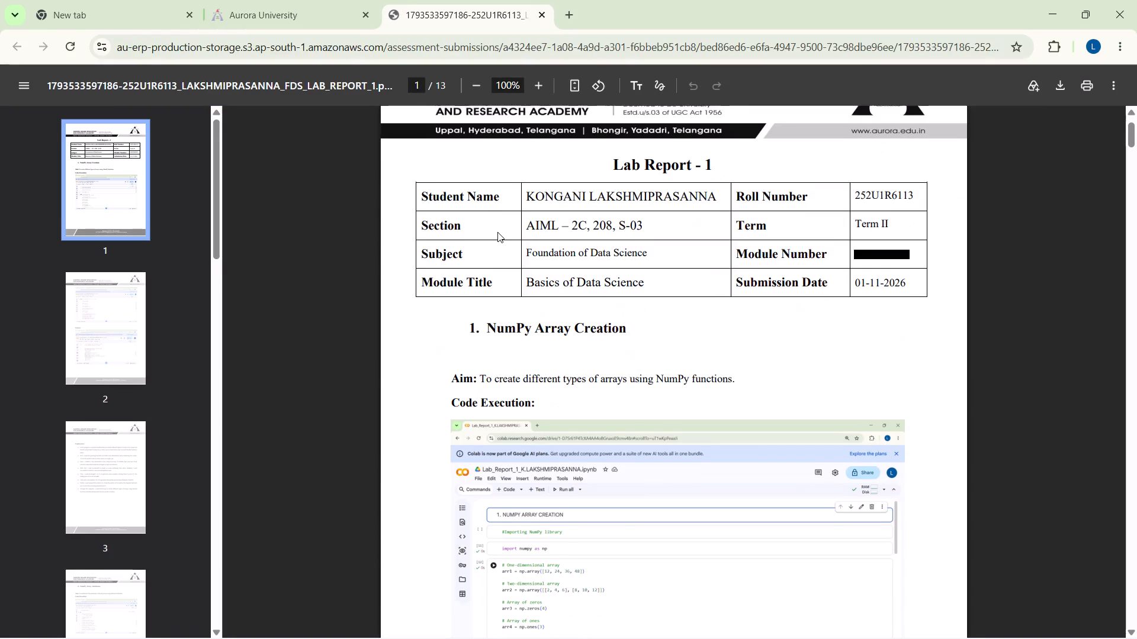
pyautogui.scroll(-3, 497, 232)
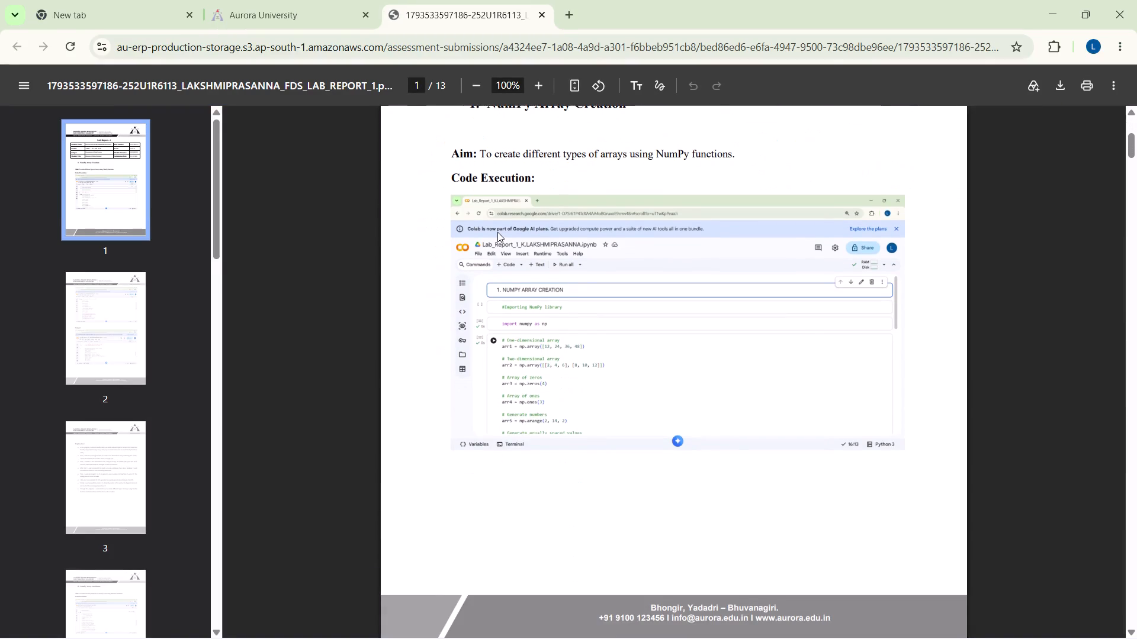
pyautogui.scroll(-7, 497, 232)
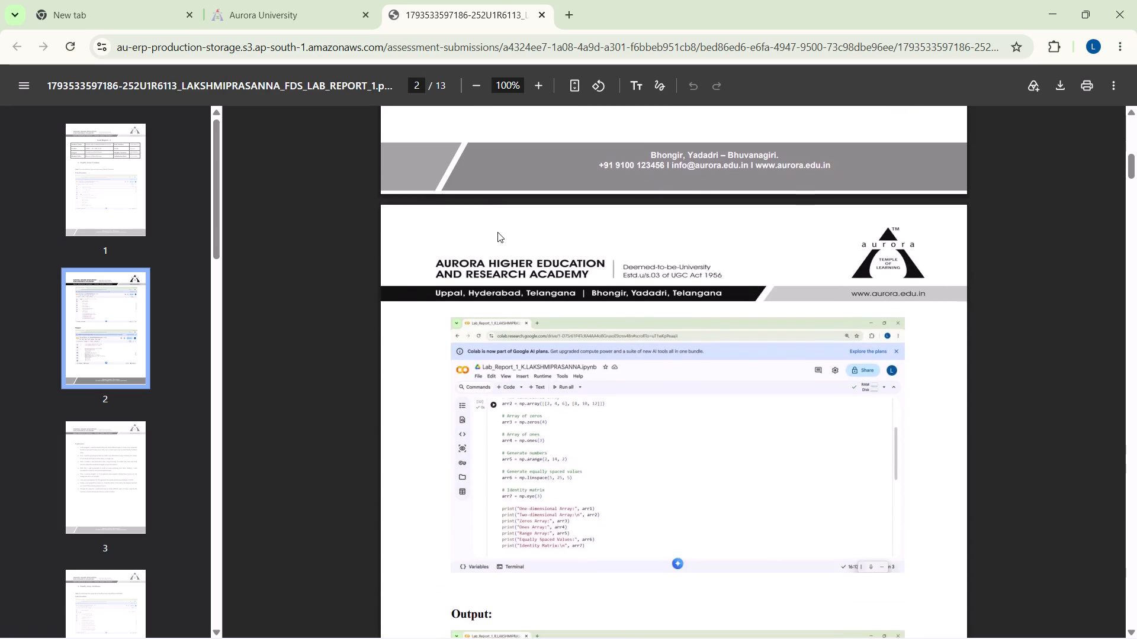
pyautogui.scroll(-10, 497, 232)
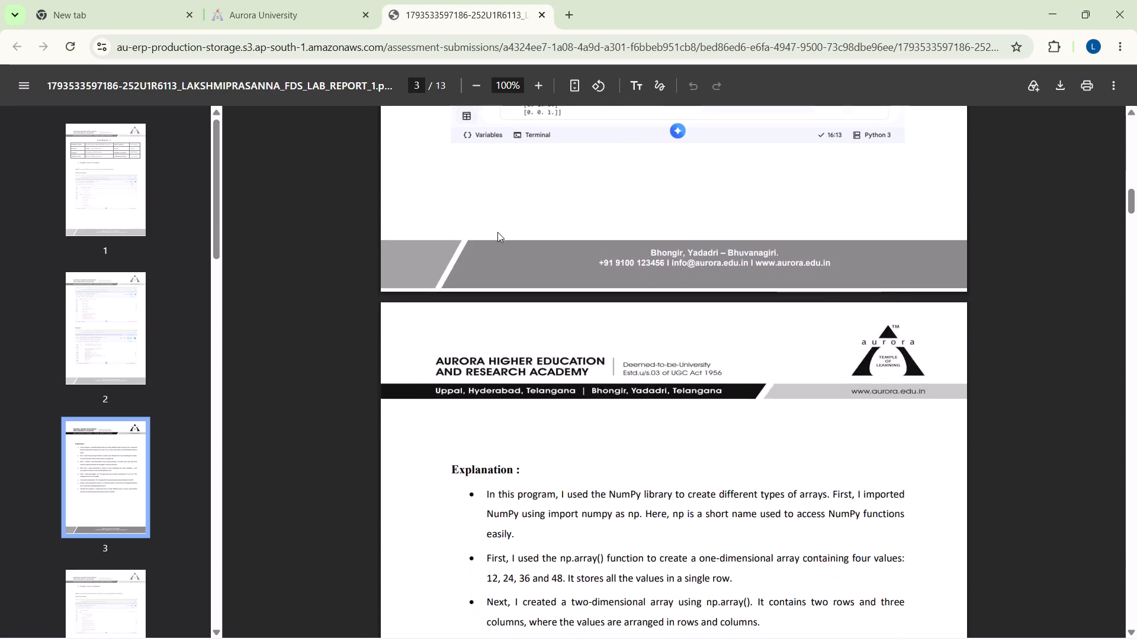
pyautogui.scroll(-13, 497, 232)
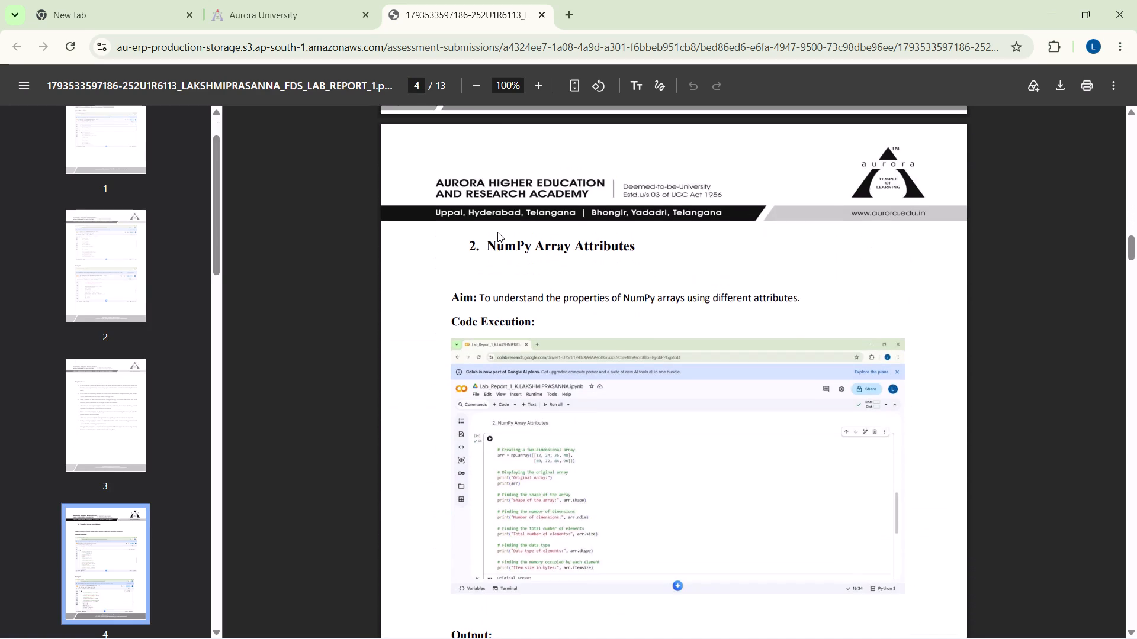
pyautogui.scroll(-20, 497, 232)
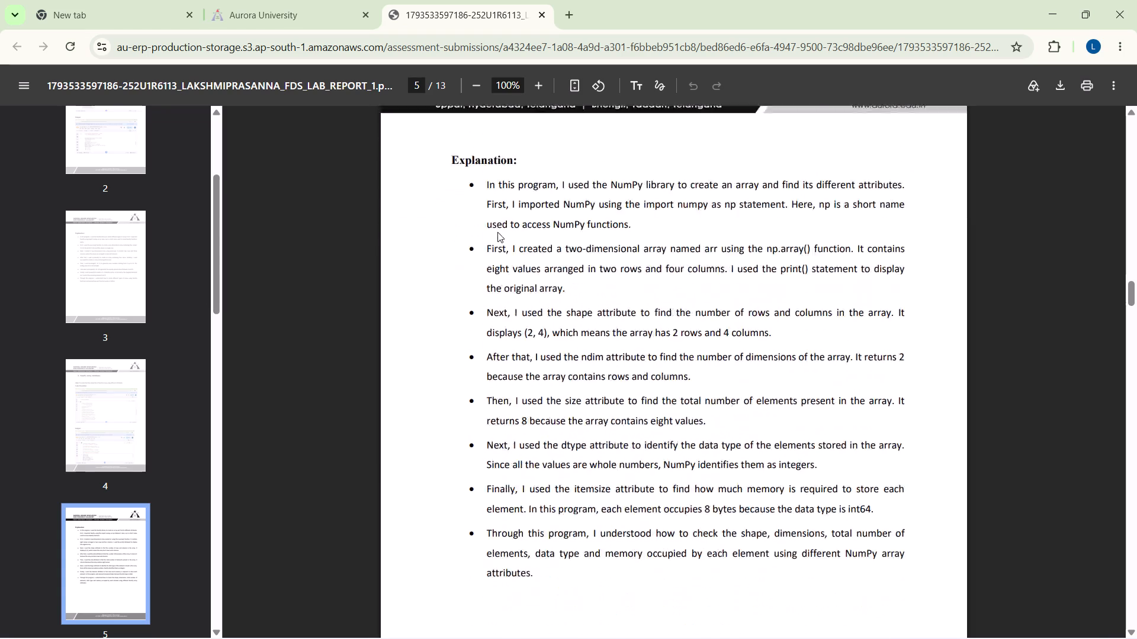
pyautogui.scroll(-20, 497, 232)
pyautogui.scroll(-4, 497, 232)
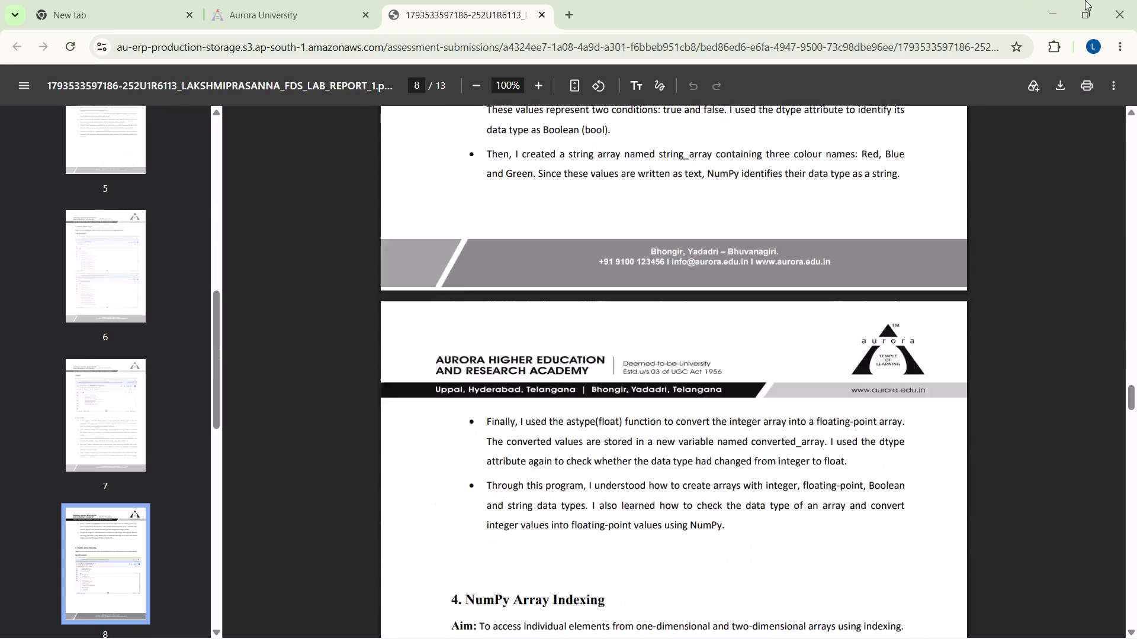
pyautogui.click(543, 15)
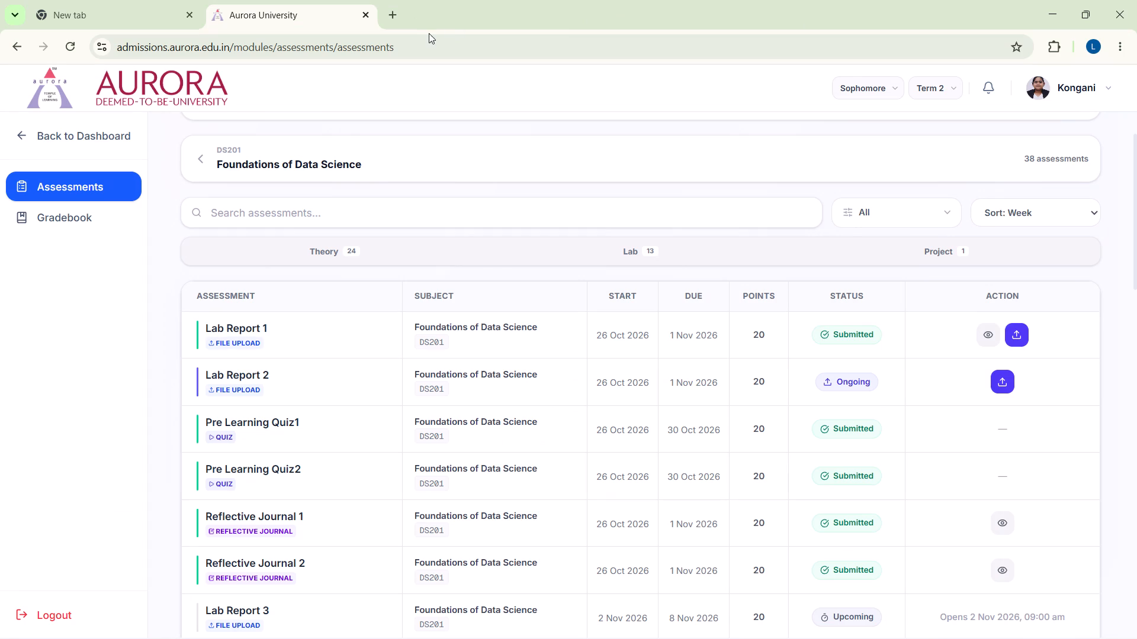
# Return to the Assessments overview of all courses and reload the page.
pyautogui.click(200, 159)
pyautogui.scroll(-1, 622, 358)
pyautogui.scroll(2, 622, 358)
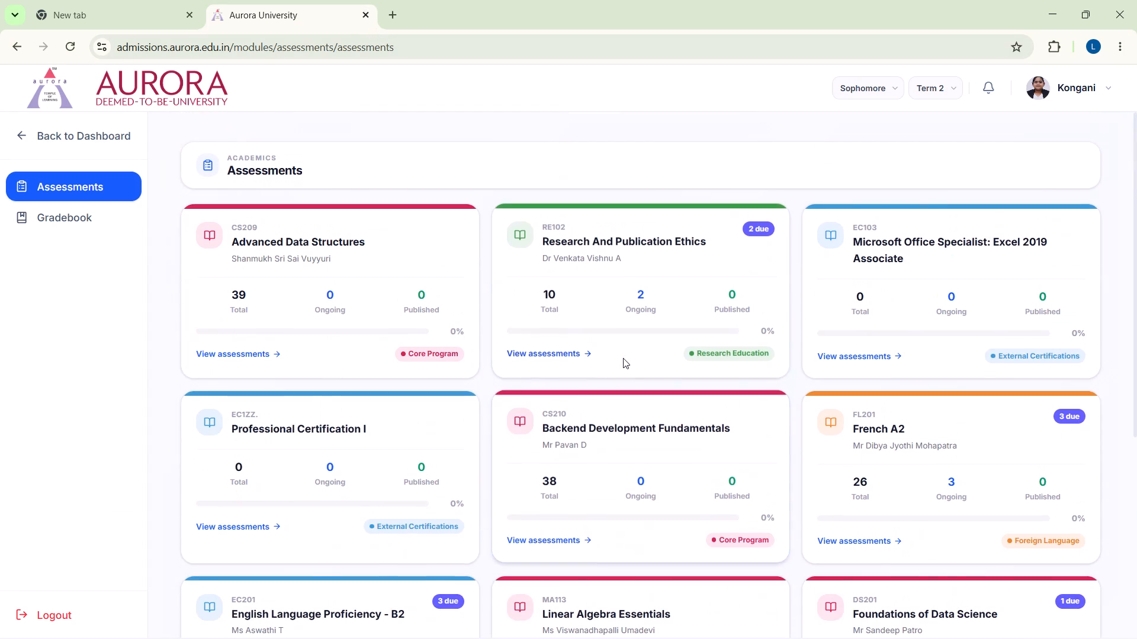
pyautogui.scroll(1, 624, 358)
pyautogui.hotkey('ctrl', 'r')
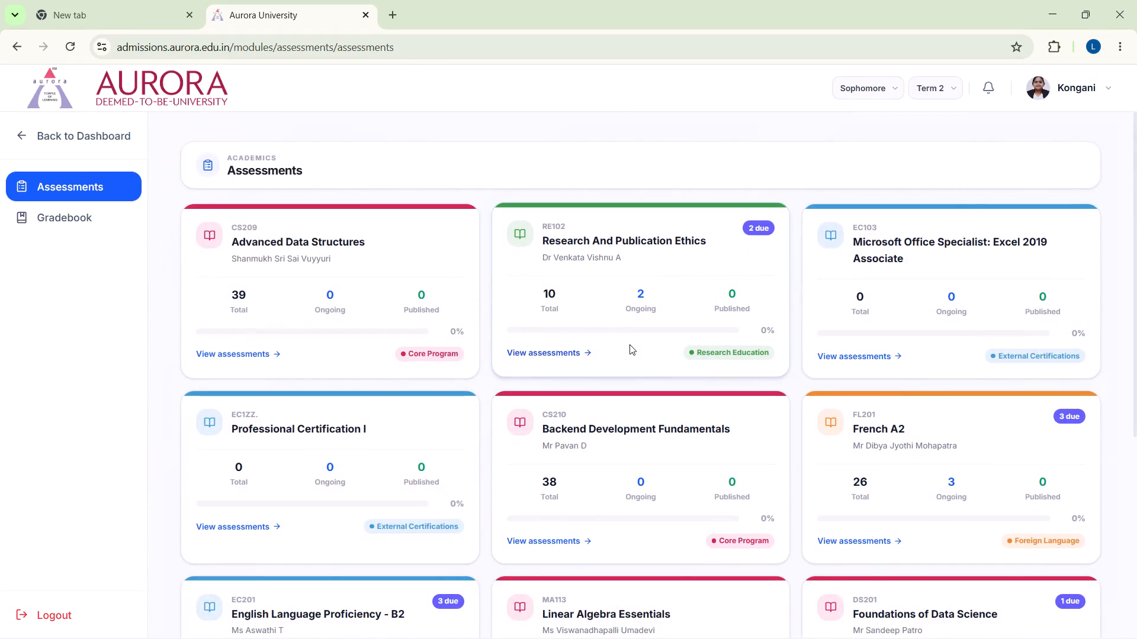
# Open the Lab Report 1 submission again from the Foundations of Data Science assessment list.
pyautogui.scroll(-2, 259, 283)
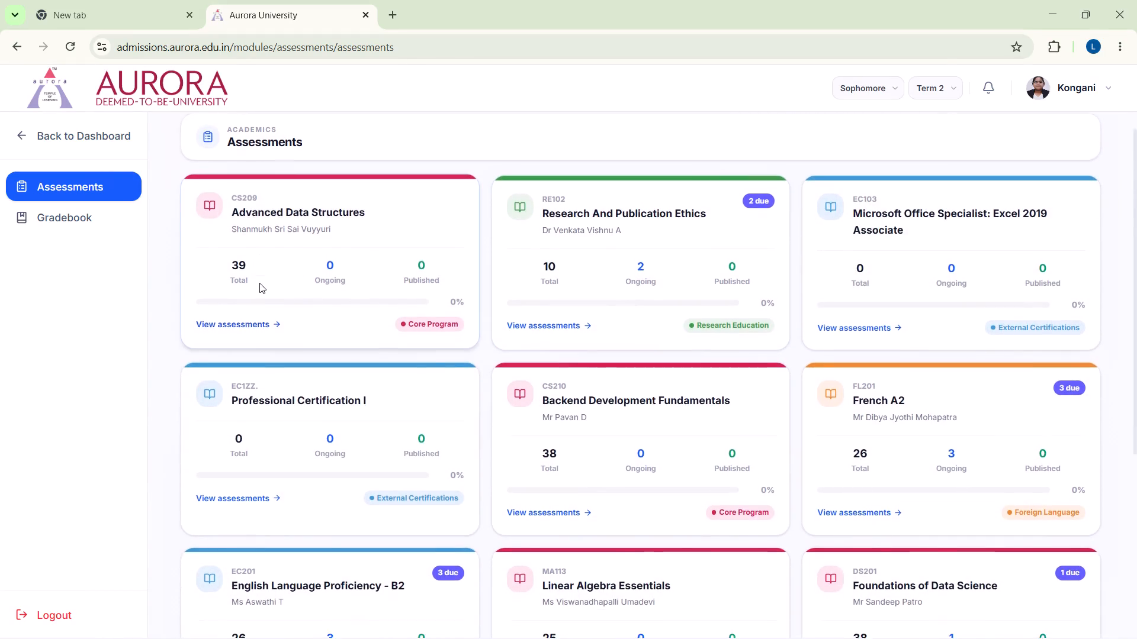
pyautogui.scroll(-7, 259, 283)
pyautogui.click(945, 352)
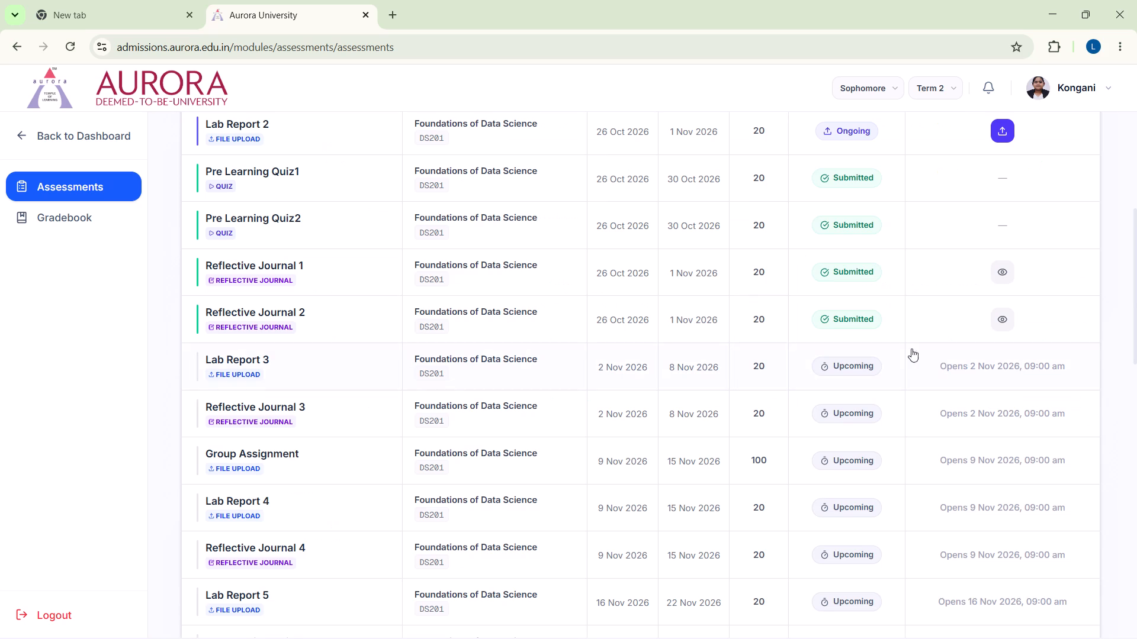
pyautogui.scroll(2, 499, 302)
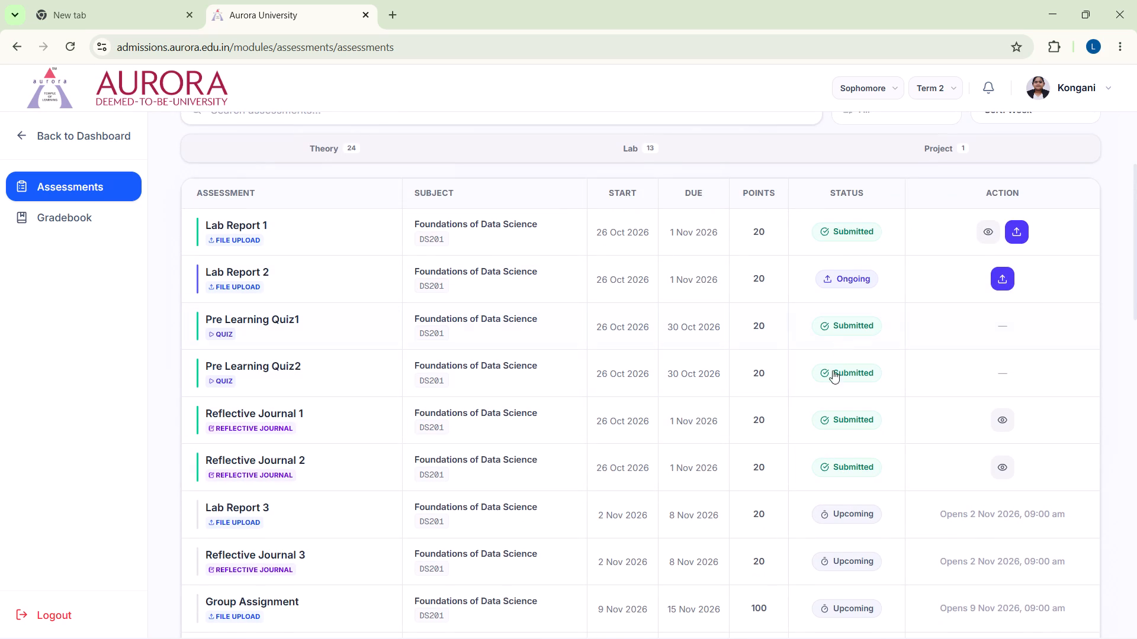
pyautogui.click(990, 228)
# Check the submitted report's pages from NumPy Array Creation through to the Google Colab link on page 13, and close it.
pyautogui.scroll(-4, 463, 273)
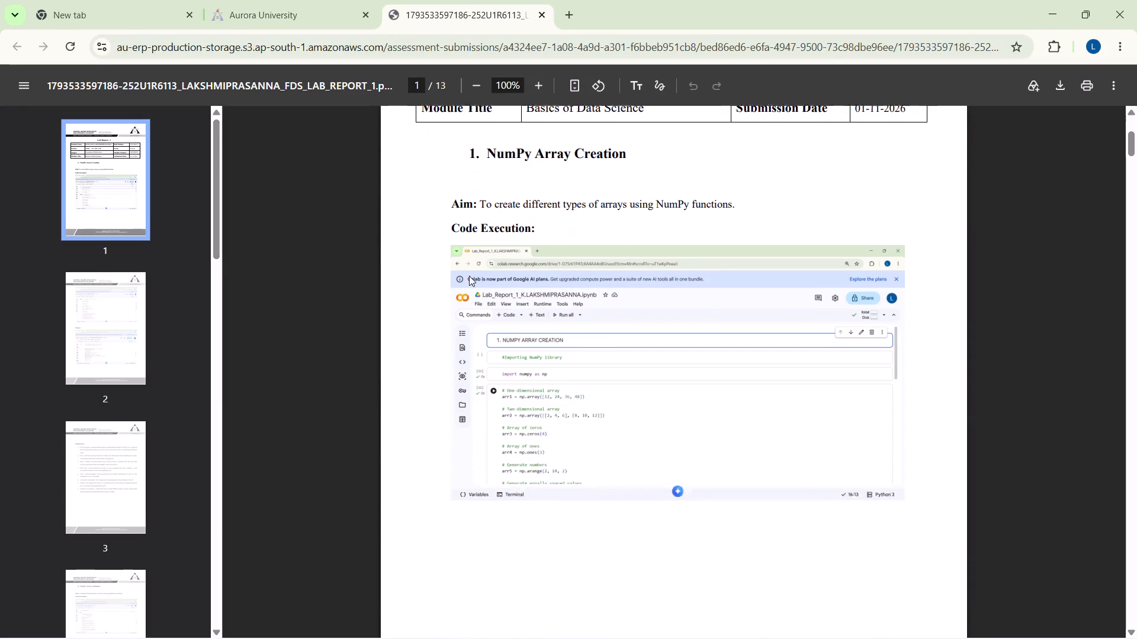
pyautogui.scroll(-20, 470, 276)
pyautogui.scroll(-1, 470, 276)
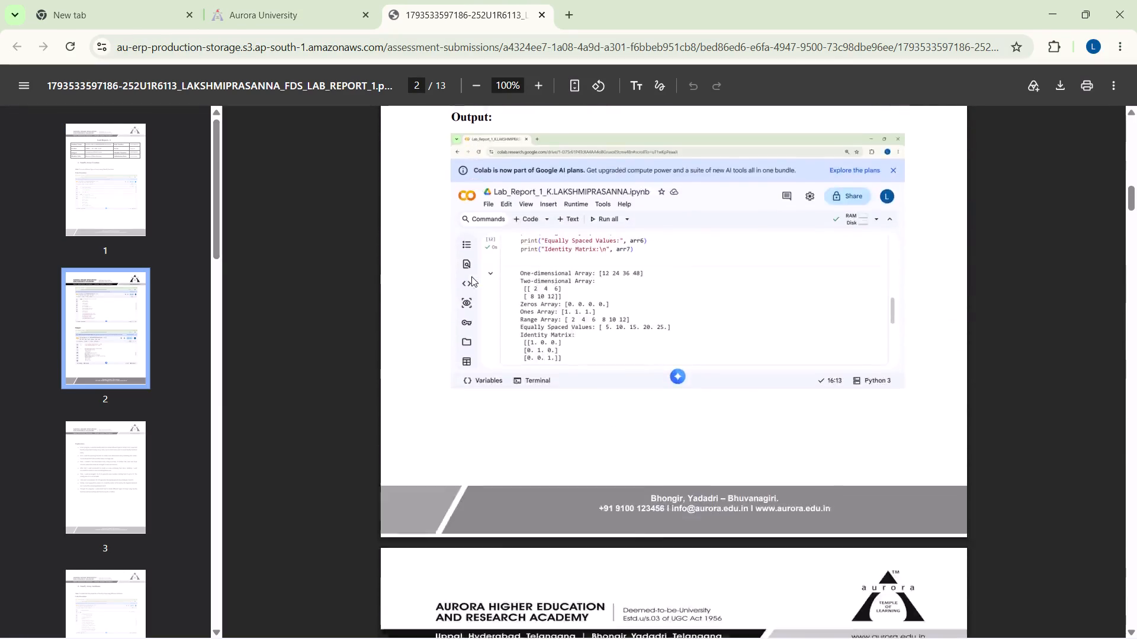
pyautogui.scroll(-20, 471, 276)
pyautogui.scroll(-10, 471, 276)
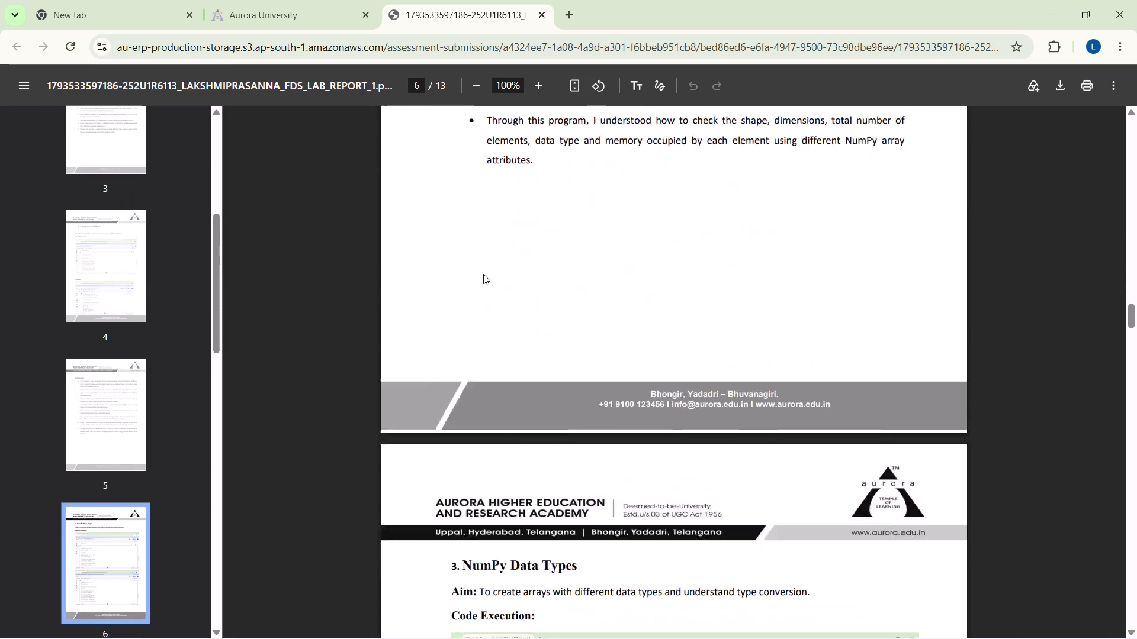
pyautogui.scroll(-20, 483, 274)
pyautogui.scroll(-9, 483, 274)
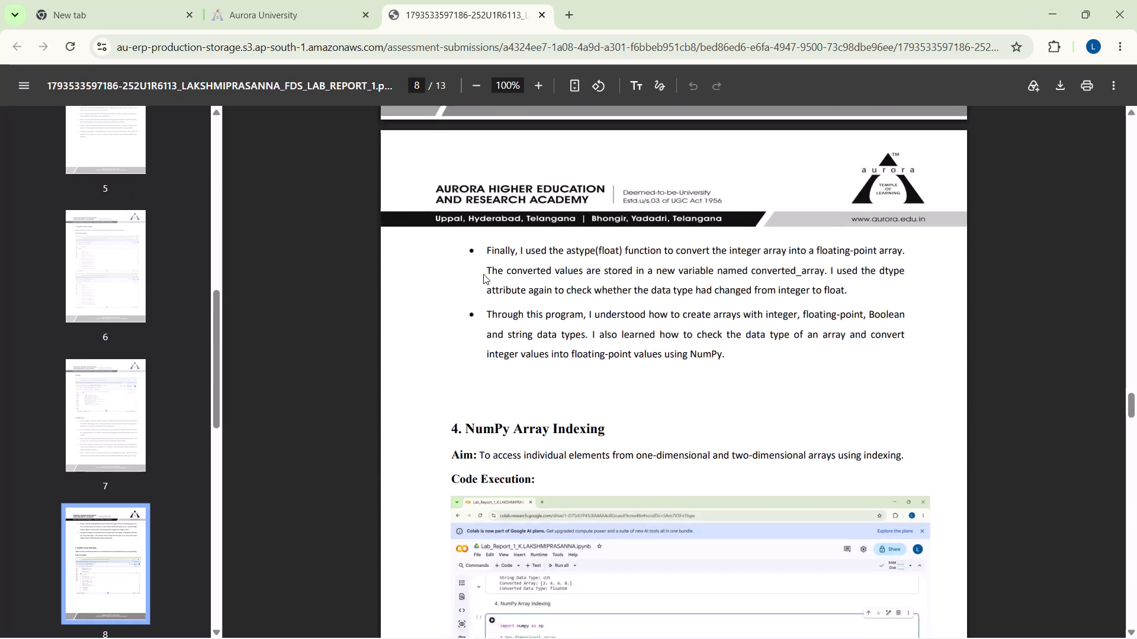
pyautogui.scroll(-20, 483, 274)
pyautogui.scroll(-9, 483, 274)
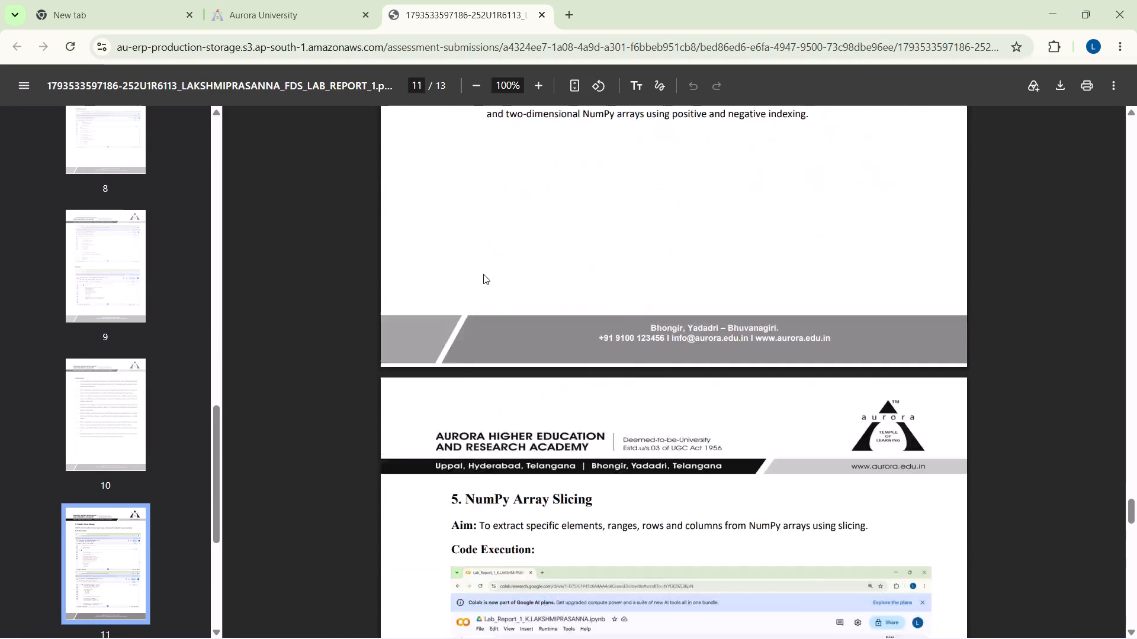
pyautogui.scroll(-7, 483, 274)
pyautogui.scroll(-16, 483, 274)
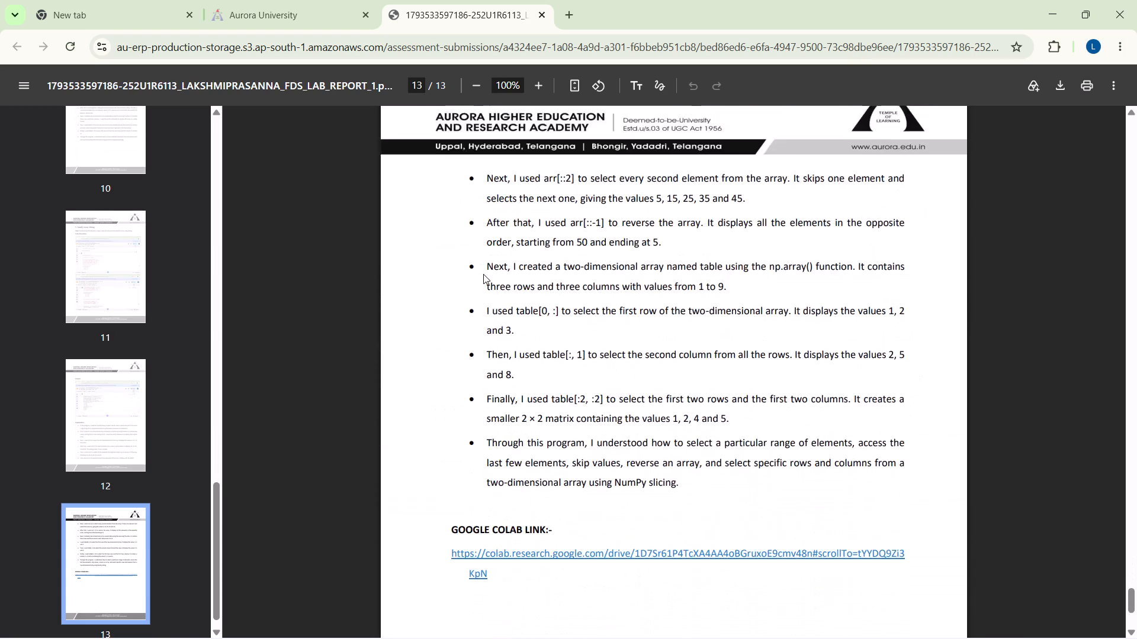
pyautogui.scroll(-7, 483, 274)
pyautogui.click(541, 14)
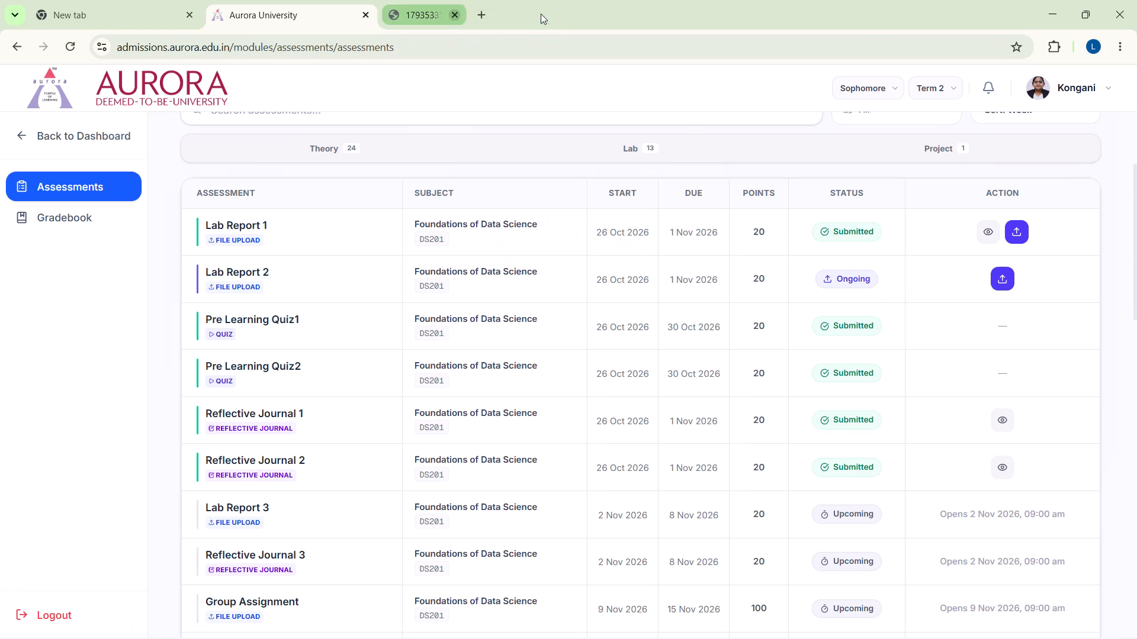
# Return from the Foundations of Data Science assessments to the Assessments overview of all courses.
pyautogui.scroll(6, 222, 342)
pyautogui.click(197, 235)
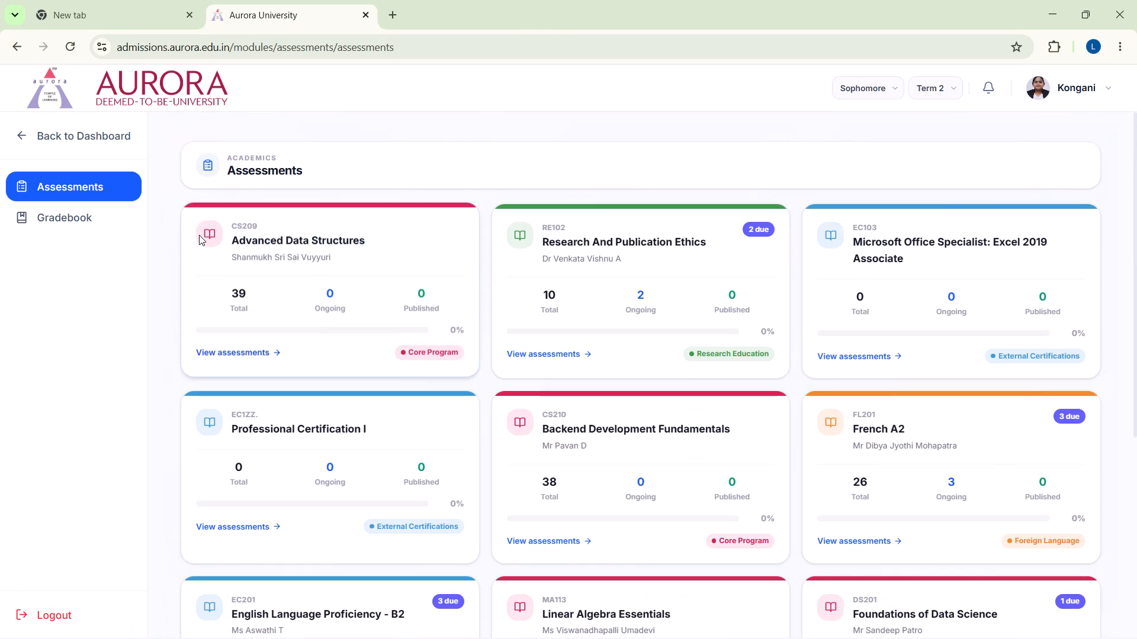
# Check the assessment statuses in the Linear Algebra Essentials list and return to the Assessments overview of all courses.
pyautogui.scroll(-3, 664, 511)
pyautogui.click(630, 484)
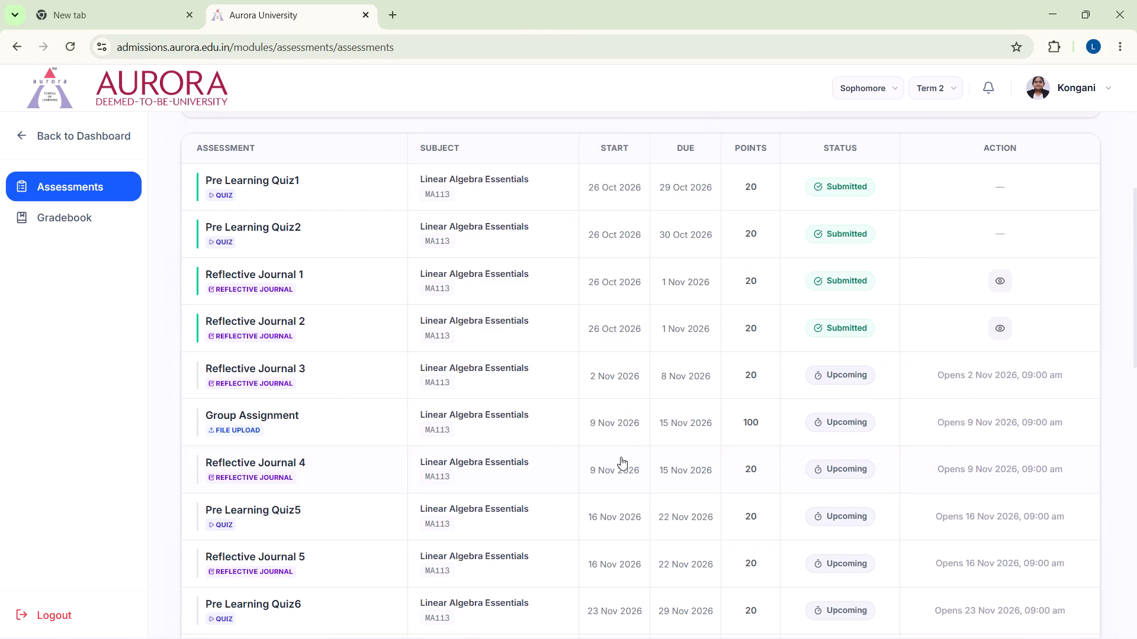
pyautogui.scroll(3, 619, 427)
pyautogui.scroll(-2, 424, 434)
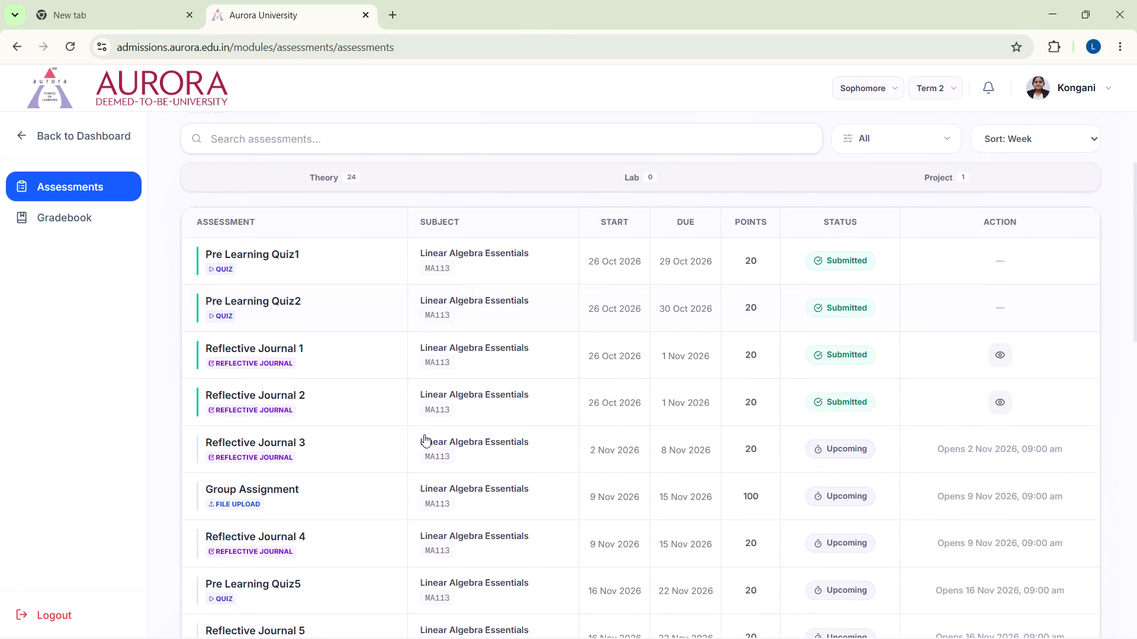
pyautogui.scroll(4, 419, 421)
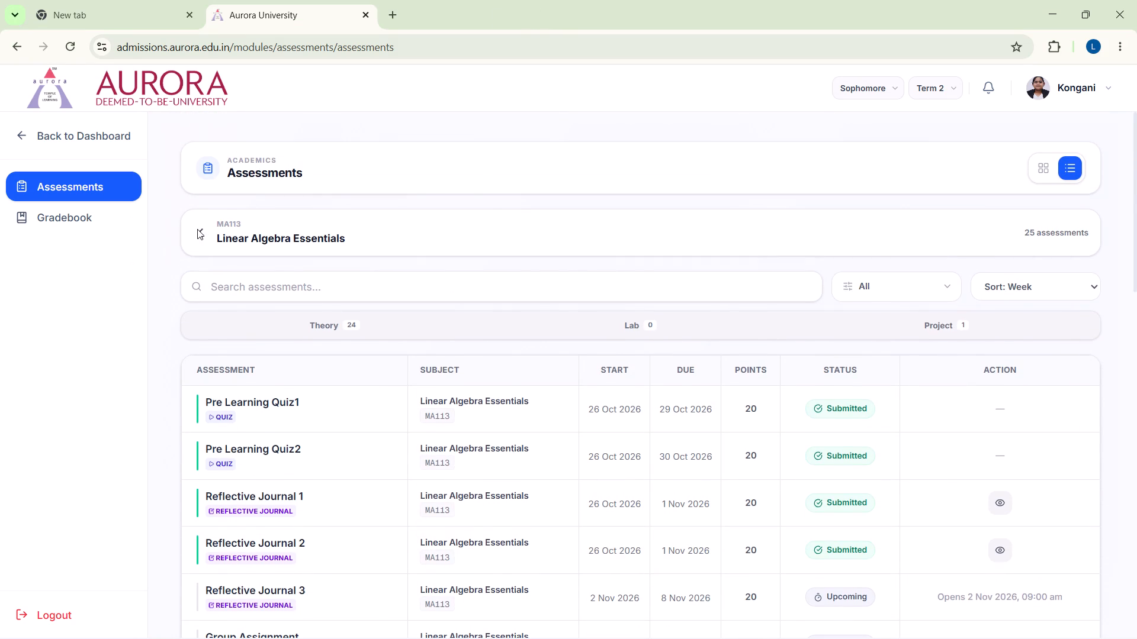
pyautogui.click(197, 229)
# Open the Lab Report 1 submission from the Backend Development Fundamentals assessment list.
pyautogui.scroll(-3, 492, 430)
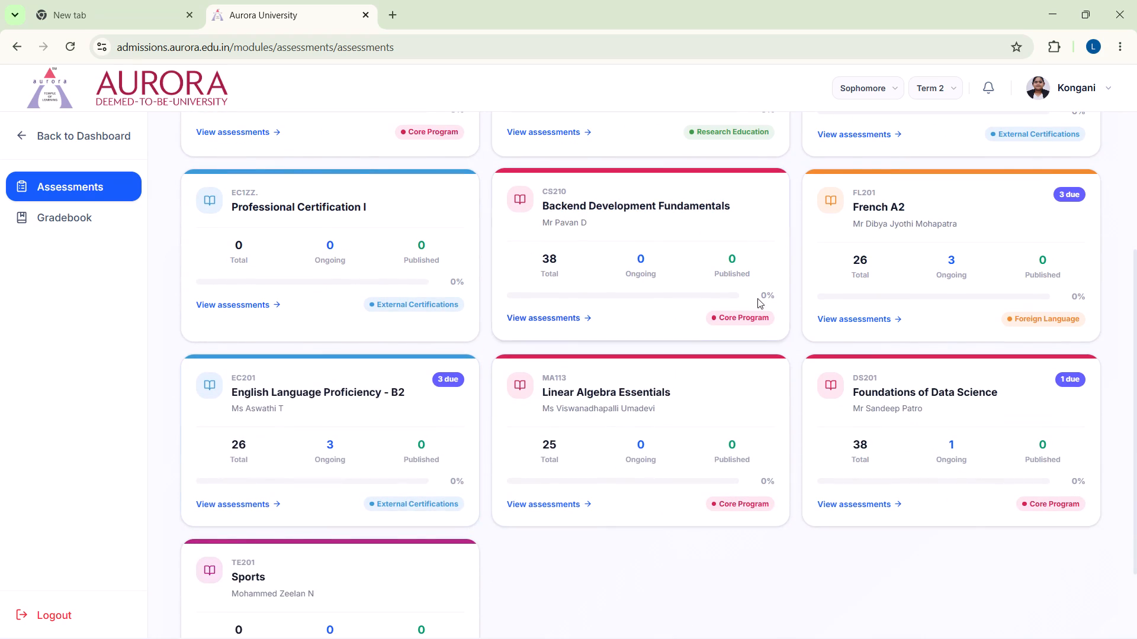
pyautogui.click(592, 272)
pyautogui.scroll(2, 542, 272)
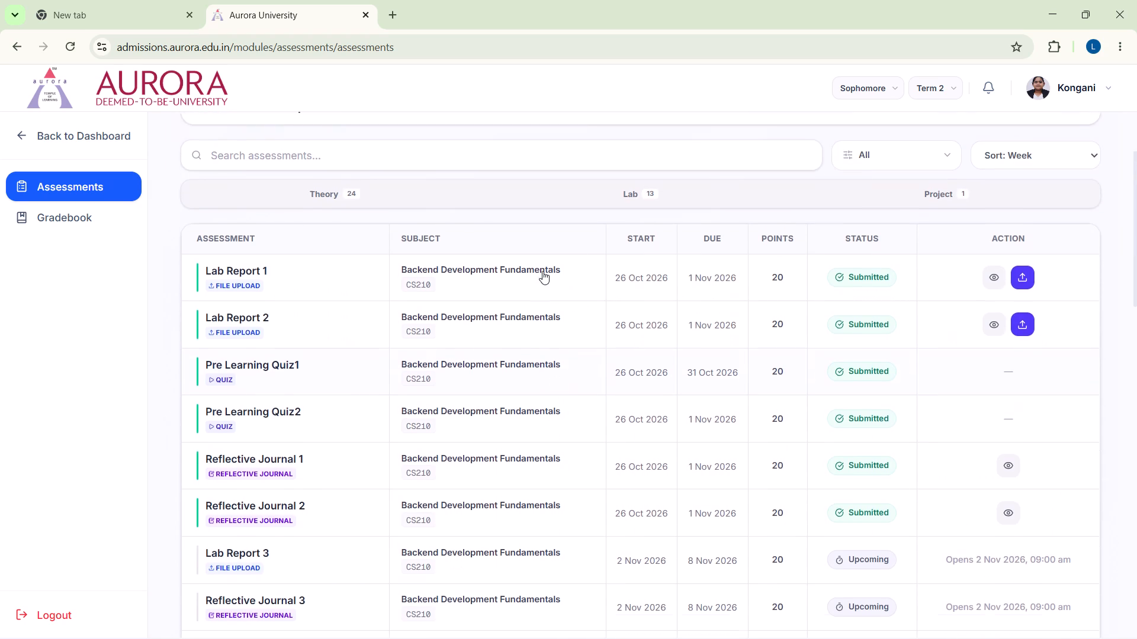
pyautogui.click(996, 330)
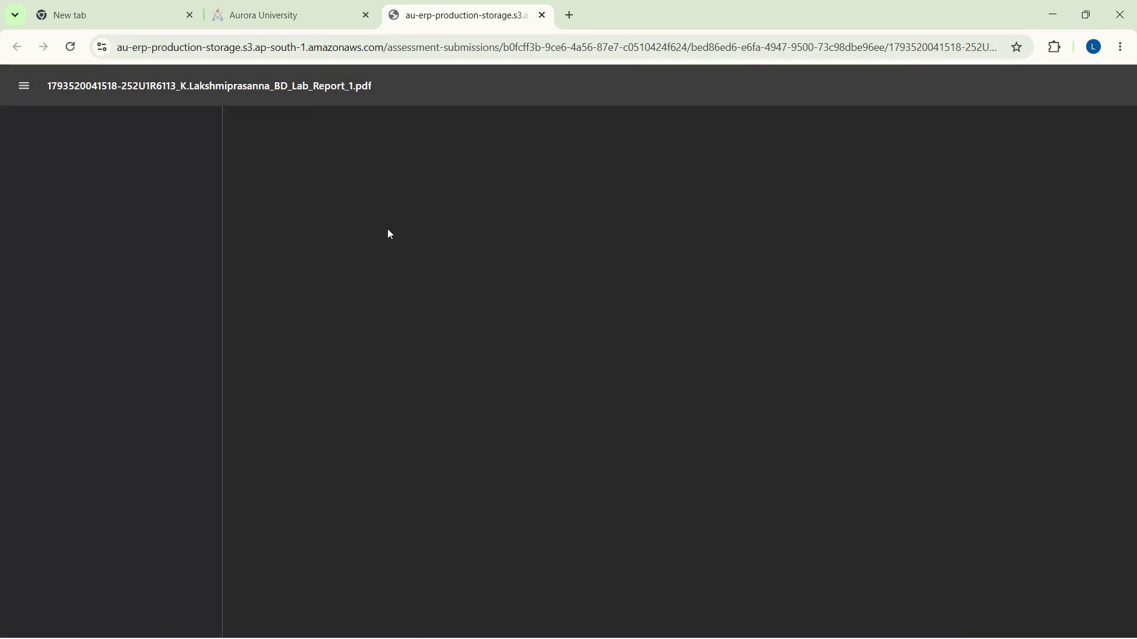
# Check the Backend Development Lab Report 1 from the student details through Gadgets Page and Get a String to page 9, and close it.
pyautogui.scroll(-3, 387, 228)
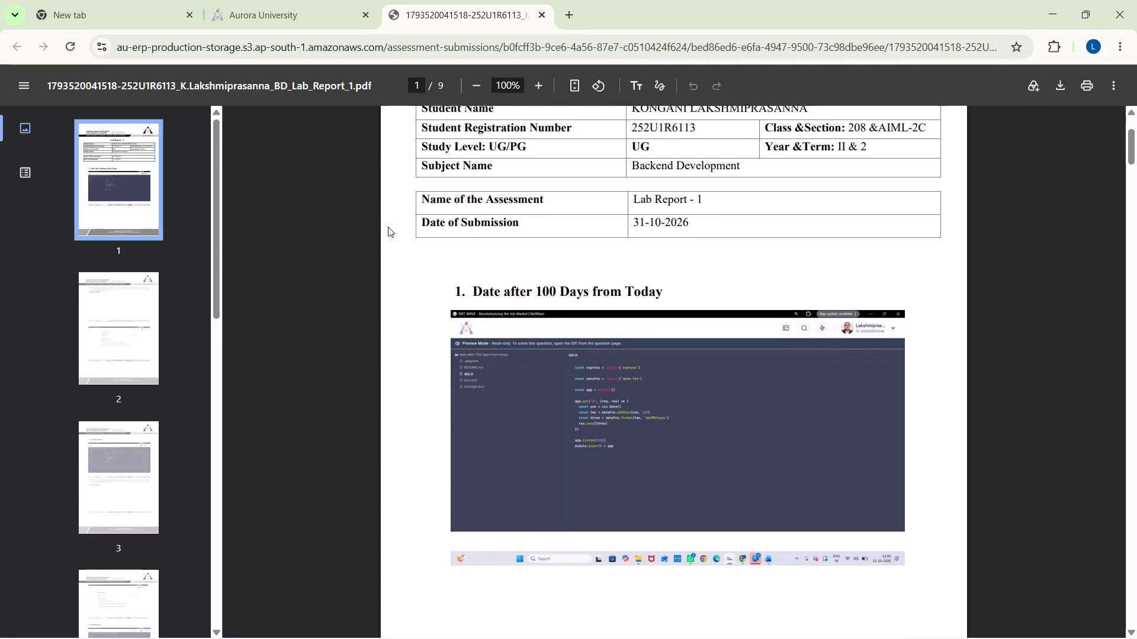
pyautogui.scroll(-14, 388, 227)
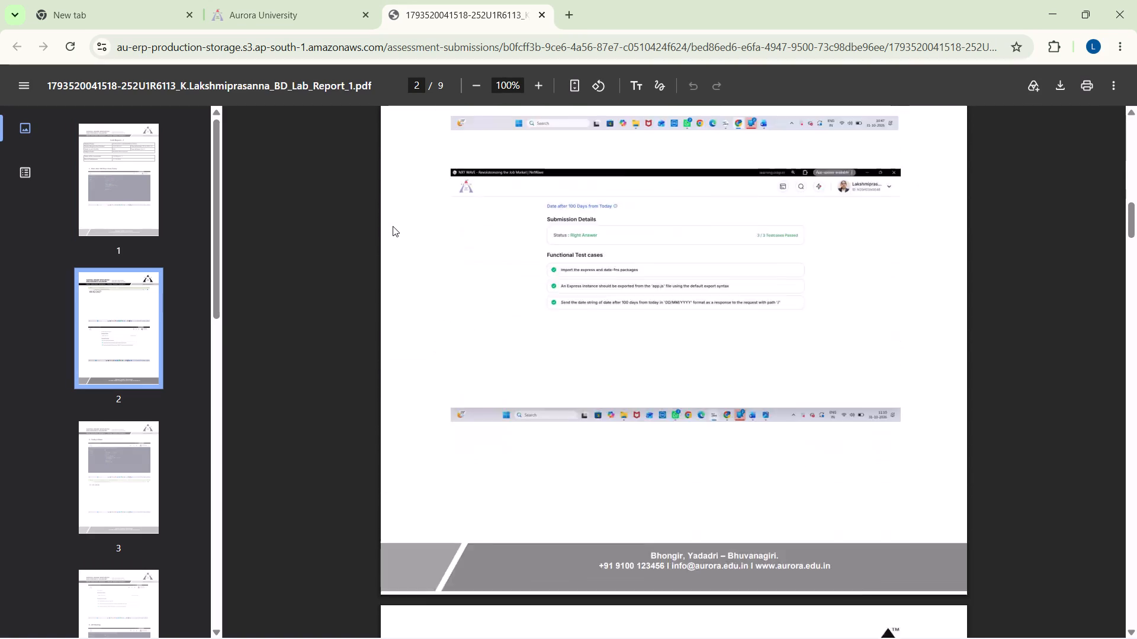
pyautogui.scroll(-18, 393, 226)
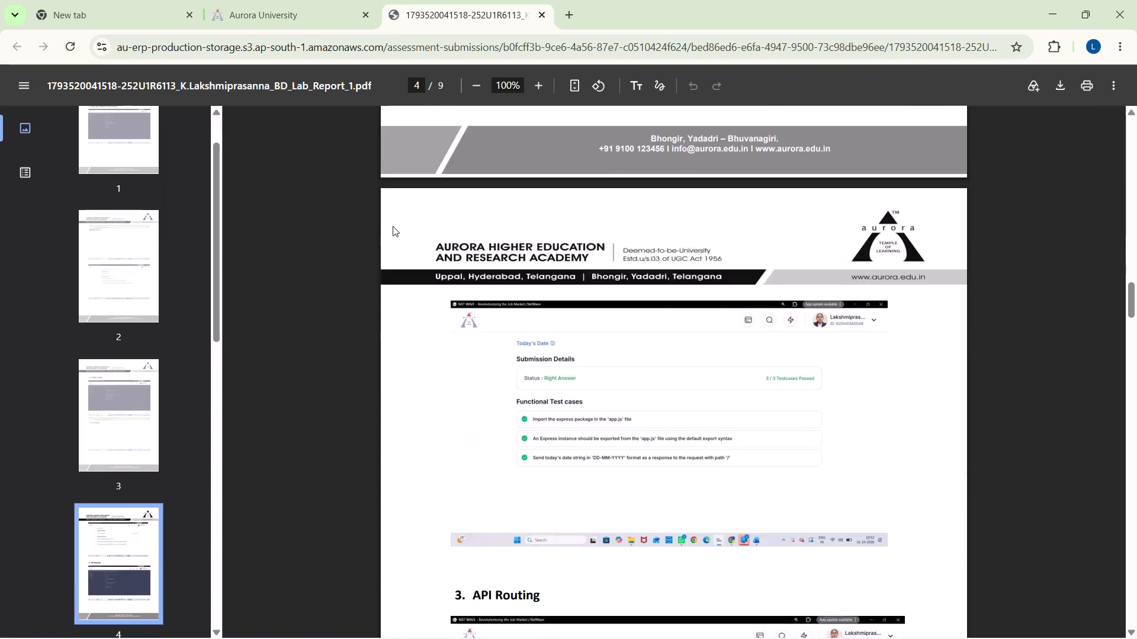
pyautogui.scroll(-1, 393, 226)
pyautogui.scroll(-20, 393, 226)
pyautogui.scroll(-1, 393, 226)
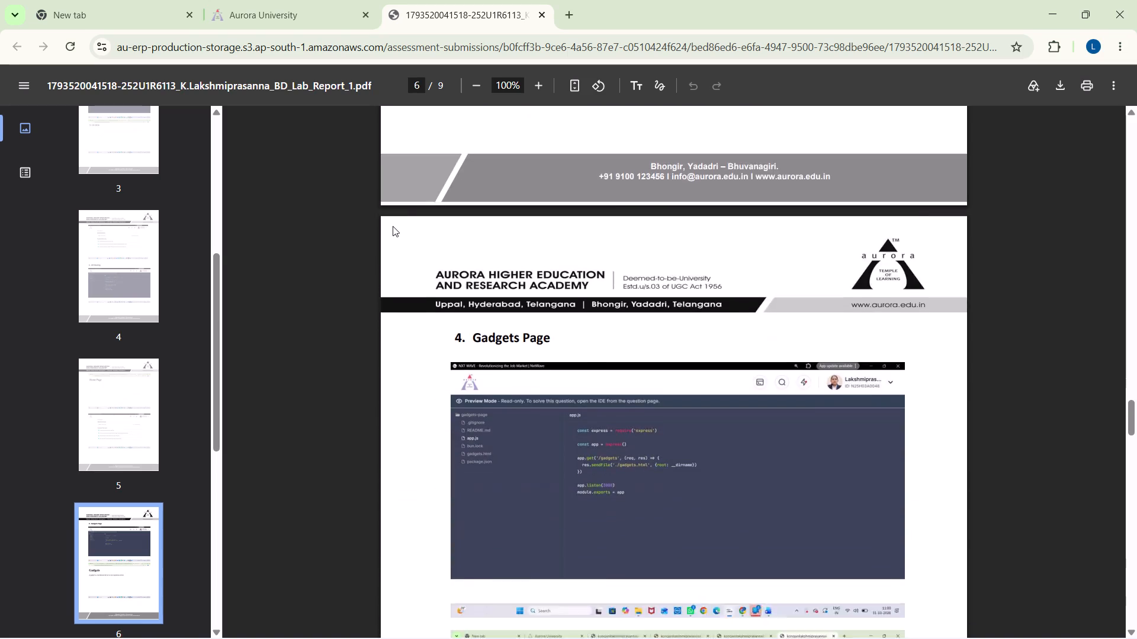
pyautogui.scroll(-16, 393, 226)
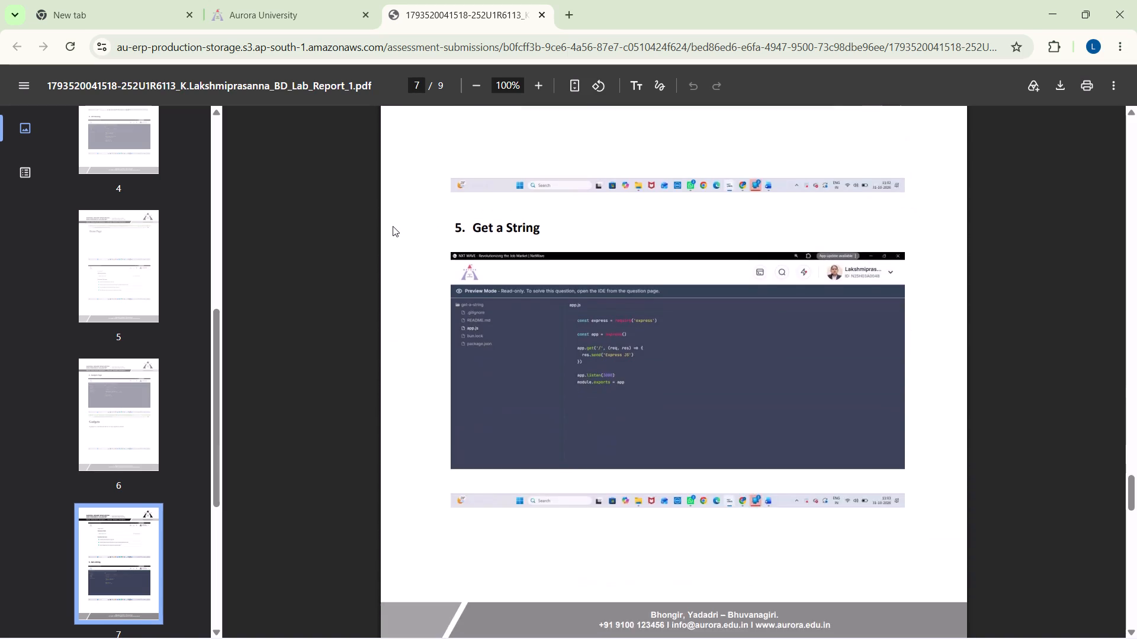
pyautogui.scroll(-20, 393, 226)
pyautogui.scroll(-5, 393, 226)
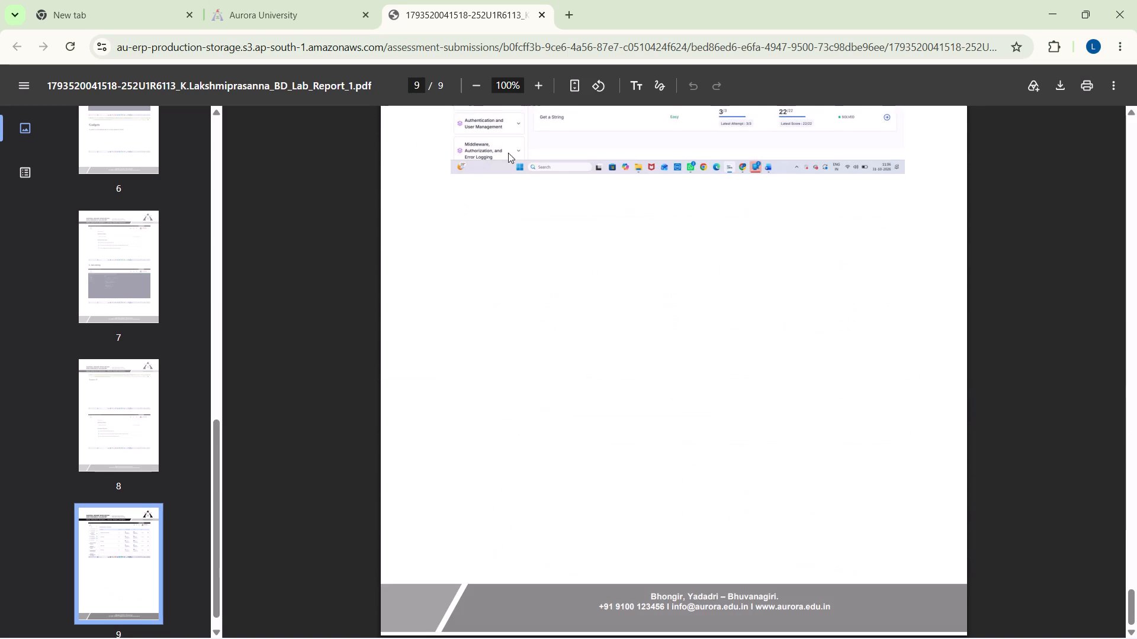
pyautogui.click(544, 13)
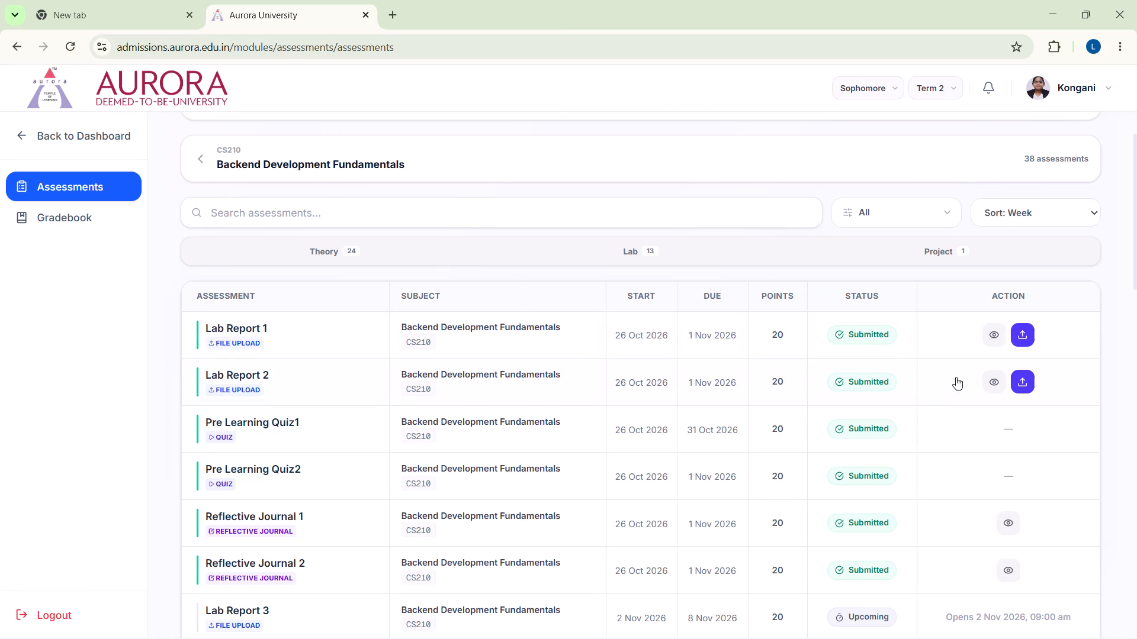
# Open the Backend Development Fundamentals Lab Report 2 submission, check its Cricket Team and Movies sections, and close it.
pyautogui.click(990, 372)
pyautogui.scroll(-2, 421, 227)
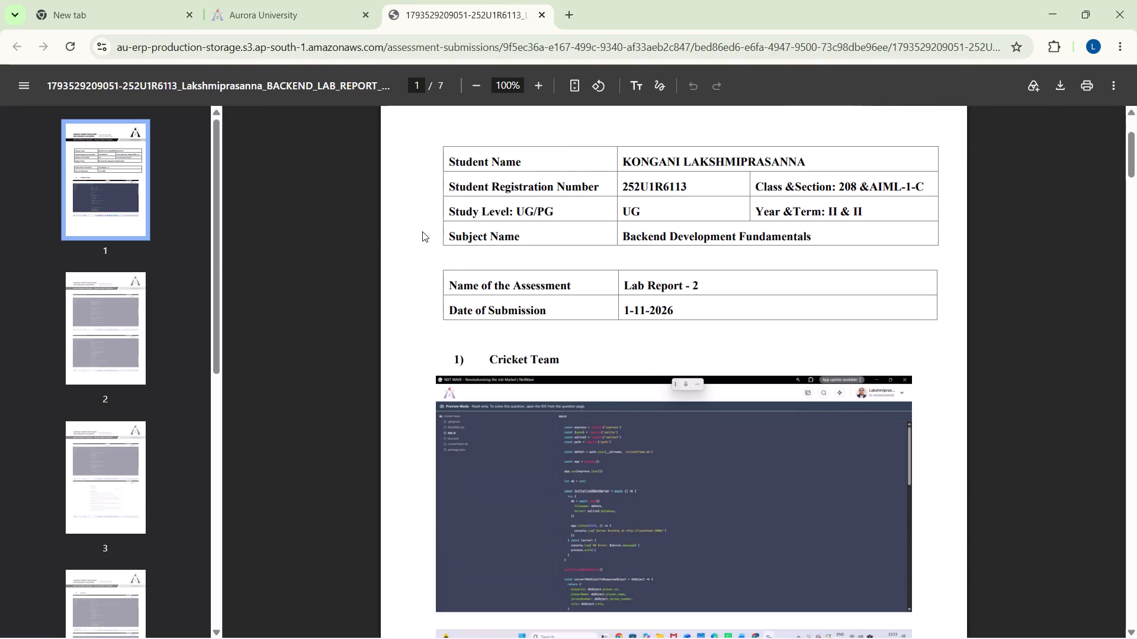
pyautogui.scroll(-17, 422, 231)
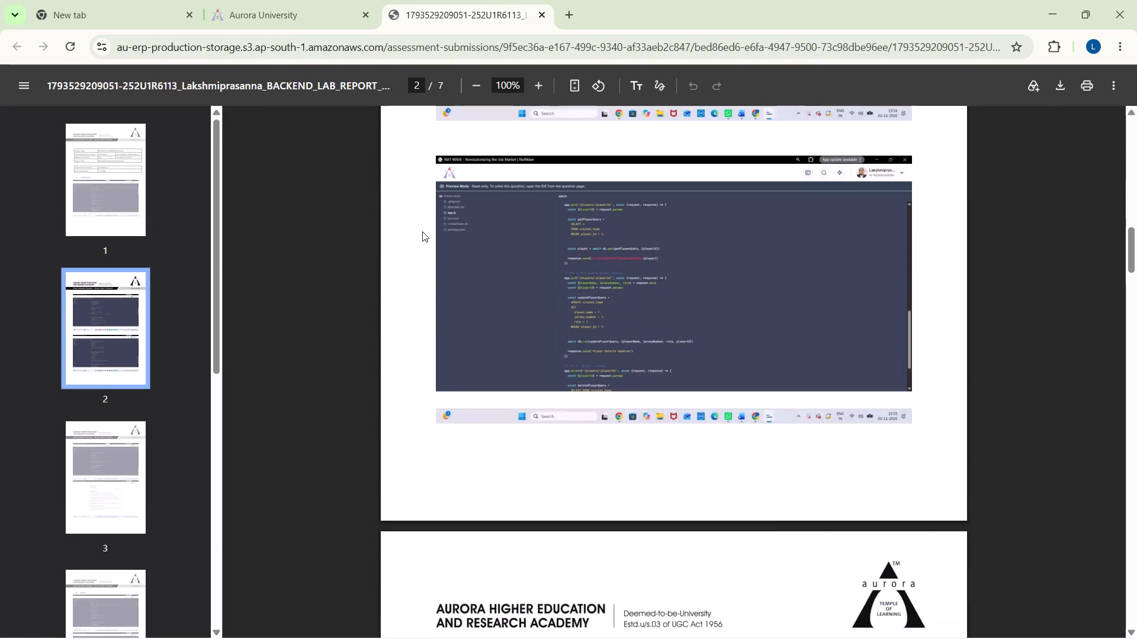
pyautogui.scroll(-19, 422, 231)
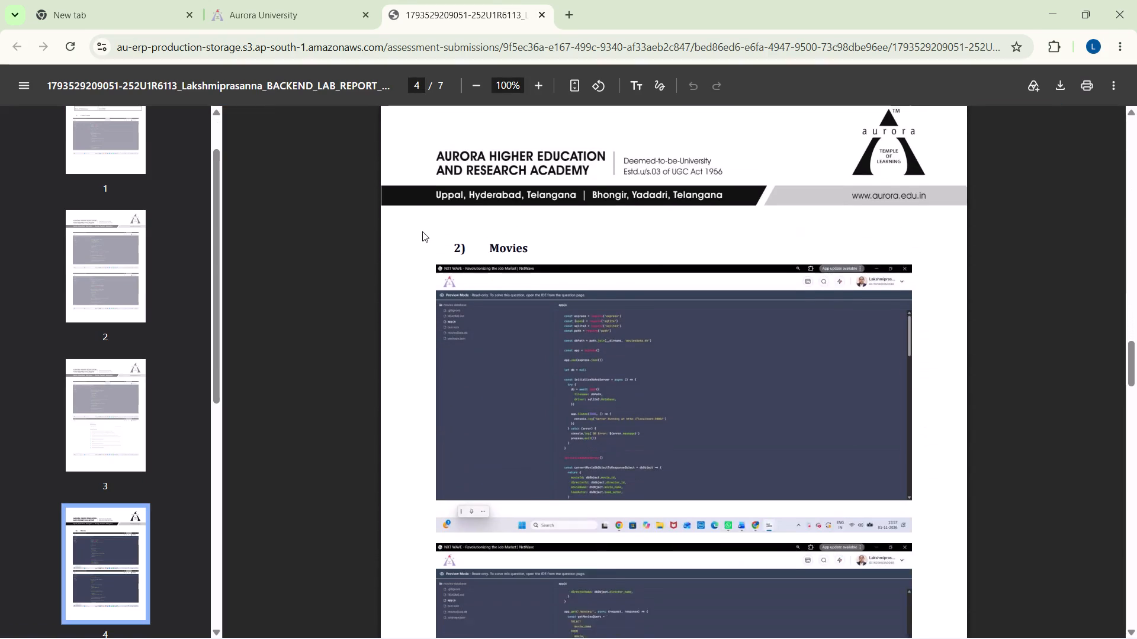
pyautogui.scroll(-20, 422, 231)
pyautogui.scroll(-8, 422, 231)
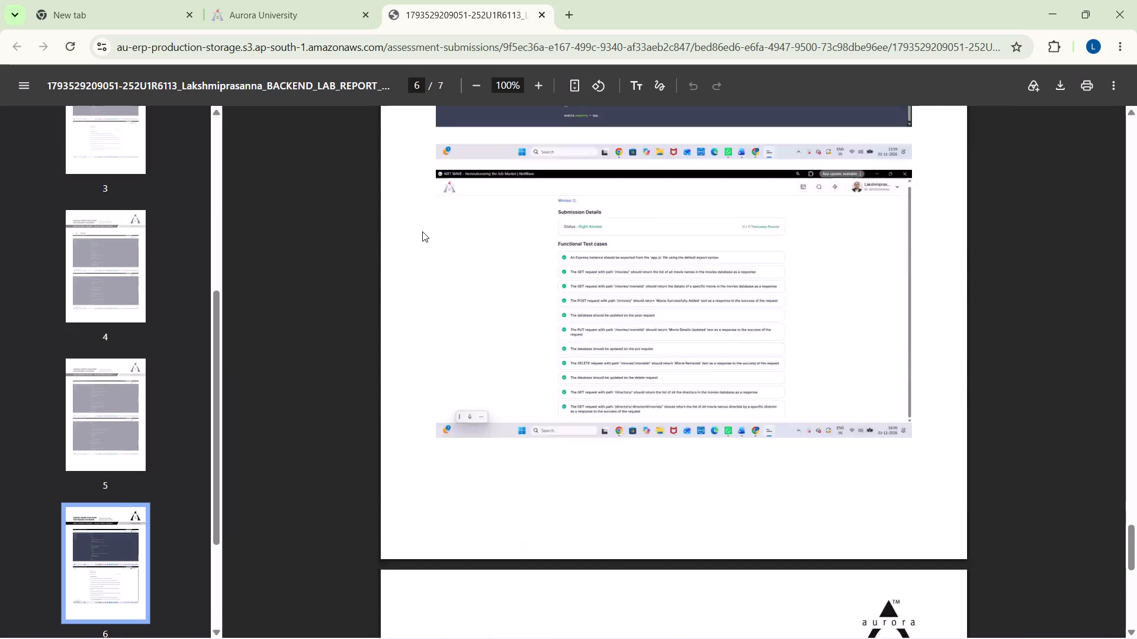
pyautogui.scroll(-11, 422, 231)
pyautogui.click(547, 19)
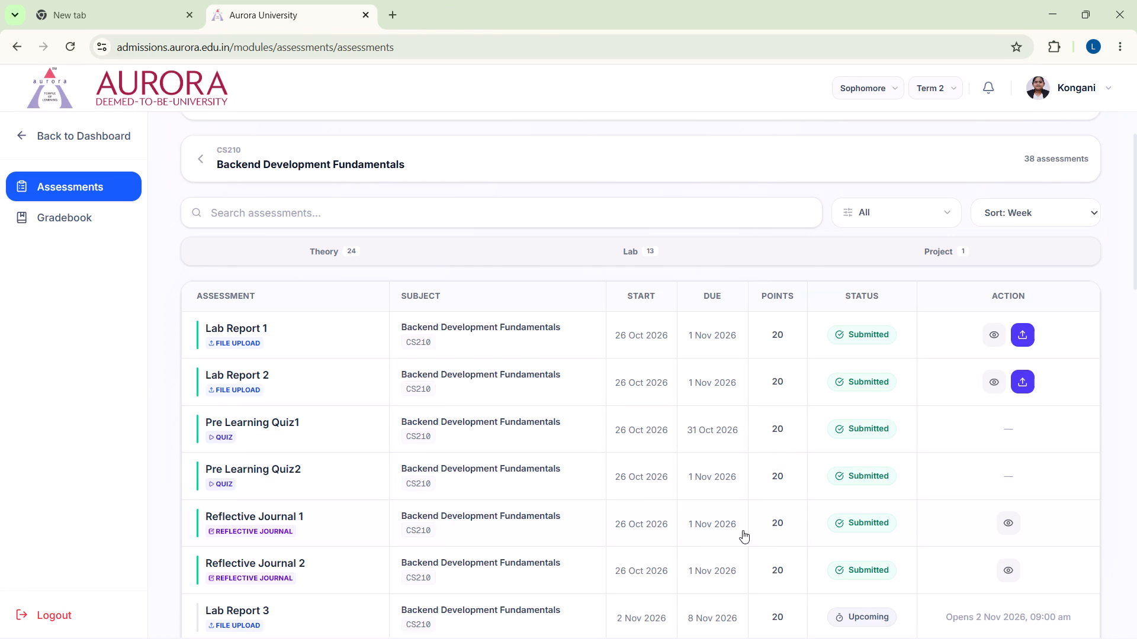
# Leave the Backend Development list, check the assessment statuses of Research And Publication Ethics, and return to the overview of all courses.
pyautogui.scroll(2, 494, 374)
pyautogui.click(205, 231)
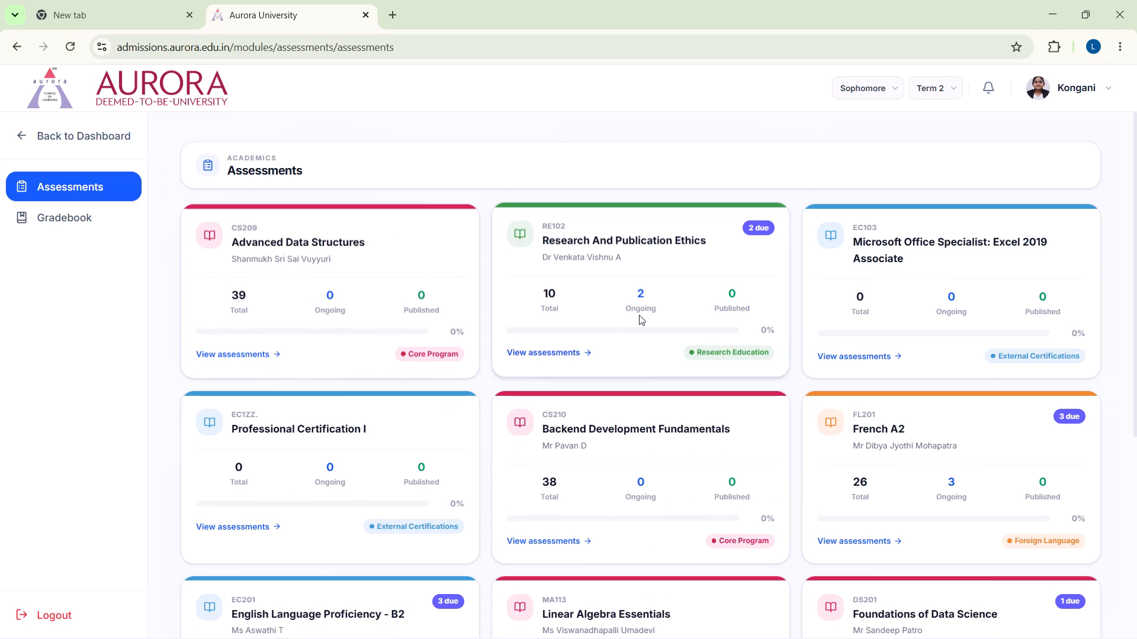
pyautogui.click(579, 296)
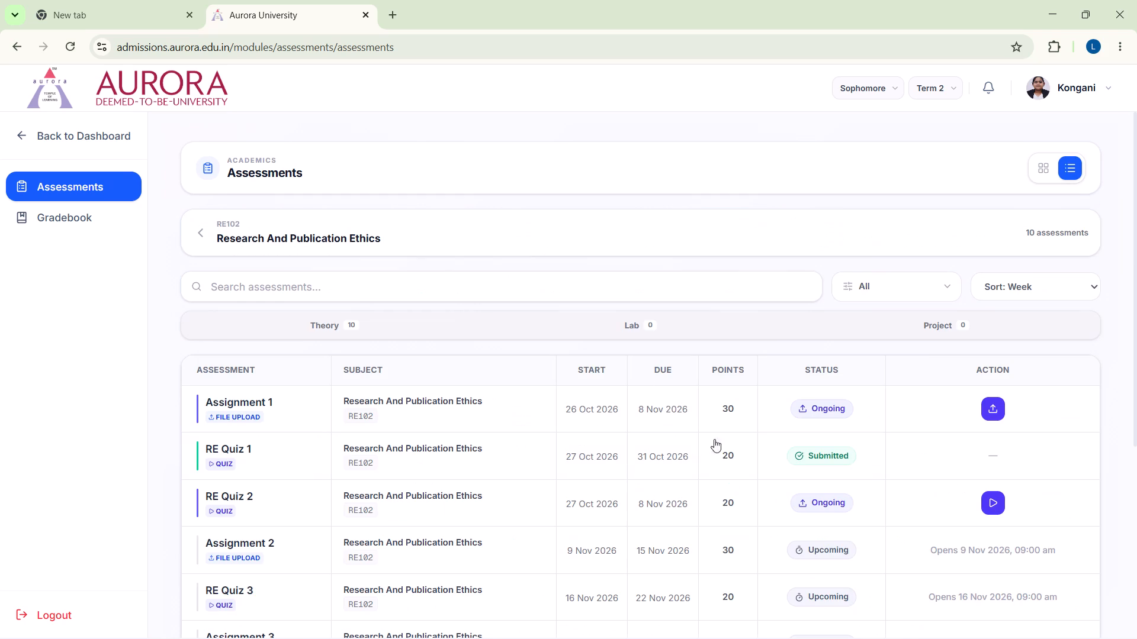
pyautogui.click(204, 233)
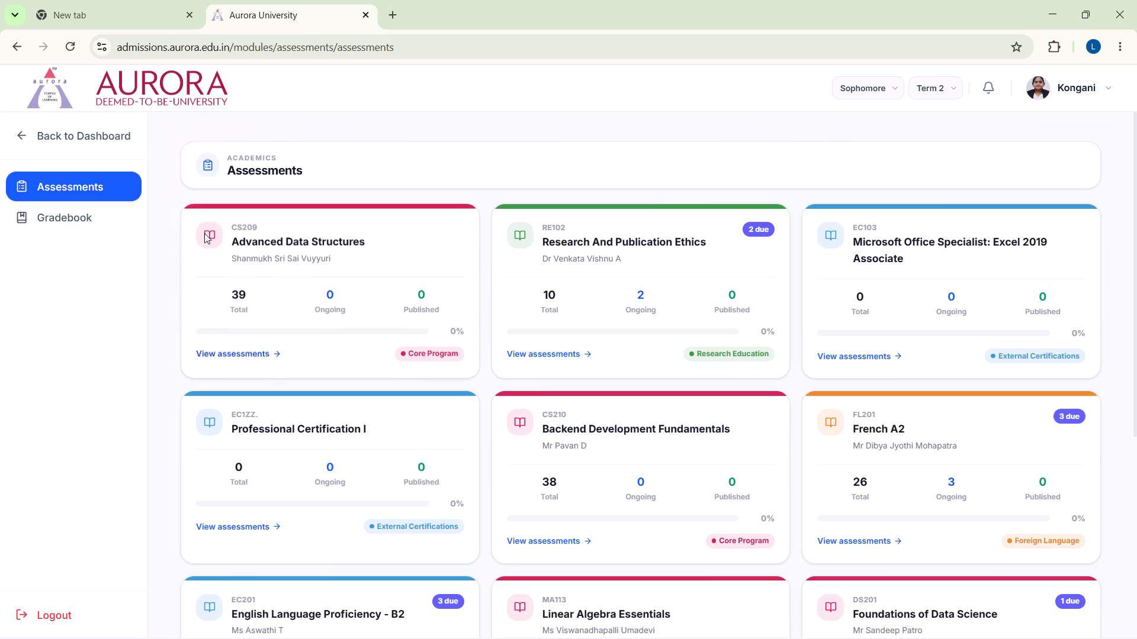
# Open the Lab Report 1 submission from the Advanced Data Structures assessment list.
pyautogui.click(270, 319)
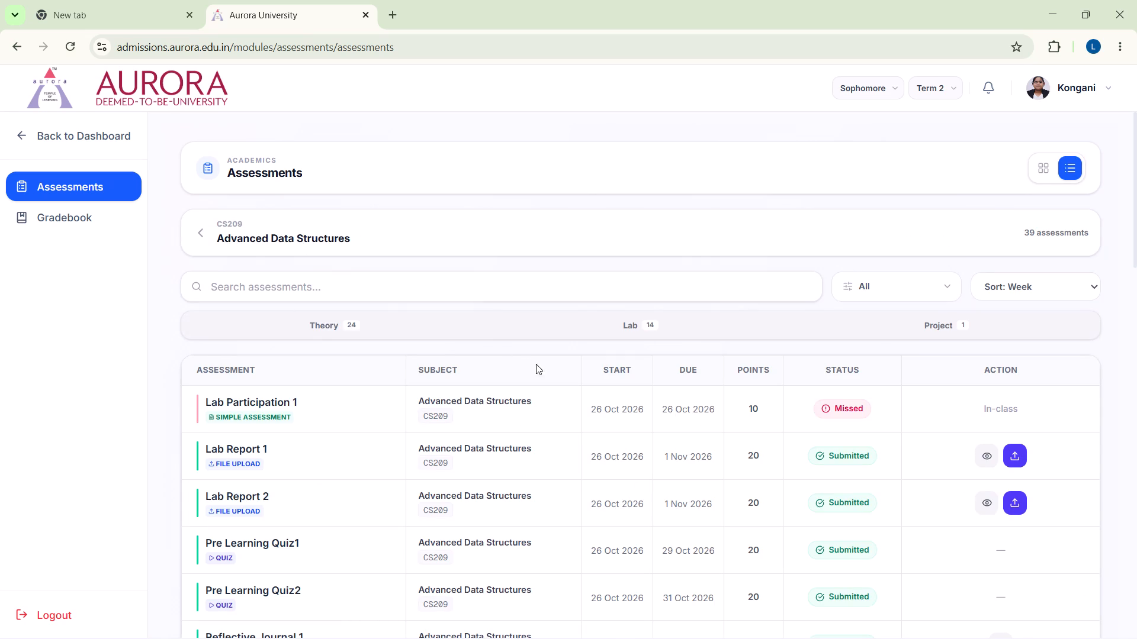
pyautogui.scroll(-2, 545, 369)
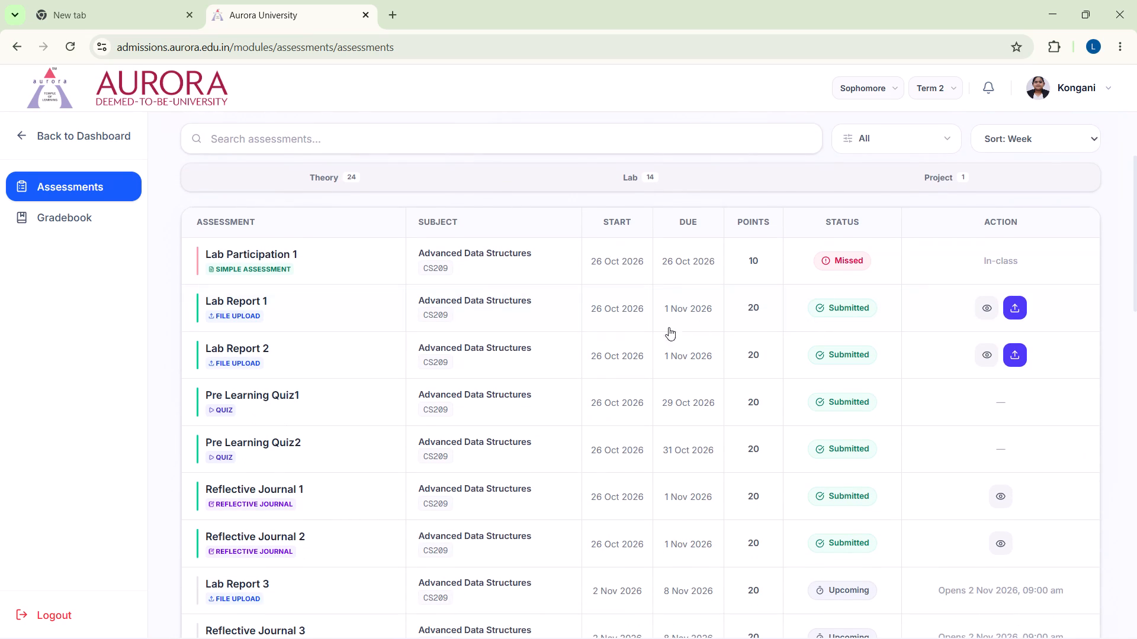
pyautogui.click(982, 303)
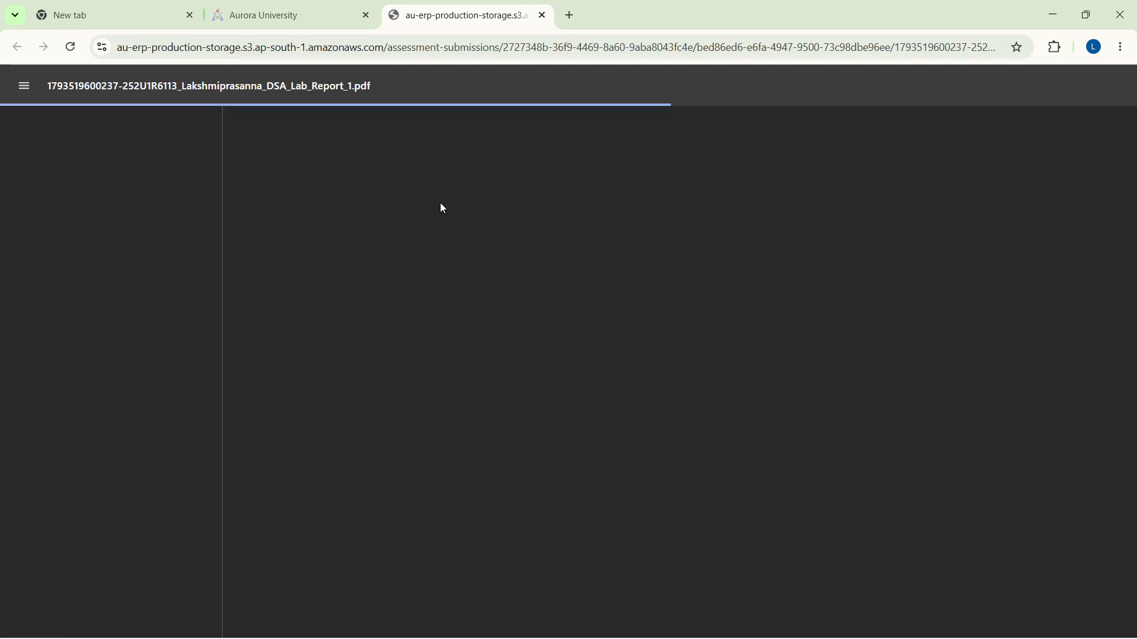
# Read through the DSA Lab Report 1 from the Most Frequent Element problem to the final complexity conclusion on page 9.
pyautogui.scroll(-3, 440, 202)
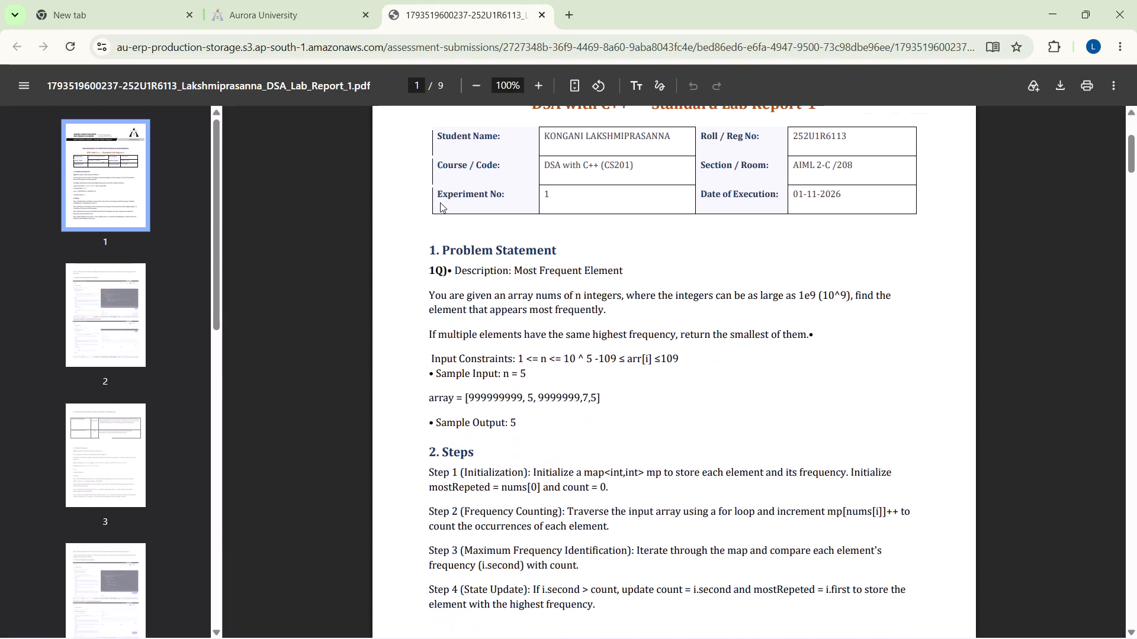
pyautogui.scroll(-6, 440, 202)
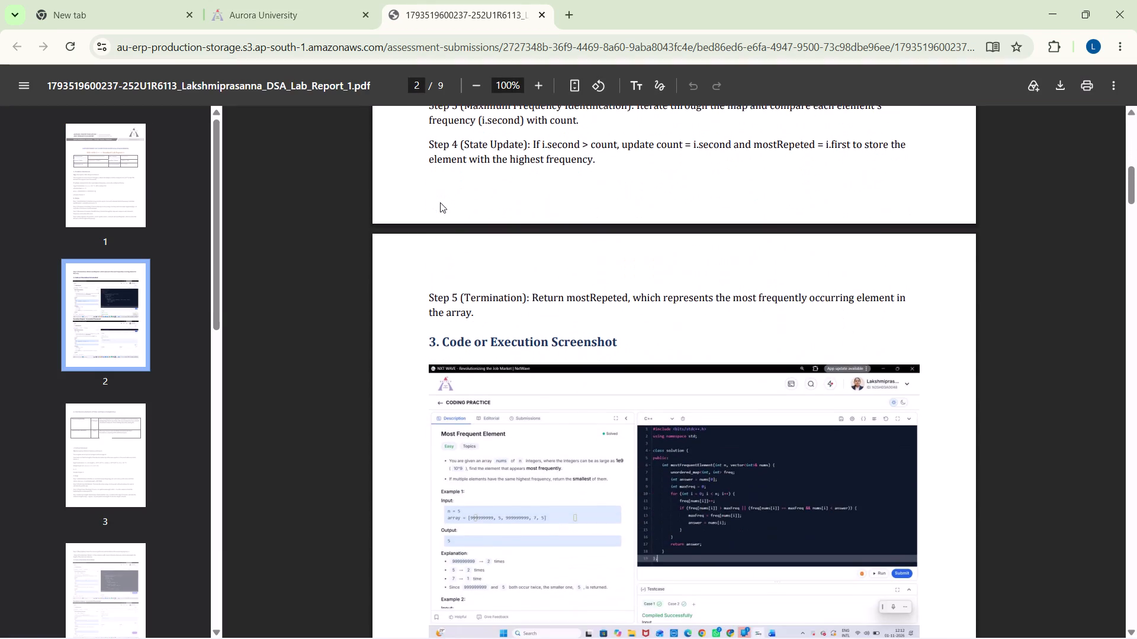
pyautogui.scroll(-17, 440, 202)
pyautogui.scroll(-20, 440, 202)
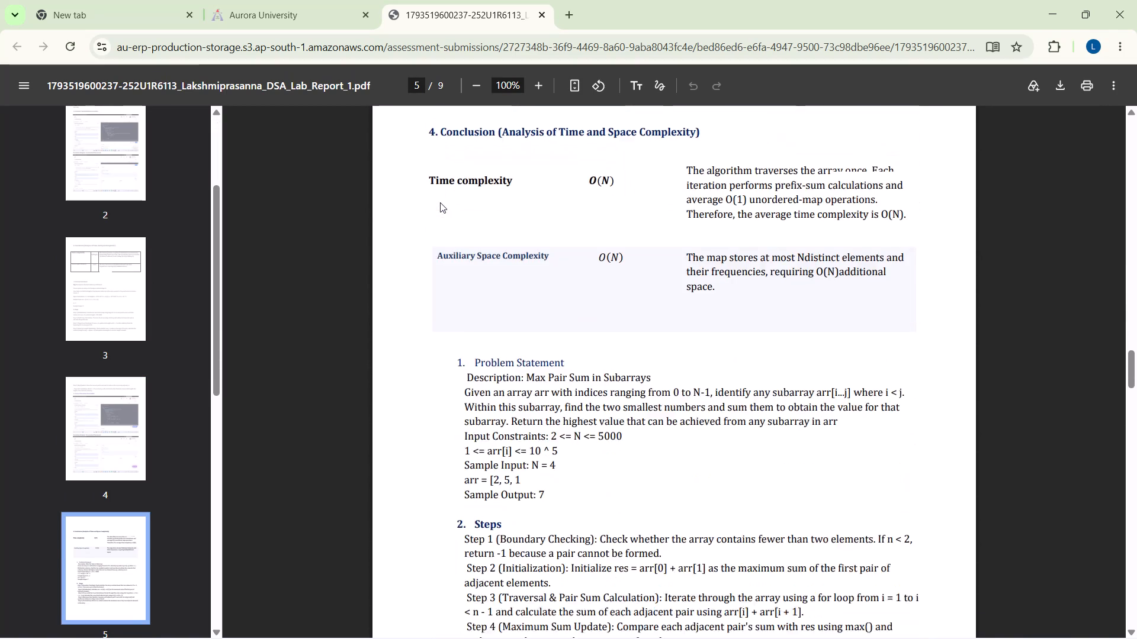
pyautogui.scroll(-10, 440, 202)
pyautogui.scroll(-15, 440, 202)
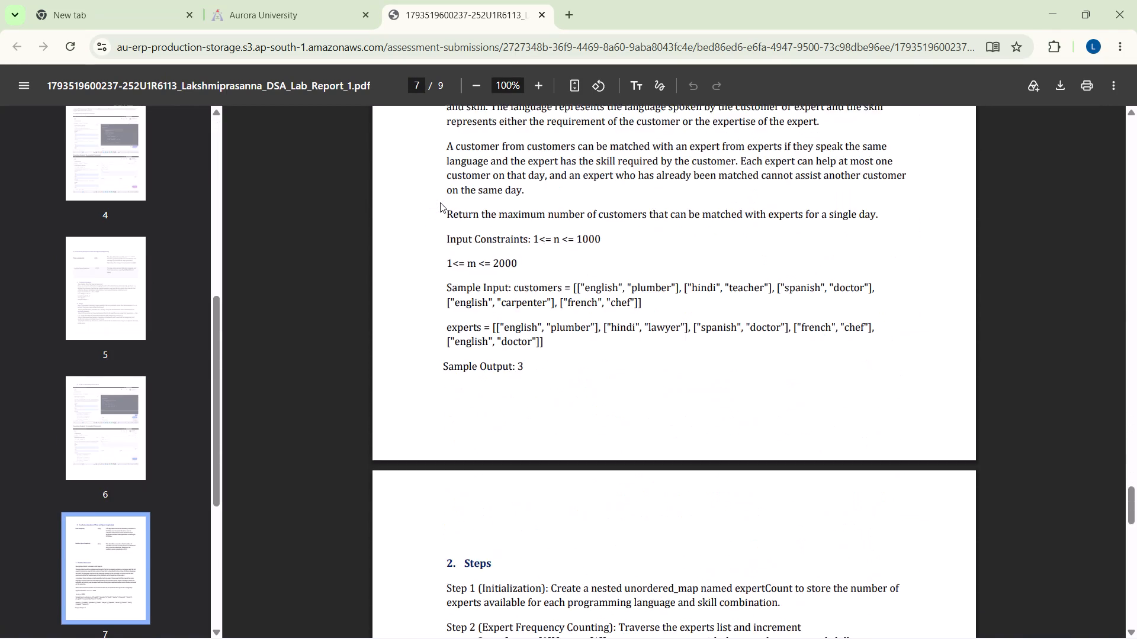
pyautogui.scroll(-20, 440, 202)
pyautogui.scroll(-6, 440, 202)
# Review the DSA Lab Report 1 backwards from page 9 to the student details on page 1, and close it.
pyautogui.scroll(3, 440, 202)
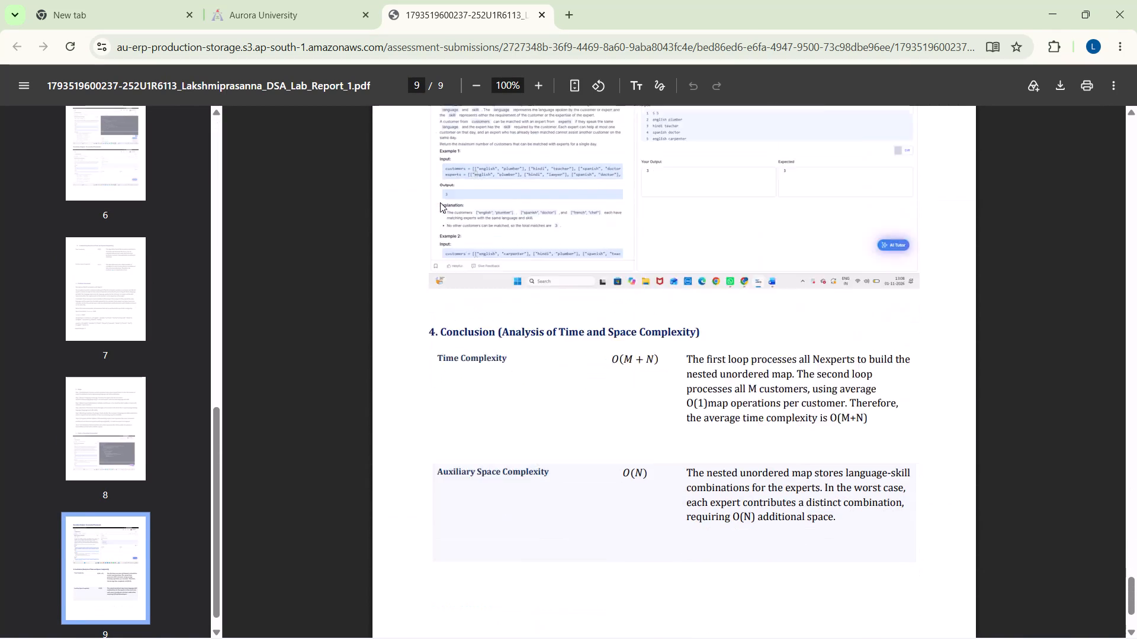
pyautogui.scroll(1, 440, 202)
pyautogui.scroll(20, 440, 202)
pyautogui.scroll(1, 440, 202)
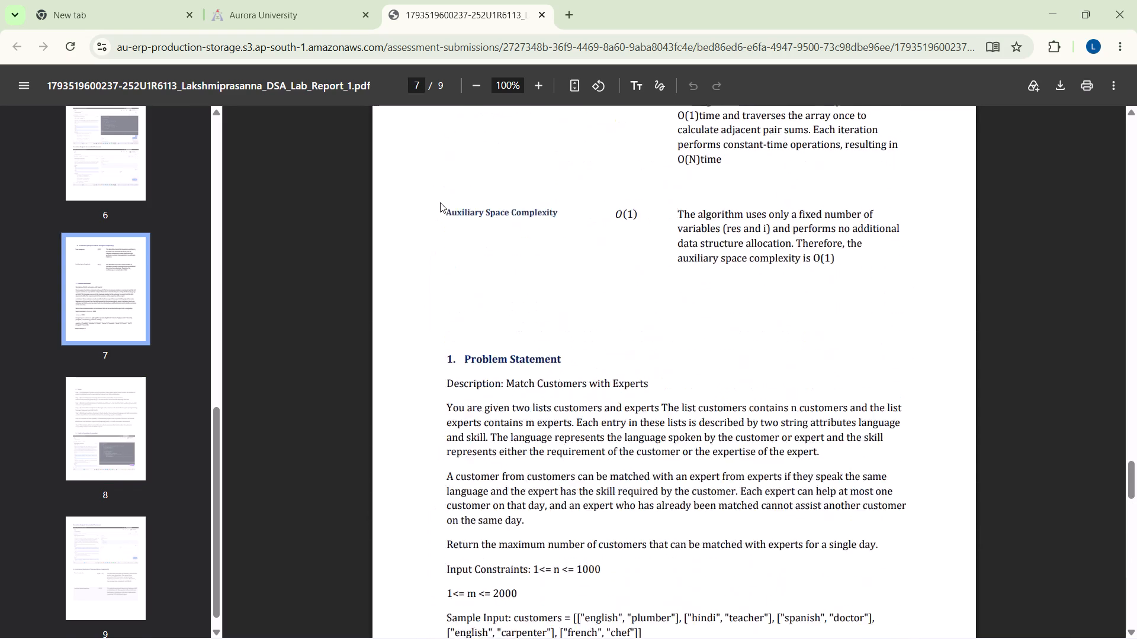
pyautogui.scroll(20, 440, 202)
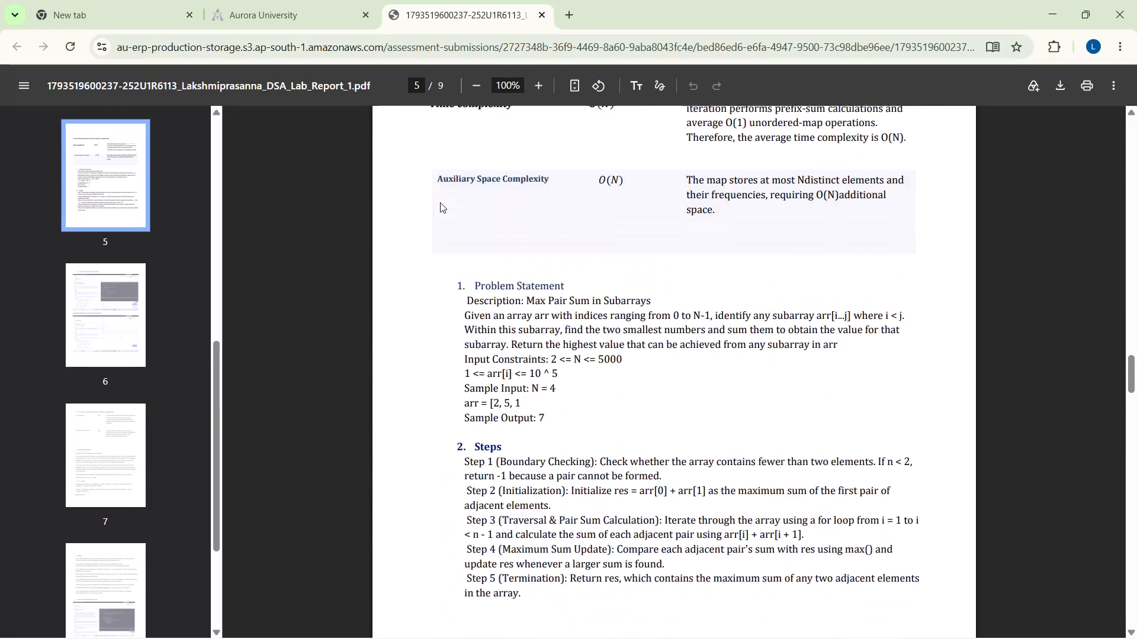
pyautogui.scroll(15, 440, 202)
pyautogui.scroll(10, 443, 193)
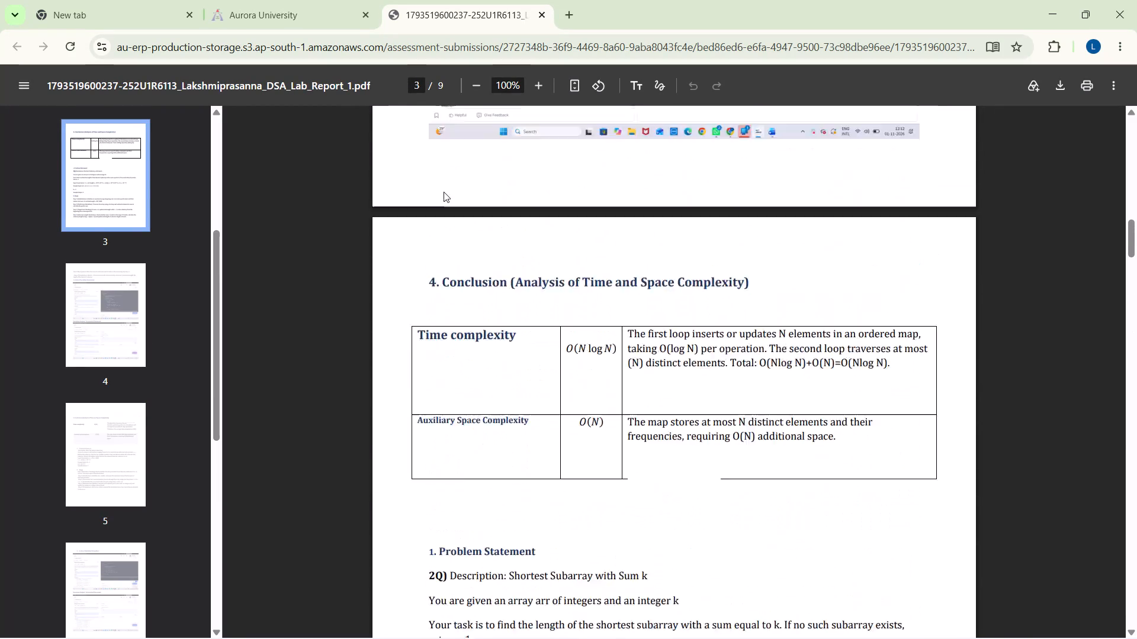
pyautogui.scroll(16, 444, 192)
pyautogui.scroll(10, 451, 182)
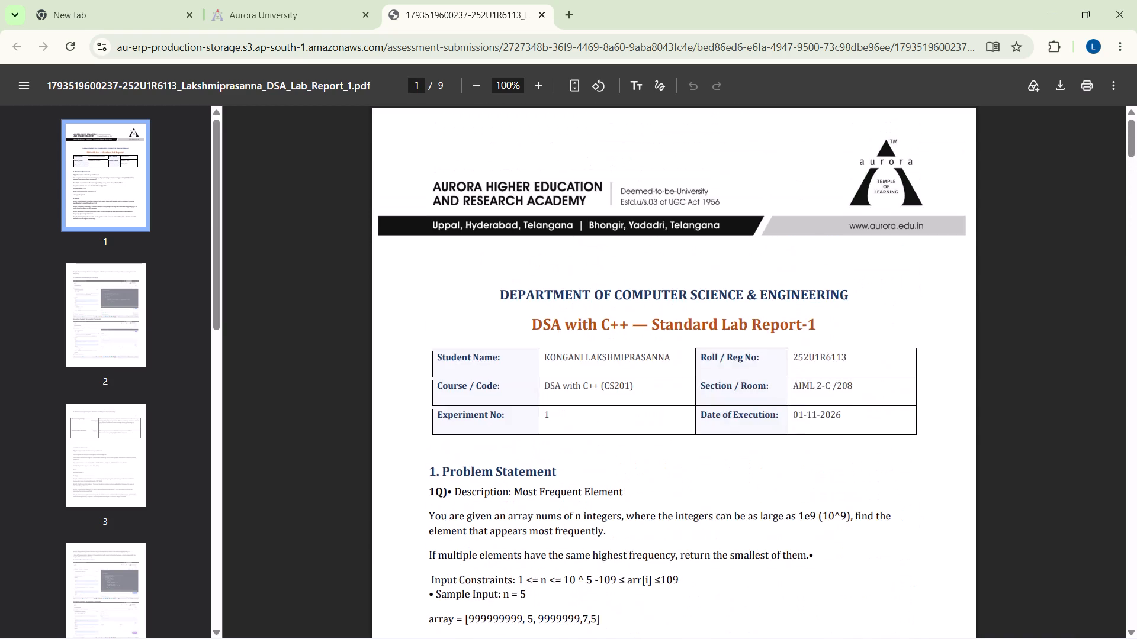
pyautogui.scroll(-12, 451, 182)
pyautogui.scroll(2, 451, 182)
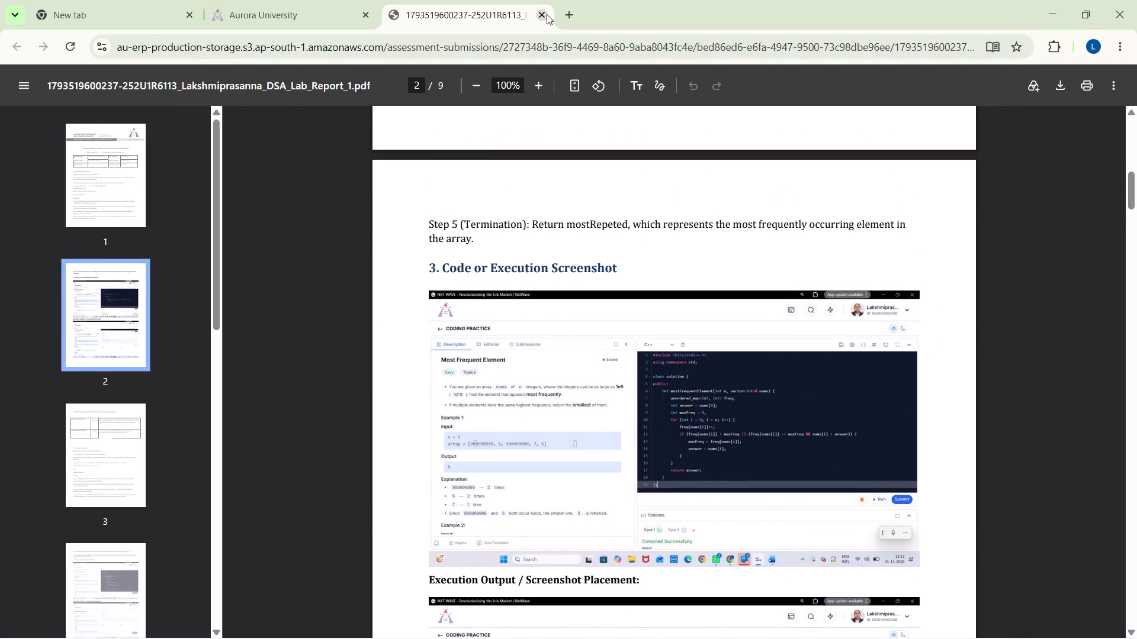
pyautogui.click(547, 14)
# Open the Lab Report 2 submission of Advanced Data Structures and read through its linked list problems, code and outputs to the closing pages.
pyautogui.click(984, 350)
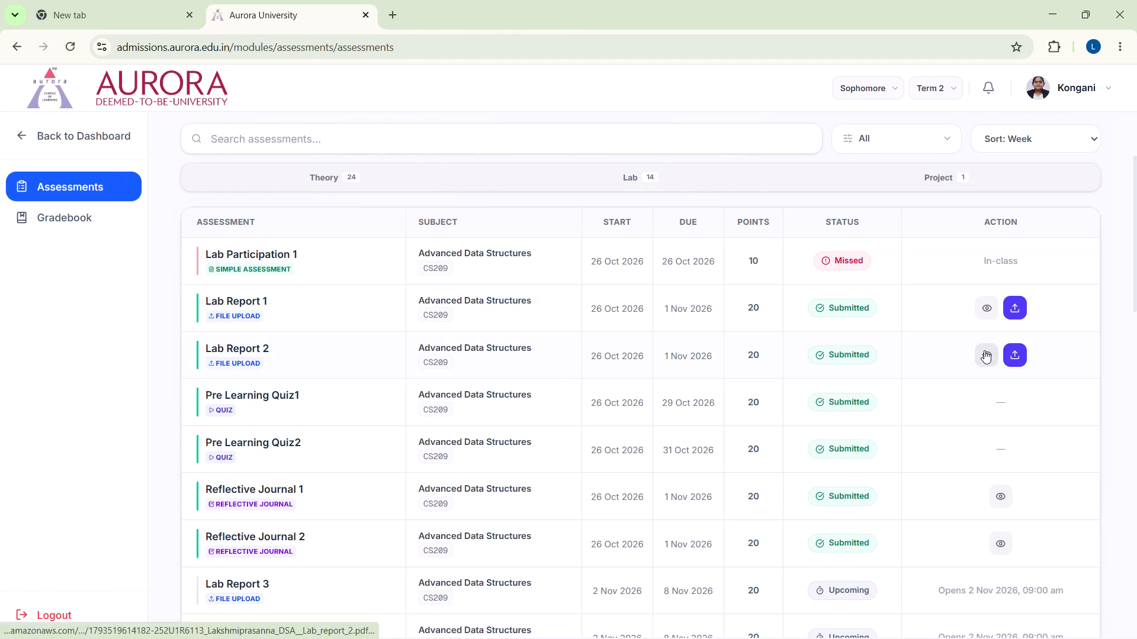
pyautogui.scroll(-3, 558, 204)
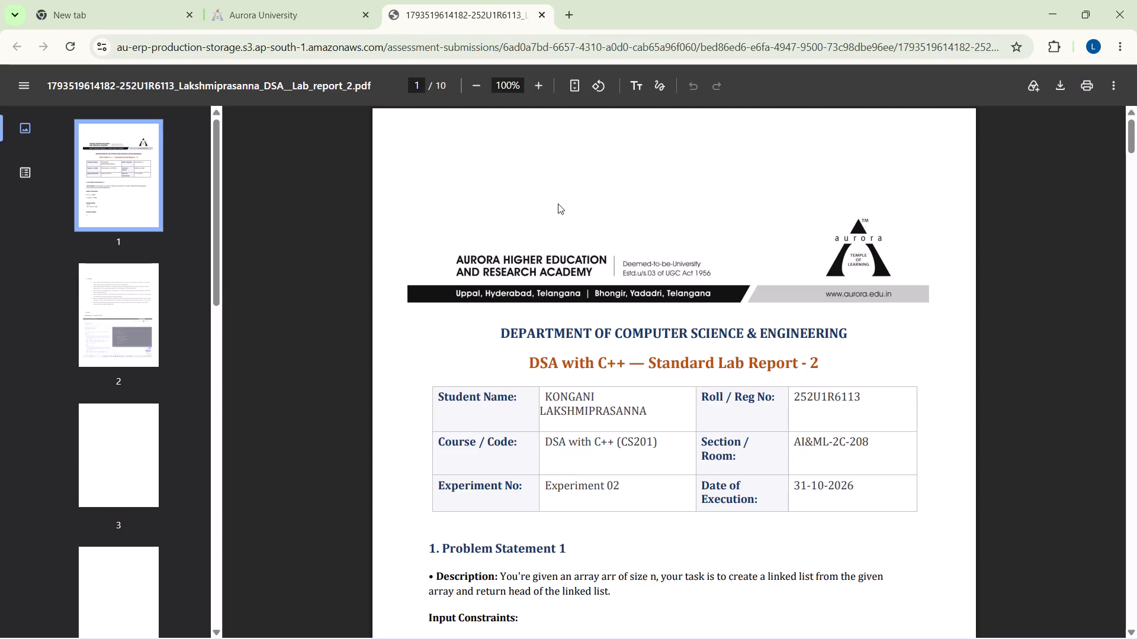
pyautogui.scroll(-8, 558, 204)
pyautogui.scroll(-16, 722, 319)
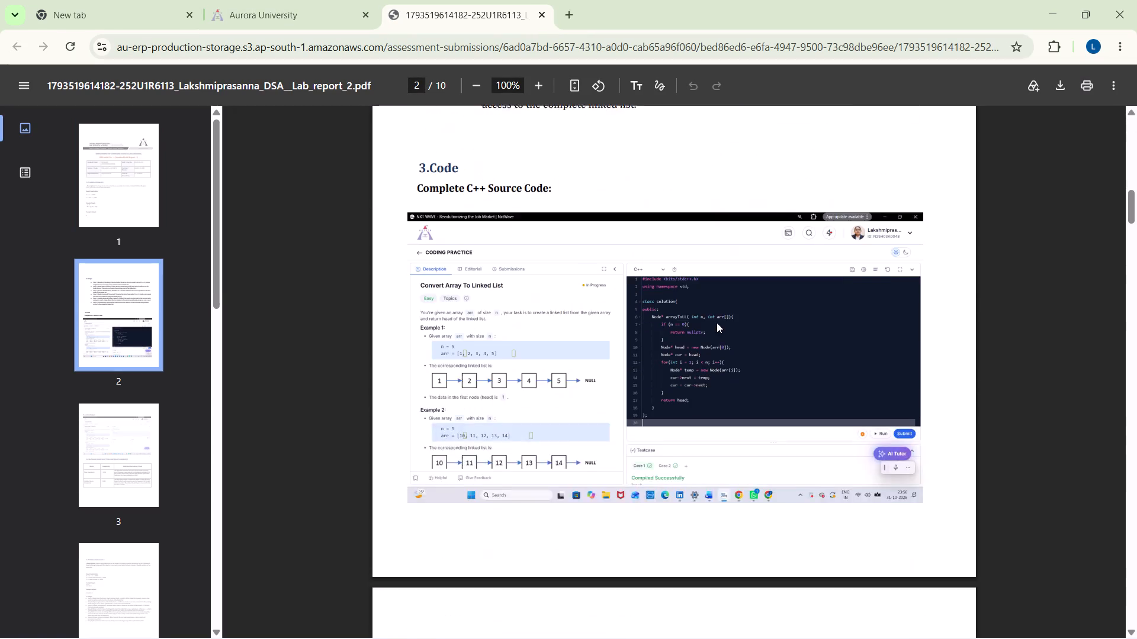
pyautogui.scroll(-20, 717, 322)
pyautogui.scroll(-5, 717, 322)
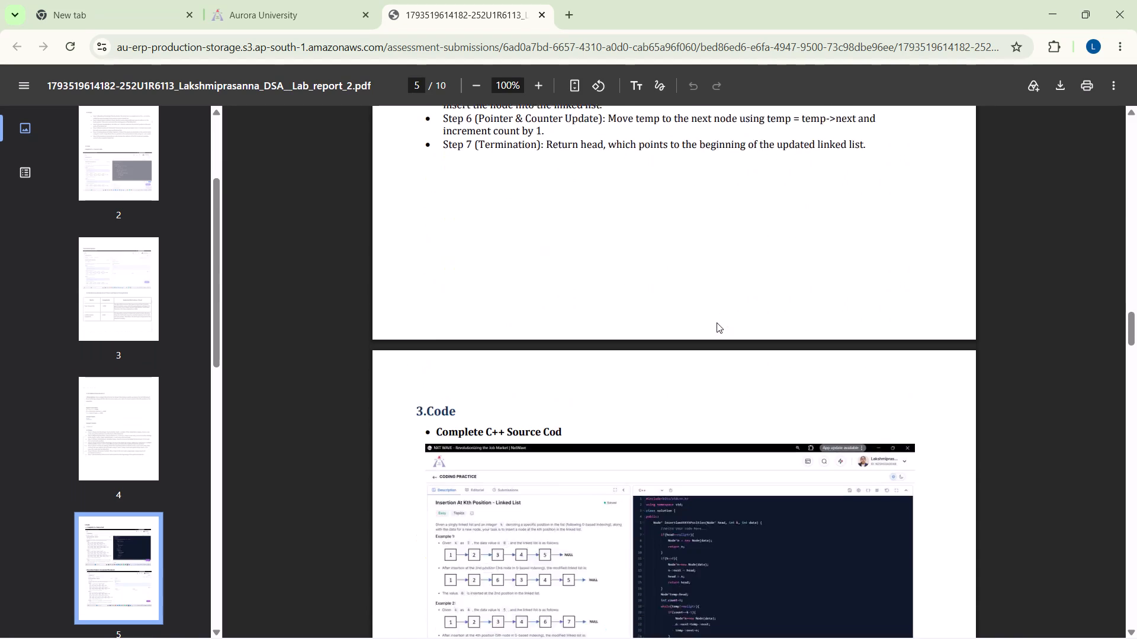
pyautogui.scroll(-19, 717, 322)
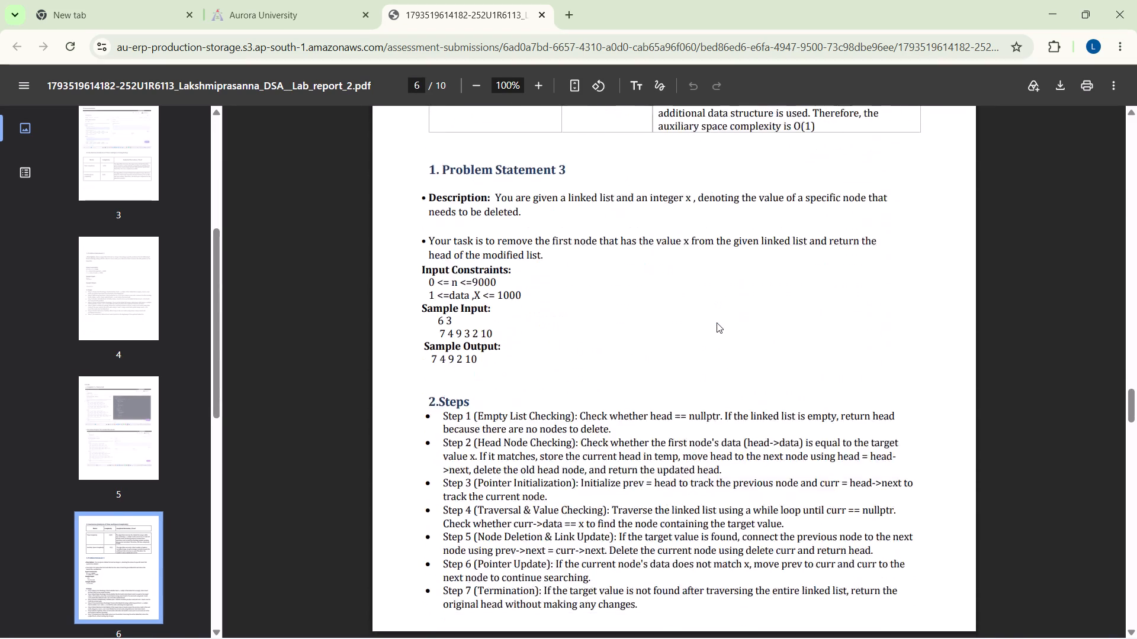
pyautogui.scroll(-20, 717, 322)
pyautogui.scroll(-3, 717, 322)
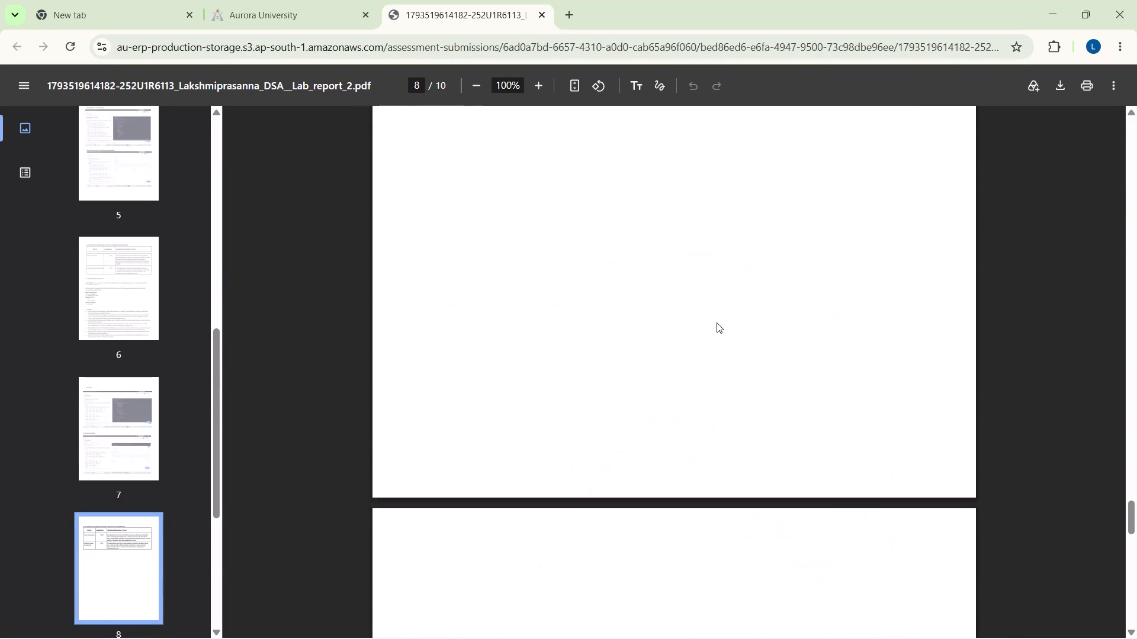
pyautogui.scroll(-3, 717, 322)
# Review the DSA Lab Report 2 backwards to the student details on page 1, and close it.
pyautogui.scroll(19, 717, 322)
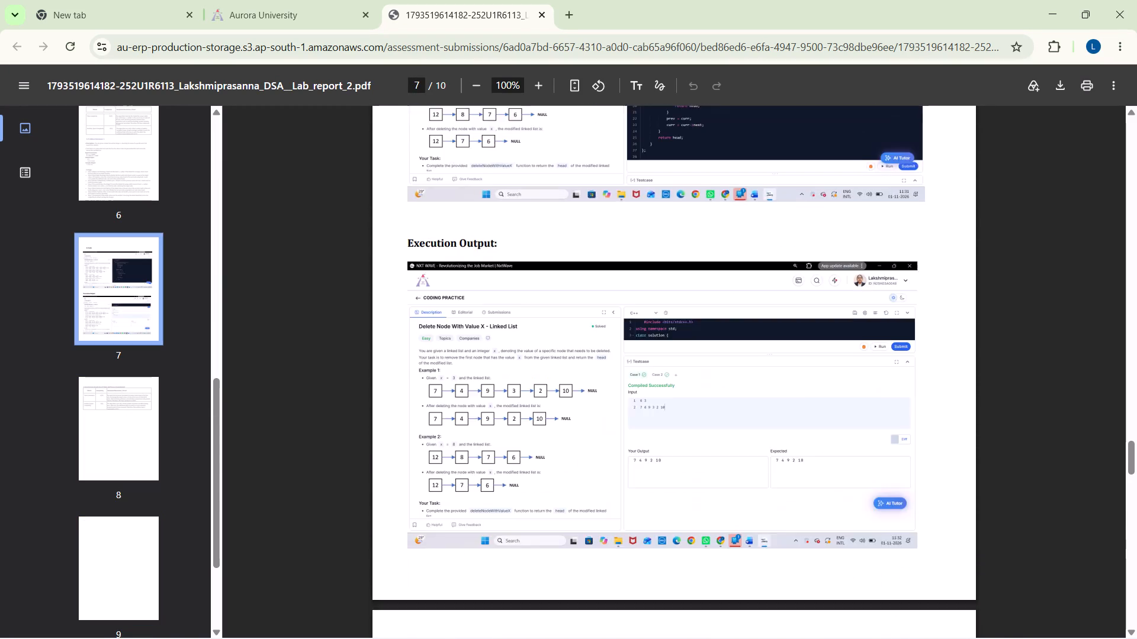
pyautogui.scroll(20, 716, 322)
pyautogui.scroll(4, 716, 322)
pyautogui.scroll(20, 716, 316)
pyautogui.scroll(8, 716, 316)
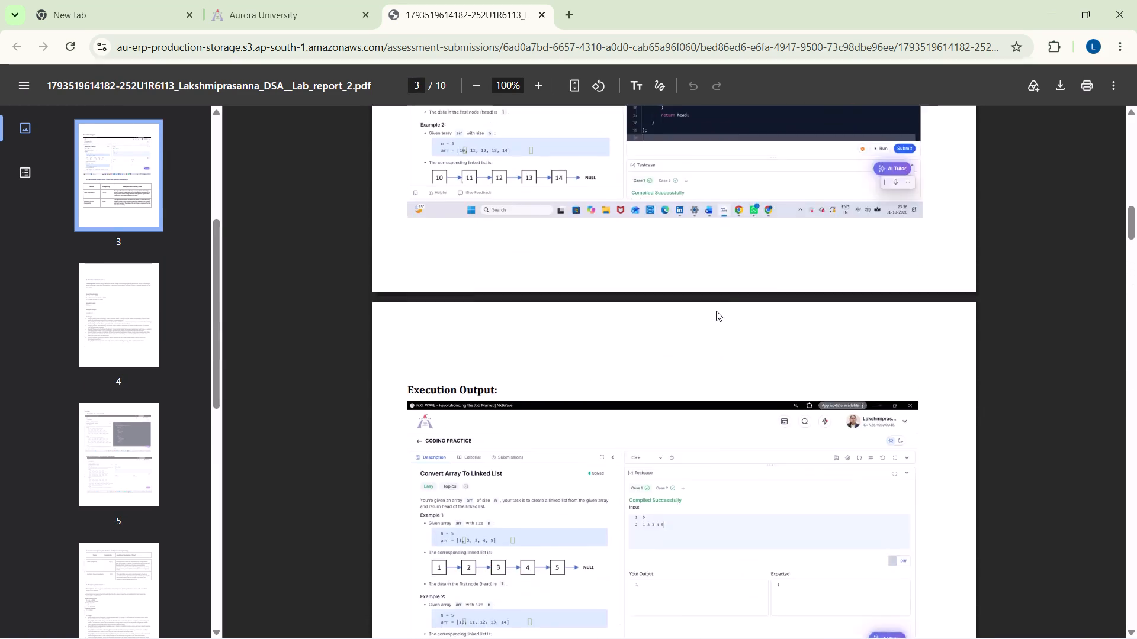
pyautogui.scroll(20, 716, 311)
pyautogui.scroll(1, 716, 311)
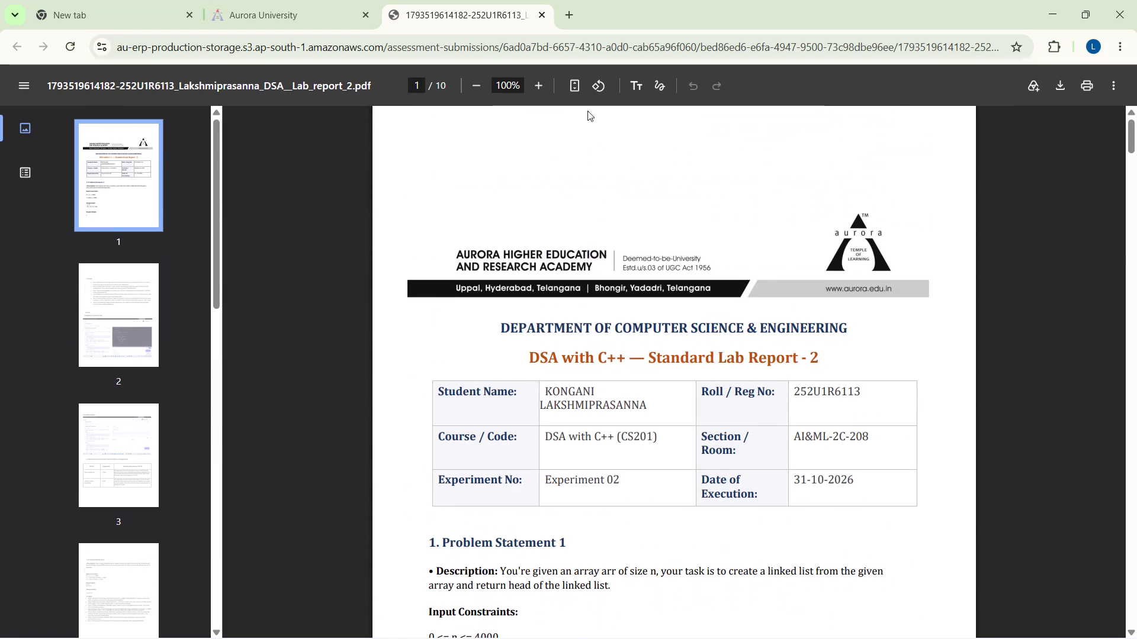
pyautogui.click(541, 9)
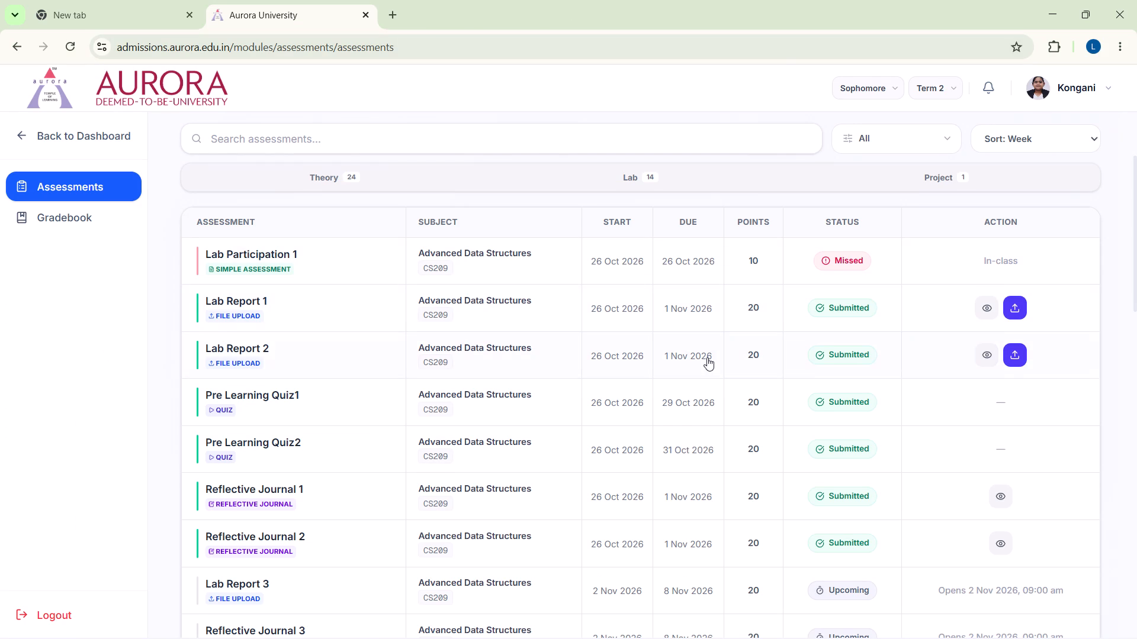
# Check the assessment statuses of Advanced Data Structures and return to the overview of all courses.
pyautogui.scroll(-1, 707, 359)
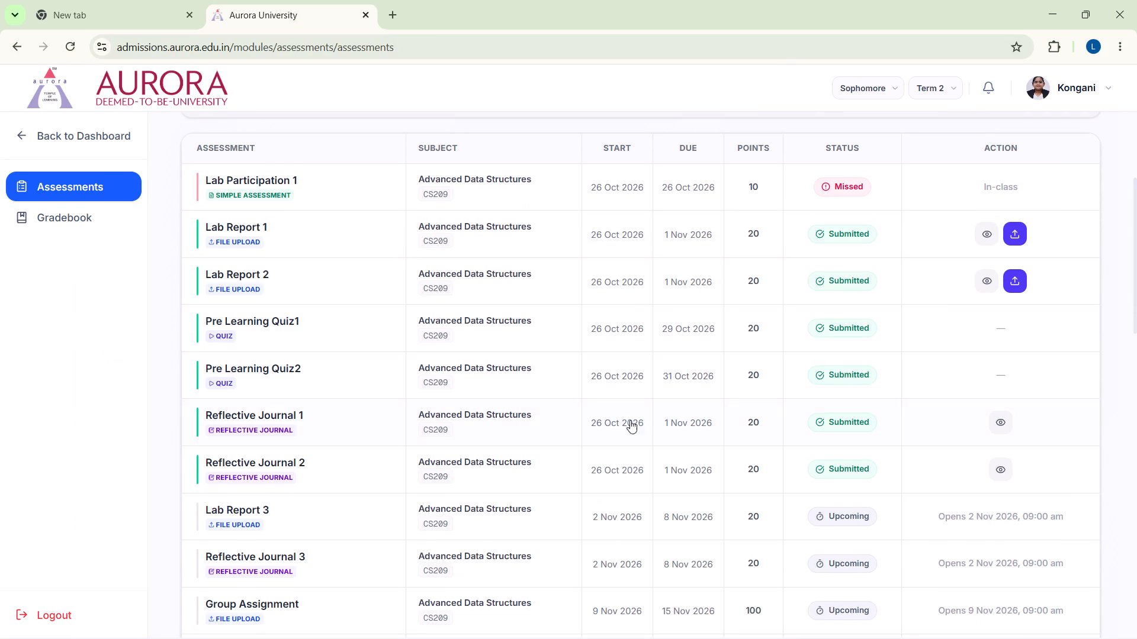
pyautogui.scroll(5, 255, 135)
pyautogui.click(202, 227)
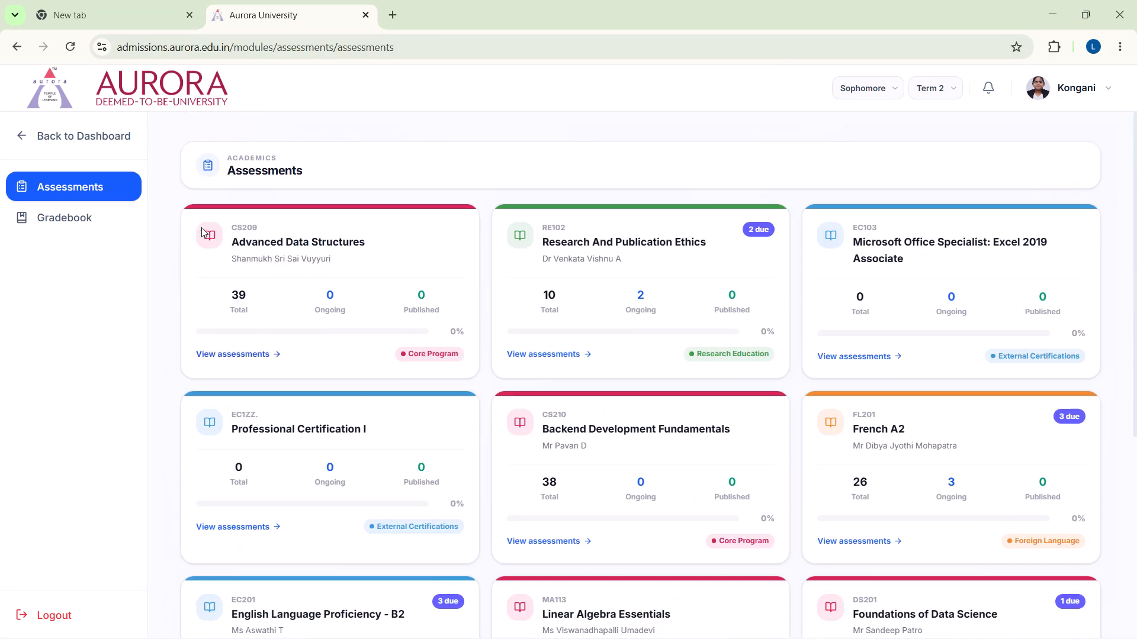
# Open the Linear Algebra Essentials assessments, check their submission statuses, and return to the overview of all courses.
pyautogui.scroll(-6, 576, 292)
pyautogui.click(624, 383)
pyautogui.scroll(-1, 644, 306)
pyautogui.scroll(1, 645, 296)
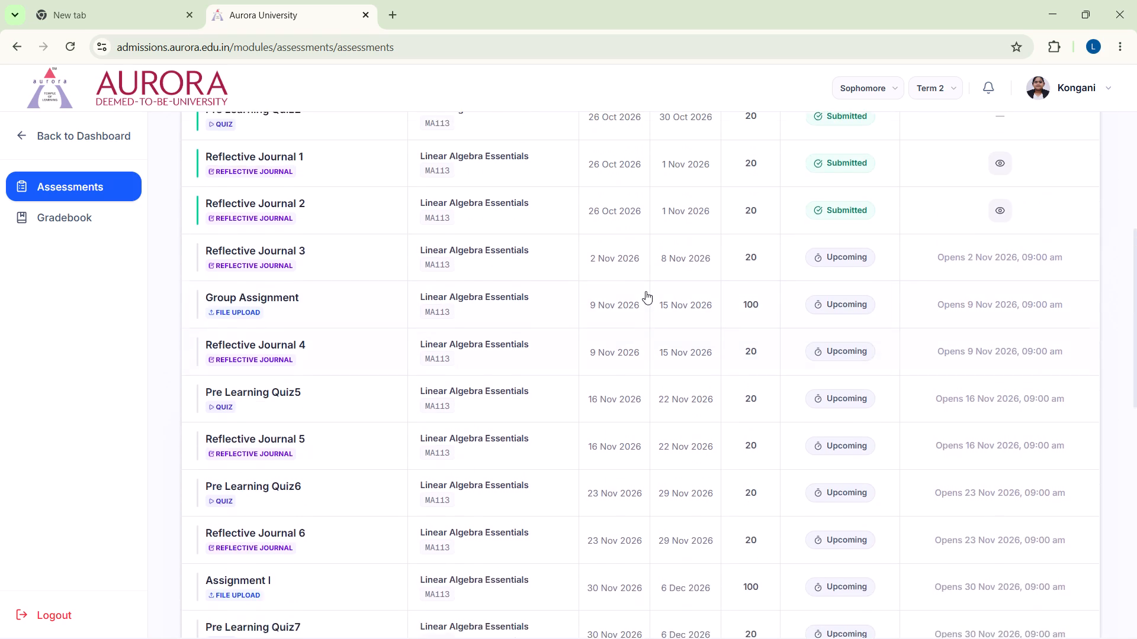
pyautogui.scroll(5, 645, 288)
pyautogui.click(195, 227)
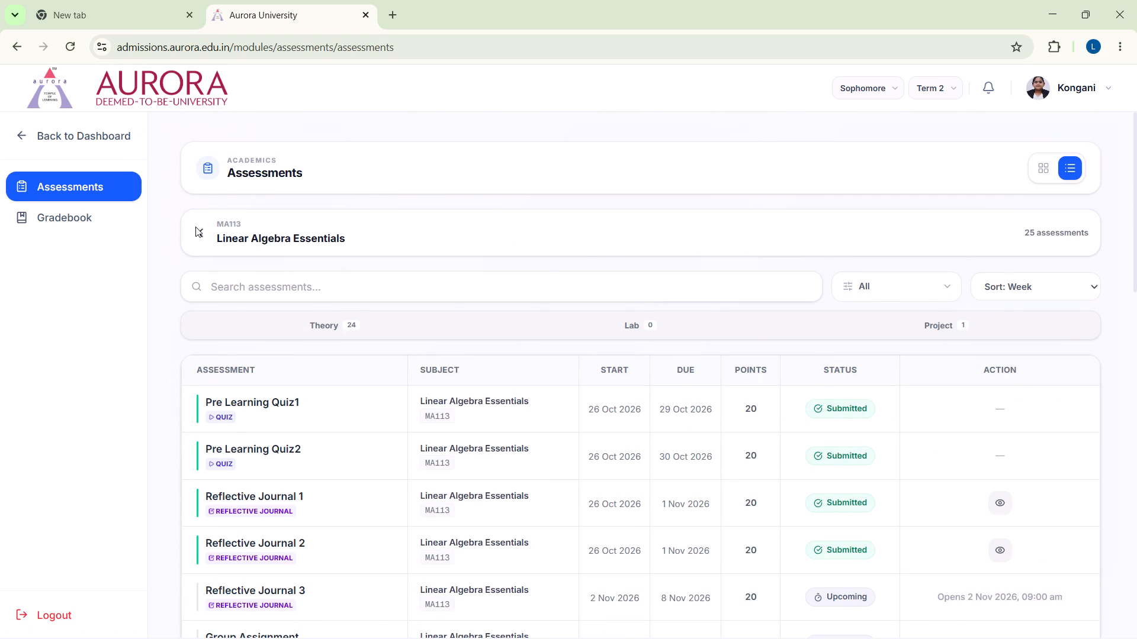
# Leave the assessments overview and return to the student dashboard.
pyautogui.scroll(4, 428, 275)
pyautogui.click(18, 134)
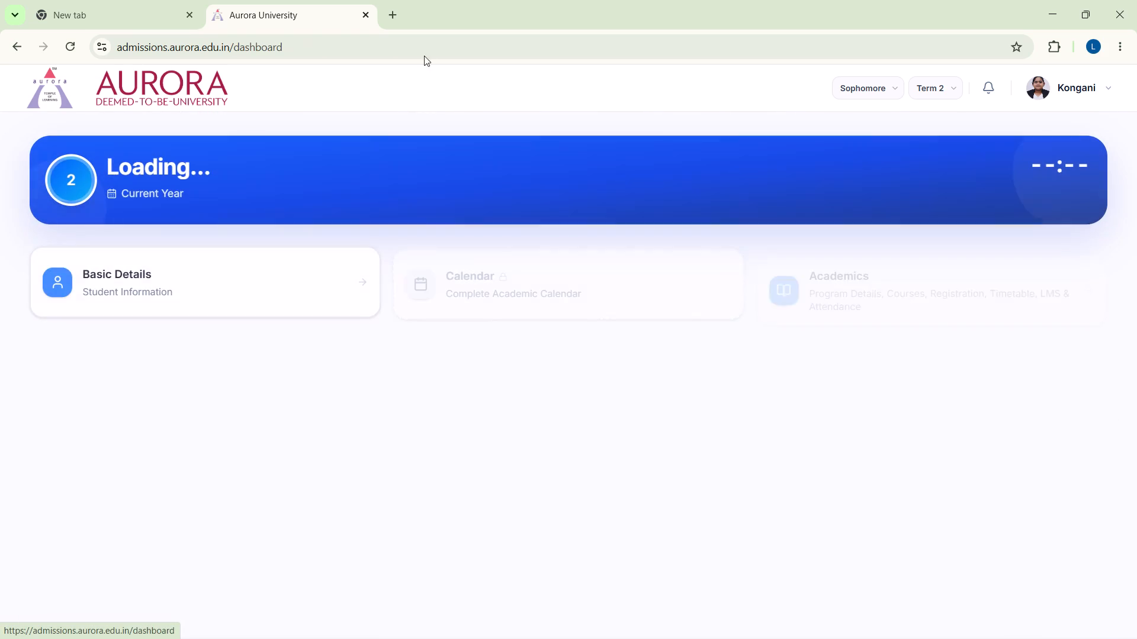
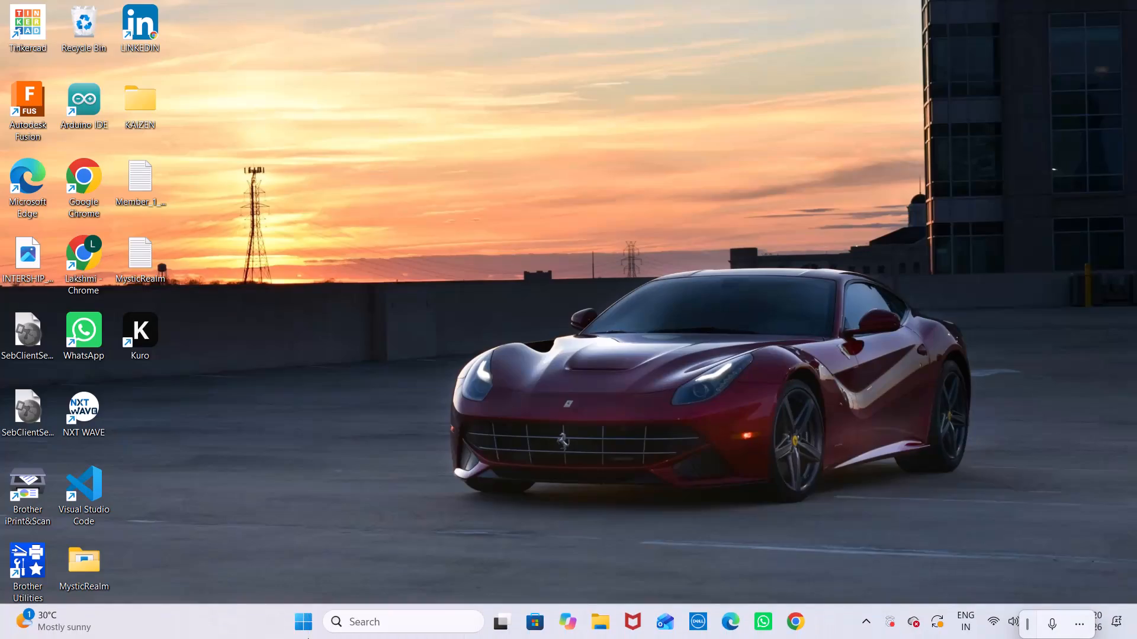
# Bring up the computer's power options from the desktop and choose a power action to end the session.
pyautogui.click(304, 631)
pyautogui.click(667, 576)
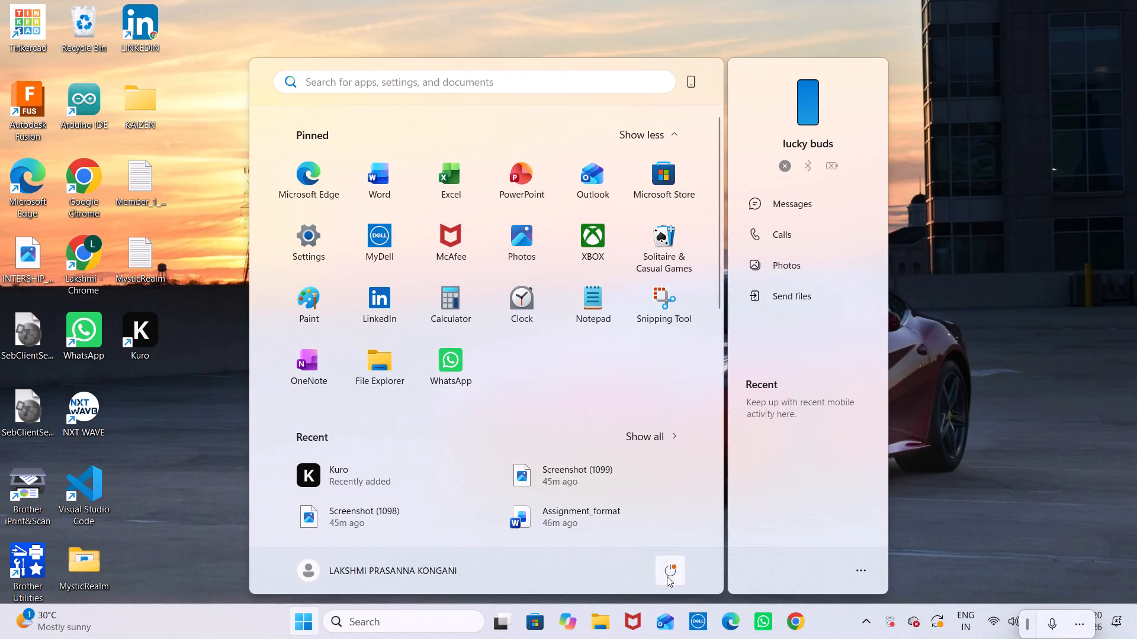
pyautogui.click(640, 498)
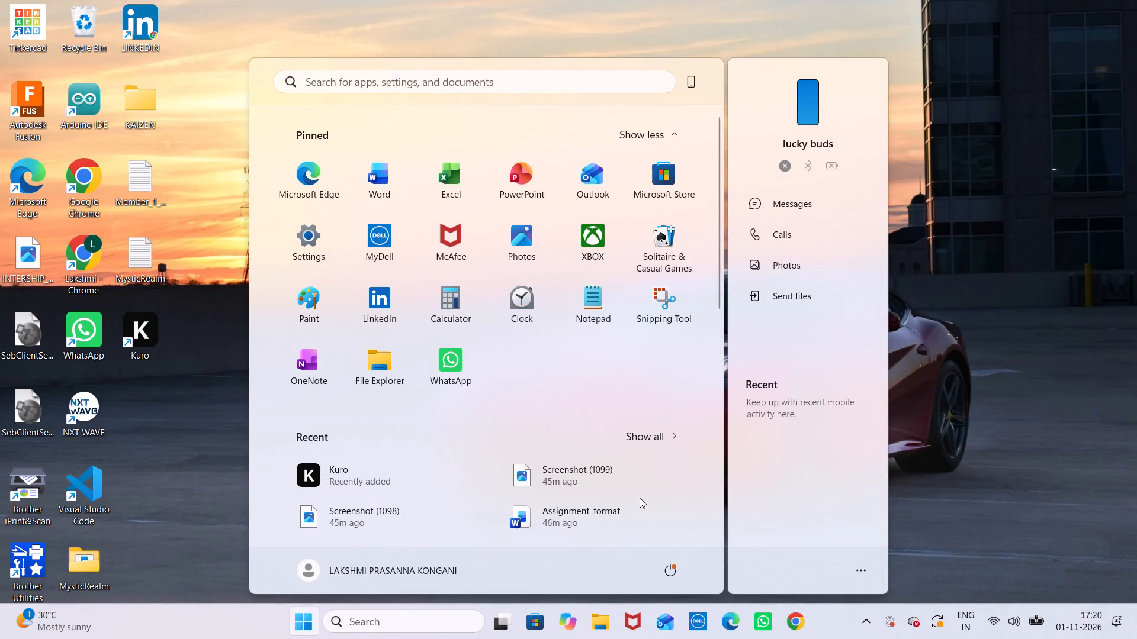